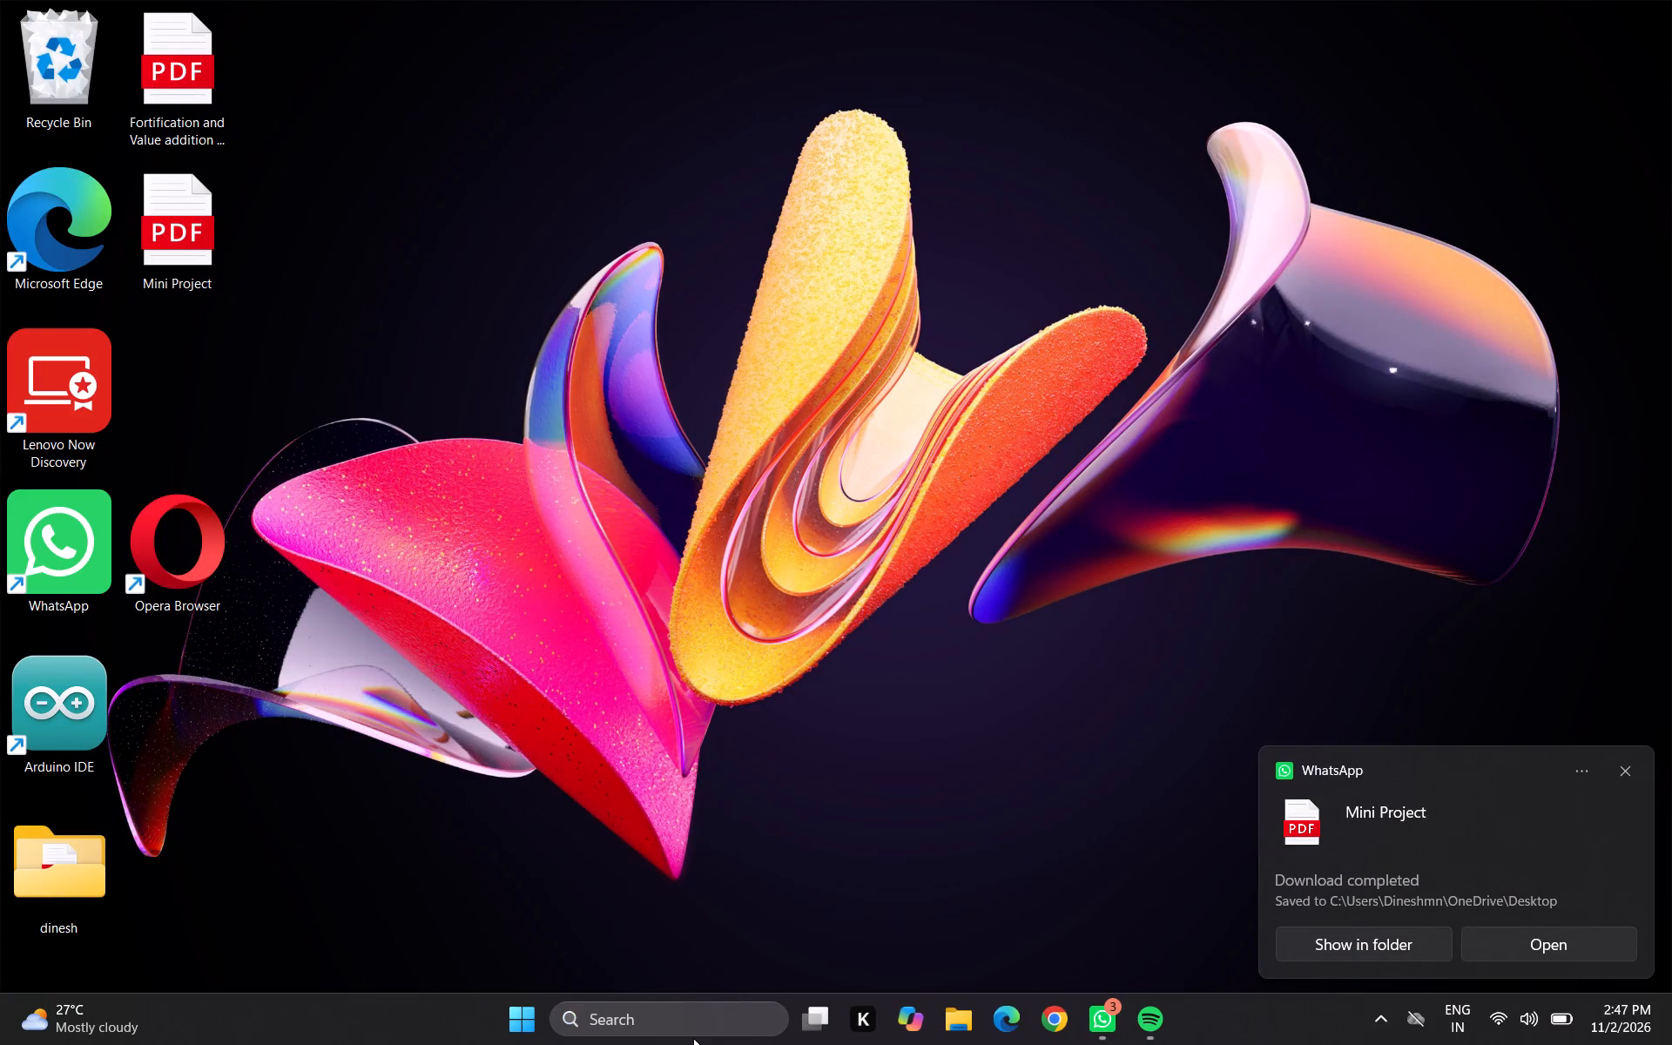
Search Windows for "ch" and launch Google Chrome from the results.
{"action": "left_click", "coordinate": [693, 1038]}
{"action": "left_click", "coordinate": [654, 1019]}
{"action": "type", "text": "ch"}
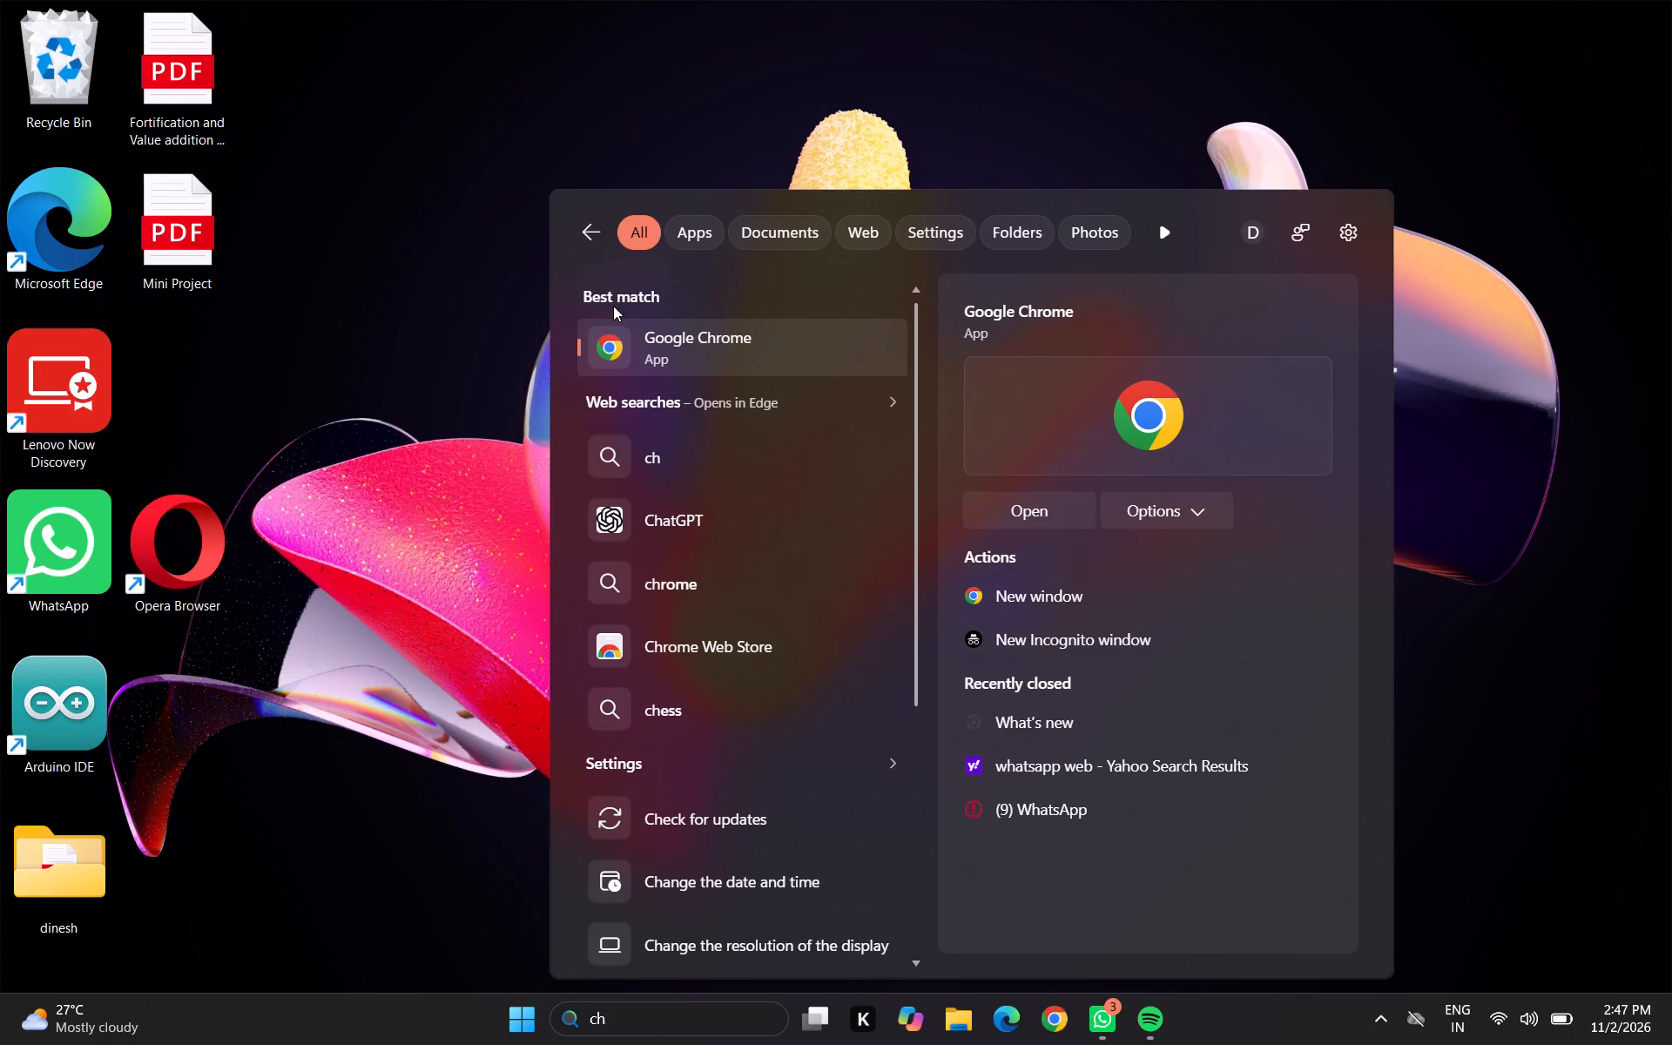
{"action": "scroll", "coordinate": [613, 306], "scroll_direction": "up", "scroll_amount": 1}
{"action": "double_click", "coordinate": [621, 347]}
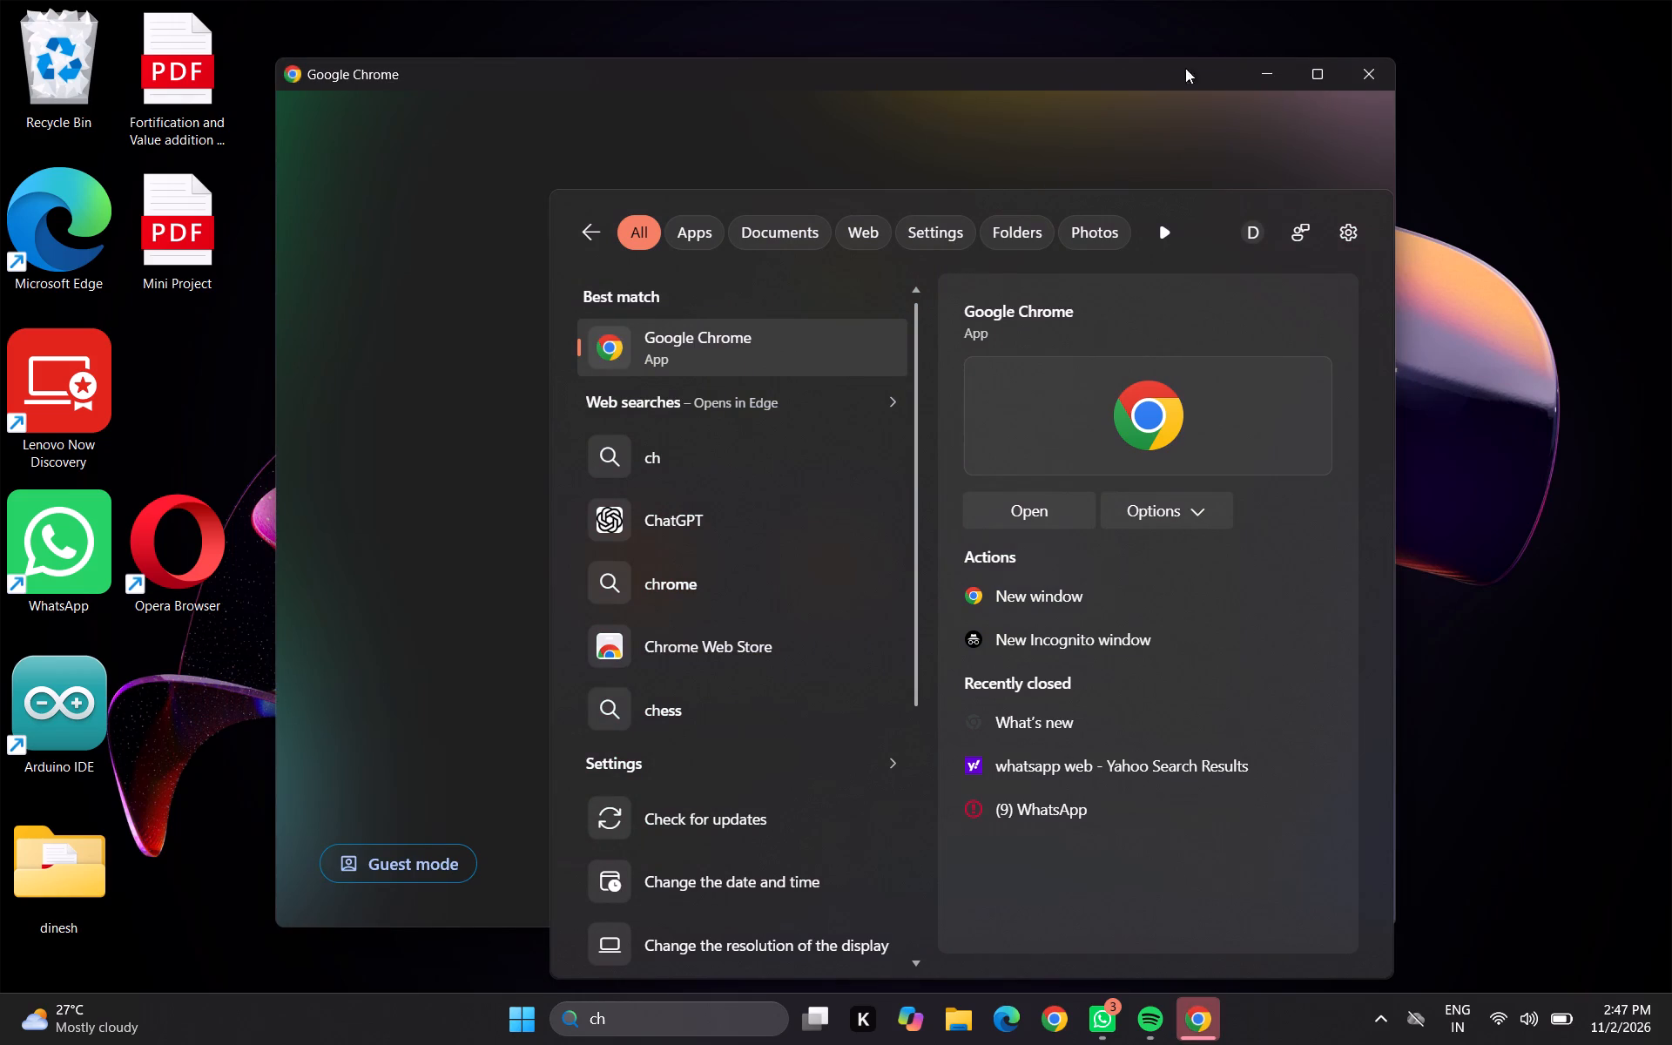
Maximize the Chrome profile chooser window and open the browser with the first listed profile.
{"action": "left_click", "coordinate": [1313, 78]}
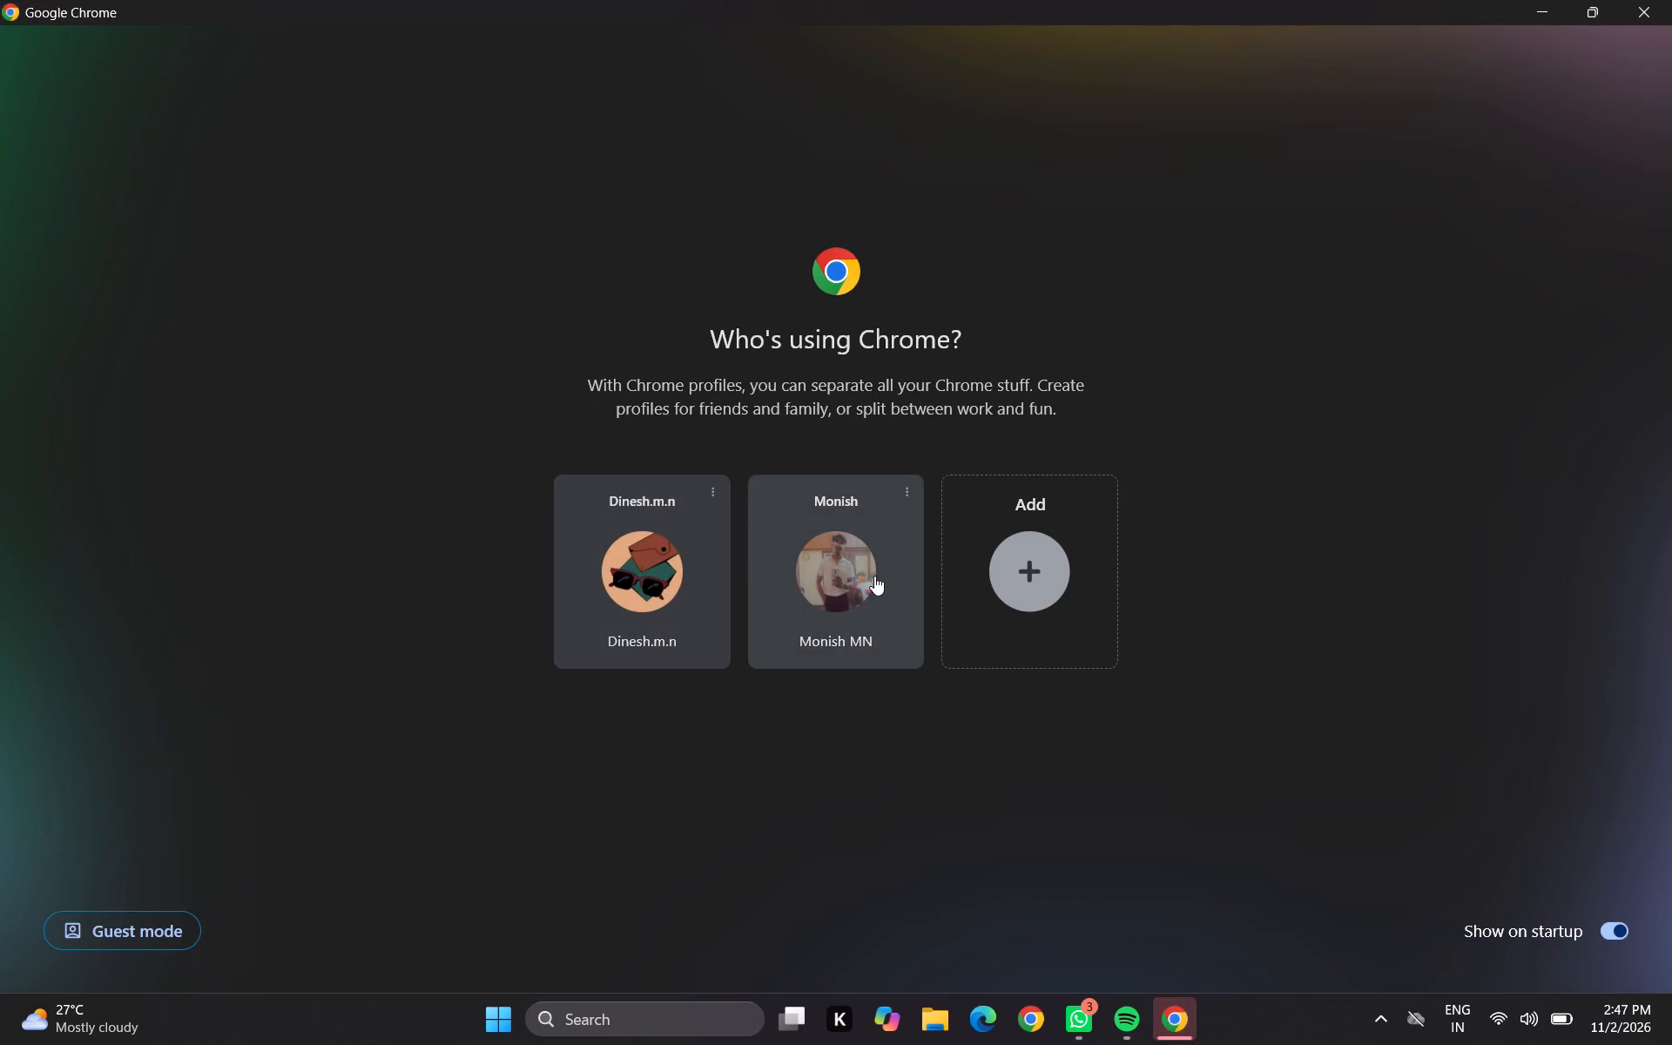
{"action": "left_click", "coordinate": [651, 584]}
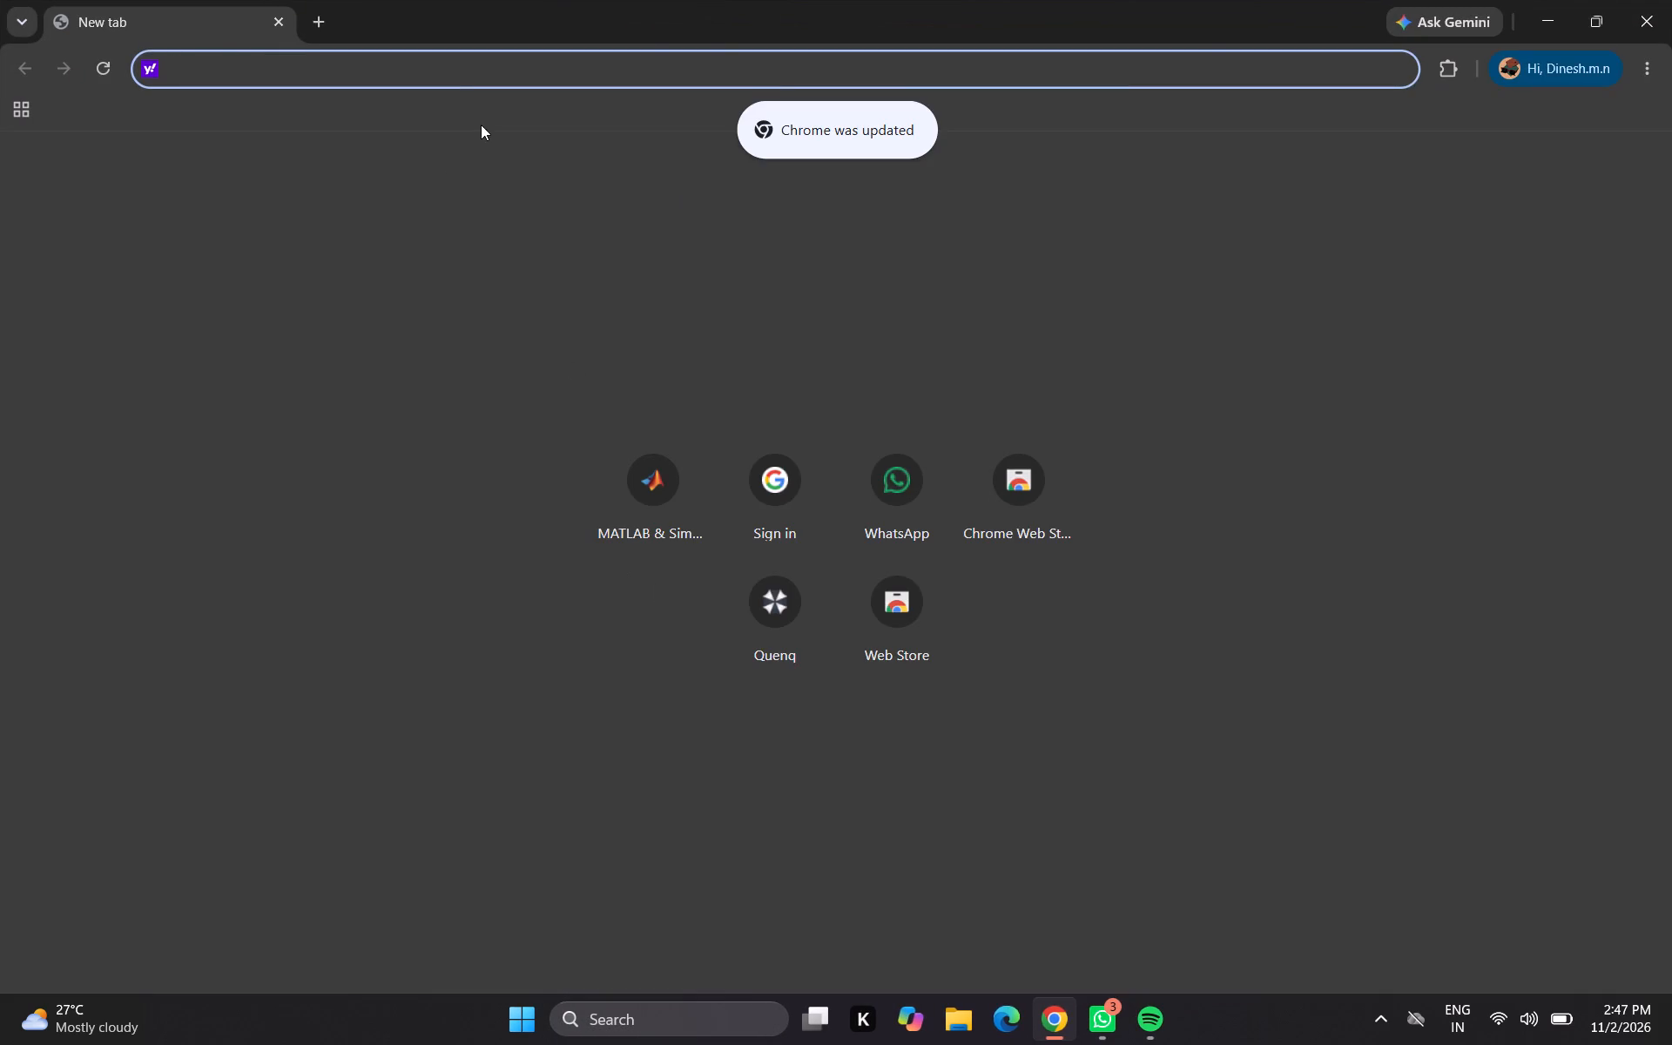
Search the web for "pdf to word".
{"action": "left_click", "coordinate": [401, 68]}
{"action": "type", "text": "pdf ti"}
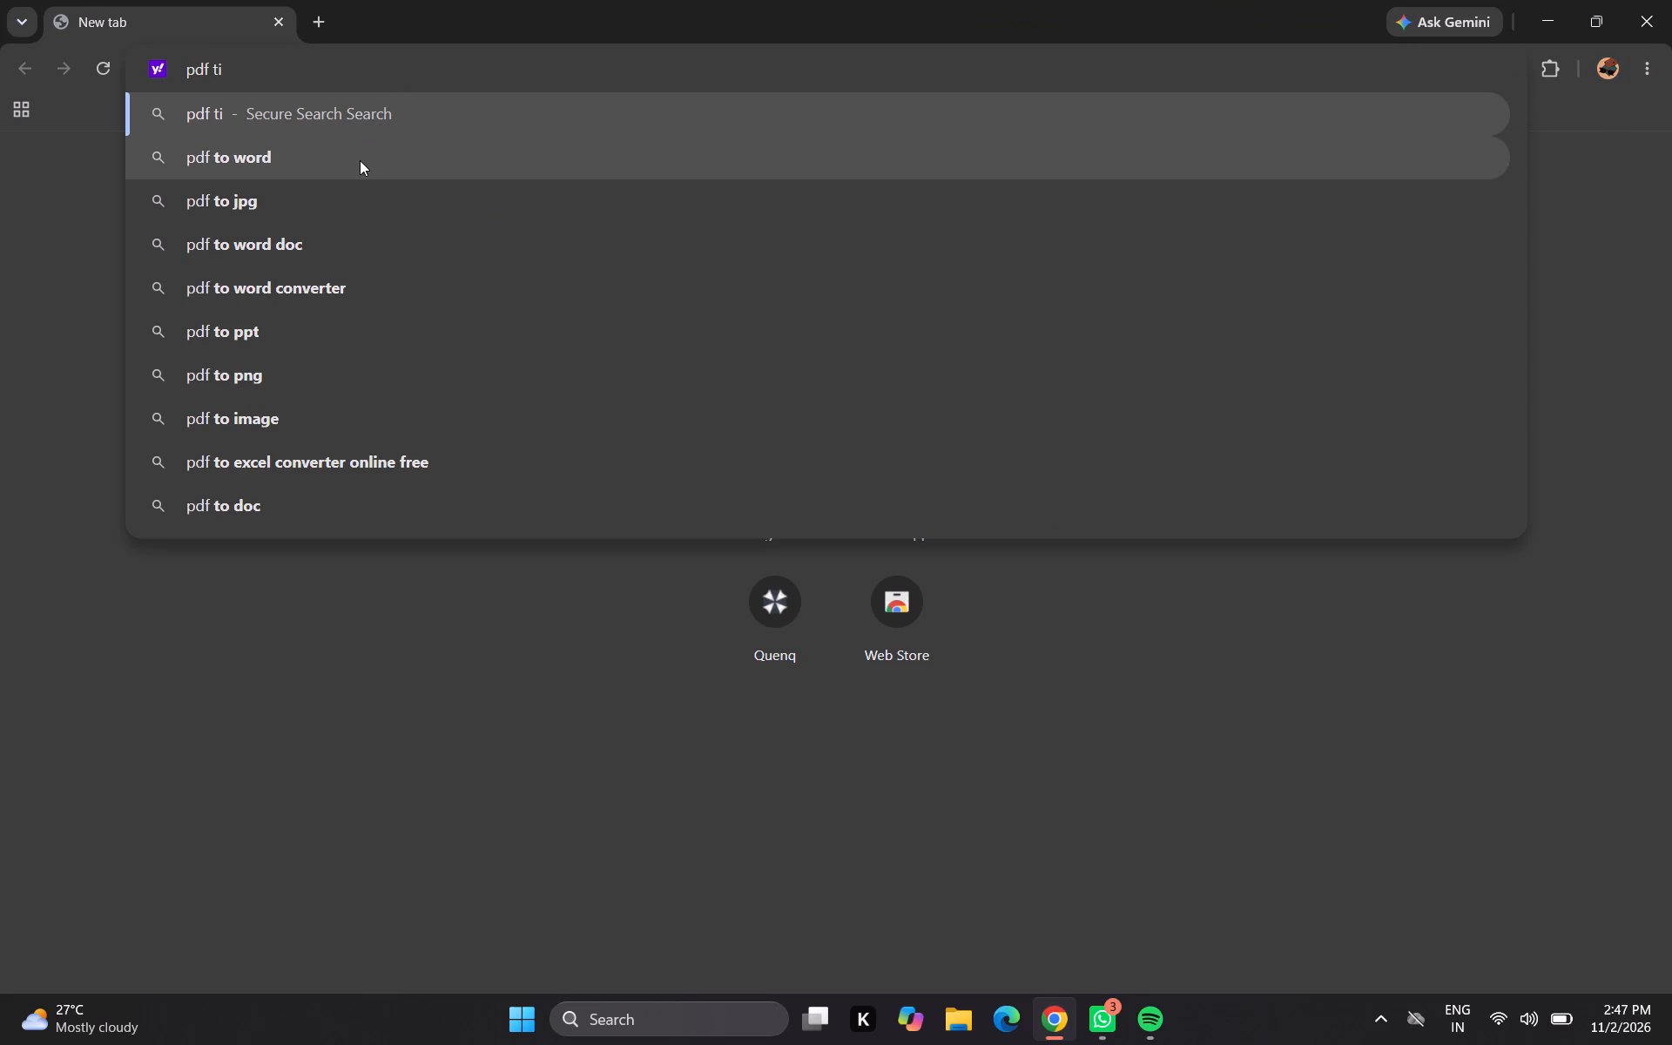
{"action": "double_click", "coordinate": [225, 164]}
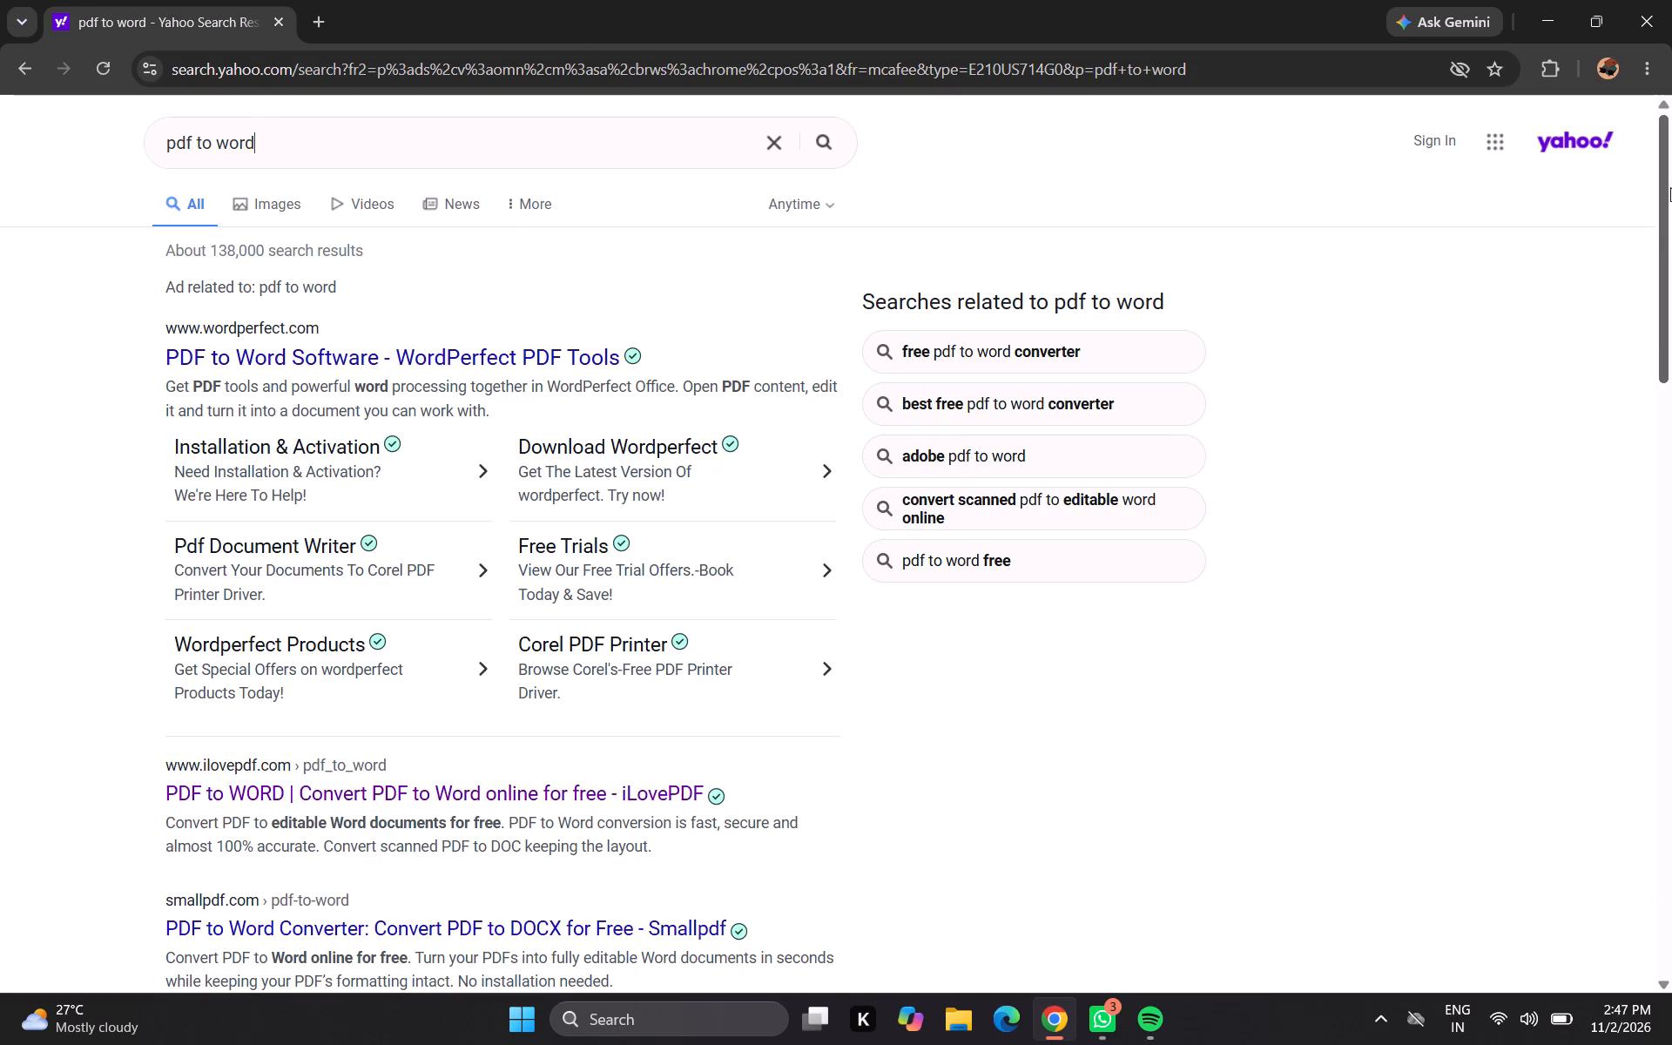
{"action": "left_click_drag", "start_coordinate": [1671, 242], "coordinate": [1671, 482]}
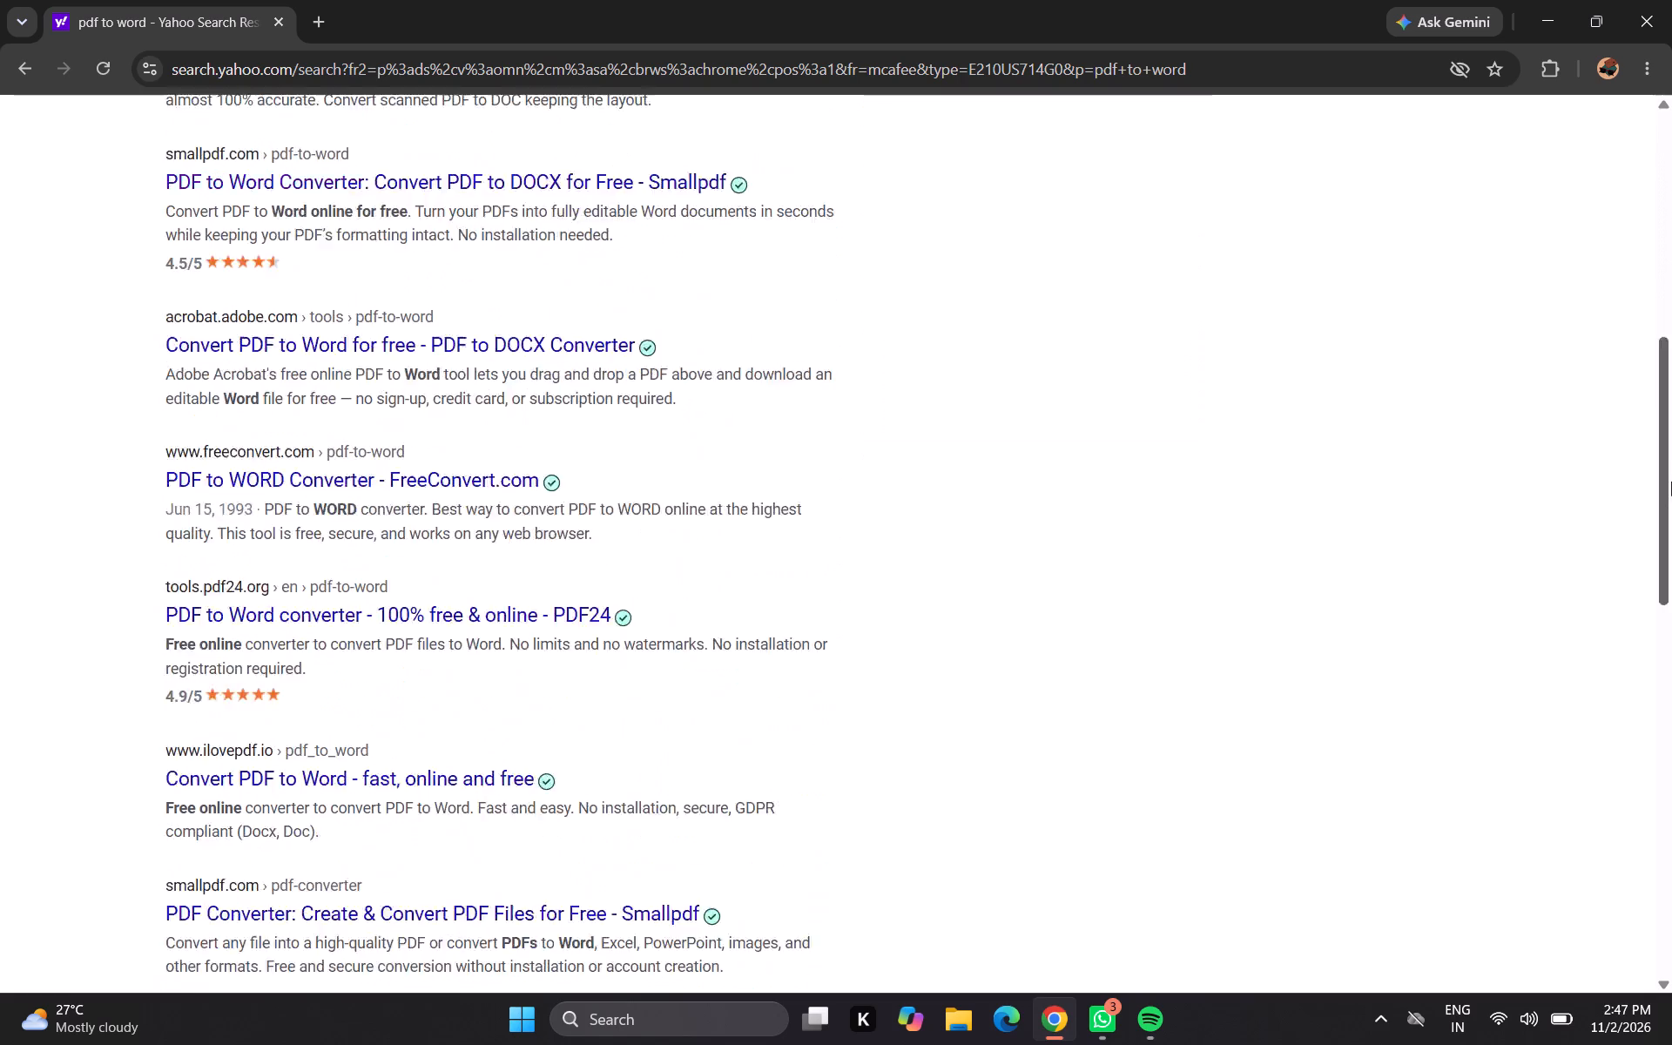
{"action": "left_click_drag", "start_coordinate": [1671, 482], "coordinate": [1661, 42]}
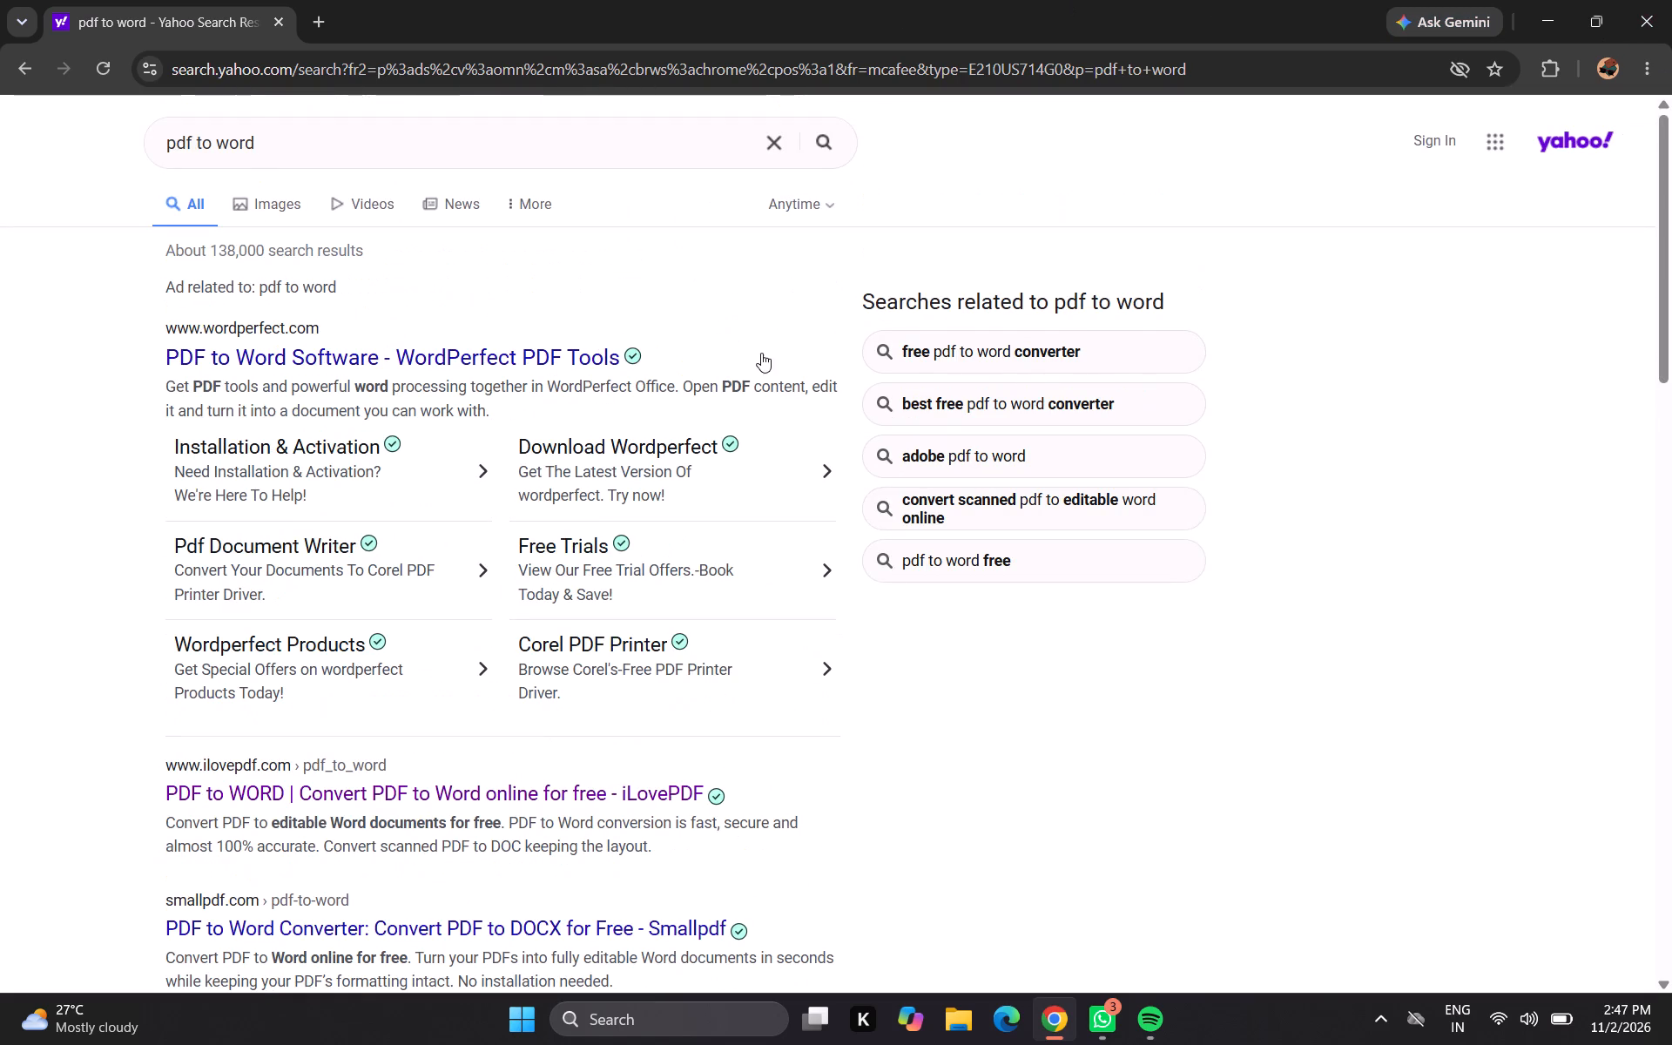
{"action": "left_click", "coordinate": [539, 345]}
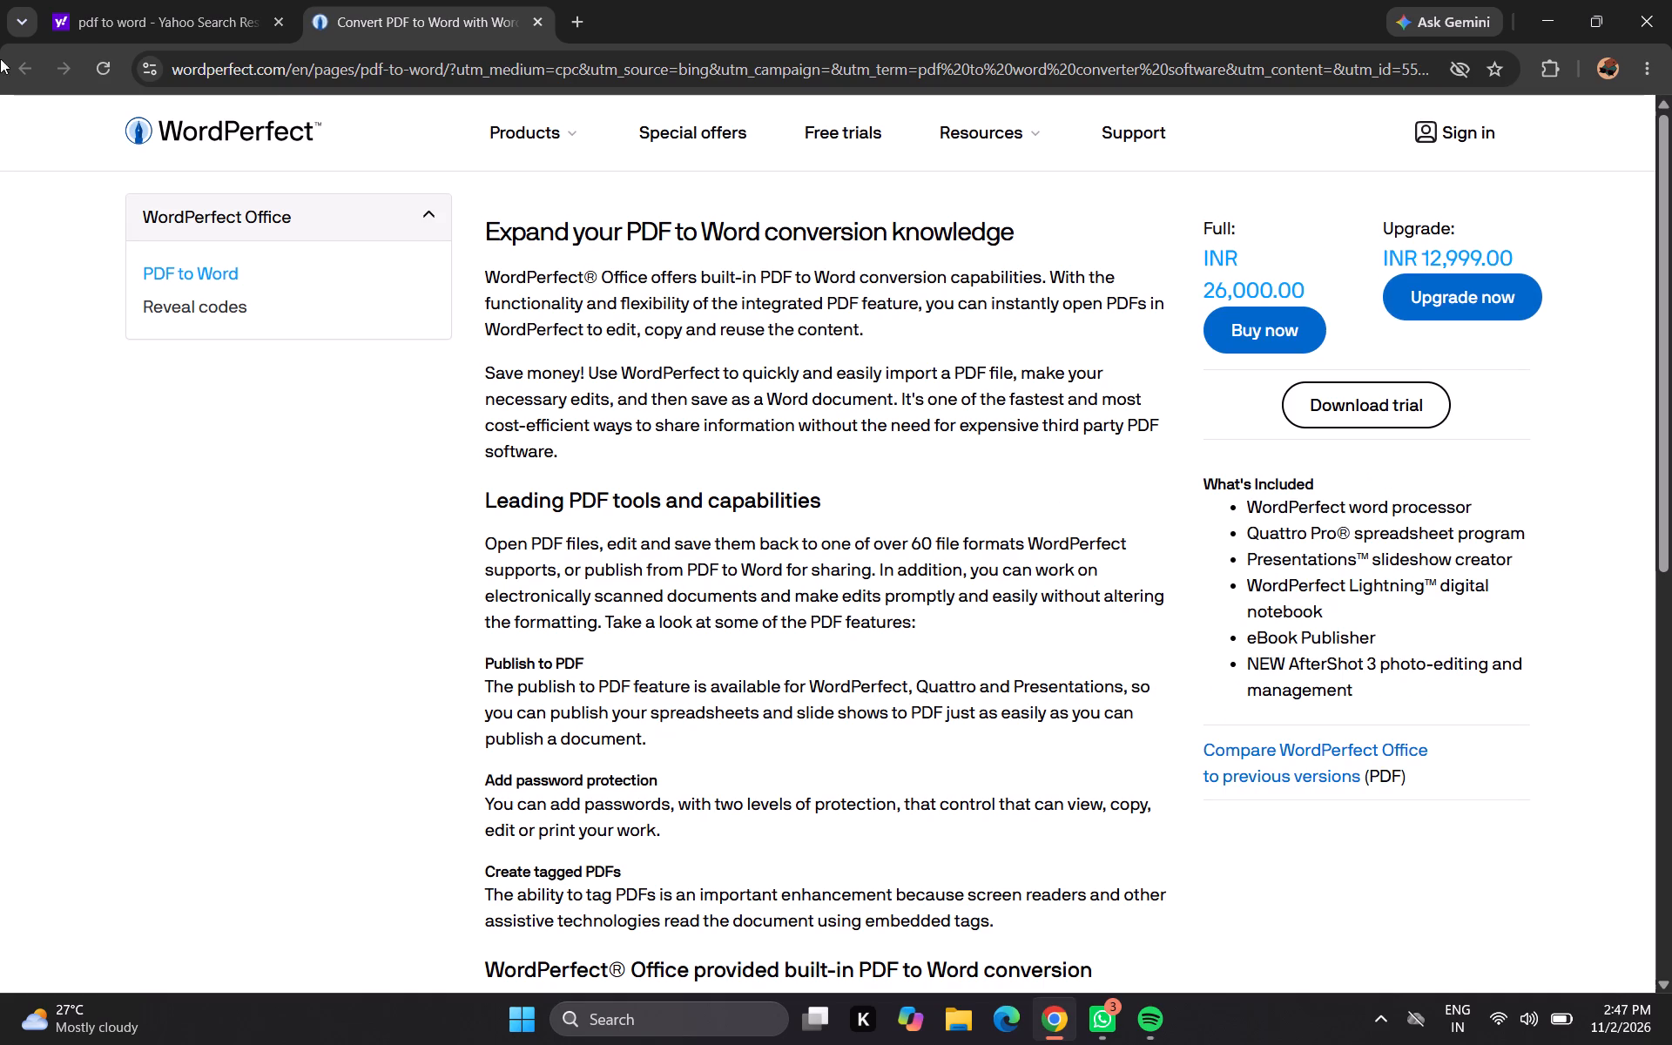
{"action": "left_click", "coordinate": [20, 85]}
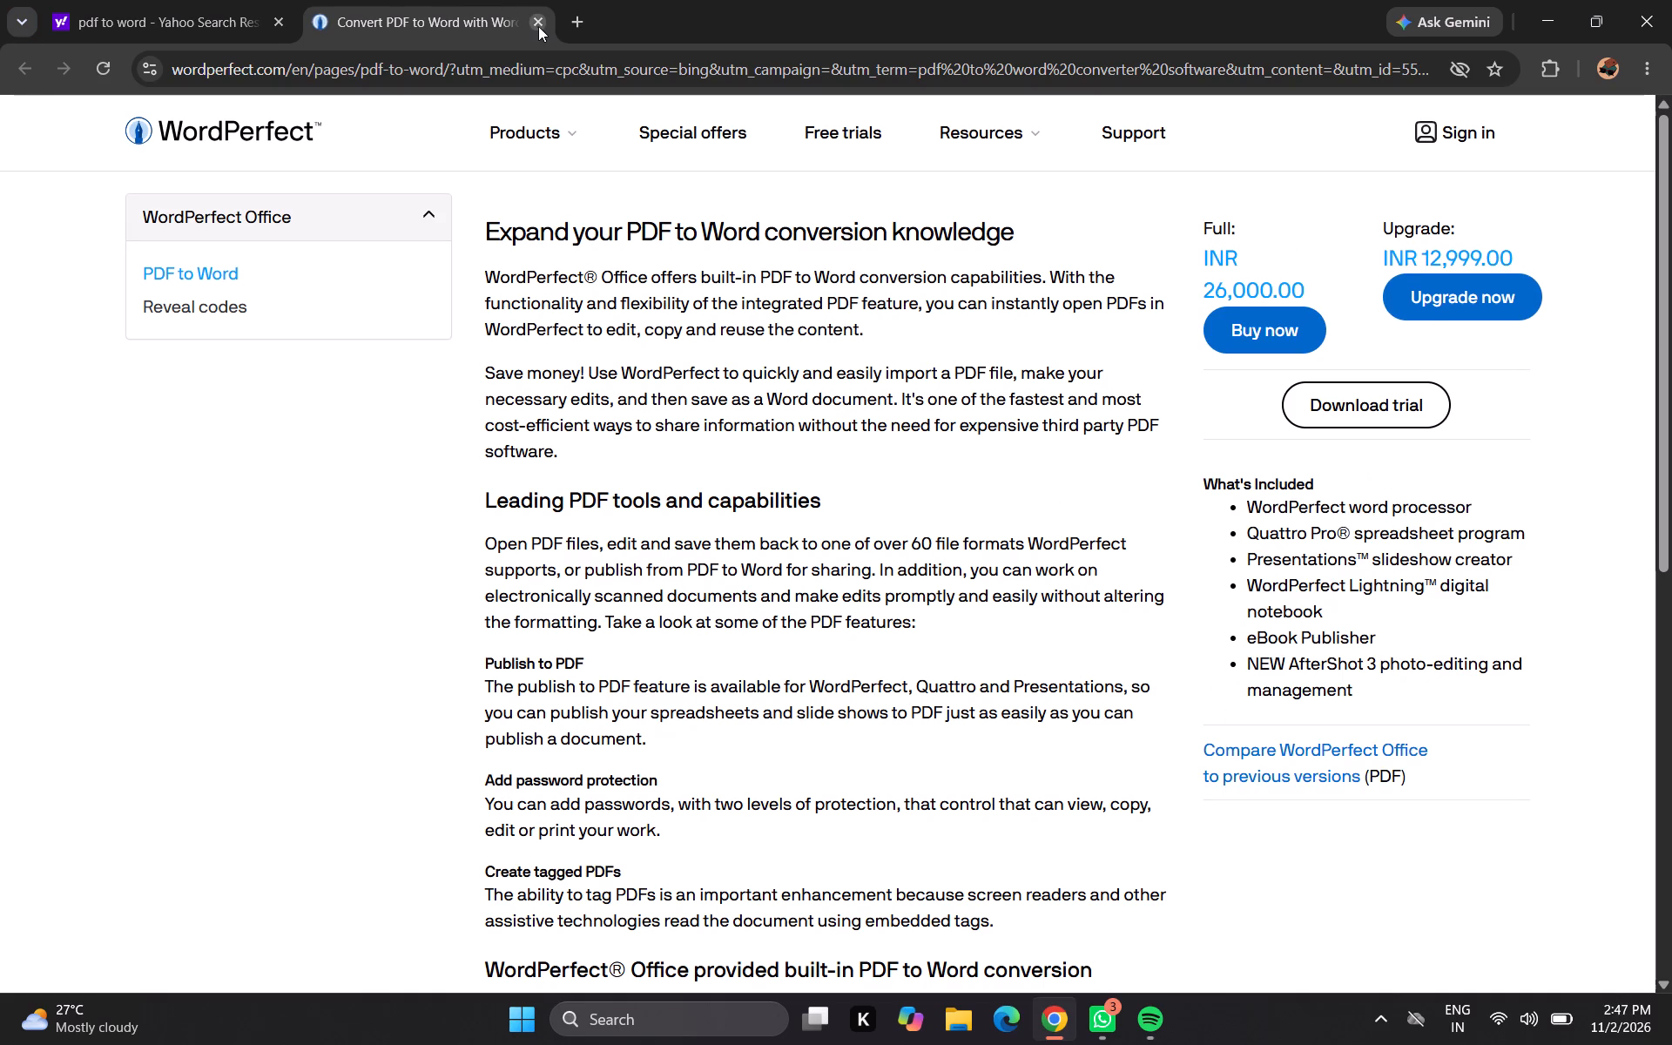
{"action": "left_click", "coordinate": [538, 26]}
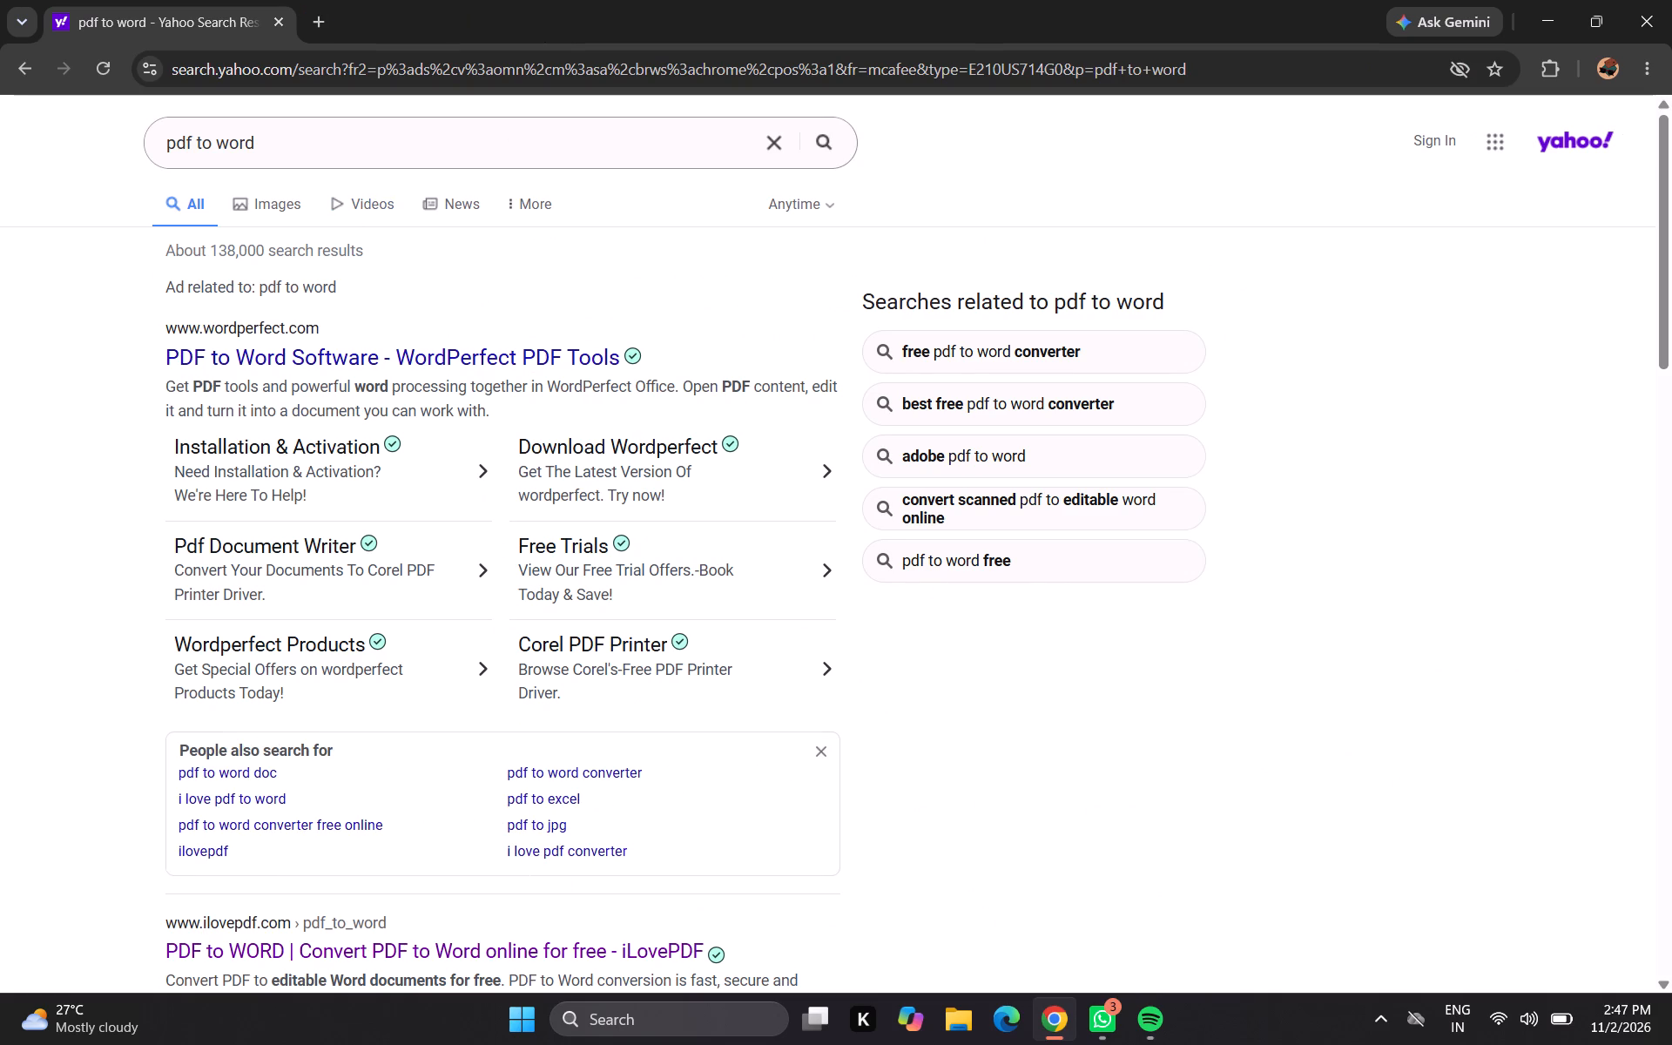
Refine the search to "pdf to word i love pdf" and open the ilovepdf.com PDF to WORD converter result.
{"action": "left_click", "coordinate": [329, 149]}
{"action": "key", "text": "space"}
{"action": "key", "text": "i"}
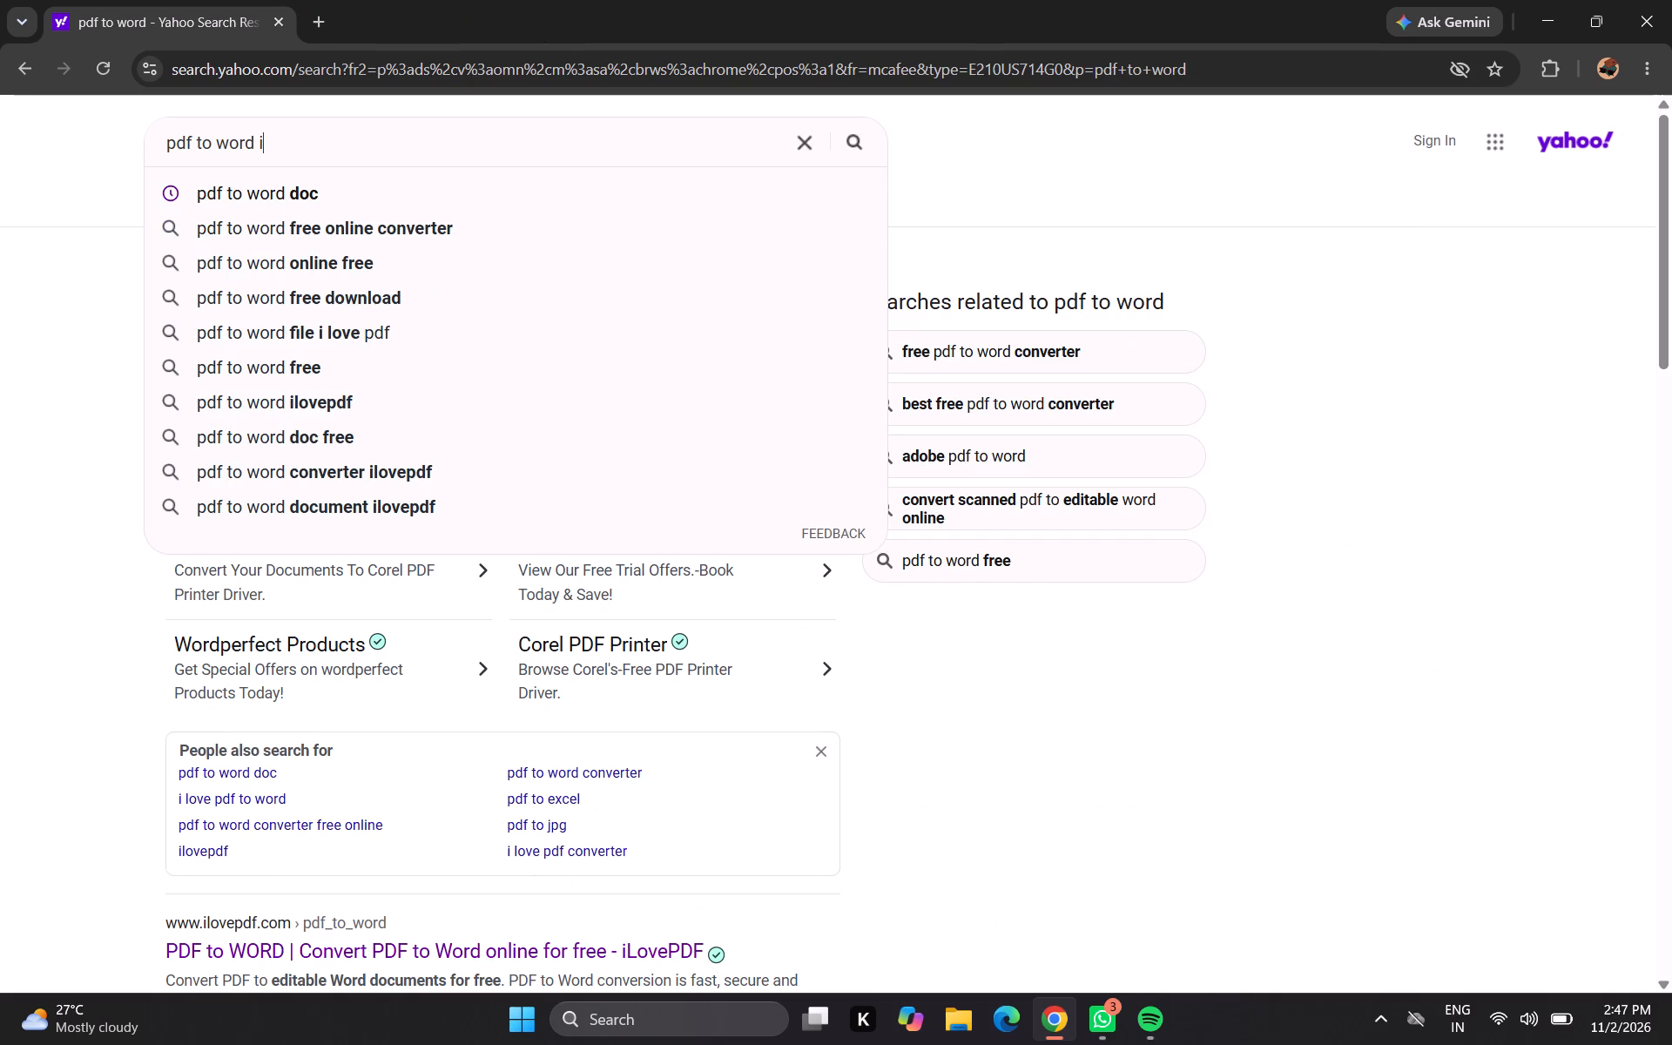
{"action": "left_click", "coordinate": [315, 194]}
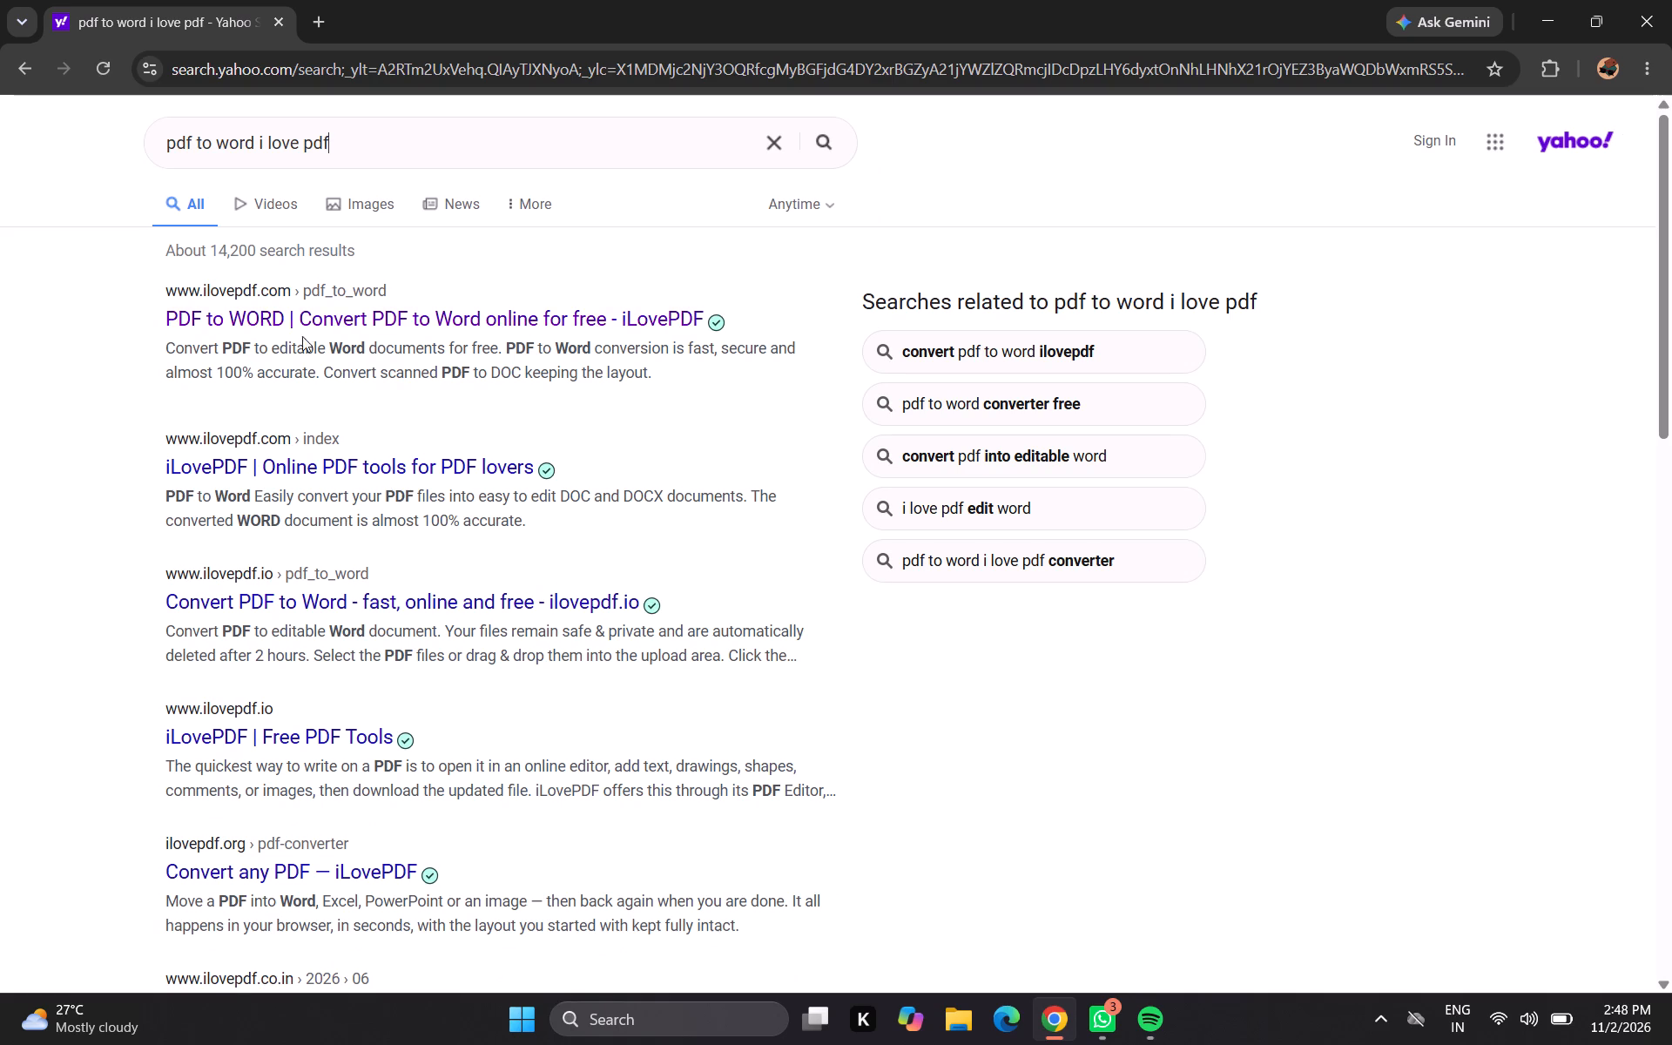
{"action": "left_click", "coordinate": [321, 325]}
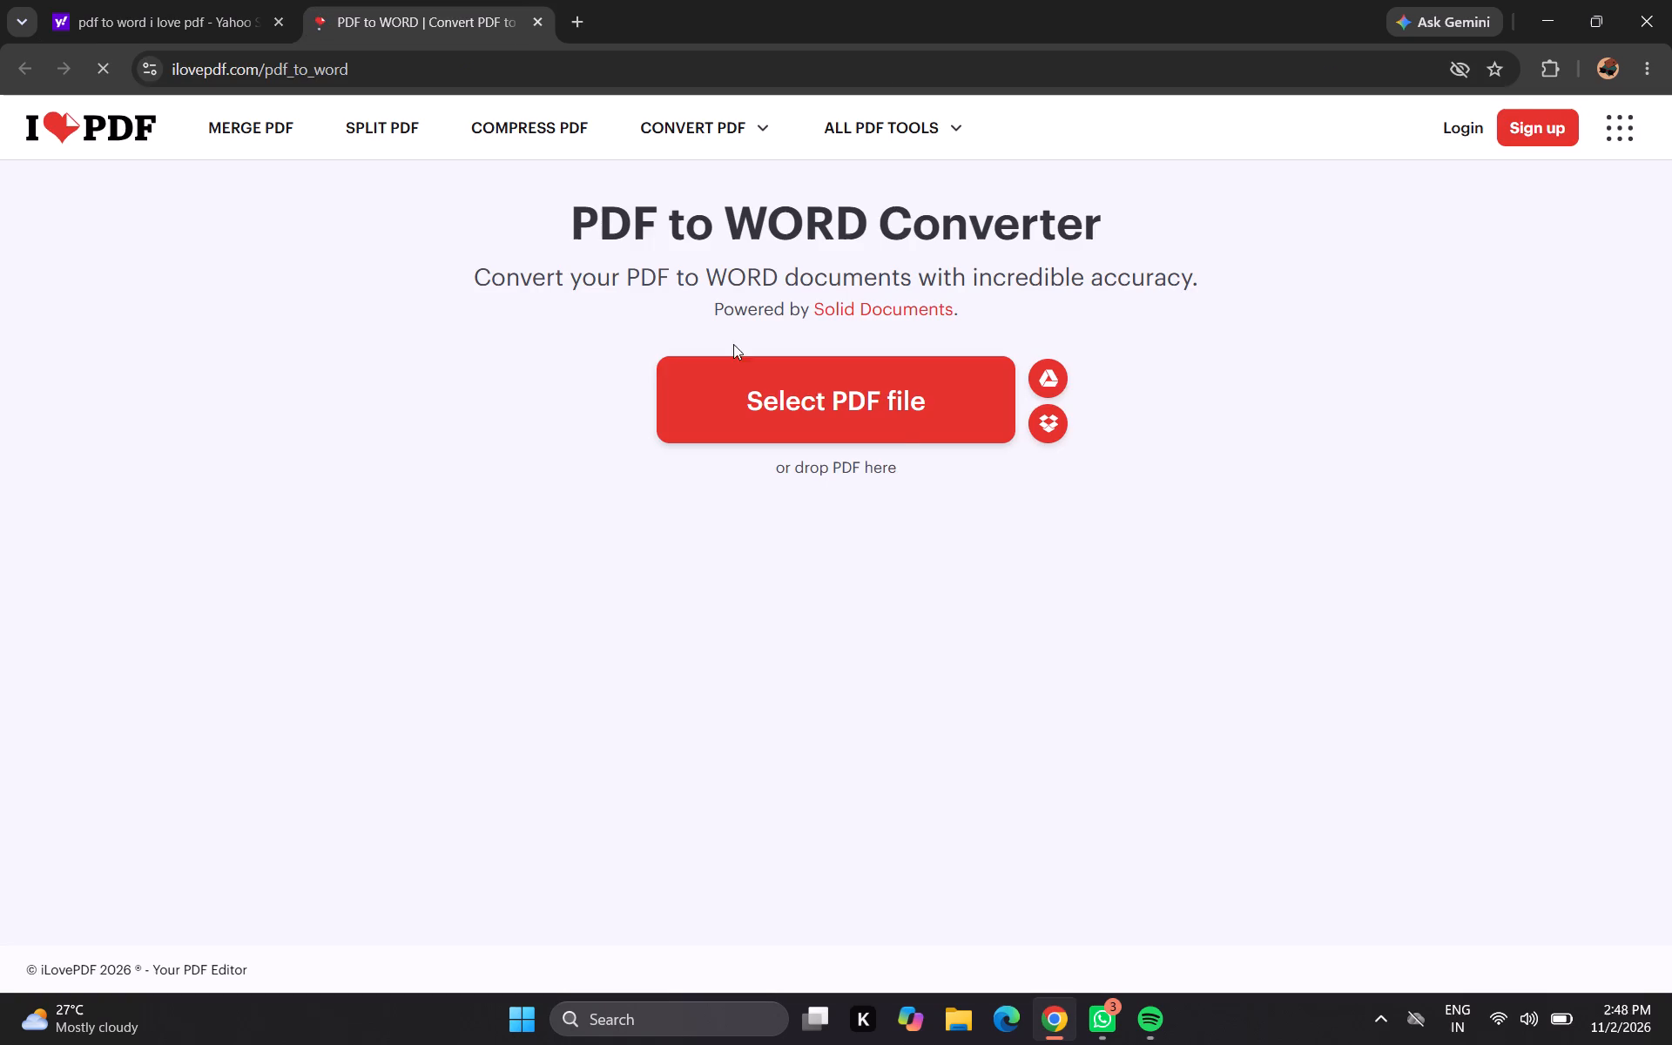
Load the Mini Project PDF from the Desktop folder into the PDF to WORD converter.
{"action": "left_click", "coordinate": [819, 422]}
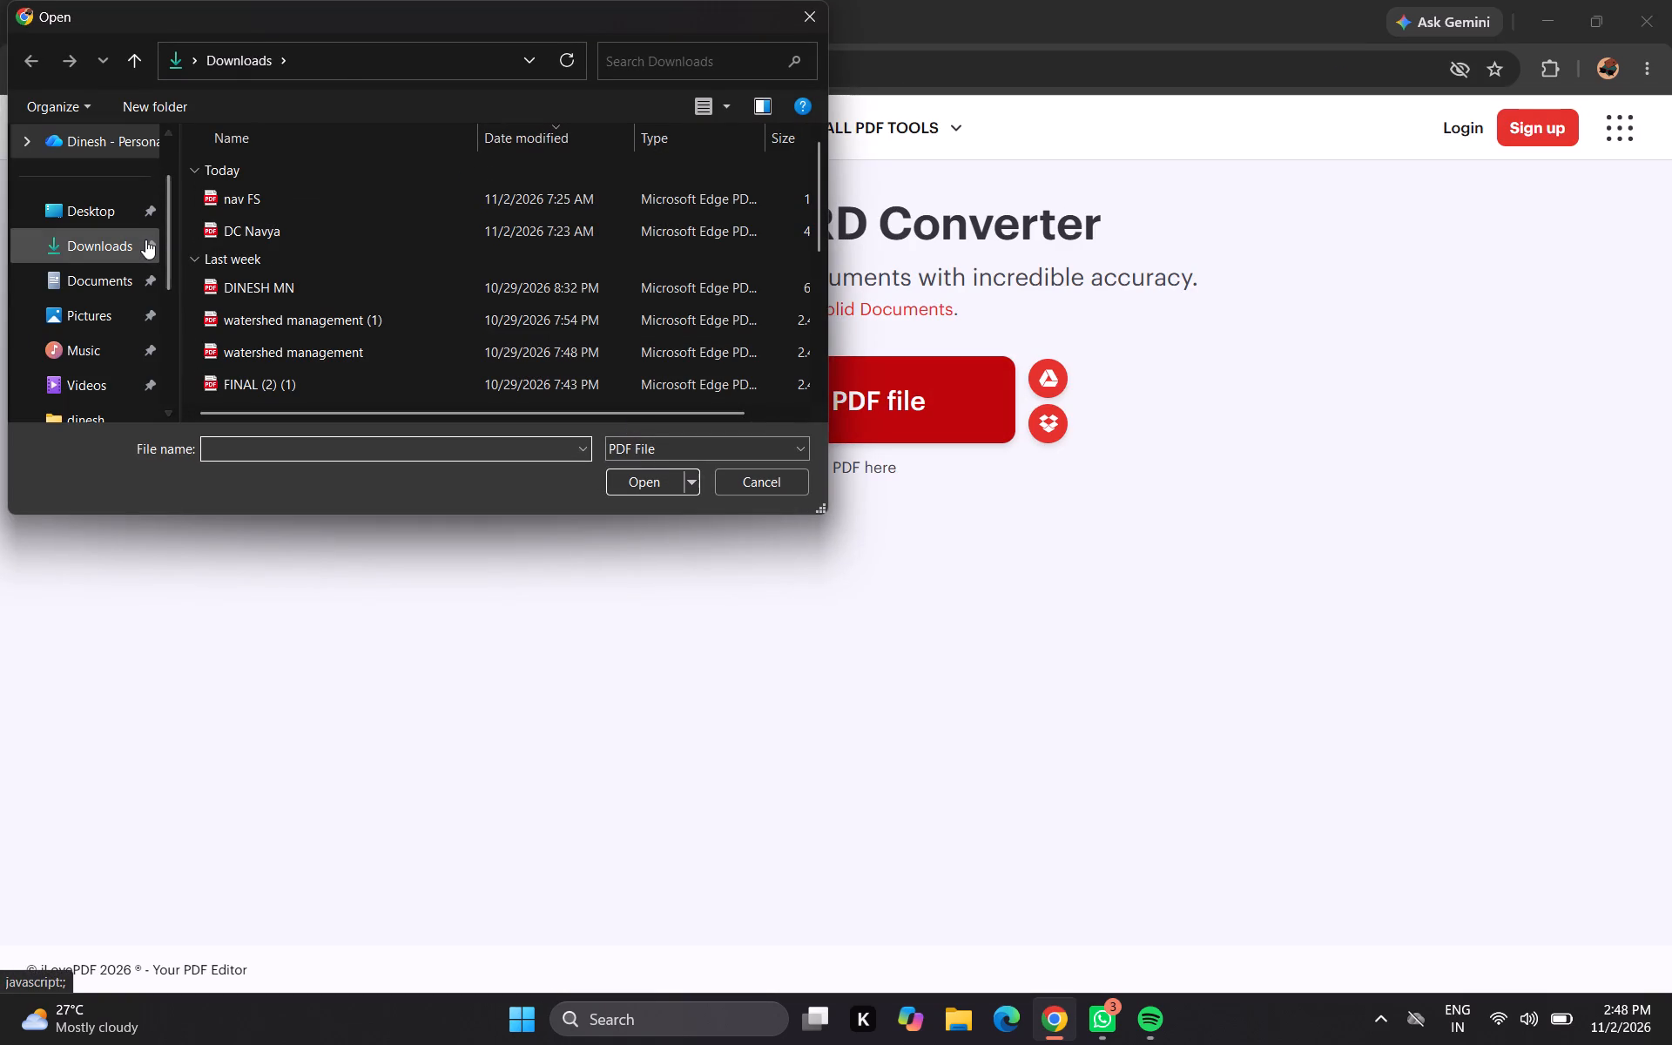
{"action": "left_click", "coordinate": [145, 239]}
{"action": "double_click", "coordinate": [63, 240]}
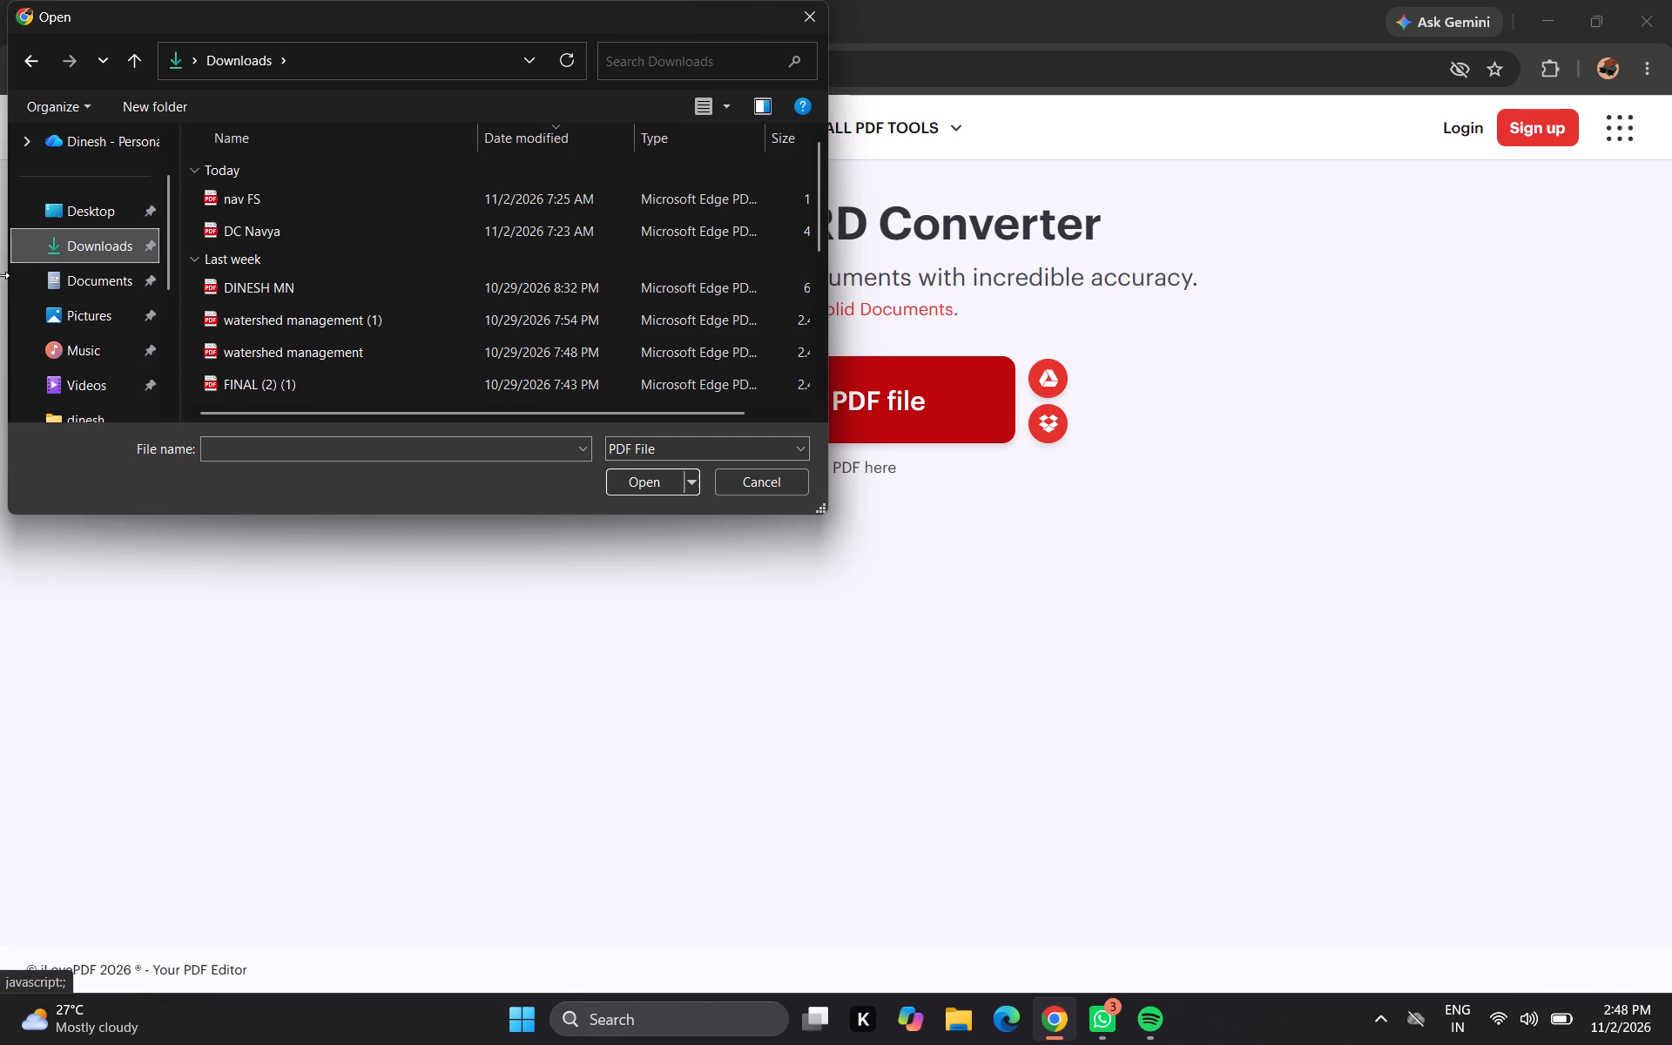
{"action": "left_click", "coordinate": [84, 204]}
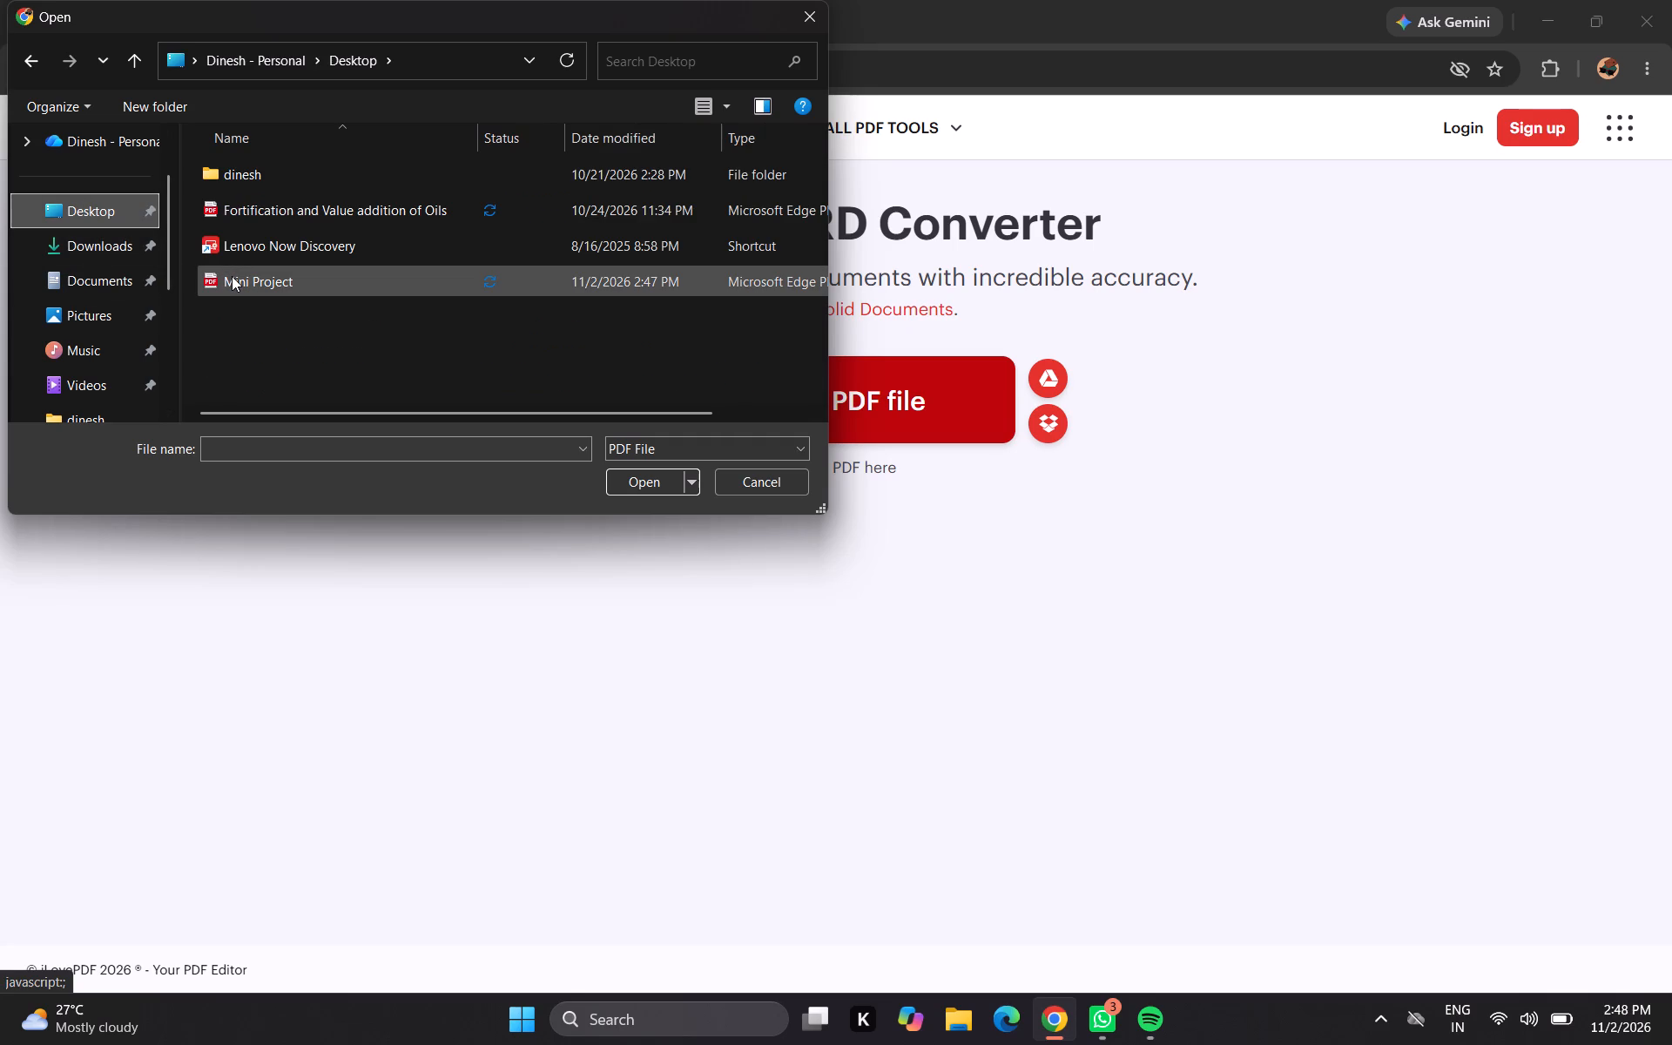
{"action": "left_click", "coordinate": [280, 293]}
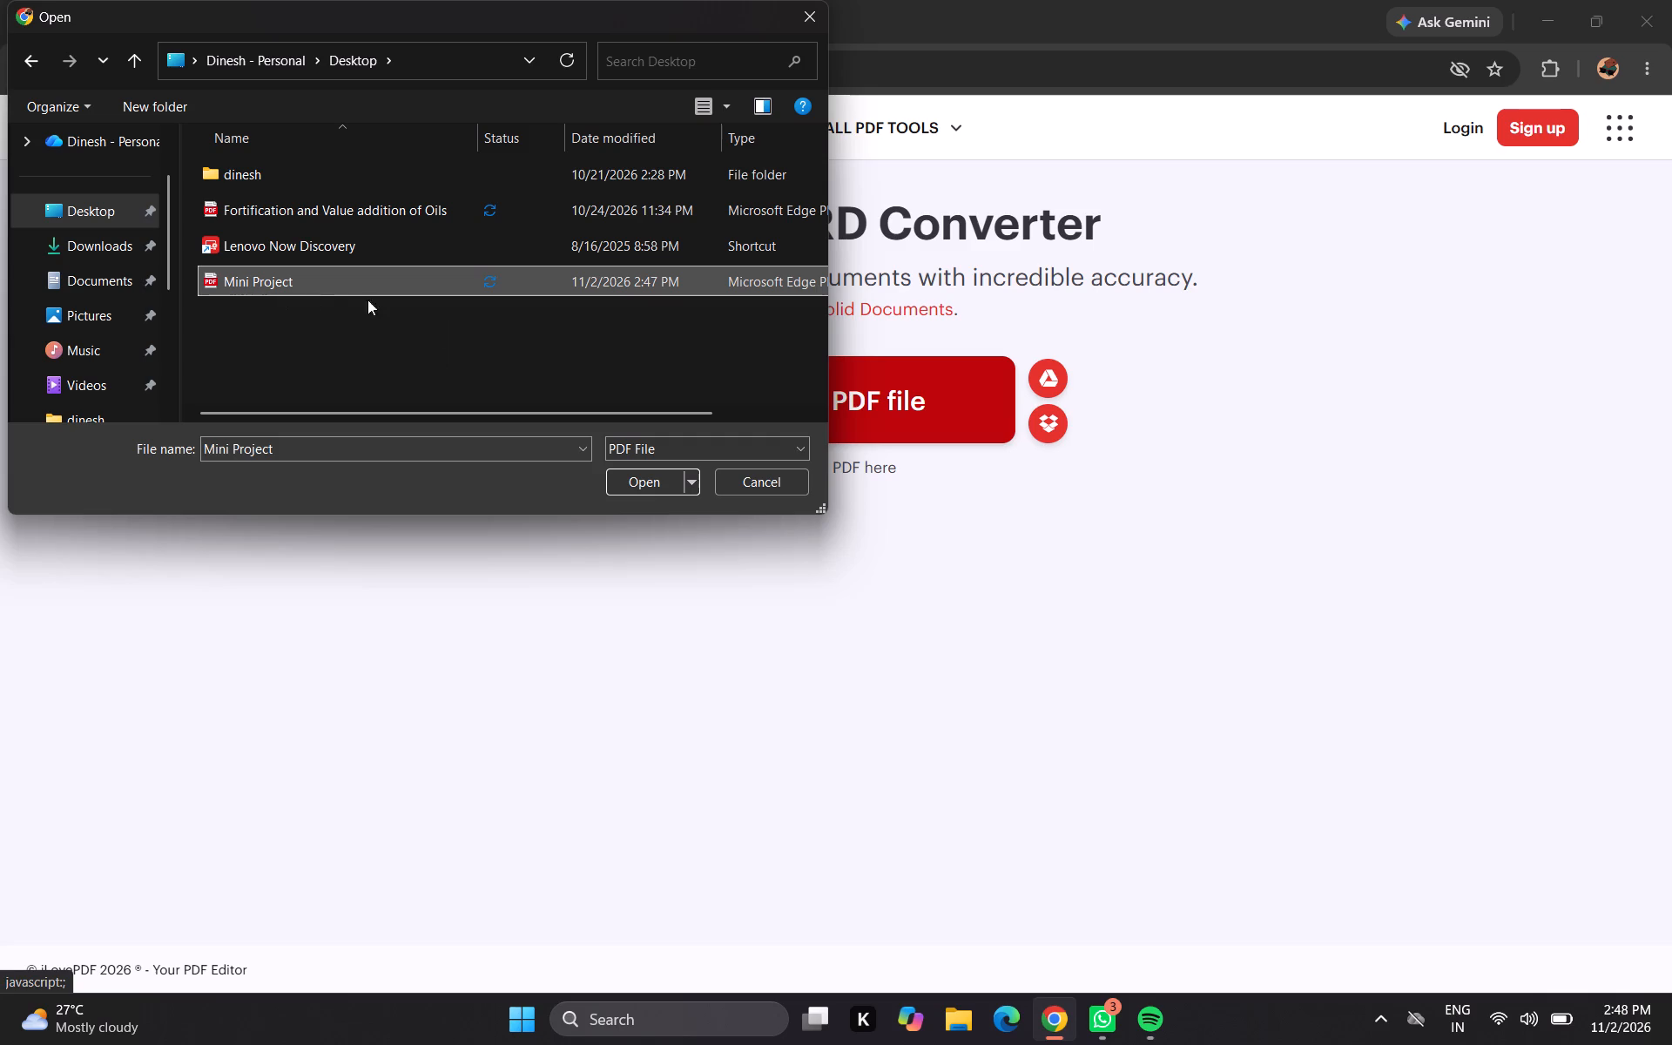
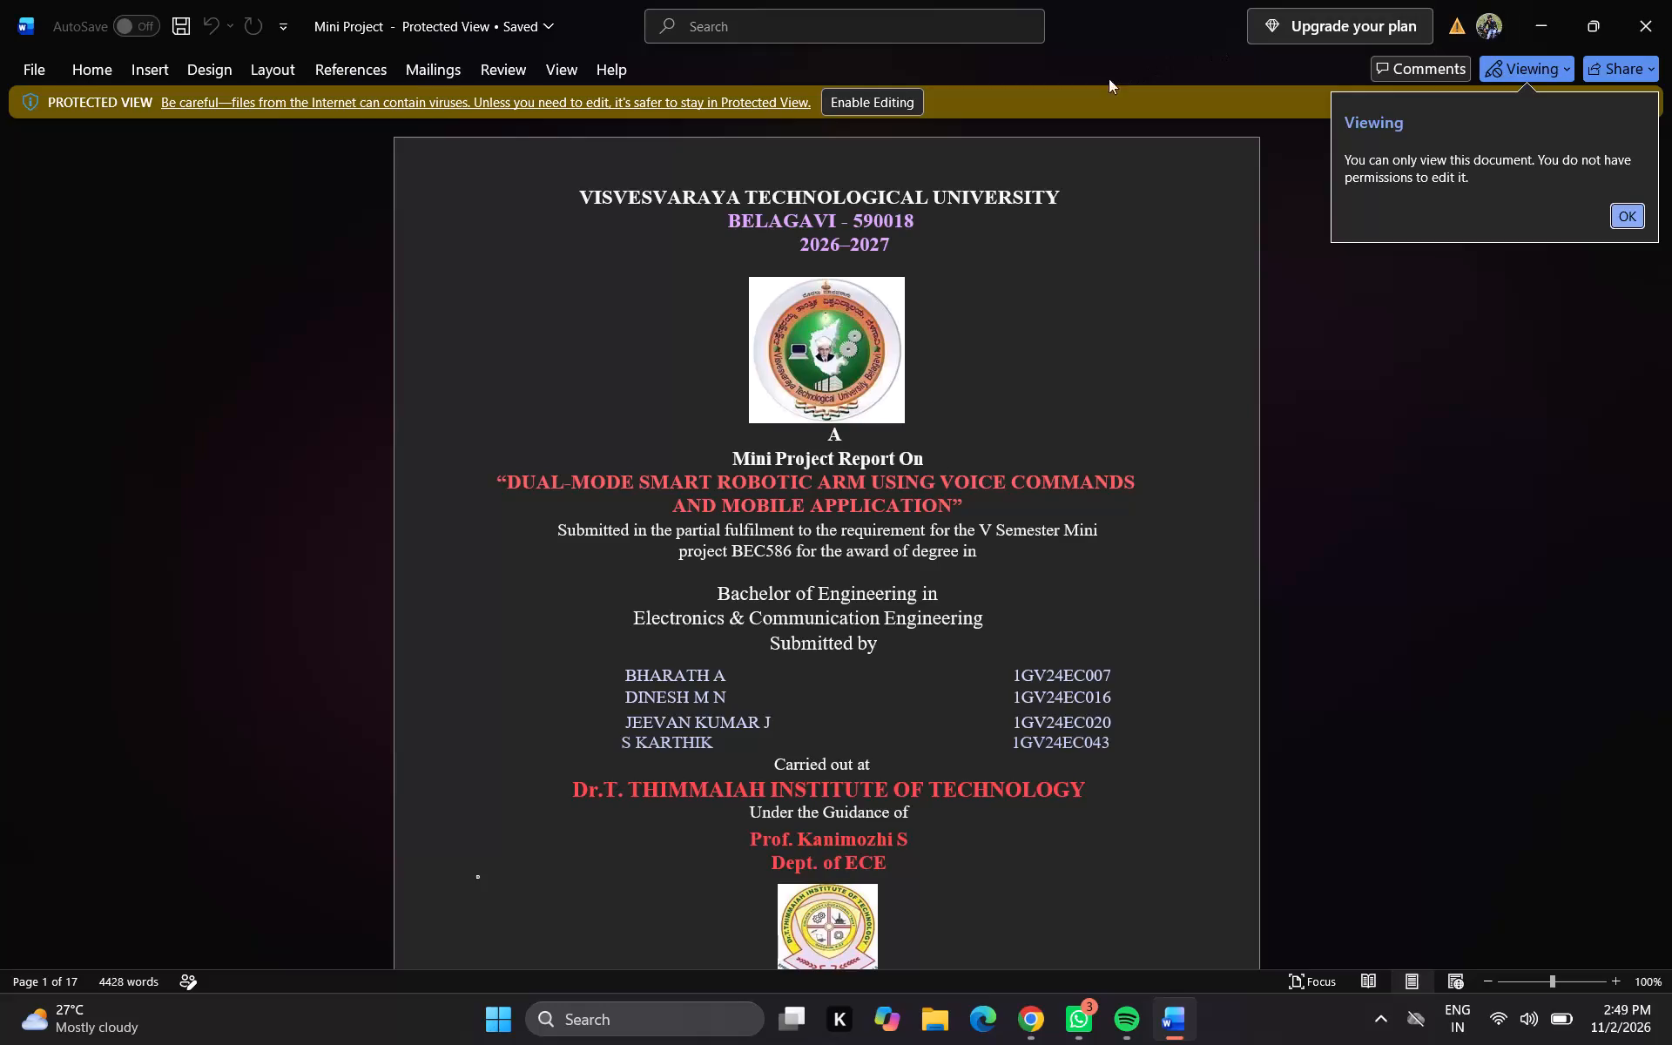
Enable editing for the protected Mini Project document.
{"action": "left_click", "coordinate": [877, 99]}
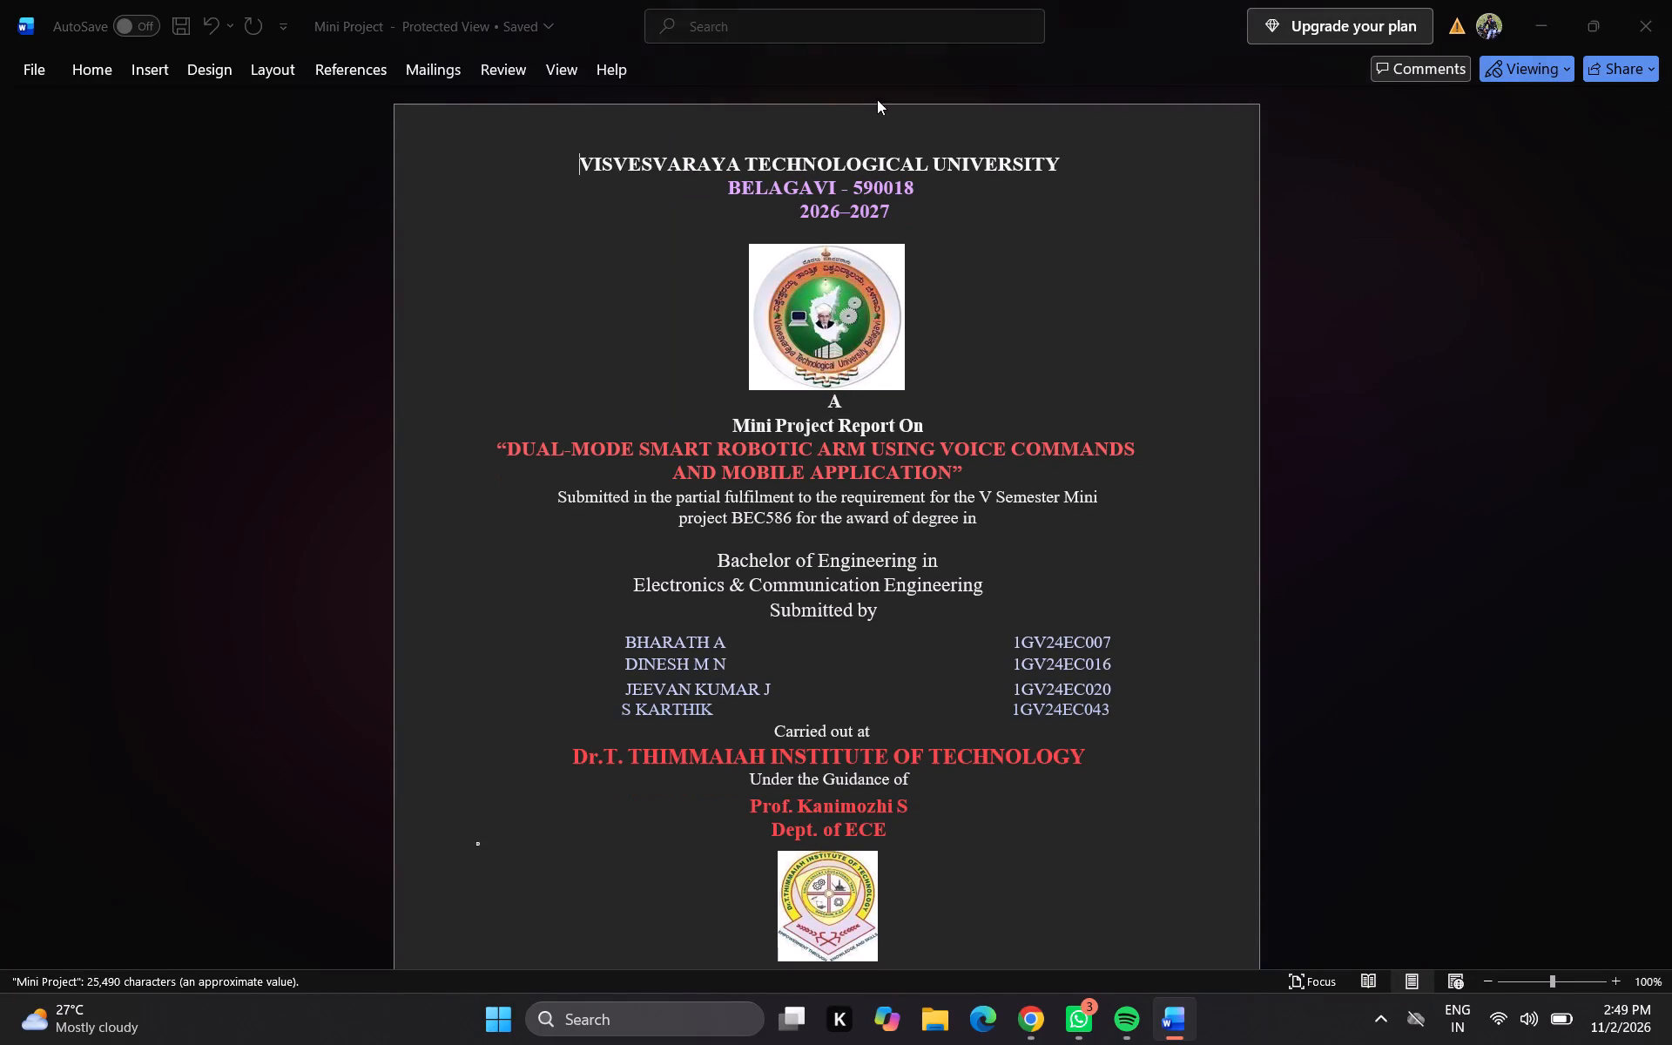
Look over the cover page and certificate page of the converted report for layout problems.
{"action": "left_click", "coordinate": [785, 295]}
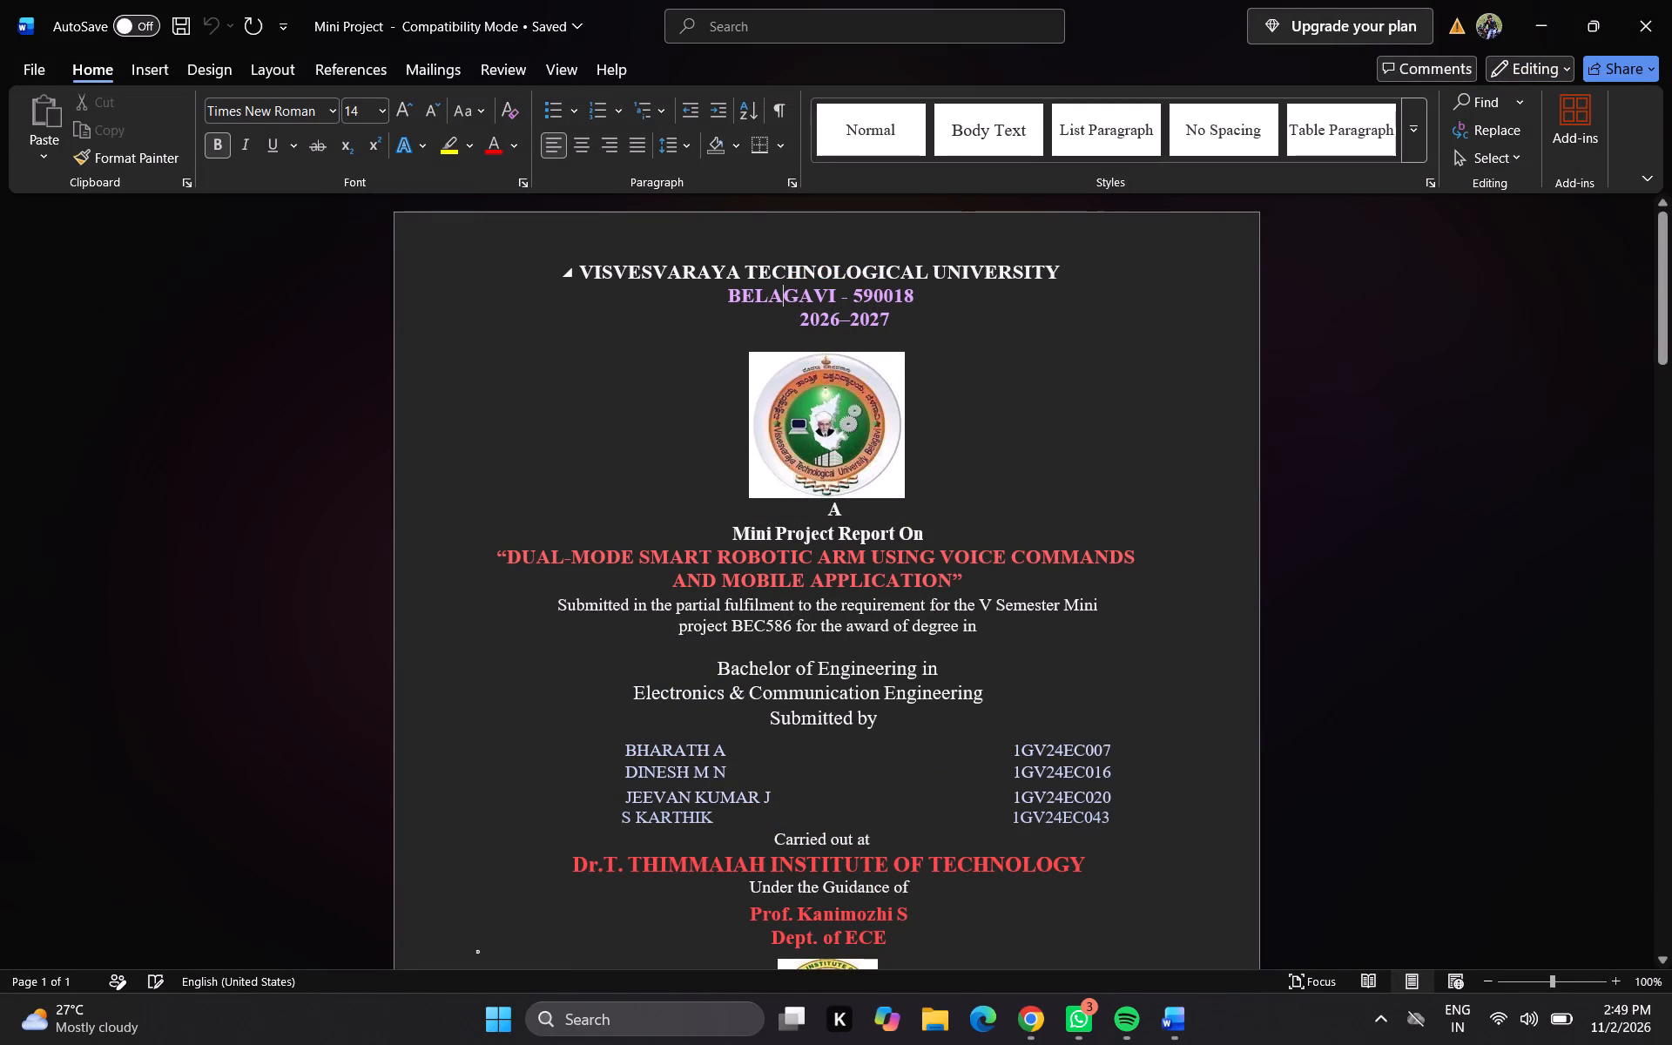
{"action": "left_click", "coordinate": [828, 331]}
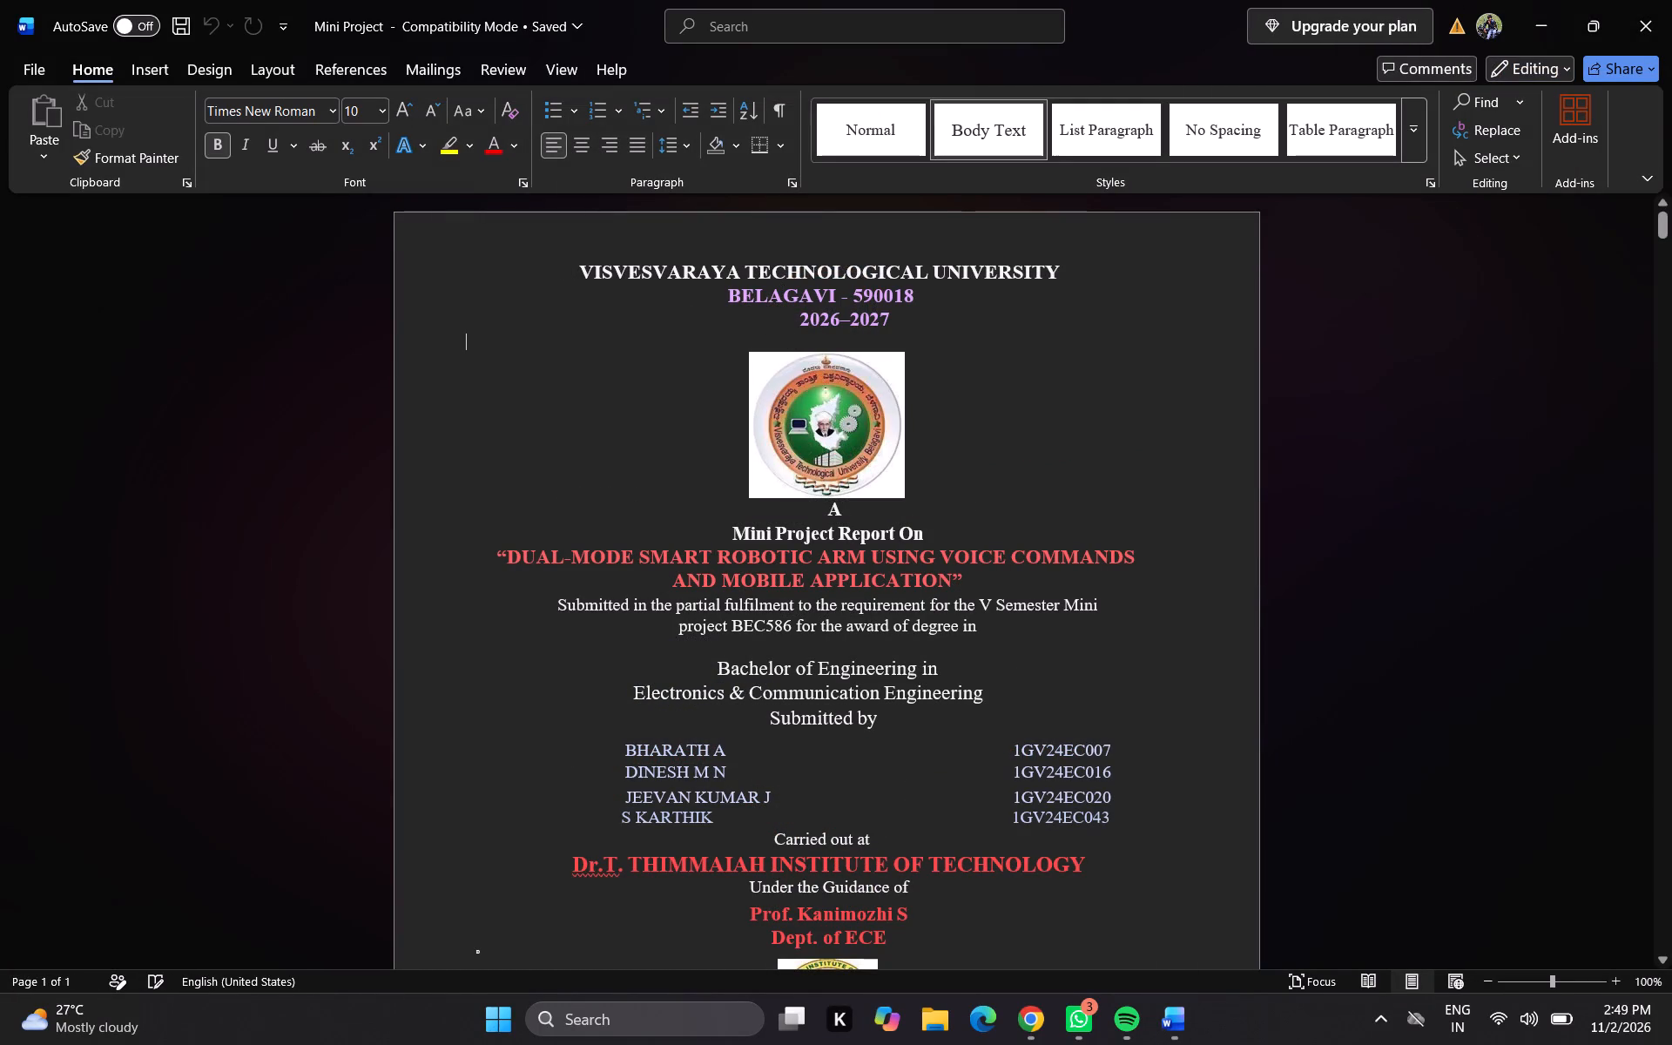
{"action": "left_click", "coordinate": [824, 320]}
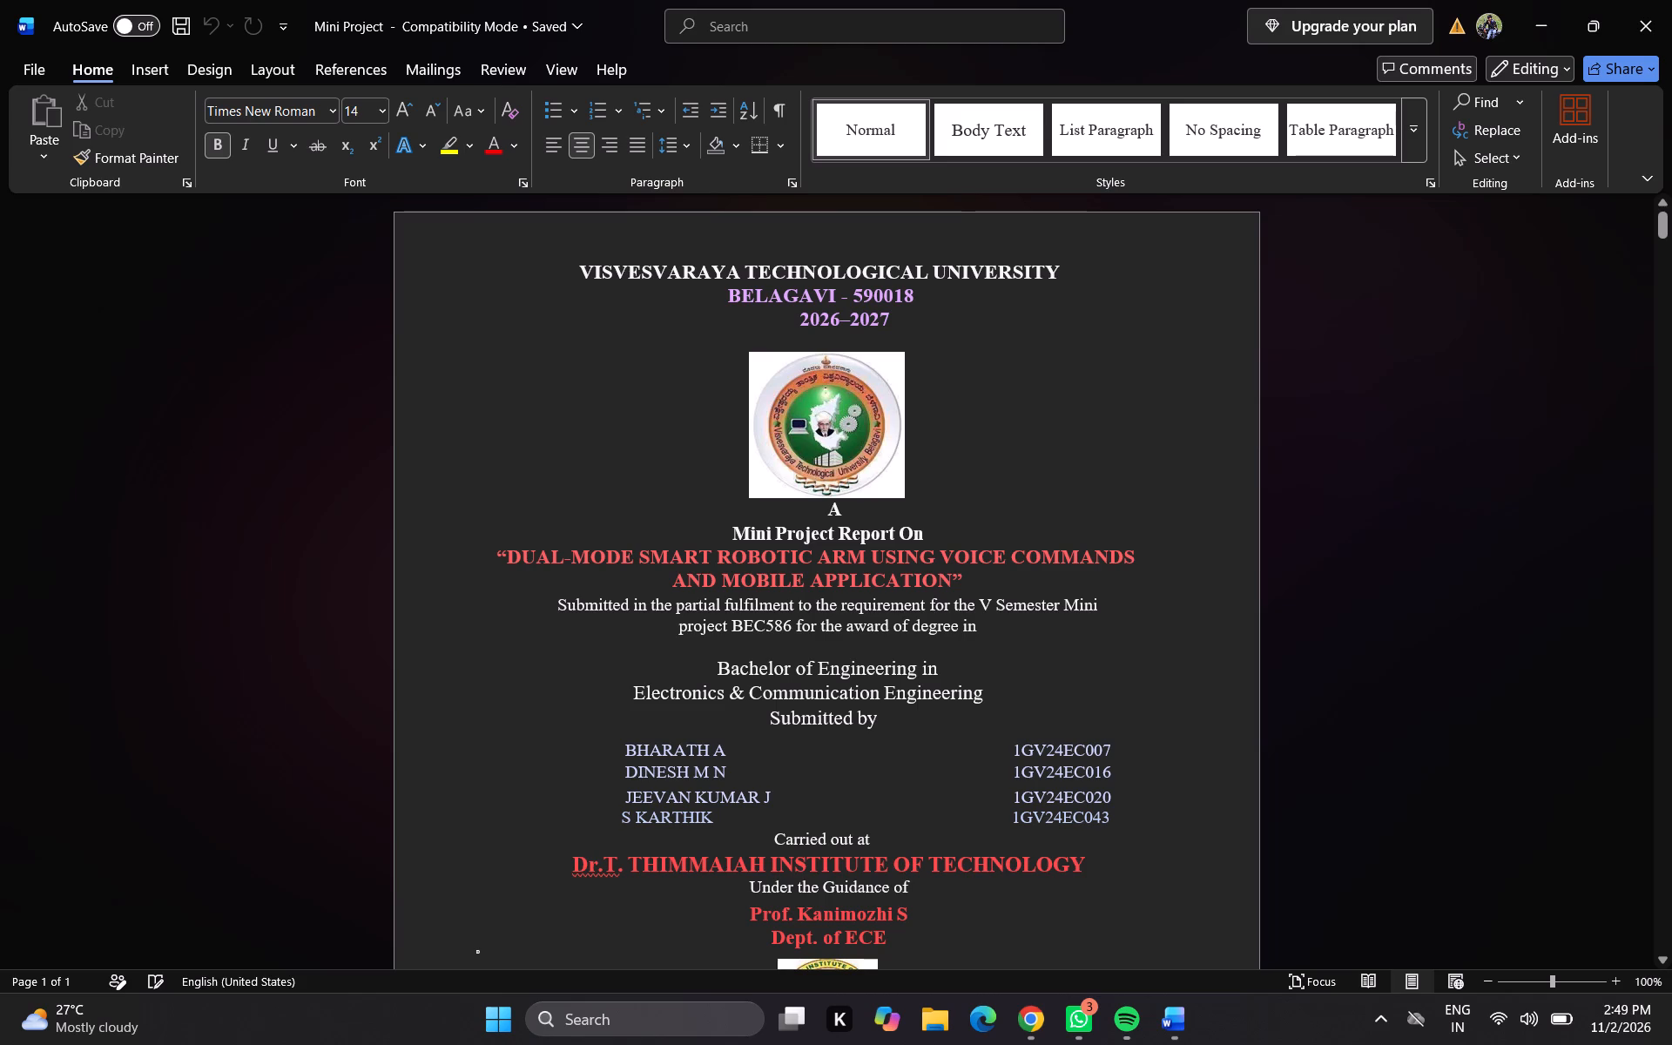
{"action": "left_click", "coordinate": [785, 530]}
{"action": "left_click_drag", "start_coordinate": [1662, 230], "coordinate": [1667, 223]}
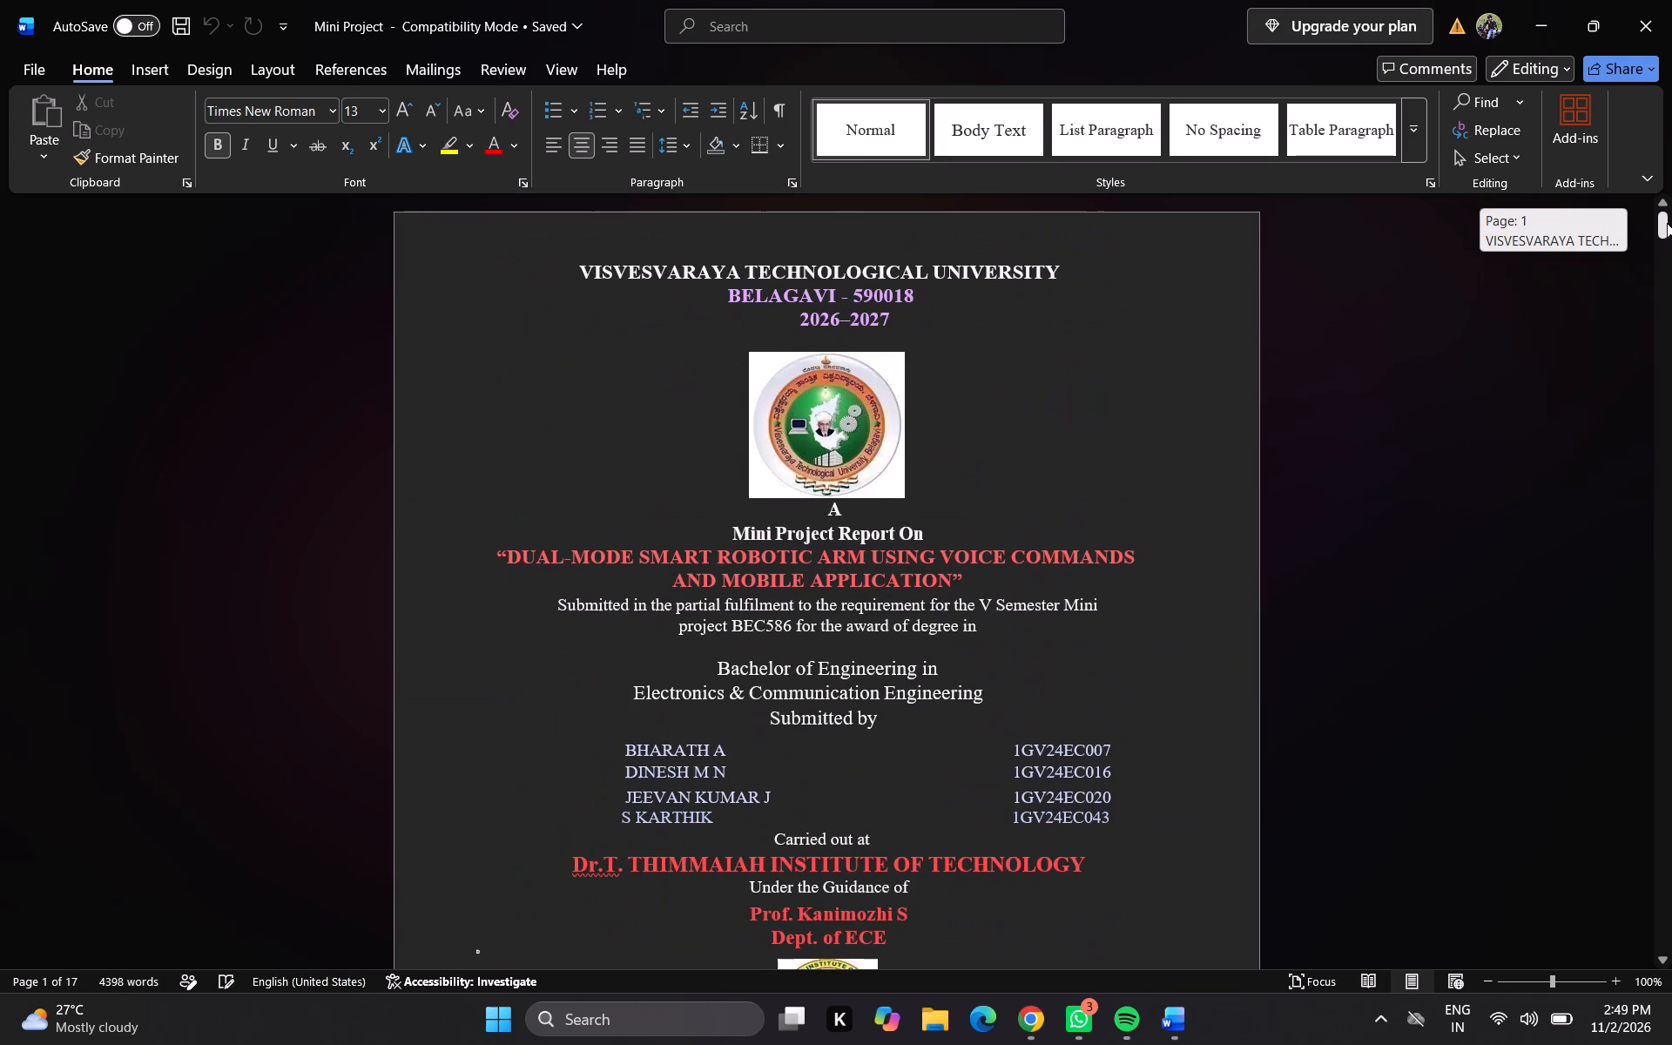
{"action": "left_click_drag", "start_coordinate": [1667, 223], "coordinate": [1662, 229]}
{"action": "left_click_drag", "start_coordinate": [1662, 229], "coordinate": [1663, 223]}
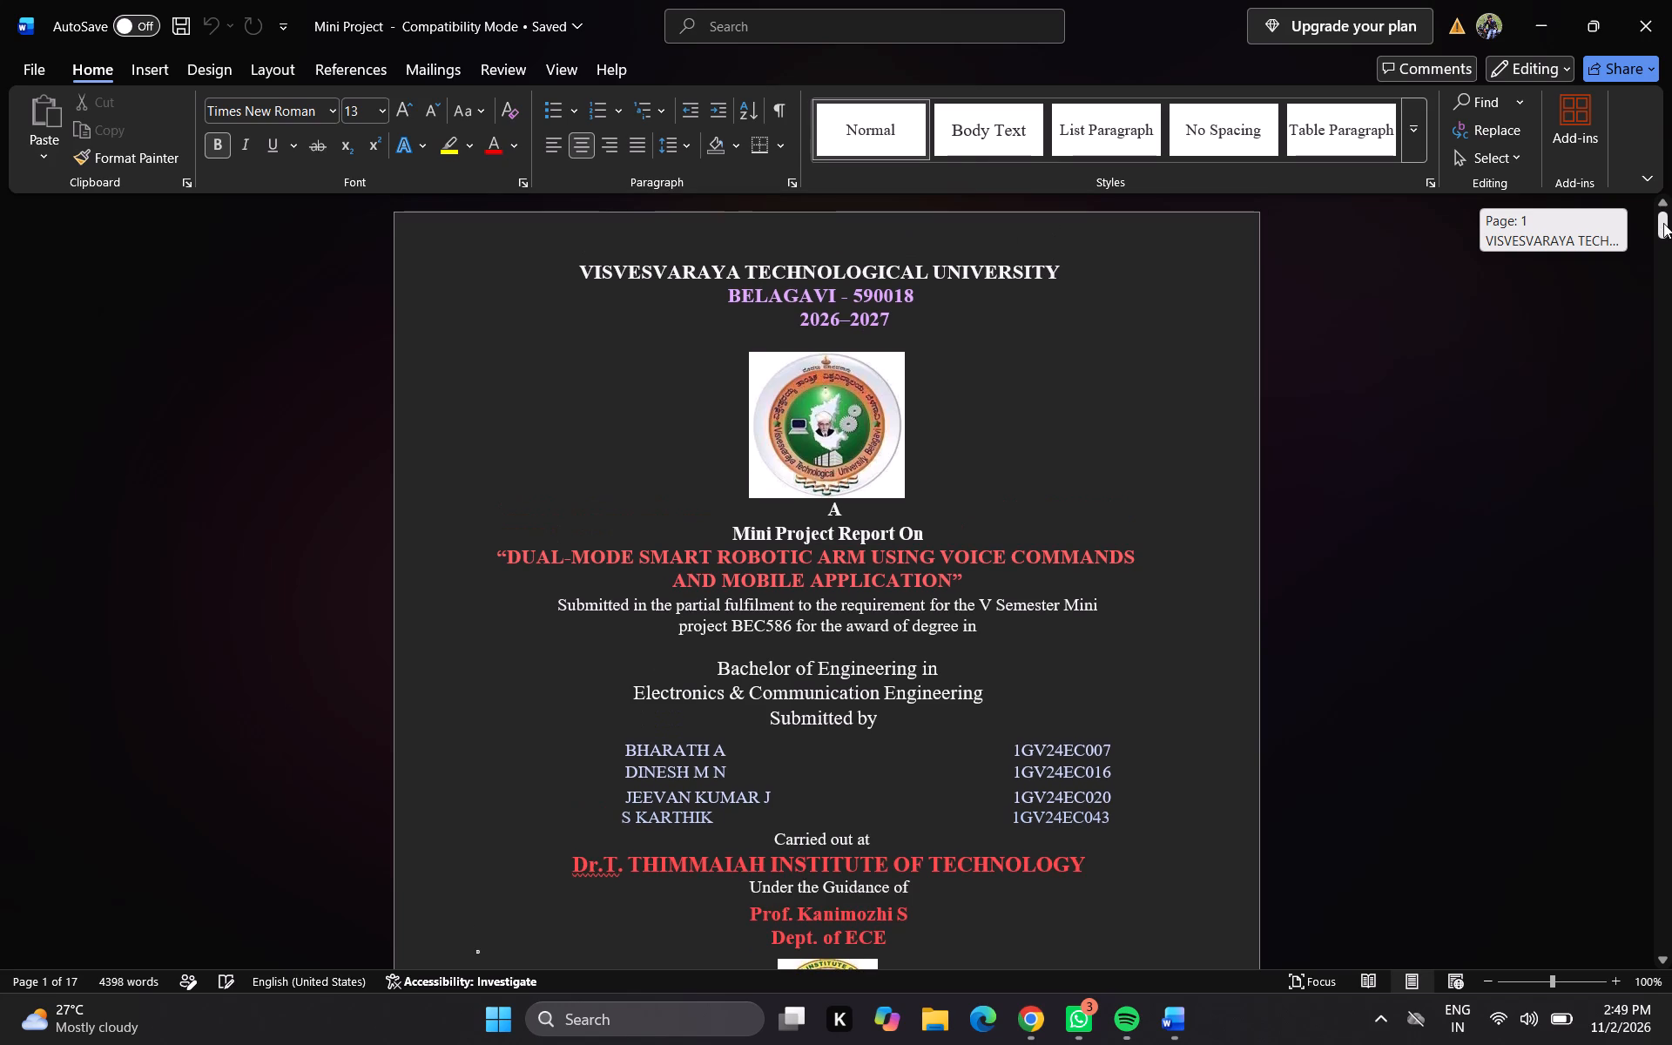
{"action": "left_click_drag", "start_coordinate": [1663, 223], "coordinate": [1657, 287]}
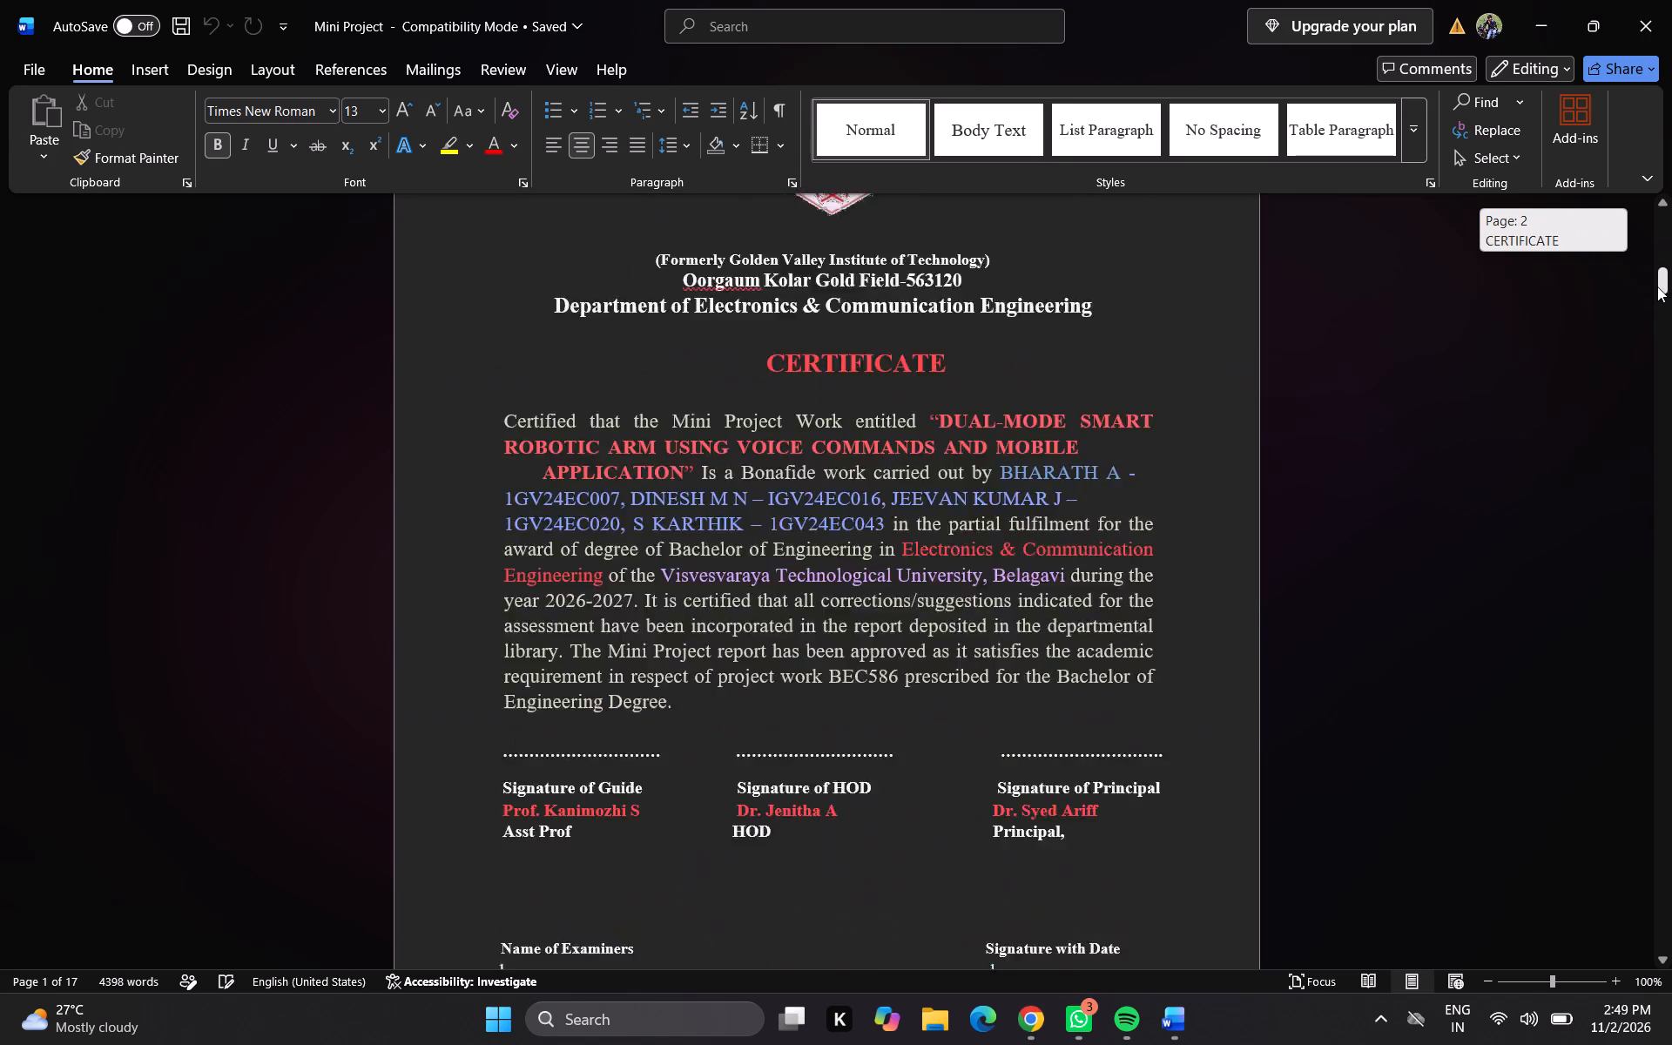
{"action": "left_click_drag", "start_coordinate": [1657, 287], "coordinate": [1659, 219]}
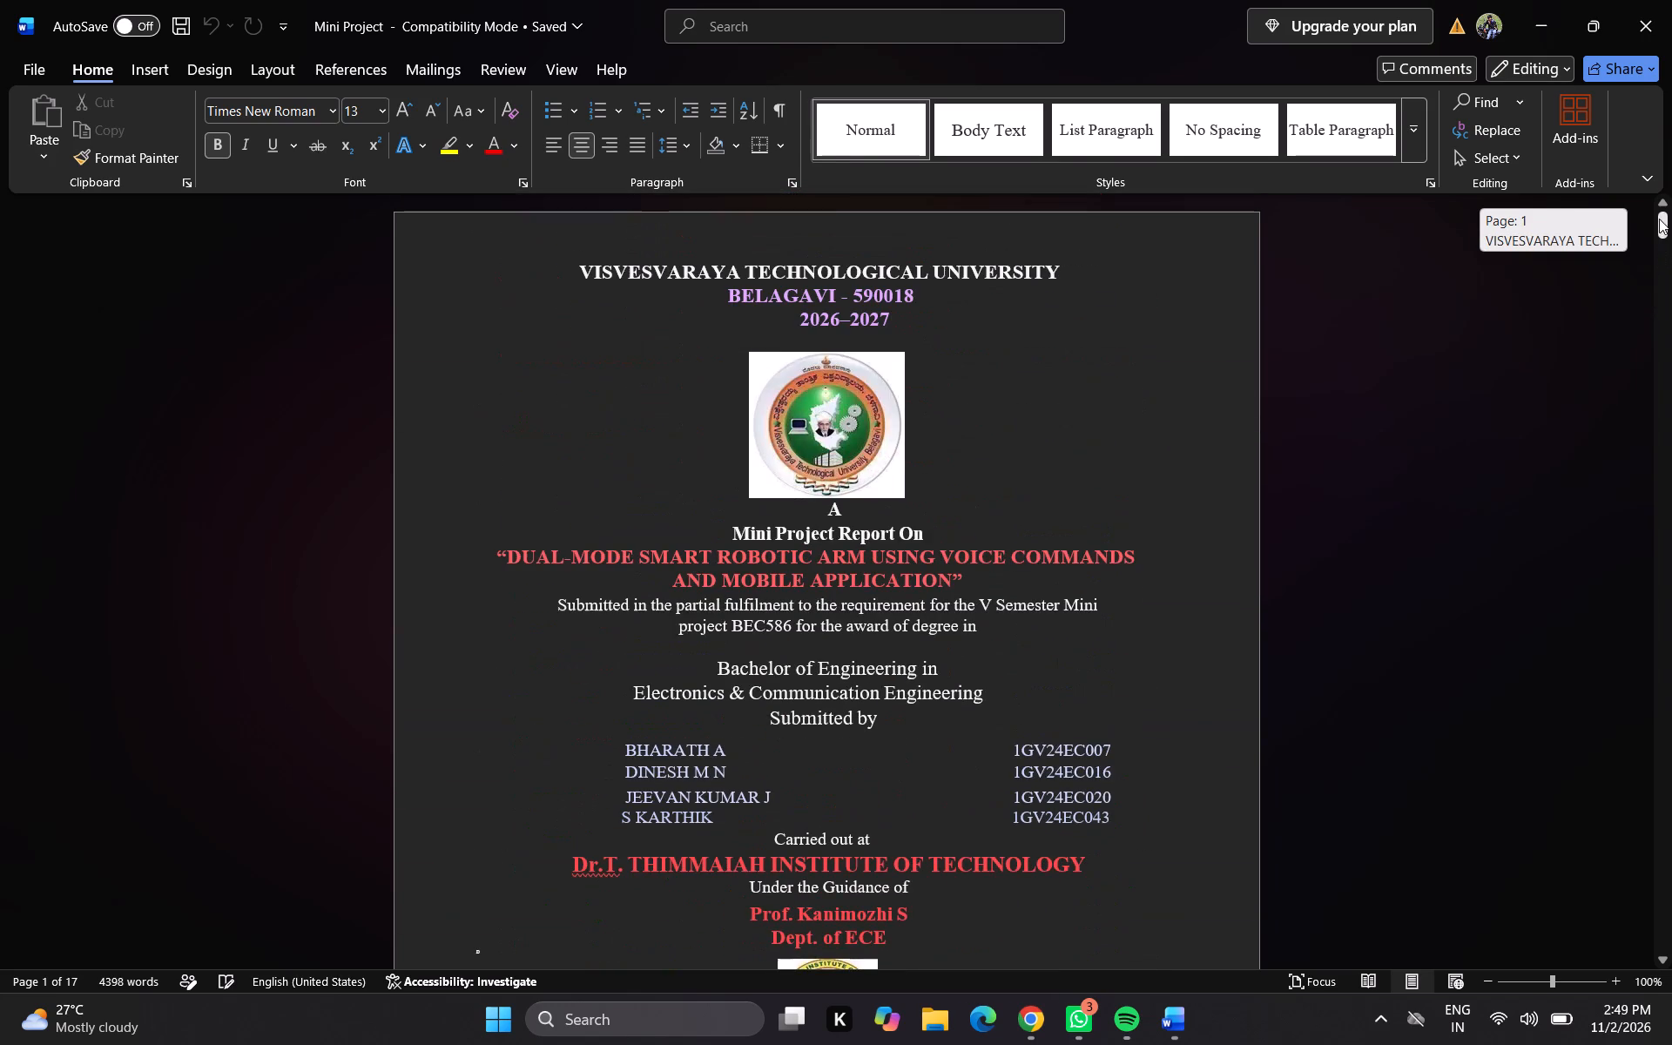
{"action": "left_click_drag", "start_coordinate": [1659, 219], "coordinate": [1671, 226]}
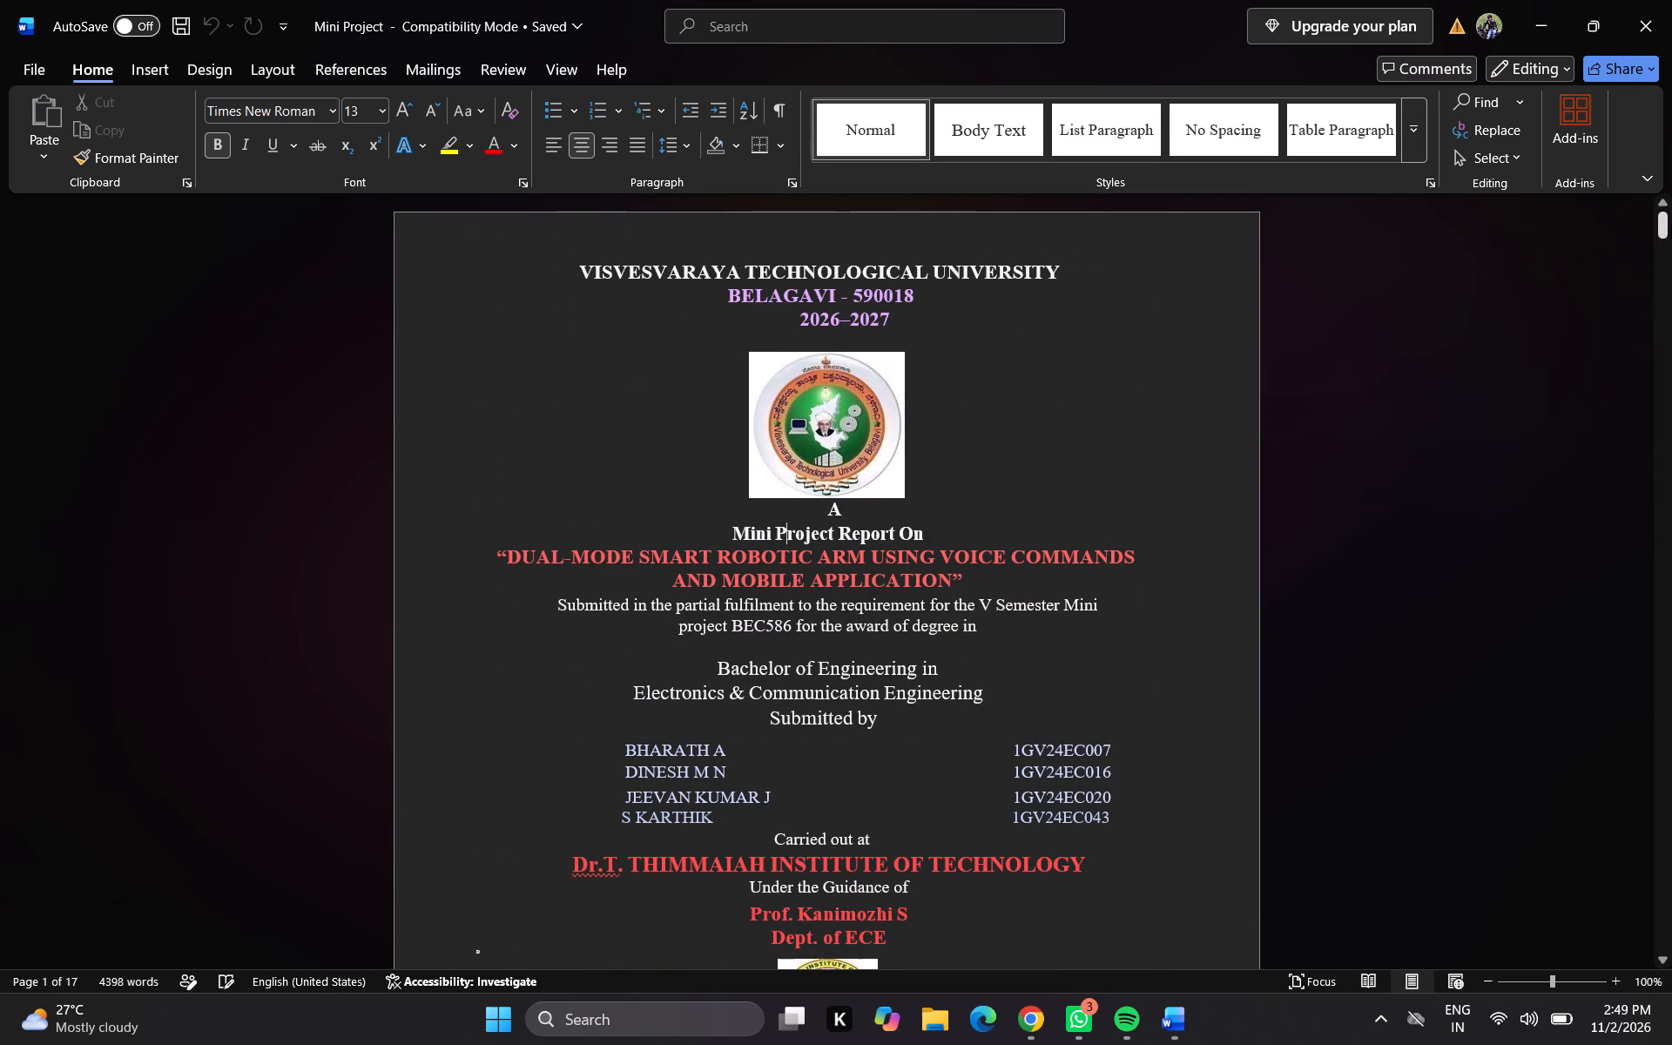
{"action": "left_click_drag", "start_coordinate": [1665, 224], "coordinate": [1662, 247]}
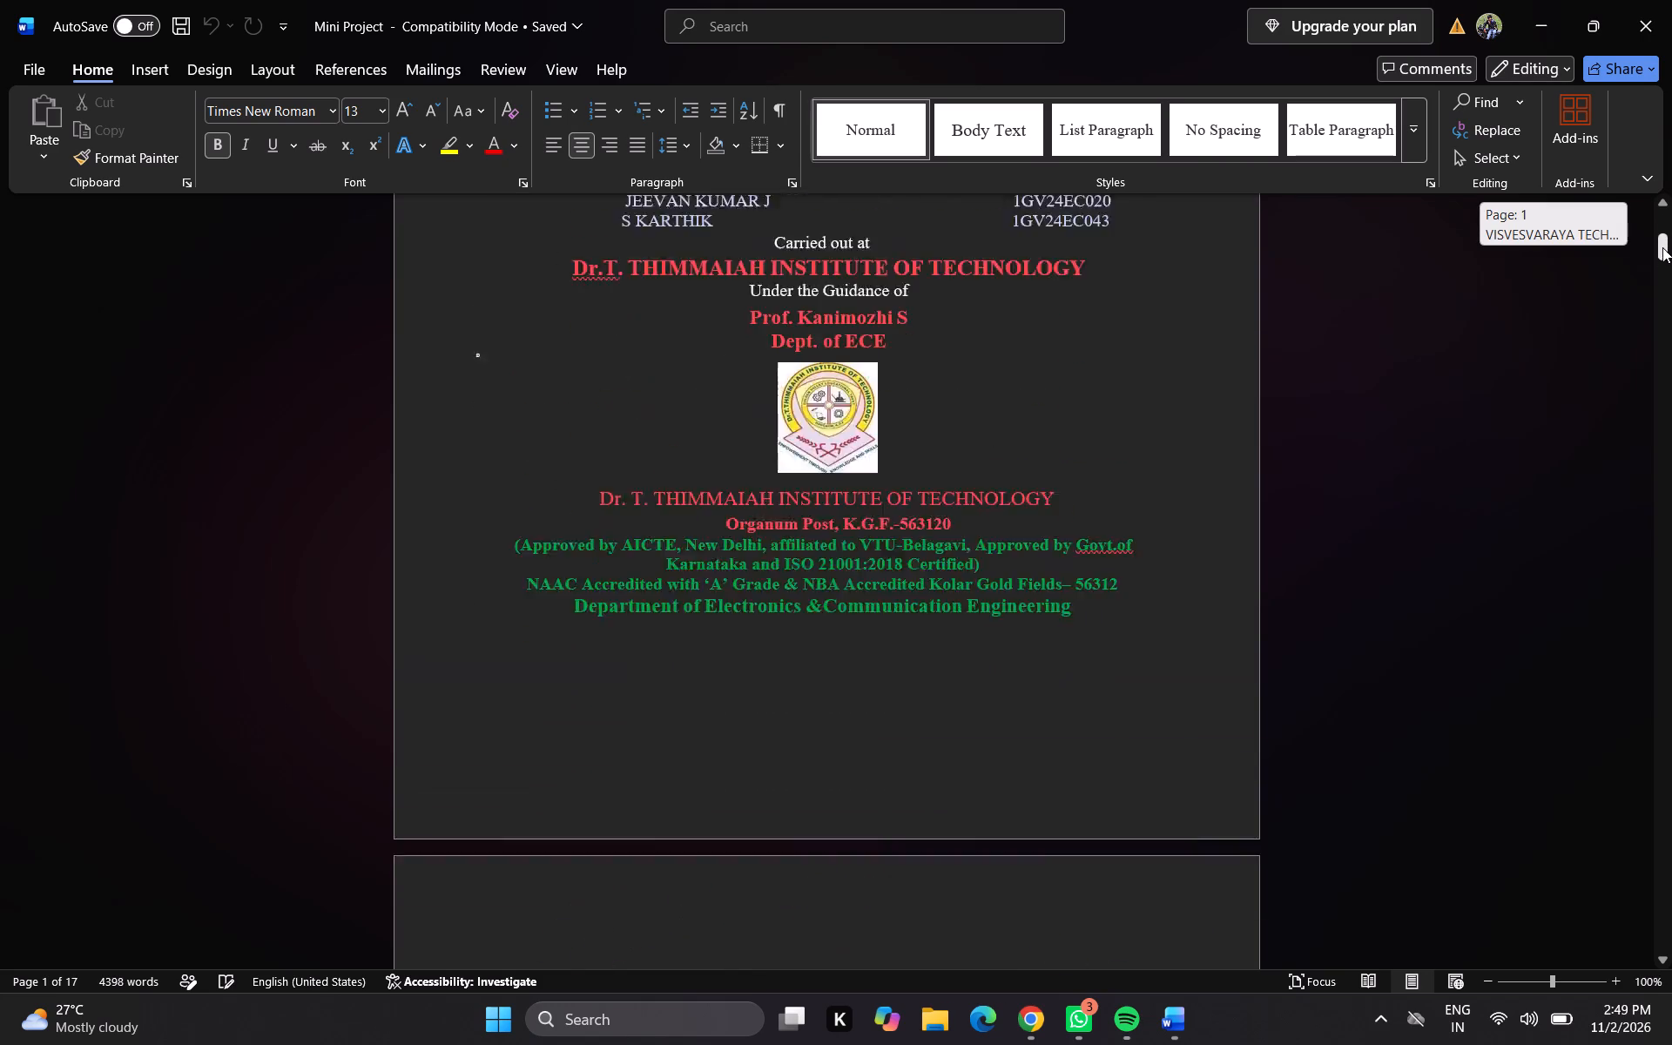
{"action": "left_click_drag", "start_coordinate": [1662, 247], "coordinate": [1648, 272]}
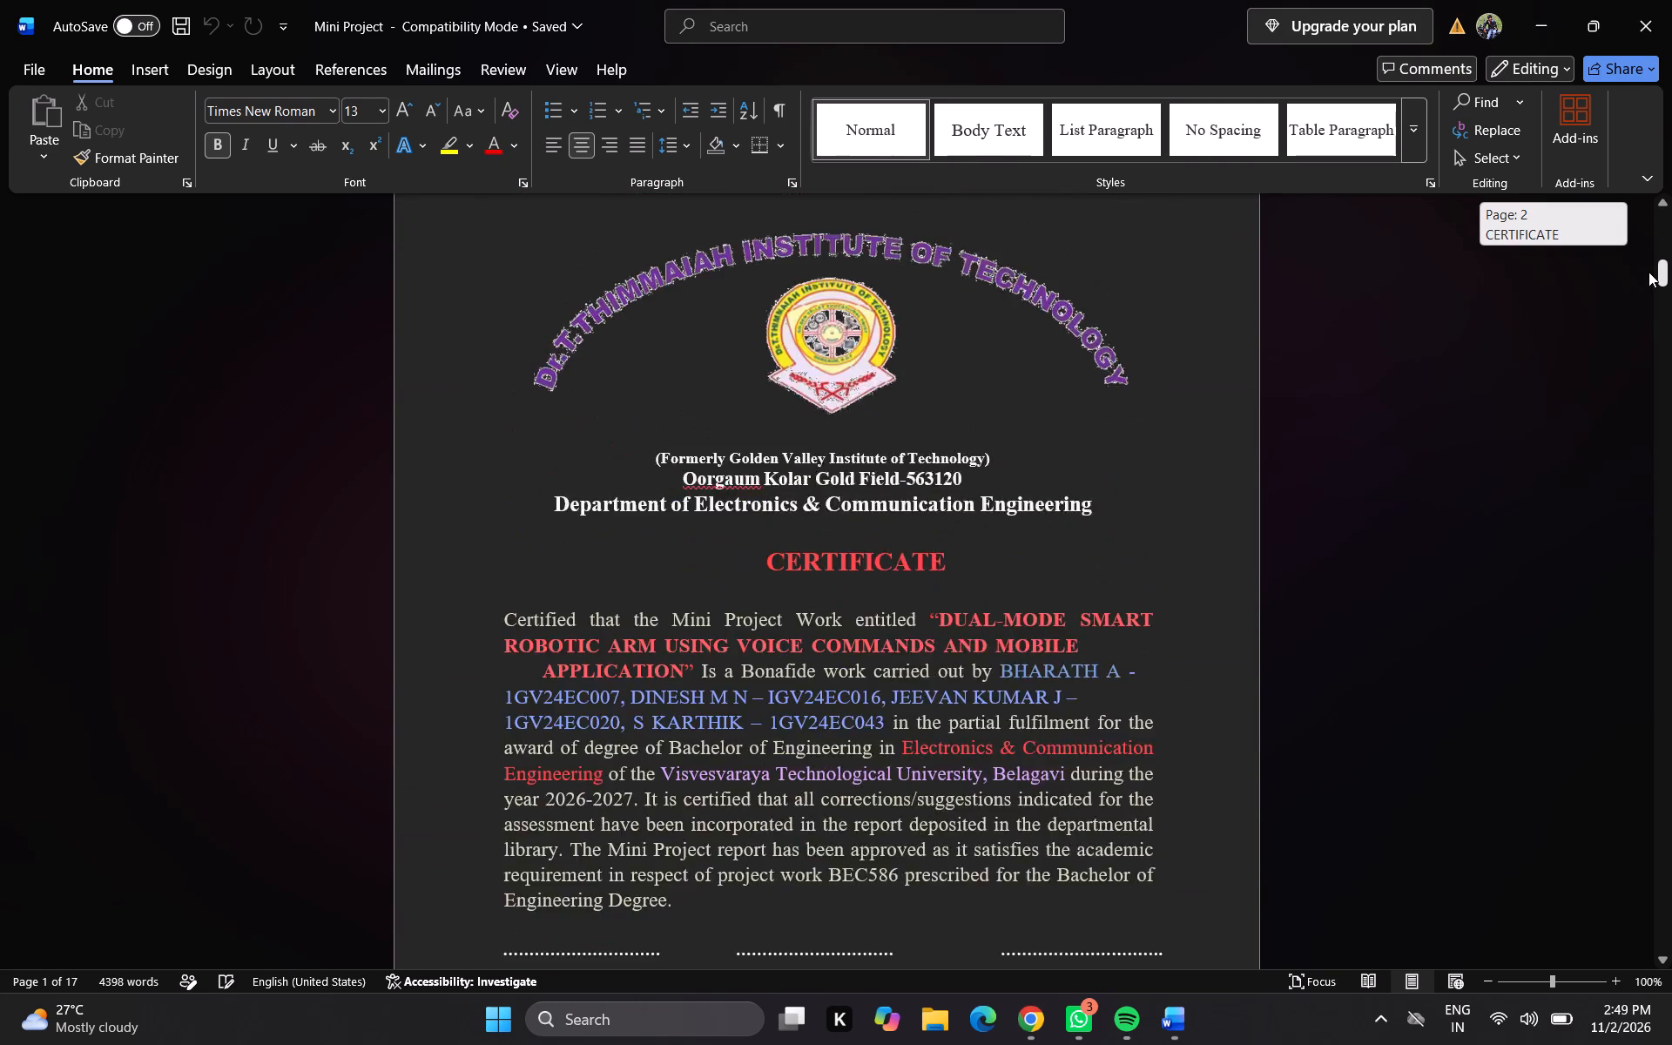
{"action": "left_click_drag", "start_coordinate": [1648, 272], "coordinate": [1648, 277]}
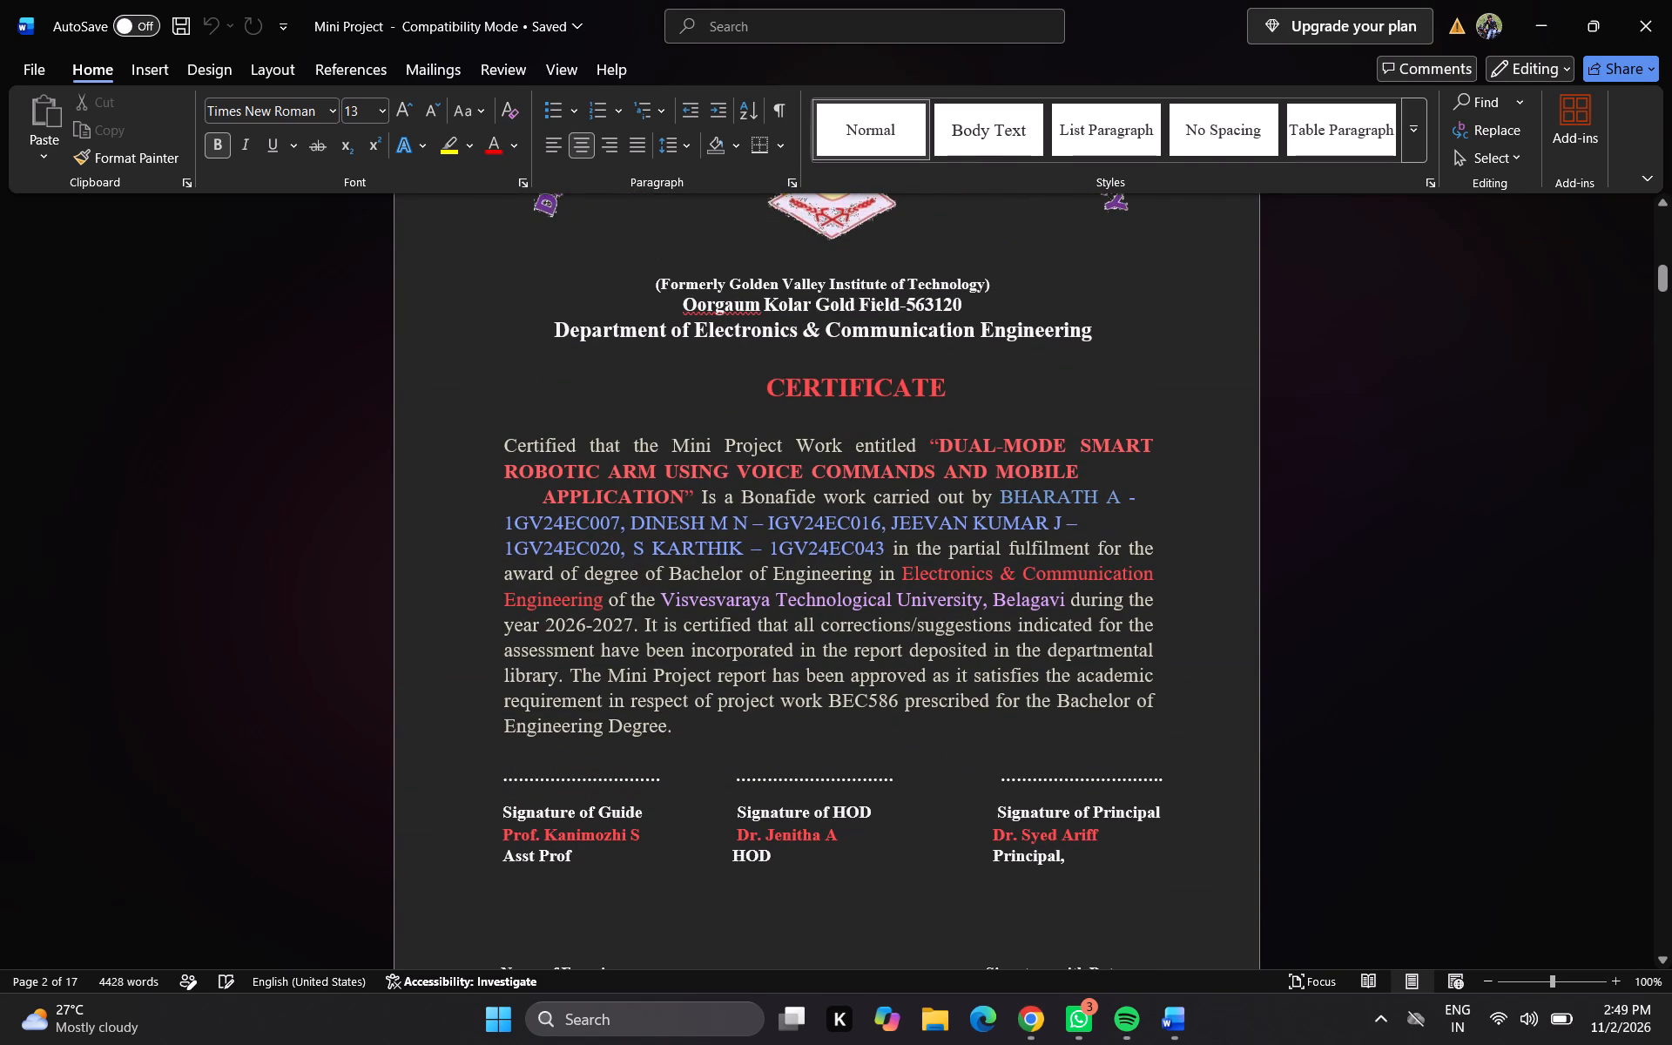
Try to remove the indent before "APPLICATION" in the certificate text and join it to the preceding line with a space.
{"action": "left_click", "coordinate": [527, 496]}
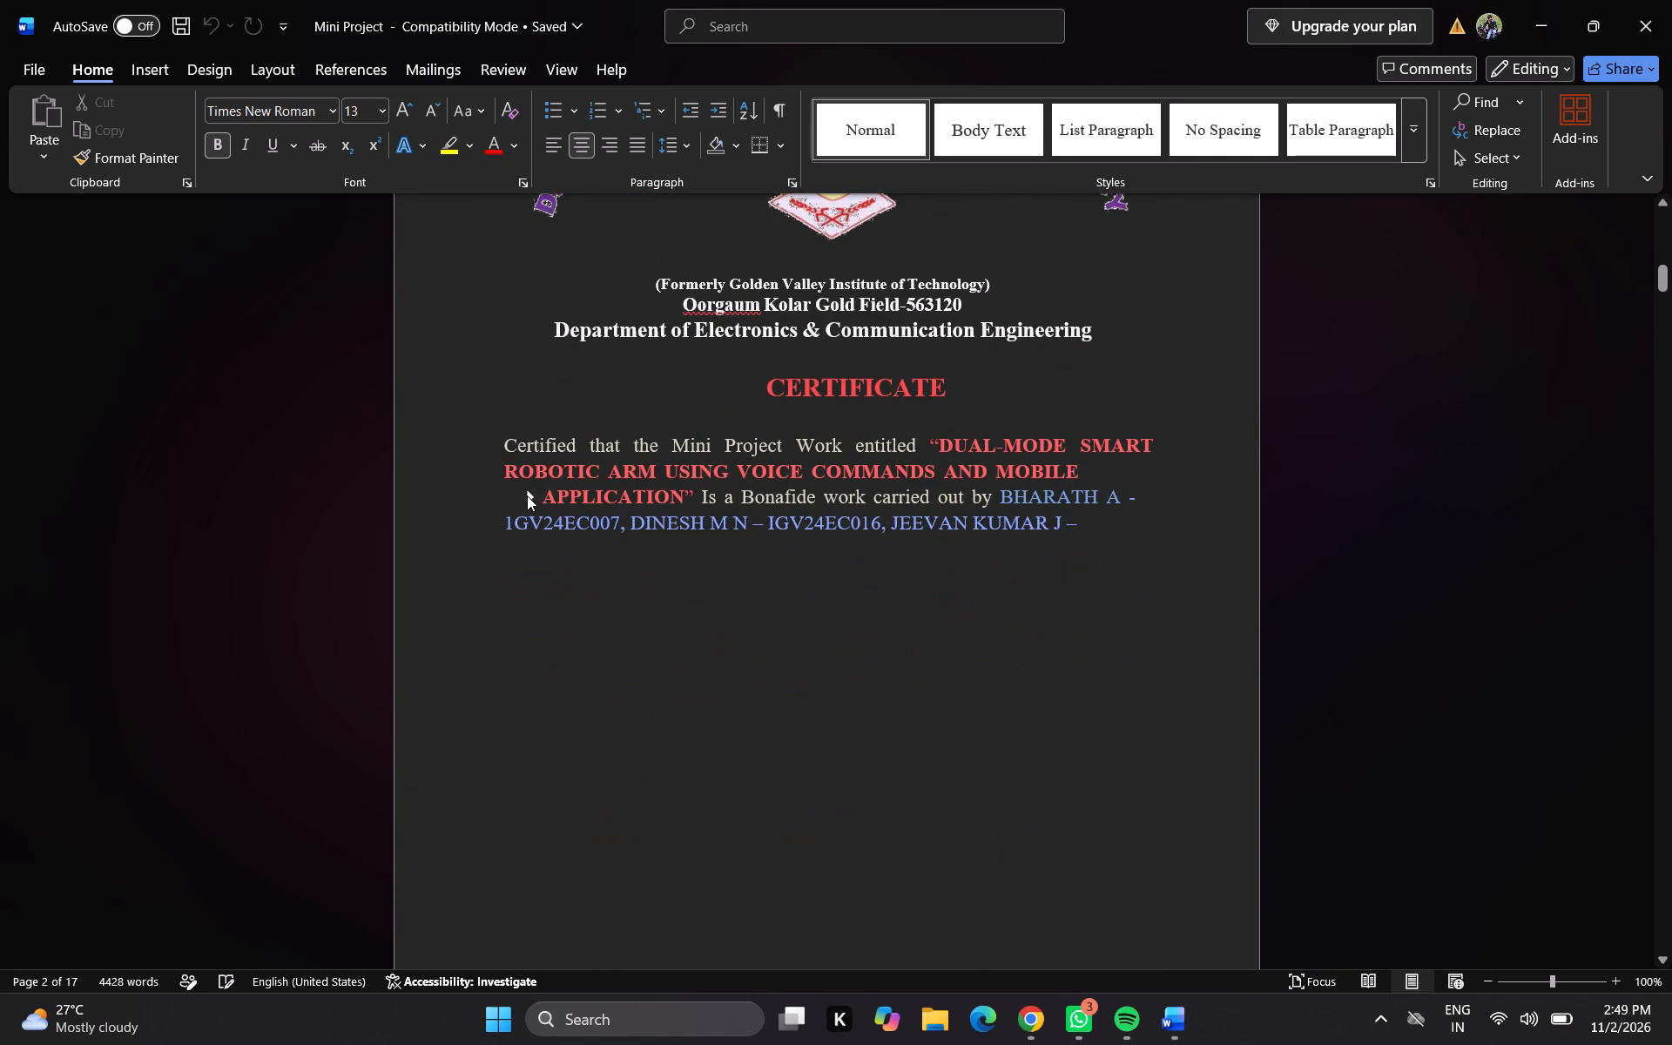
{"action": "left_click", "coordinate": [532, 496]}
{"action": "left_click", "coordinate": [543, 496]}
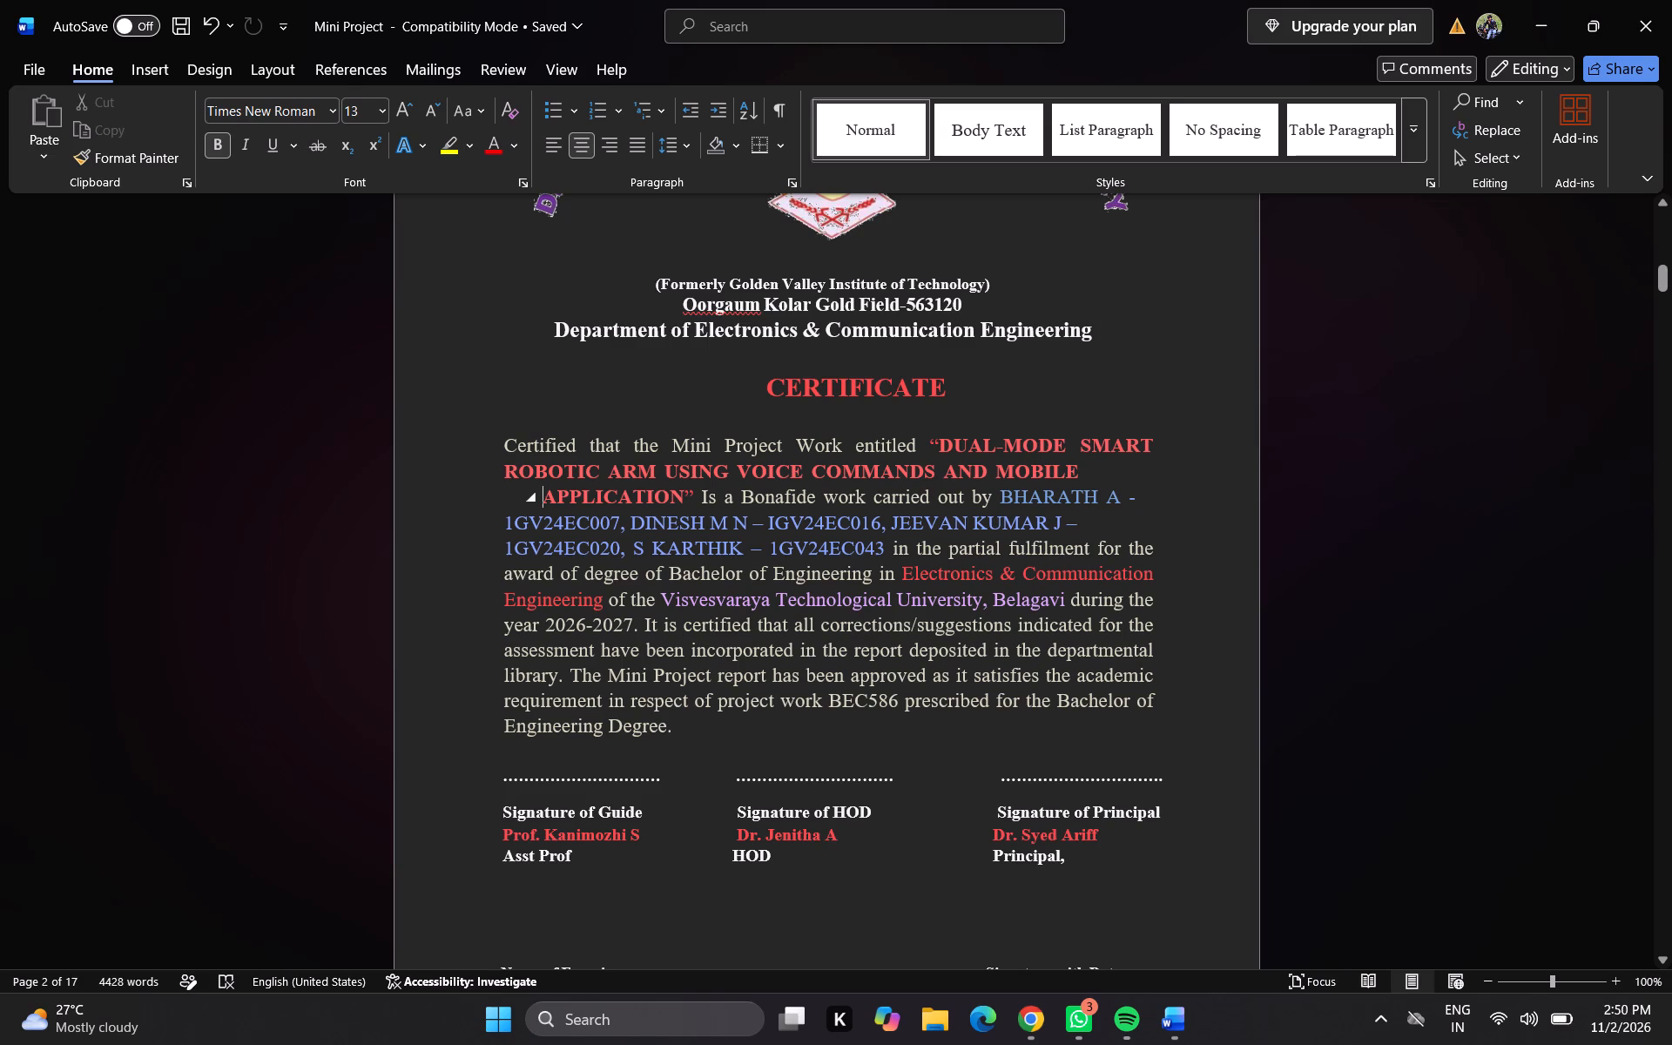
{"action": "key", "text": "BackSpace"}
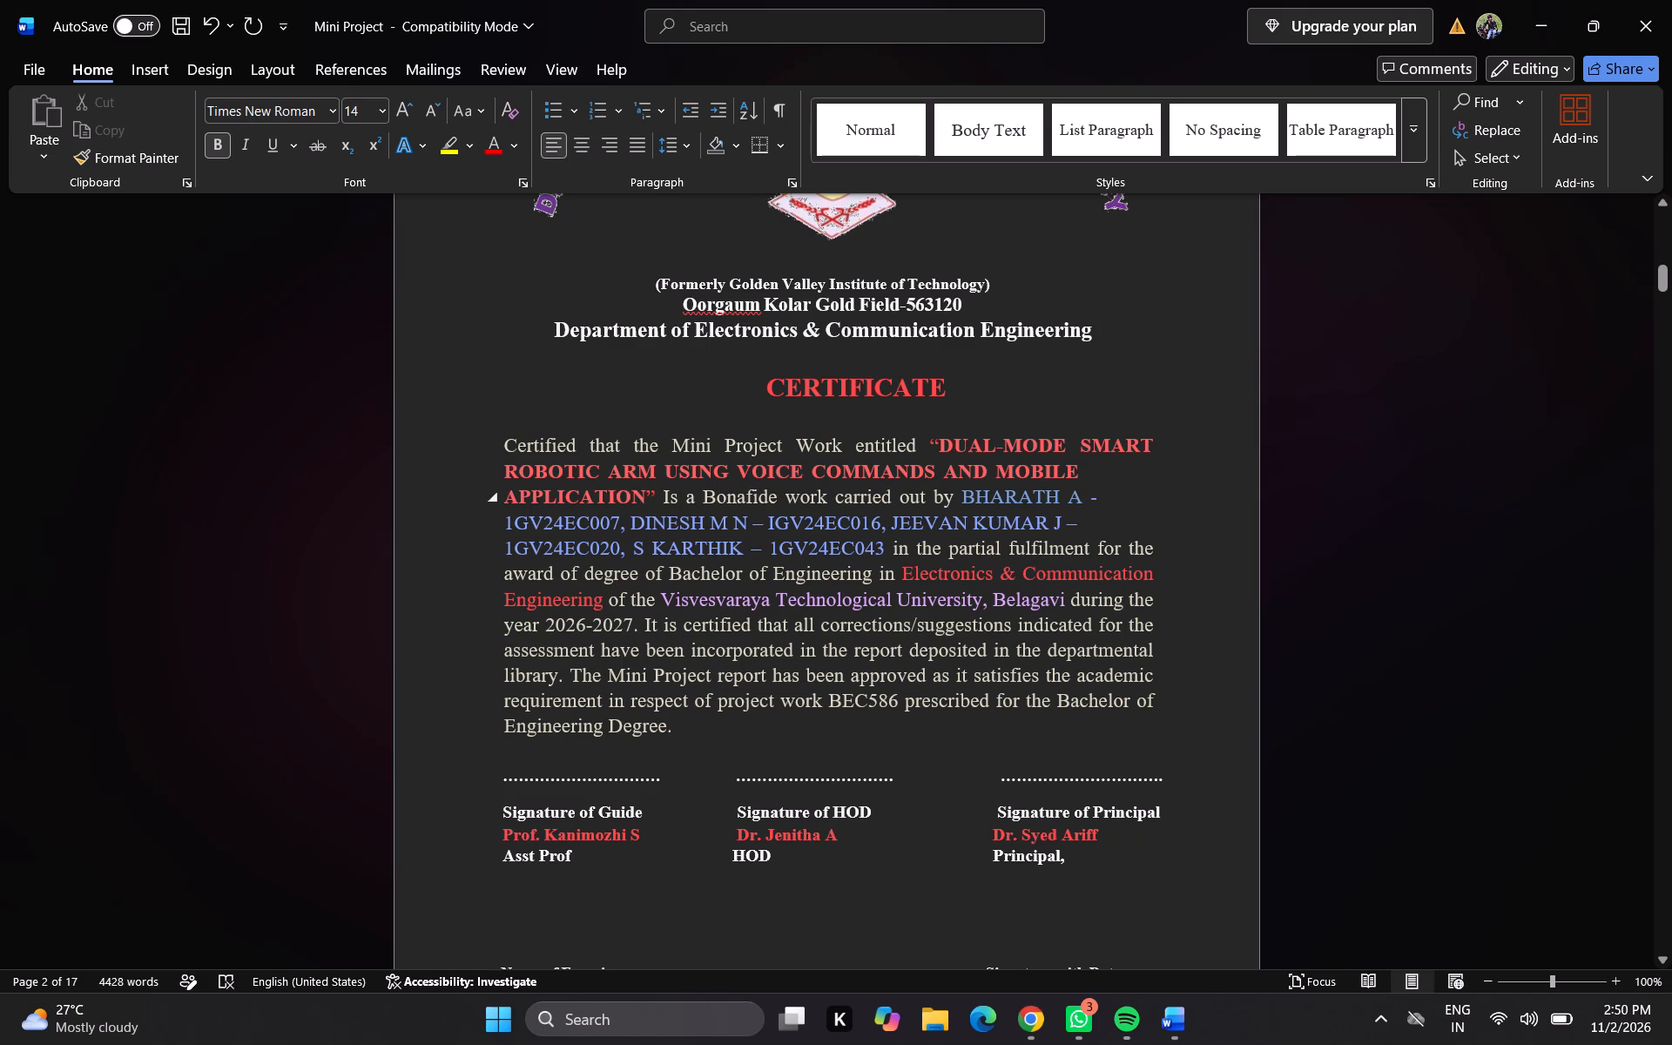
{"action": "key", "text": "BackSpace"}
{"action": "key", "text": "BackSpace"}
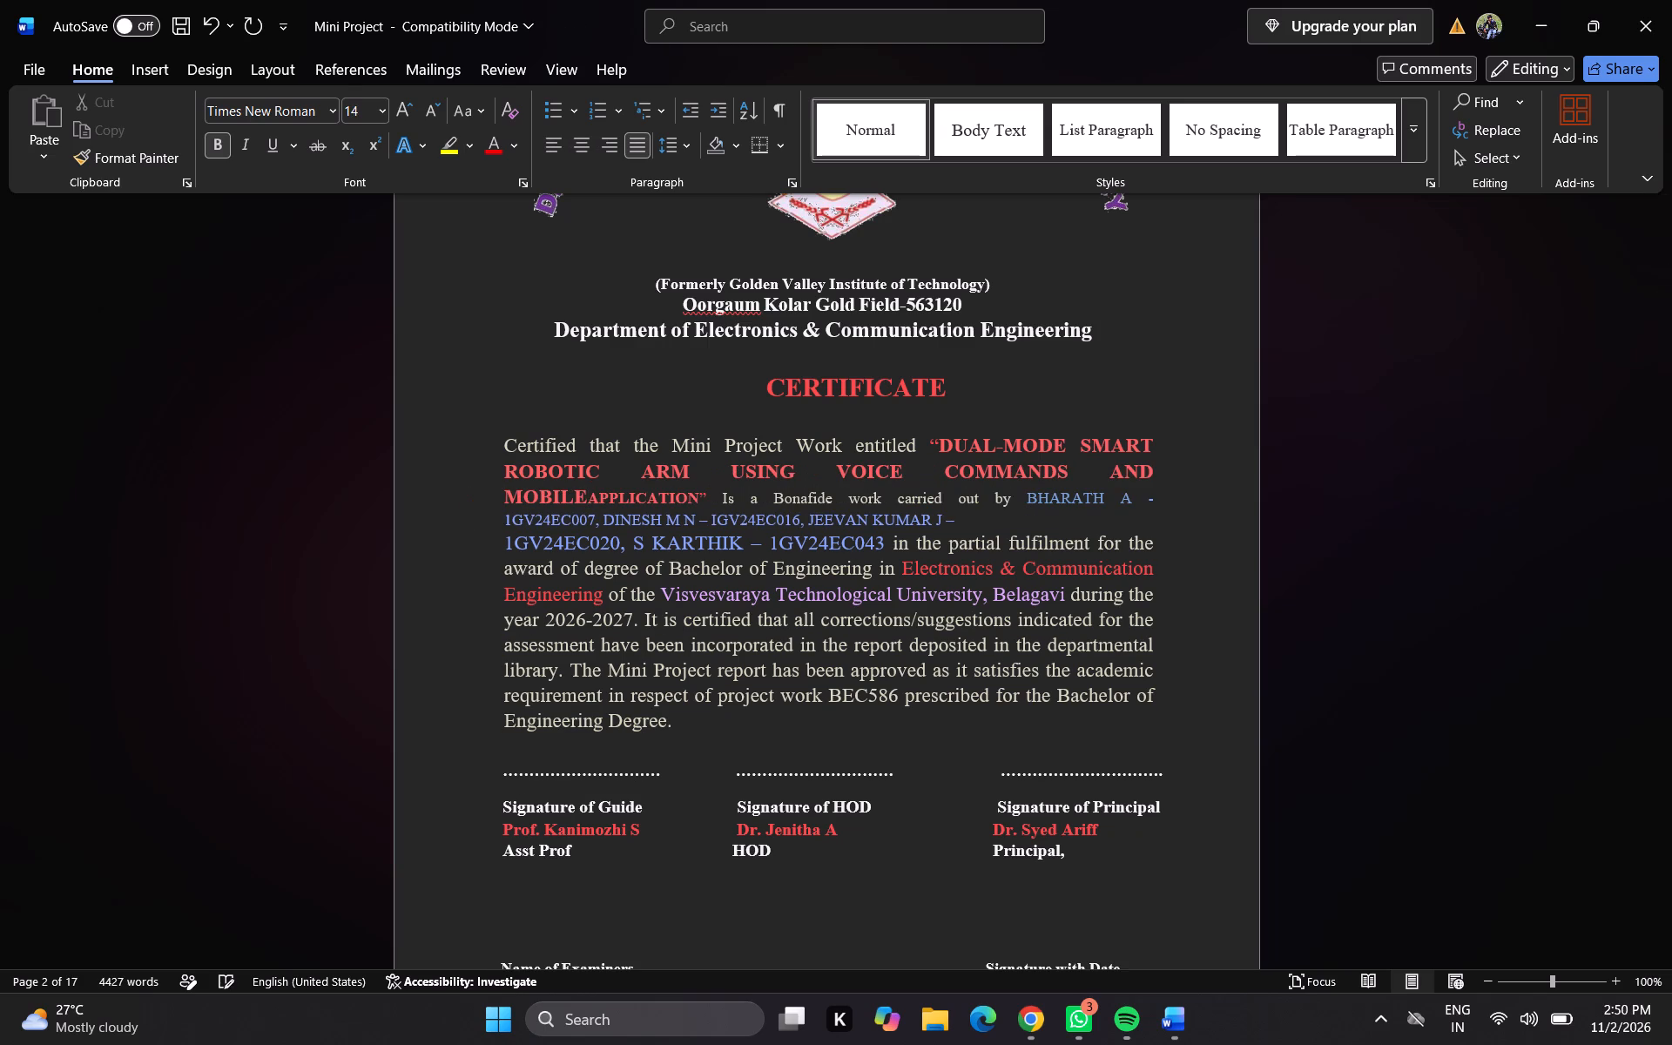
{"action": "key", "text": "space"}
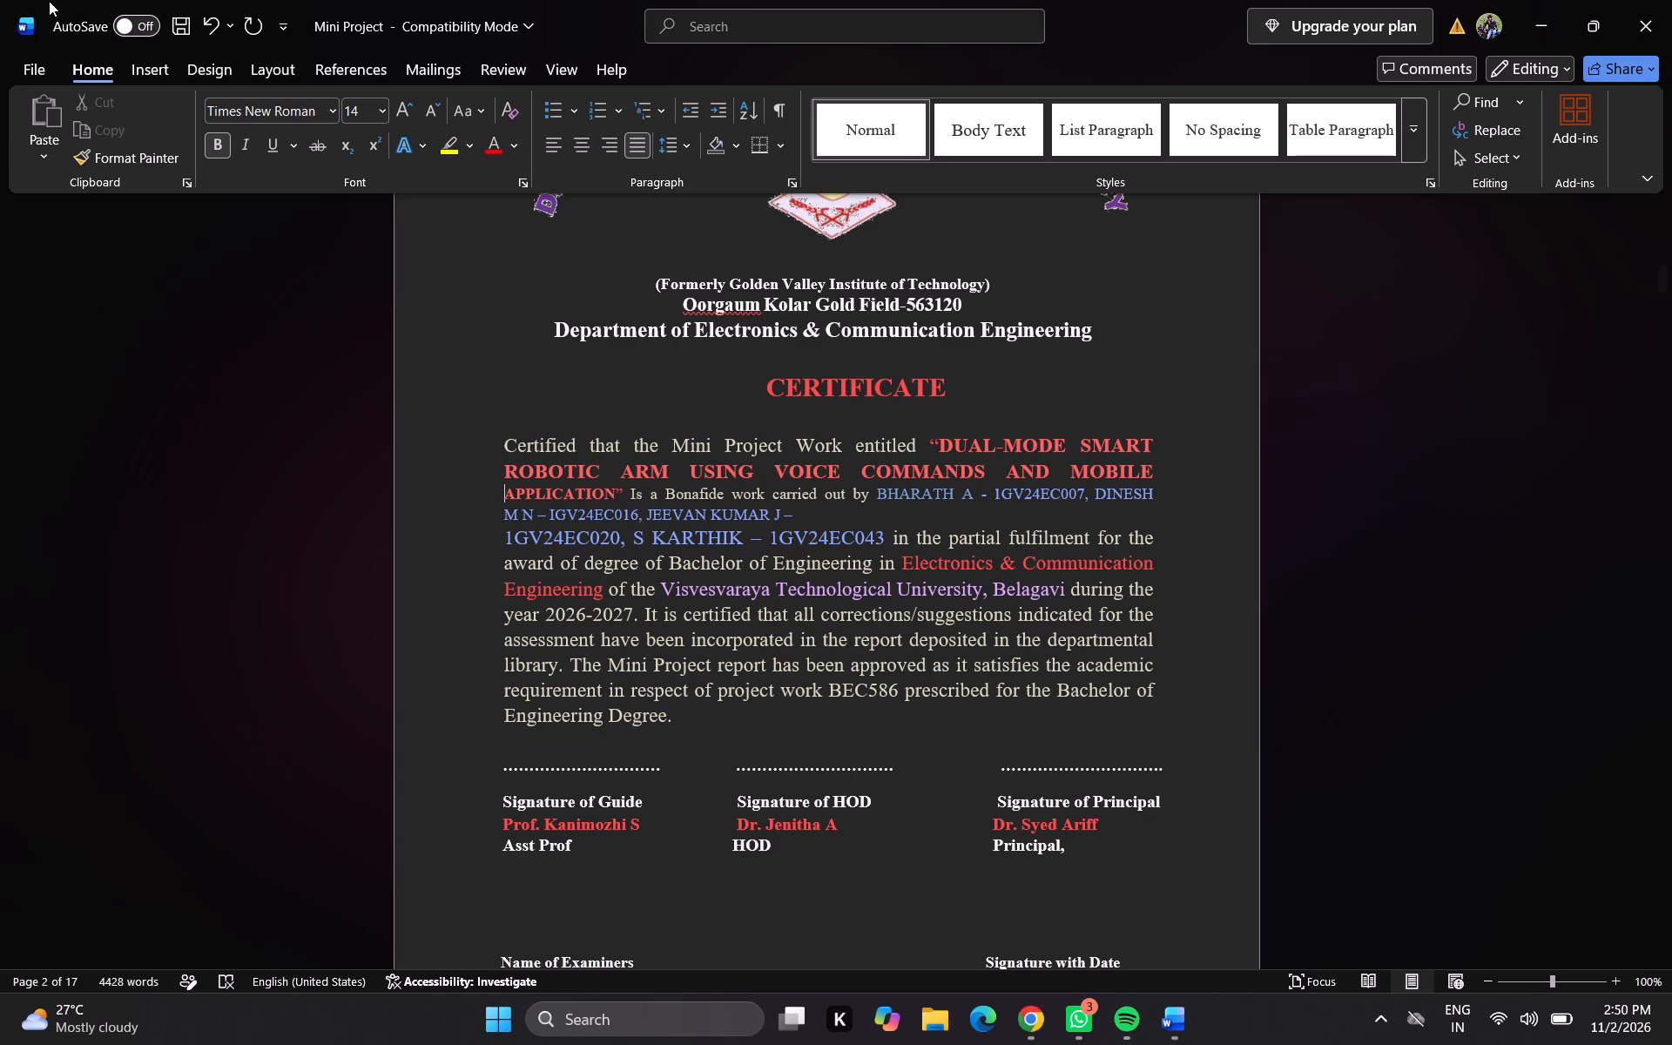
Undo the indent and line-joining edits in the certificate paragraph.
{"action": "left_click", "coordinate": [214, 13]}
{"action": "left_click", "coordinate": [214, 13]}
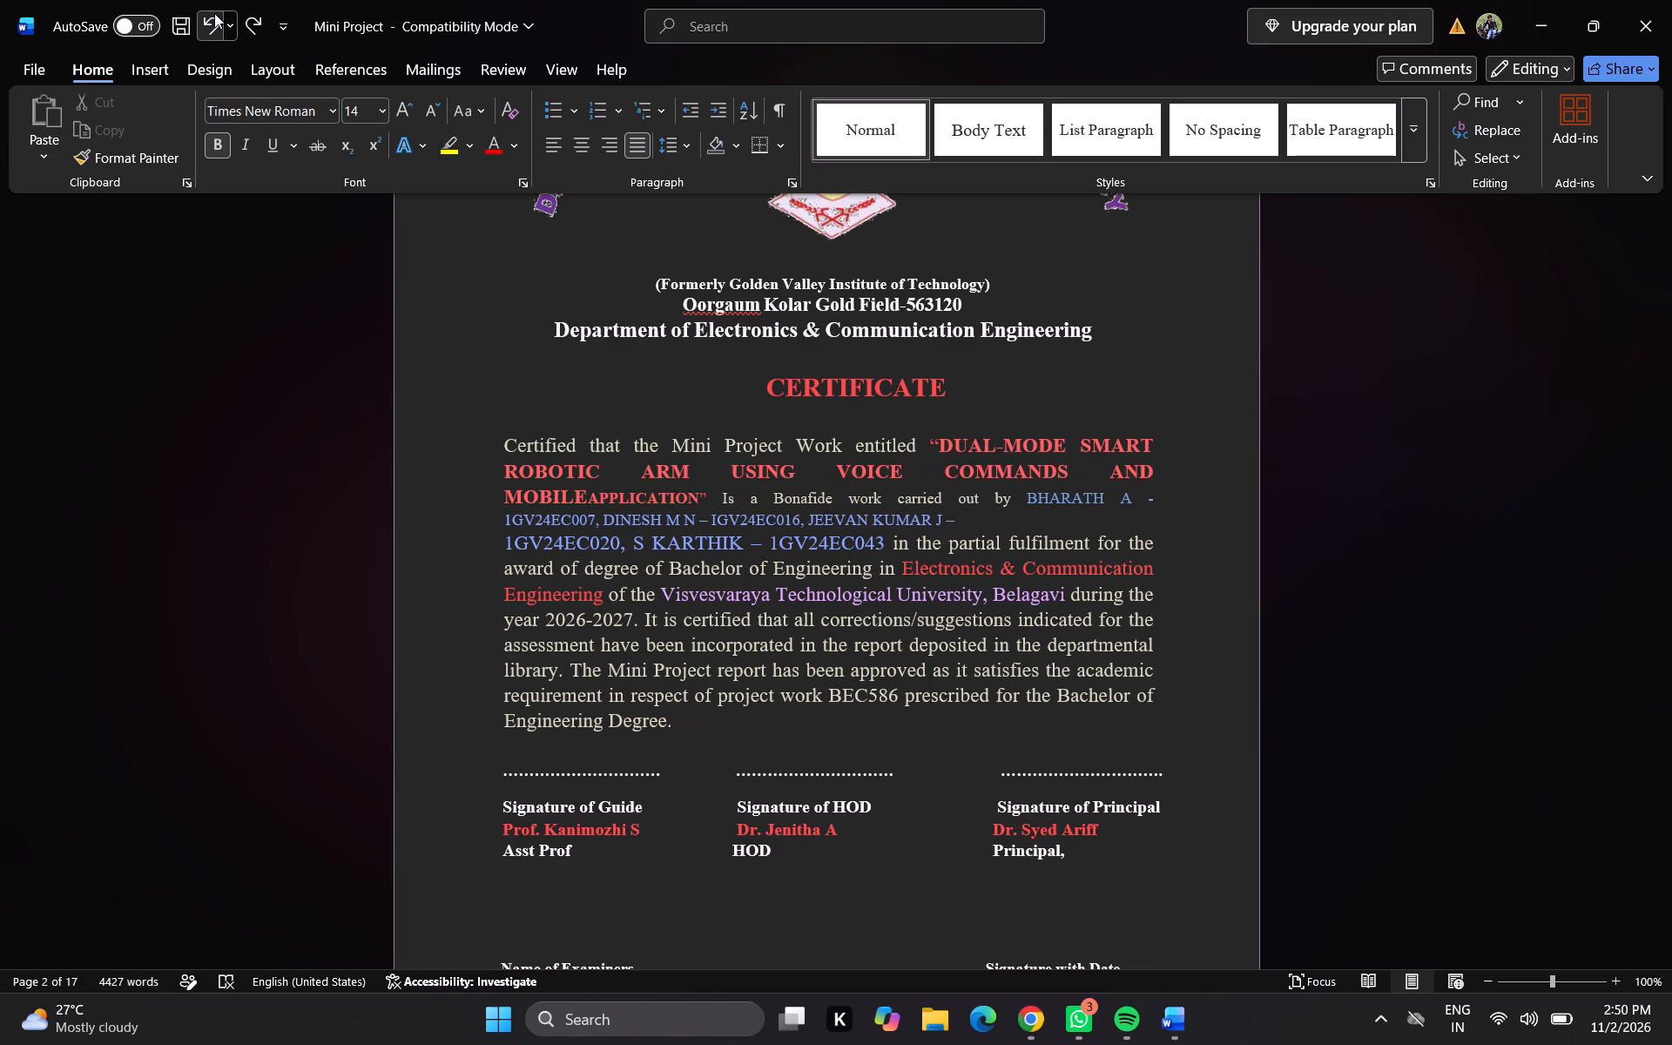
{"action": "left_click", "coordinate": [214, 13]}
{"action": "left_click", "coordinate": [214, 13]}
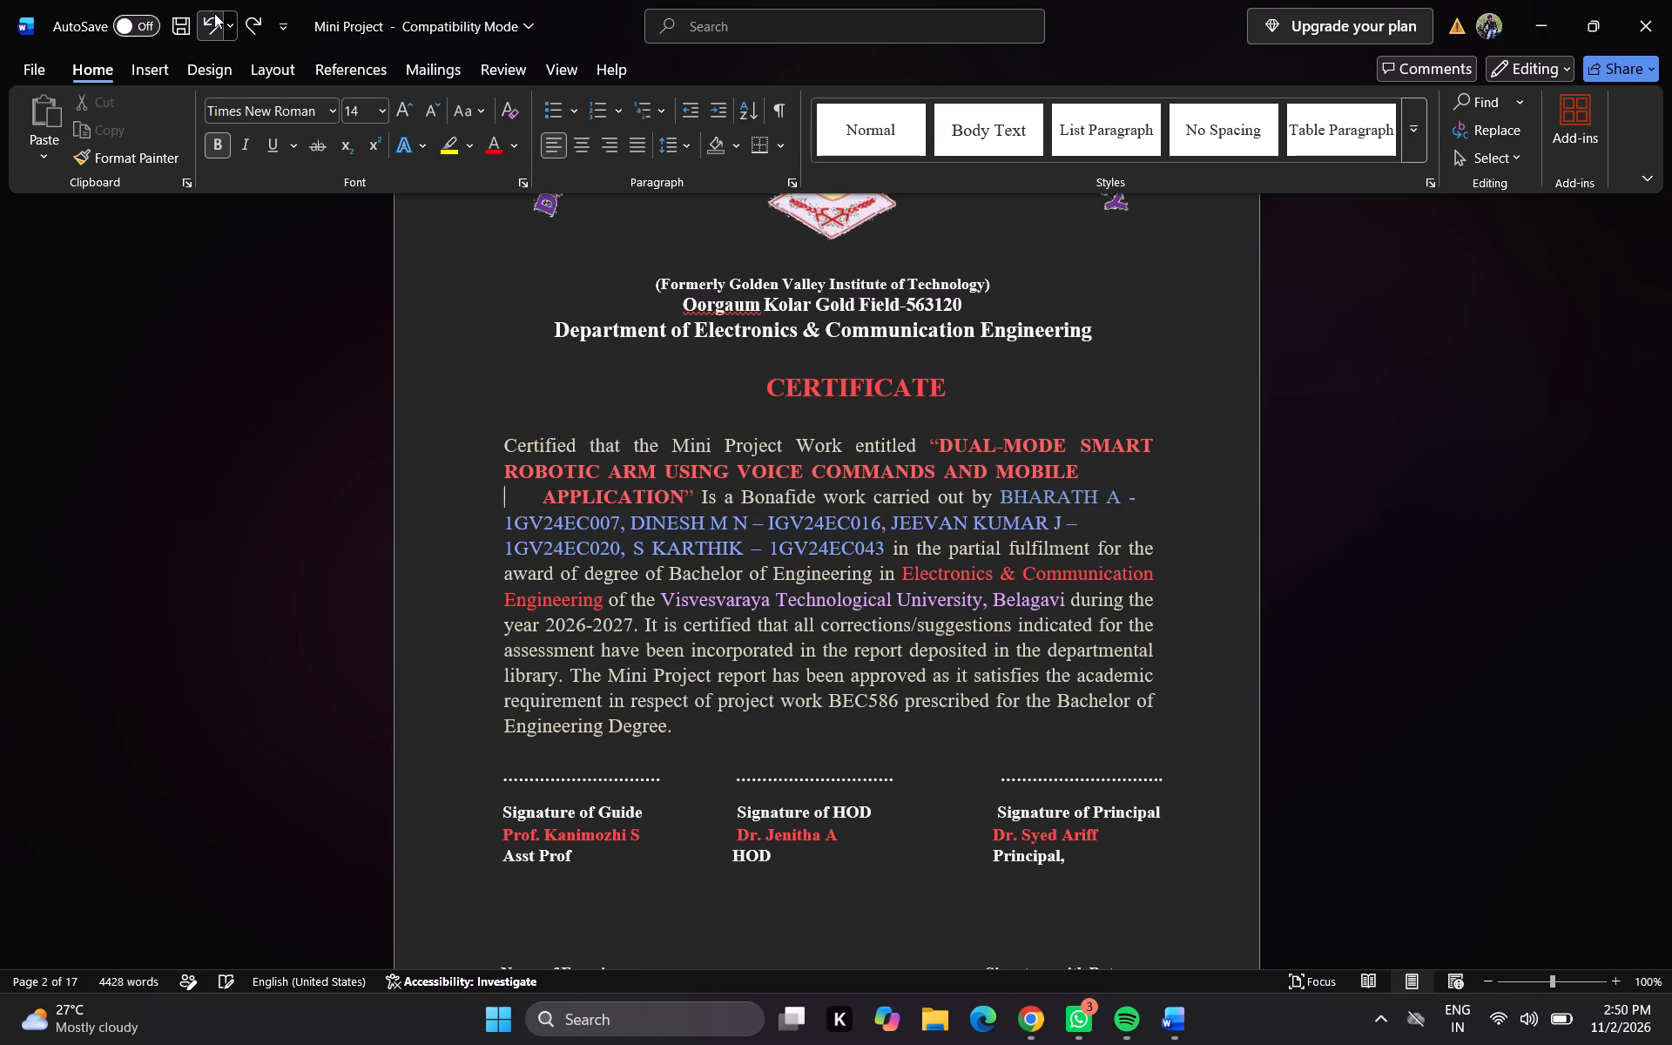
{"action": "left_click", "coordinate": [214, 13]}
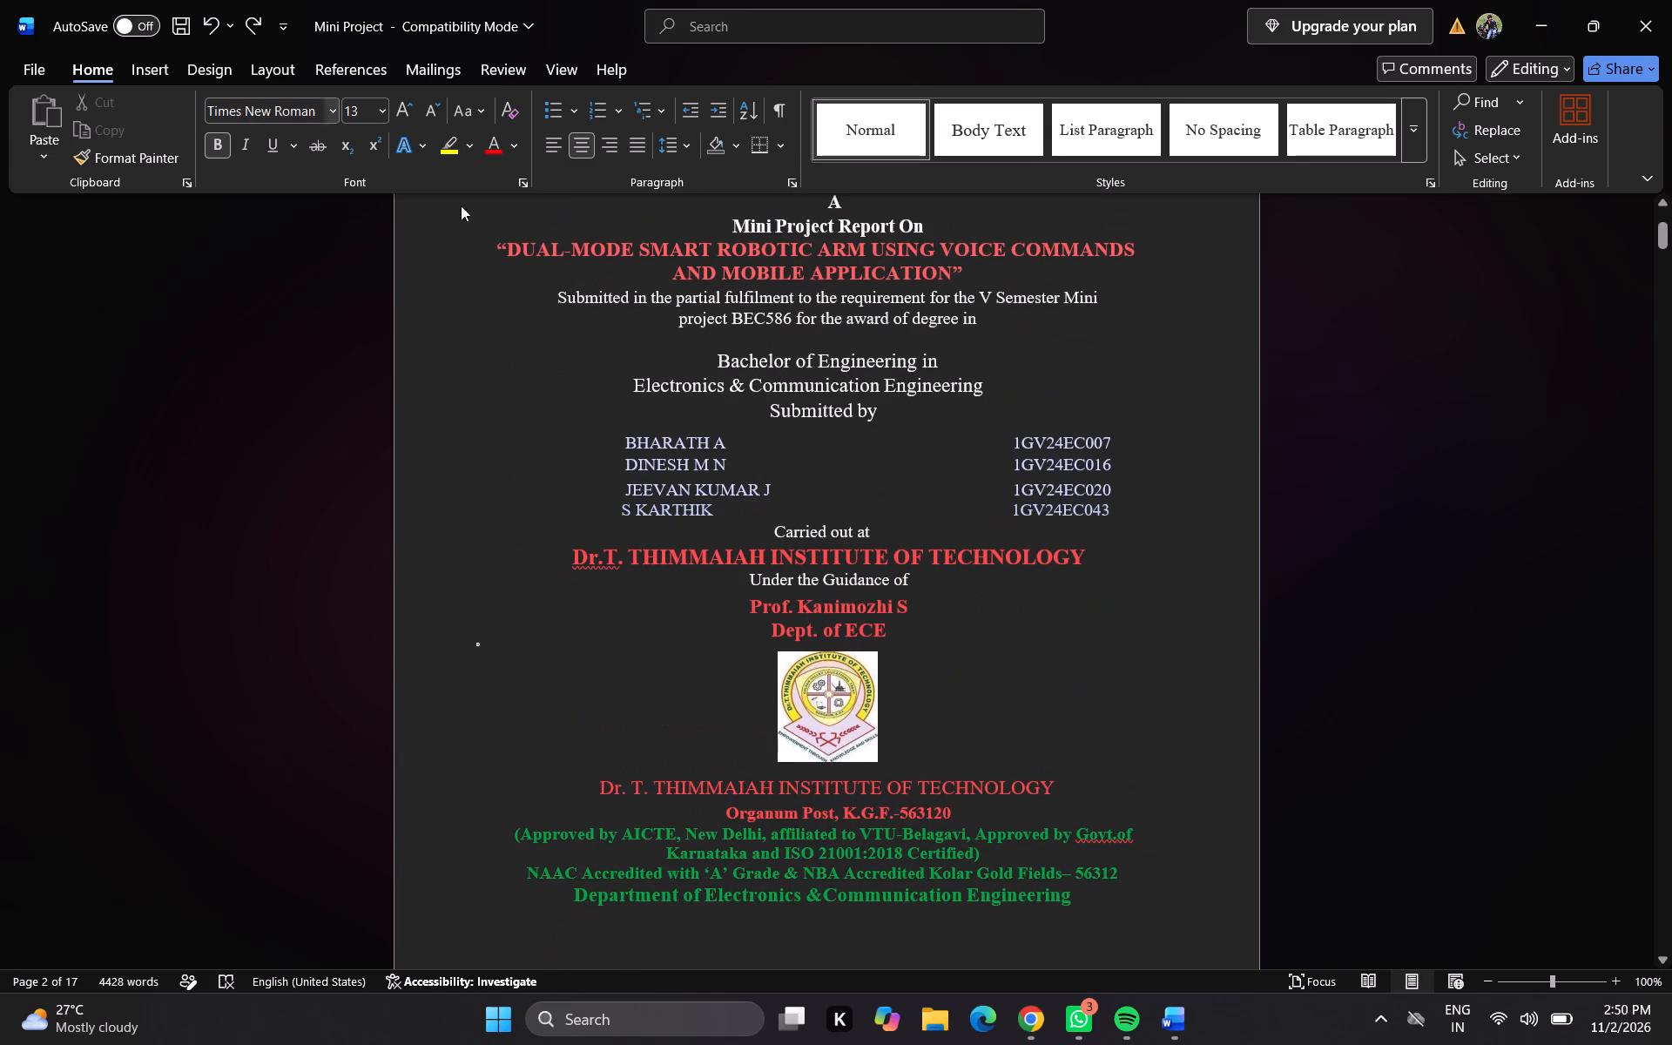
Insert a space before the fourth student's name on the cover page to align it with the names above.
{"action": "left_click", "coordinate": [617, 509]}
{"action": "key", "text": "space"}
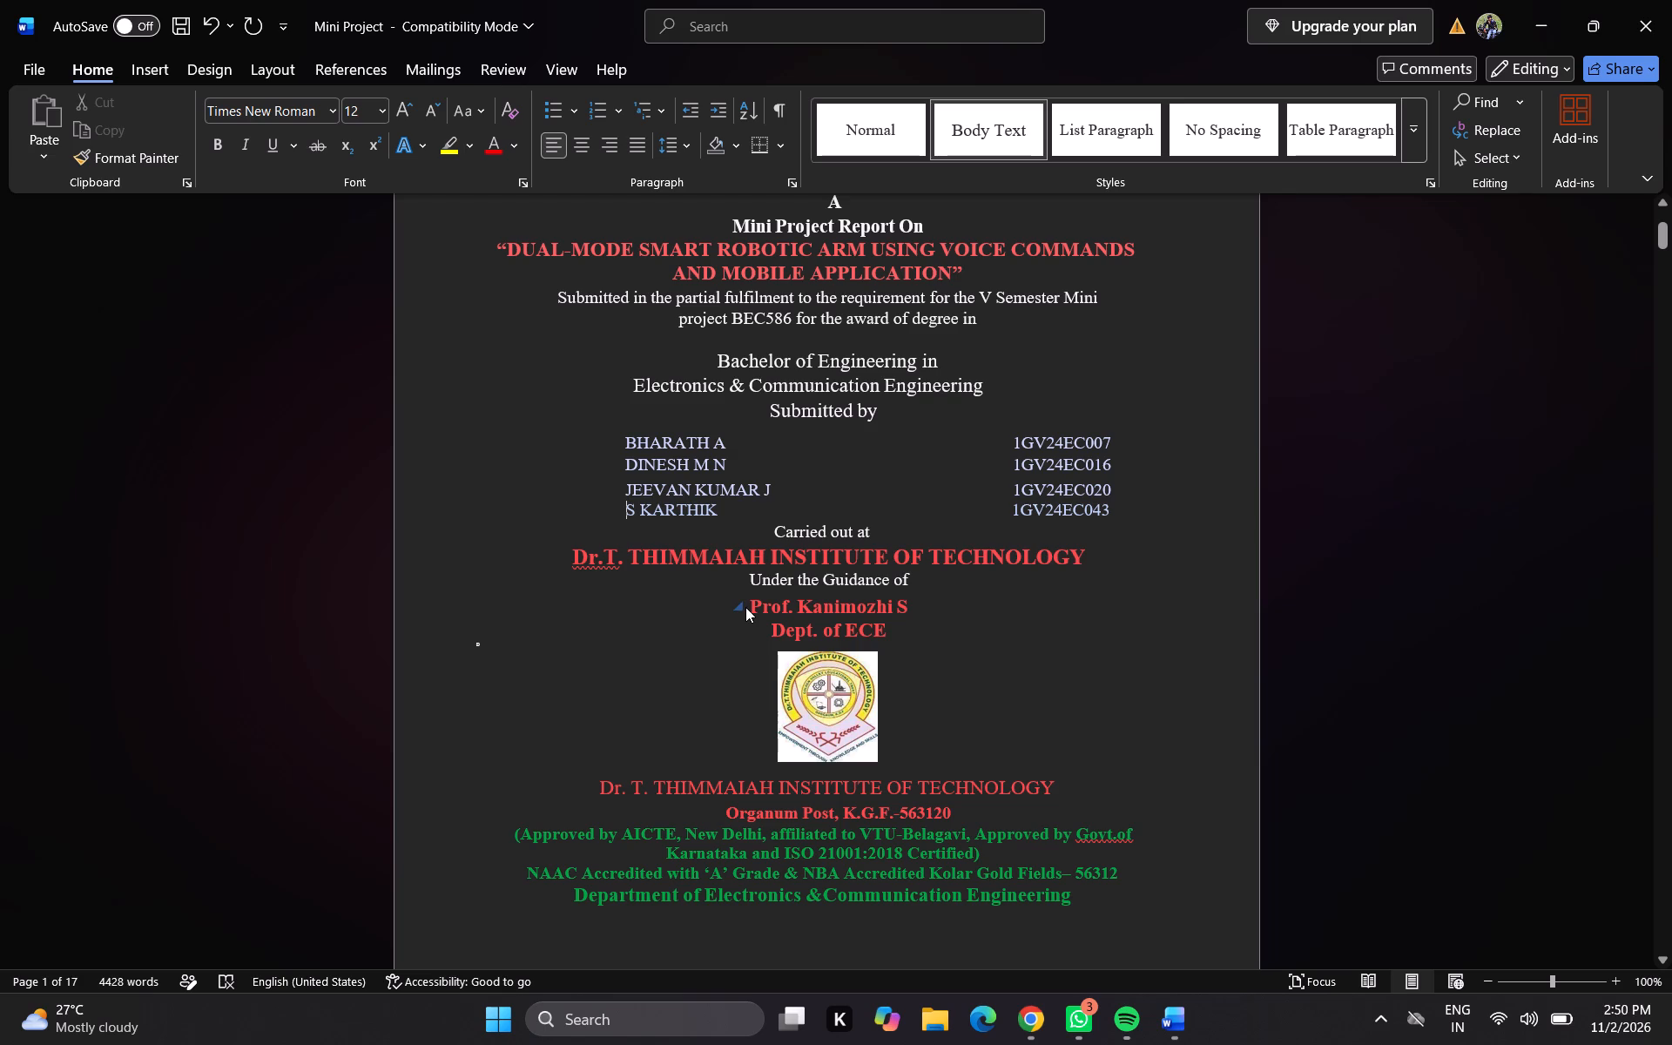
Review the cover page text from the university heading down through the certificate page's heading.
{"action": "left_click", "coordinate": [672, 328]}
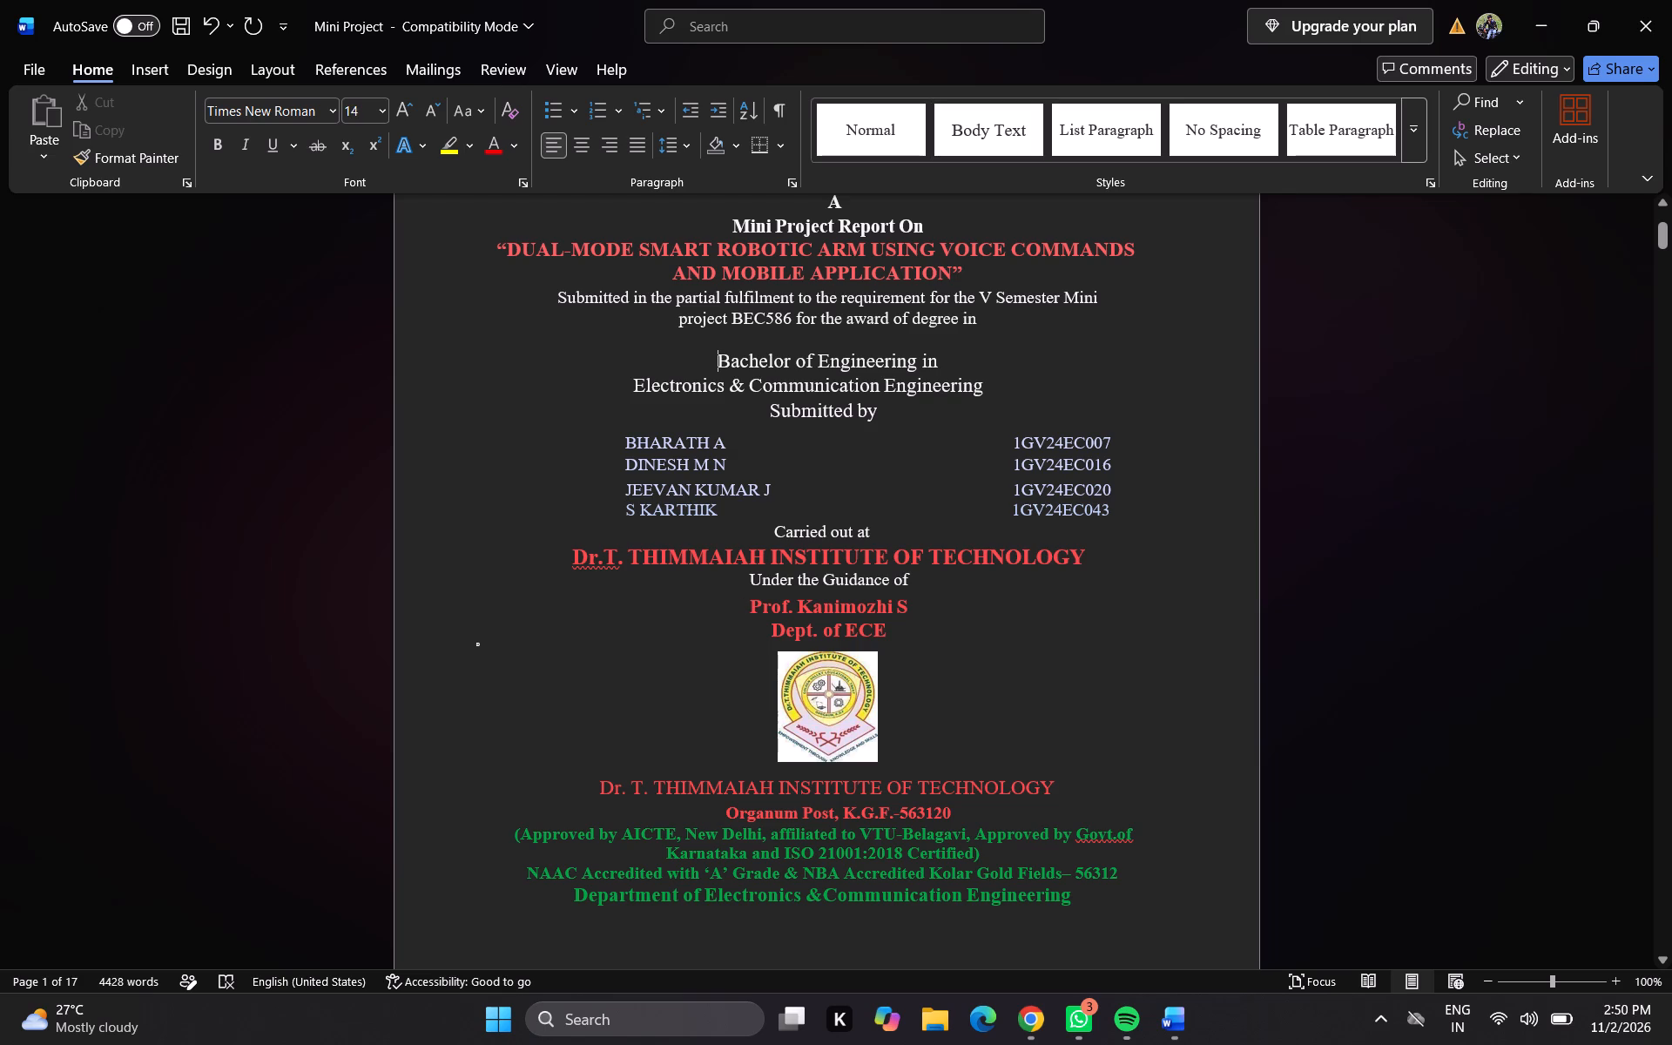
{"action": "left_click", "coordinate": [722, 297]}
{"action": "key", "text": "Up"}
{"action": "key", "text": "Up"}
{"action": "key", "text": "Up"}
{"action": "key", "text": "Up"}
{"action": "key", "text": "Up"}
{"action": "key", "text": "Up"}
{"action": "key", "text": "Up"}
{"action": "key", "text": "Up"}
{"action": "key", "text": "Up"}
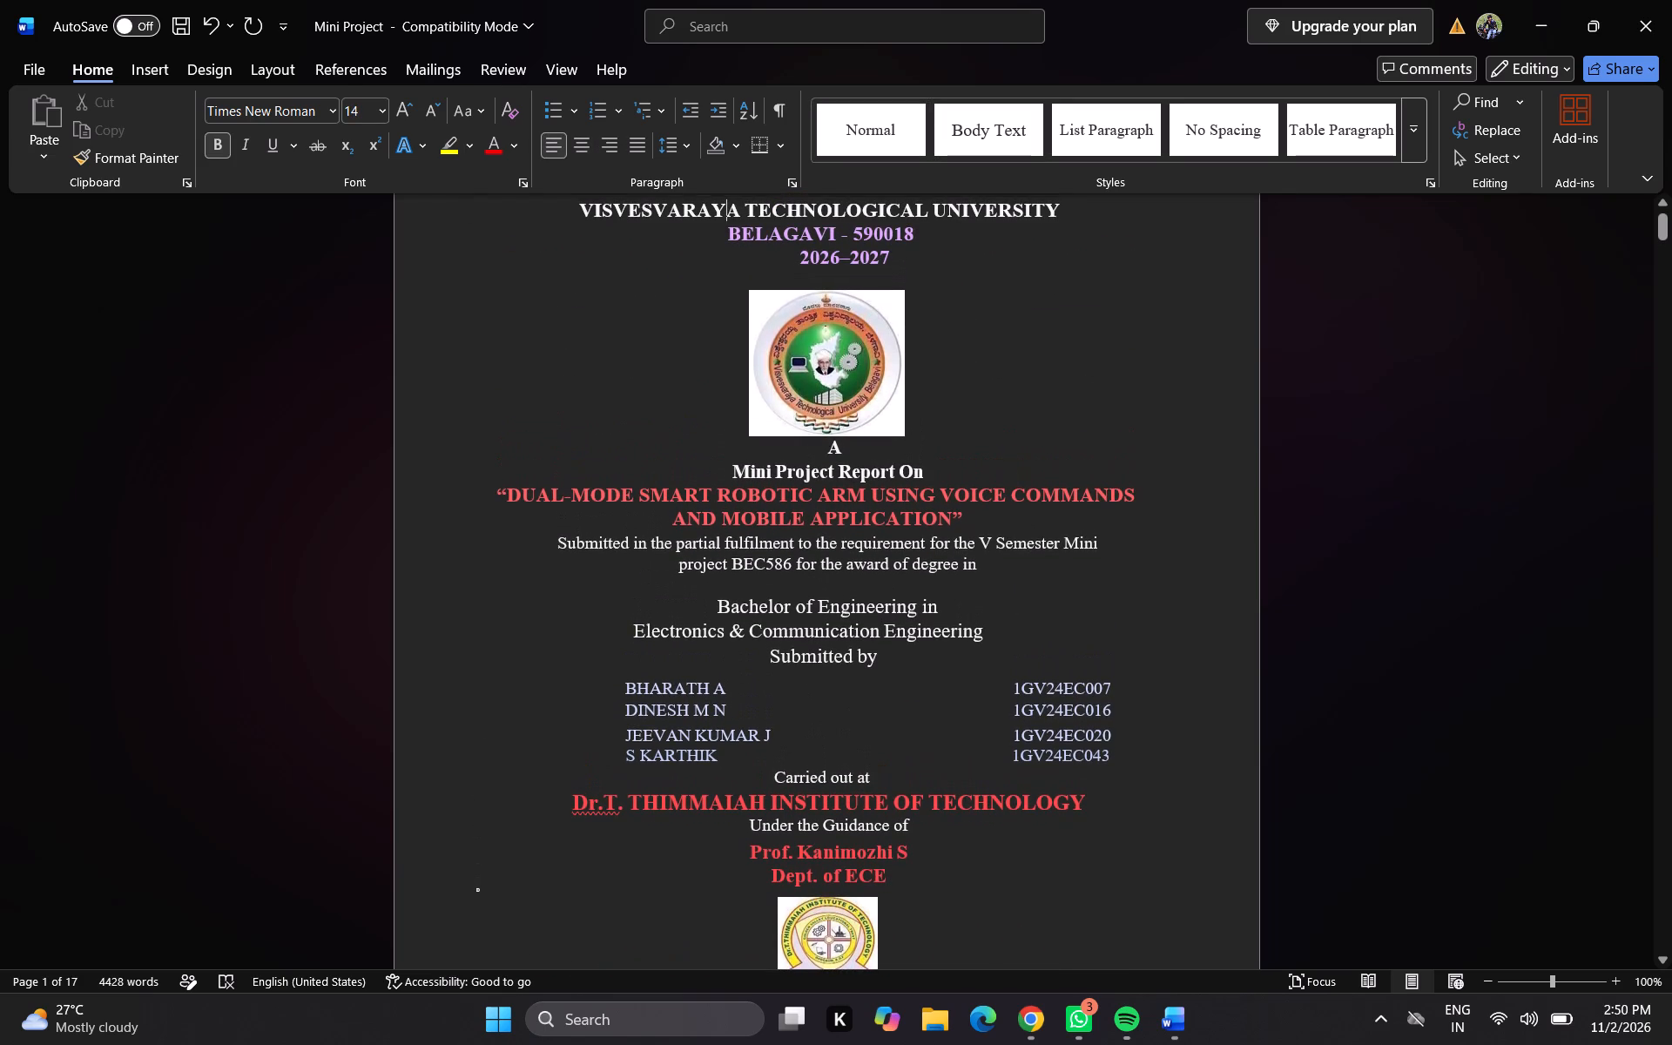
{"action": "key", "text": "Up"}
{"action": "key", "text": "Down"}
{"action": "key", "text": "Down"}
{"action": "key", "text": "Down"}
{"action": "key", "text": "Down"}
{"action": "key", "text": "Down"}
{"action": "key", "text": "Down"}
{"action": "key", "text": "Down"}
{"action": "key", "text": "Down"}
{"action": "key", "text": "Down"}
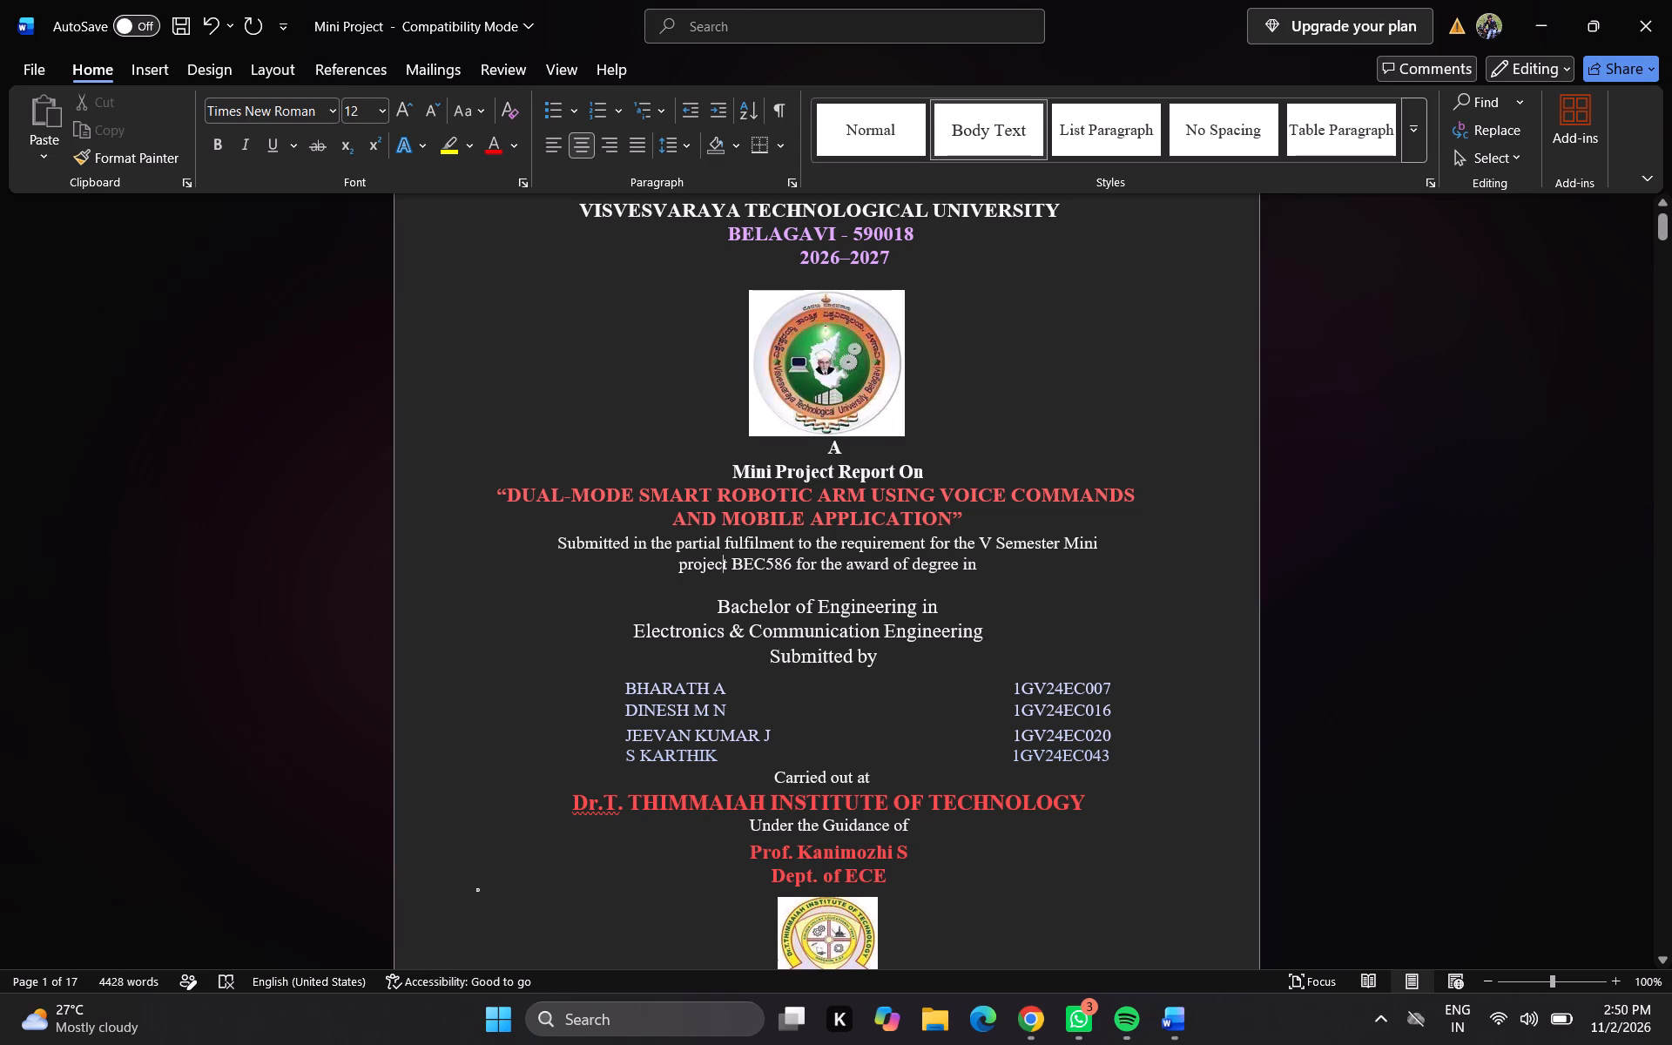
{"action": "key", "text": "Down"}
{"action": "key", "text": "Down"}
{"action": "key", "text": "Down"}
{"action": "key", "text": "Down"}
{"action": "key", "text": "Down"}
{"action": "key", "text": "Down"}
{"action": "key", "text": "Down"}
{"action": "key", "text": "Down"}
{"action": "key", "text": "Down"}
{"action": "key", "text": "Down"}
{"action": "key", "text": "Down"}
{"action": "key", "text": "Down"}
{"action": "key", "text": "Down"}
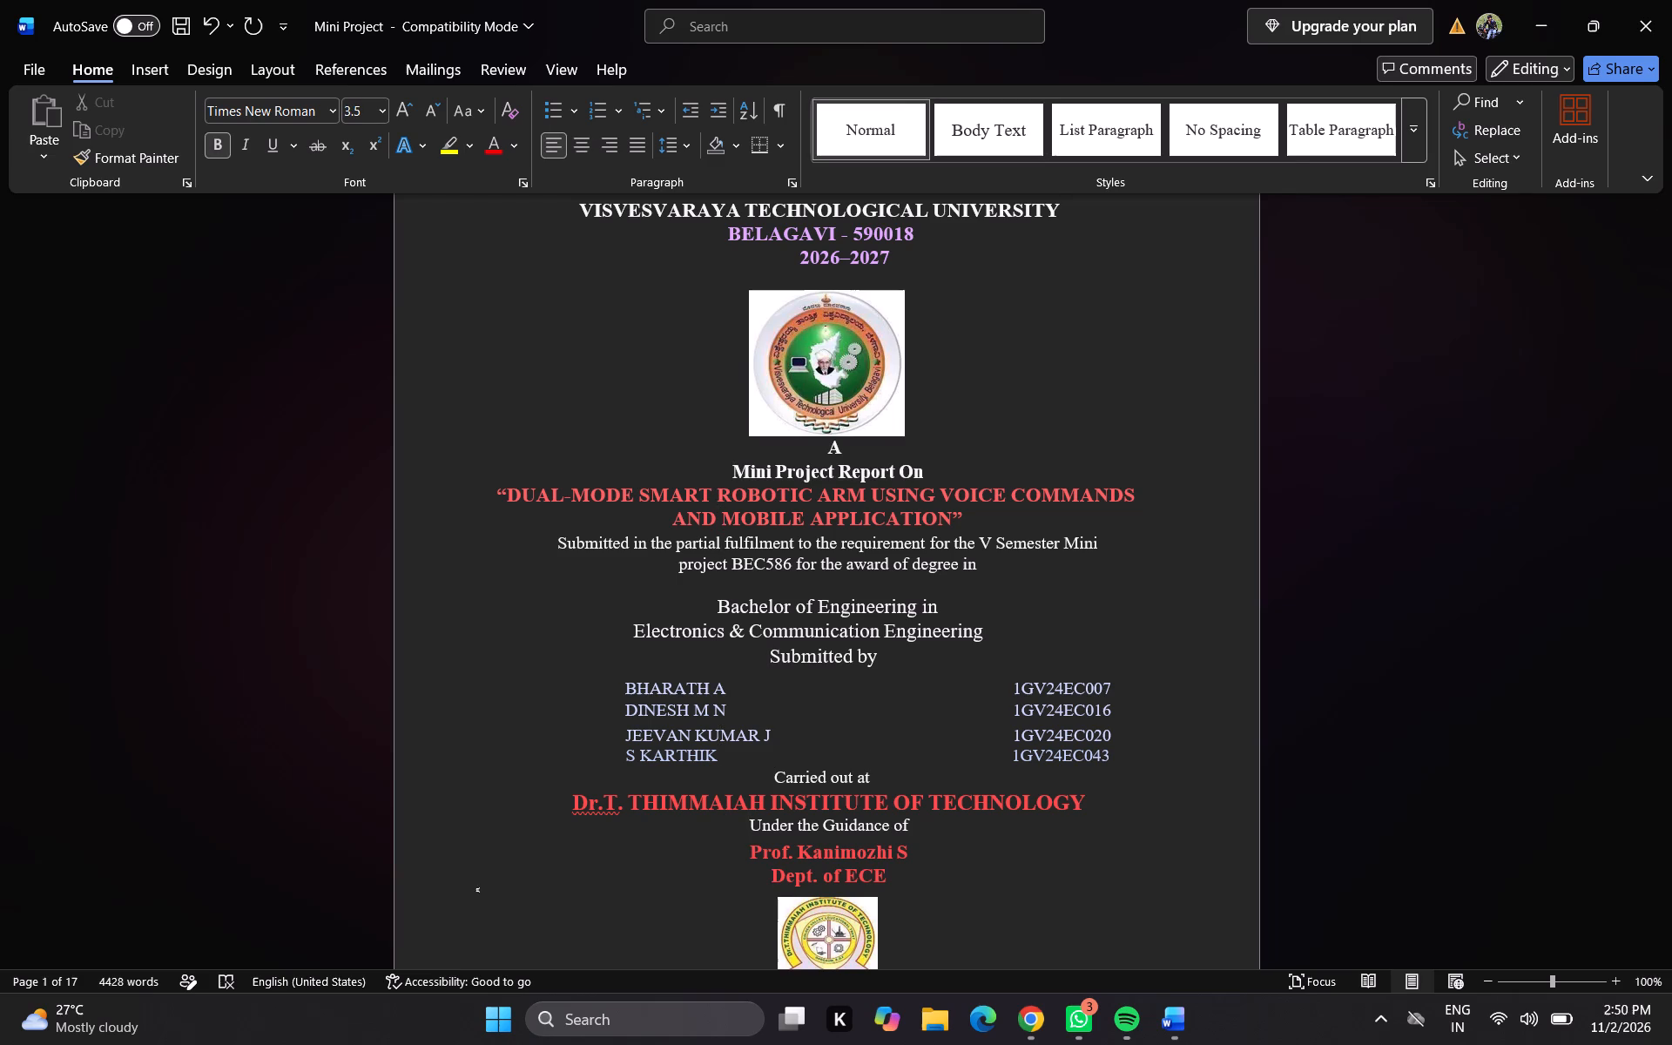
{"action": "key", "text": "Down"}
{"action": "key", "text": "Down"}
{"action": "key", "text": "Down"}
{"action": "key", "text": "Down"}
{"action": "key", "text": "Down"}
{"action": "key", "text": "Down"}
{"action": "key", "text": "Down"}
{"action": "key", "text": "Down"}
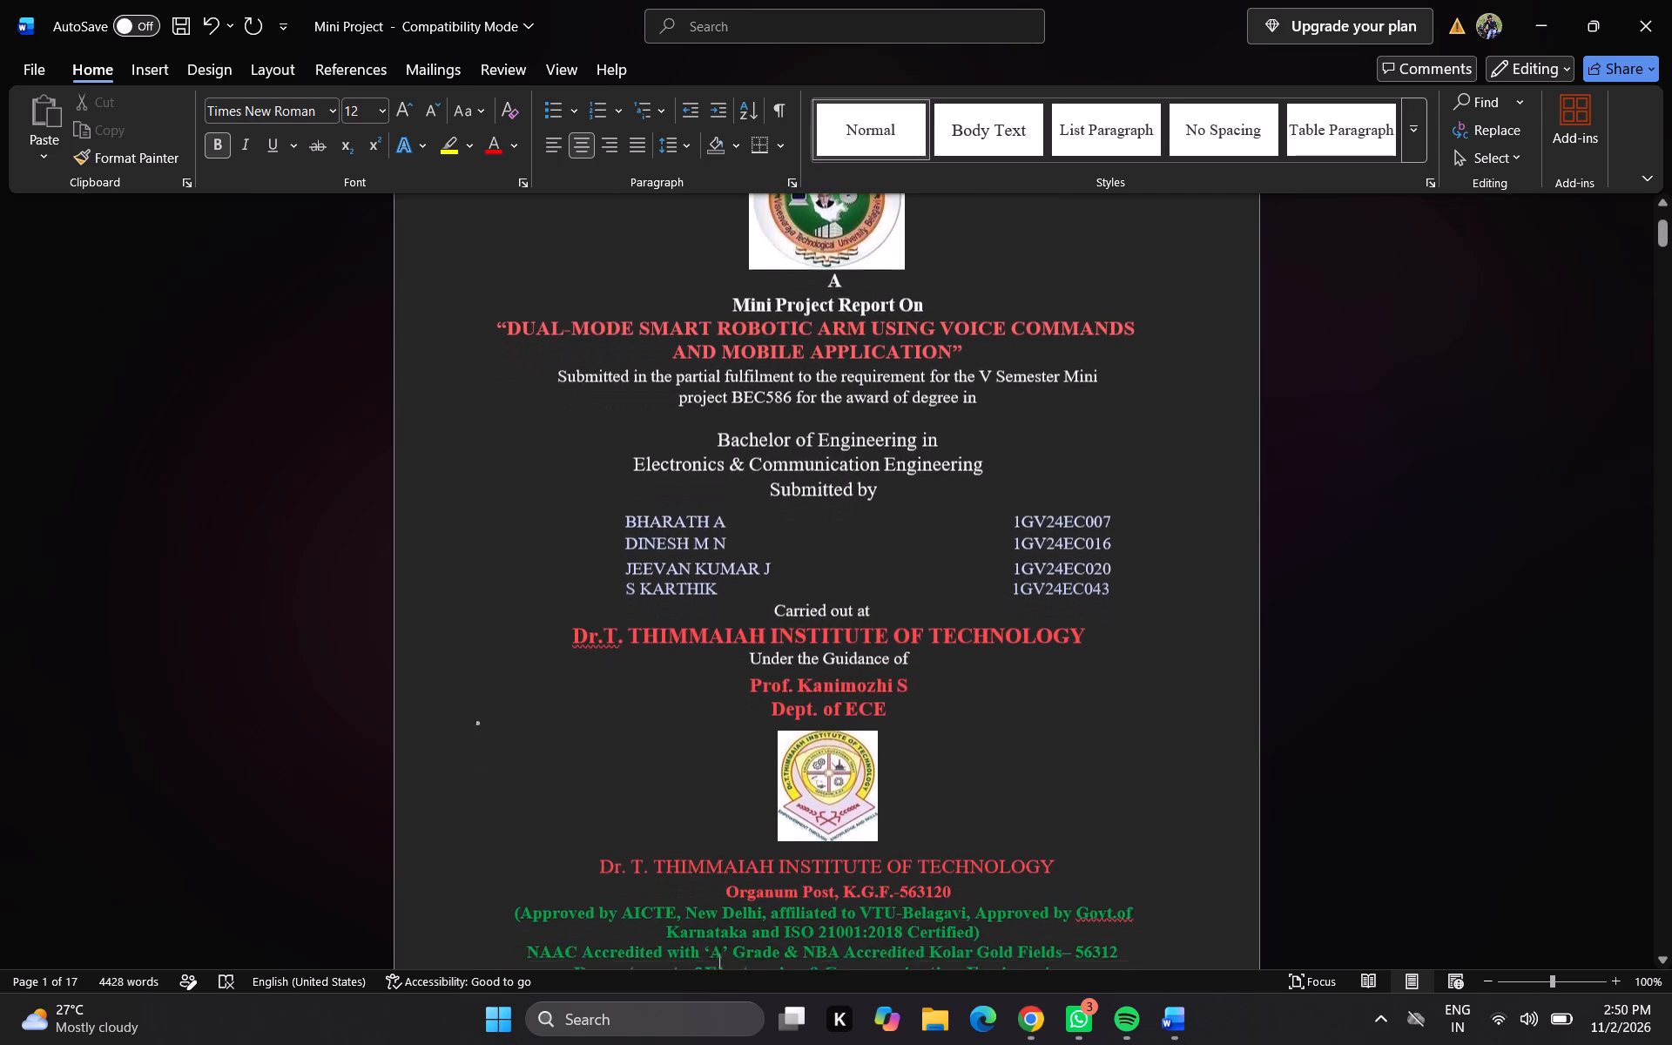
{"action": "key", "text": "Down"}
{"action": "key", "text": "Down"}
{"action": "key", "text": "Down"}
{"action": "key", "text": "Down"}
{"action": "key", "text": "Down"}
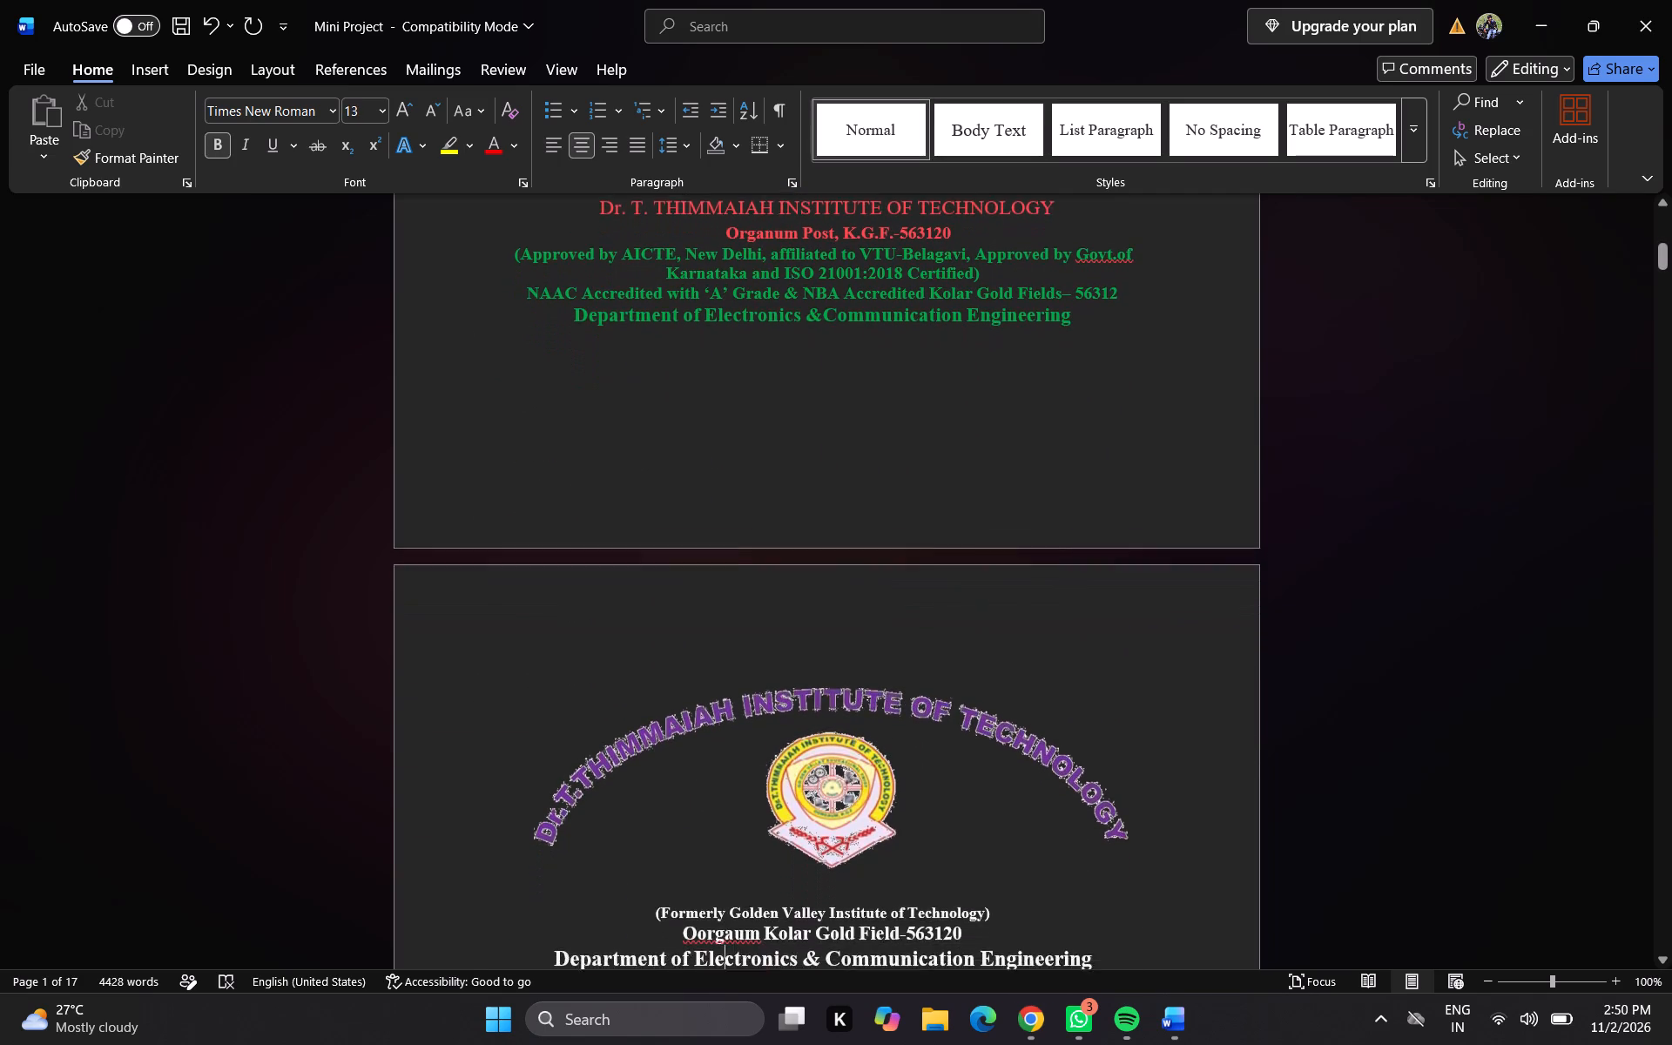
{"action": "key", "text": "Down"}
{"action": "key", "text": "Down"}
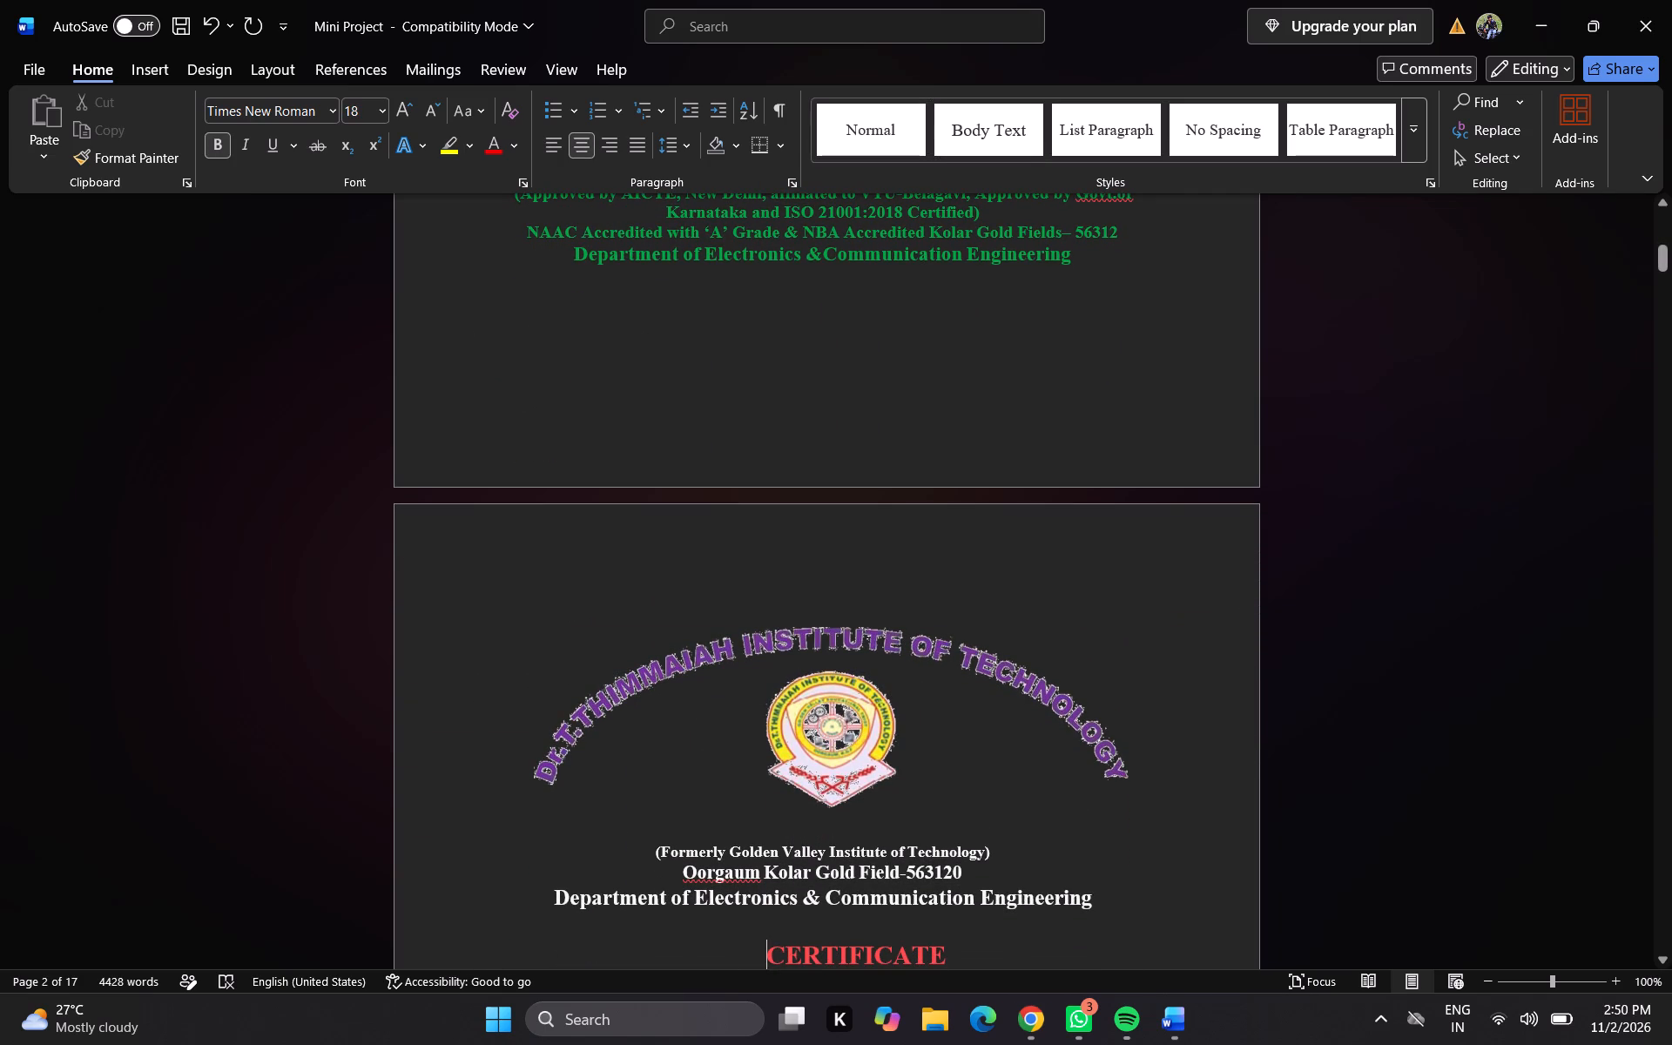
Ignore all spelling flags for "Oorgaum" in the certificate page's address line.
{"action": "right_click", "coordinate": [718, 877]}
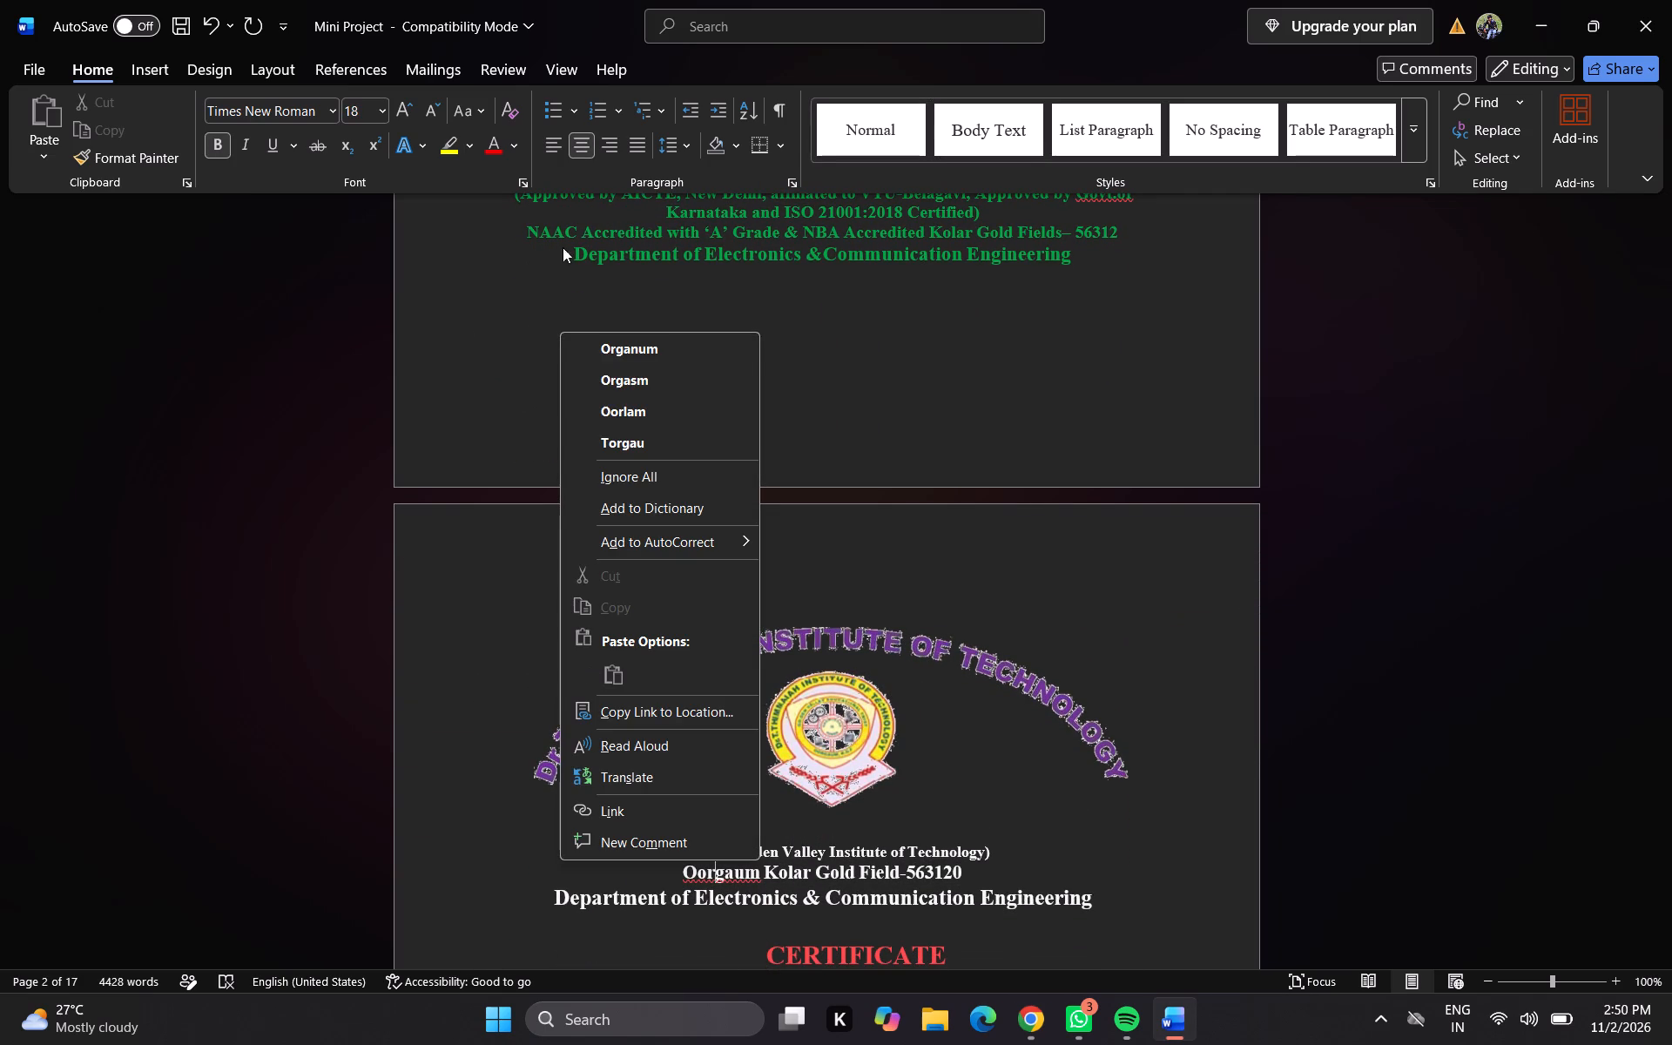
{"action": "left_click", "coordinate": [632, 489]}
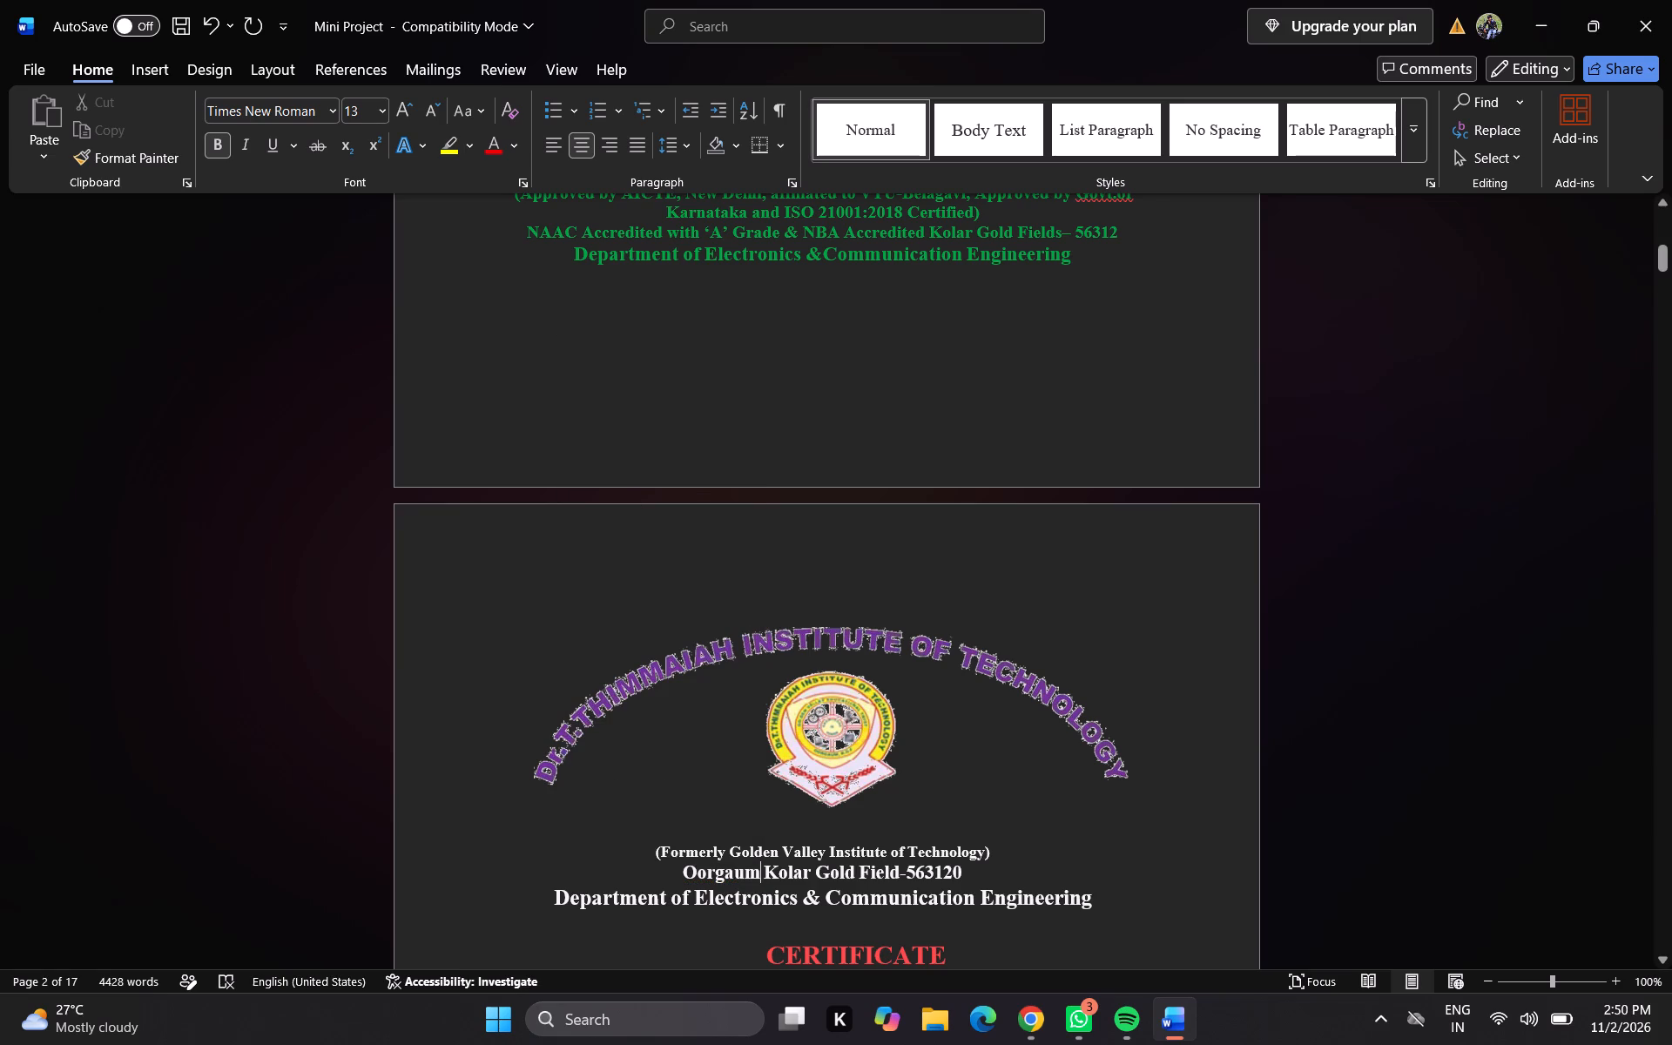
Expand the collapsed text under the "APPLICATION" line of the certificate paragraph.
{"action": "left_click", "coordinate": [1662, 268]}
{"action": "left_click_drag", "start_coordinate": [1663, 264], "coordinate": [1667, 288]}
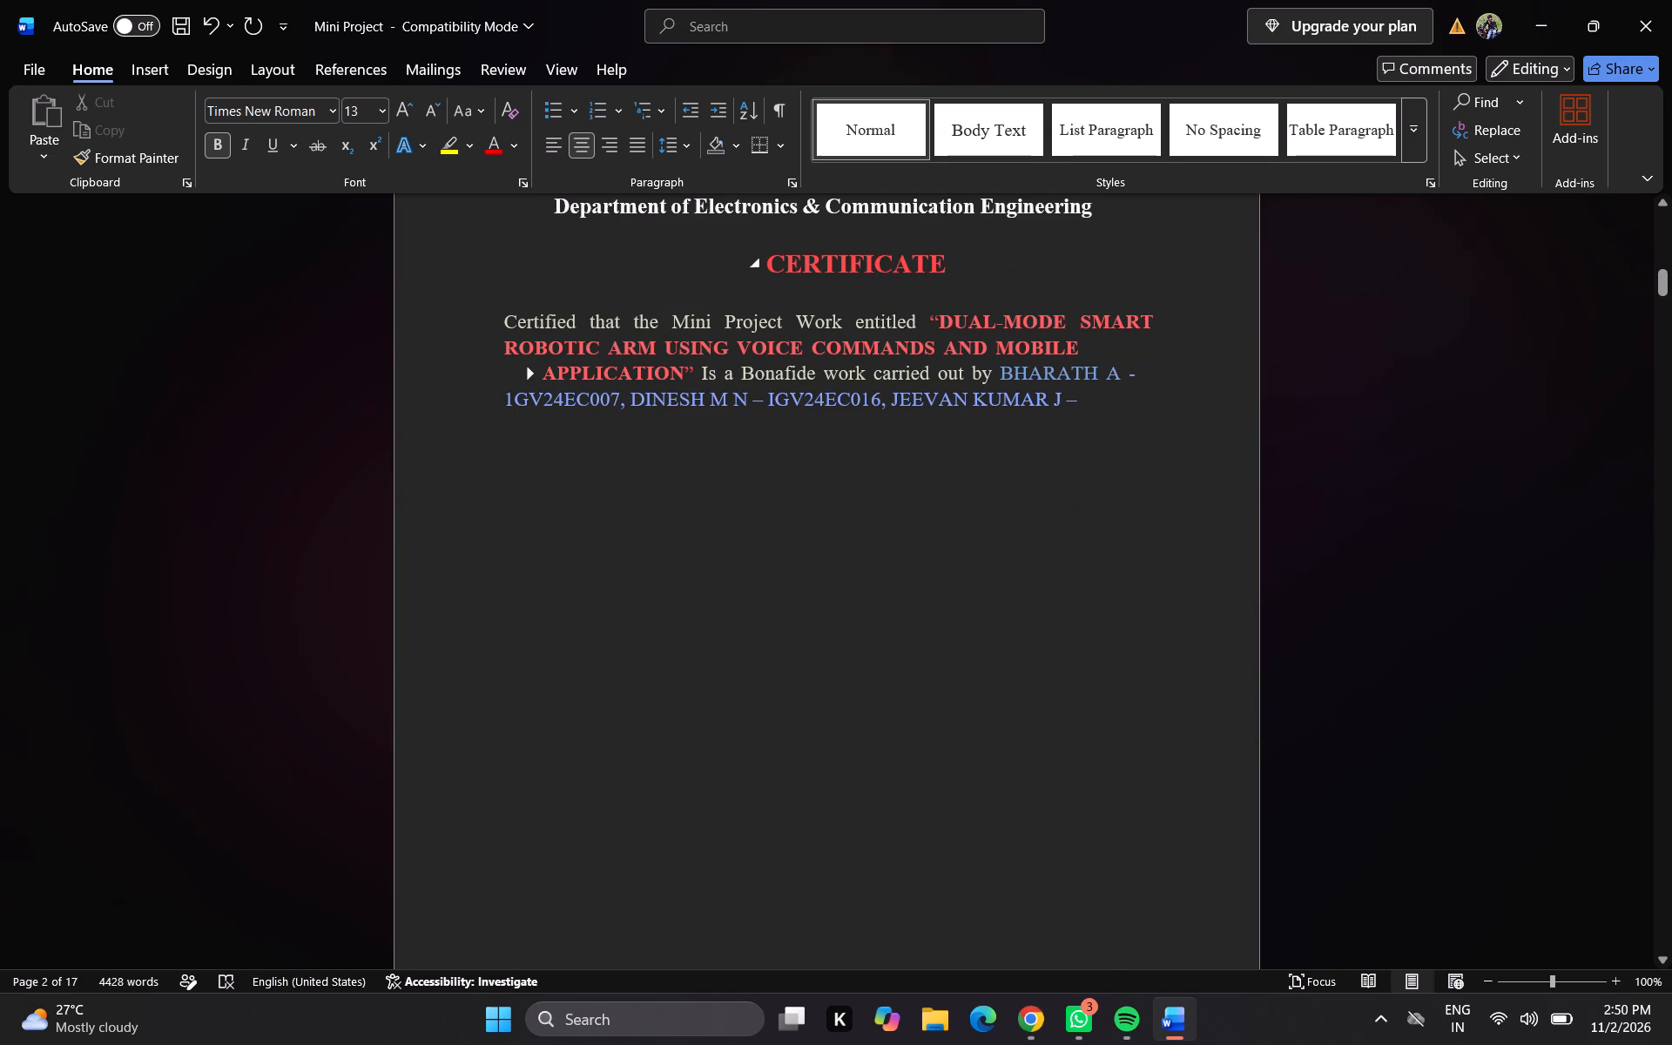
{"action": "left_click", "coordinate": [531, 373]}
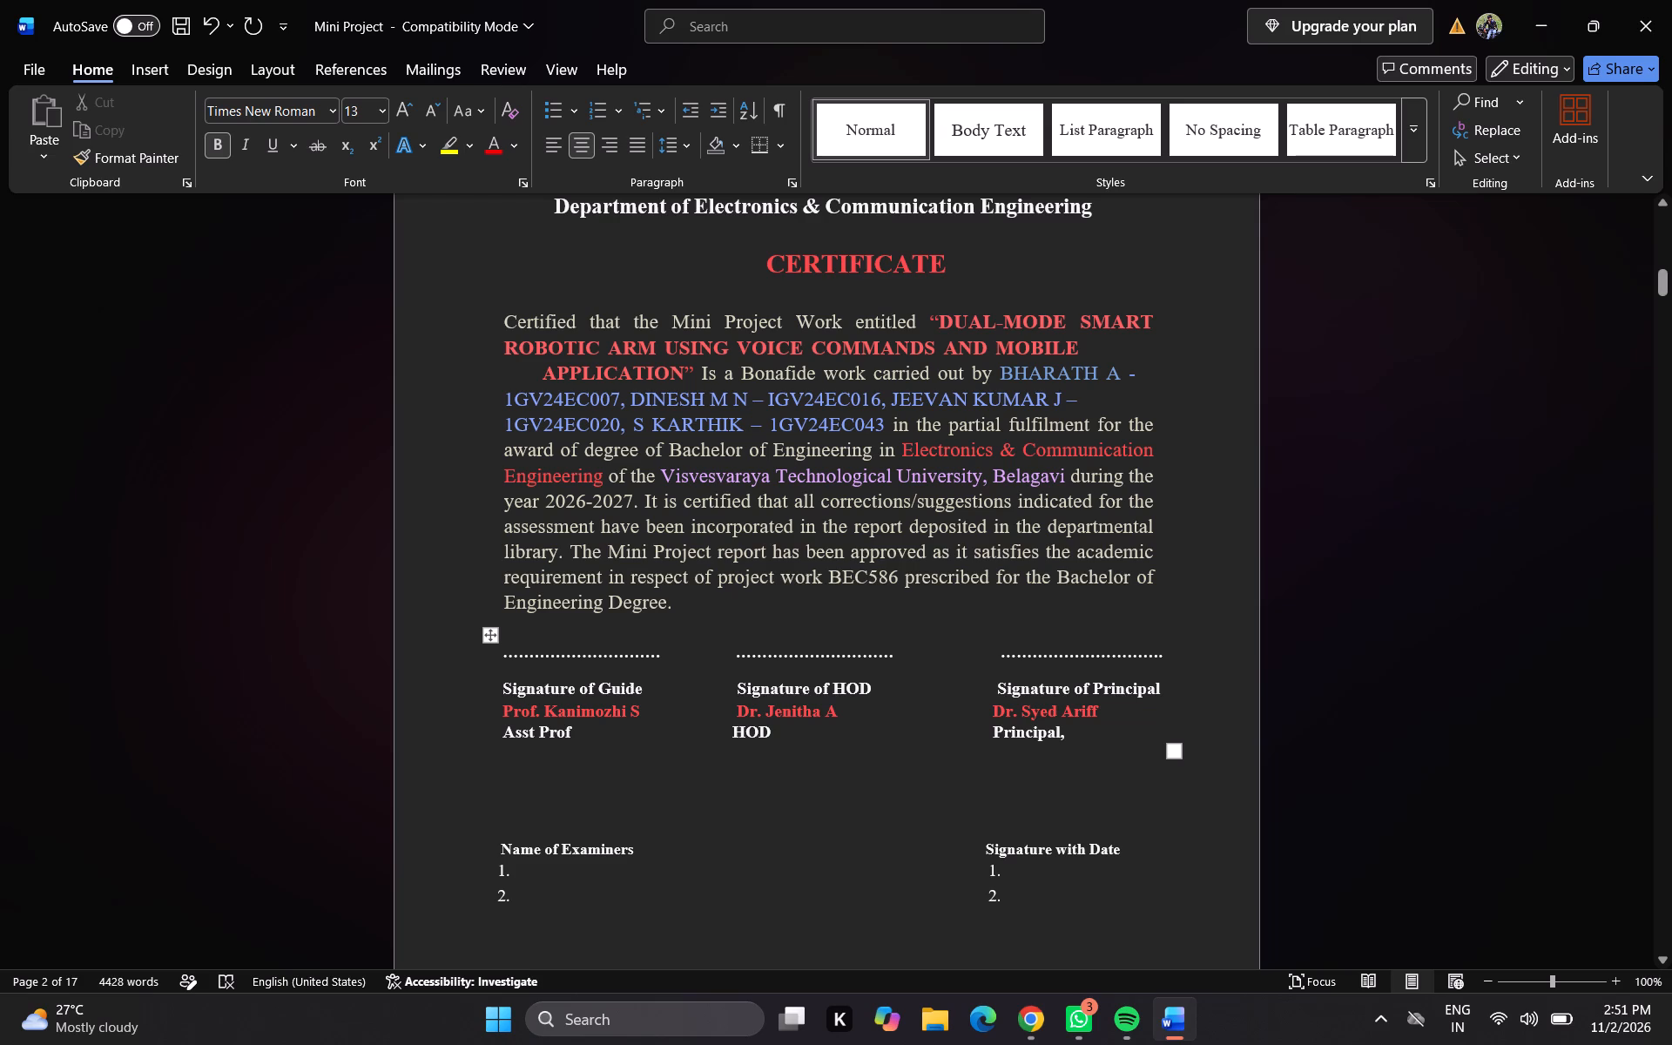
Copy "Asst Prof" from the certificate's guide signature block onto its own line below the guide's name on the cover page.
{"action": "left_click_drag", "start_coordinate": [576, 735], "coordinate": [511, 737]}
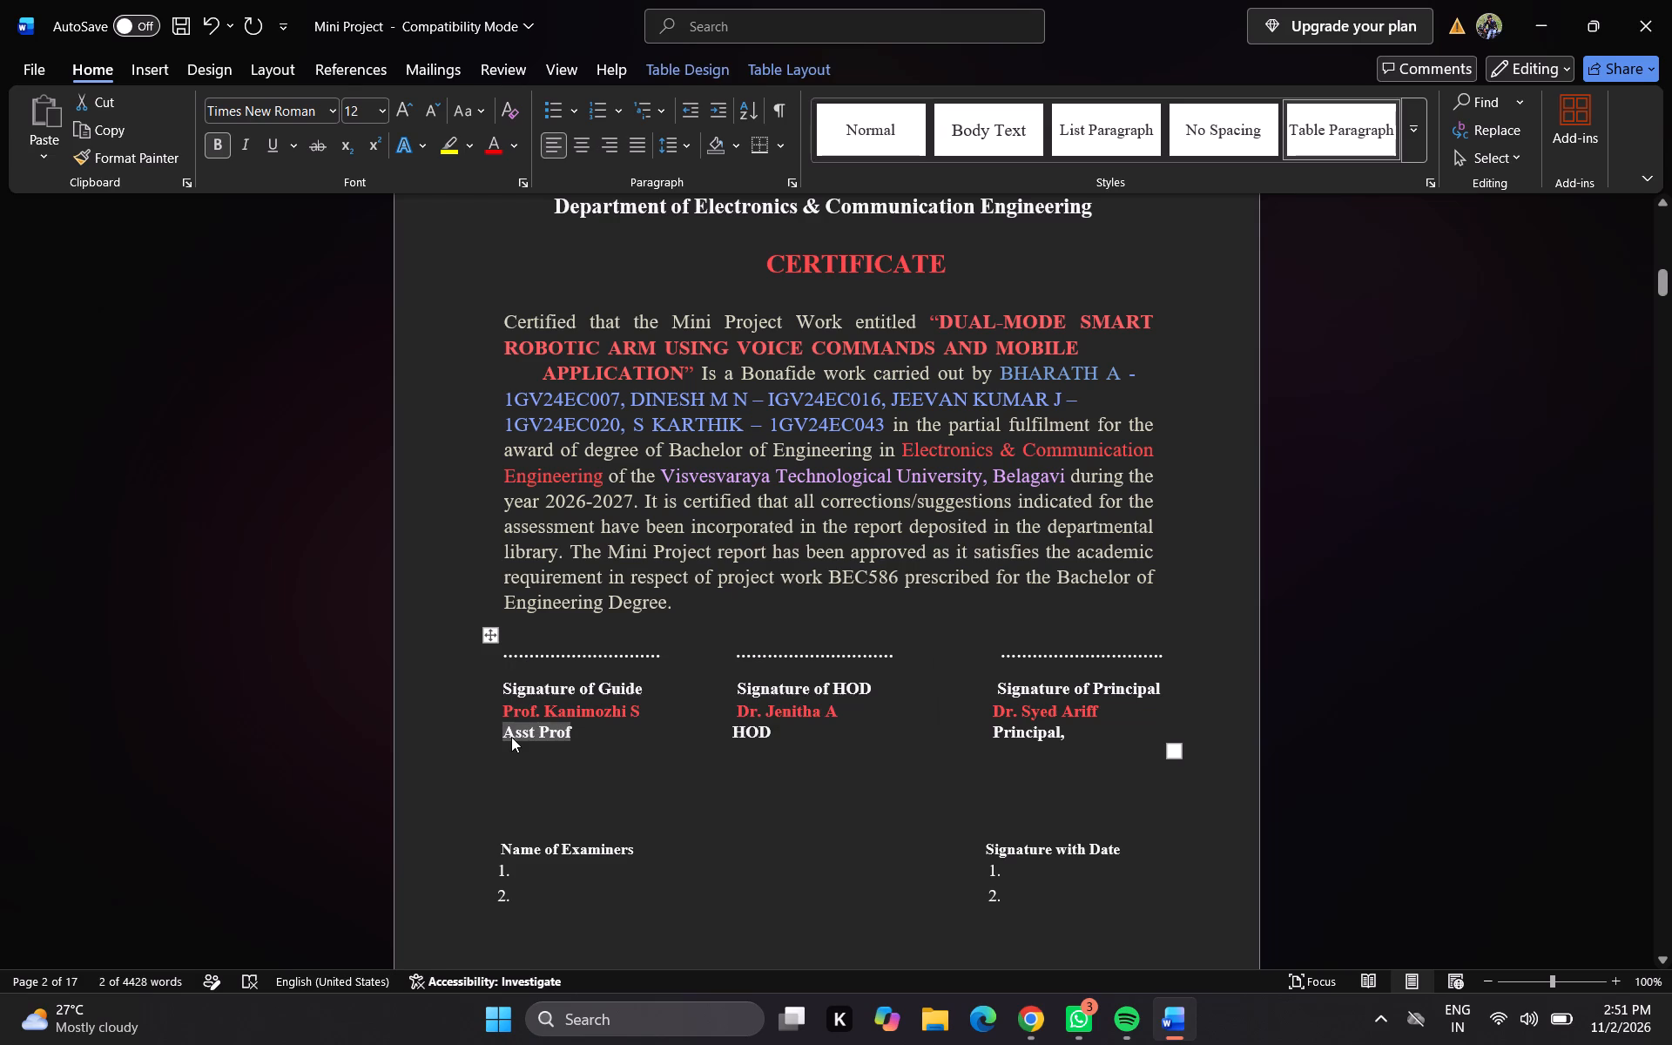
{"action": "key", "text": "ctrl+c"}
{"action": "left_click", "coordinate": [1663, 281]}
{"action": "left_click_drag", "start_coordinate": [1659, 282], "coordinate": [1660, 273]}
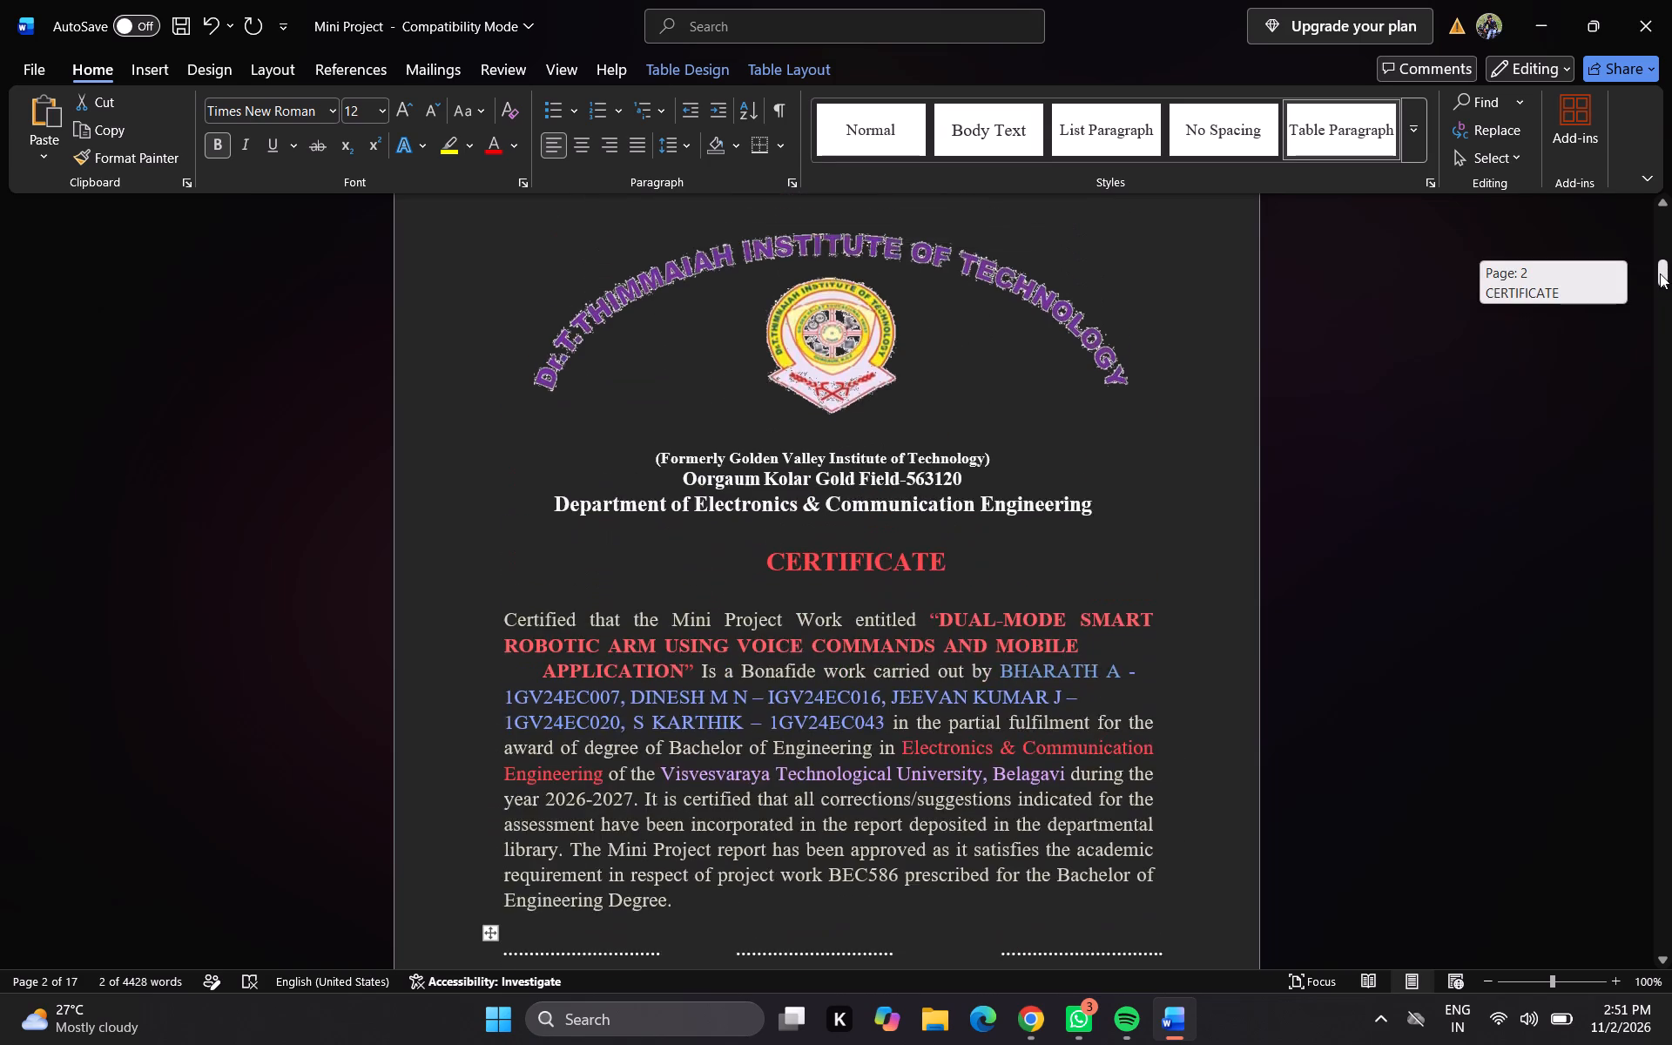
{"action": "left_click_drag", "start_coordinate": [1660, 273], "coordinate": [1663, 232]}
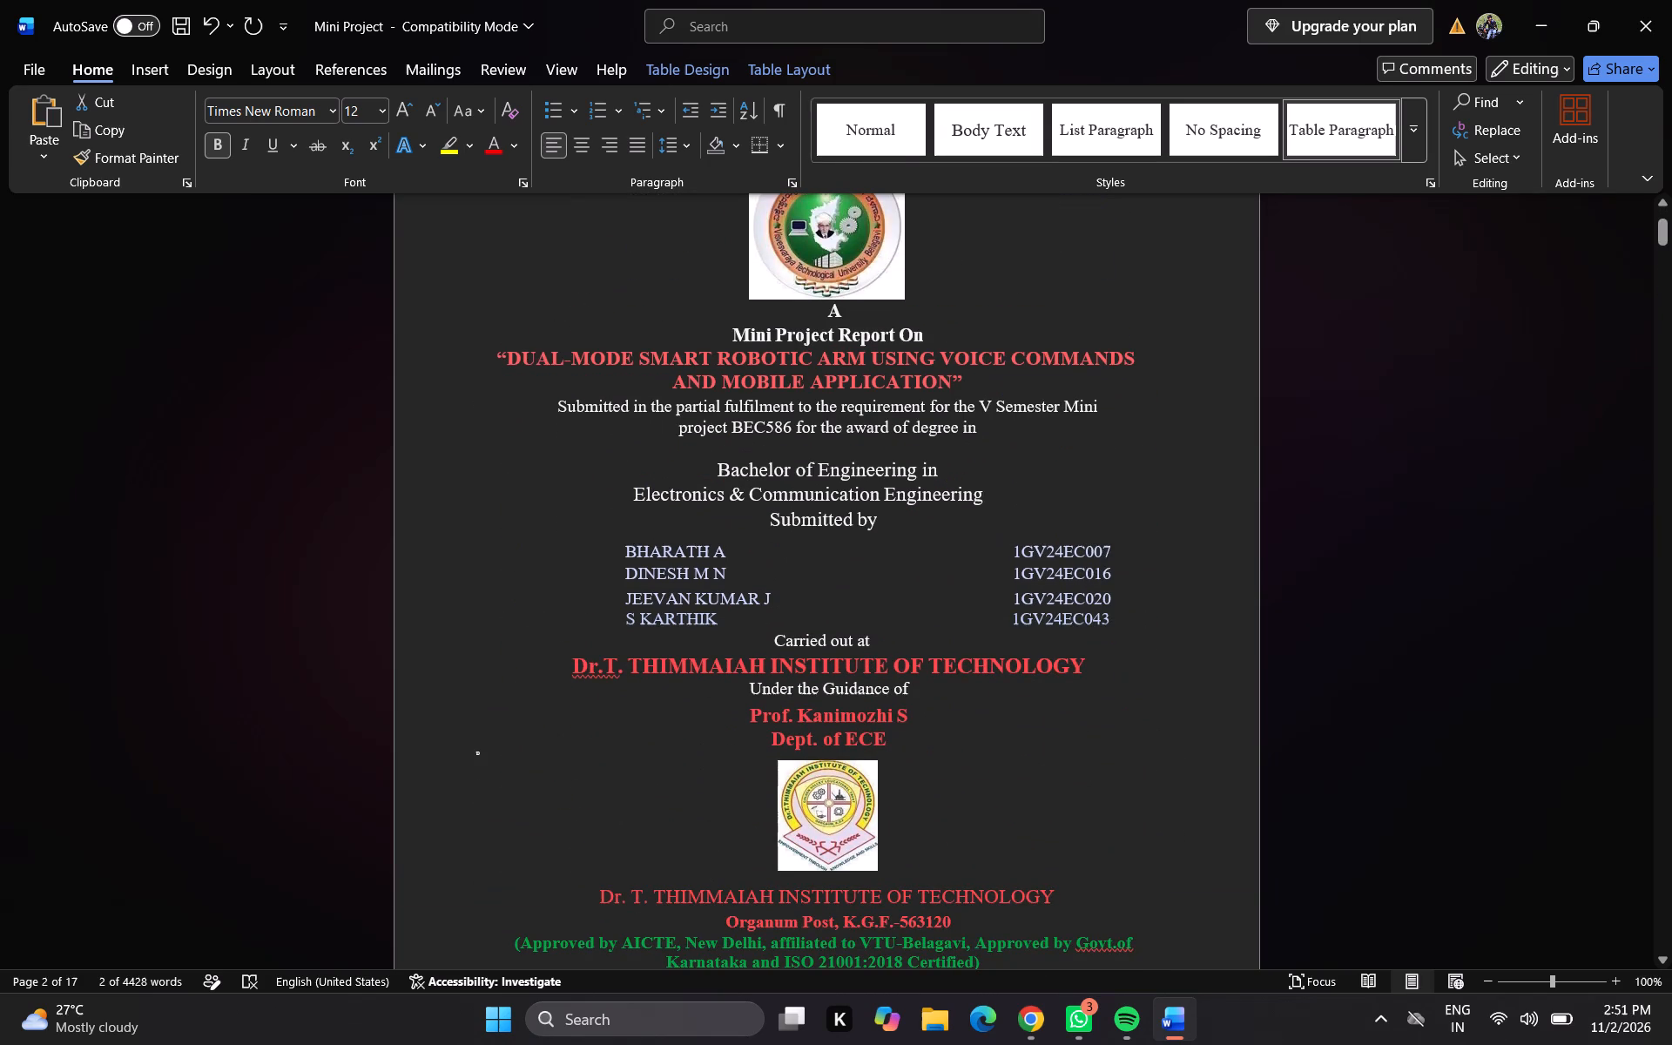
{"action": "left_click", "coordinate": [910, 719]}
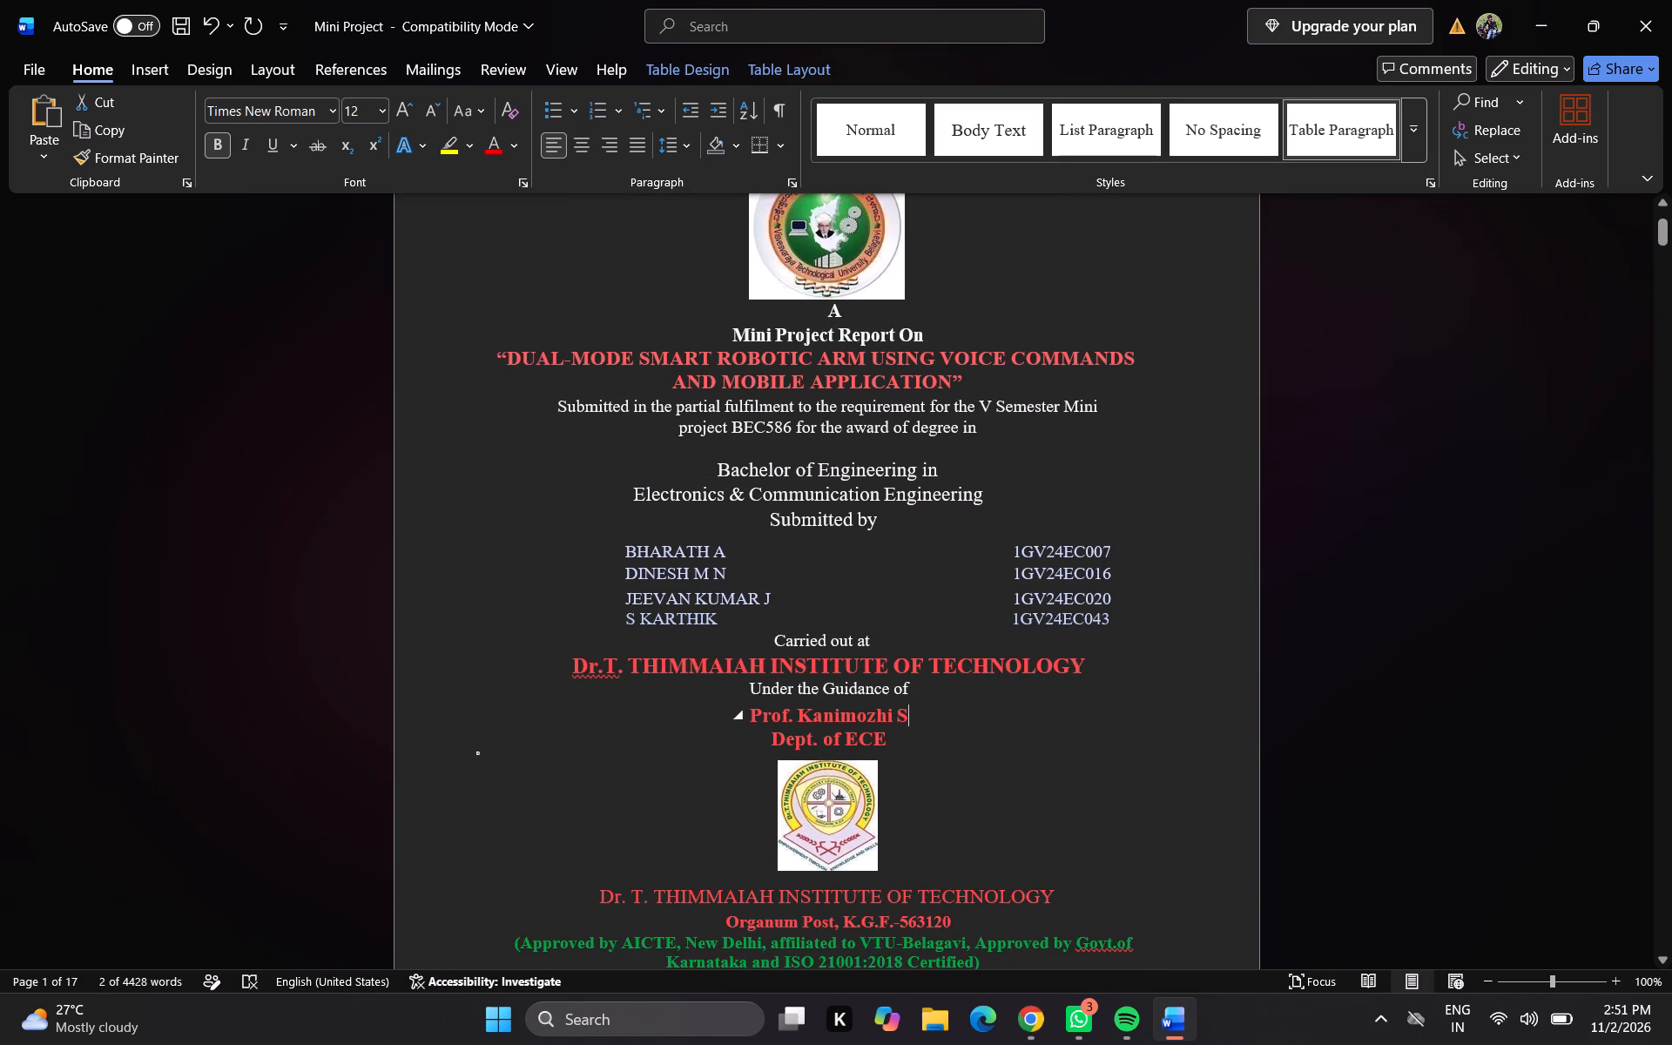
{"action": "key", "text": "Return"}
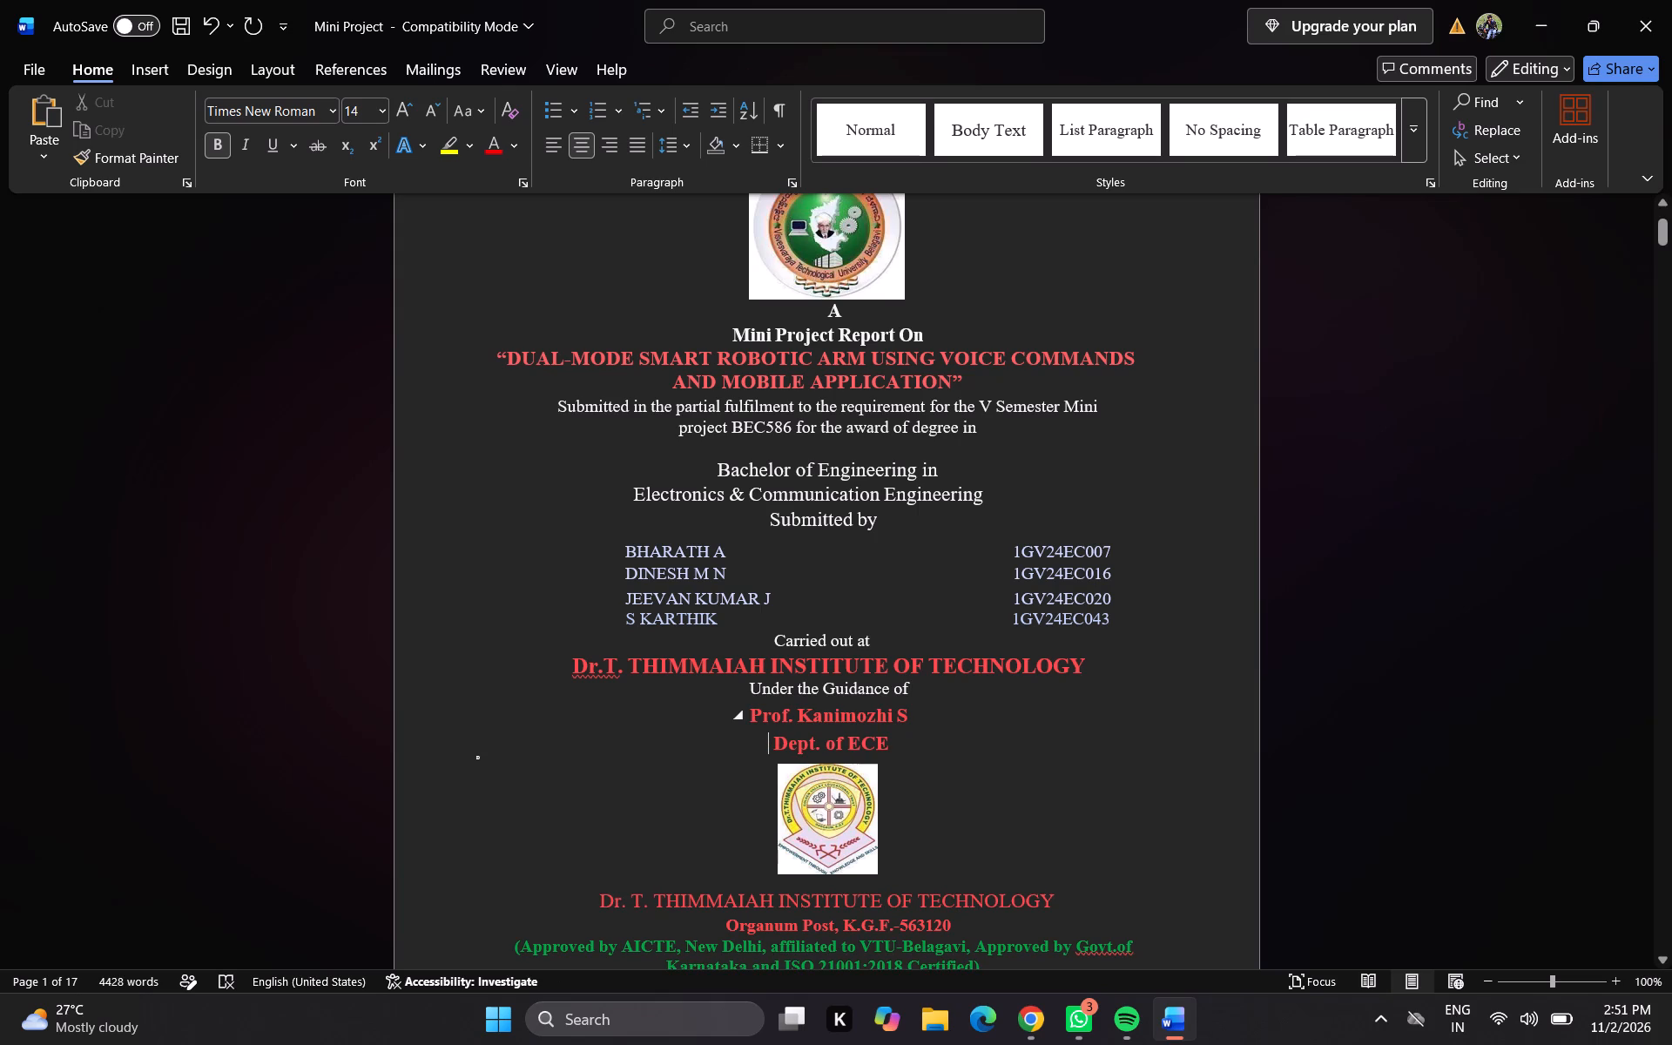
{"action": "left_click", "coordinate": [919, 710]}
{"action": "key", "text": "space"}
{"action": "key", "text": "ctrl+v"}
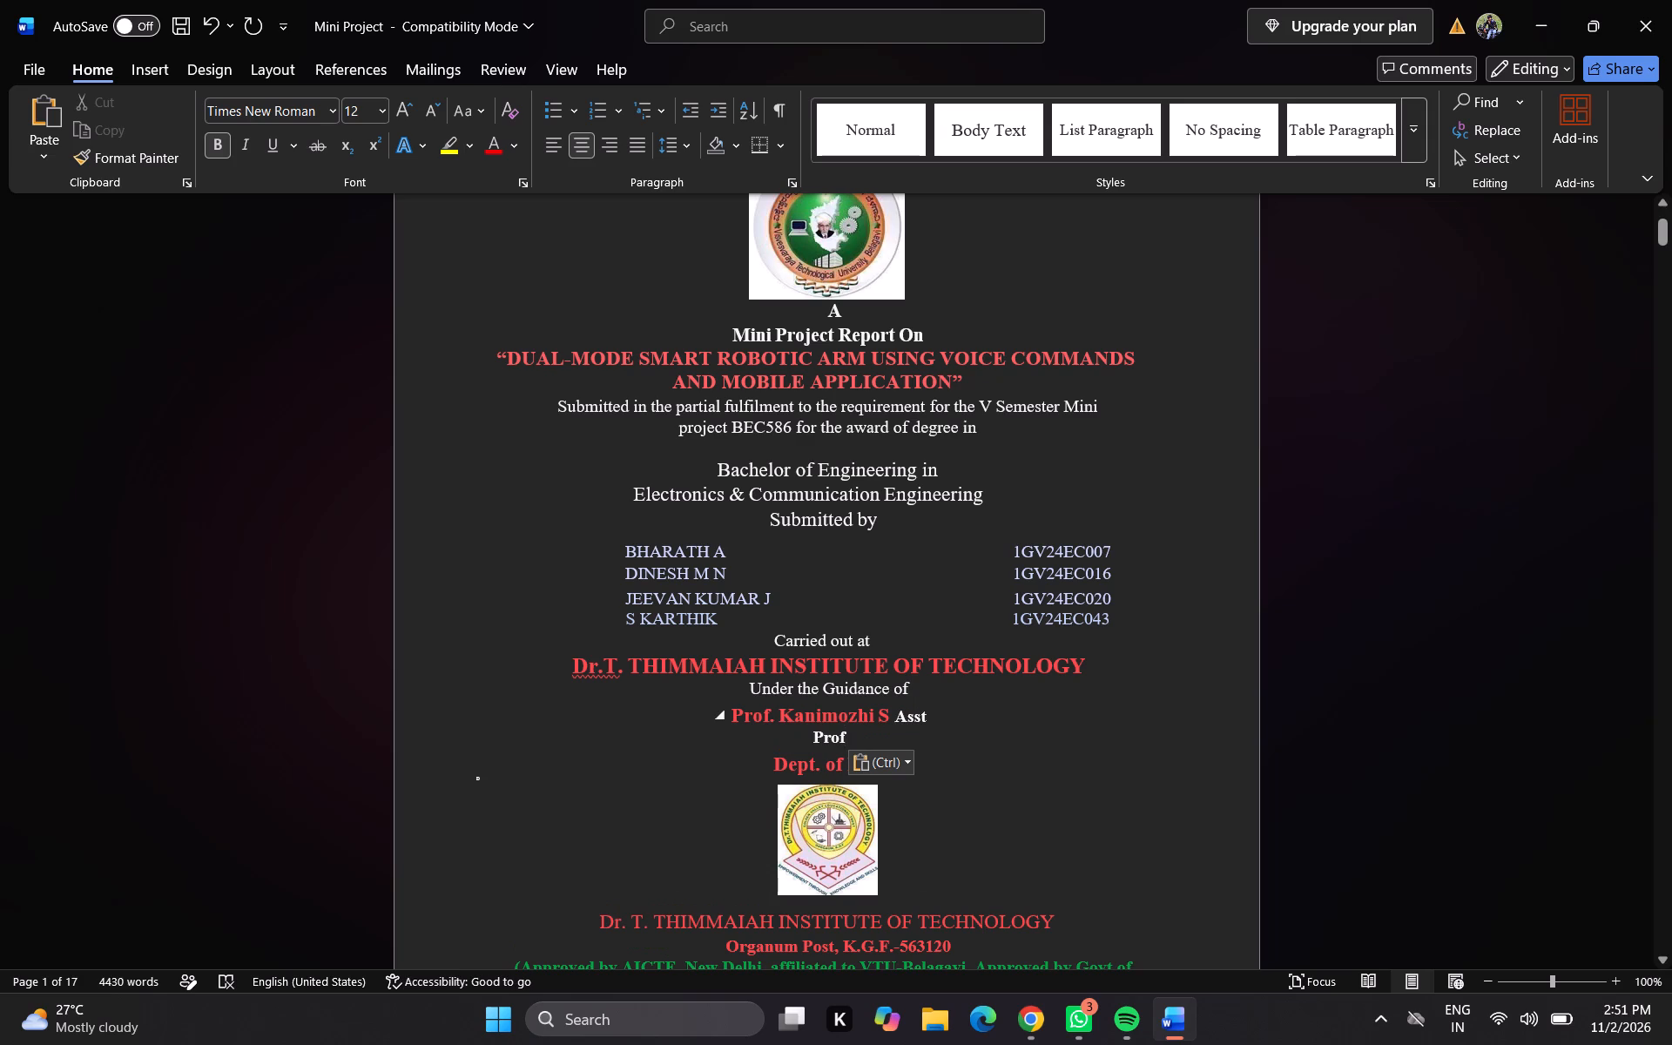
{"action": "left_click", "coordinate": [890, 716]}
{"action": "key", "text": "space"}
{"action": "key", "text": "space"}
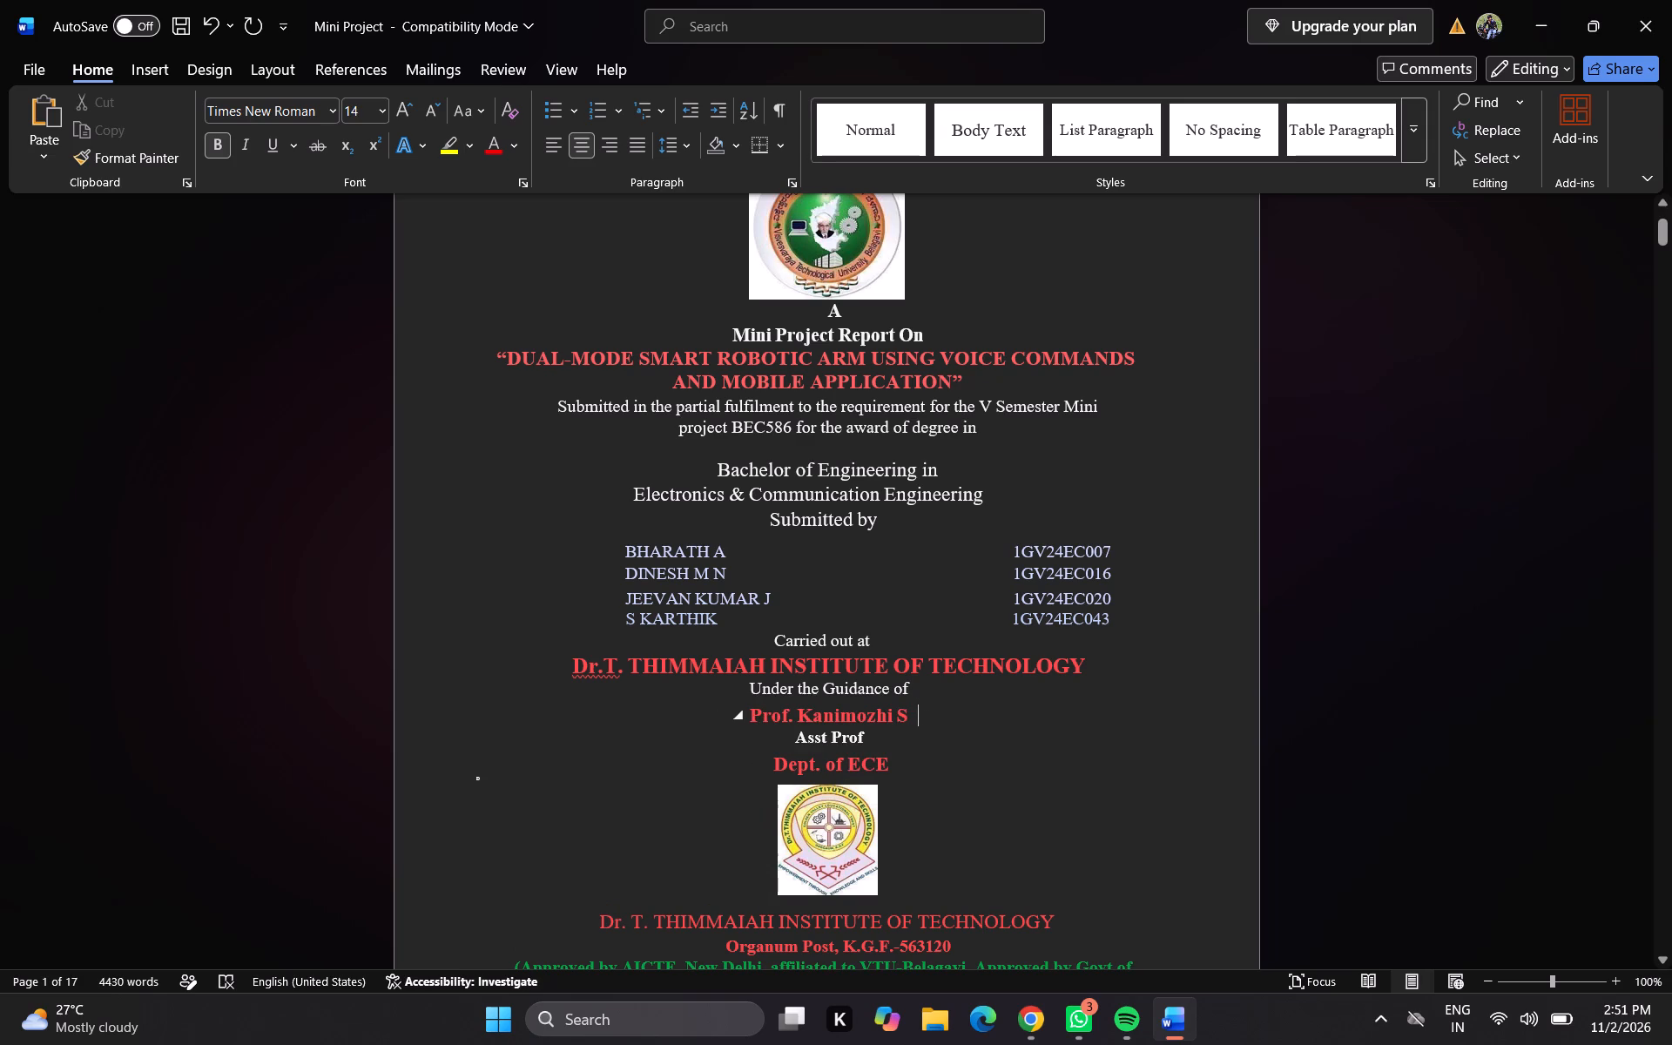
Format the "Asst Prof" line on the cover page at font size 14 in standard red.
{"action": "left_click_drag", "start_coordinate": [866, 735], "coordinate": [803, 737]}
{"action": "left_click", "coordinate": [779, 715]}
{"action": "left_click_drag", "start_coordinate": [876, 737], "coordinate": [798, 734]}
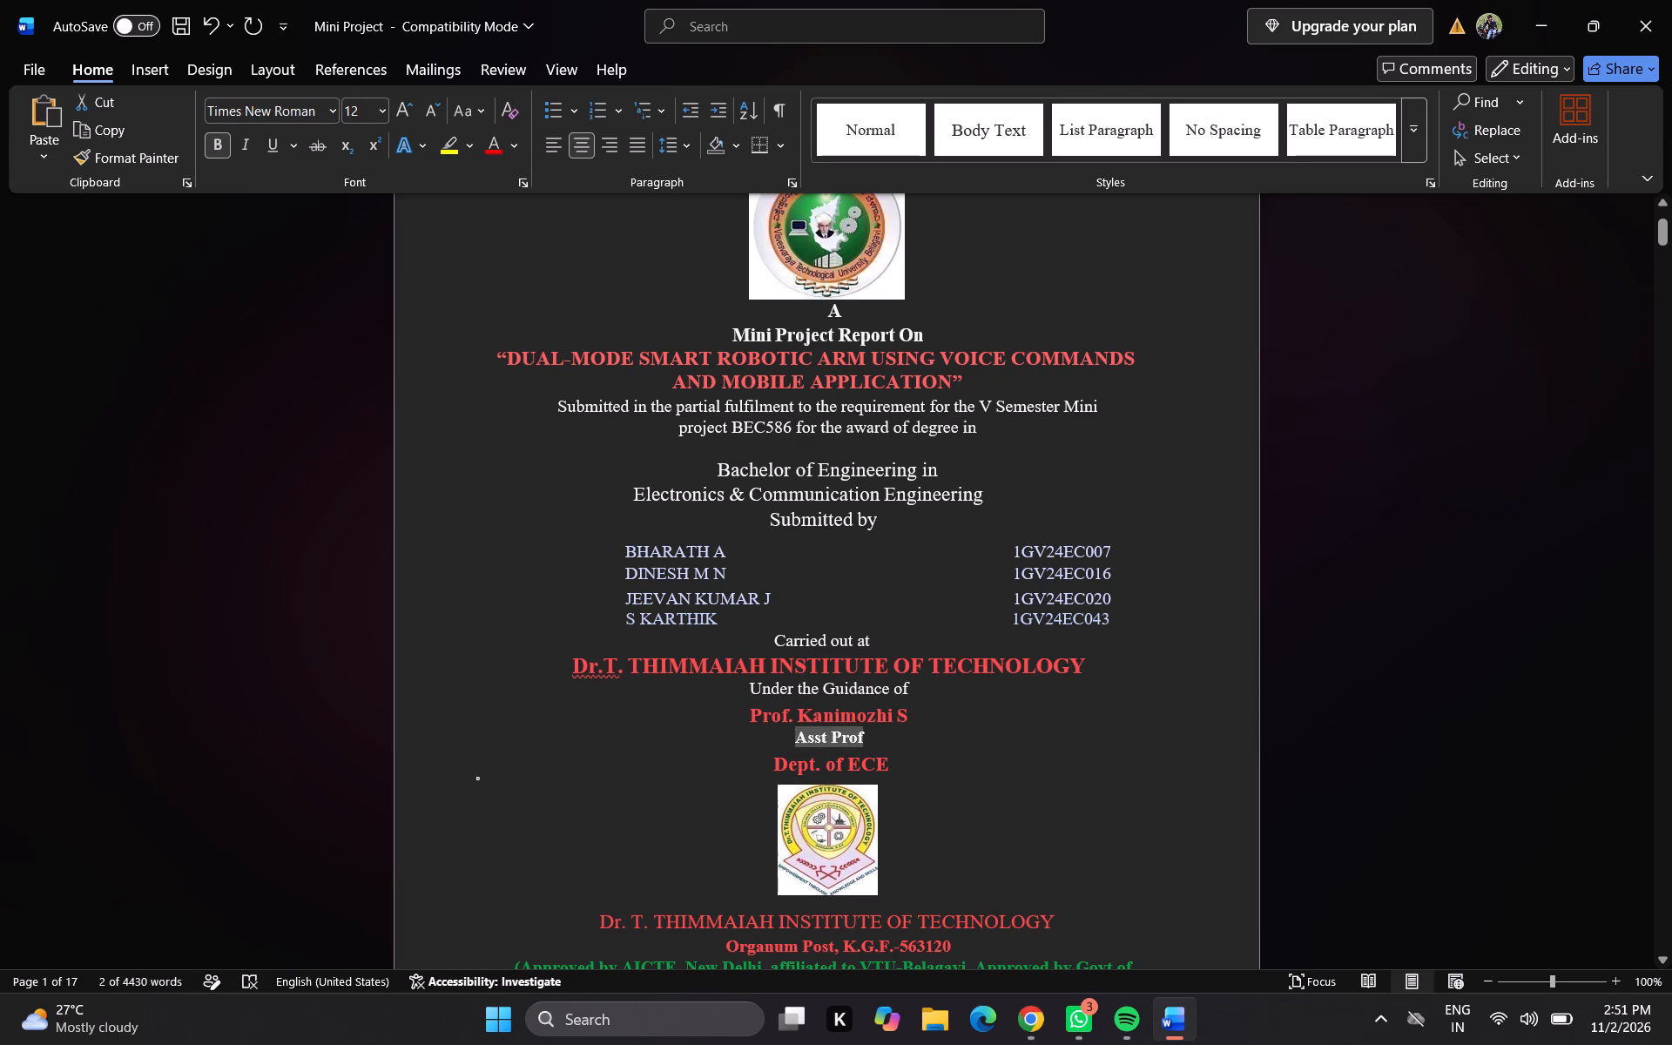
{"action": "left_click", "coordinate": [381, 114]}
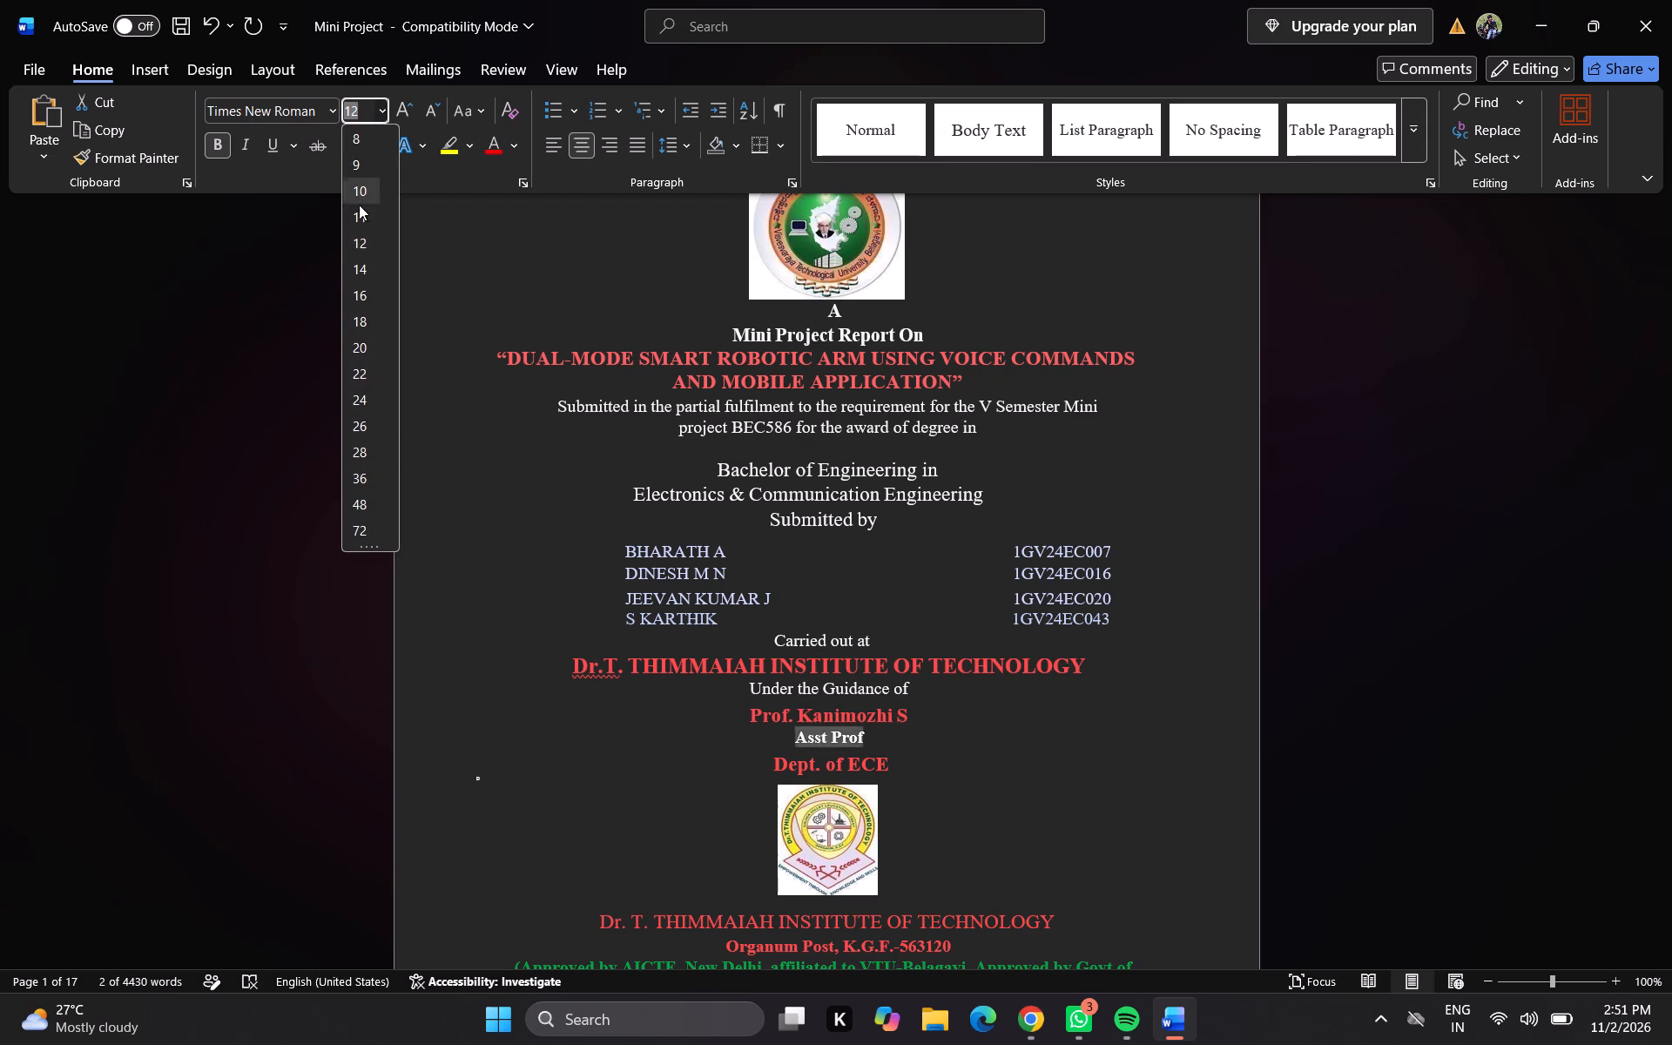
{"action": "left_click", "coordinate": [361, 263]}
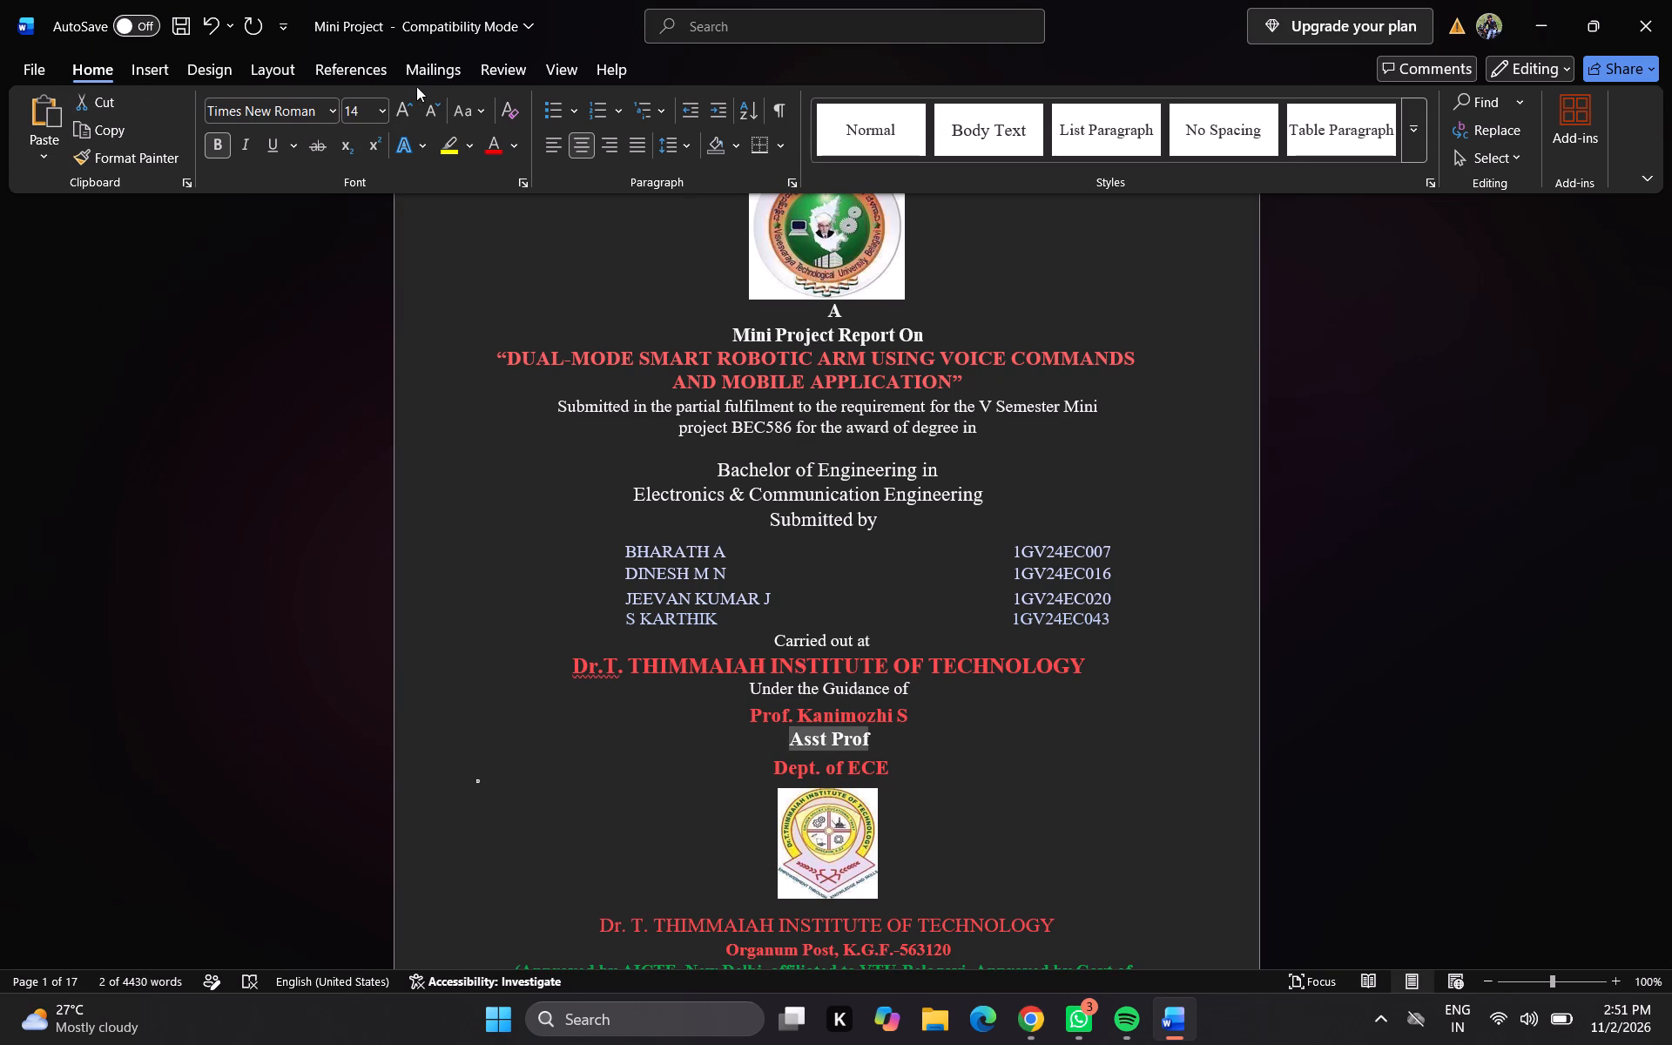
{"action": "left_click", "coordinate": [509, 145]}
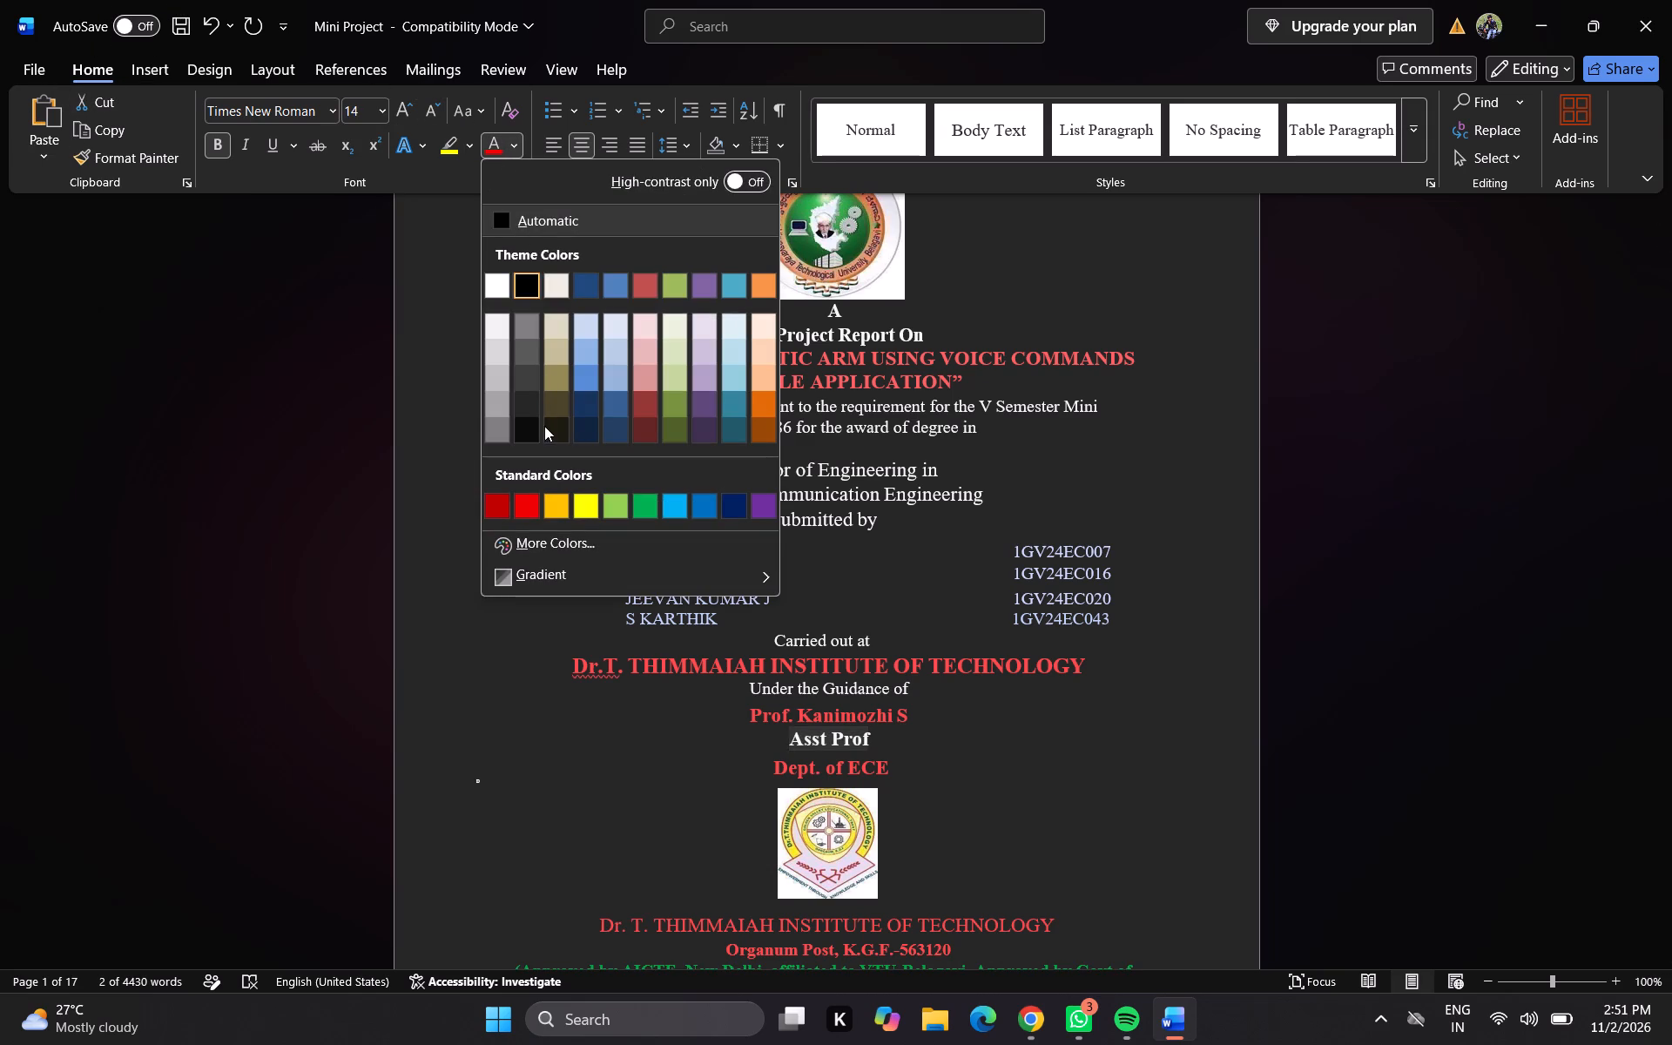
{"action": "left_click", "coordinate": [524, 509]}
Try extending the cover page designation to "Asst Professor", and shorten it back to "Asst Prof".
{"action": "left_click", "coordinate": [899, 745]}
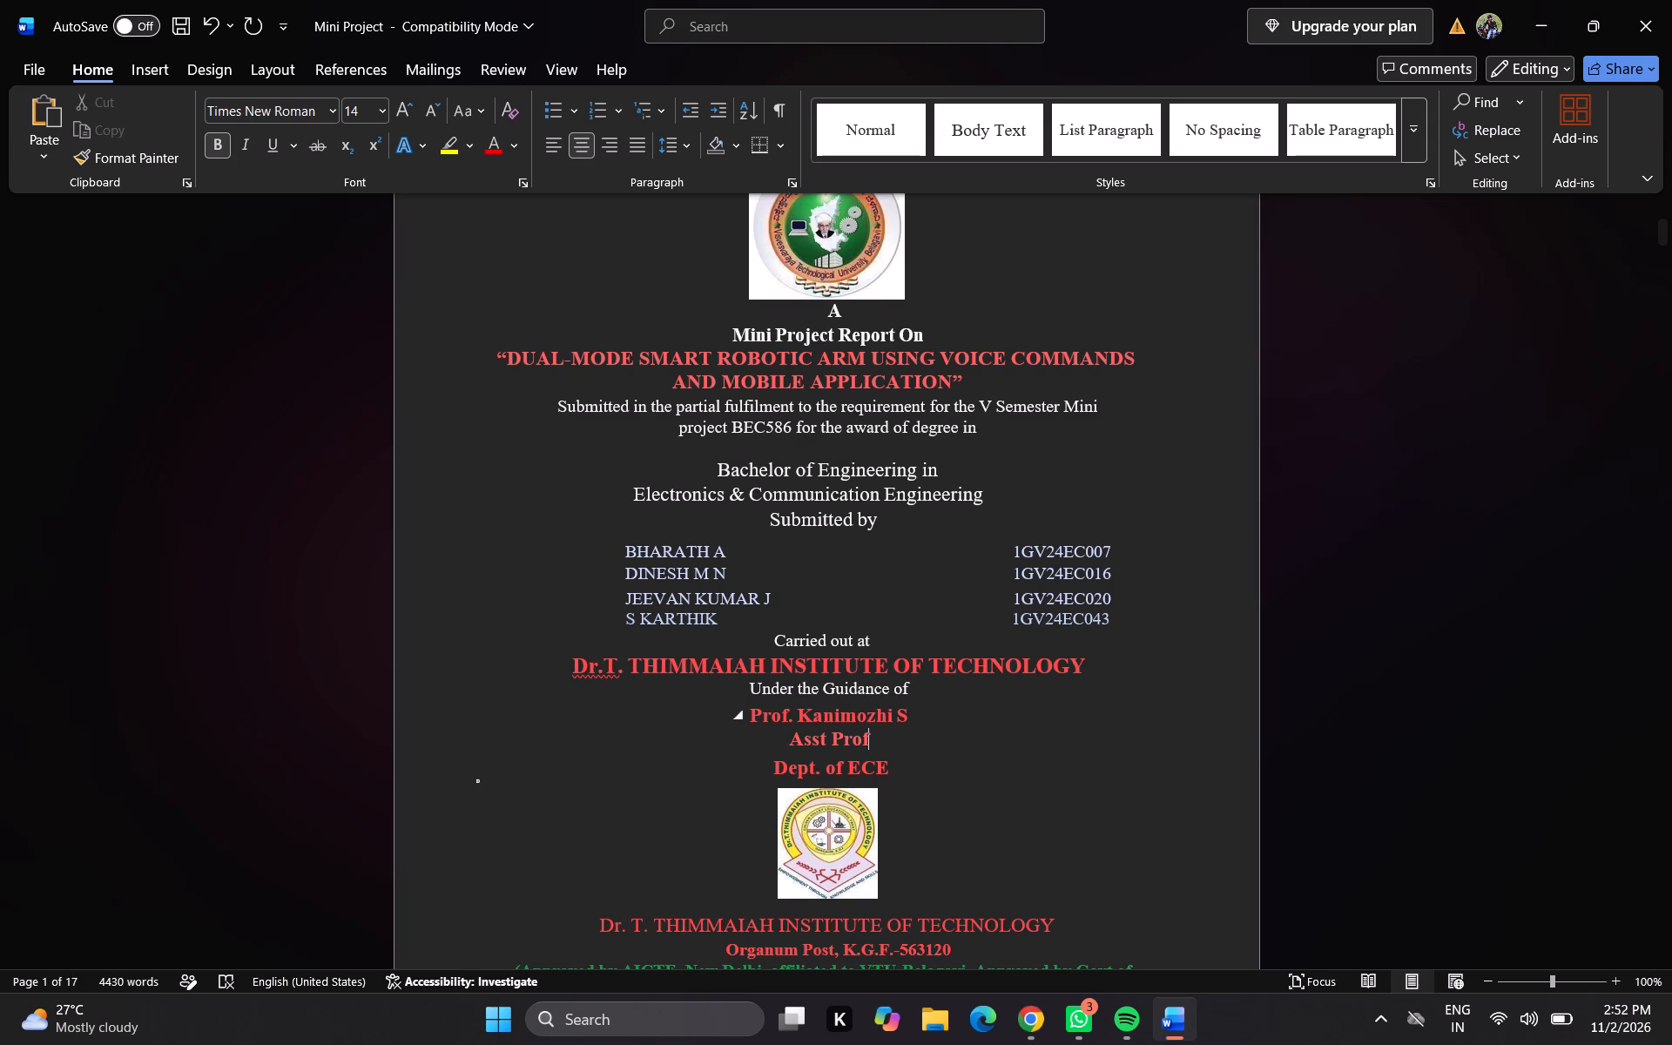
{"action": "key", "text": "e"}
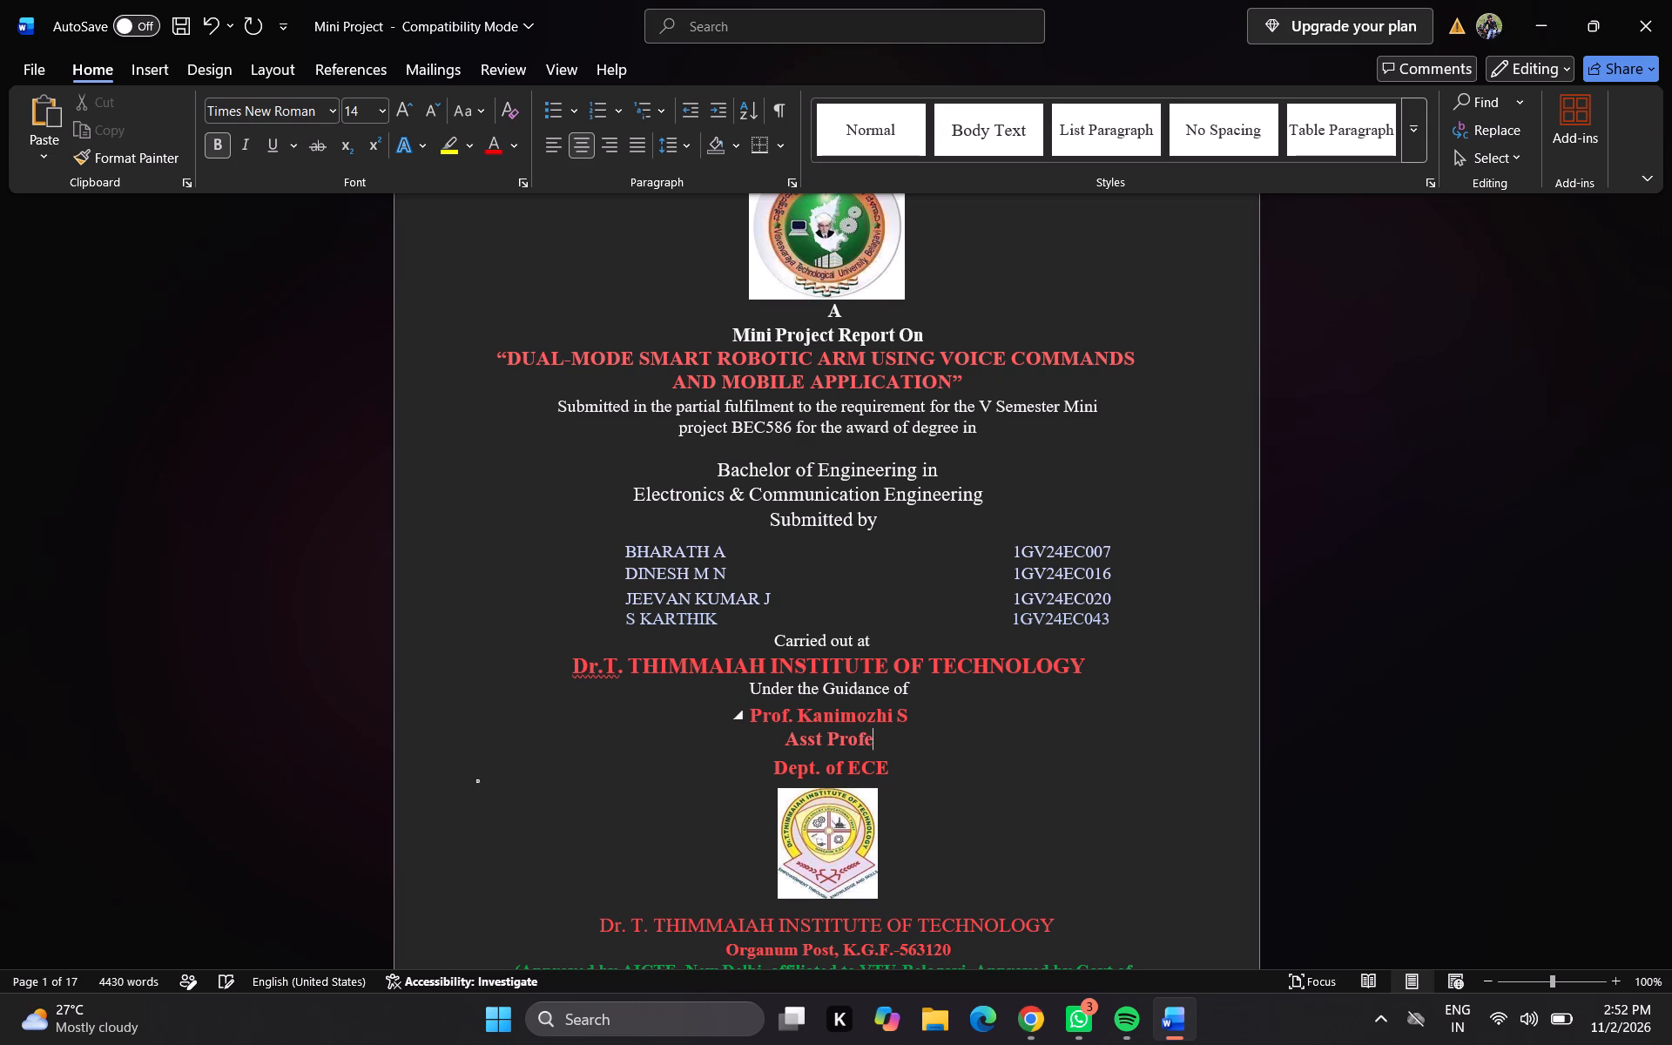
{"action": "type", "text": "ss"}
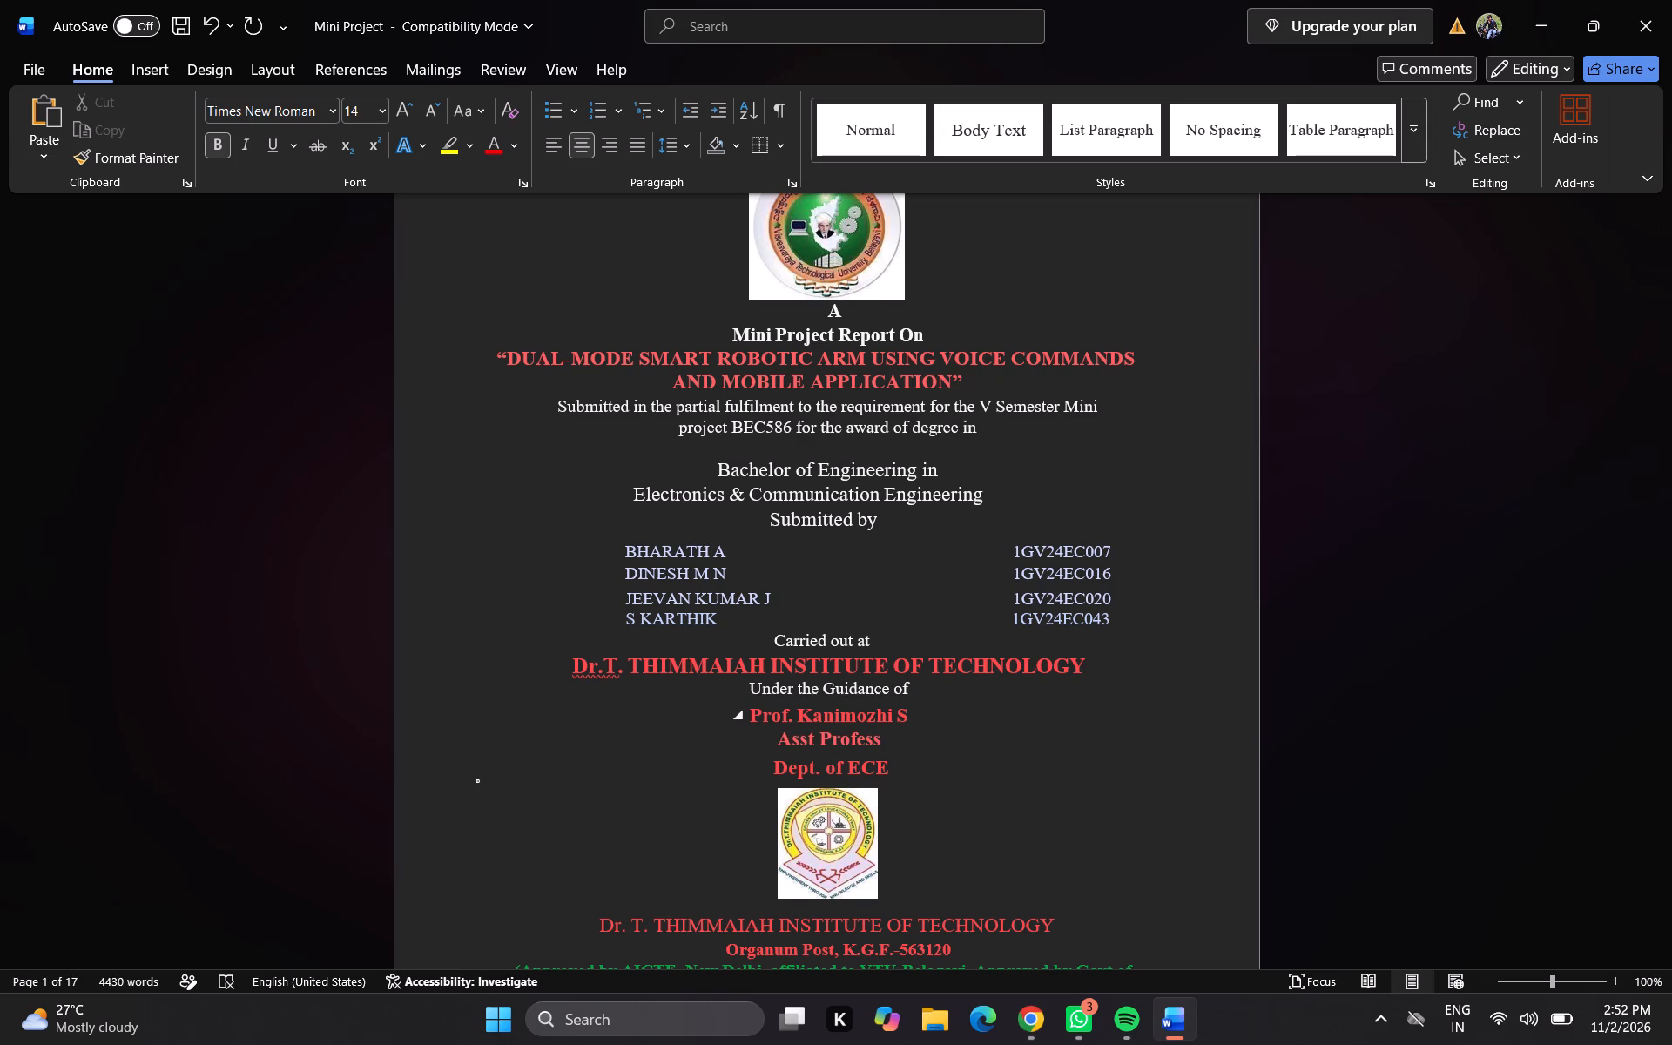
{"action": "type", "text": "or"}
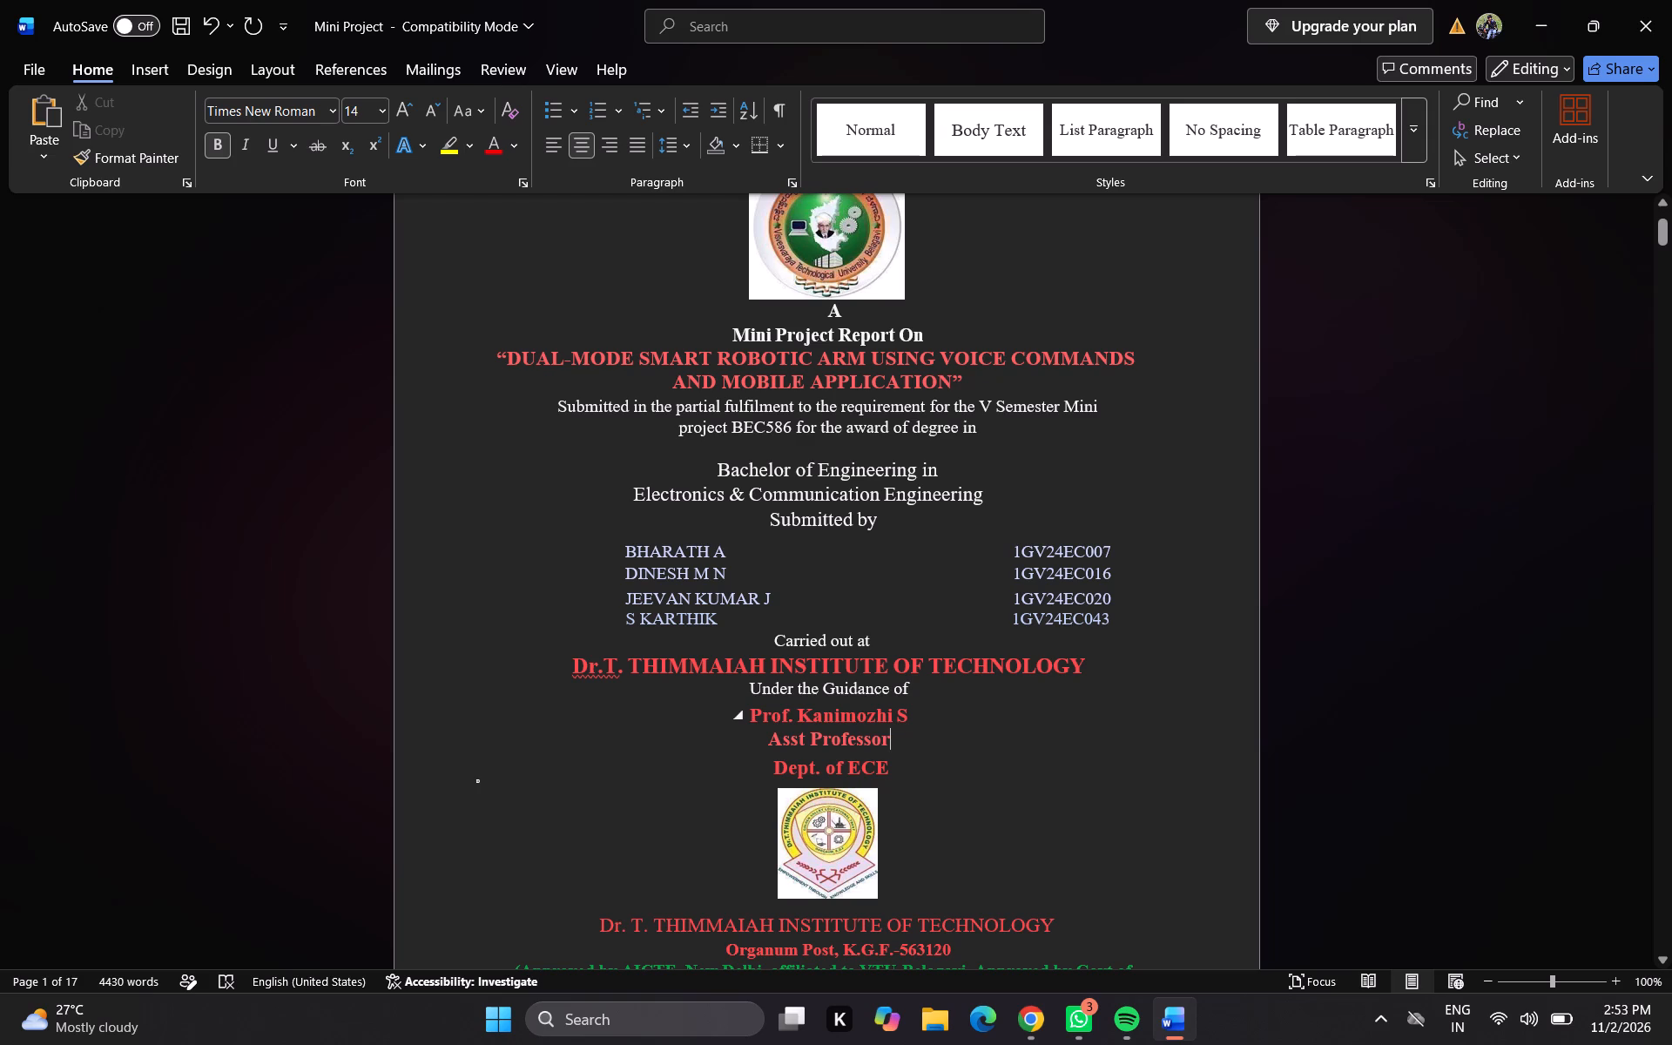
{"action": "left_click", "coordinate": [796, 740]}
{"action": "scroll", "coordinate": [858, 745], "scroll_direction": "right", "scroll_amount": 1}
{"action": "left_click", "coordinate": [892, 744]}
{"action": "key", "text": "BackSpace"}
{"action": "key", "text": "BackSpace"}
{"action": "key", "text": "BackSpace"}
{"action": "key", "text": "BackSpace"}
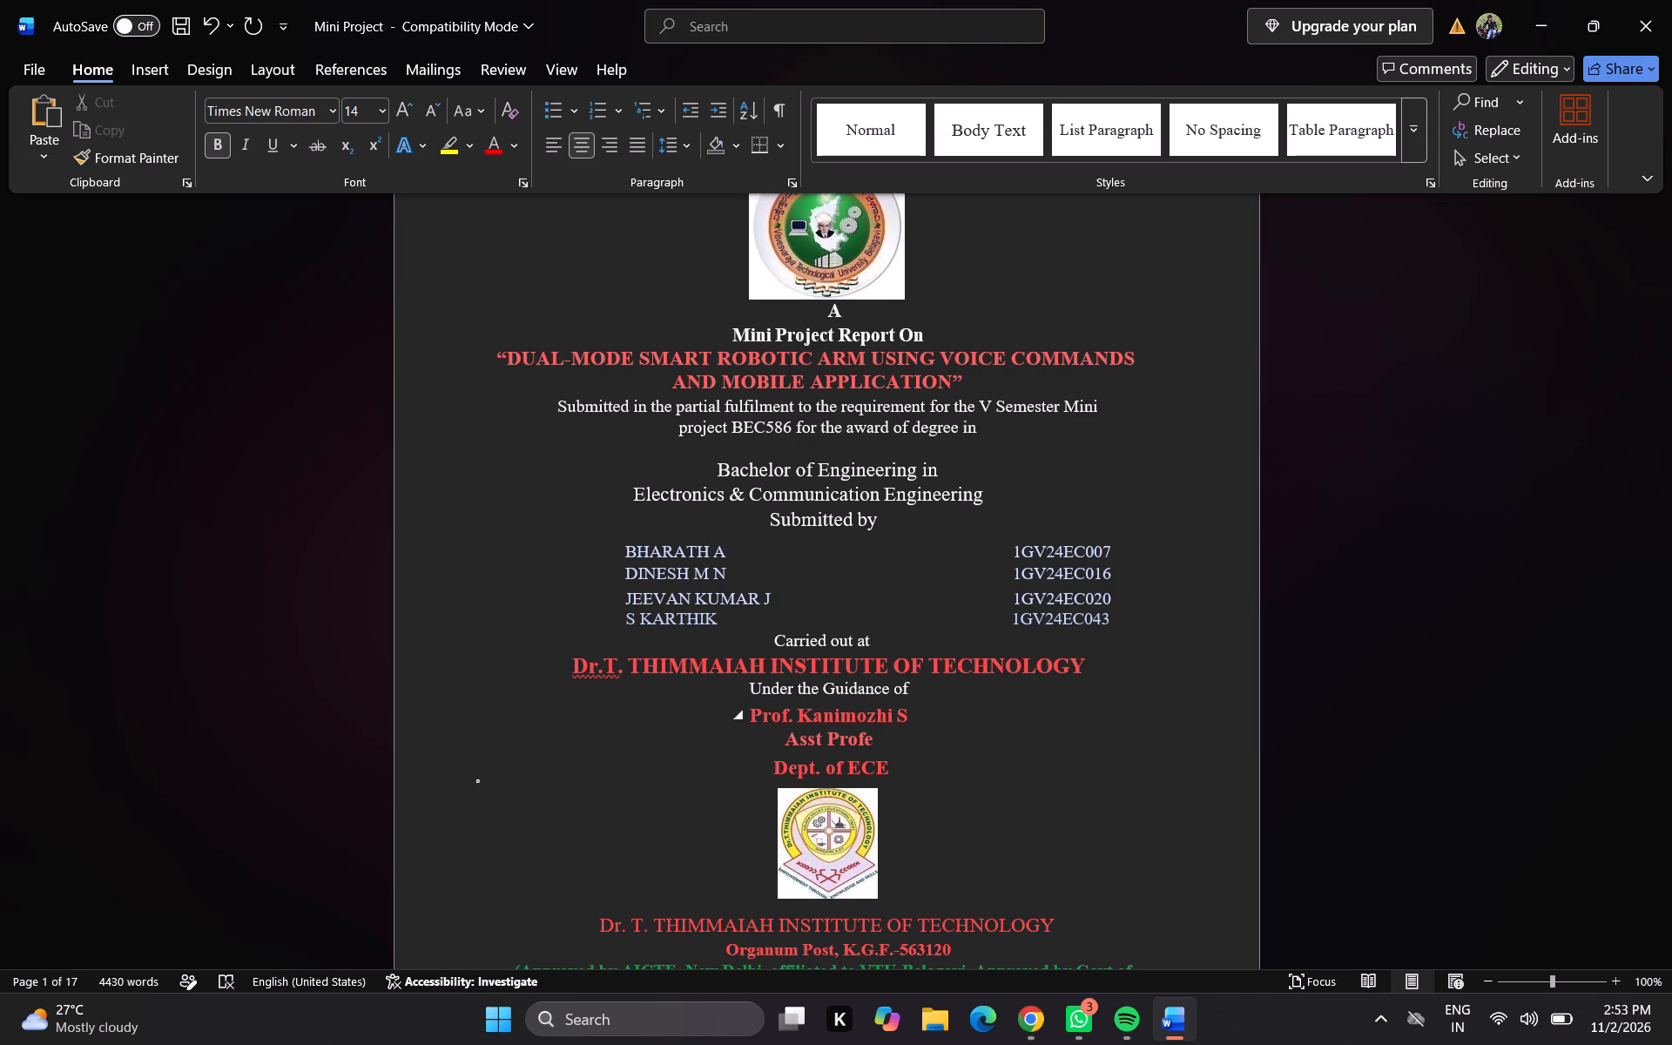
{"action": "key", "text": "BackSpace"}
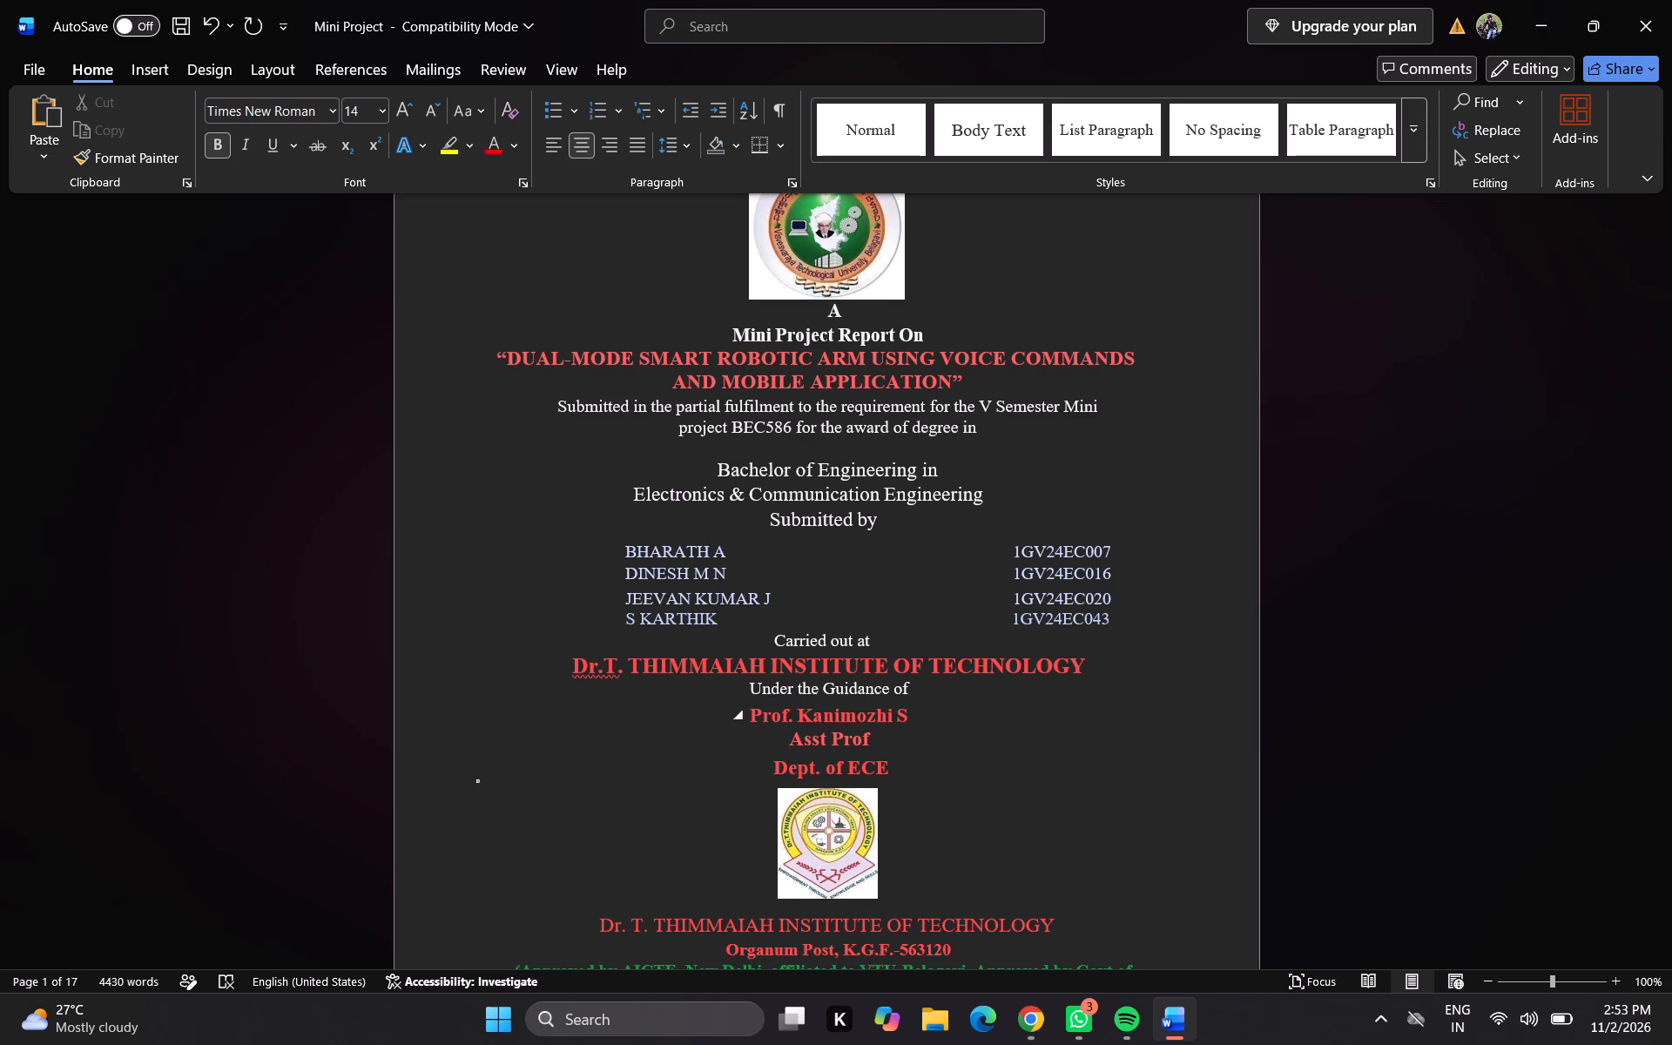
Ignore all spelling flags for "Govt.of" in the green approval line at the bottom of the cover page.
{"action": "left_click", "coordinate": [855, 780]}
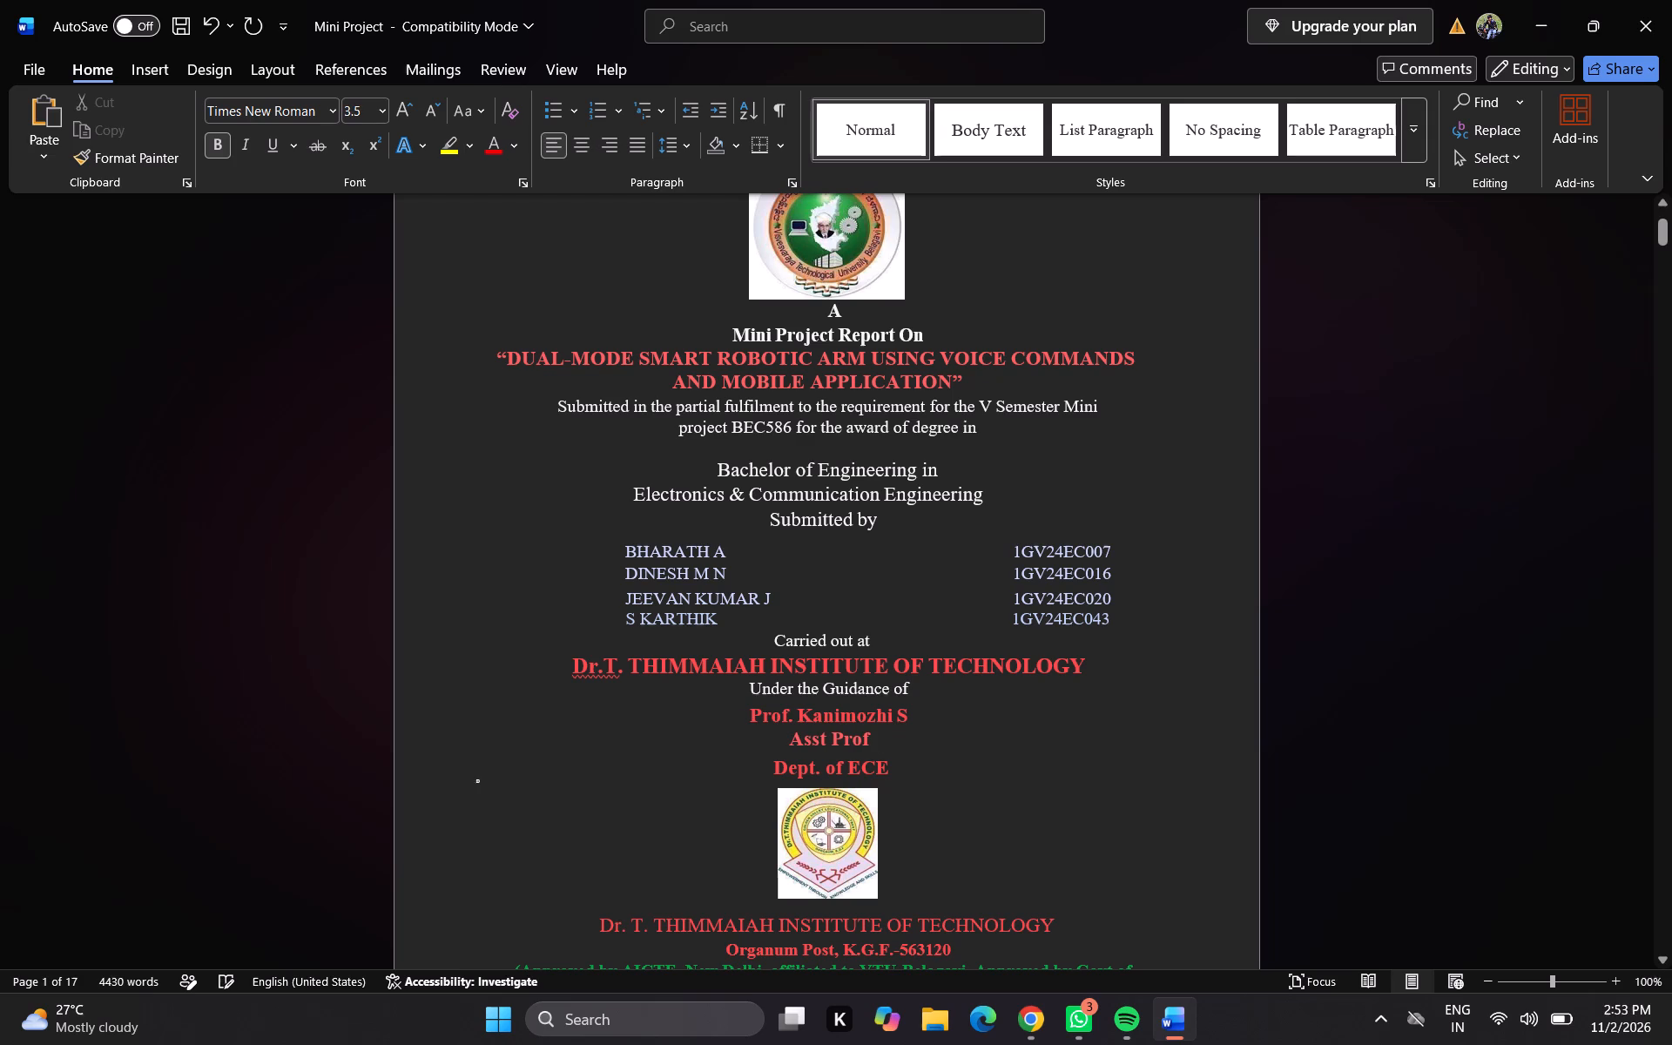
{"action": "left_click", "coordinate": [852, 769]}
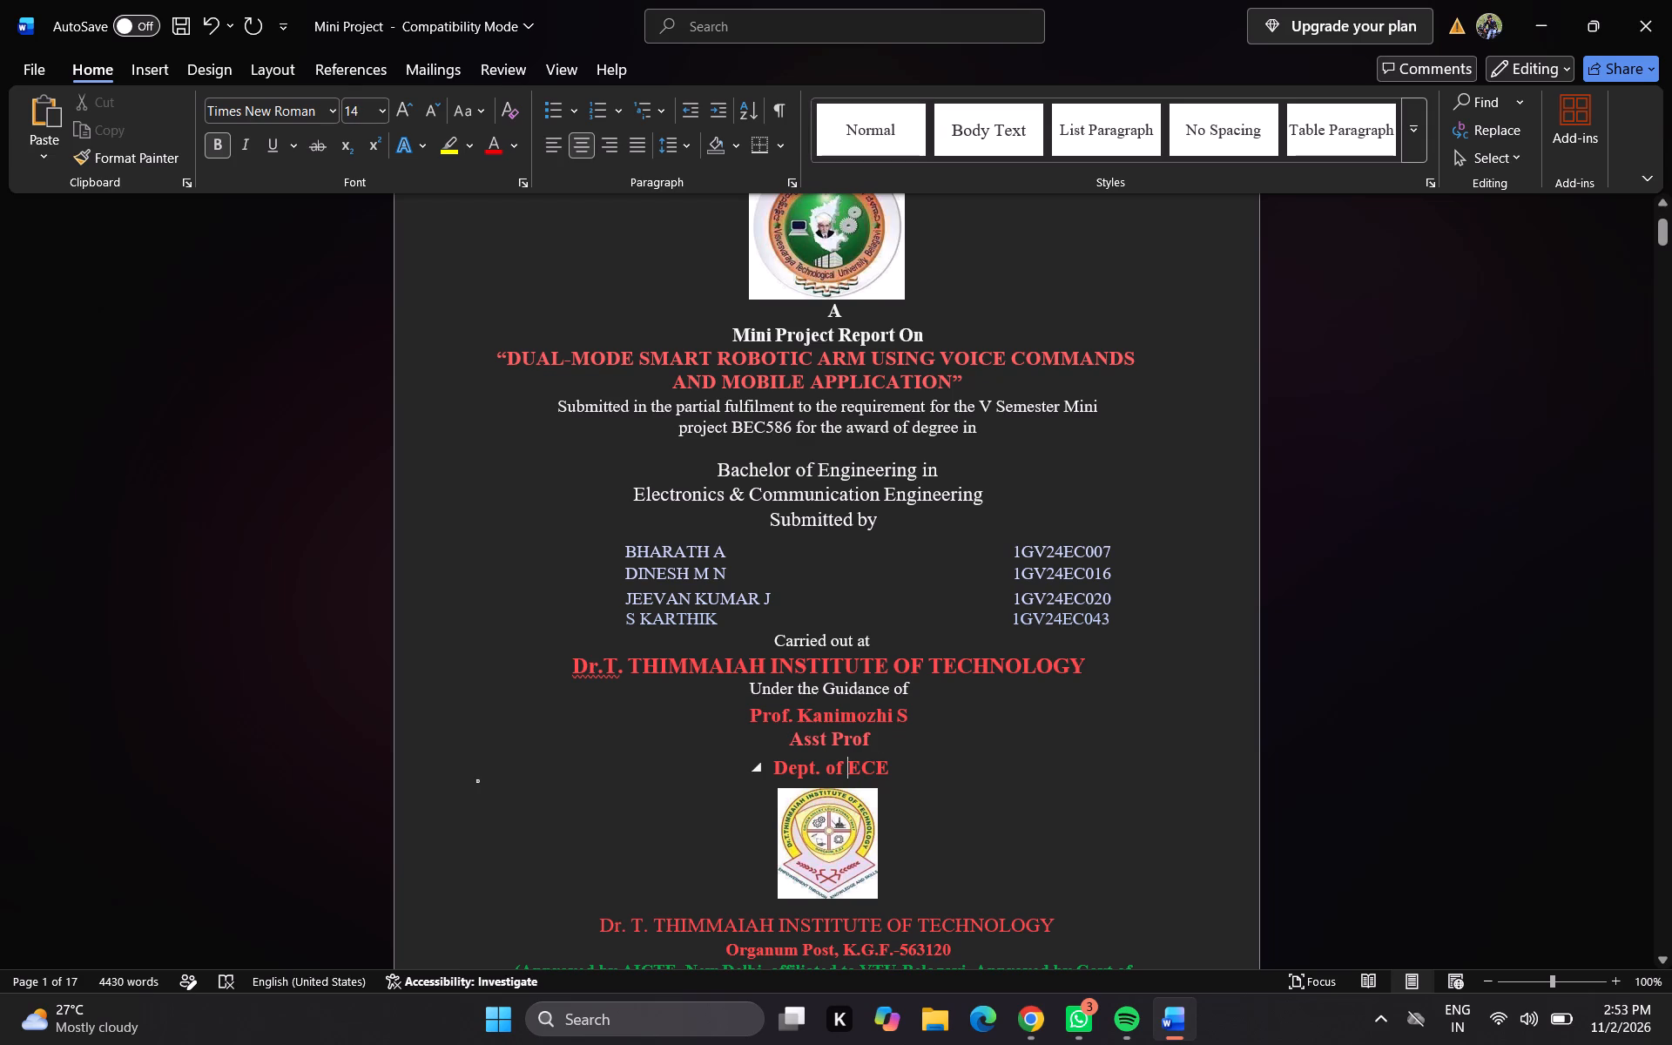
{"action": "key", "text": "Down"}
{"action": "key", "text": "Down"}
{"action": "key", "text": "Down"}
{"action": "key", "text": "Down"}
{"action": "key", "text": "Down"}
{"action": "key", "text": "Down"}
{"action": "key", "text": "Down"}
{"action": "key", "text": "Down"}
{"action": "key", "text": "Down"}
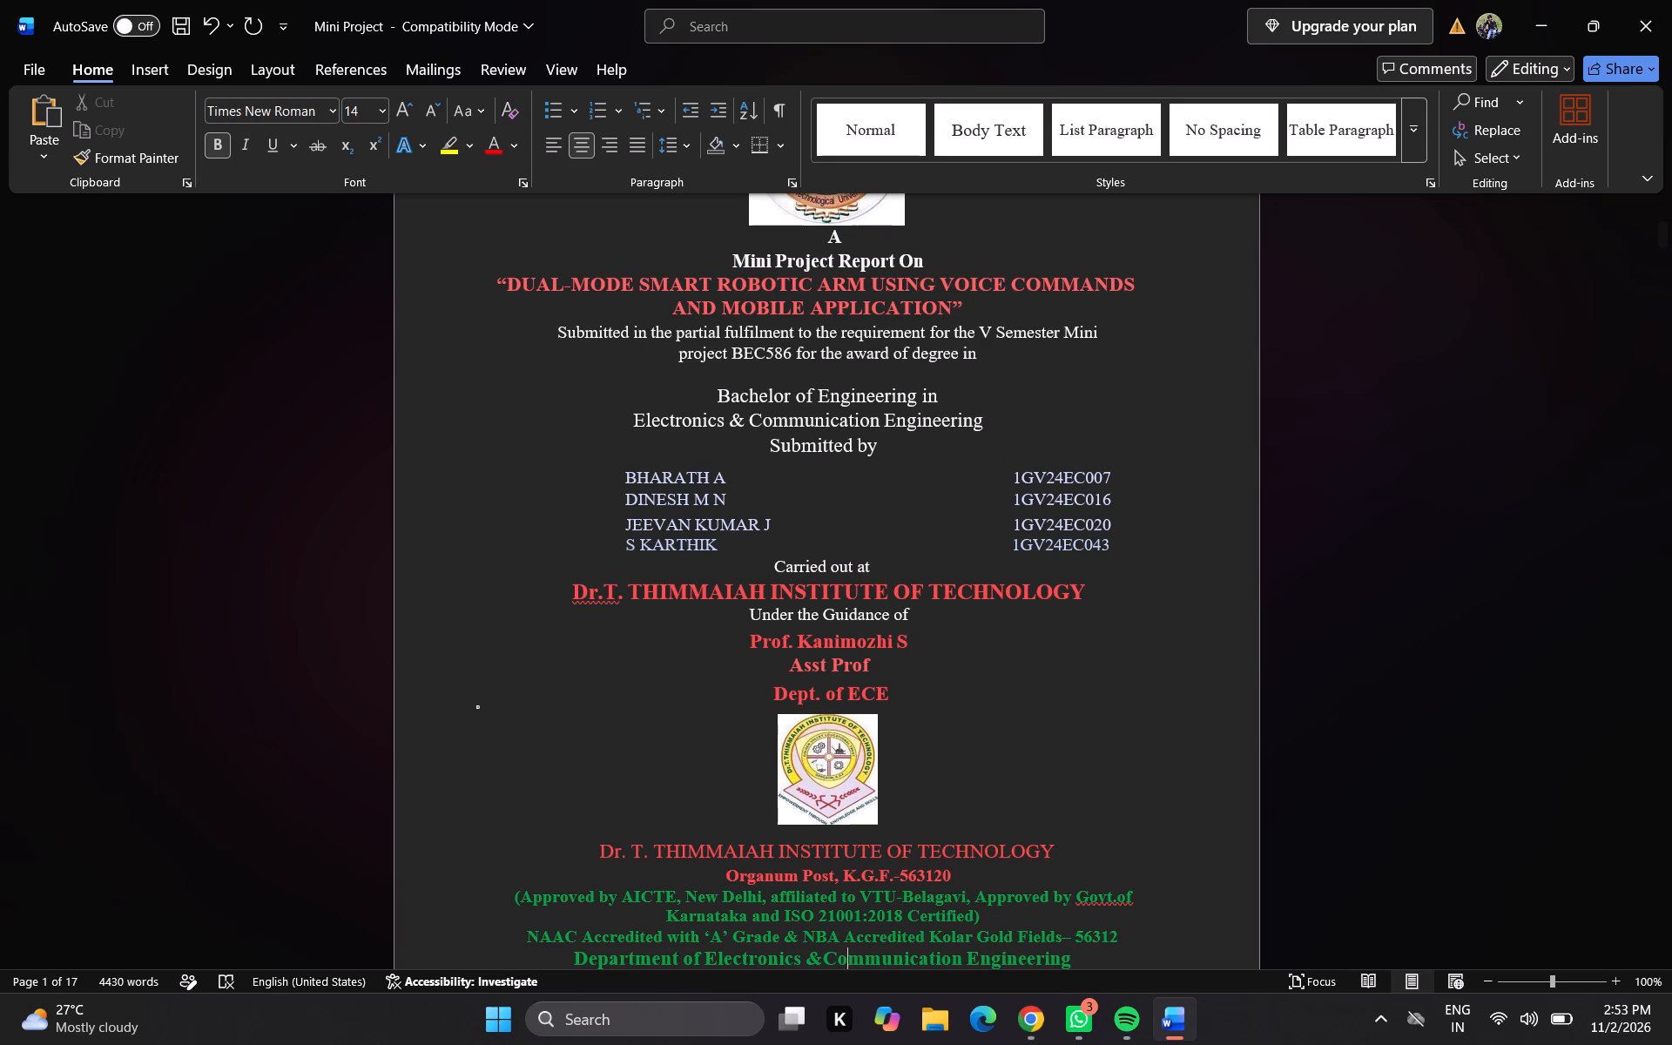
{"action": "left_click", "coordinate": [1029, 878]}
{"action": "left_click", "coordinate": [1089, 904]}
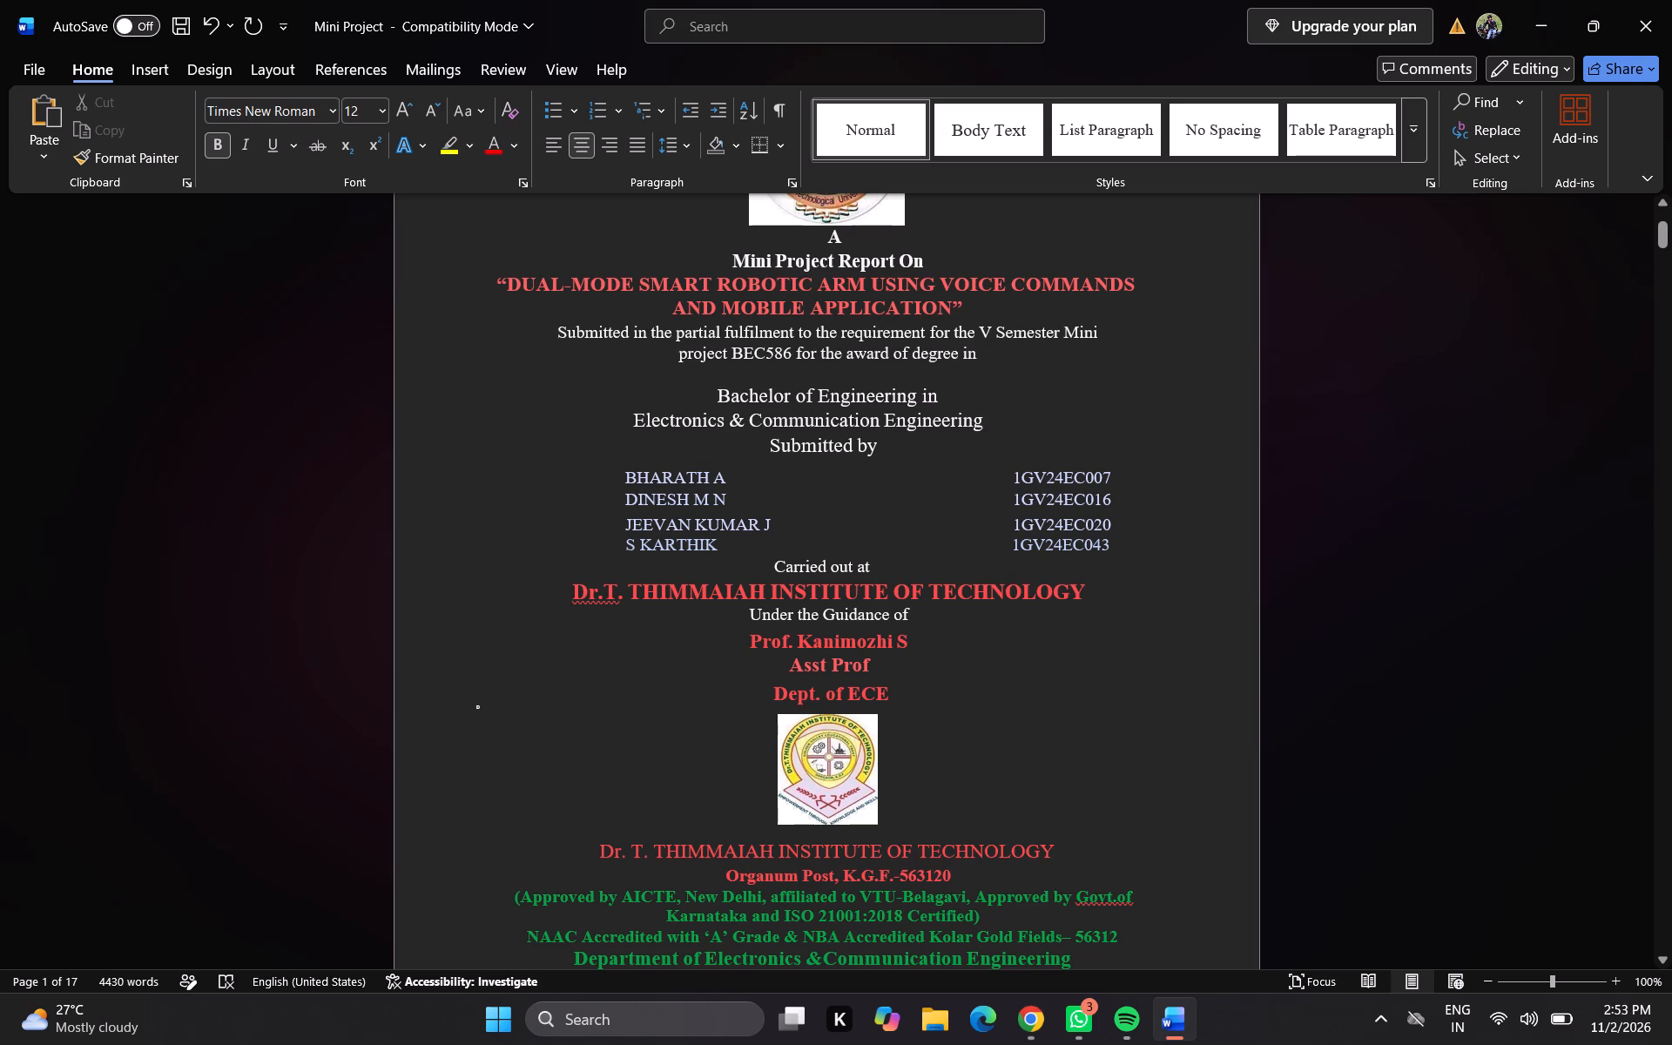
{"action": "right_click", "coordinate": [1089, 904]}
{"action": "left_click", "coordinate": [954, 544]}
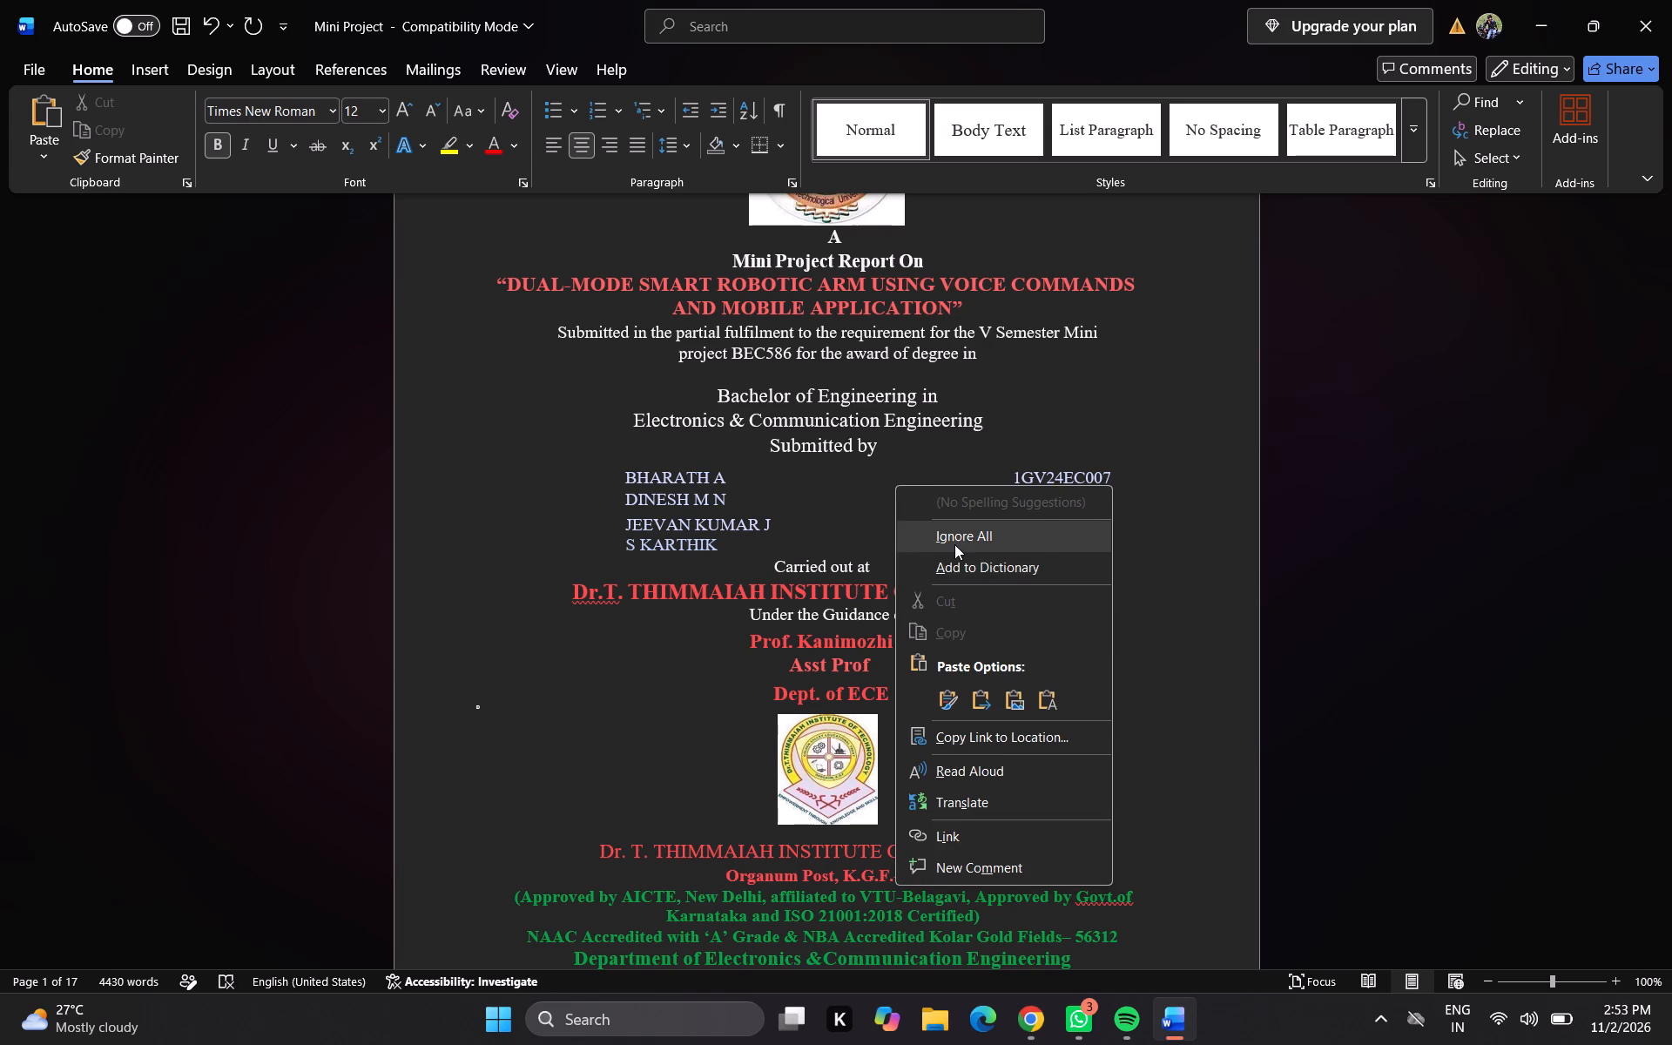
Review the text from the end of the cover page through the certificate page down to the examiners' signature section.
{"action": "key", "text": "Down"}
{"action": "key", "text": "Down"}
{"action": "key", "text": "Down"}
{"action": "key", "text": "Down"}
{"action": "key", "text": "Down"}
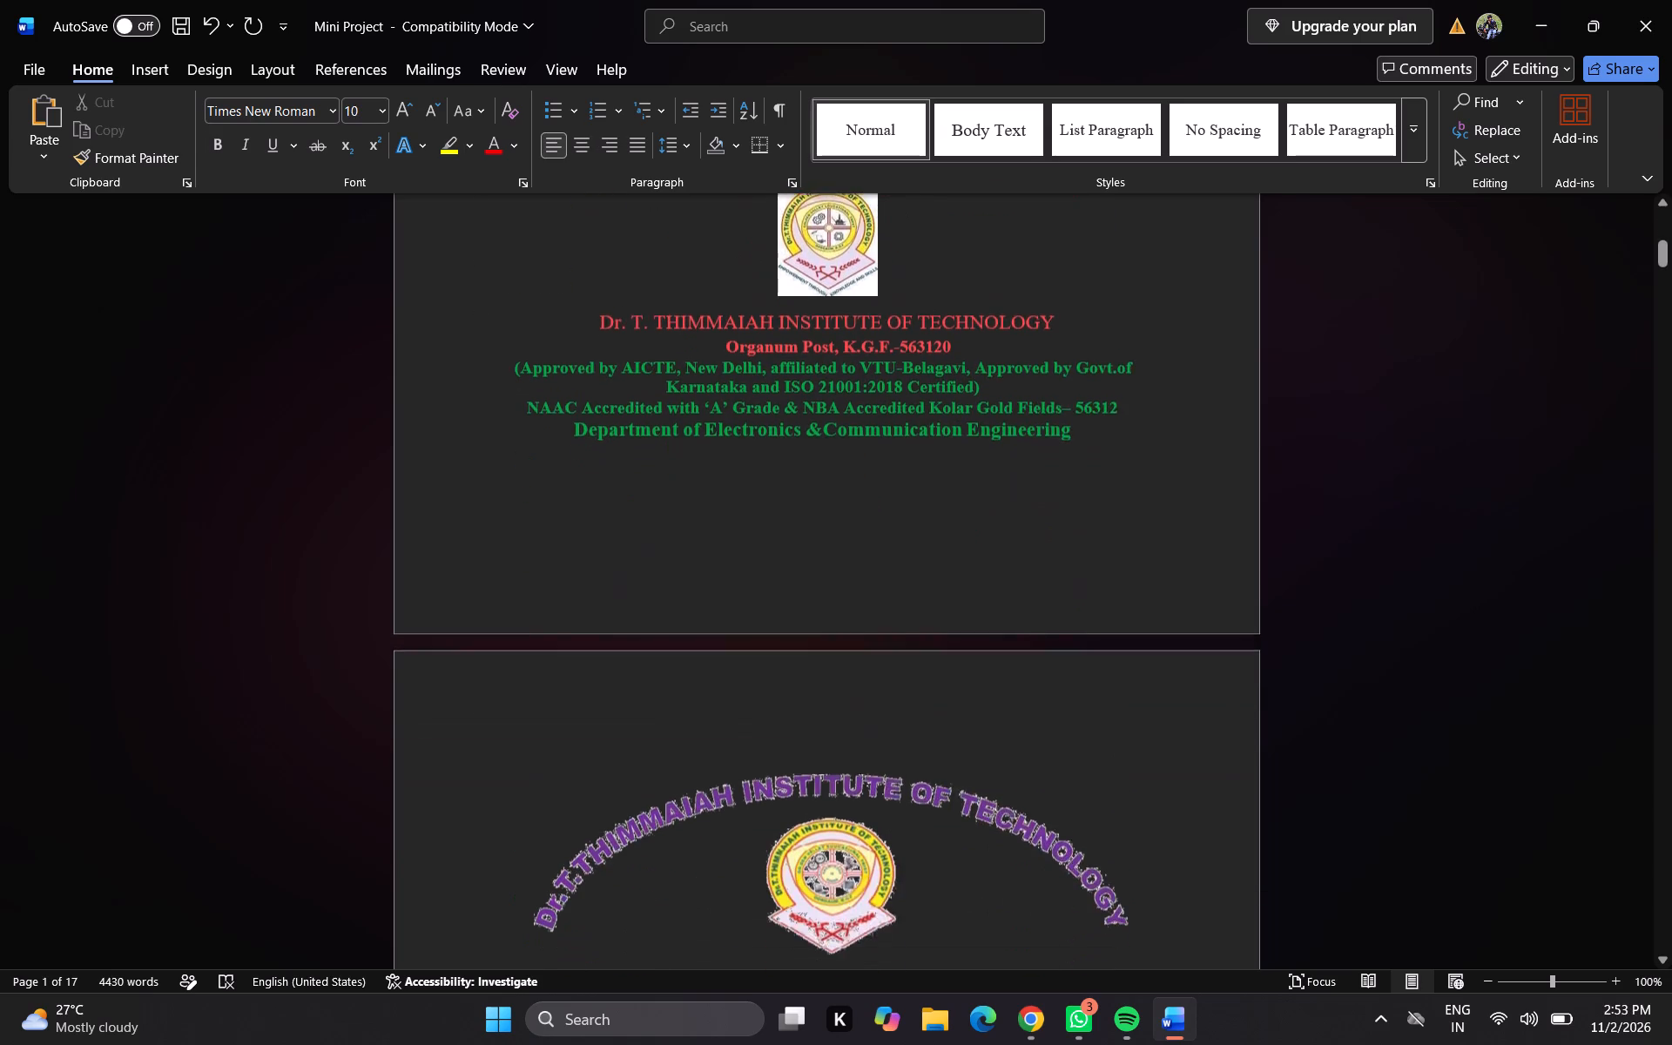
{"action": "key", "text": "Down"}
{"action": "key", "text": "Down"}
{"action": "key", "text": "Down"}
{"action": "key", "text": "Down"}
{"action": "key", "text": "Down"}
{"action": "key", "text": "Down"}
{"action": "key", "text": "Down"}
{"action": "key", "text": "Down"}
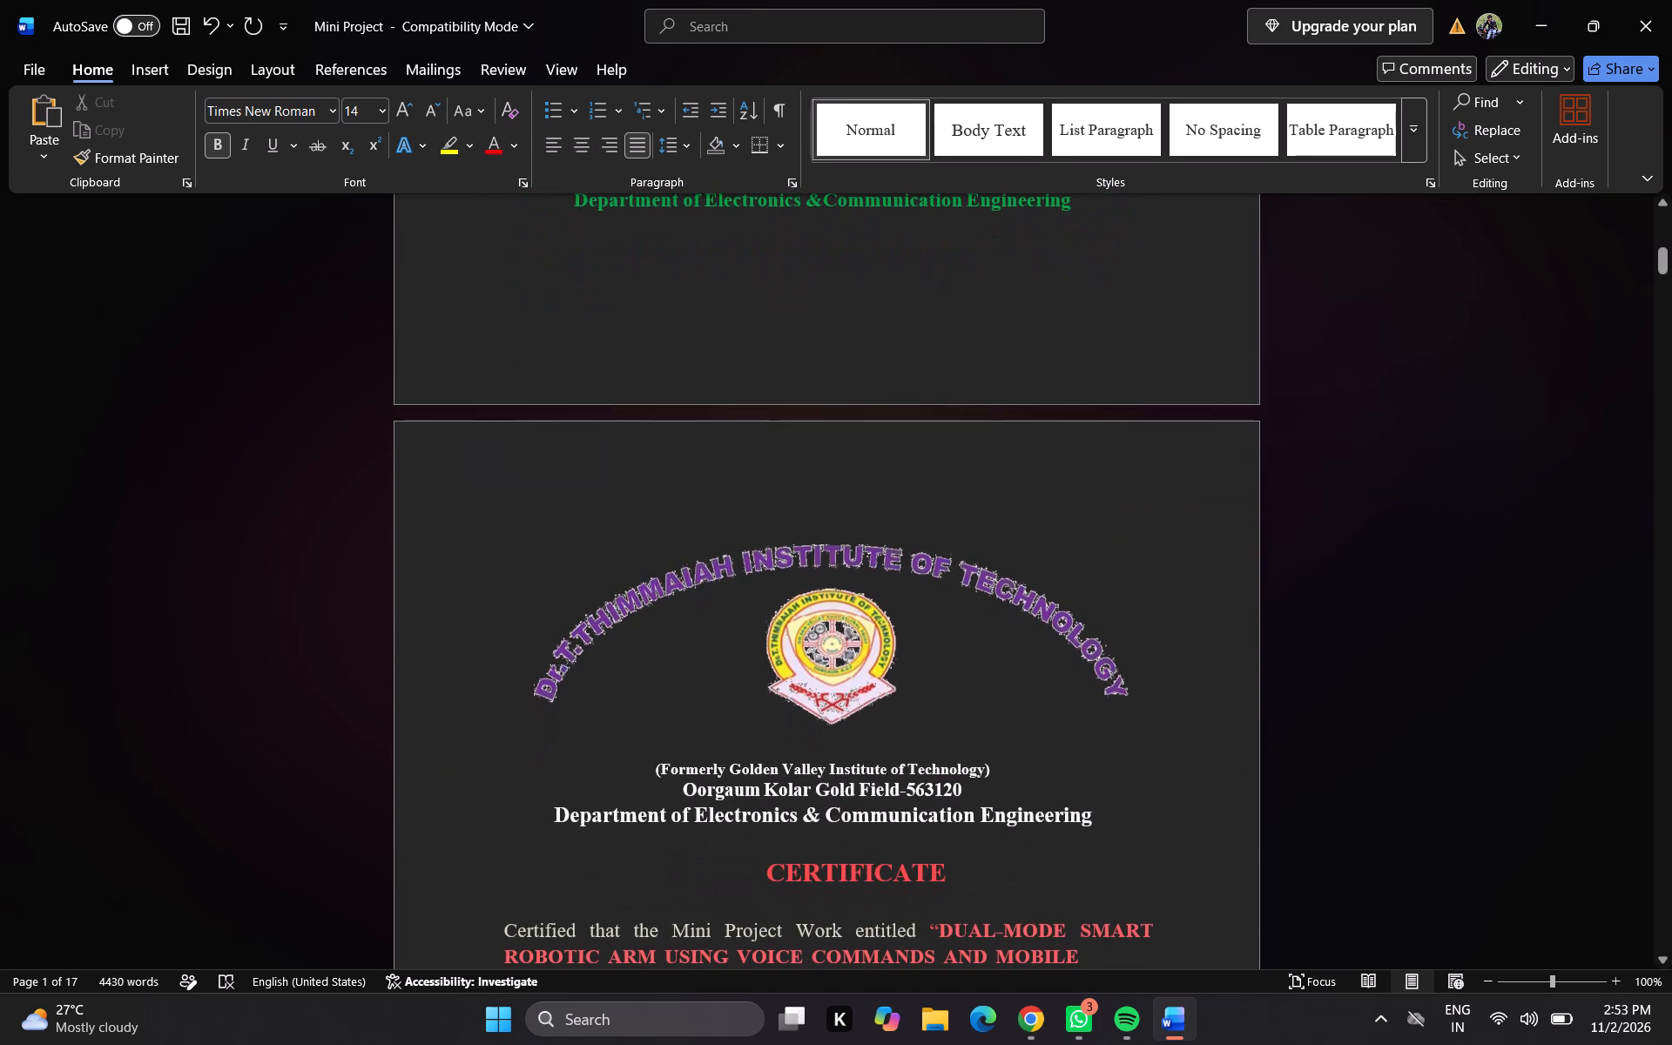
{"action": "key", "text": "Down"}
{"action": "key", "text": "Down"}
{"action": "key", "text": "Down"}
{"action": "key", "text": "Down"}
{"action": "key", "text": "Down"}
{"action": "key", "text": "Down"}
{"action": "key", "text": "Down"}
{"action": "key", "text": "Down"}
{"action": "key", "text": "Down"}
{"action": "key", "text": "Down"}
{"action": "key", "text": "Down"}
{"action": "key", "text": "Down"}
{"action": "key", "text": "Down"}
{"action": "key", "text": "Down"}
{"action": "key", "text": "Down"}
{"action": "key", "text": "Down"}
{"action": "key", "text": "Down"}
{"action": "key", "text": "Down"}
{"action": "key", "text": "Down"}
{"action": "key", "text": "Down"}
{"action": "key", "text": "Down"}
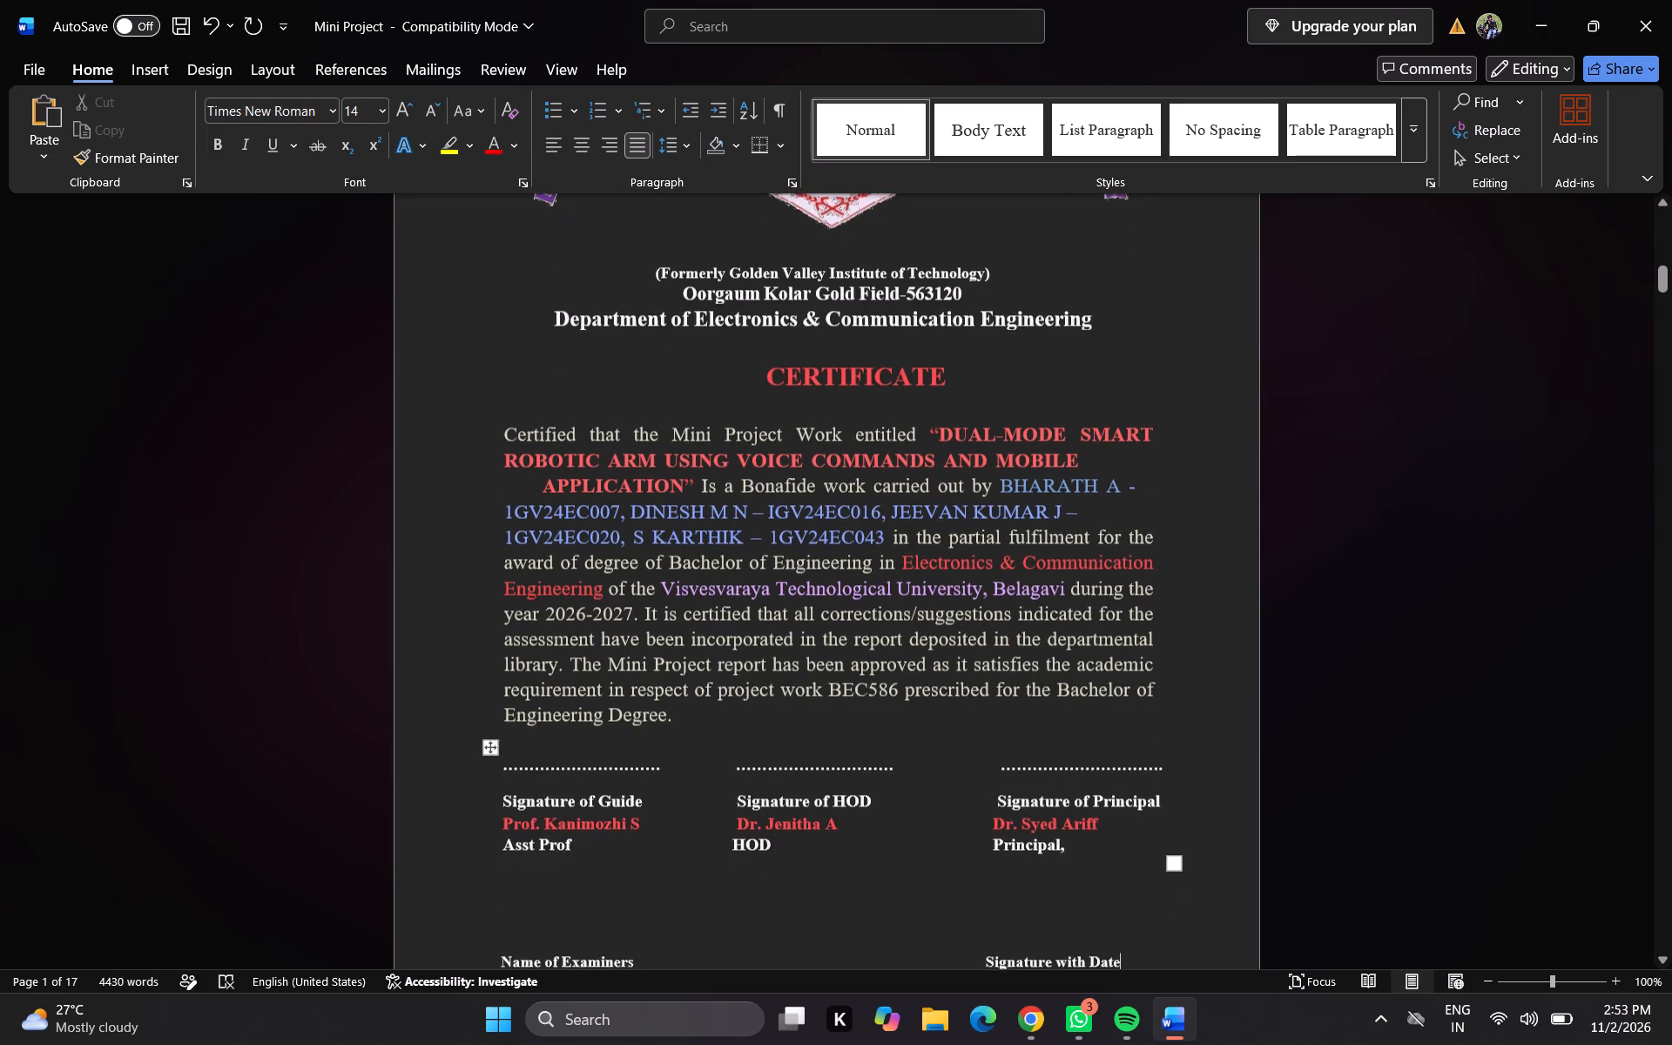
Review the pages from the examiners' signature section through the Acknowledgement to the Synopsis, and return to the Acknowledgement heading.
{"action": "key", "text": "Down"}
{"action": "key", "text": "Down"}
{"action": "key", "text": "Down"}
{"action": "key", "text": "Down"}
{"action": "key", "text": "Down"}
{"action": "key", "text": "Down"}
{"action": "key", "text": "Down"}
{"action": "key", "text": "Down"}
{"action": "key", "text": "Down"}
{"action": "key", "text": "Down"}
{"action": "key", "text": "Down"}
{"action": "key", "text": "Down"}
{"action": "key", "text": "Down"}
{"action": "key", "text": "Down"}
{"action": "key", "text": "Down"}
{"action": "key", "text": "Down"}
{"action": "key", "text": "Down"}
{"action": "key", "text": "Down"}
{"action": "key", "text": "Down"}
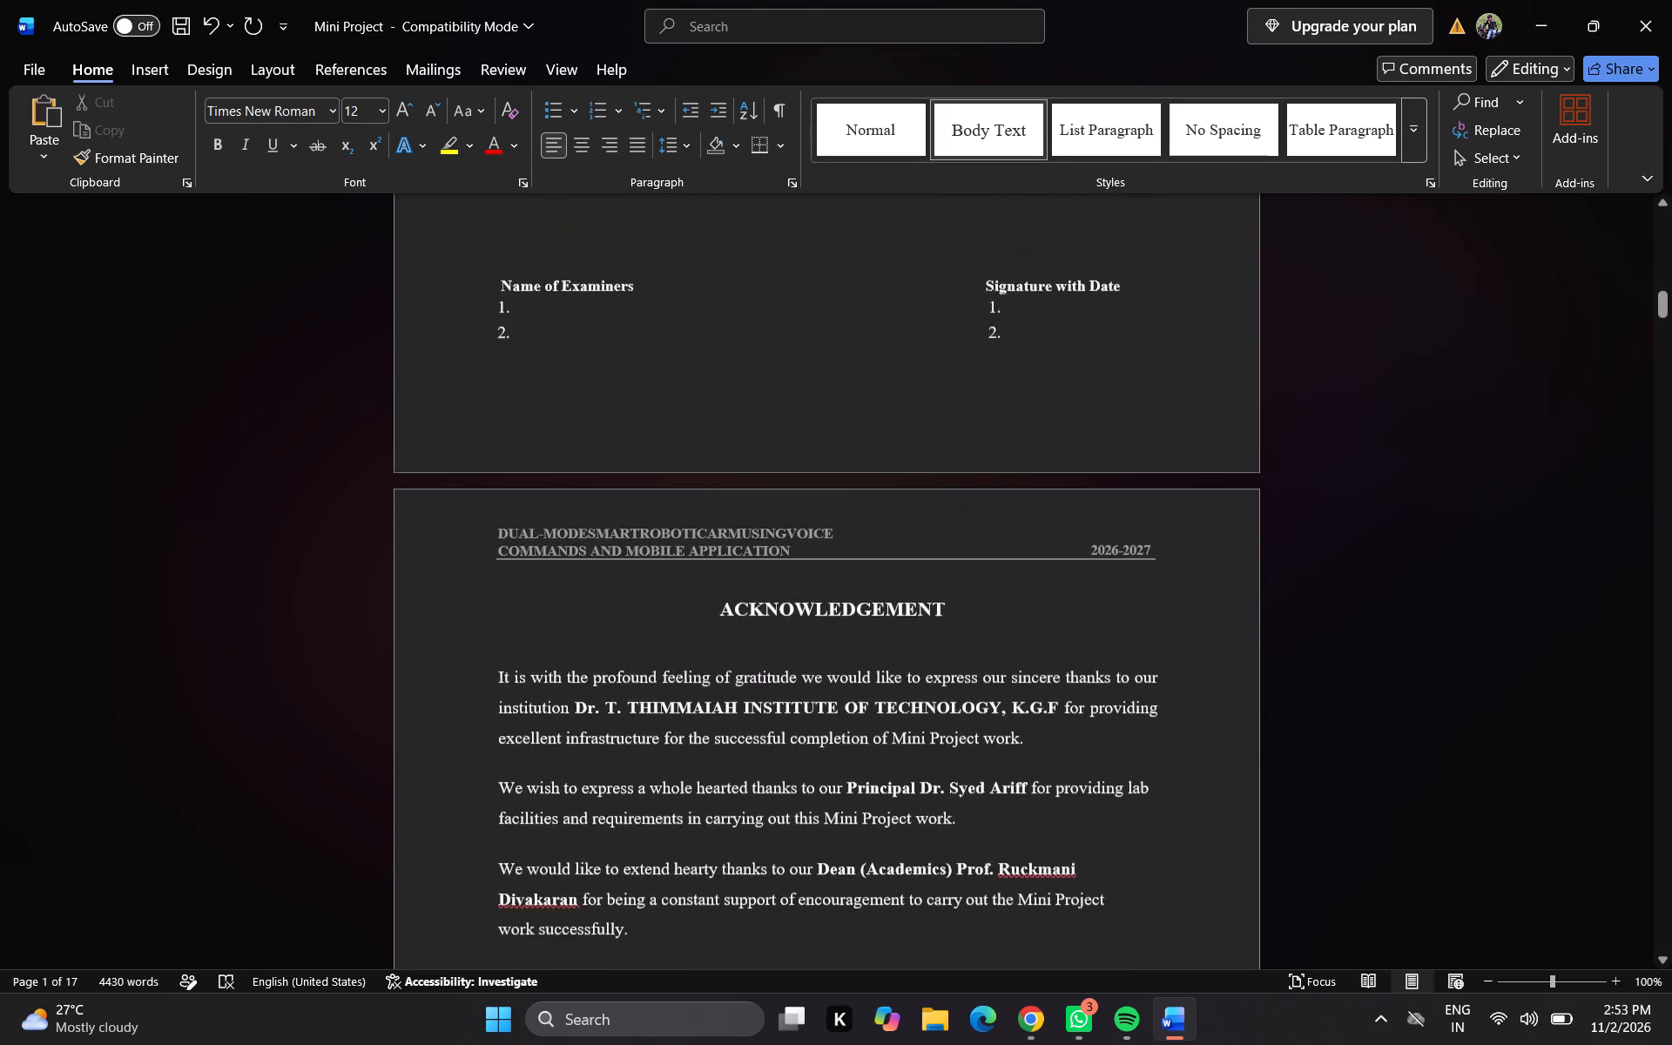
{"action": "key", "text": "Down"}
{"action": "key", "text": "Down"}
{"action": "key", "text": "Down"}
{"action": "key", "text": "Down"}
{"action": "key", "text": "Down"}
{"action": "key", "text": "Down"}
{"action": "key", "text": "Down"}
{"action": "key", "text": "Down"}
{"action": "key", "text": "Down"}
{"action": "key", "text": "Down"}
{"action": "key", "text": "Down"}
{"action": "key", "text": "Down"}
{"action": "key", "text": "Down"}
{"action": "key", "text": "Down"}
{"action": "key", "text": "Down"}
{"action": "key", "text": "Down"}
{"action": "key", "text": "Down"}
{"action": "key", "text": "Down"}
{"action": "key", "text": "Down"}
{"action": "key", "text": "Down"}
{"action": "key", "text": "Down"}
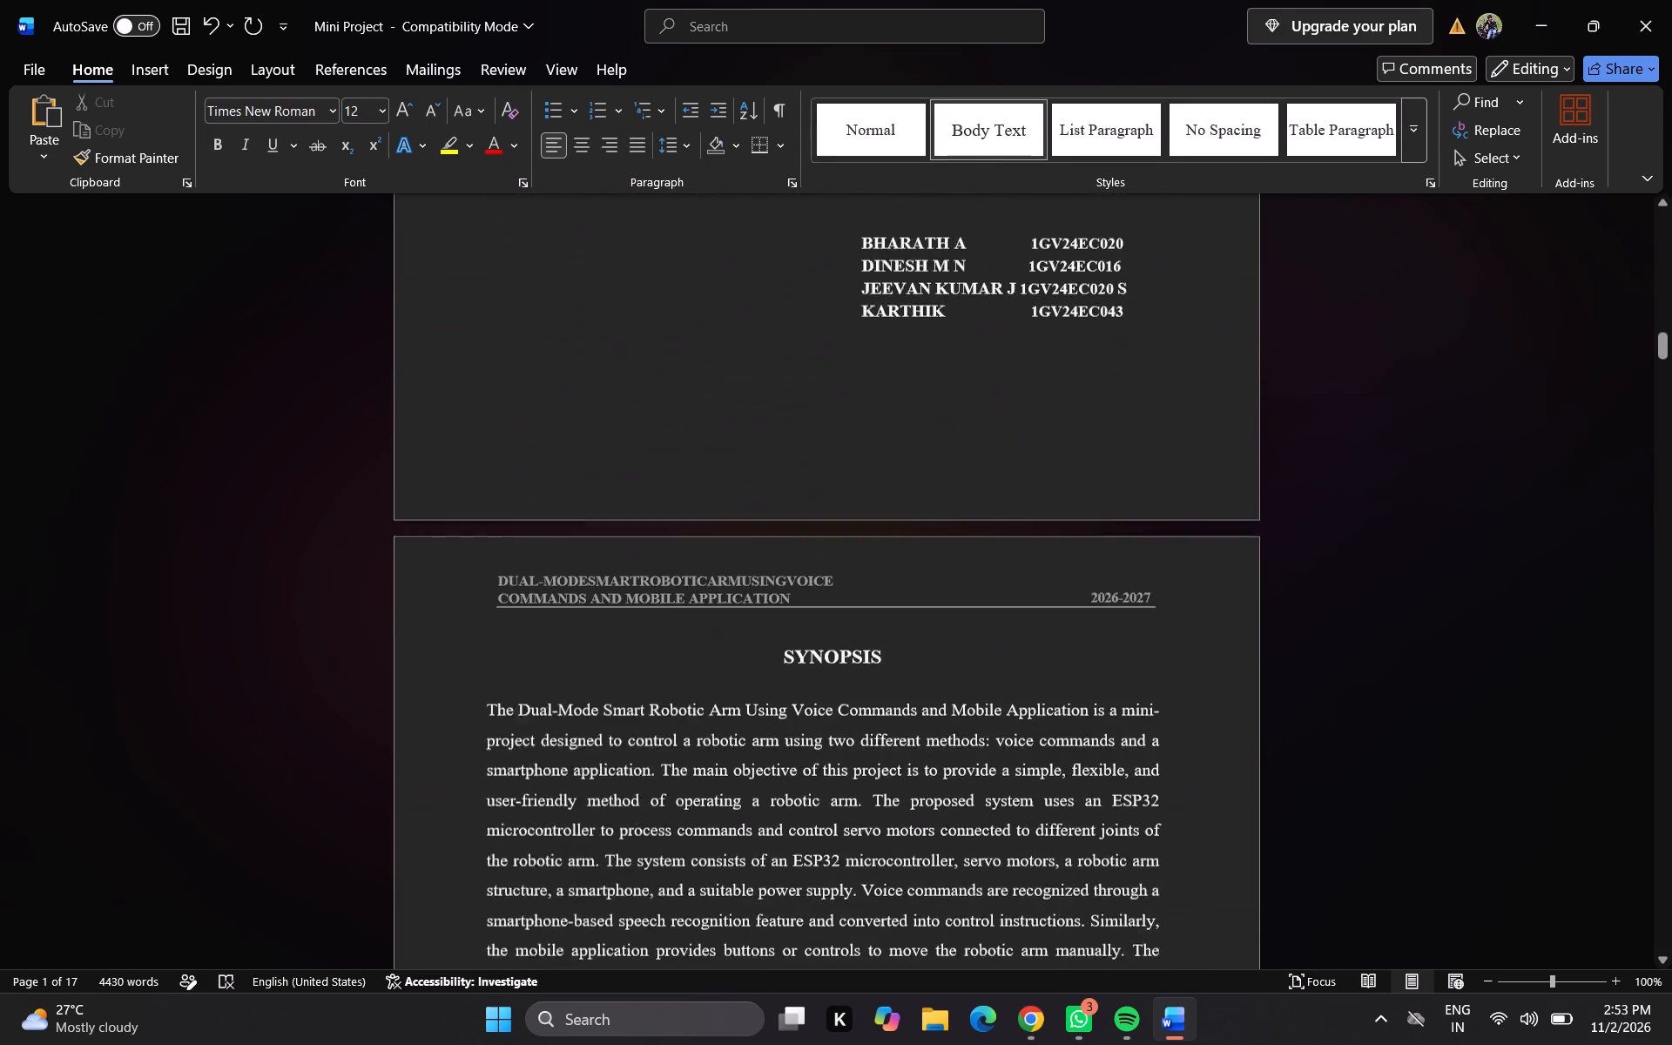
{"action": "key", "text": "Down"}
{"action": "key", "text": "Up"}
{"action": "key", "text": "Up"}
{"action": "key", "text": "Up"}
{"action": "key", "text": "Up"}
{"action": "key", "text": "Up"}
{"action": "key", "text": "Up"}
{"action": "key", "text": "Up"}
{"action": "key", "text": "Up"}
{"action": "key", "text": "Up"}
{"action": "key", "text": "Up"}
{"action": "key", "text": "Up"}
{"action": "key", "text": "Up"}
{"action": "key", "text": "Up"}
{"action": "key", "text": "Up"}
{"action": "key", "text": "Up"}
{"action": "key", "text": "Up"}
{"action": "key", "text": "Up"}
{"action": "key", "text": "Up"}
{"action": "key", "text": "Up"}
{"action": "key", "text": "Up"}
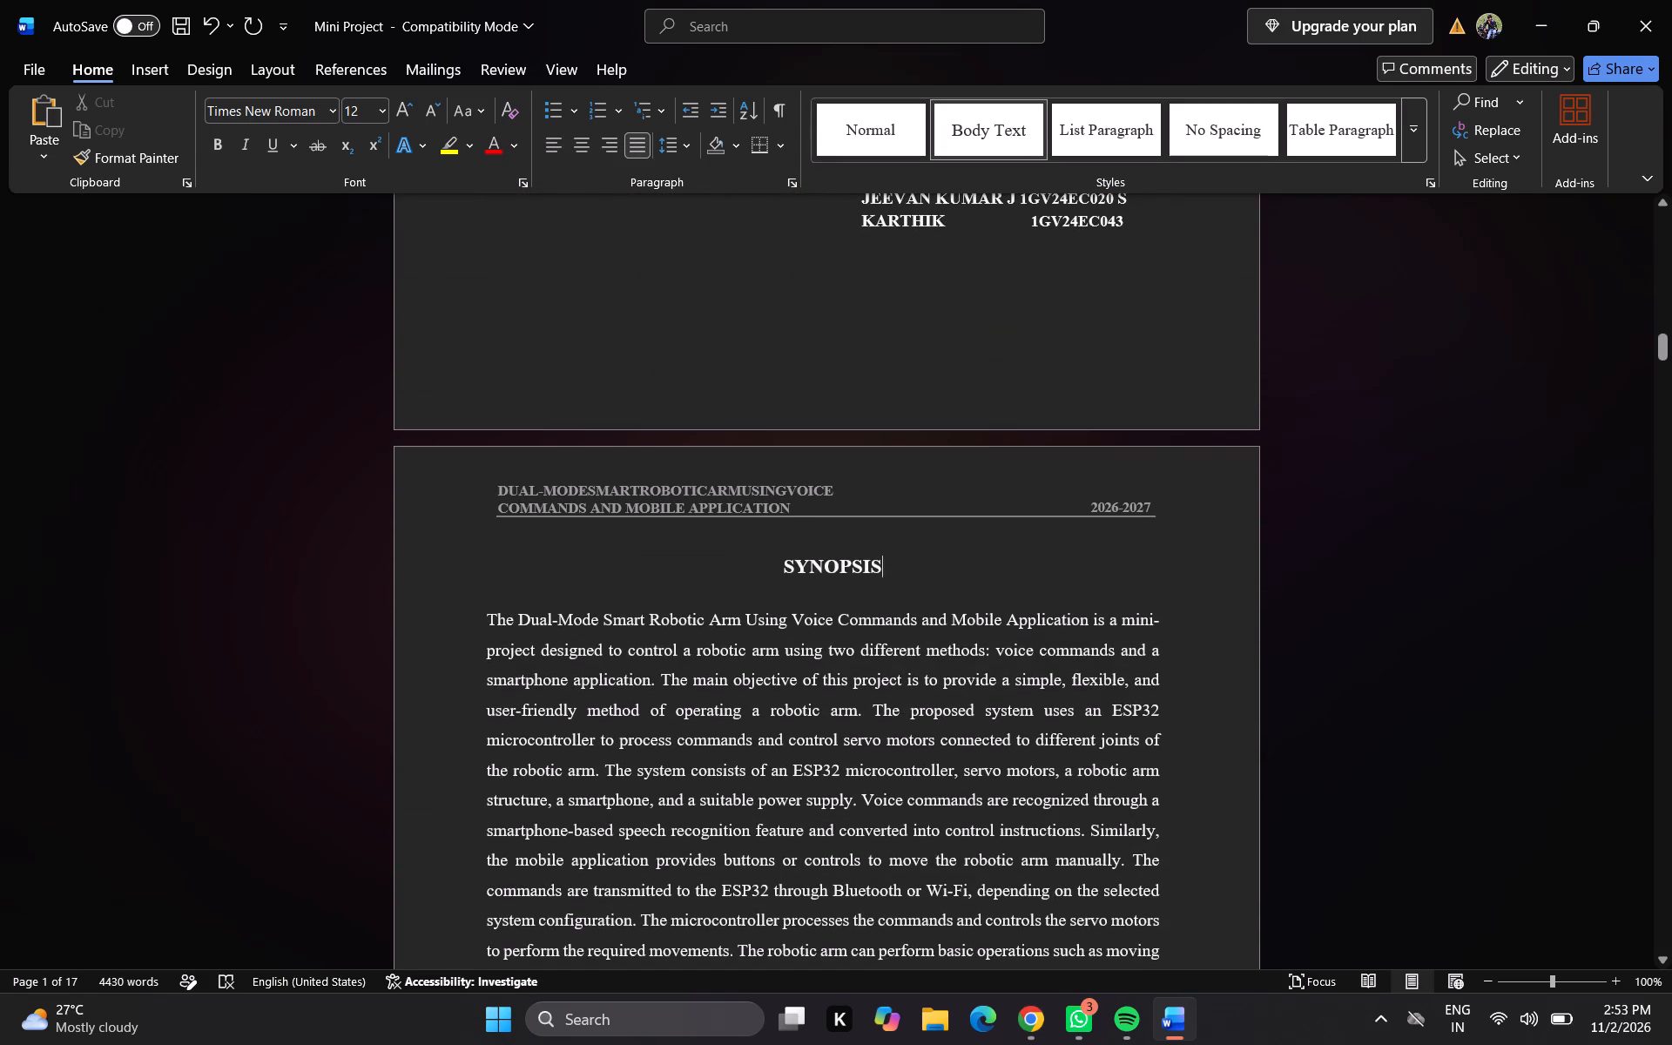
{"action": "key", "text": "Up"}
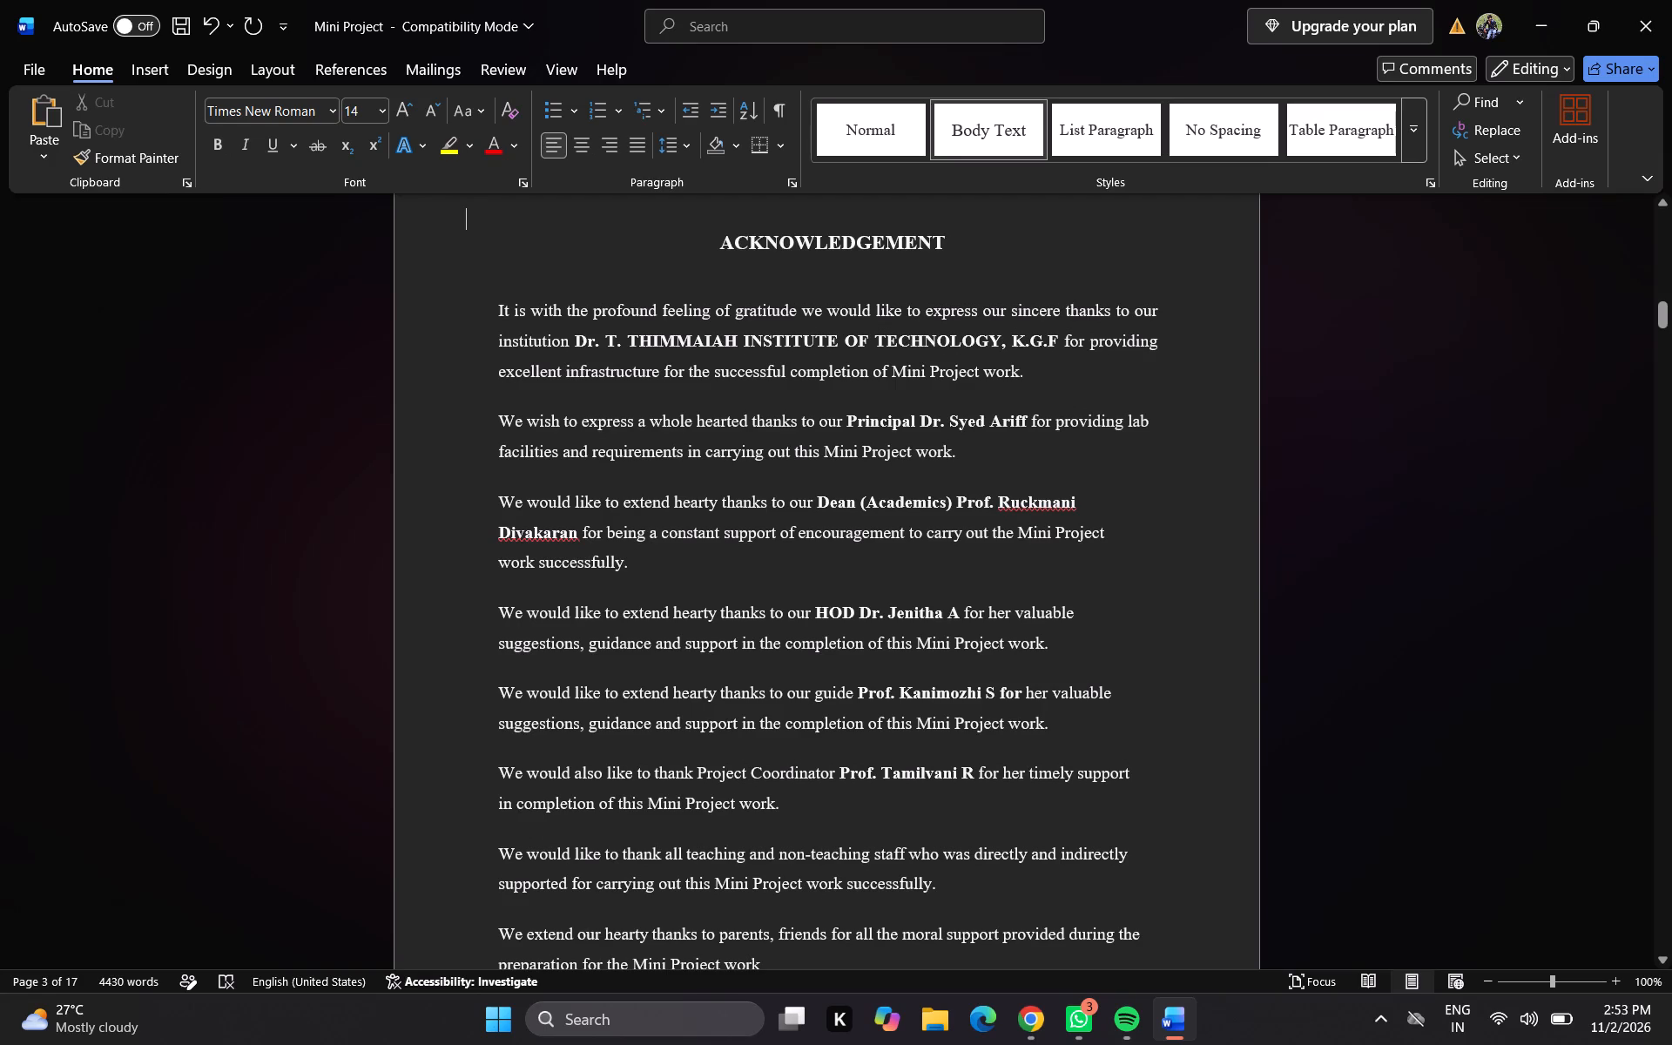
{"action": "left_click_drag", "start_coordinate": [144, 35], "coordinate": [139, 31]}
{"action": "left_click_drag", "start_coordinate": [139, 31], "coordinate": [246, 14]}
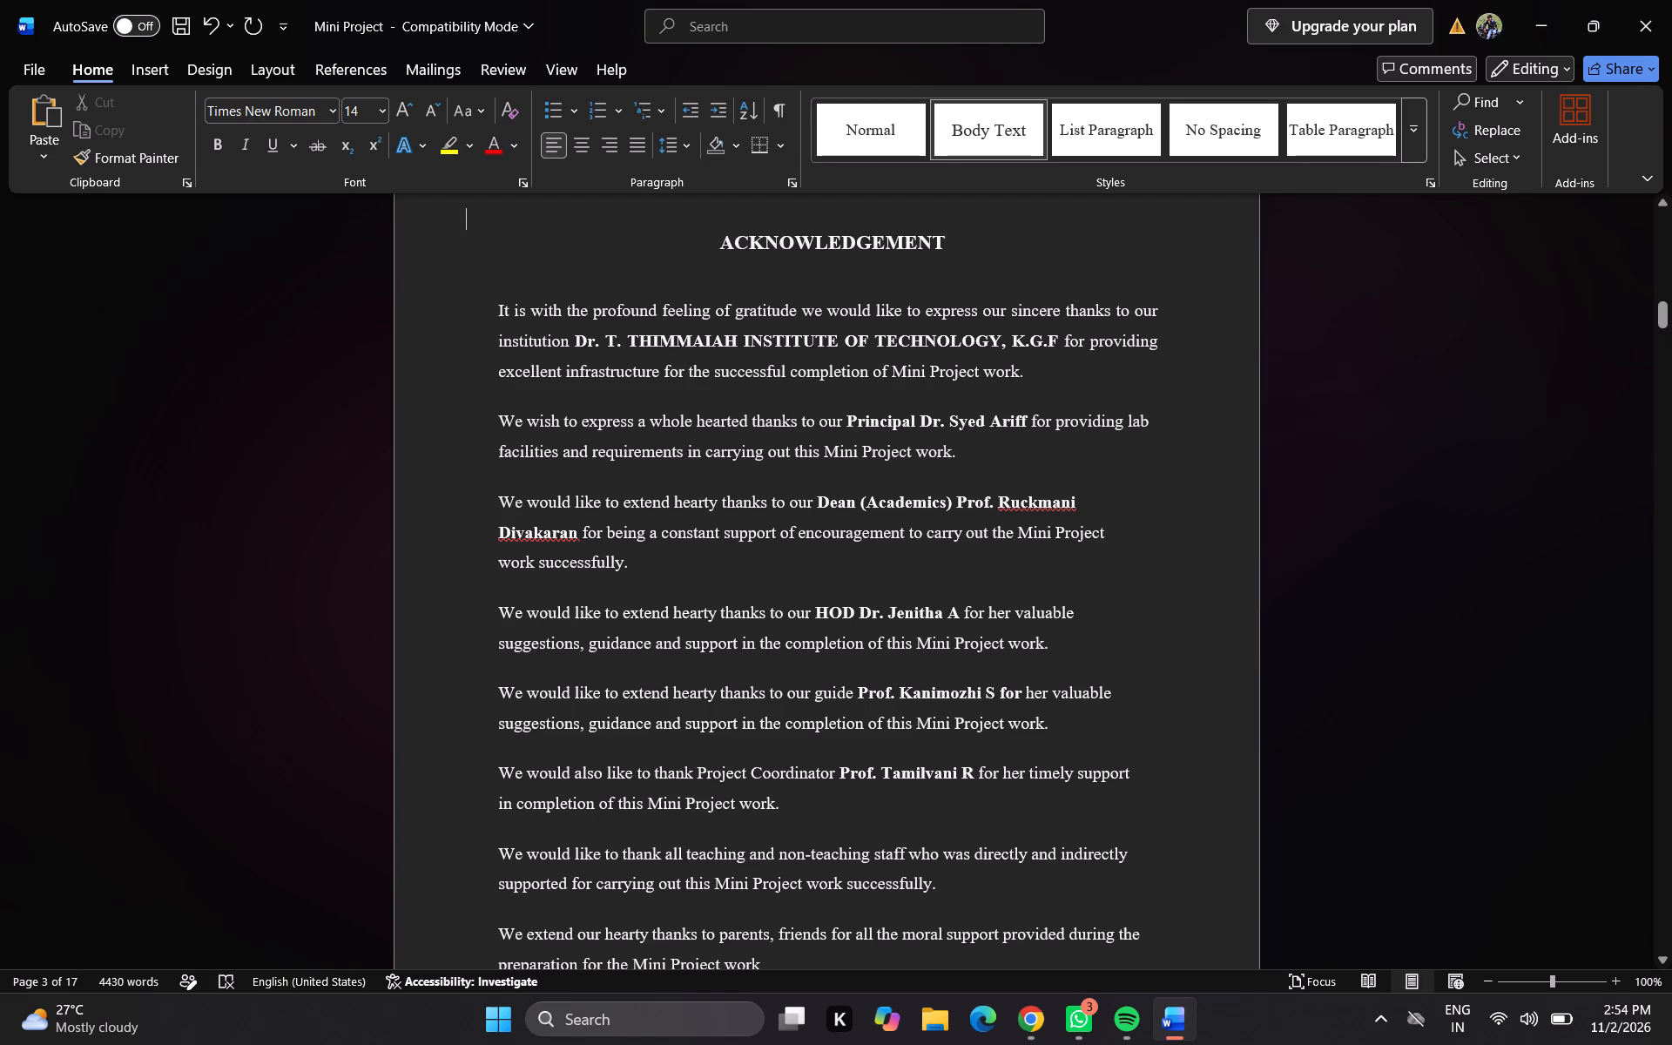
Add a period after the names of the Dean, HOD, guide and Project Coordinator in the Acknowledgement paragraphs.
{"action": "left_click", "coordinate": [576, 531]}
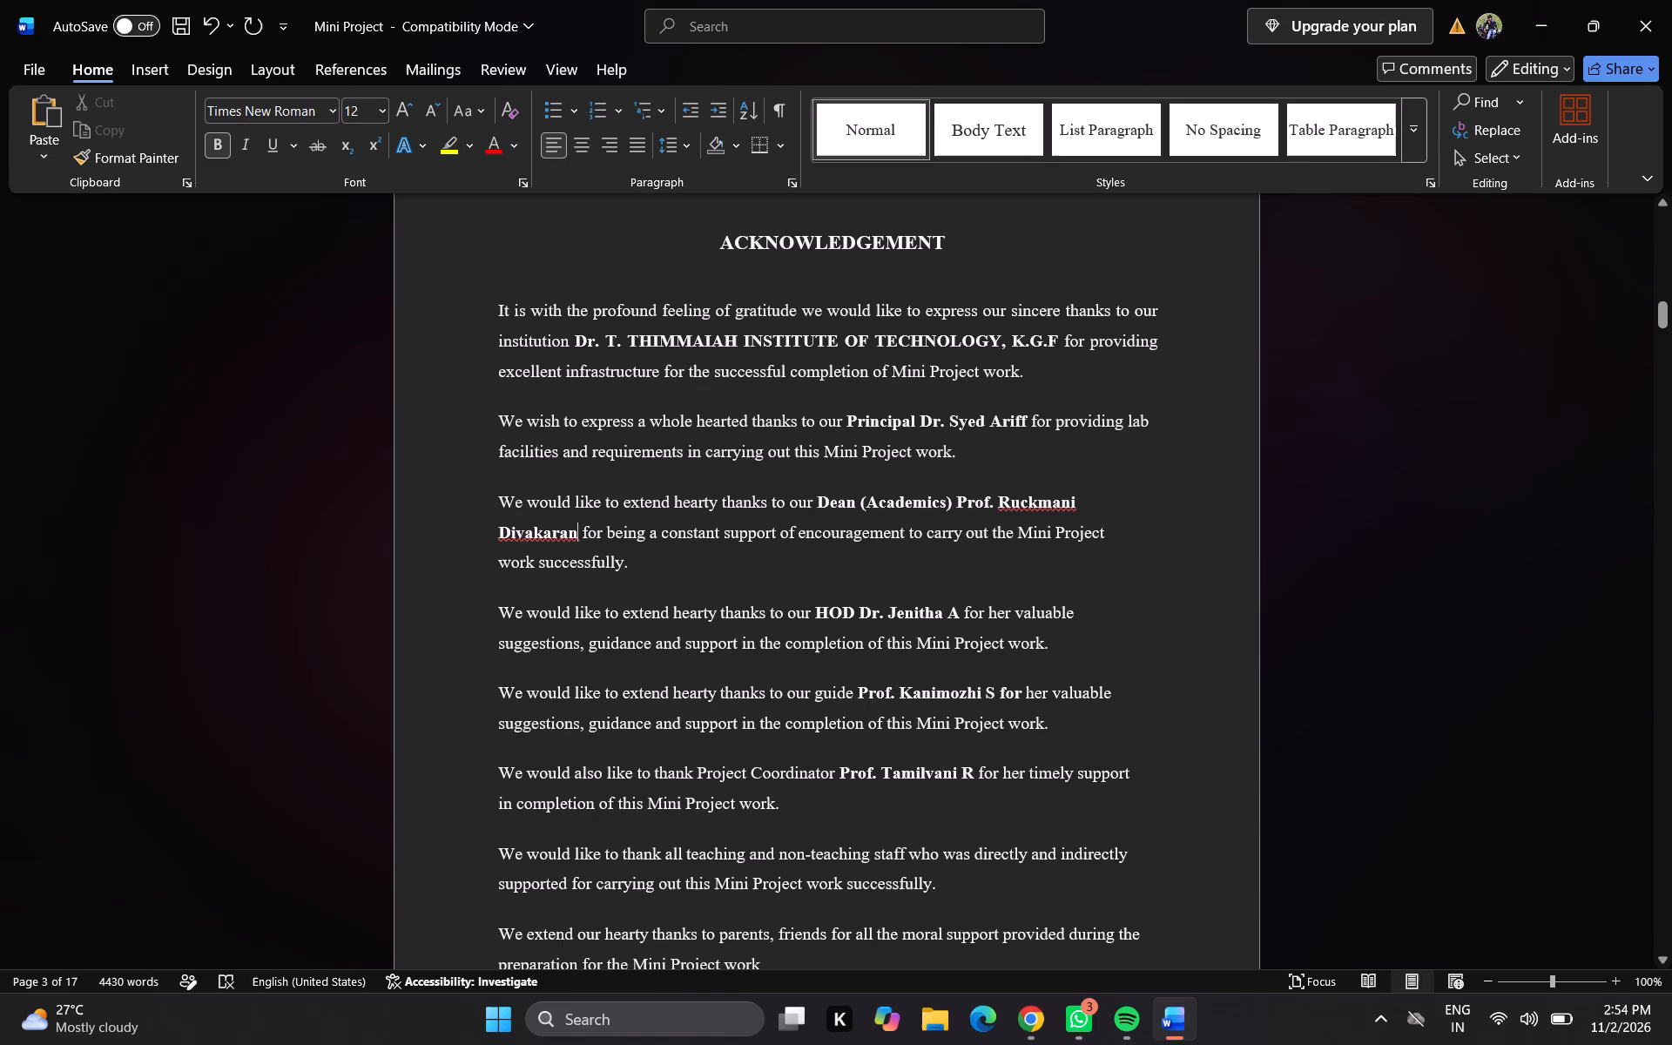
{"action": "key", "text": "period"}
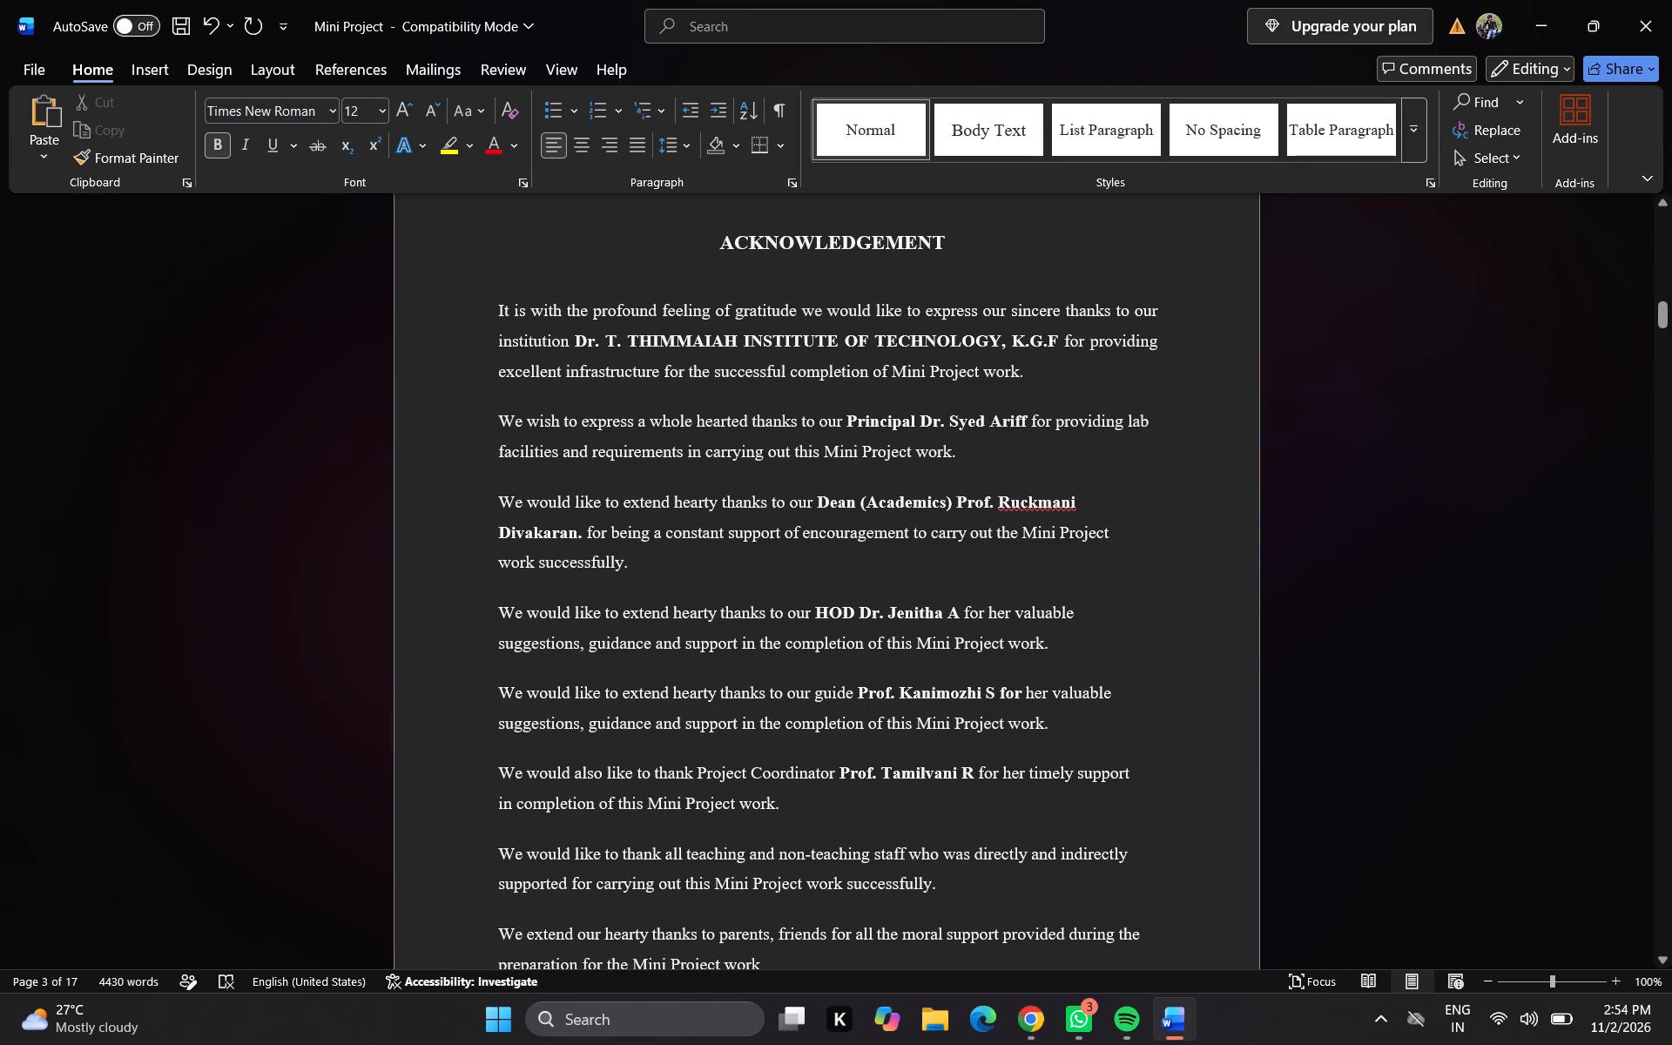
{"action": "left_click", "coordinate": [965, 613]}
{"action": "key", "text": "Left"}
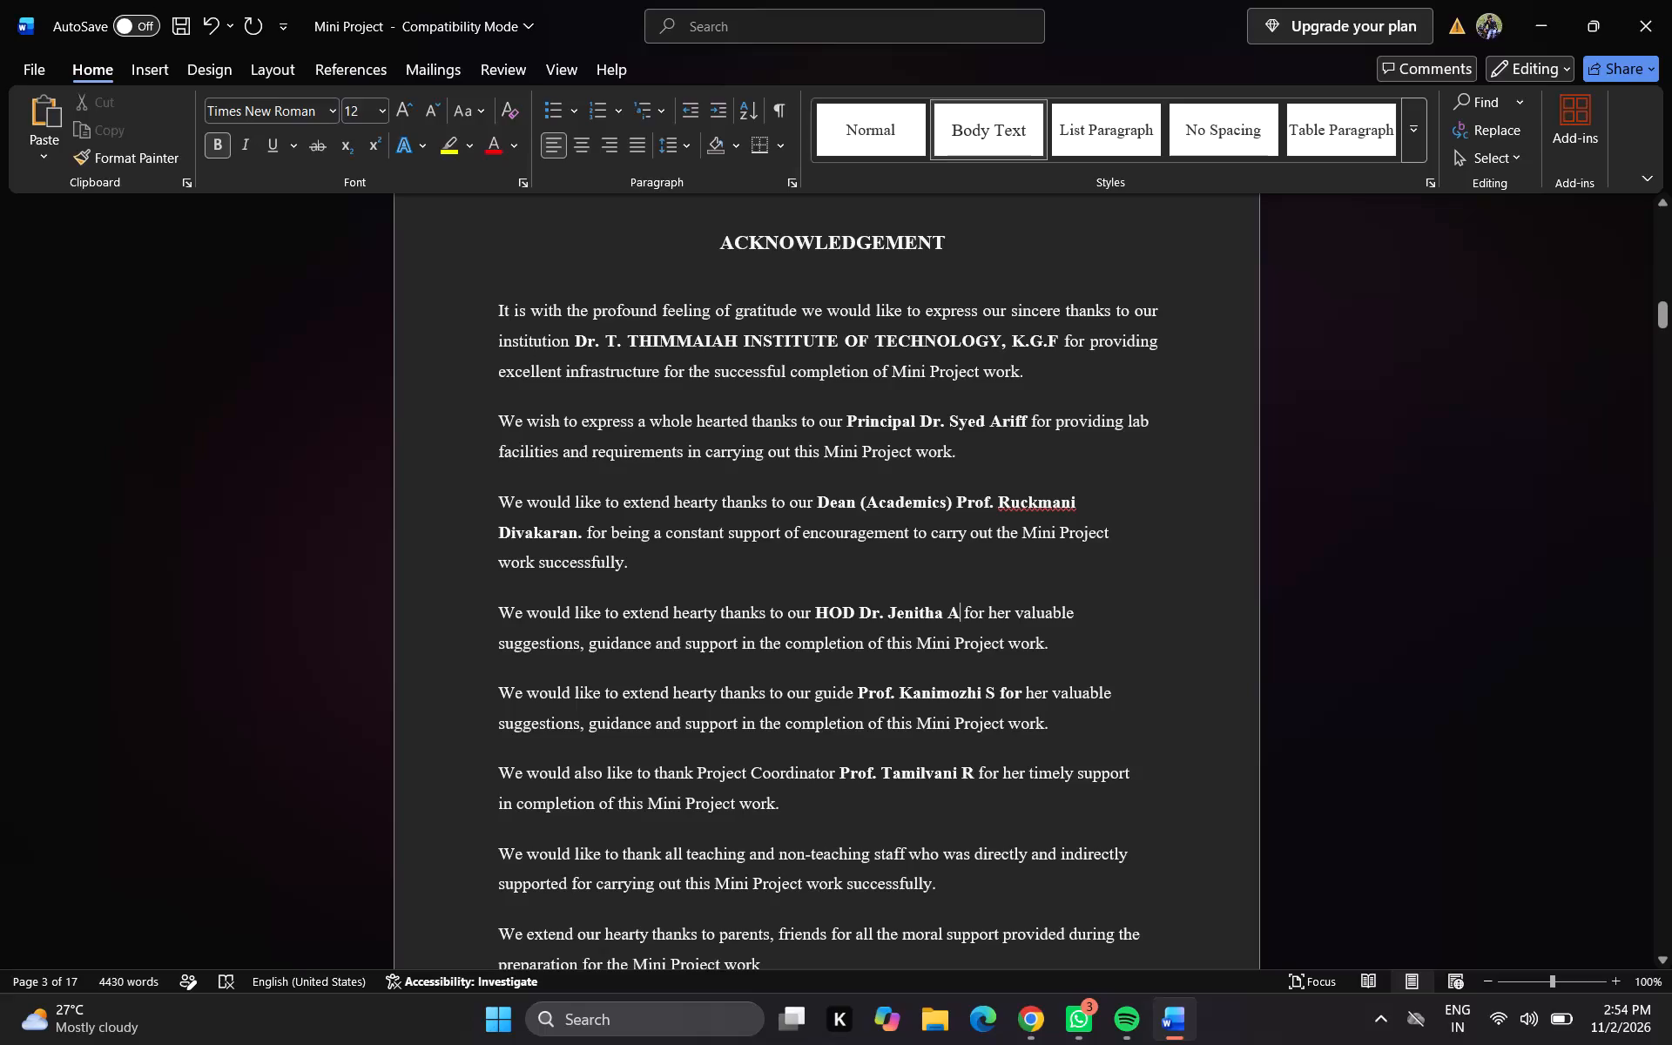
{"action": "key", "text": "period"}
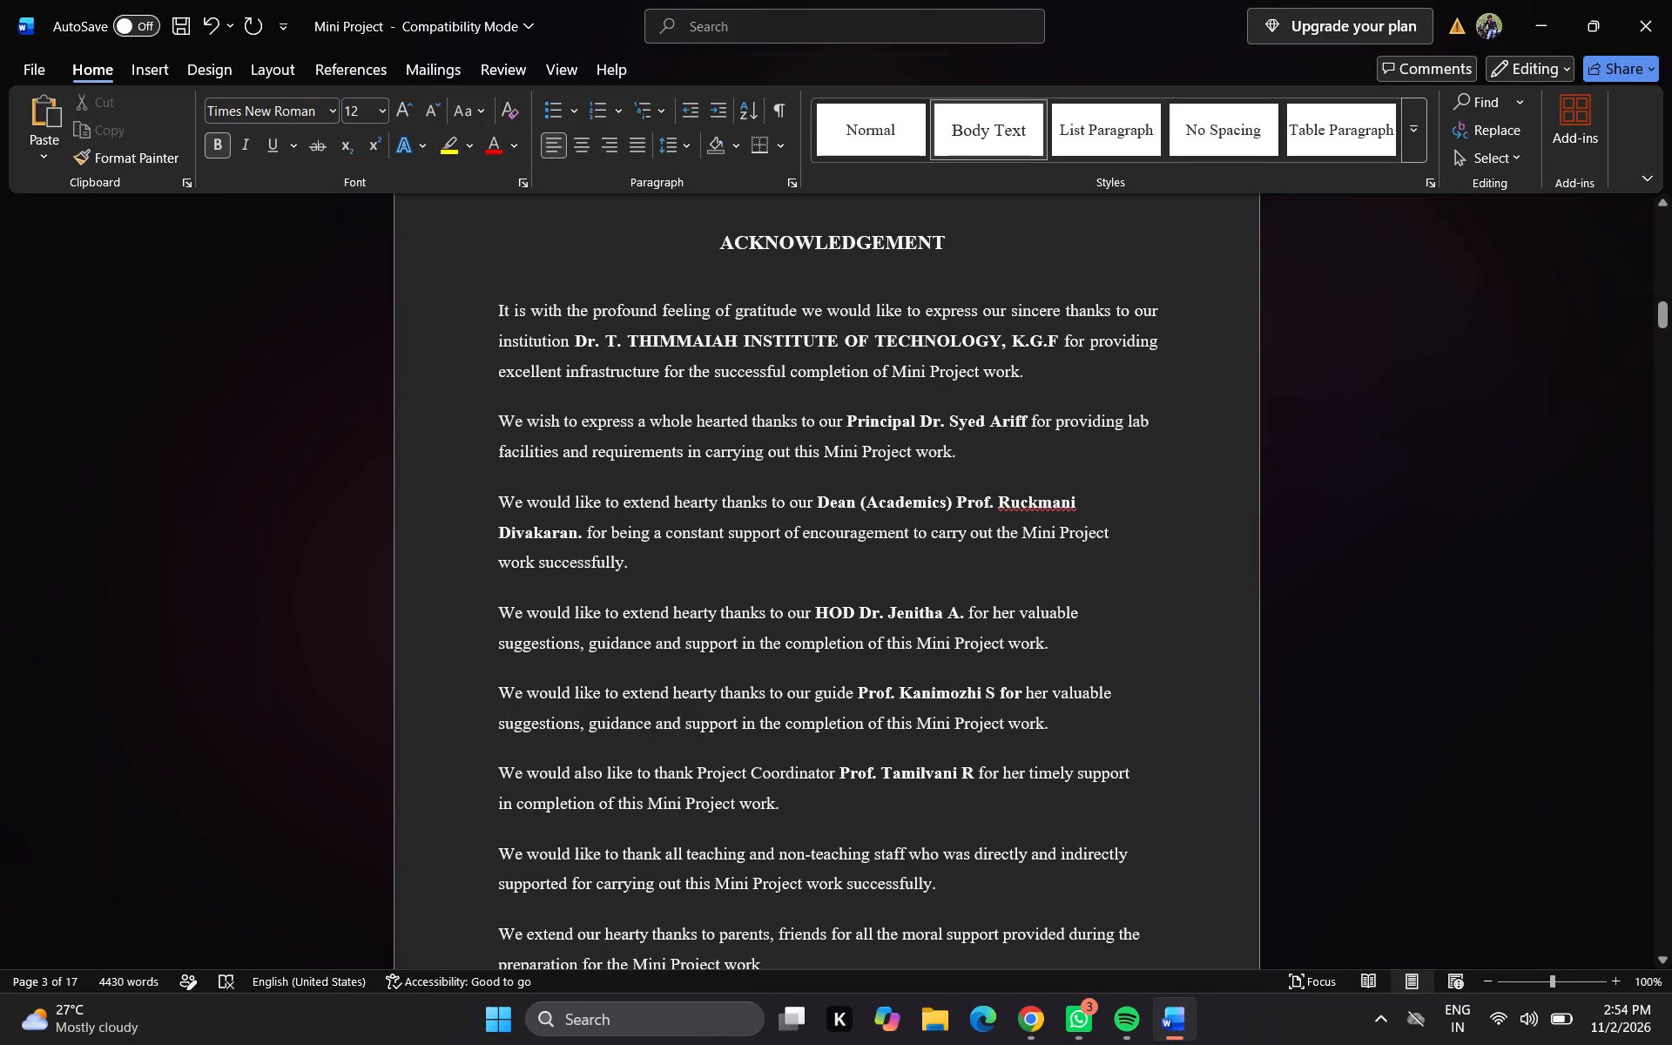
{"action": "left_click", "coordinate": [997, 691]}
{"action": "key", "text": "period"}
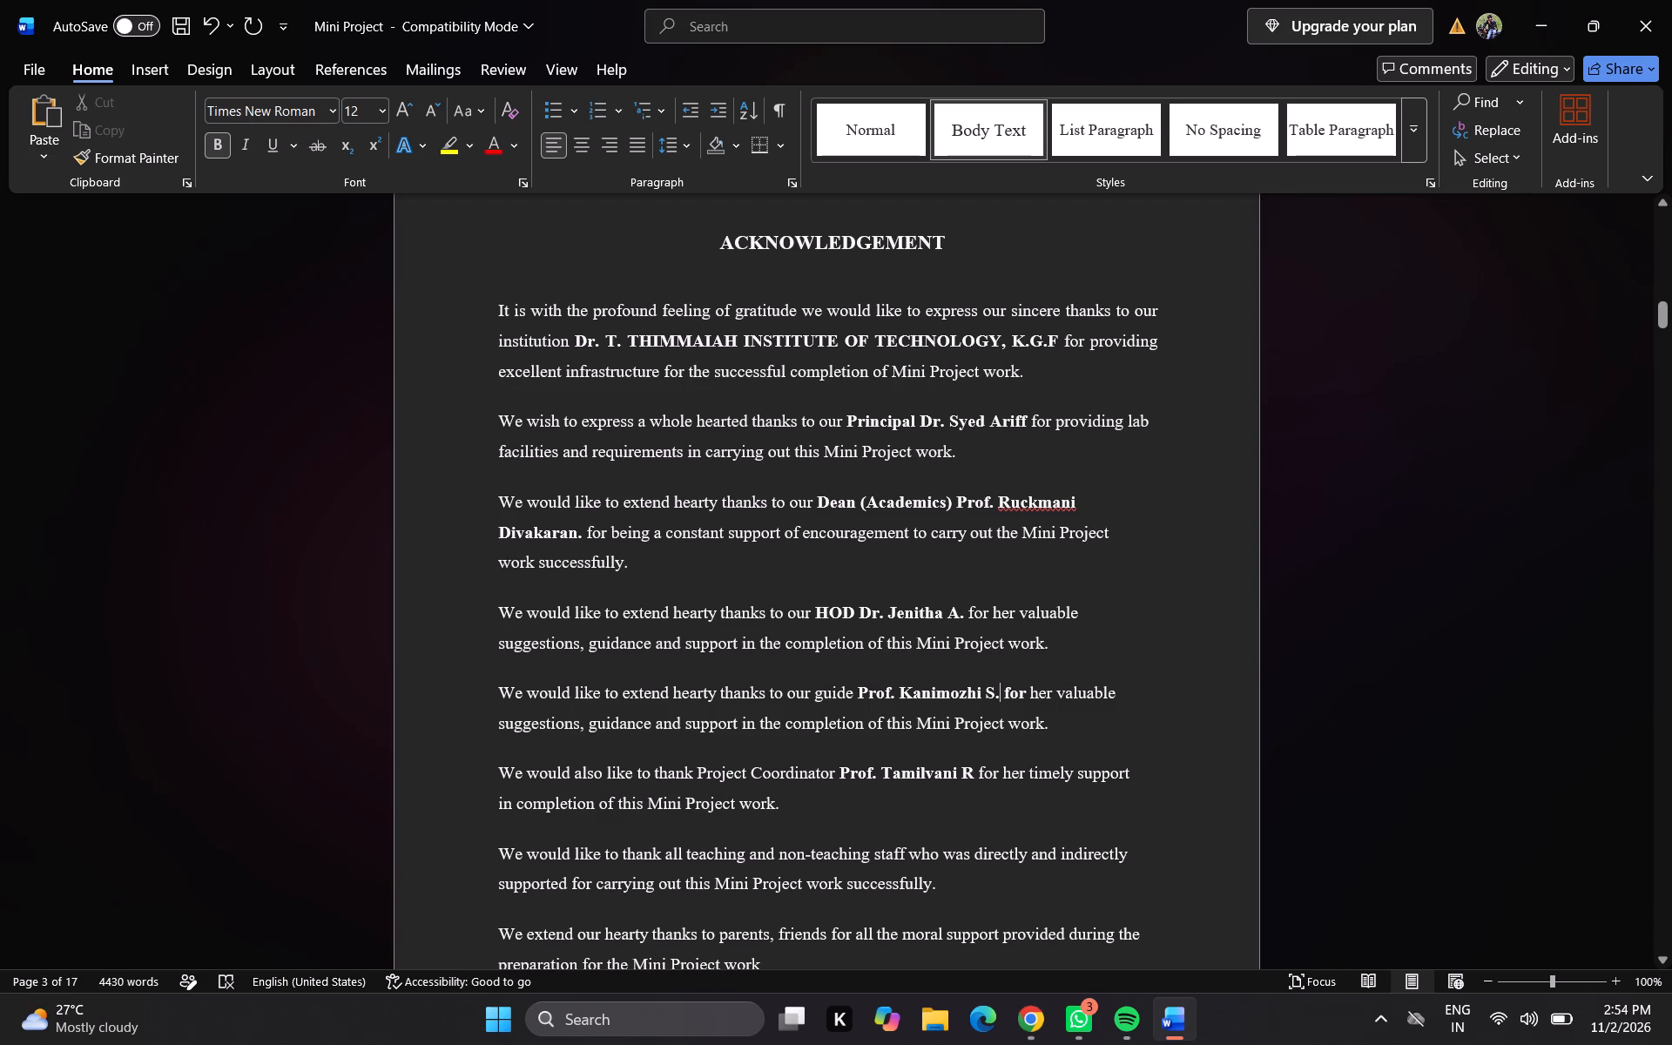
{"action": "left_click", "coordinate": [971, 776]}
{"action": "key", "text": "period"}
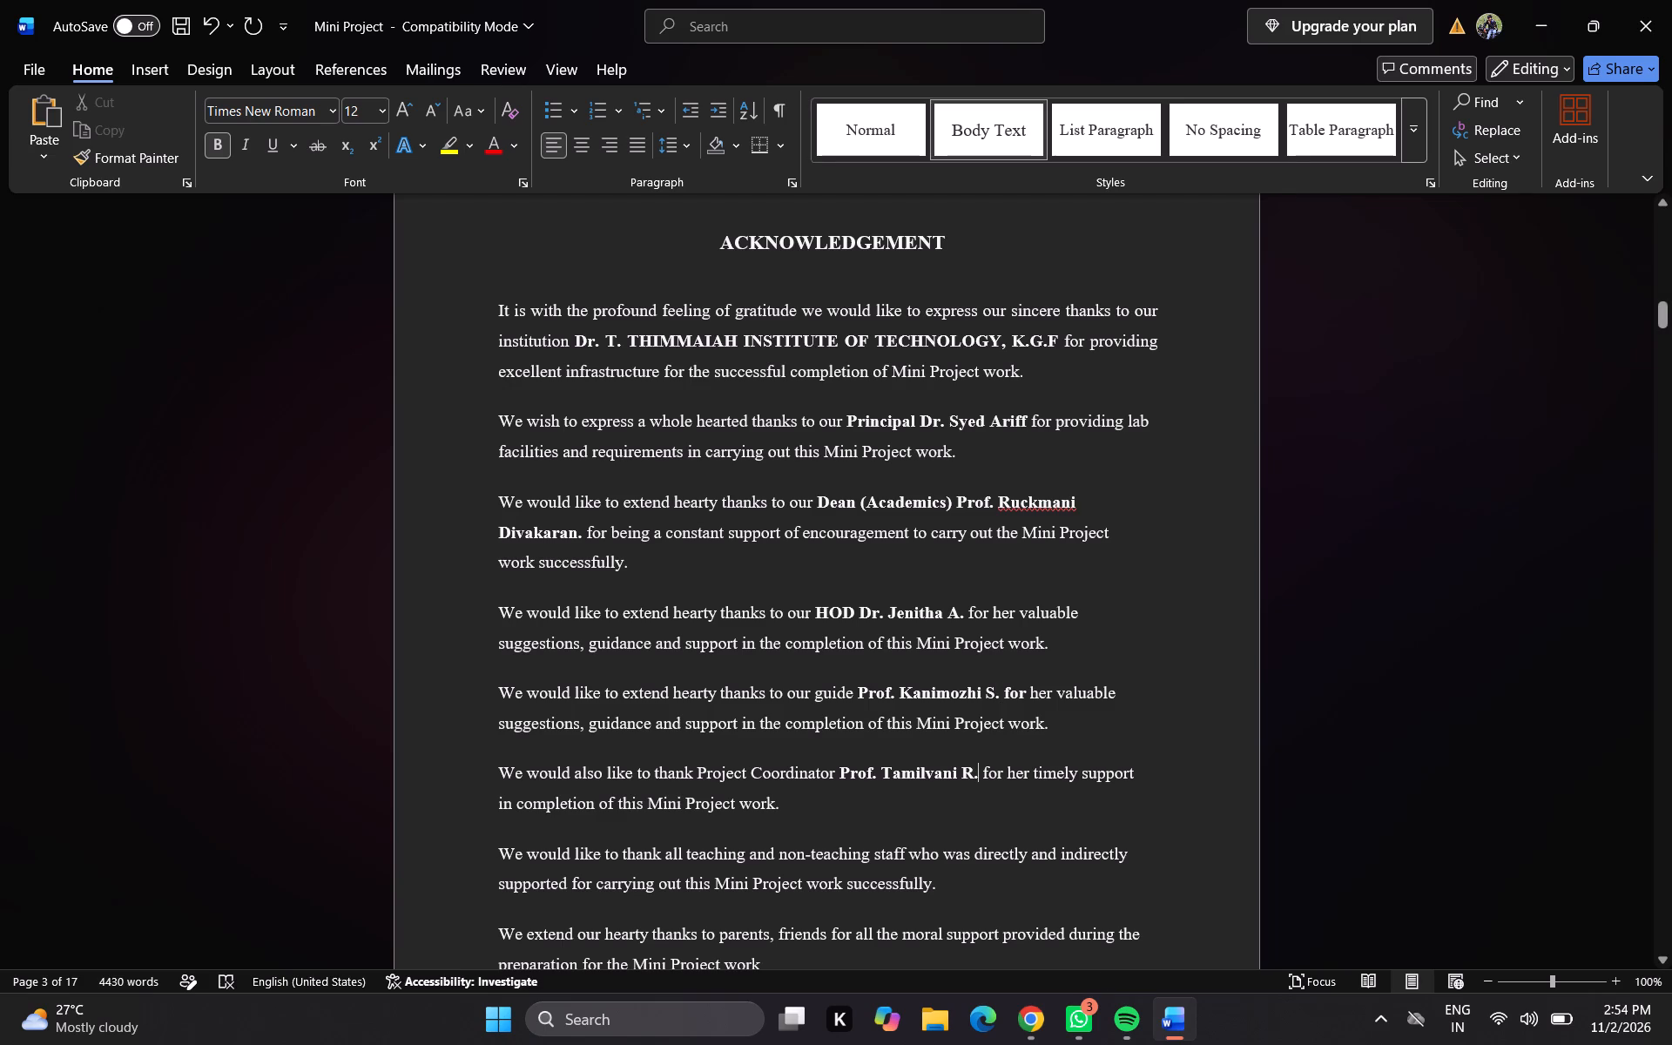
Check the rest of the Acknowledgement page down past the student name list, and go back up to the page's beginning.
{"action": "left_click", "coordinate": [934, 860]}
{"action": "key", "text": "Down"}
{"action": "key", "text": "Down"}
{"action": "key", "text": "Down"}
{"action": "key", "text": "Down"}
{"action": "key", "text": "Down"}
{"action": "key", "text": "Down"}
{"action": "key", "text": "Down"}
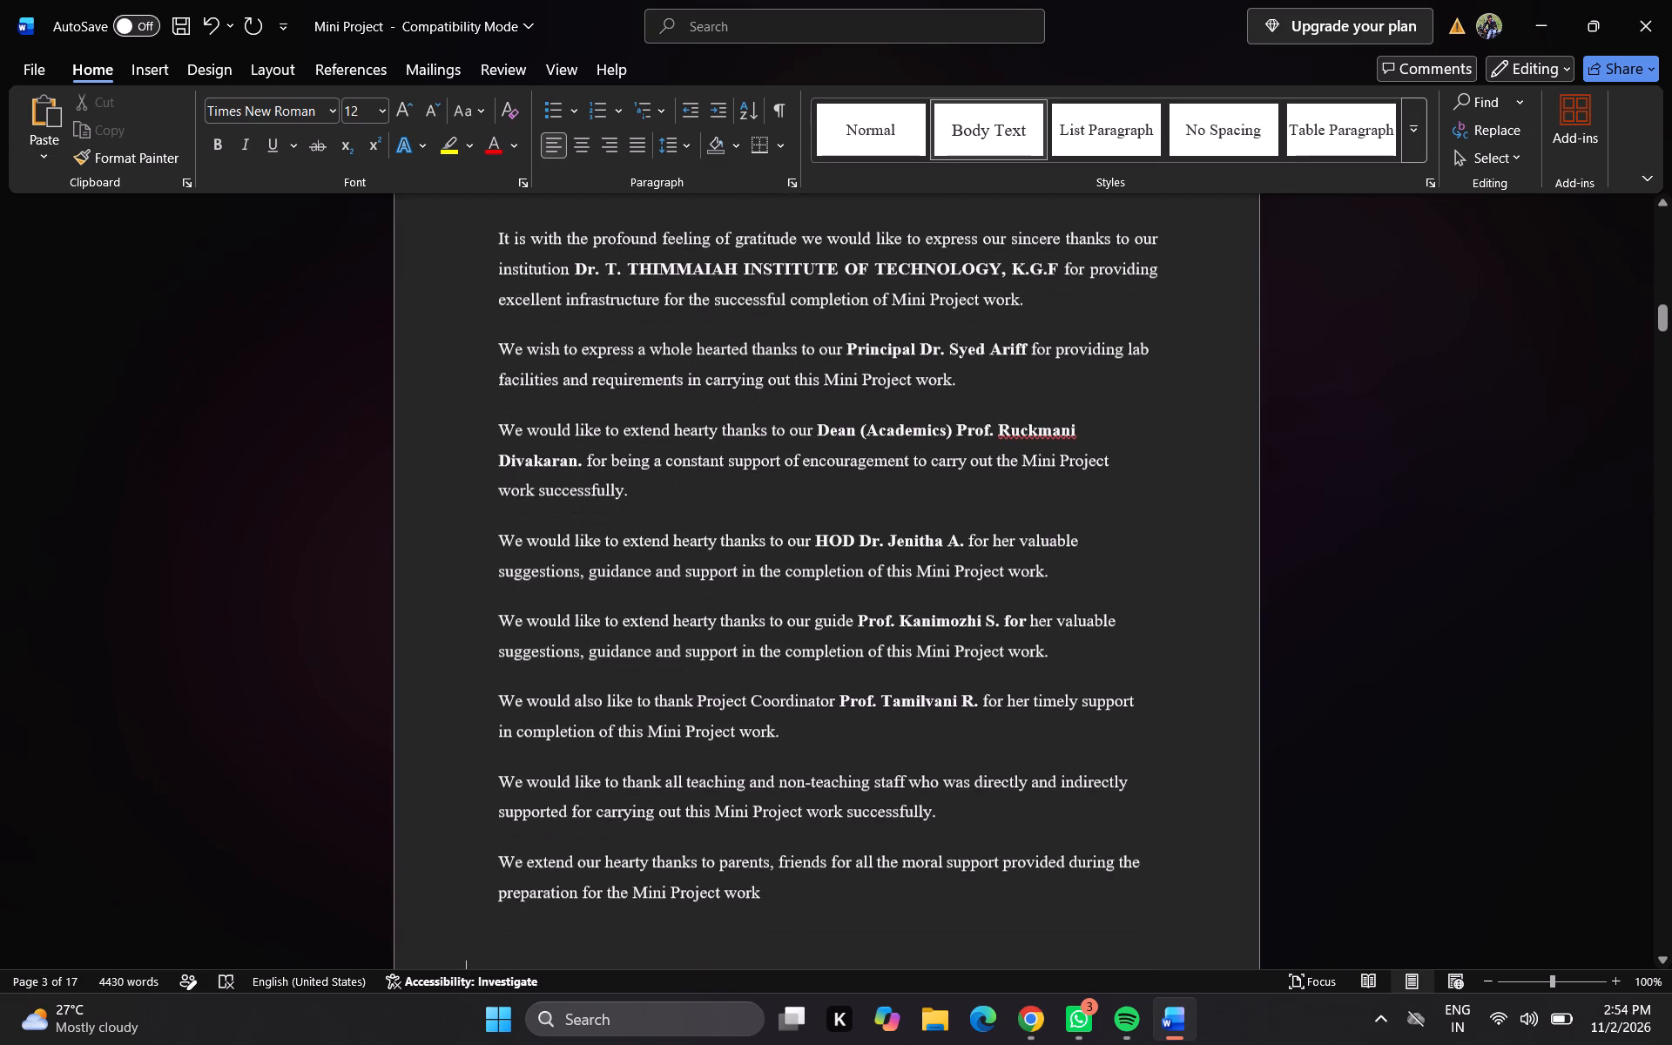
{"action": "key", "text": "Down"}
{"action": "key", "text": "Down"}
{"action": "key", "text": "Down"}
{"action": "key", "text": "Down"}
{"action": "key", "text": "Down"}
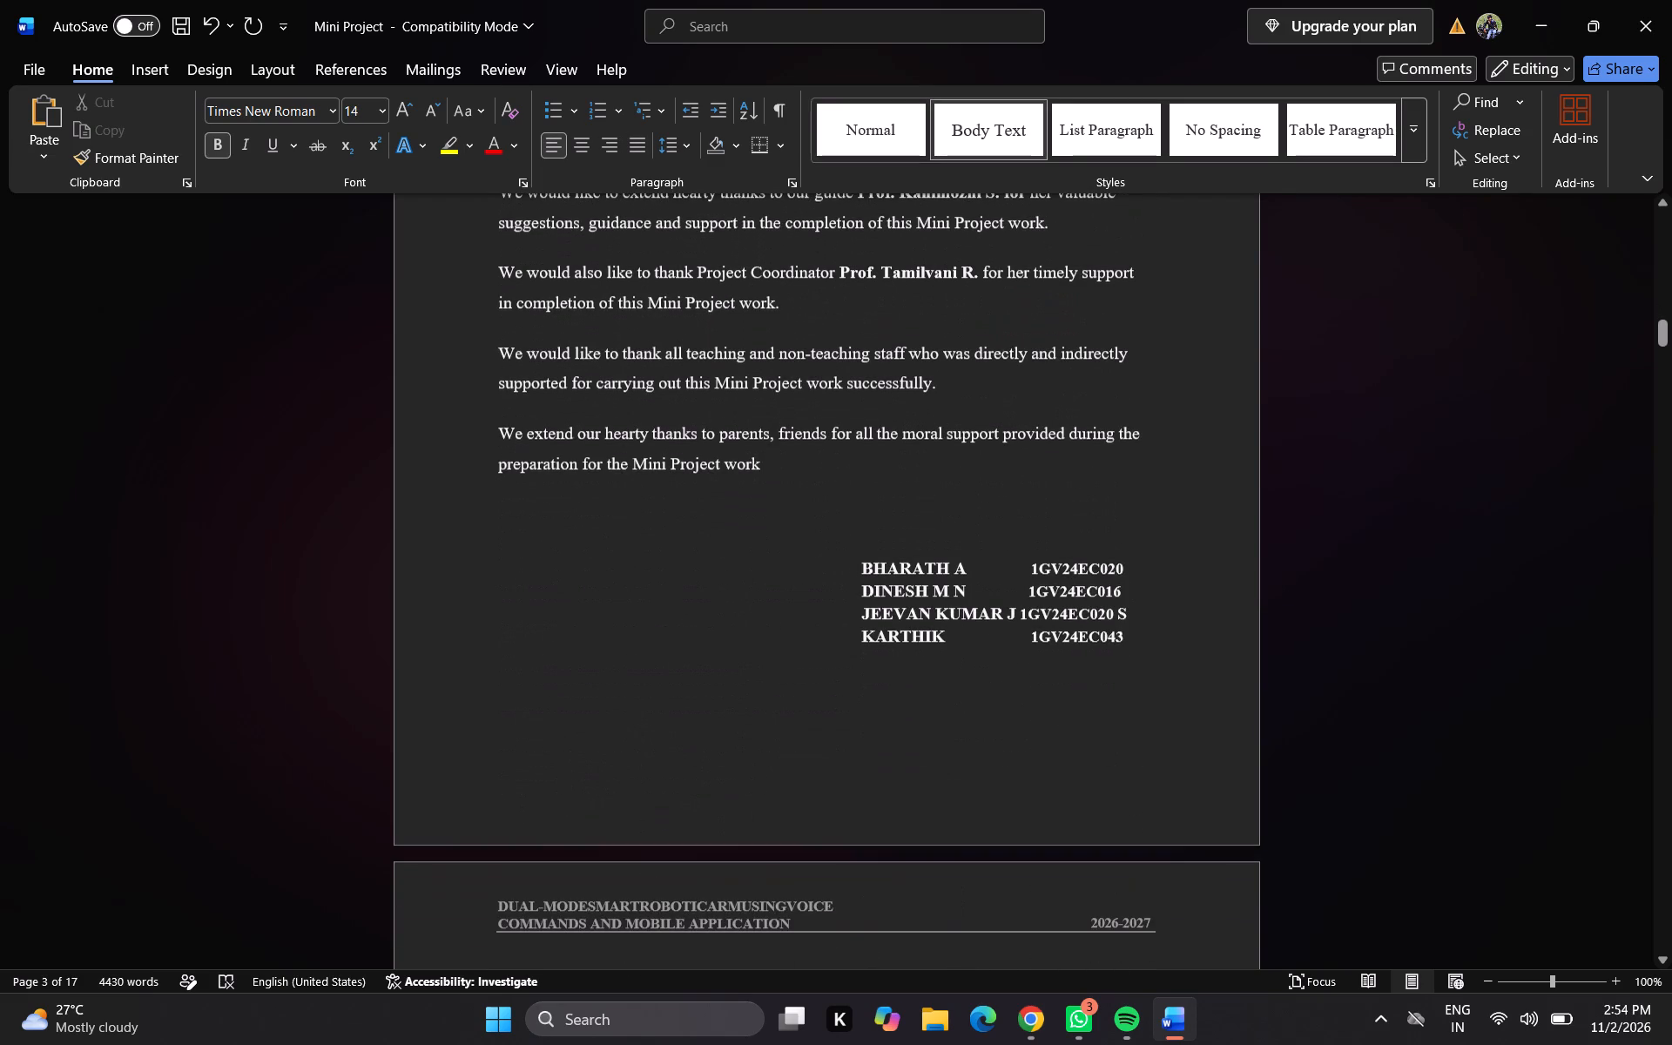
{"action": "key", "text": "Up"}
{"action": "key", "text": "Up"}
{"action": "key", "text": "Up"}
{"action": "key", "text": "Up"}
{"action": "key", "text": "Up"}
{"action": "key", "text": "Up"}
{"action": "key", "text": "Up"}
{"action": "key", "text": "Up"}
{"action": "key", "text": "Up"}
{"action": "key", "text": "Up"}
{"action": "key", "text": "Up"}
{"action": "key", "text": "Up"}
{"action": "key", "text": "Up"}
{"action": "key", "text": "Up"}
{"action": "key", "text": "Up"}
{"action": "key", "text": "Up"}
{"action": "key", "text": "Up"}
{"action": "key", "text": "Up"}
{"action": "key", "text": "Up"}
{"action": "key", "text": "Up"}
{"action": "key", "text": "Up"}
{"action": "key", "text": "Up"}
{"action": "key", "text": "Up"}
{"action": "key", "text": "Up"}
{"action": "key", "text": "Up"}
{"action": "key", "text": "Up"}
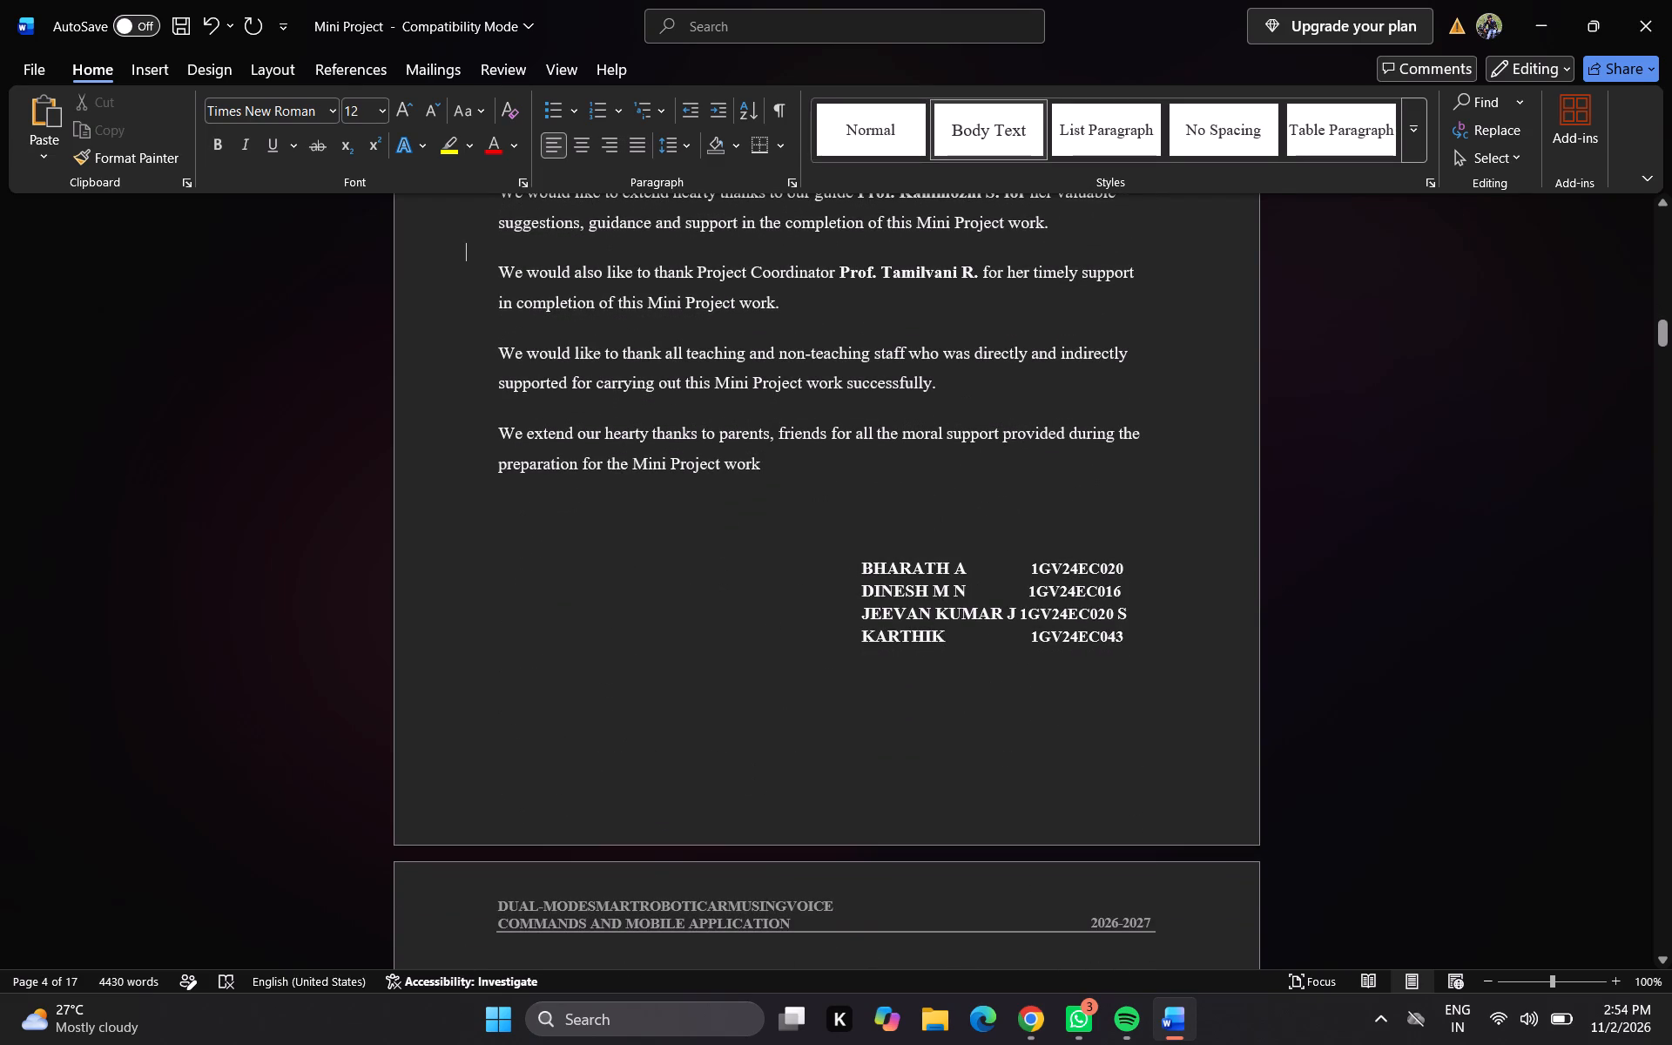
{"action": "key", "text": "Up"}
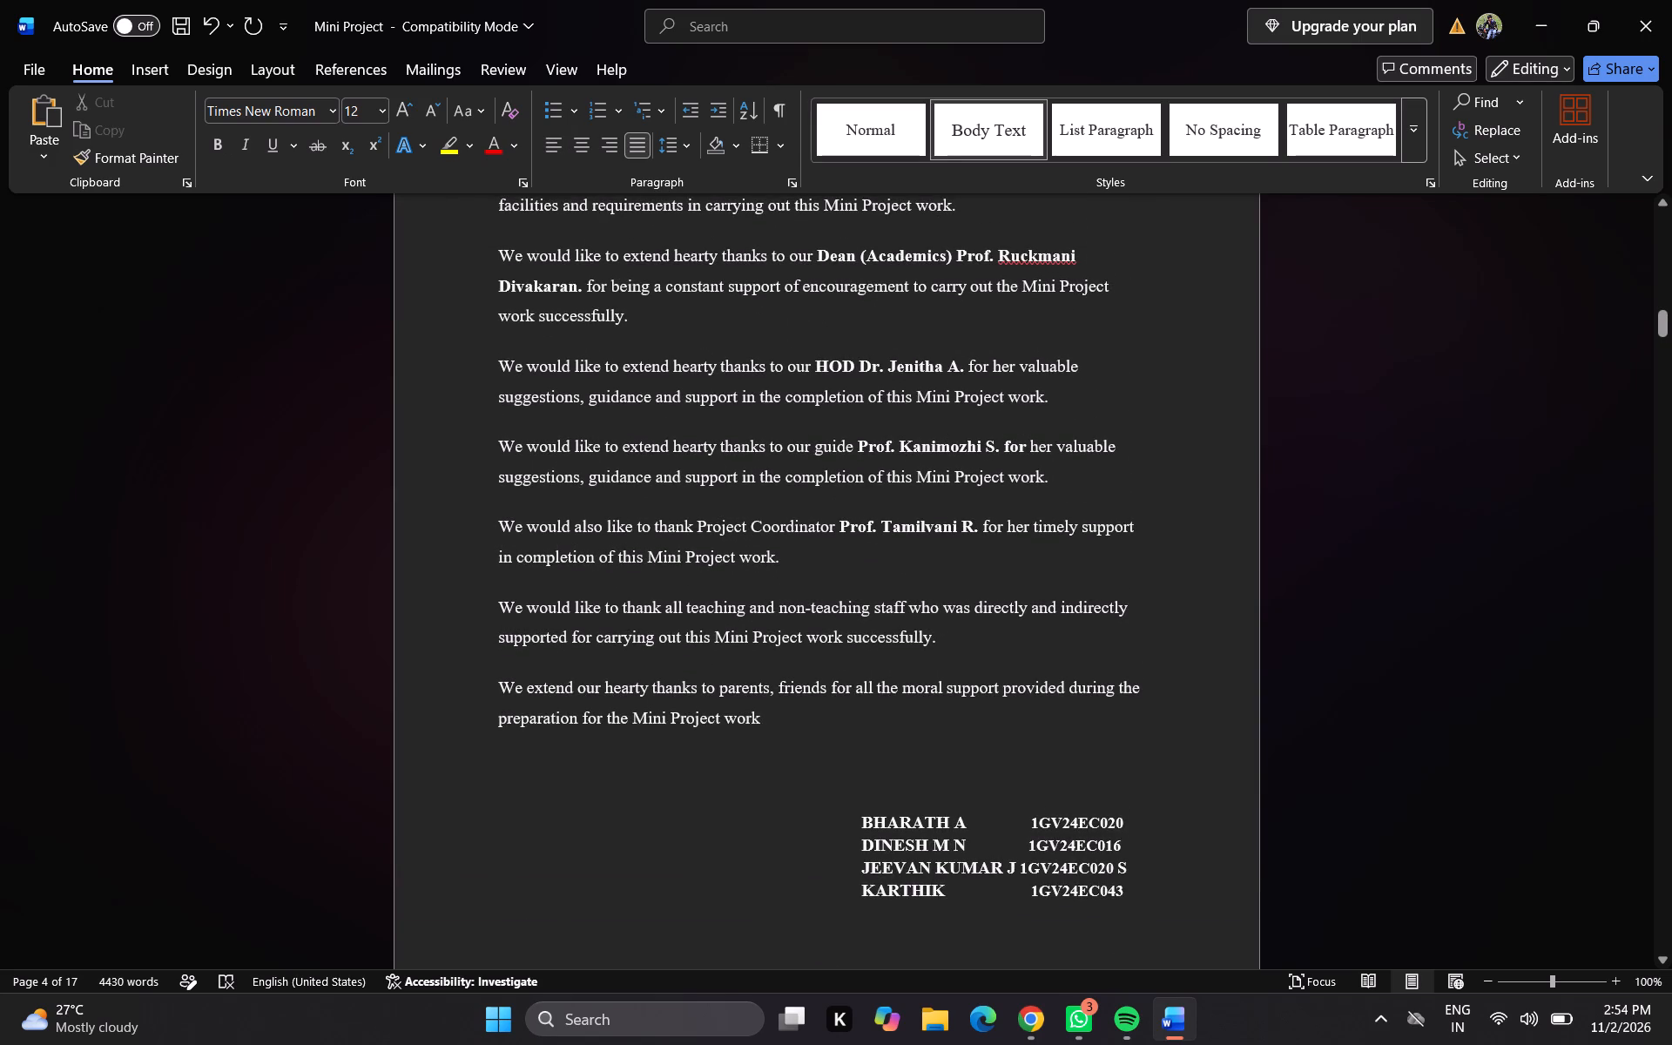
{"action": "key", "text": "Up"}
{"action": "key", "text": "Up"}
{"action": "key", "text": "Up"}
{"action": "key", "text": "Up"}
{"action": "key", "text": "Up"}
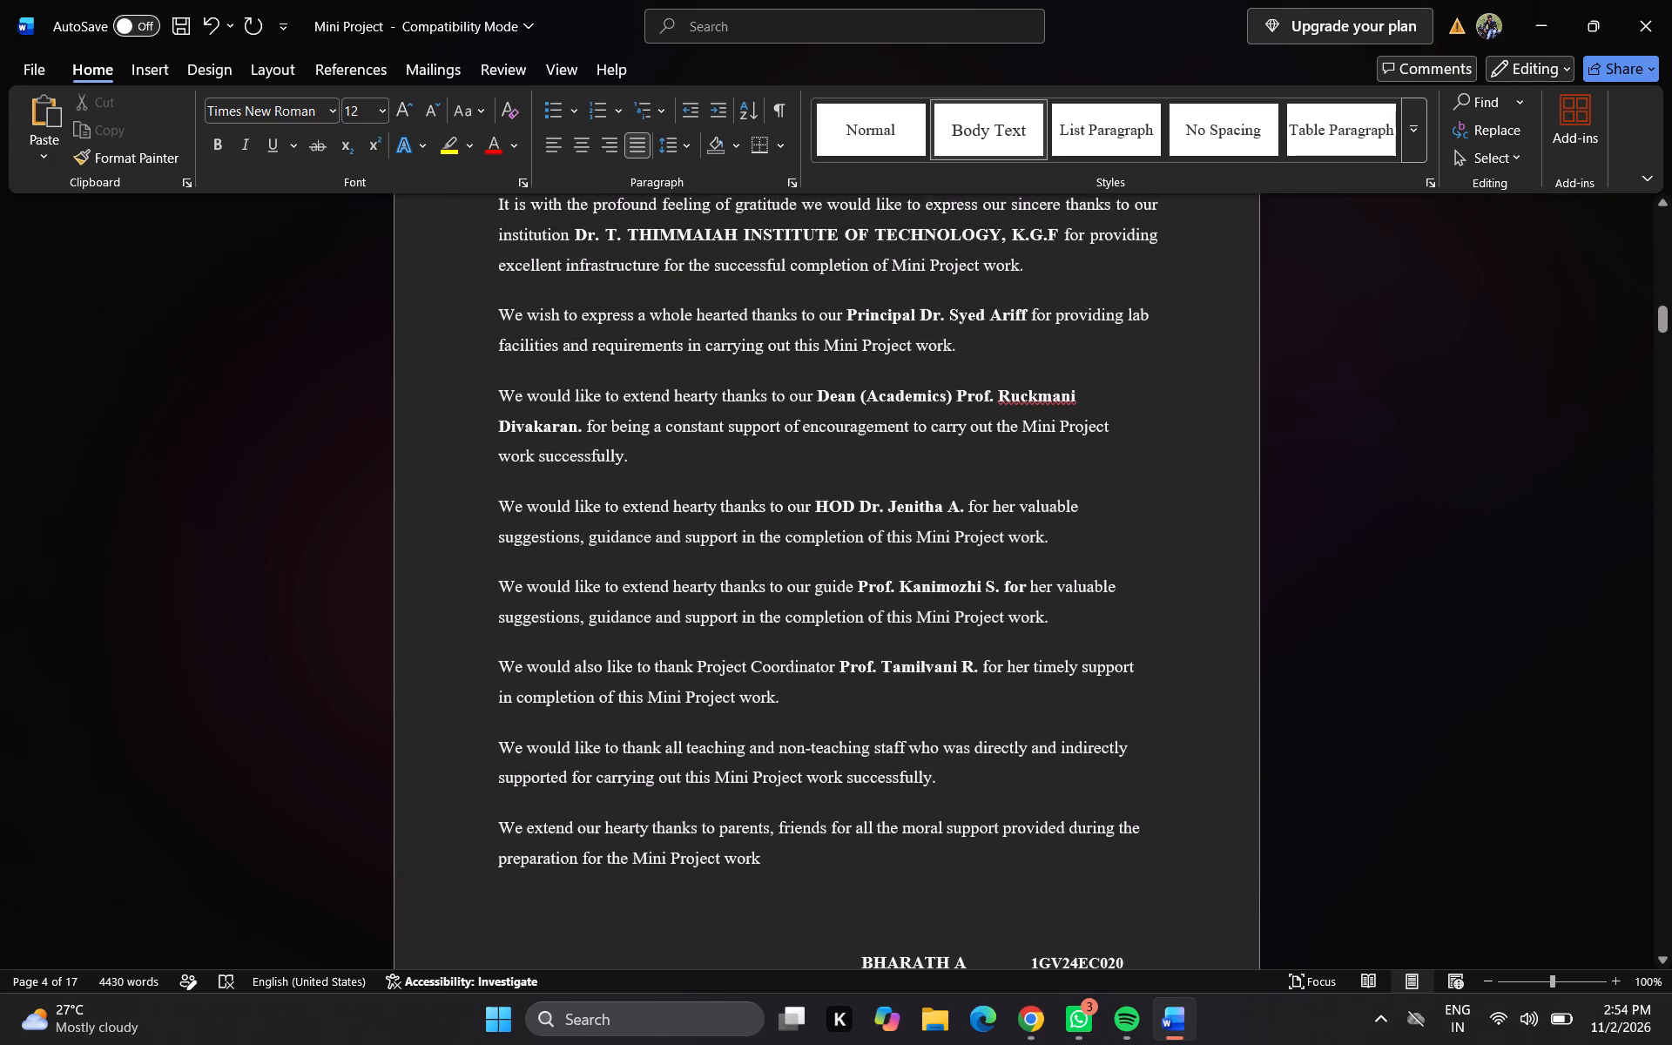
{"action": "key", "text": "Up"}
{"action": "key", "text": "Up"}
{"action": "key", "text": "Up"}
{"action": "key", "text": "Up"}
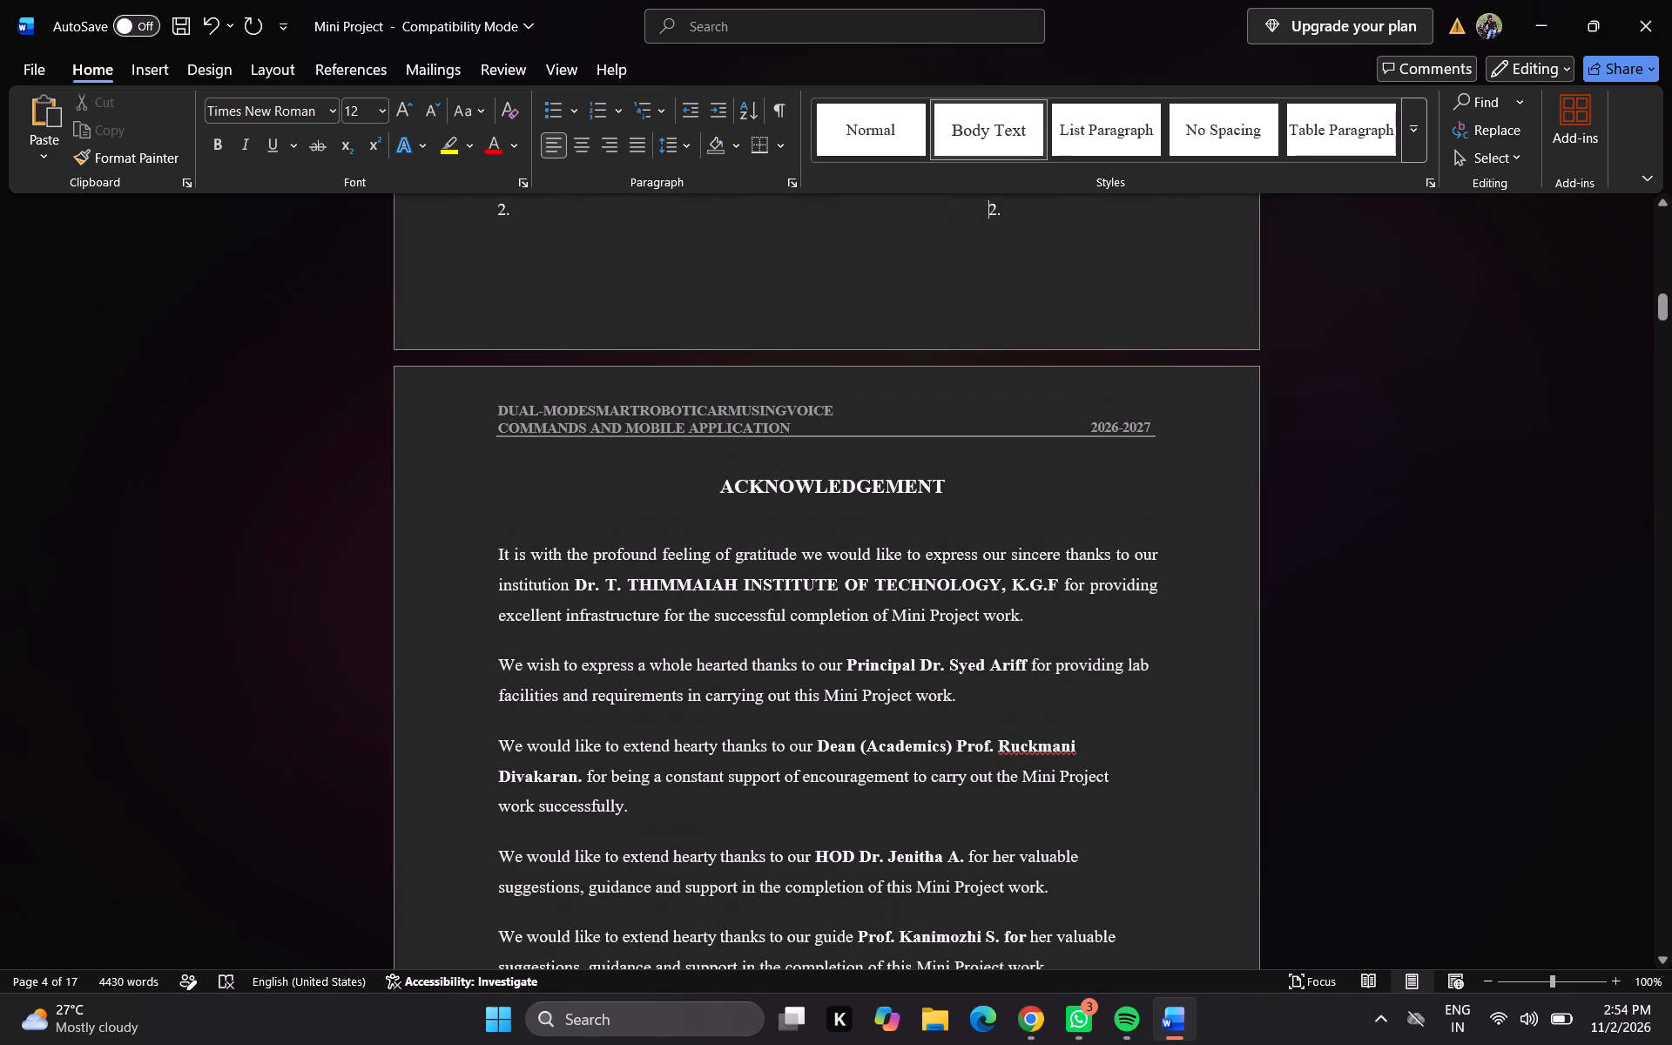
Read through the Acknowledgement again from its heading down through the thank-you paragraphs.
{"action": "key", "text": "Down"}
{"action": "key", "text": "Down"}
{"action": "key", "text": "Down"}
{"action": "key", "text": "Down"}
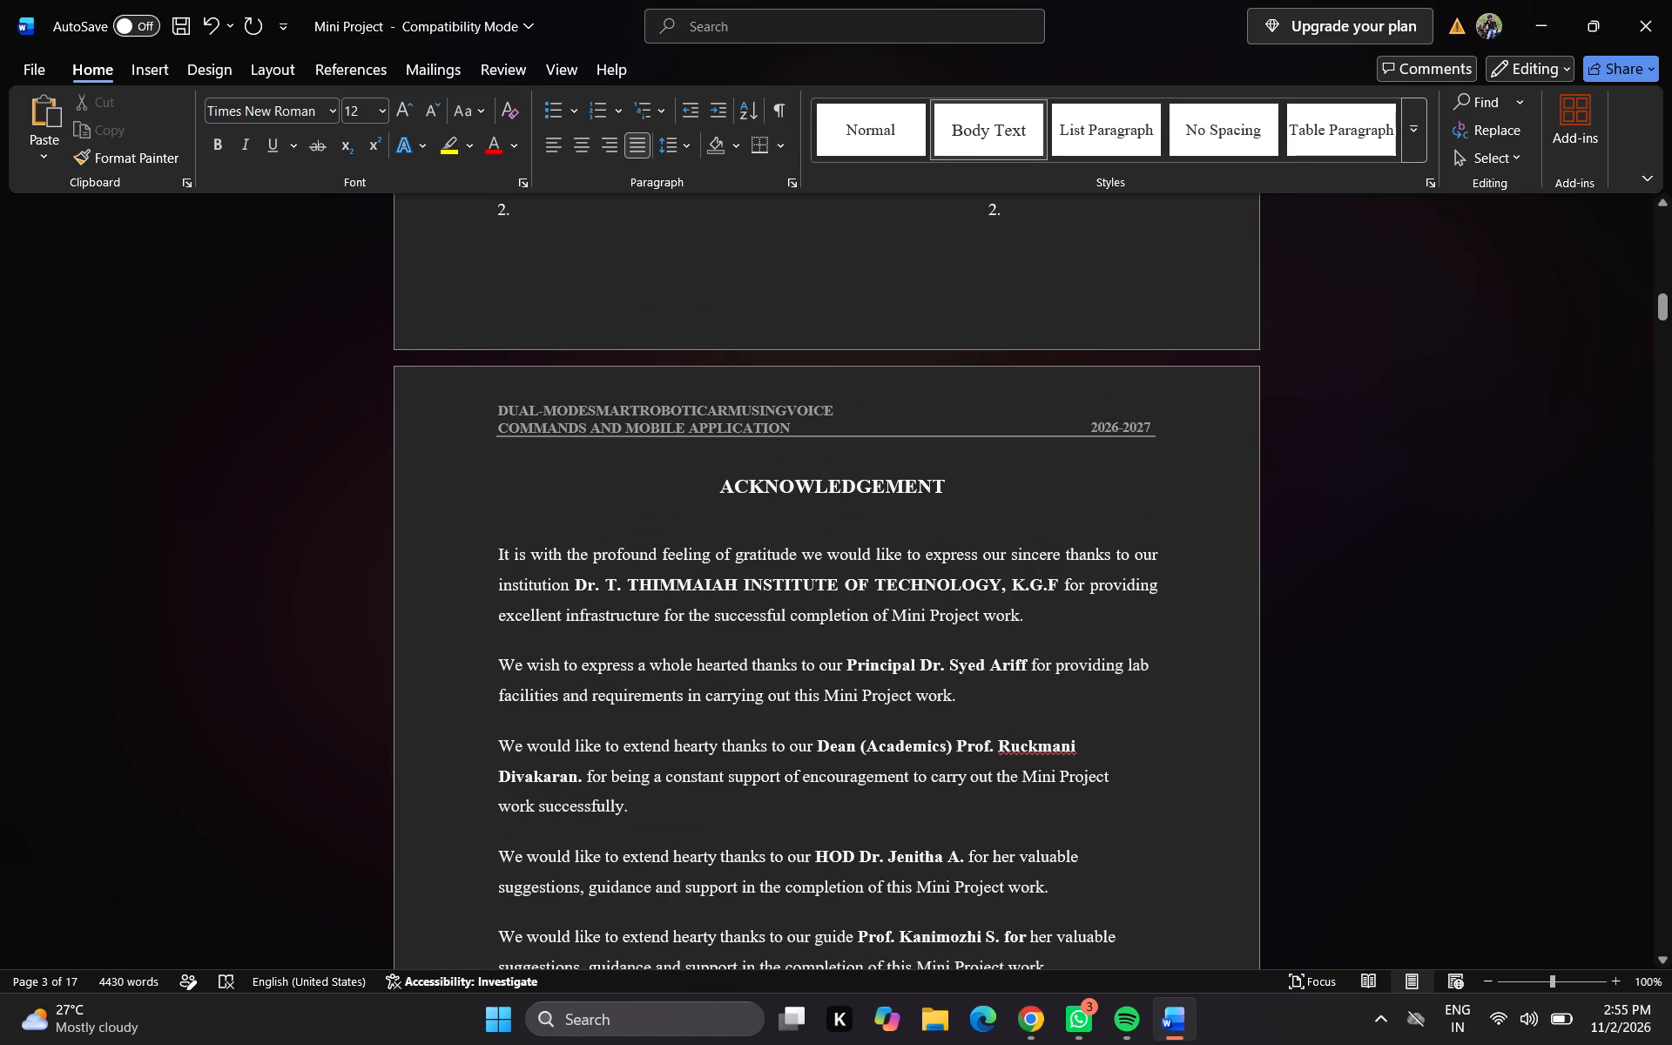
{"action": "key", "text": "Down"}
{"action": "key", "text": "Down"}
{"action": "key", "text": "Down"}
{"action": "key", "text": "Down"}
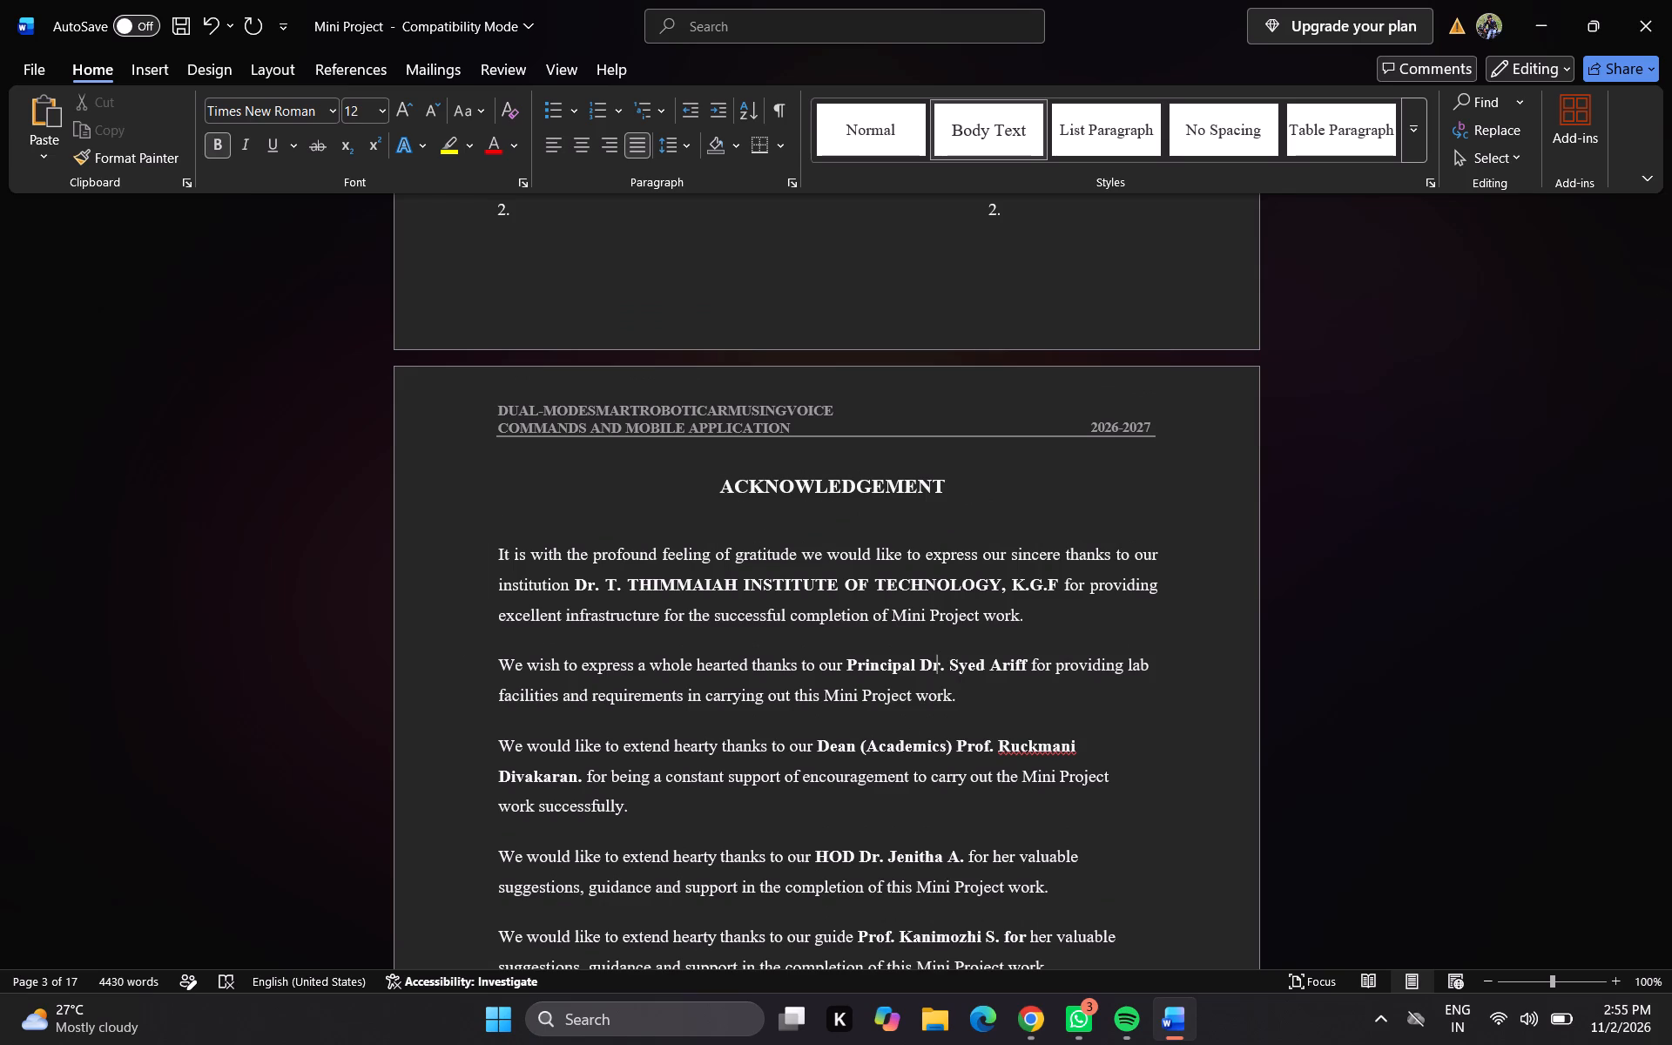
{"action": "key", "text": "Down"}
{"action": "key", "text": "Down"}
{"action": "key", "text": "Down"}
{"action": "key", "text": "Down"}
{"action": "key", "text": "Down"}
{"action": "key", "text": "Down"}
{"action": "key", "text": "Down"}
{"action": "key", "text": "Down"}
{"action": "key", "text": "Down"}
{"action": "key", "text": "Down"}
{"action": "key", "text": "Down"}
{"action": "key", "text": "Down"}
{"action": "key", "text": "Down"}
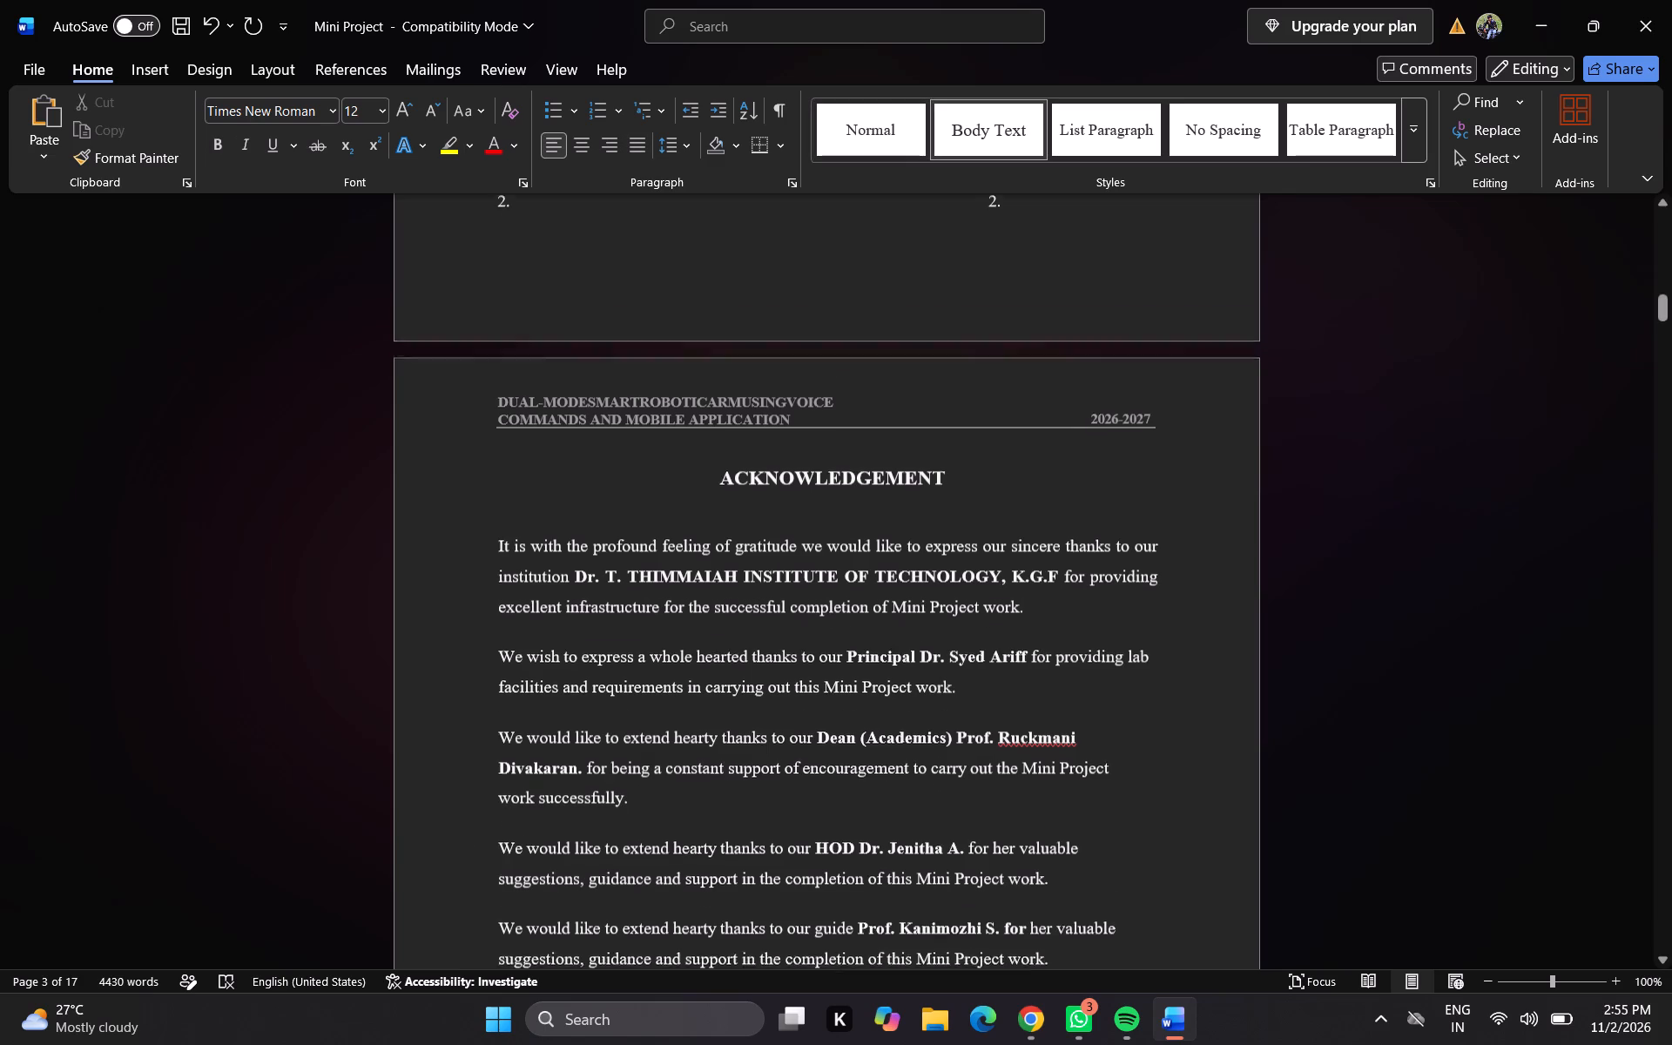
{"action": "key", "text": "Down"}
{"action": "key", "text": "Down"}
{"action": "key", "text": "Down"}
{"action": "key", "text": "Down"}
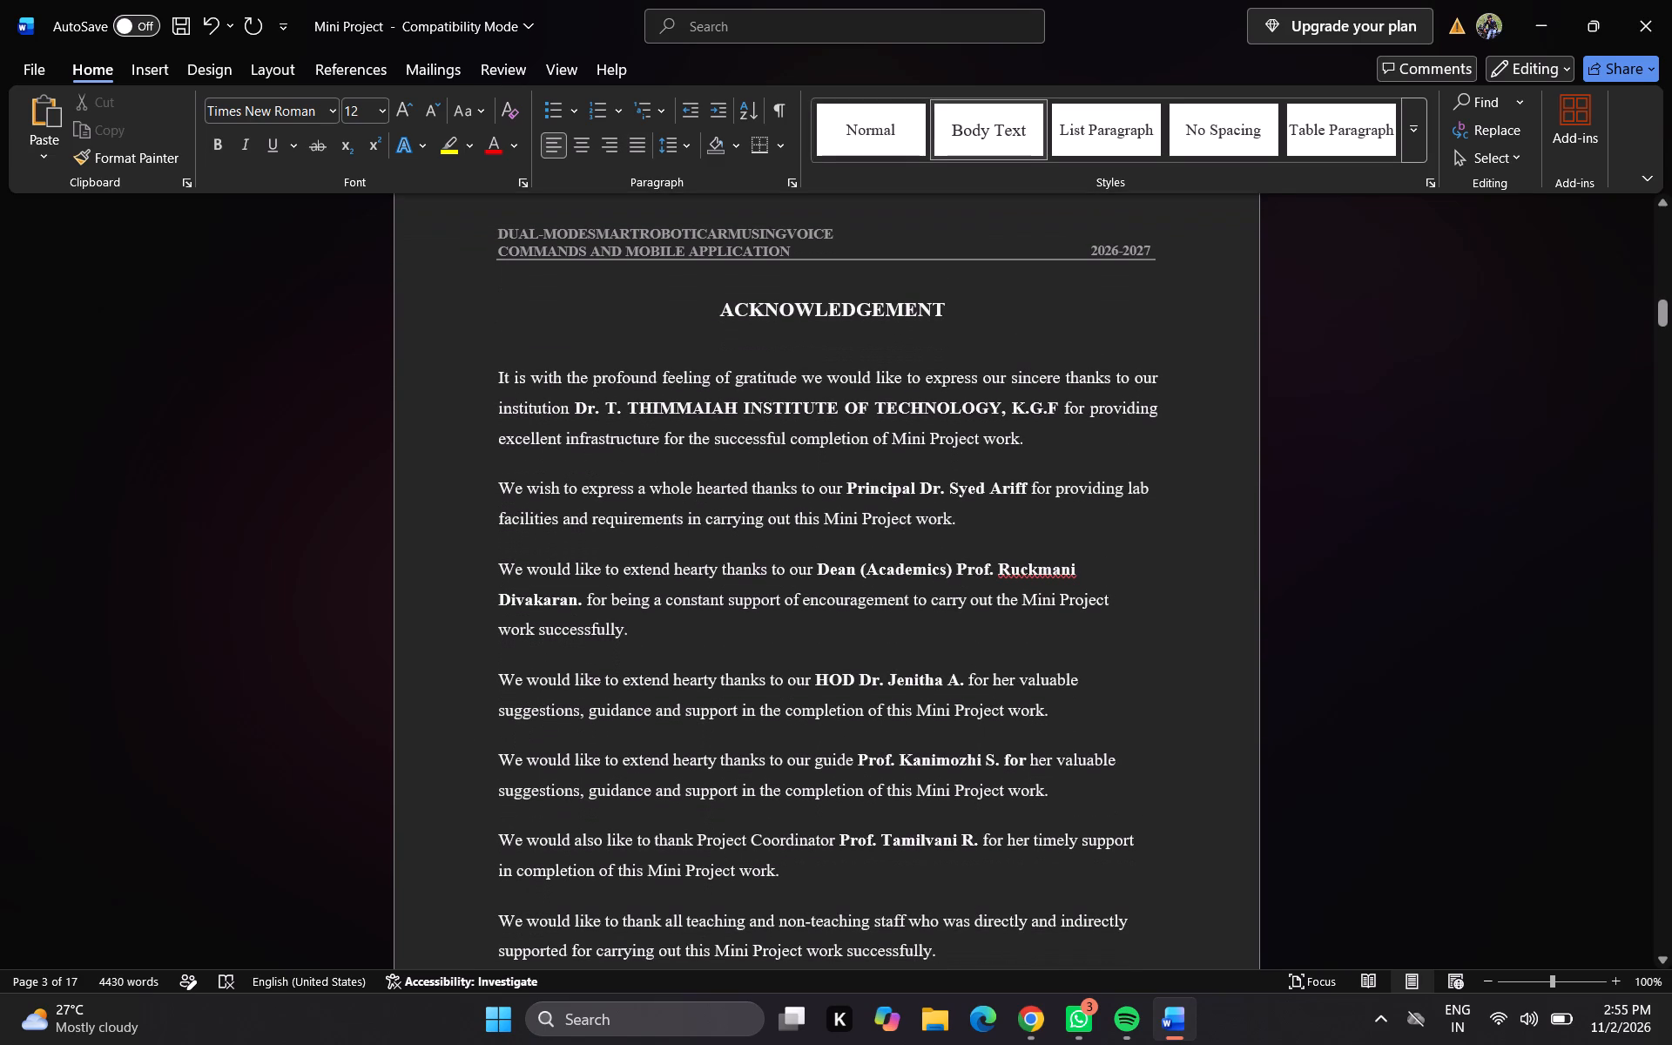
Read through the remaining Acknowledgement paragraphs down to the closing thanks to parents and friends.
{"action": "key", "text": "Down"}
{"action": "key", "text": "Down"}
{"action": "key", "text": "Down"}
{"action": "key", "text": "Down"}
{"action": "key", "text": "Down"}
{"action": "key", "text": "Down"}
{"action": "key", "text": "Down"}
{"action": "key", "text": "Down"}
{"action": "key", "text": "Down"}
{"action": "key", "text": "Down"}
{"action": "key", "text": "Down"}
{"action": "key", "text": "Down"}
{"action": "key", "text": "Down"}
{"action": "key", "text": "Down"}
{"action": "key", "text": "Down"}
{"action": "key", "text": "Down"}
{"action": "key", "text": "Down"}
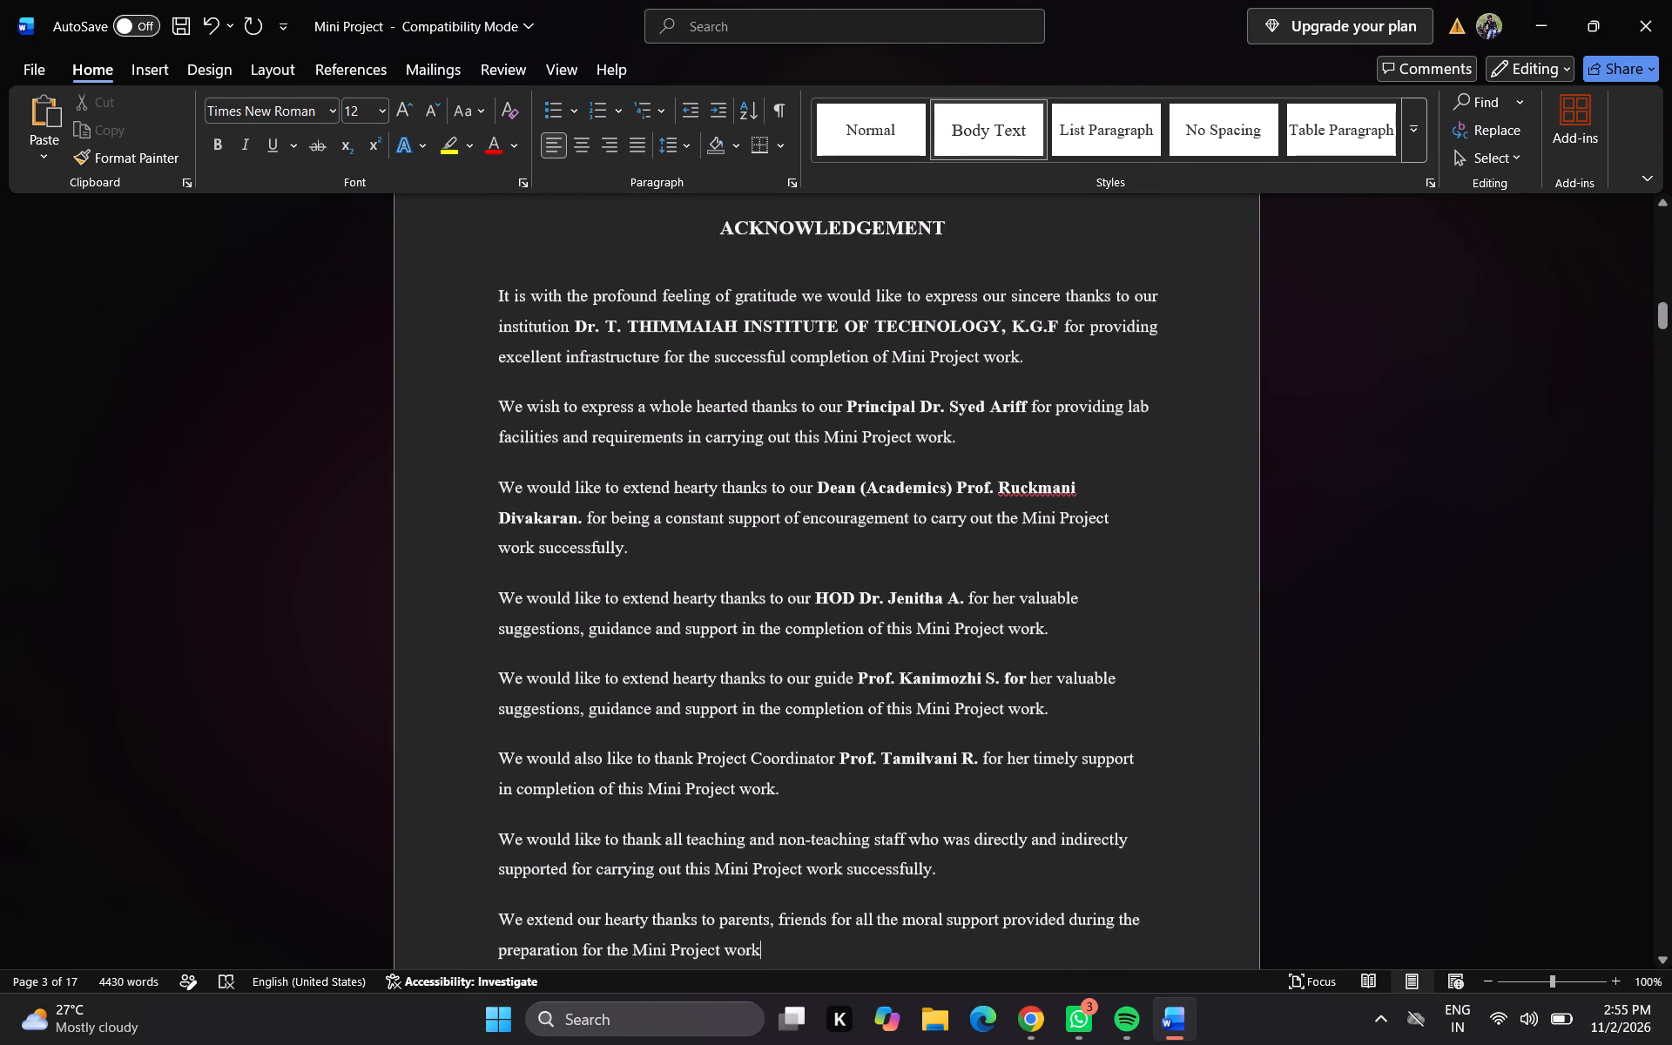
Move the stray initial S from the end of the third student's line to the start of the fourth student's name below the Acknowledgement.
{"action": "key", "text": "Up"}
{"action": "key", "text": "Up"}
{"action": "key", "text": "Up"}
{"action": "key", "text": "Up"}
{"action": "key", "text": "Up"}
{"action": "key", "text": "Up"}
{"action": "key", "text": "Up"}
{"action": "key", "text": "Up"}
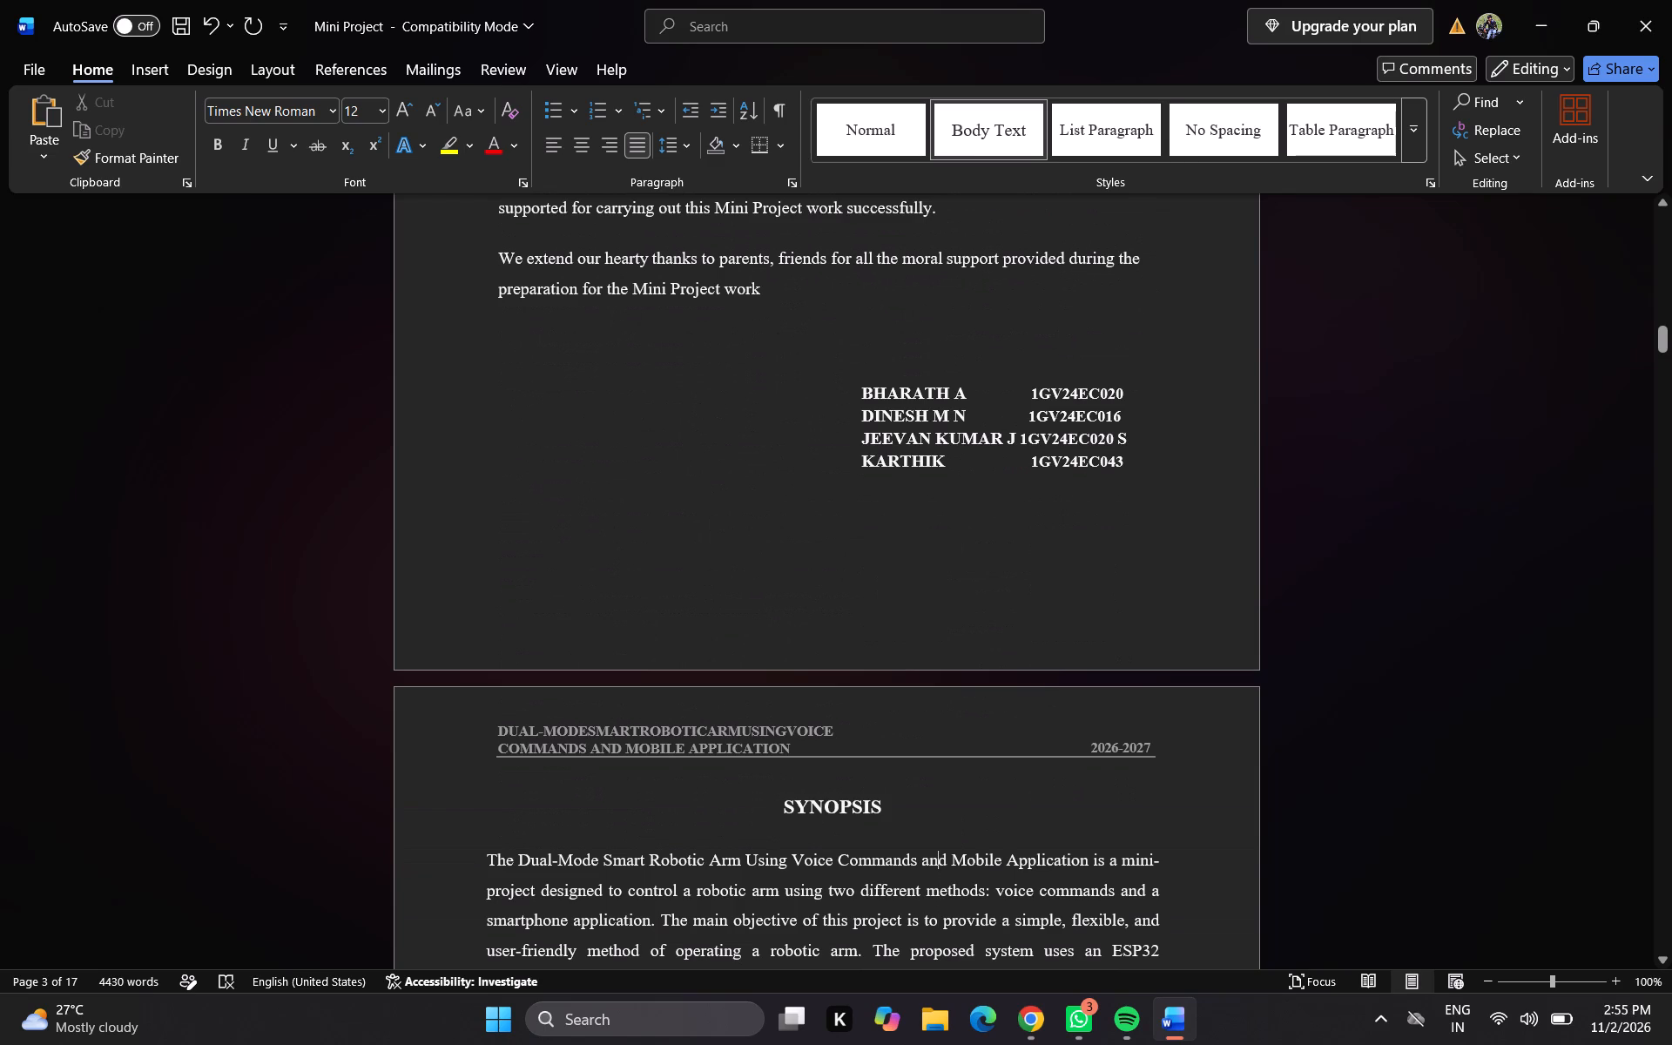
{"action": "key", "text": "Down"}
{"action": "key", "text": "Left"}
{"action": "key", "text": "Left"}
{"action": "key", "text": "Left"}
{"action": "key", "text": "Left"}
{"action": "key", "text": "Left"}
{"action": "key", "text": "Left"}
{"action": "key", "text": "Left"}
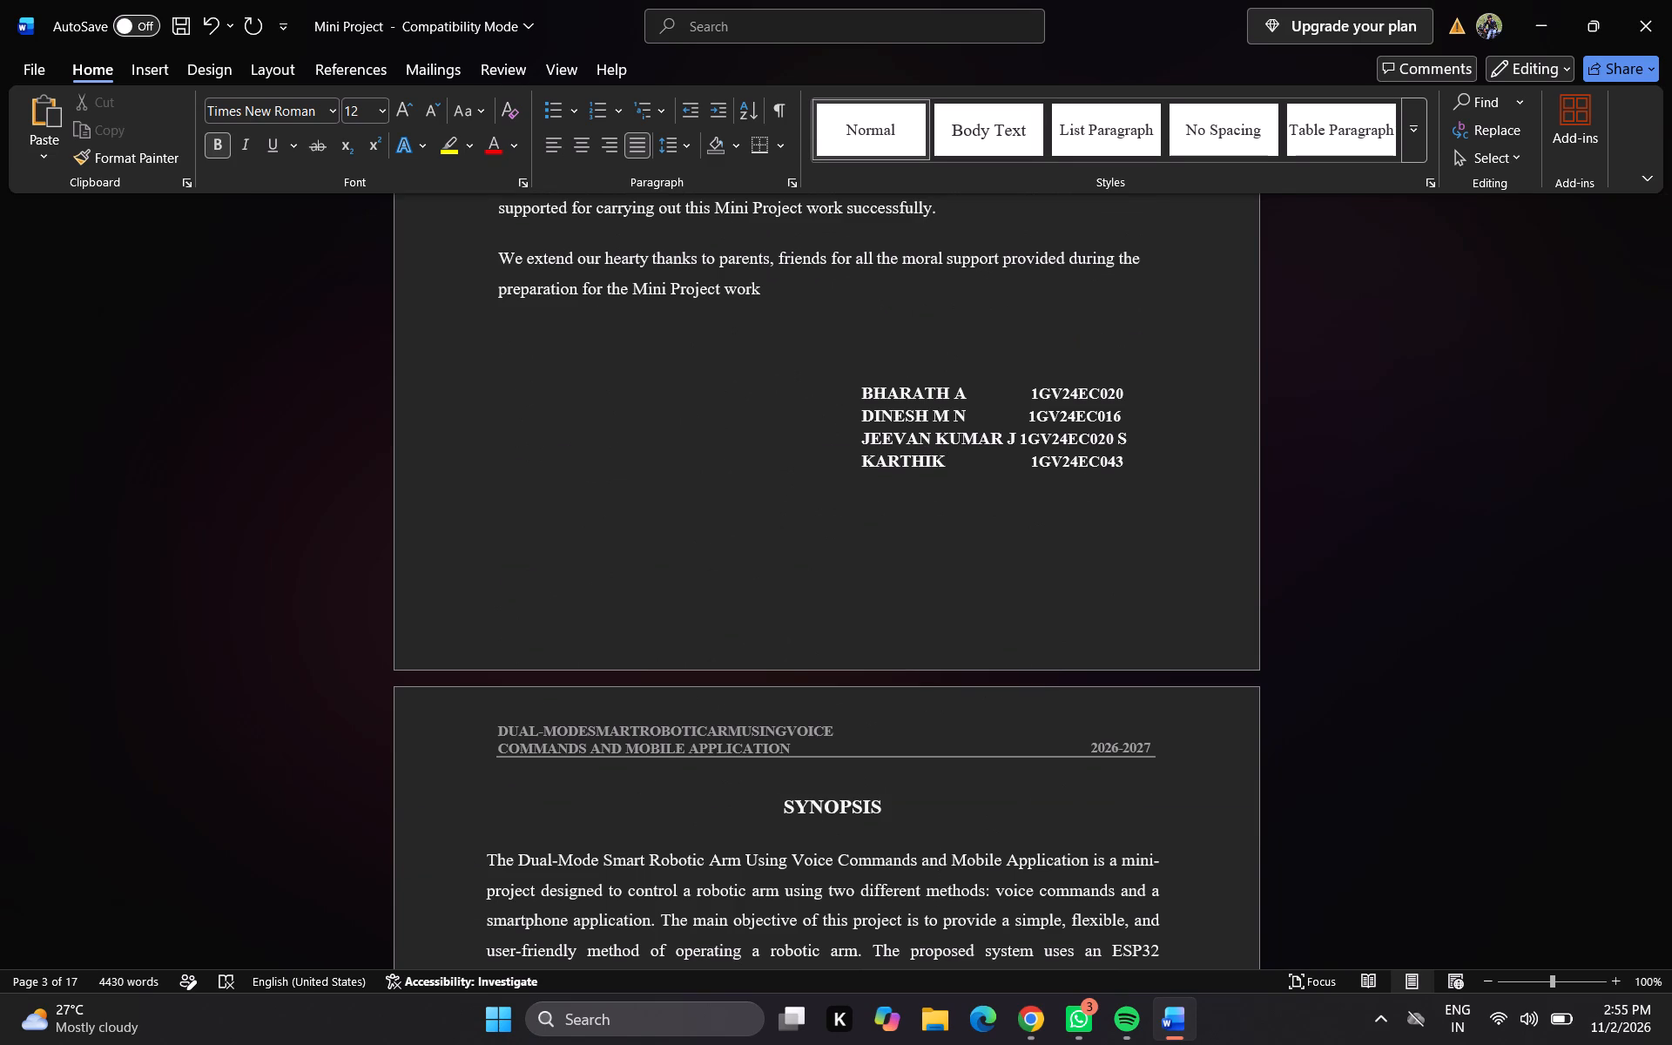
{"action": "key", "text": "space"}
{"action": "left_click", "coordinate": [1120, 432]}
{"action": "key", "text": "Return"}
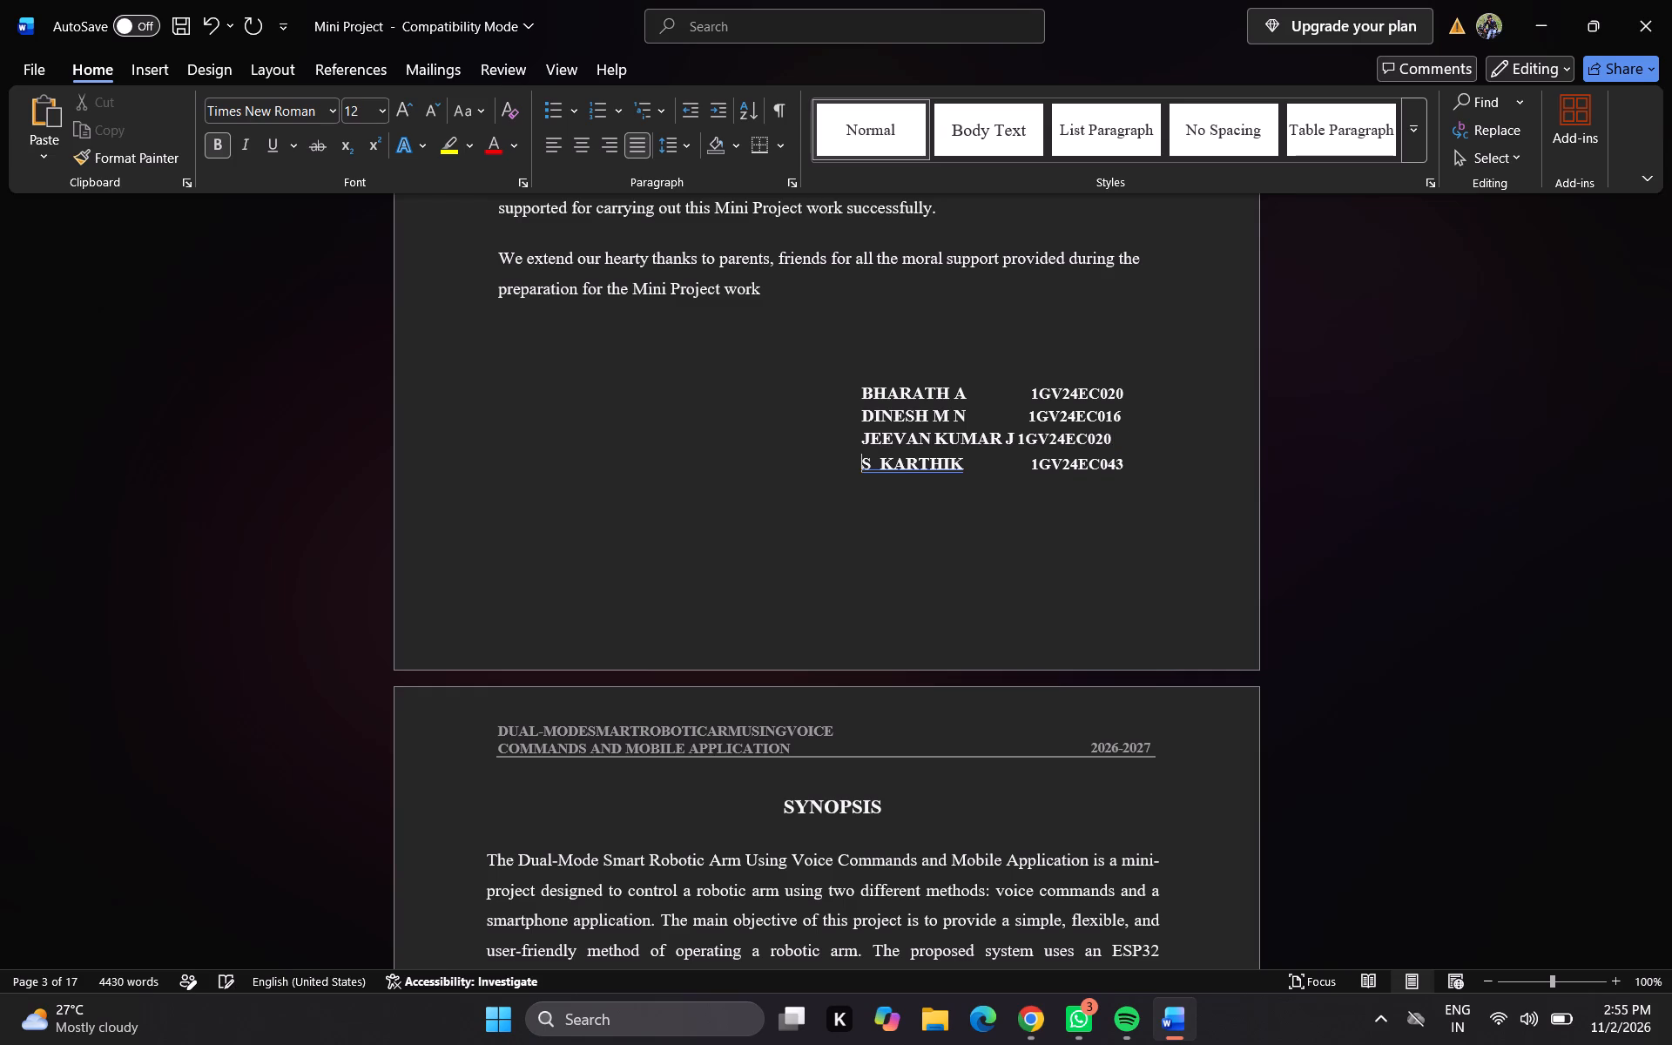
Insert four spaces before the third student's registration number to line it up with the other numbers.
{"action": "left_click", "coordinate": [1020, 439]}
{"action": "key", "text": "space"}
{"action": "key", "text": "space"}
{"action": "key", "text": "space"}
{"action": "key", "text": "space"}
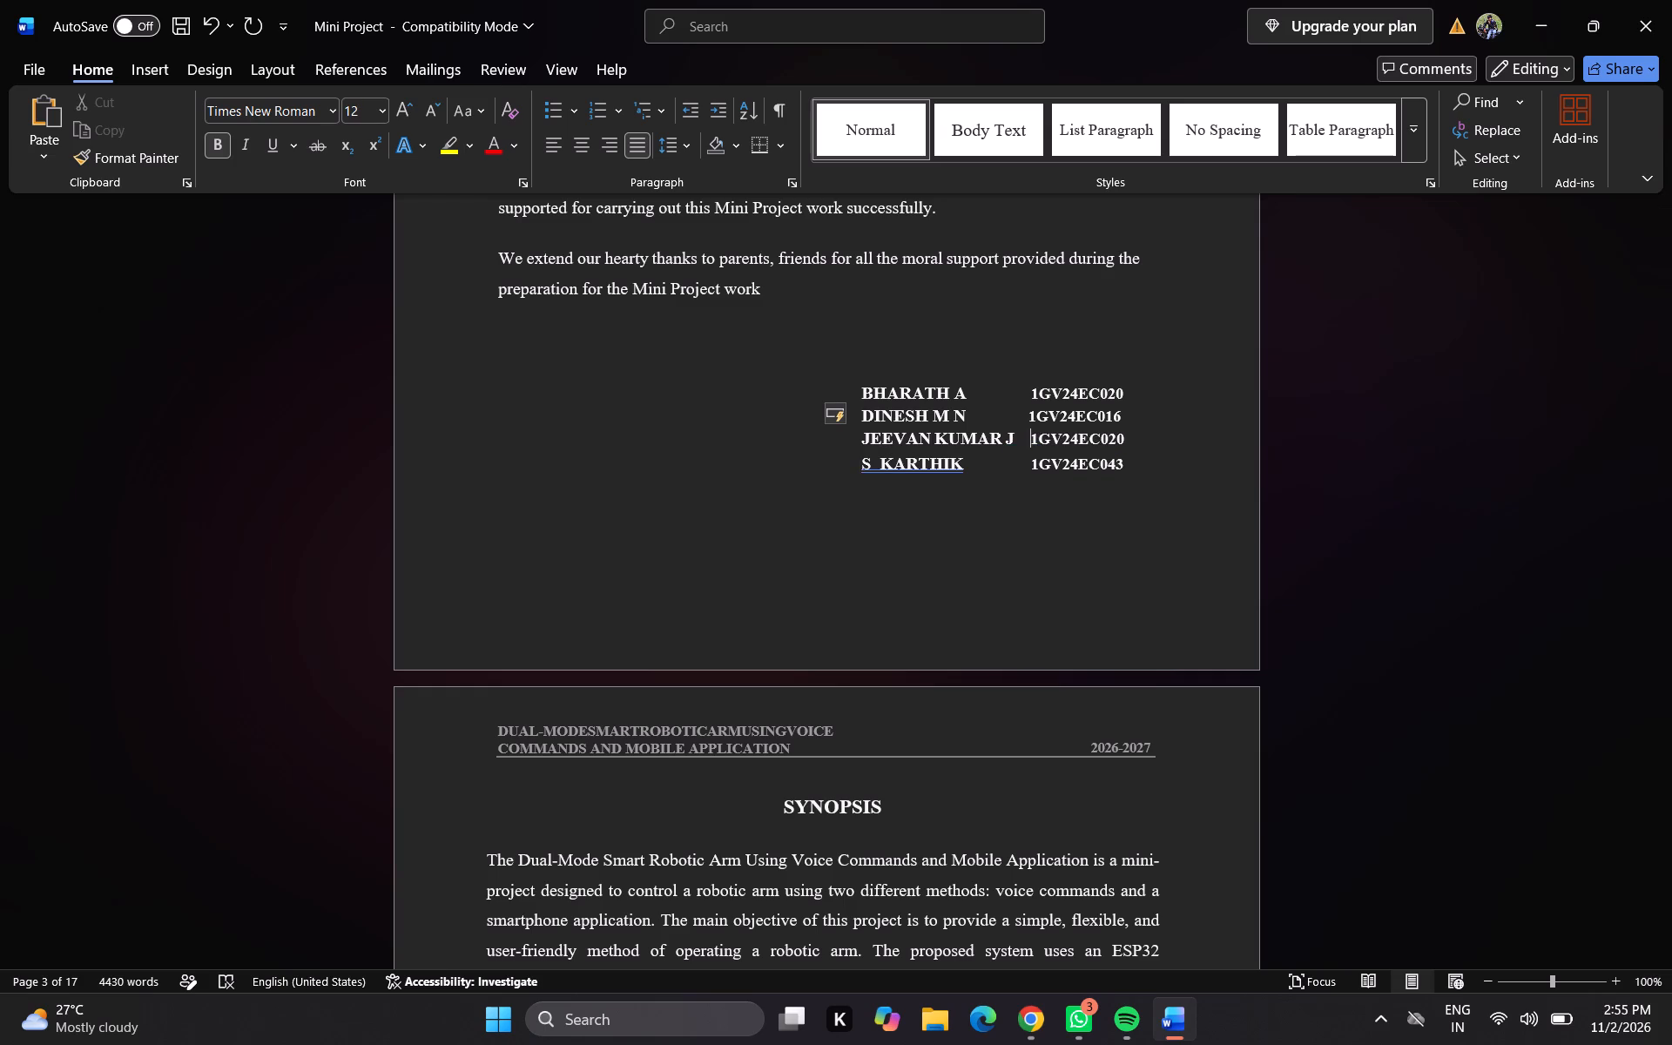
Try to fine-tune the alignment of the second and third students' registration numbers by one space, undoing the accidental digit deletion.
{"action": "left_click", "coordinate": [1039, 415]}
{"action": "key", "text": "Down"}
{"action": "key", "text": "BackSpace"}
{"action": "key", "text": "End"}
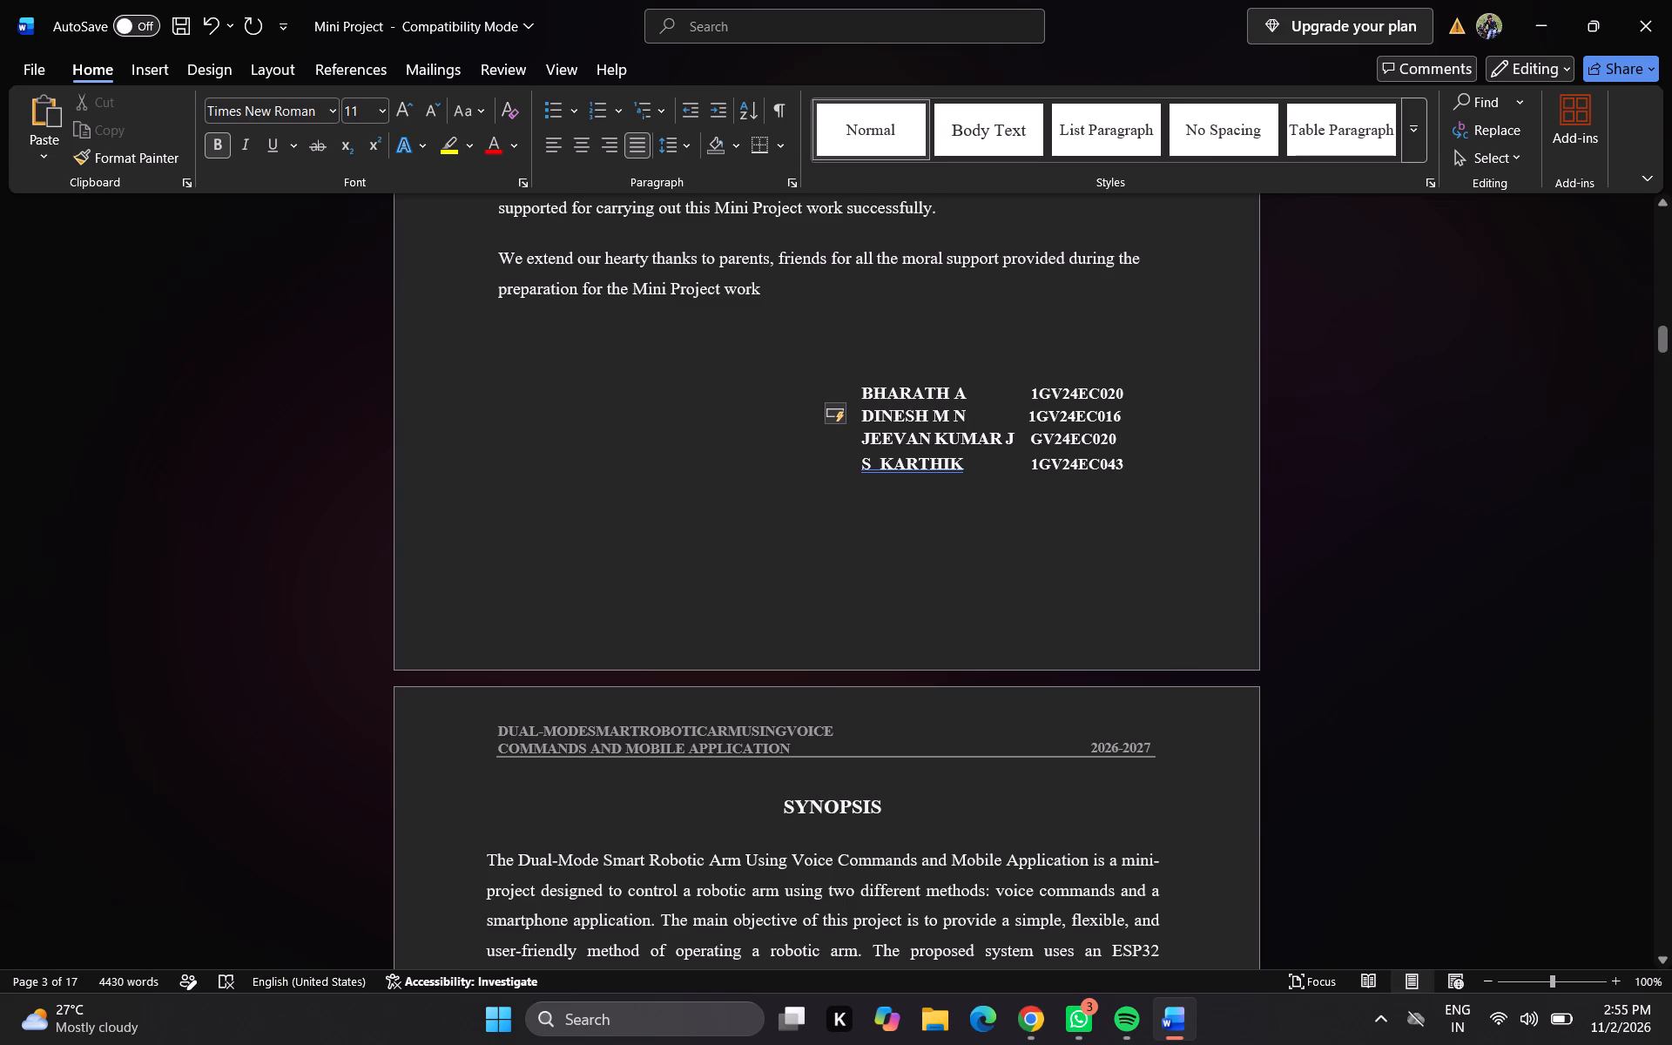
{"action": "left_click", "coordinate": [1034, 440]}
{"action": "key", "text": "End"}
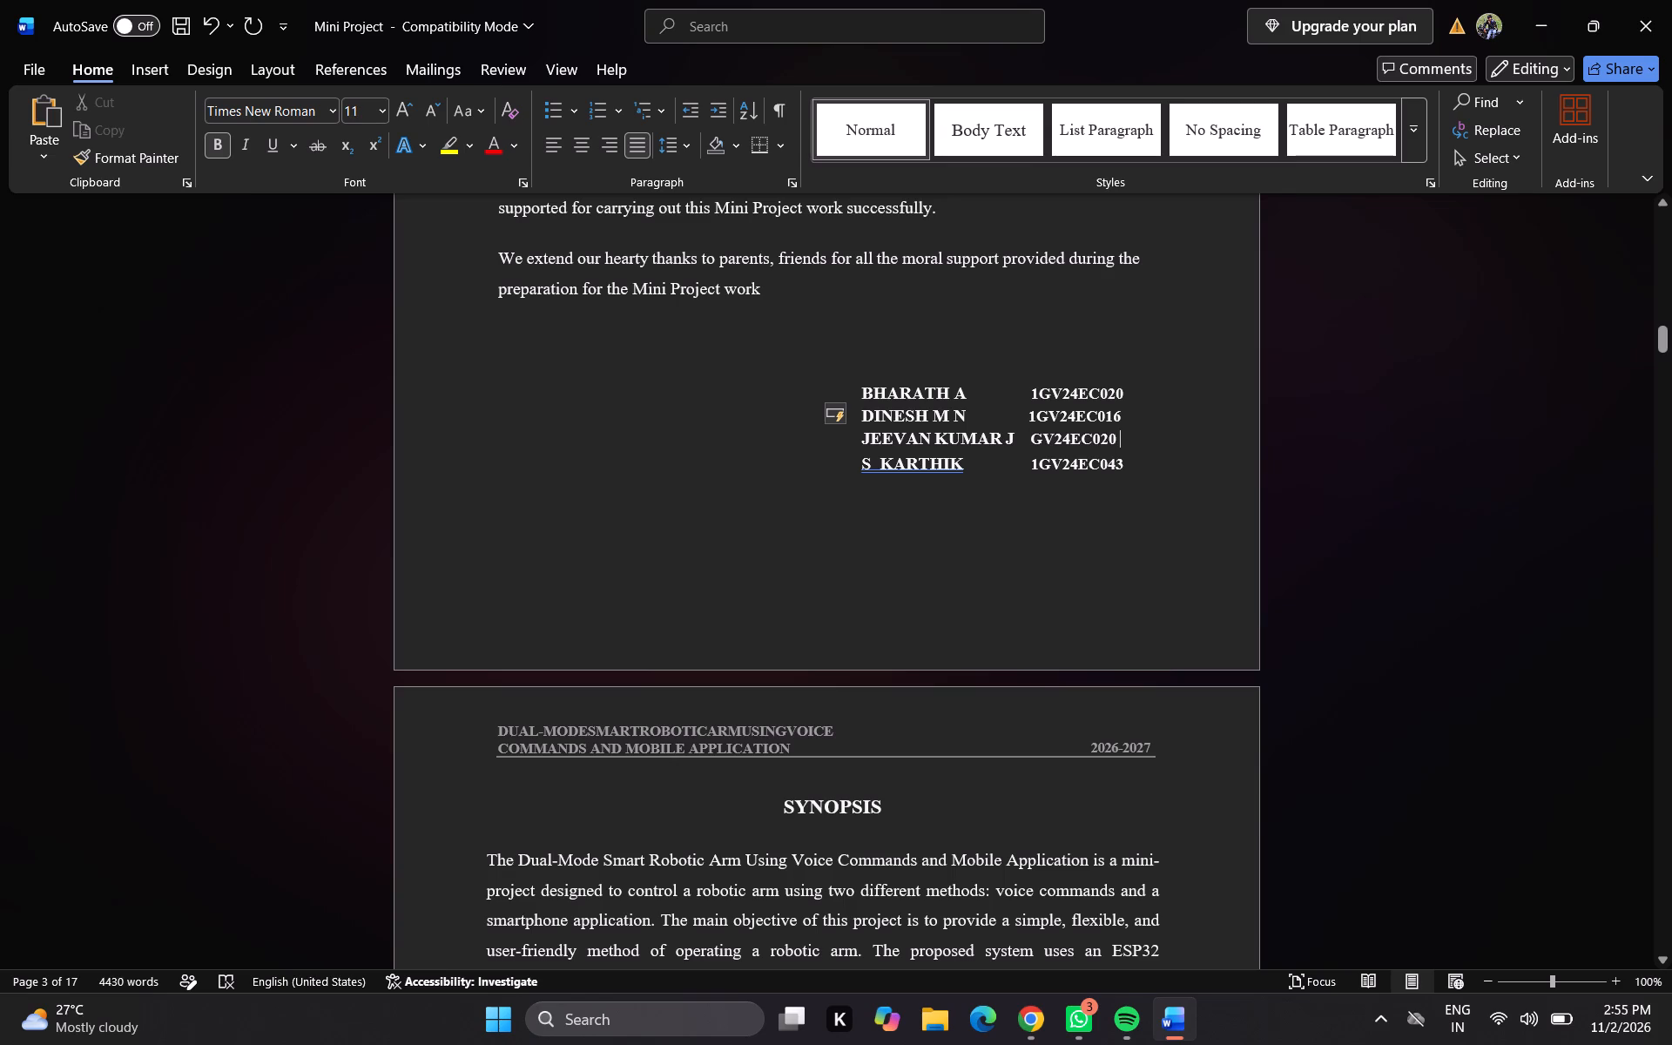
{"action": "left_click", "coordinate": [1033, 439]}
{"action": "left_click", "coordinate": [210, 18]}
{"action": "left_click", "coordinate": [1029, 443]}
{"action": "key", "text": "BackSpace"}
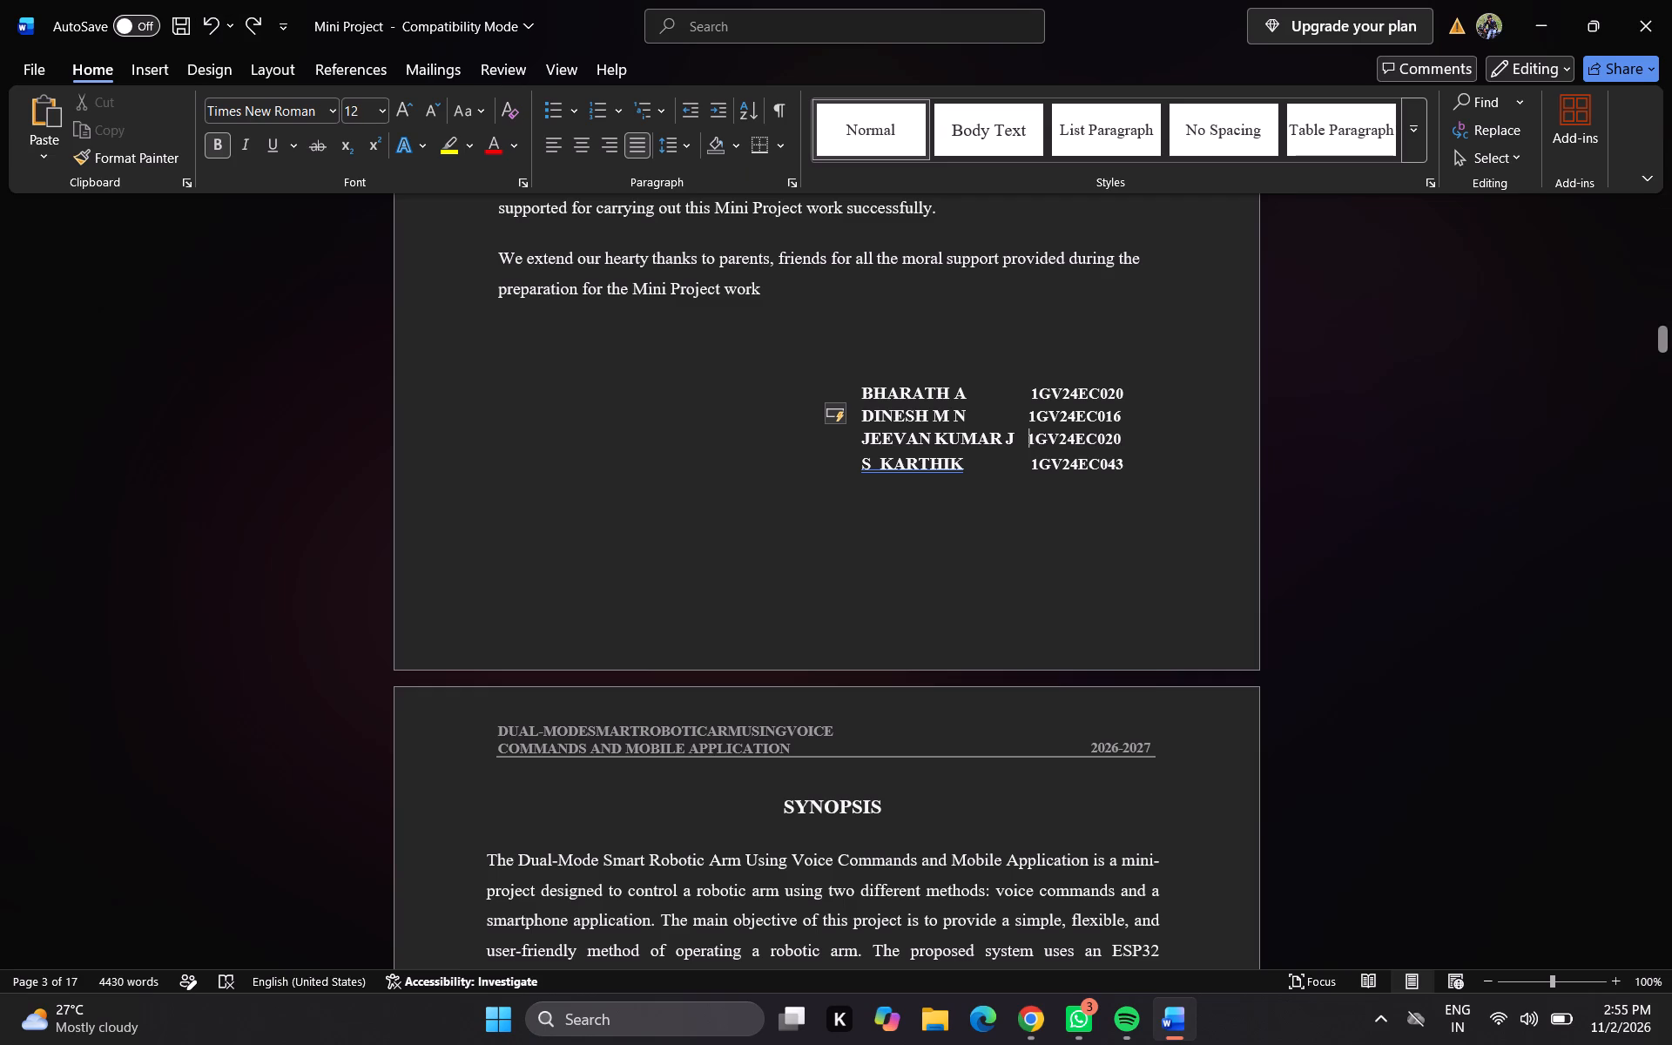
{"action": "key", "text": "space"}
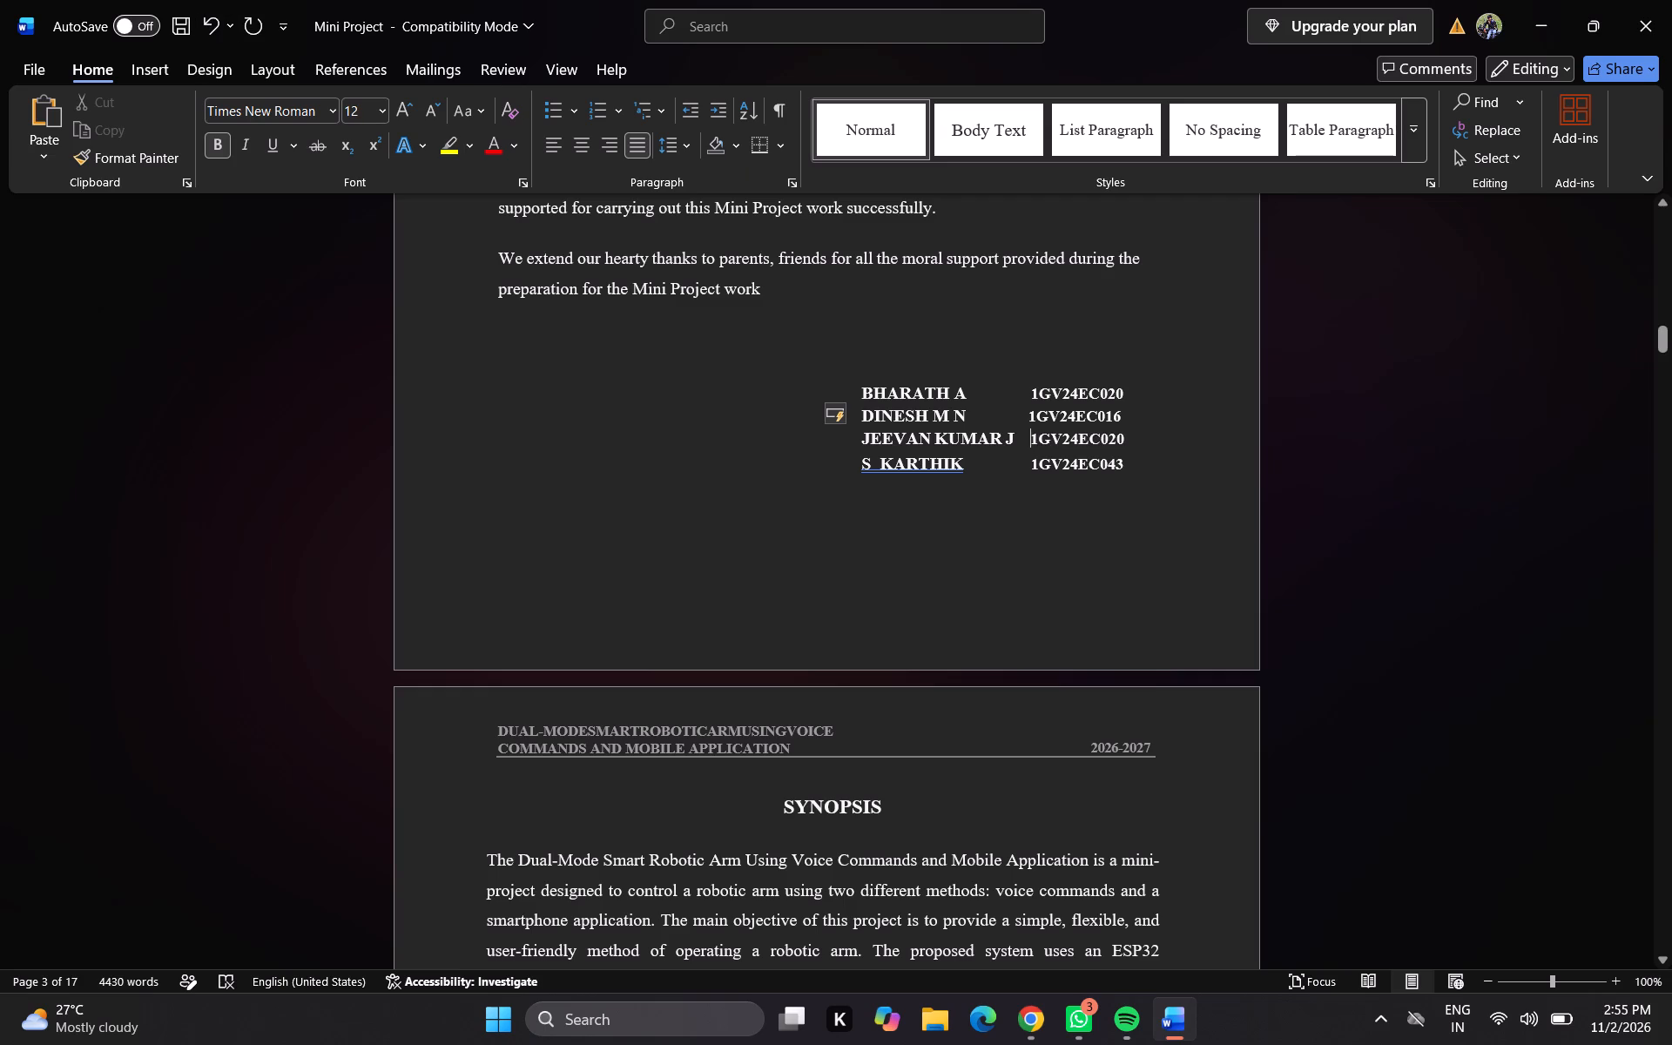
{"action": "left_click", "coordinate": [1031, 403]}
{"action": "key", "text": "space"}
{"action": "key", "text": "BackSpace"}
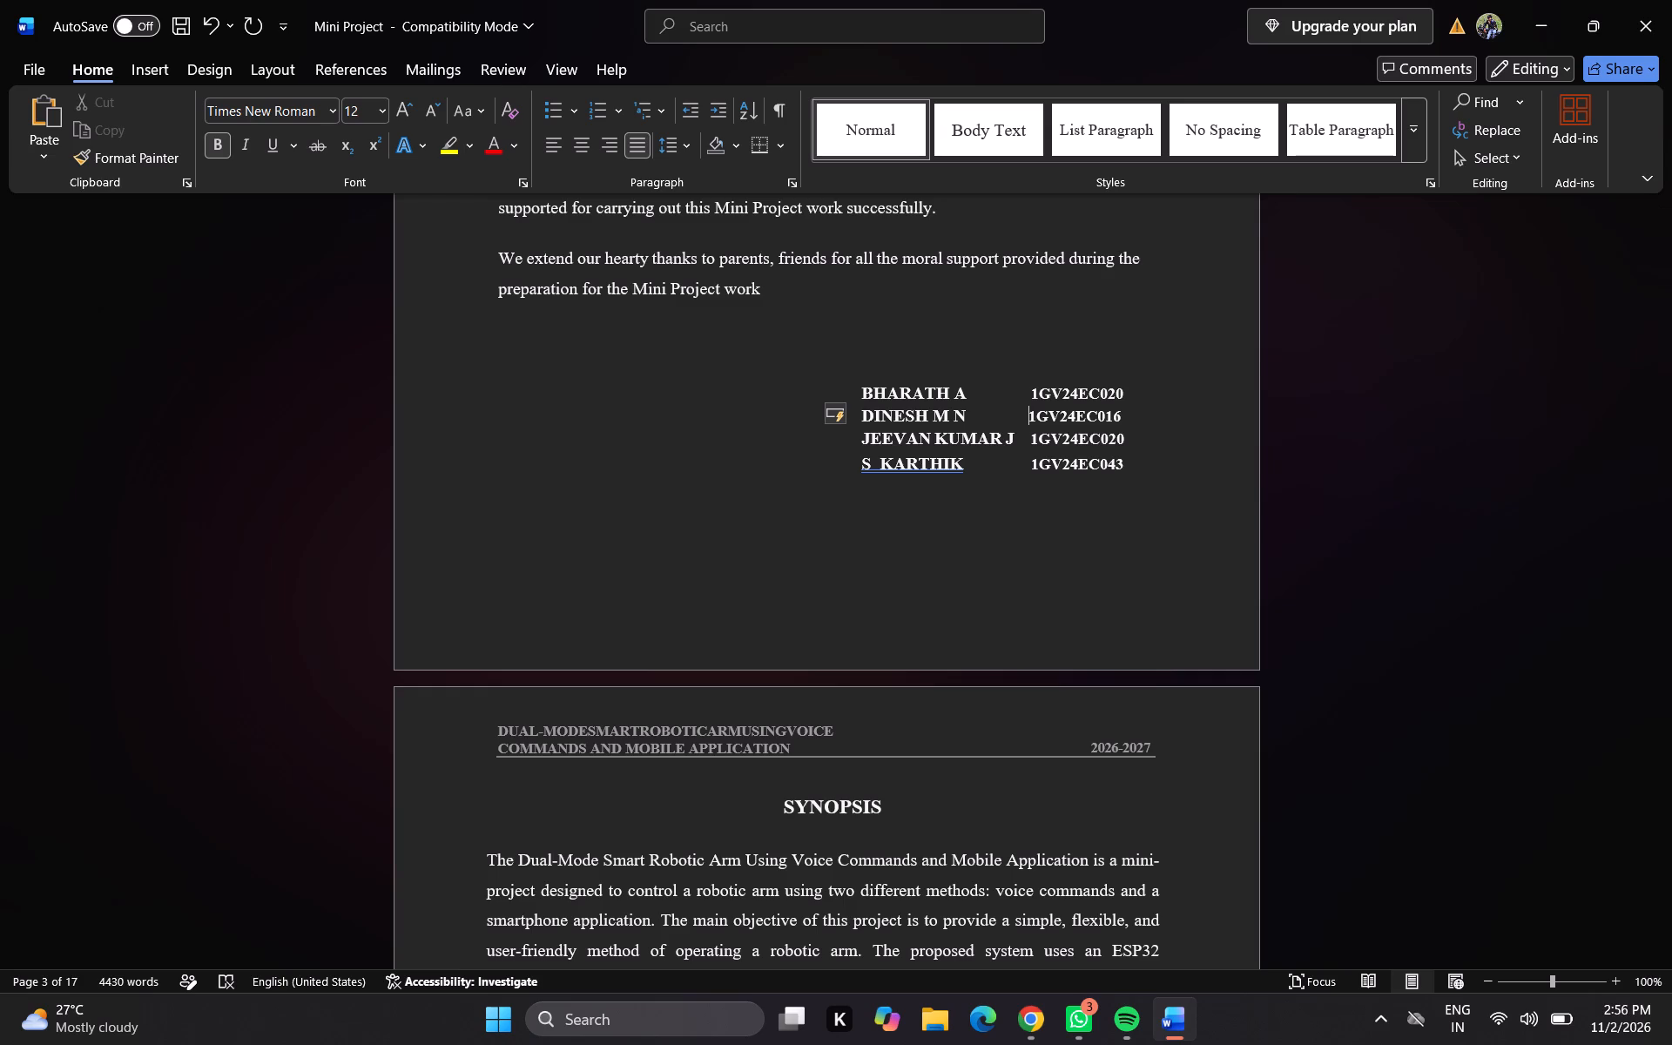
Replace the SYNOPSIS page heading with ABSTRACT.
{"action": "left_click", "coordinate": [761, 750]}
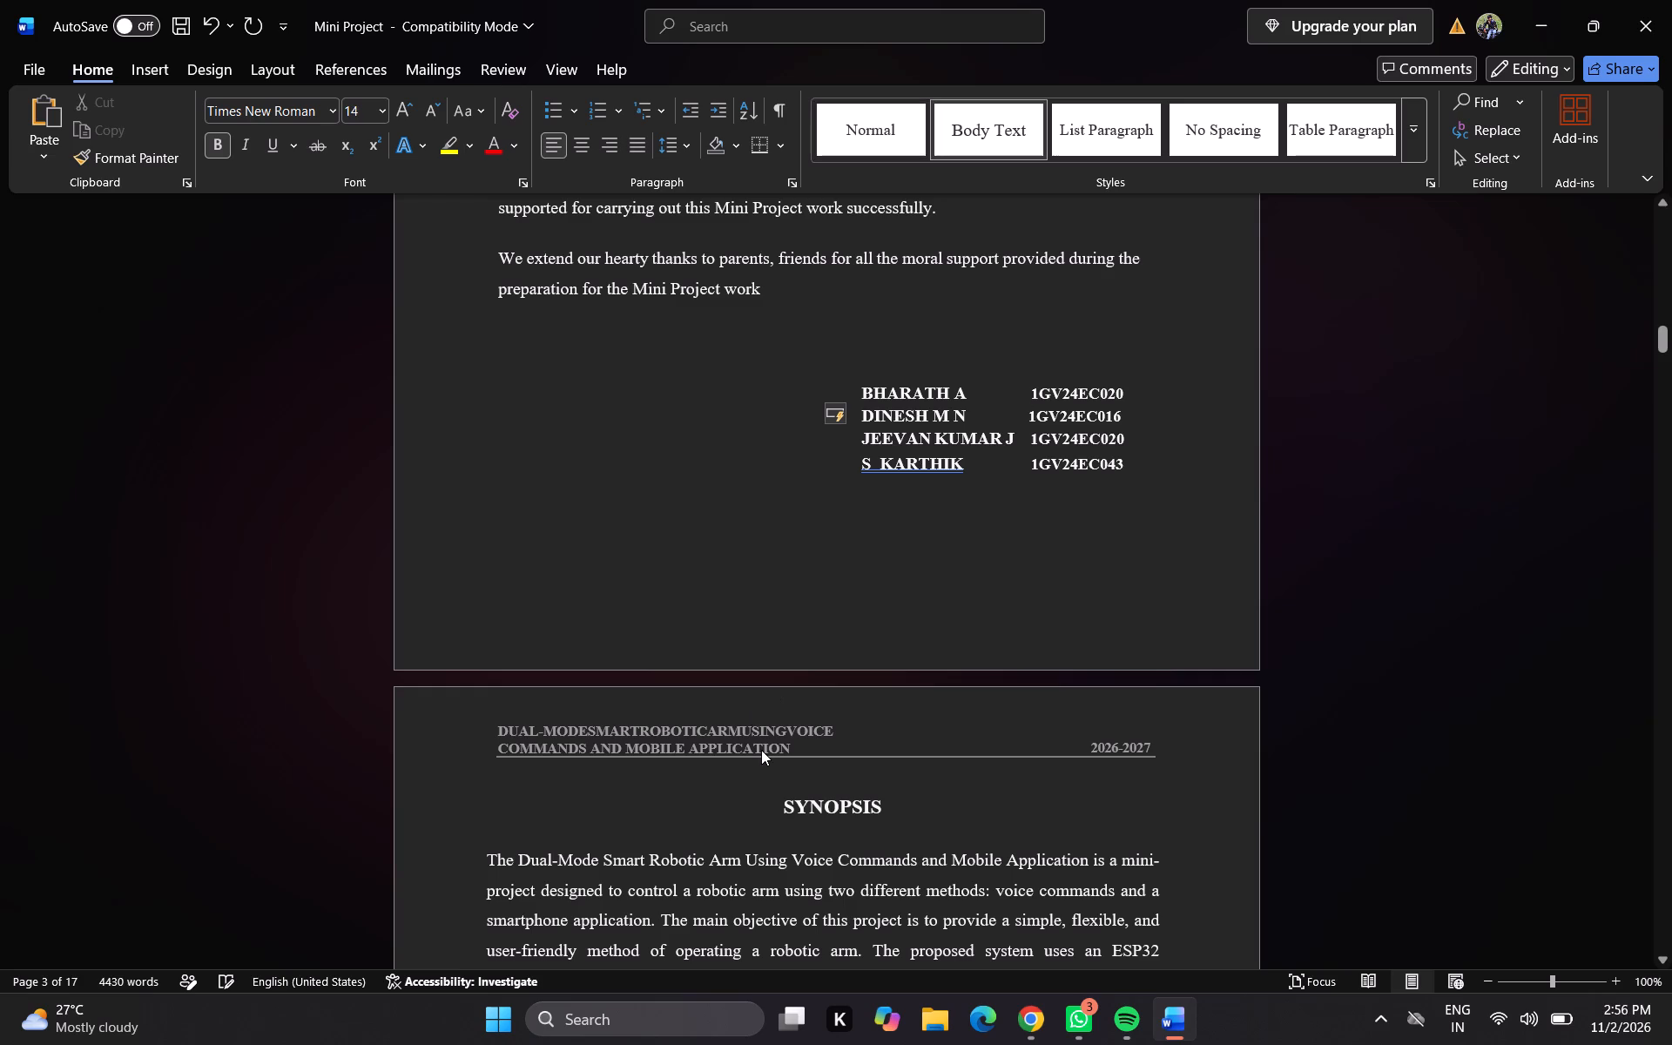
{"action": "left_click", "coordinate": [889, 791]}
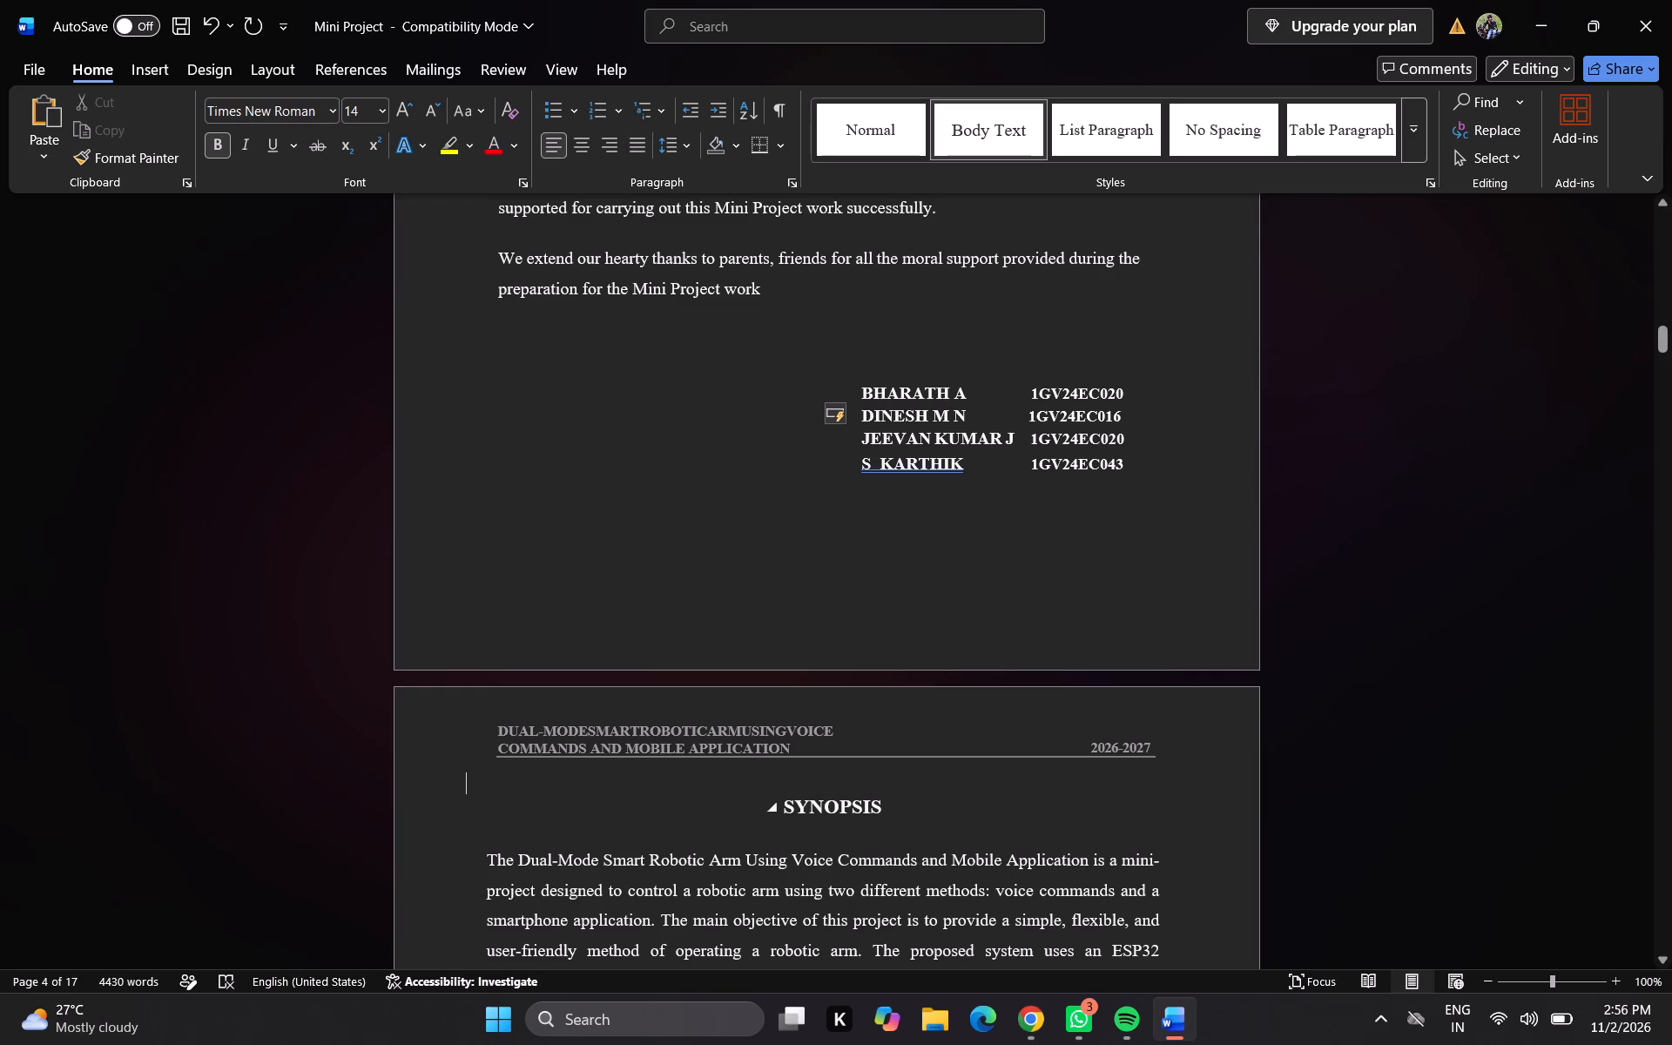
{"action": "left_click", "coordinate": [882, 803]}
{"action": "key", "text": "BackSpace"}
{"action": "key", "text": "BackSpace"}
{"action": "key", "text": "BackSpace"}
{"action": "key", "text": "BackSpace"}
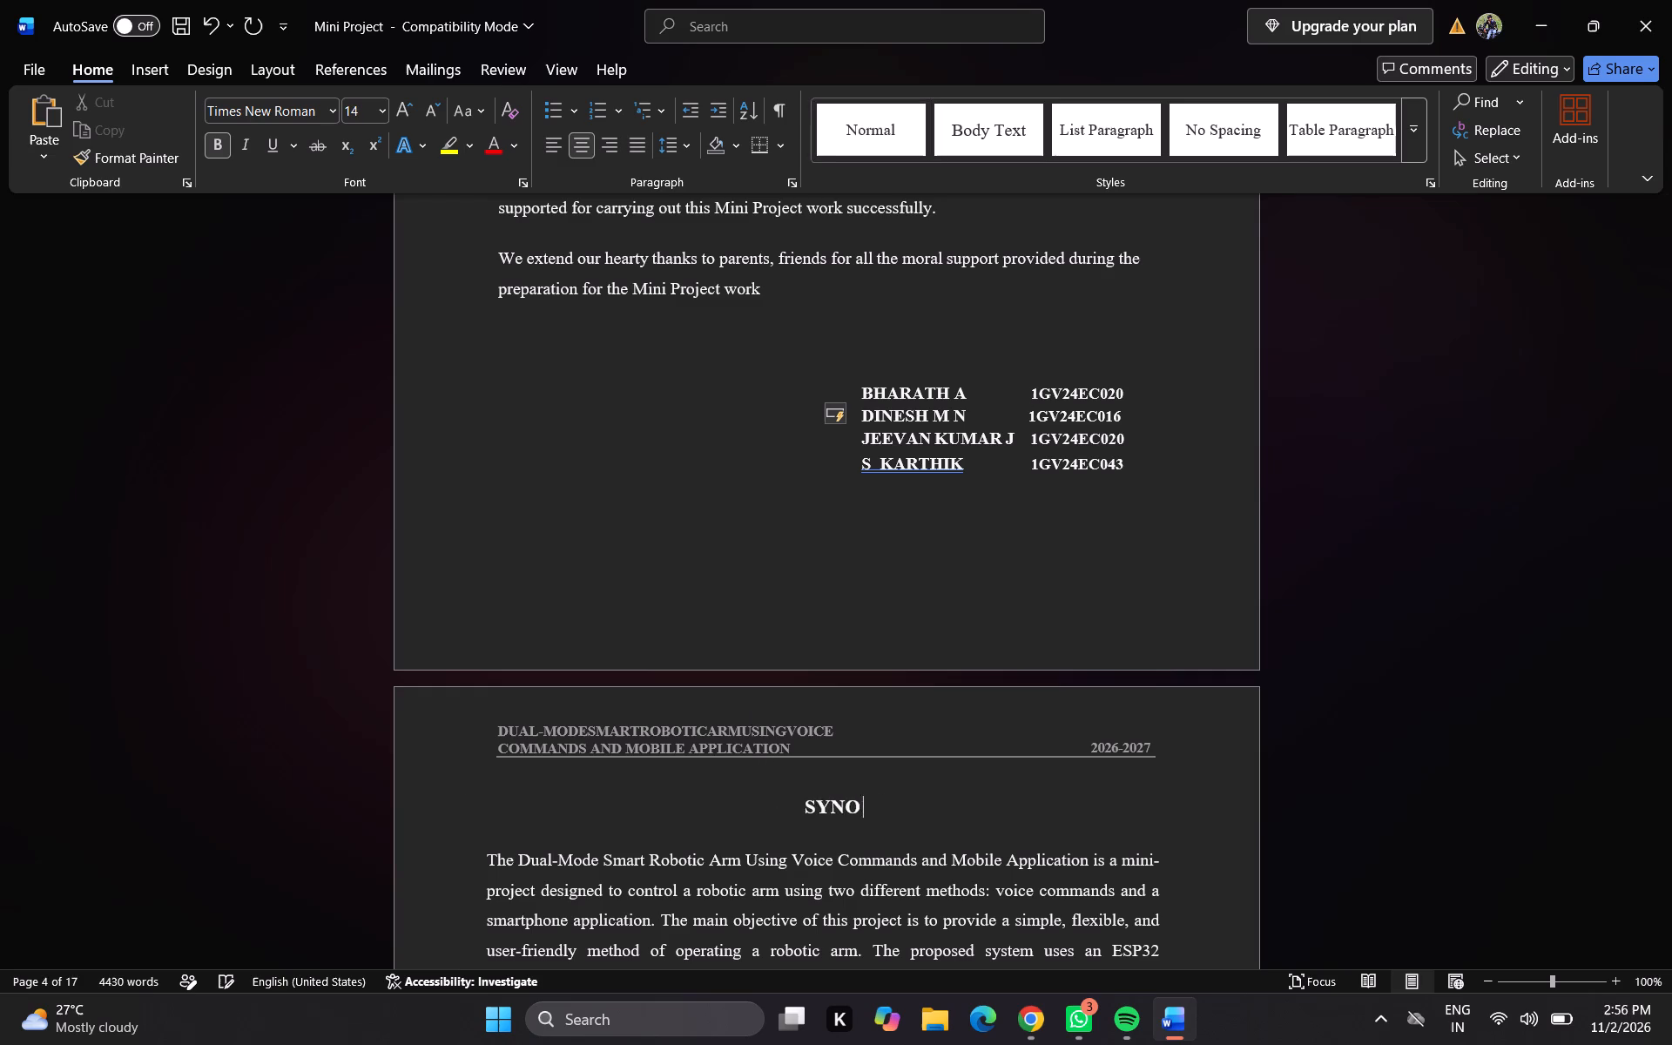
{"action": "key", "text": "BackSpace"}
{"action": "key", "text": "BackSpace"}
{"action": "key", "text": "BackSpace"}
{"action": "key", "text": "BackSpace"}
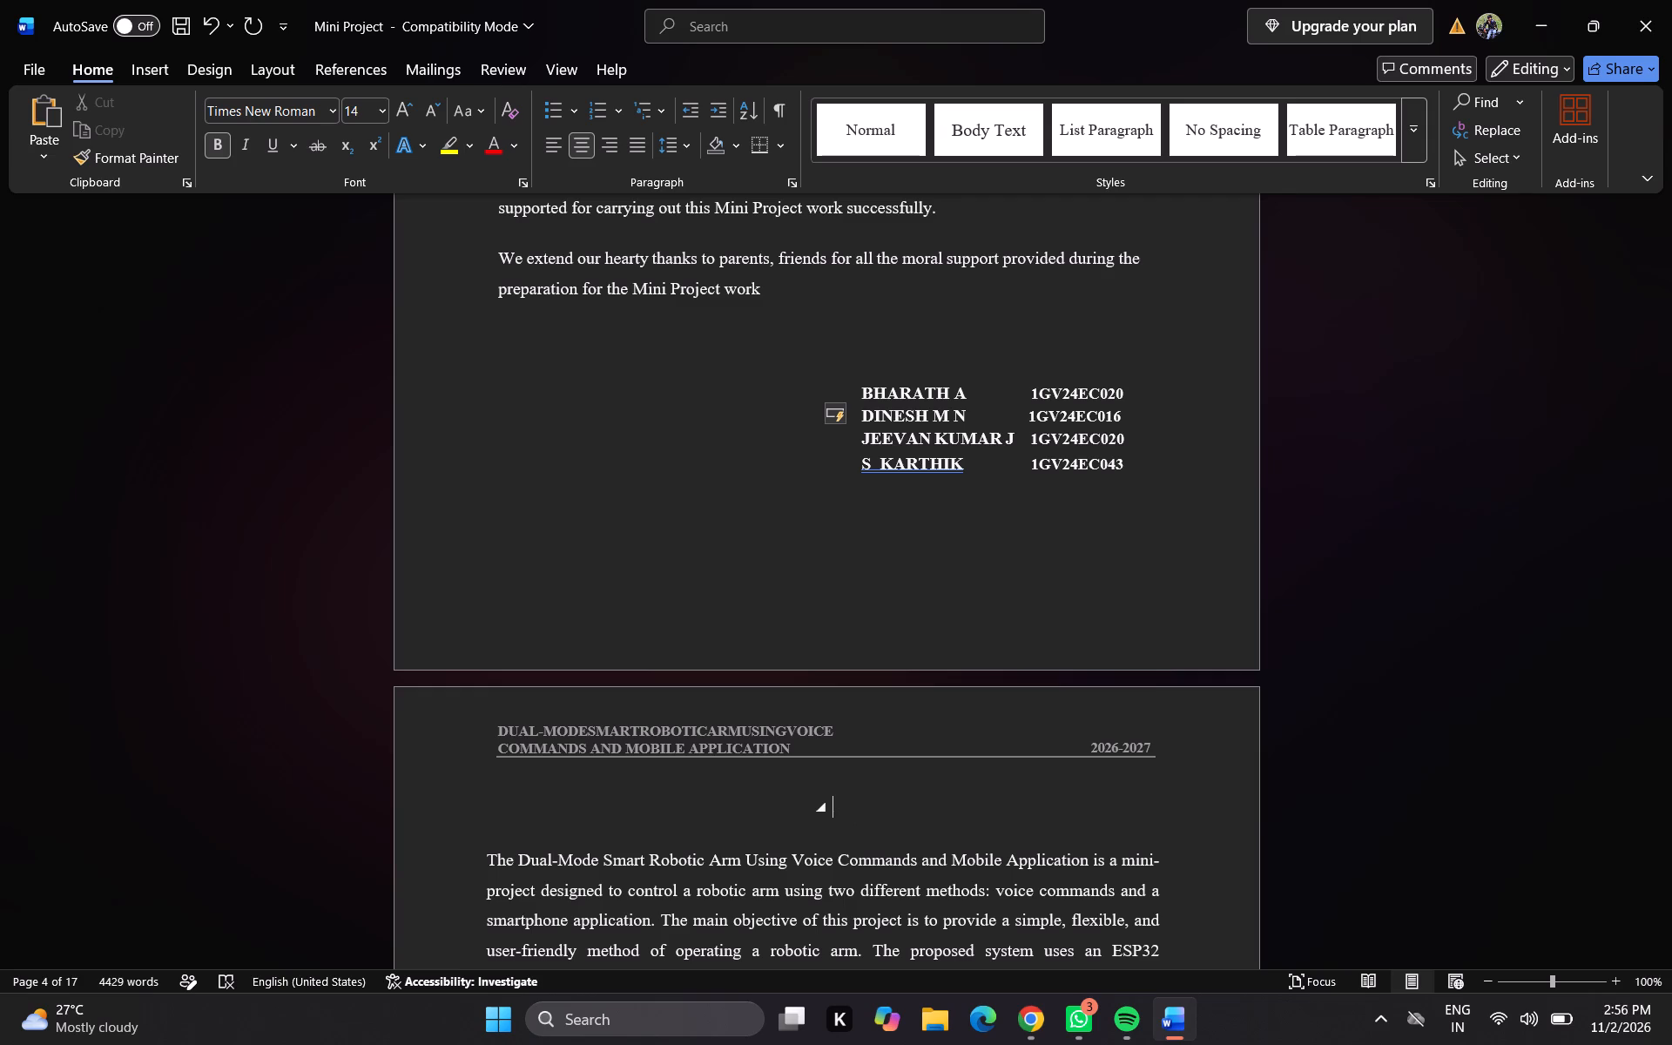
{"action": "key", "text": "a"}
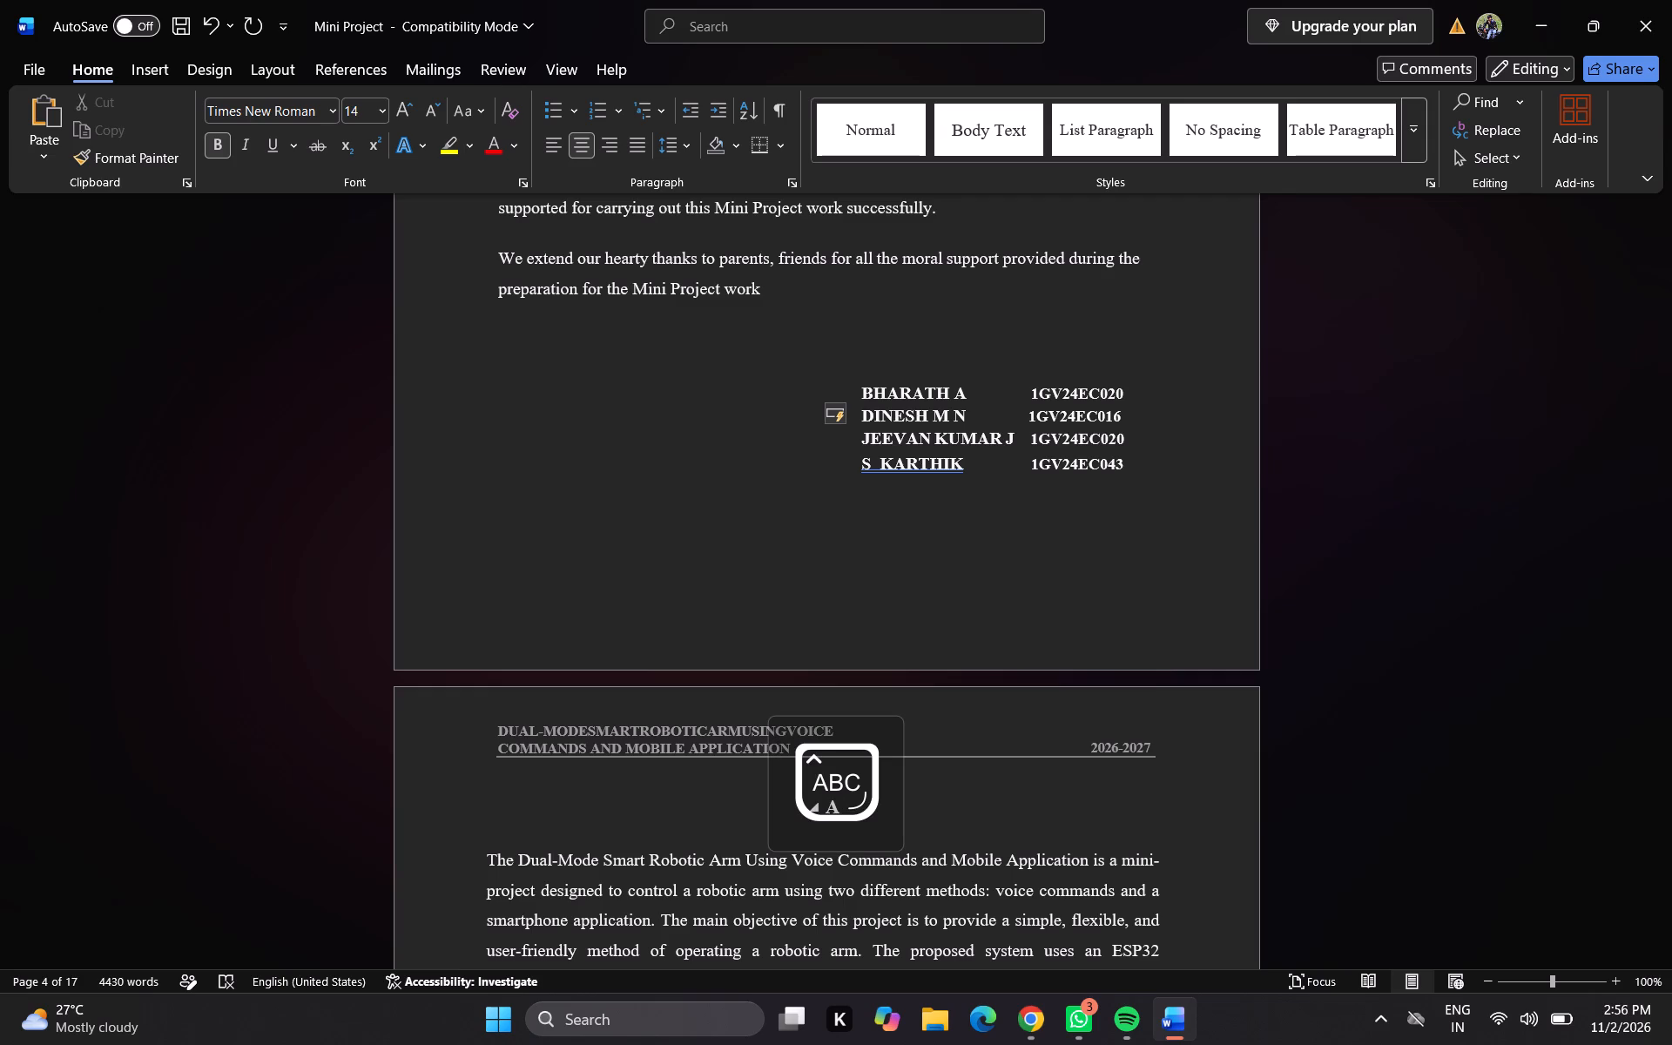
{"action": "key", "text": "b"}
{"action": "type", "text": "ST"}
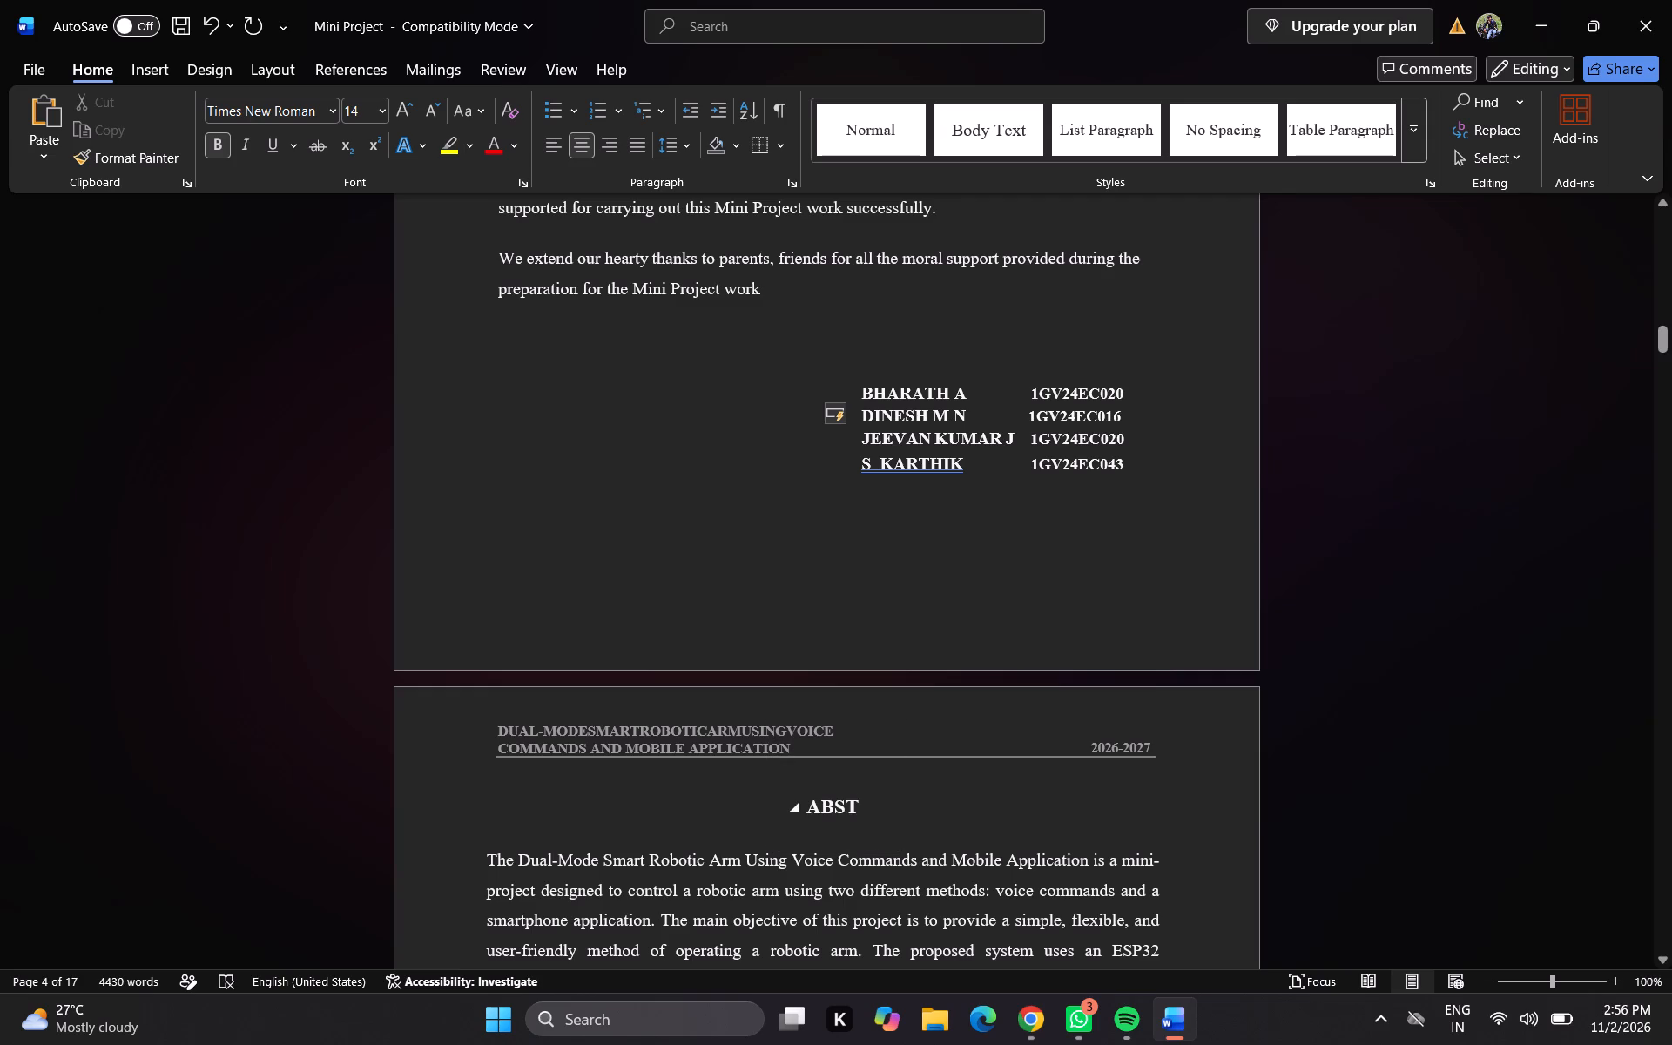
{"action": "type", "text": "RACT"}
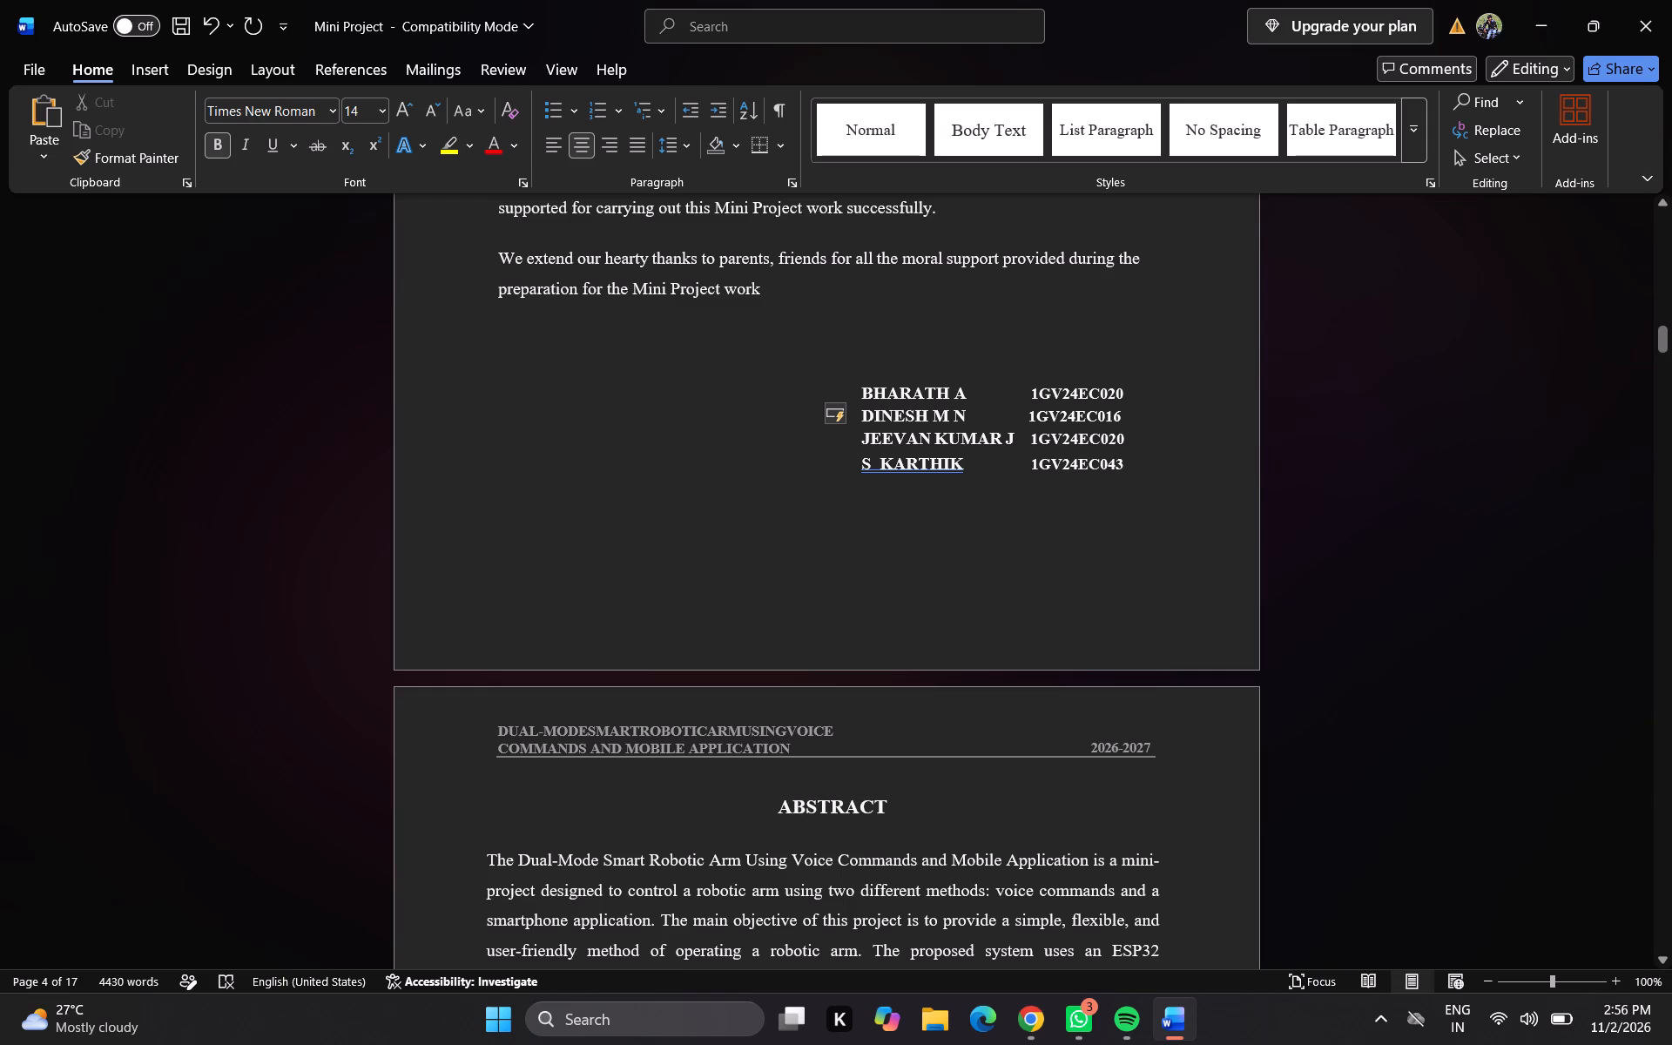
Look over the Abstract text and continue down to the List of Contents table.
{"action": "left_click", "coordinate": [913, 869]}
{"action": "left_click", "coordinate": [903, 852]}
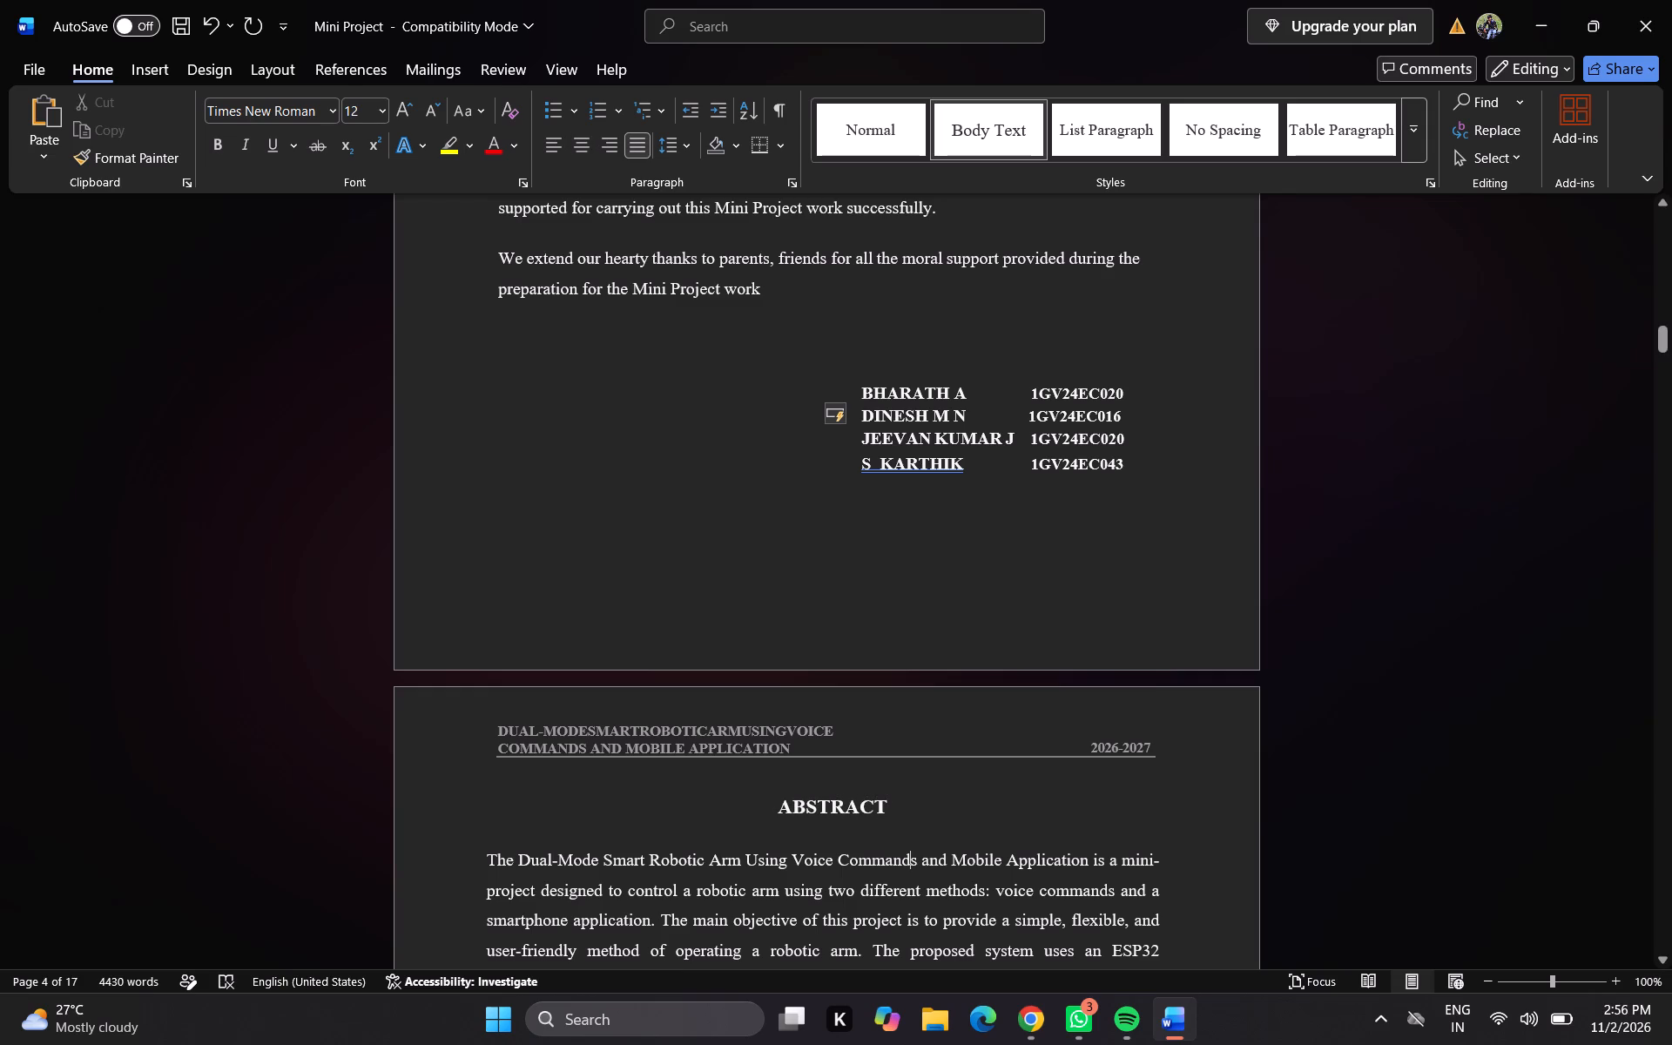
{"action": "key", "text": "Down"}
{"action": "key", "text": "Down"}
{"action": "key", "text": "Down"}
{"action": "key", "text": "Down"}
{"action": "key", "text": "Down"}
{"action": "key", "text": "Down"}
{"action": "key", "text": "Down"}
{"action": "key", "text": "Down"}
{"action": "key", "text": "Down"}
{"action": "key", "text": "Down"}
{"action": "key", "text": "Down"}
{"action": "key", "text": "Down"}
{"action": "key", "text": "Down"}
{"action": "key", "text": "Down"}
{"action": "key", "text": "Down"}
{"action": "key", "text": "Down"}
{"action": "key", "text": "Down"}
{"action": "key", "text": "Down"}
{"action": "key", "text": "Down"}
{"action": "key", "text": "Down"}
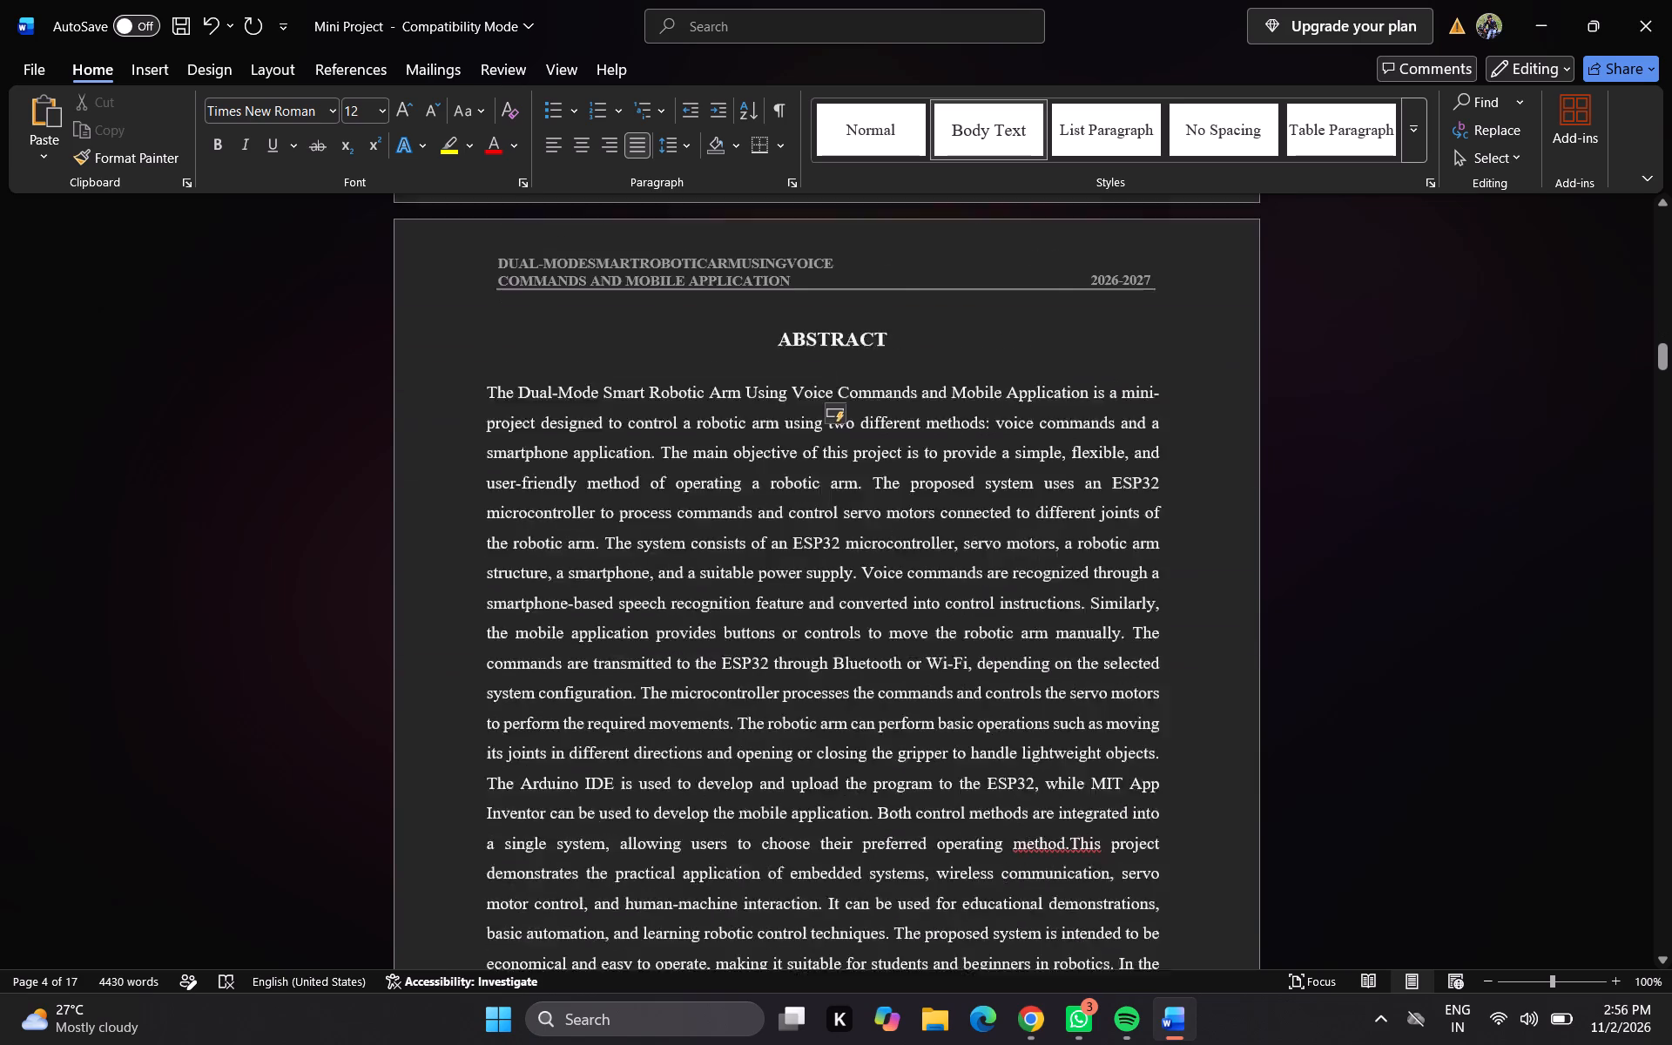
{"action": "key", "text": "Down"}
{"action": "key", "text": "Down"}
{"action": "key", "text": "Down"}
{"action": "key", "text": "Down"}
{"action": "key", "text": "Down"}
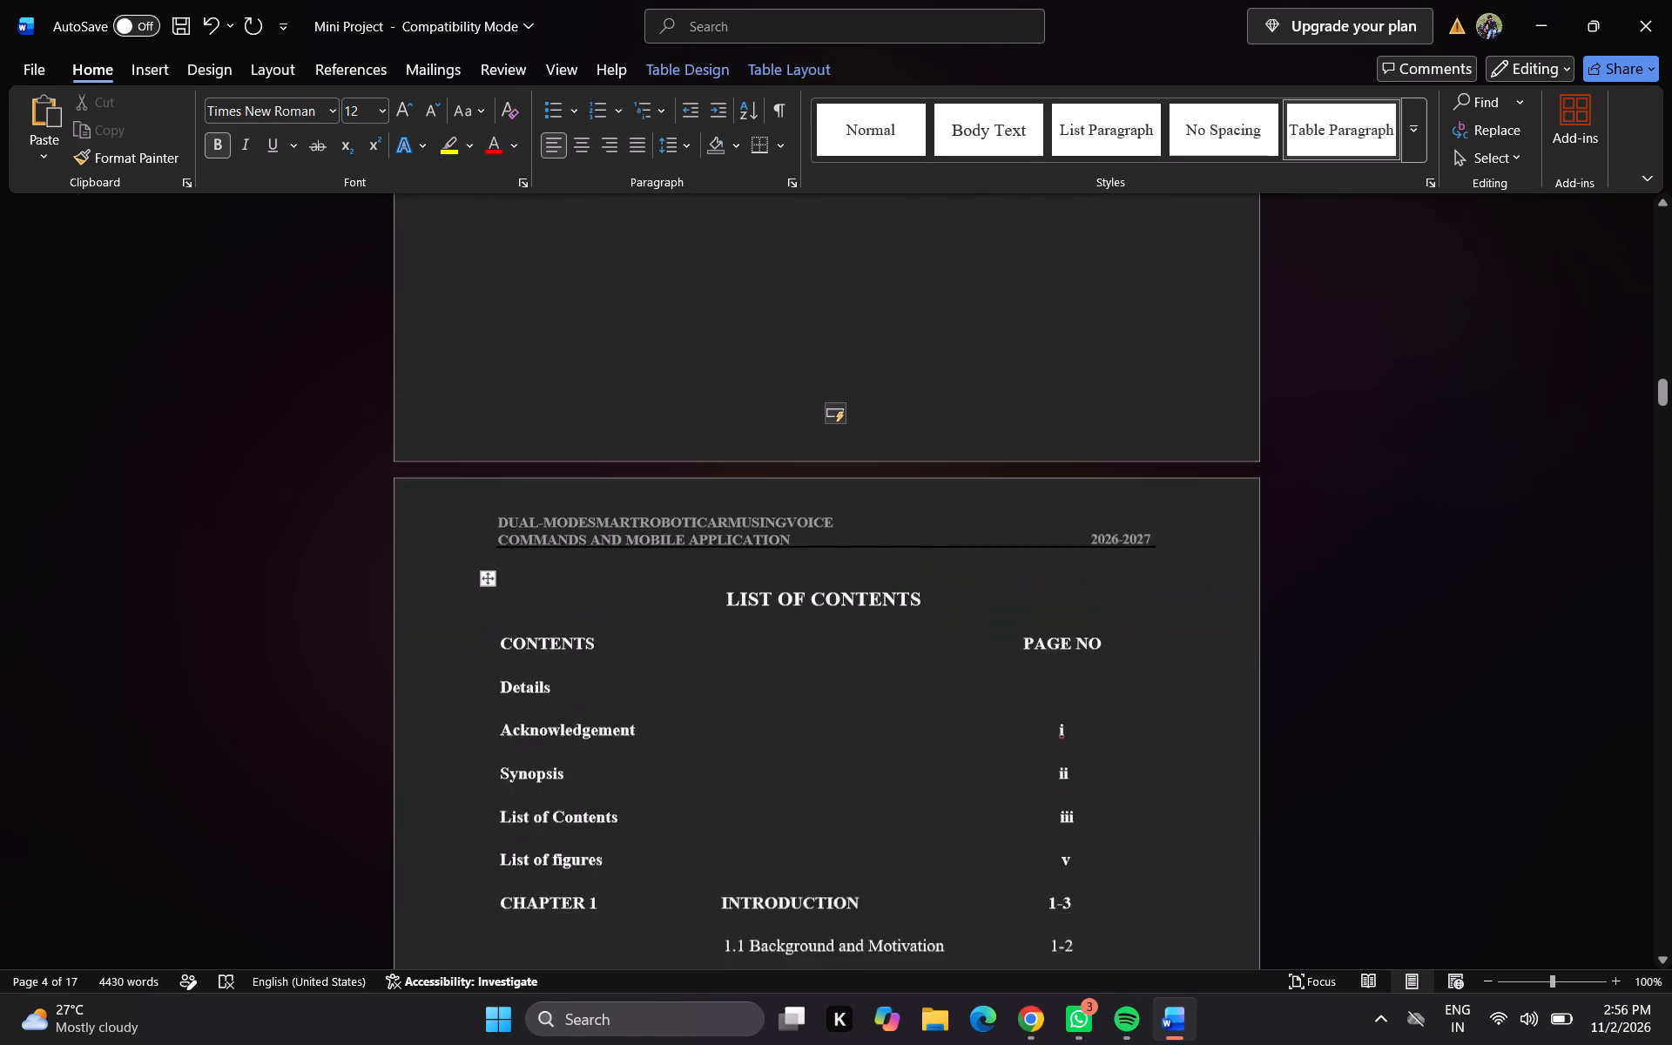
{"action": "key", "text": "Down"}
{"action": "key", "text": "Down"}
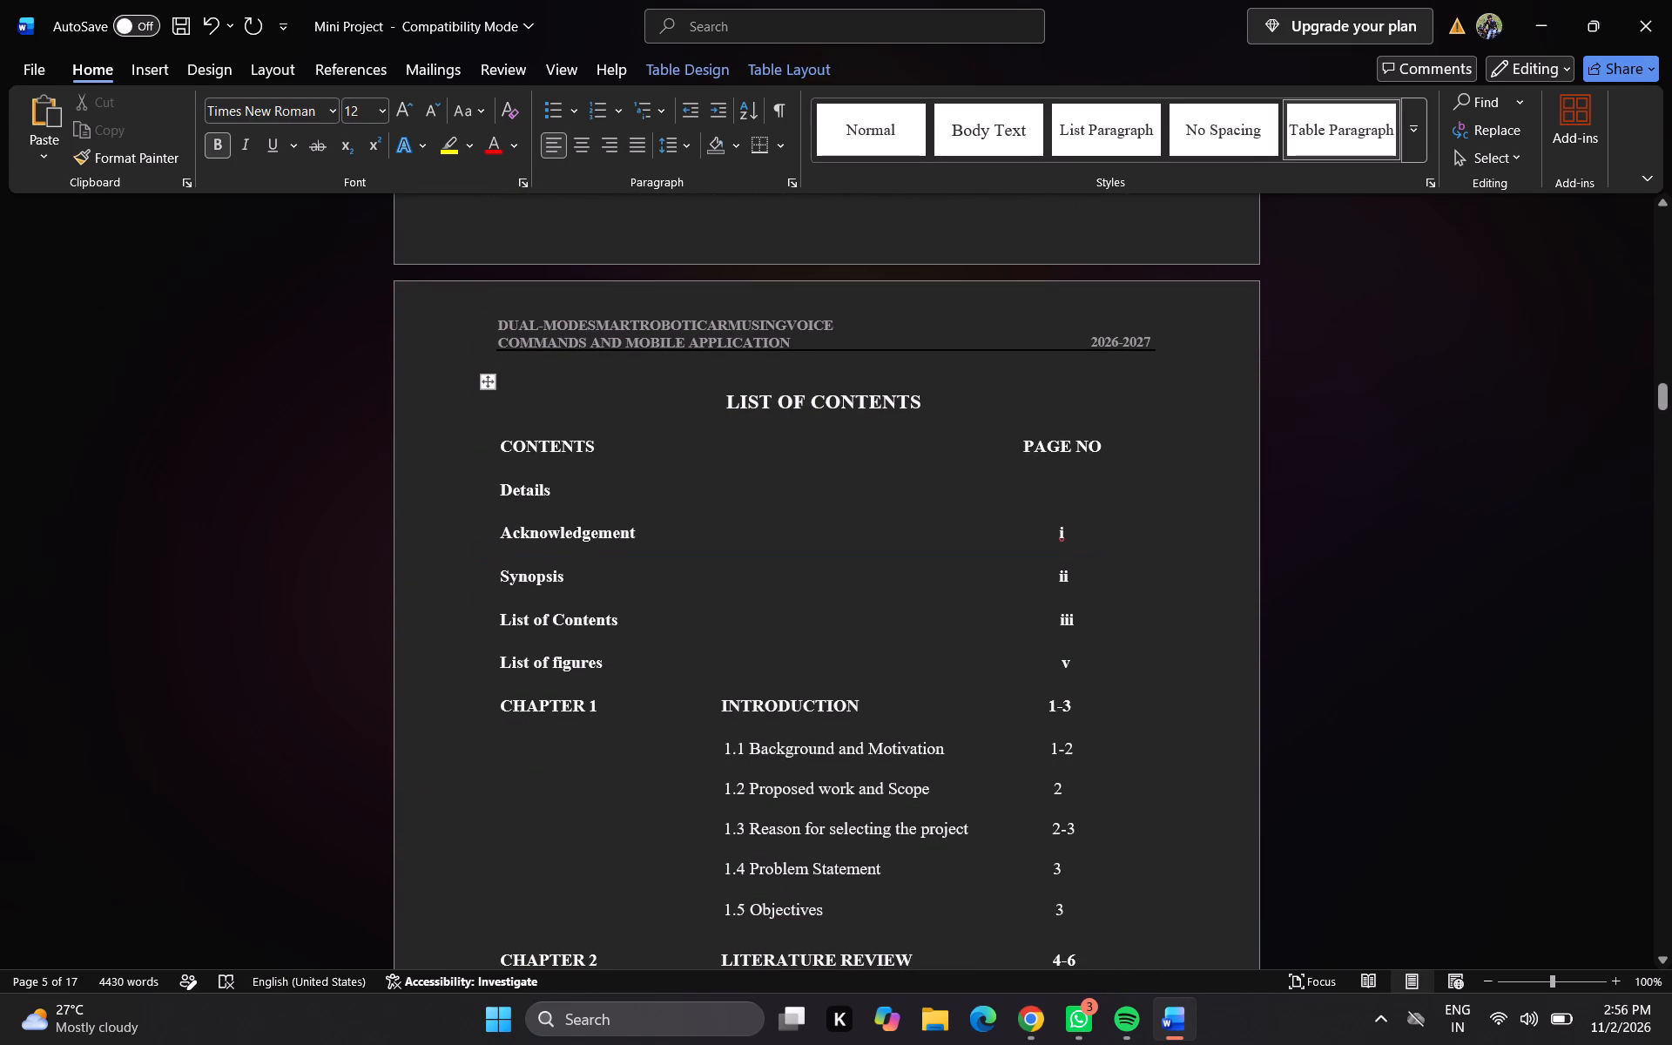
Replace the Synopsis entry in the List of Contents table with Abstract.
{"action": "left_click", "coordinate": [564, 580]}
{"action": "key", "text": "BackSpace"}
{"action": "key", "text": "BackSpace"}
{"action": "key", "text": "BackSpace"}
{"action": "key", "text": "BackSpace"}
{"action": "key", "text": "BackSpace"}
{"action": "key", "text": "BackSpace"}
{"action": "key", "text": "BackSpace"}
{"action": "key", "text": "BackSpace"}
{"action": "key", "text": "a"}
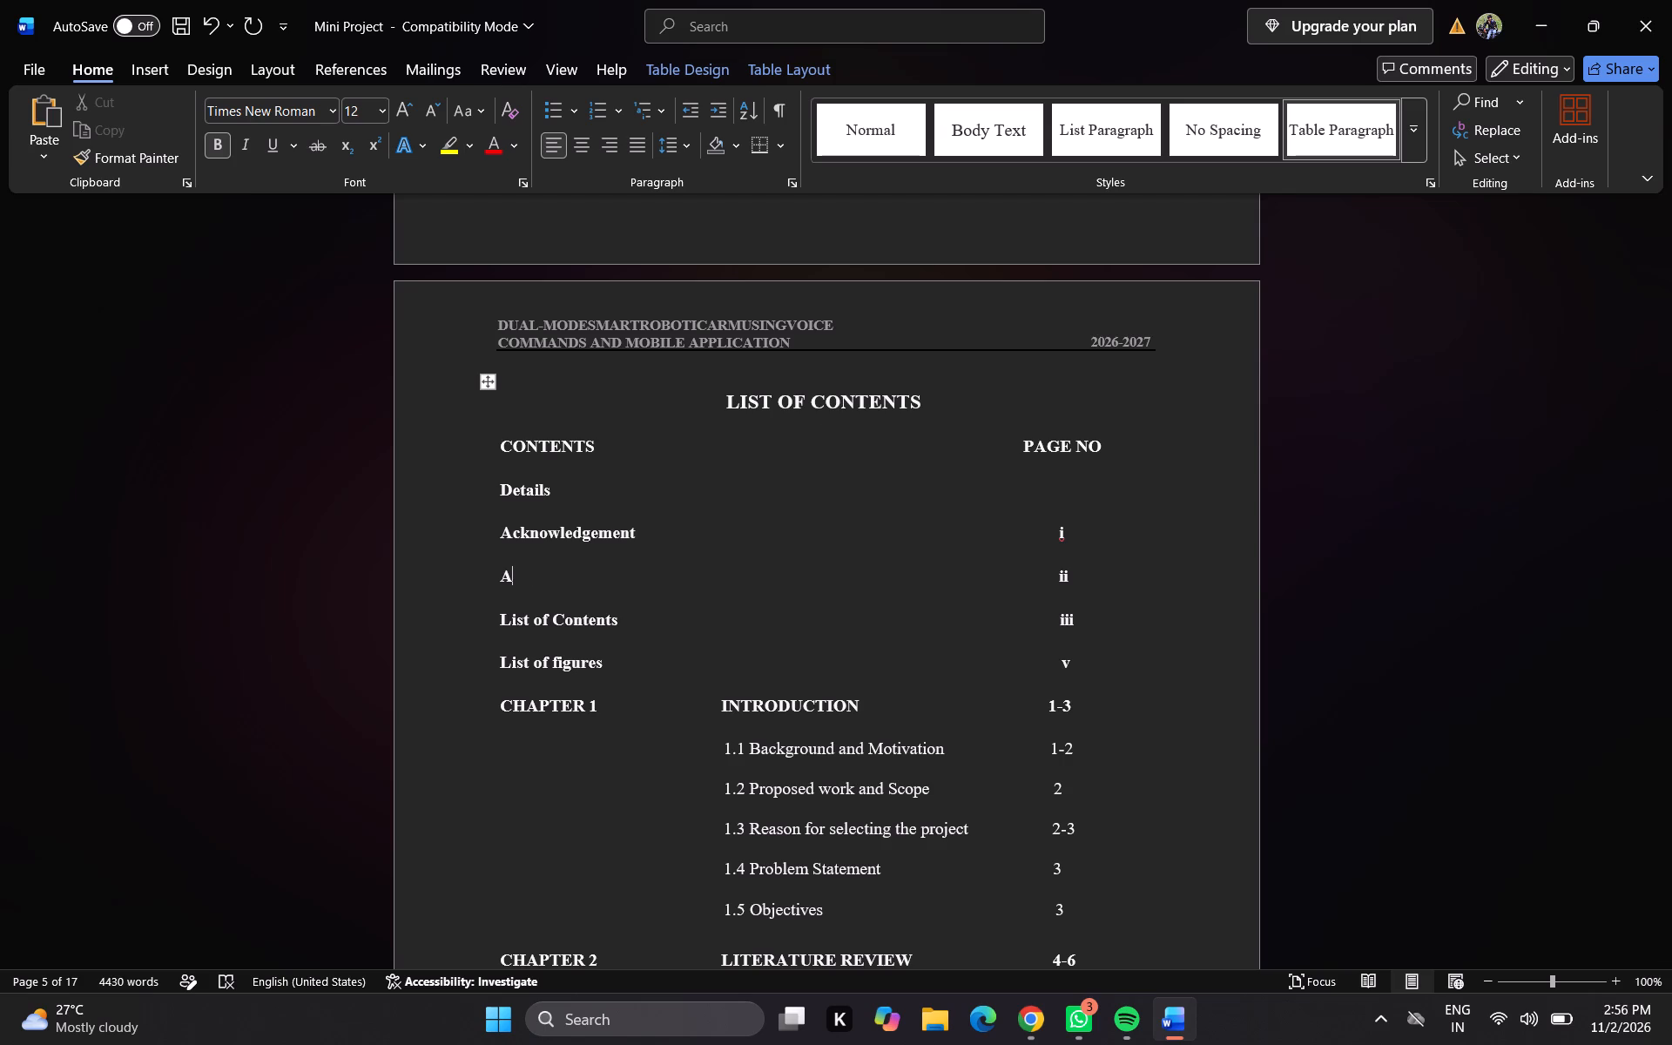
{"action": "type", "text": "bs"}
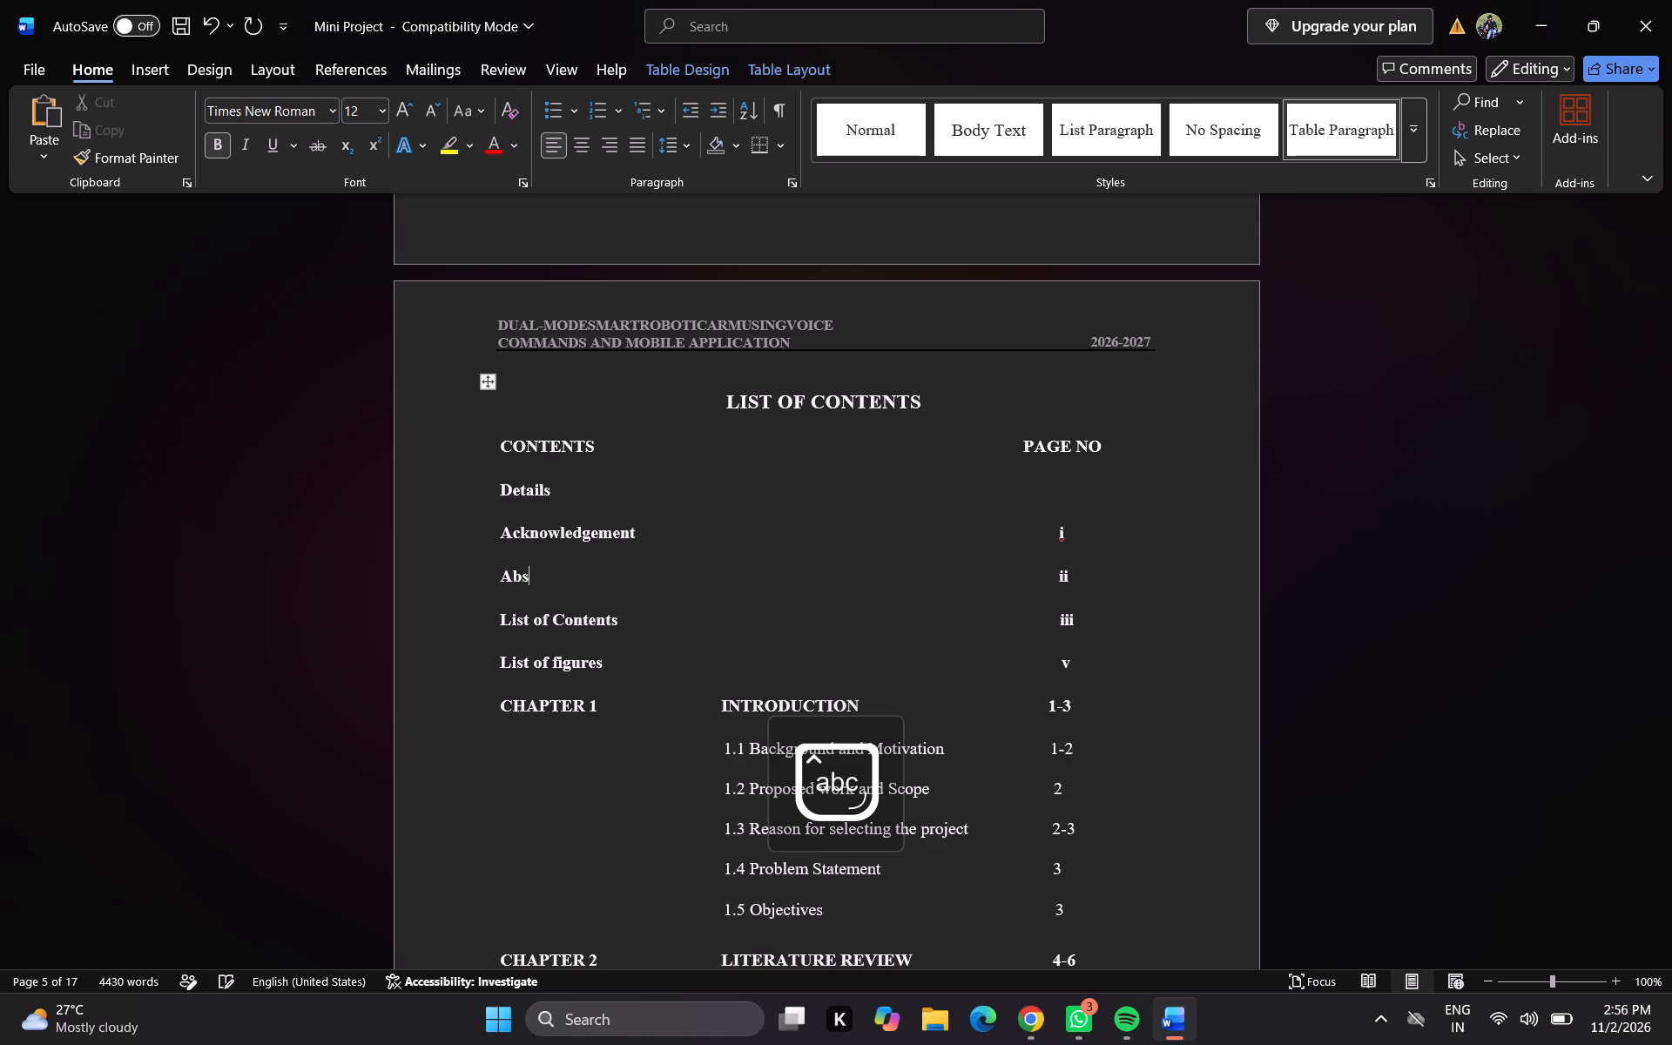
{"action": "key", "text": "t"}
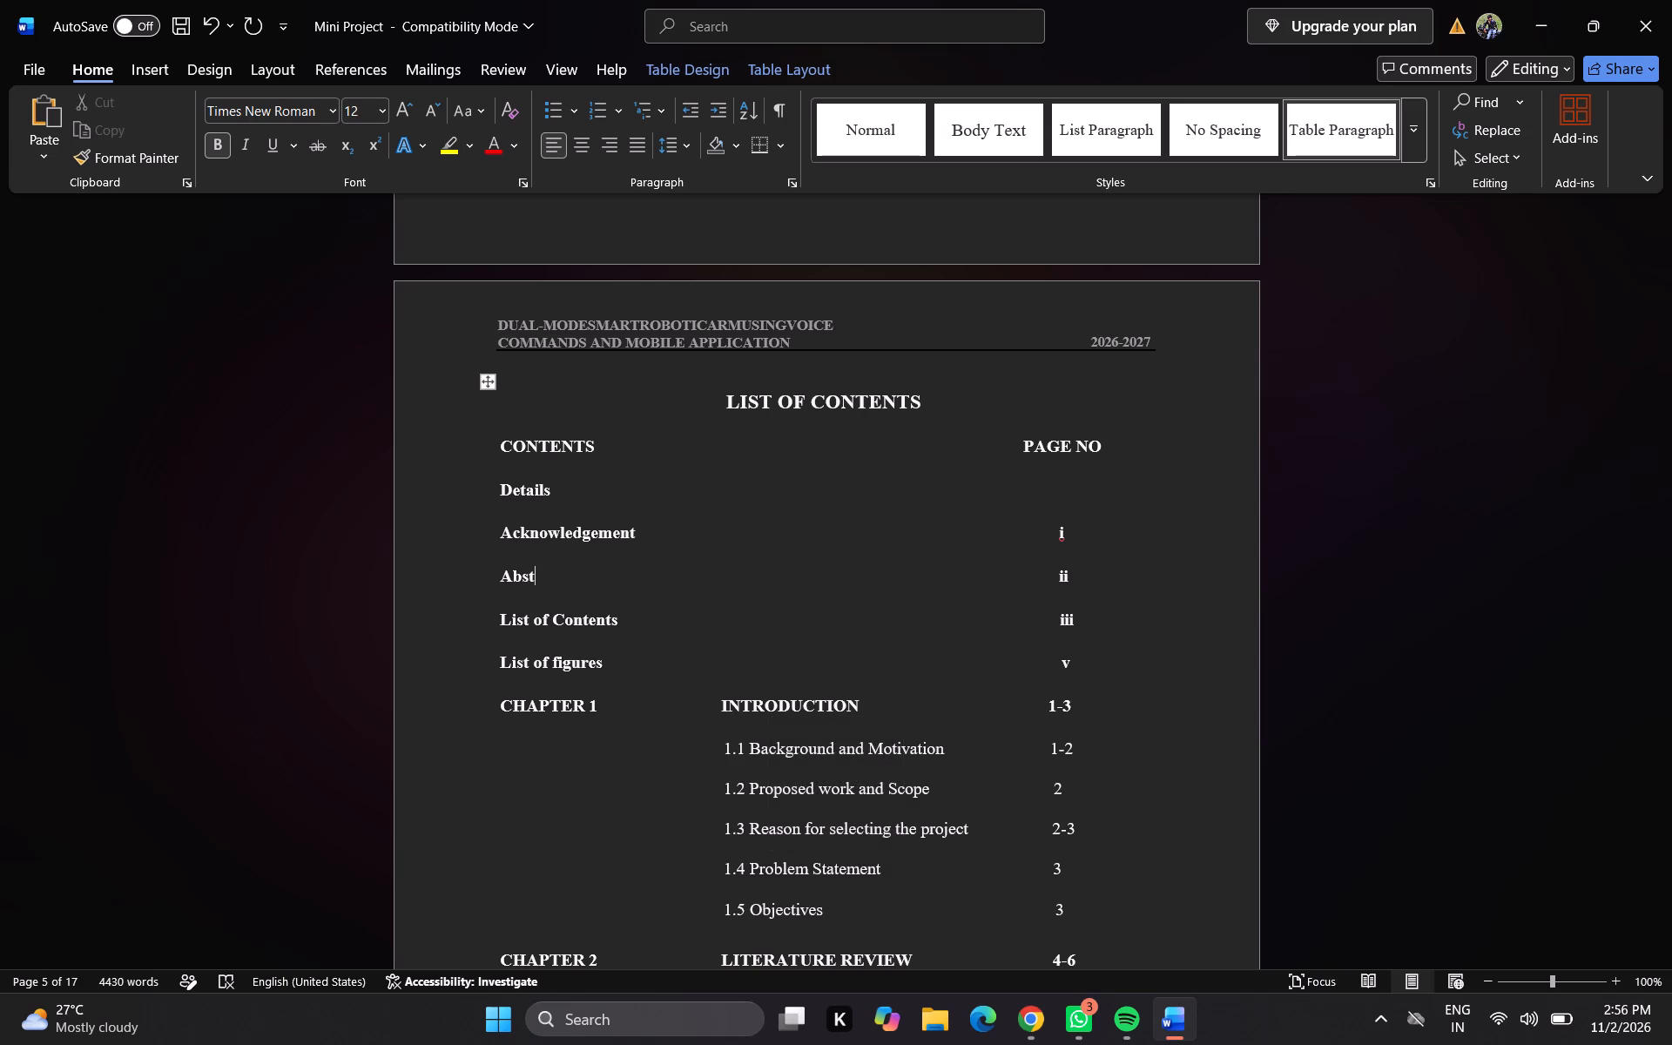
{"action": "type", "text": "ract"}
{"action": "left_click", "coordinate": [682, 585]}
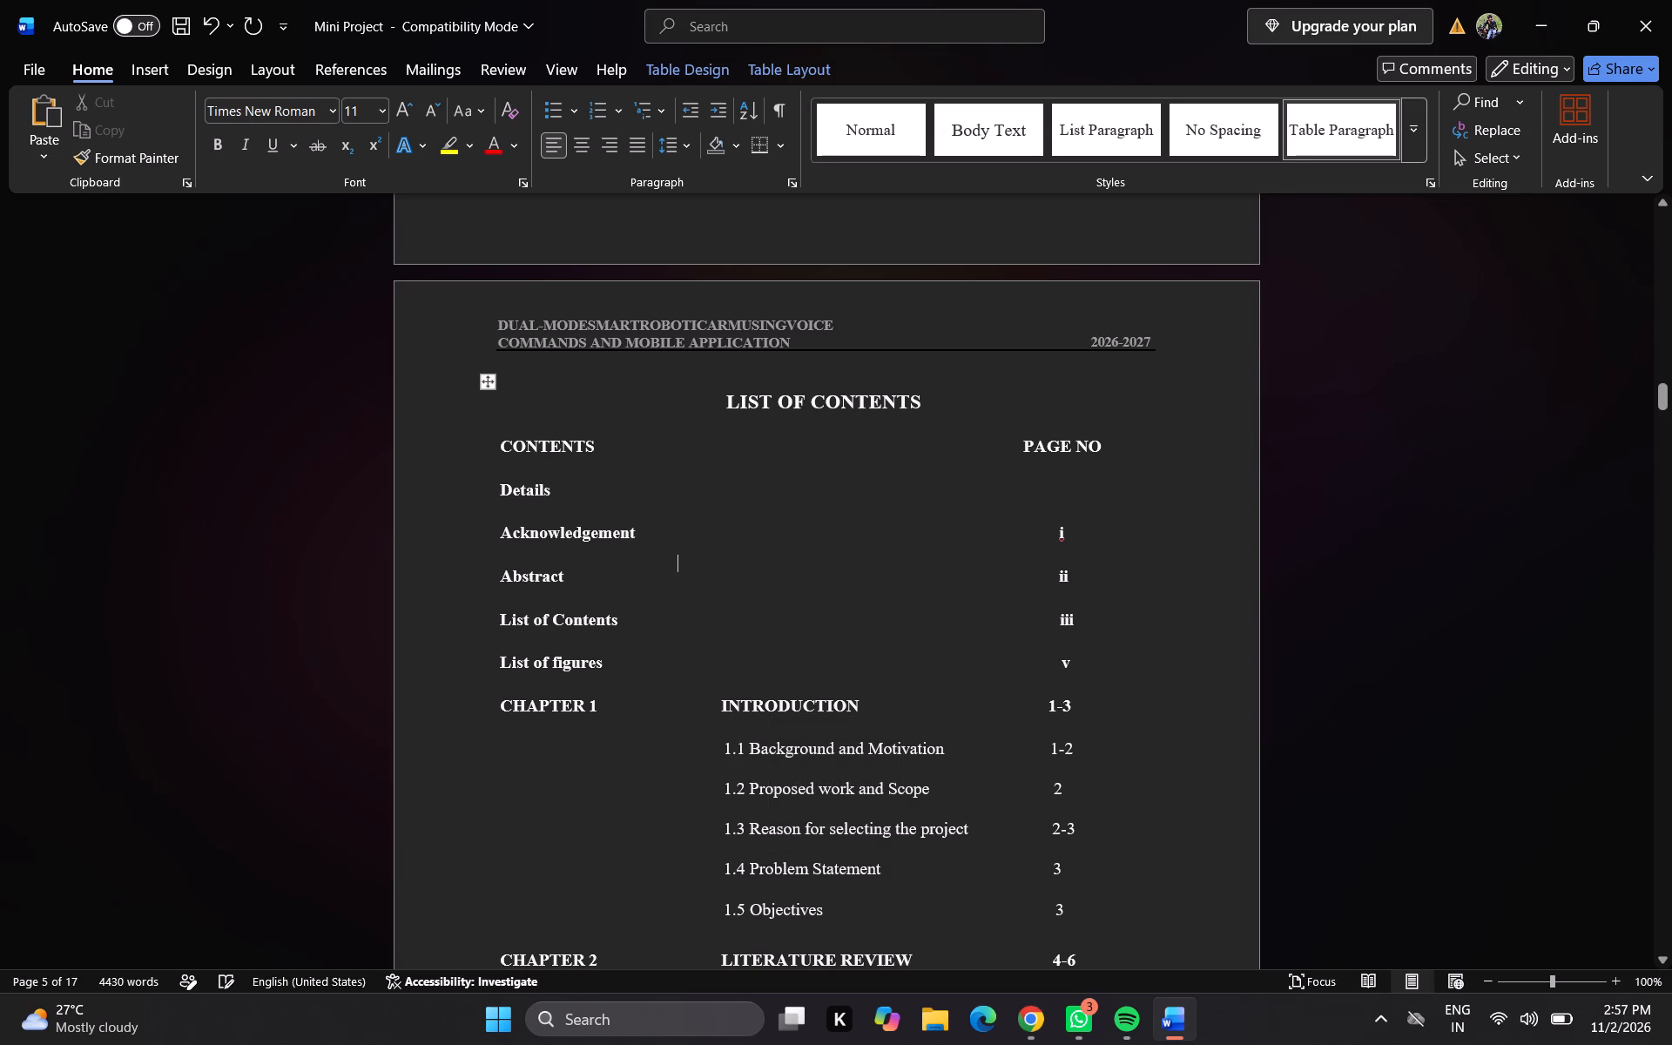
Look over the remaining List of Contents entries and the List of Figures, continuing down to the Chapter 1 page.
{"action": "key", "text": "Down"}
{"action": "key", "text": "Down"}
{"action": "key", "text": "Down"}
{"action": "key", "text": "Down"}
{"action": "key", "text": "Down"}
{"action": "key", "text": "Down"}
{"action": "key", "text": "Down"}
{"action": "key", "text": "Down"}
{"action": "key", "text": "Down"}
{"action": "key", "text": "Down"}
{"action": "key", "text": "Down"}
{"action": "key", "text": "Down"}
{"action": "key", "text": "Down"}
{"action": "key", "text": "Down"}
{"action": "key", "text": "Down"}
{"action": "key", "text": "Down"}
{"action": "key", "text": "Down"}
{"action": "key", "text": "Down"}
{"action": "key", "text": "Down"}
{"action": "key", "text": "Down"}
{"action": "key", "text": "Down"}
{"action": "key", "text": "Down"}
{"action": "key", "text": "Down"}
{"action": "key", "text": "Down"}
{"action": "key", "text": "Down"}
{"action": "key", "text": "Down"}
{"action": "key", "text": "Down"}
{"action": "key", "text": "Down"}
{"action": "key", "text": "Down"}
{"action": "key", "text": "Down"}
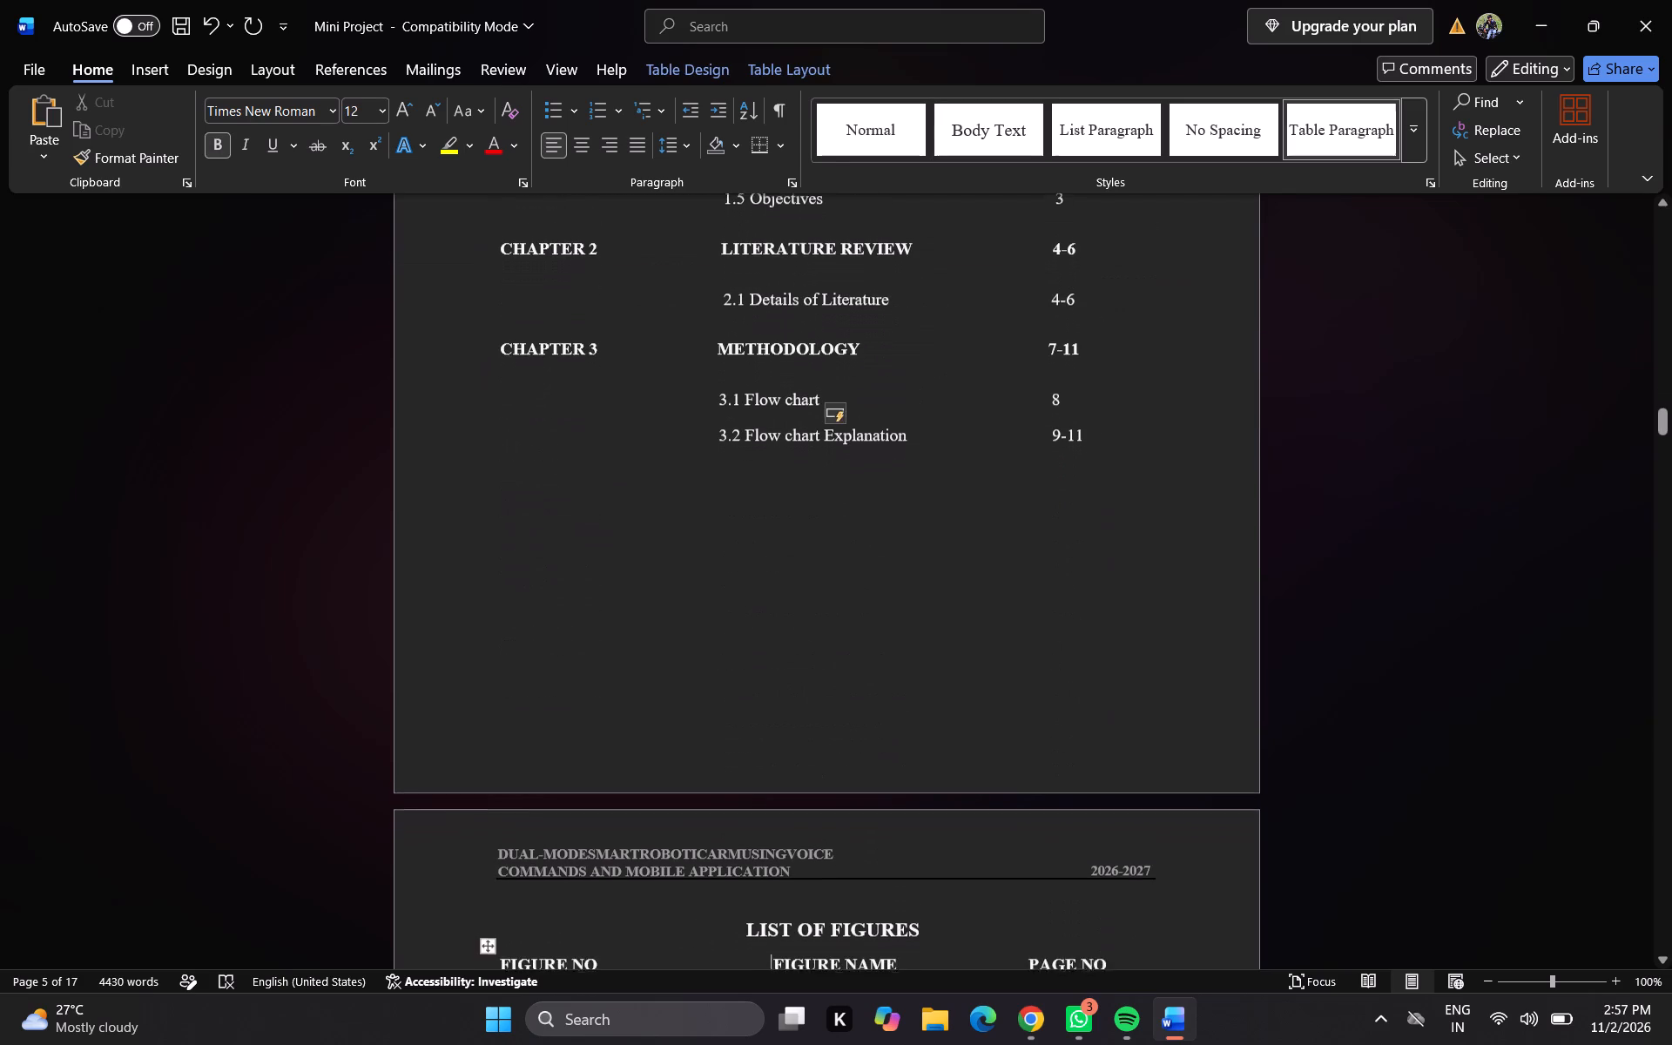
{"action": "key", "text": "Down"}
{"action": "key", "text": "Up"}
{"action": "key", "text": "Up"}
{"action": "key", "text": "Up"}
{"action": "key", "text": "Up"}
{"action": "key", "text": "Up"}
{"action": "key", "text": "Up"}
{"action": "key", "text": "Up"}
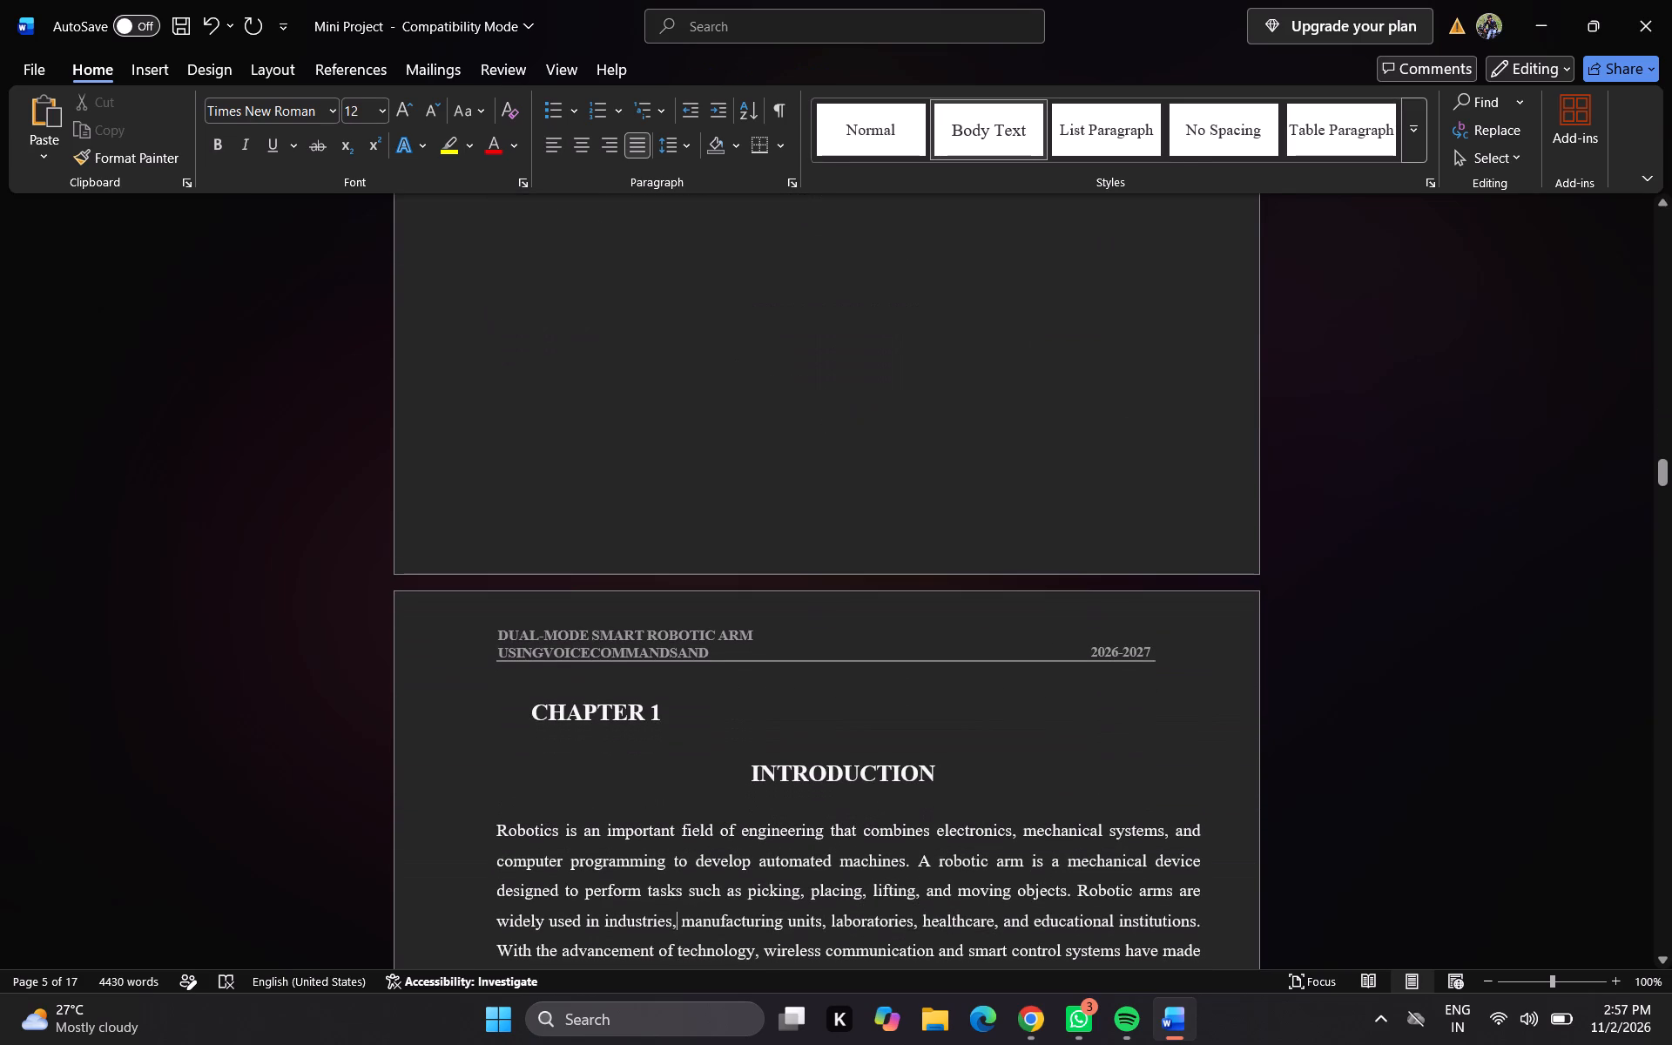
{"action": "key", "text": "Down"}
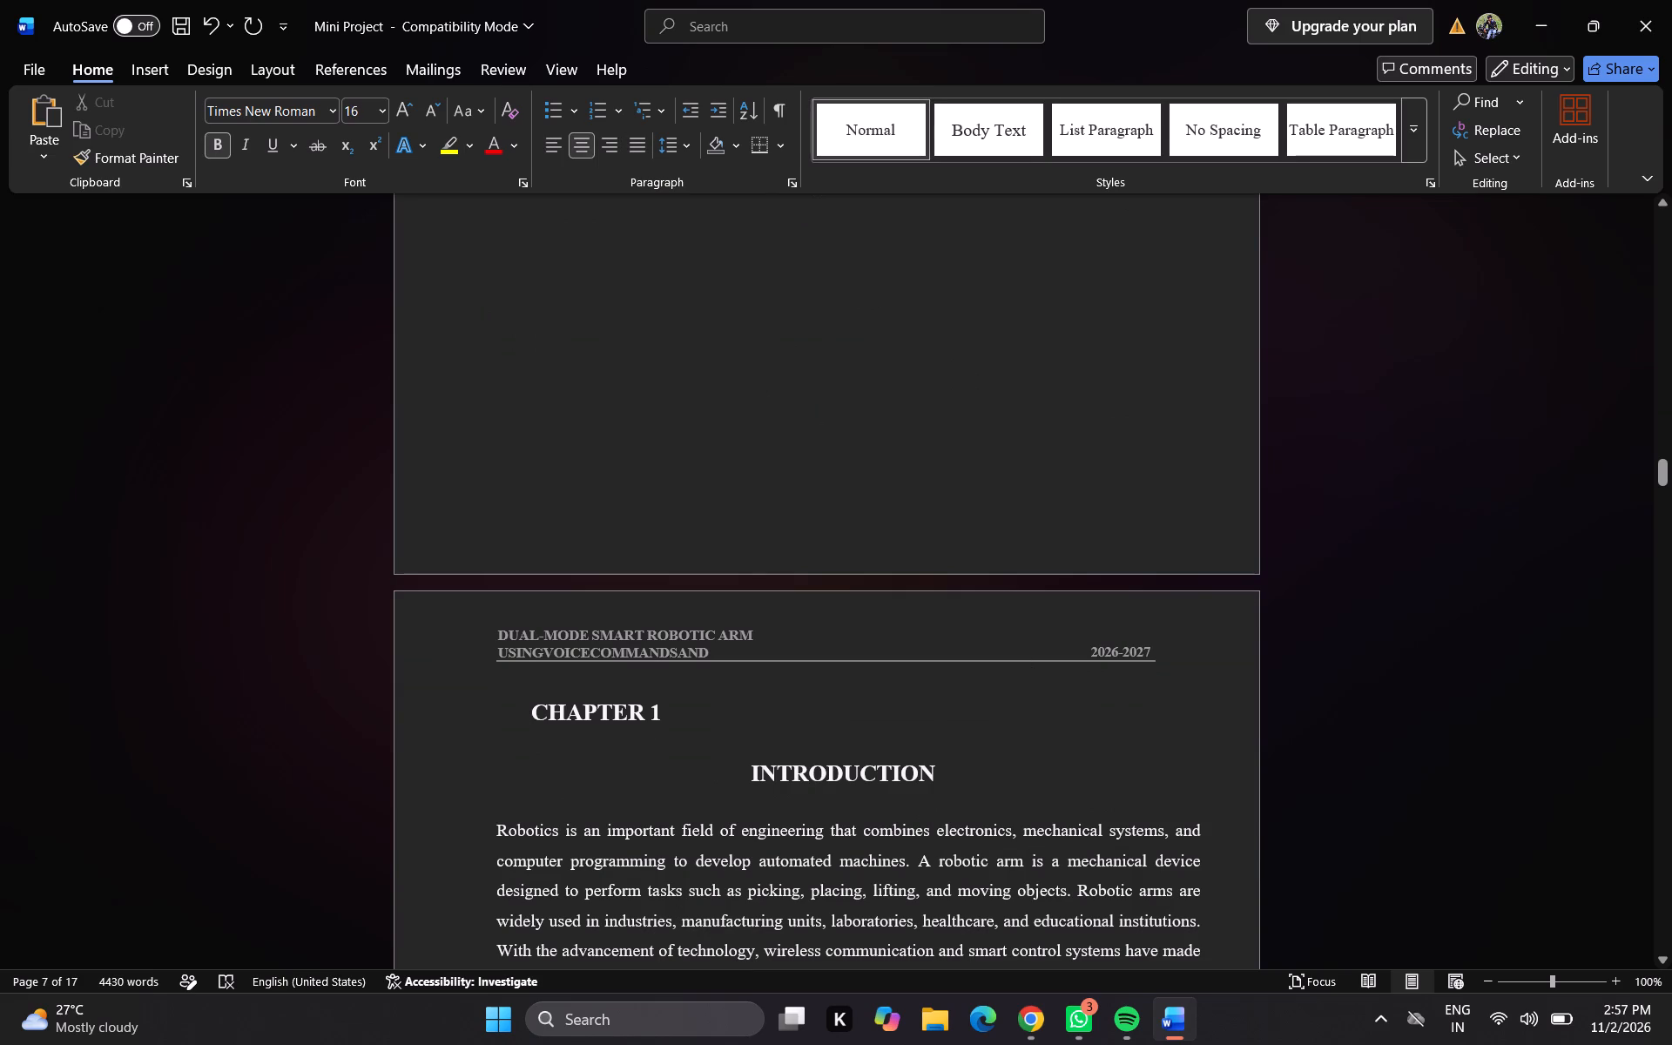
Look through the Chapter 1 Introduction text and section 1.1 Background and Motivation.
{"action": "left_click_drag", "start_coordinate": [940, 771], "coordinate": [840, 765]}
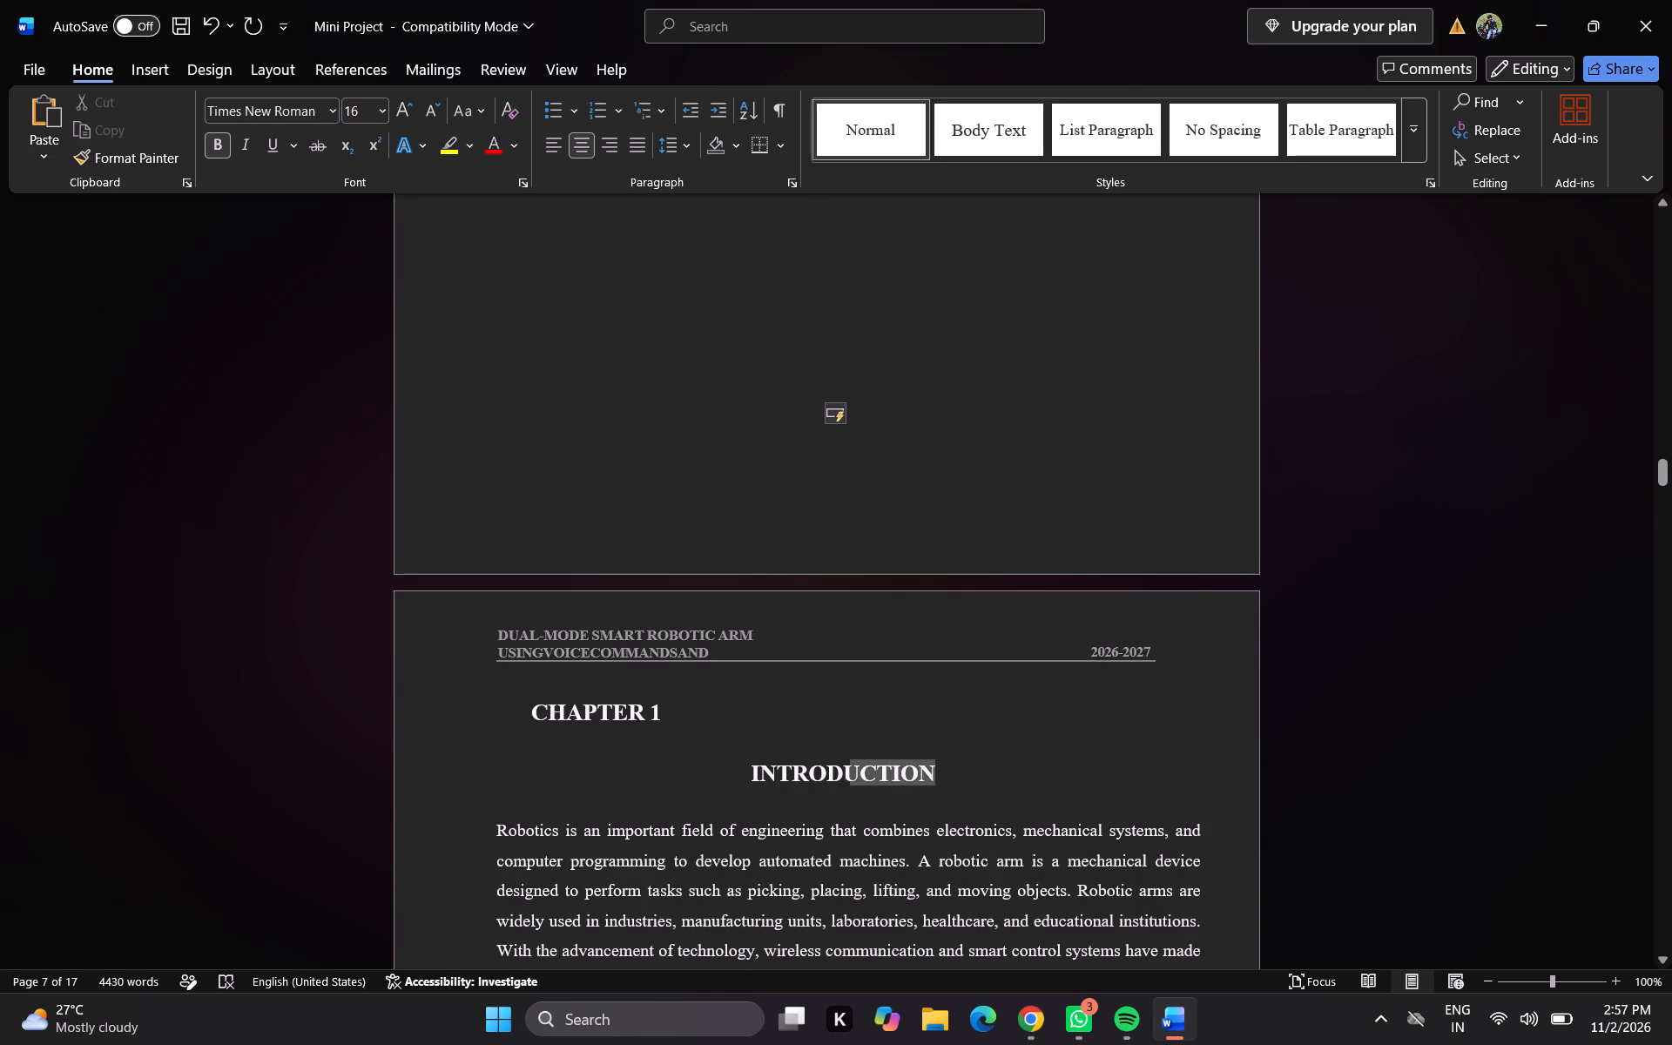
{"action": "left_click_drag", "start_coordinate": [840, 765], "coordinate": [907, 768]}
{"action": "left_click", "coordinate": [907, 768]}
{"action": "key", "text": "Down"}
{"action": "key", "text": "Down"}
{"action": "key", "text": "Down"}
{"action": "key", "text": "Down"}
{"action": "key", "text": "Down"}
{"action": "key", "text": "Down"}
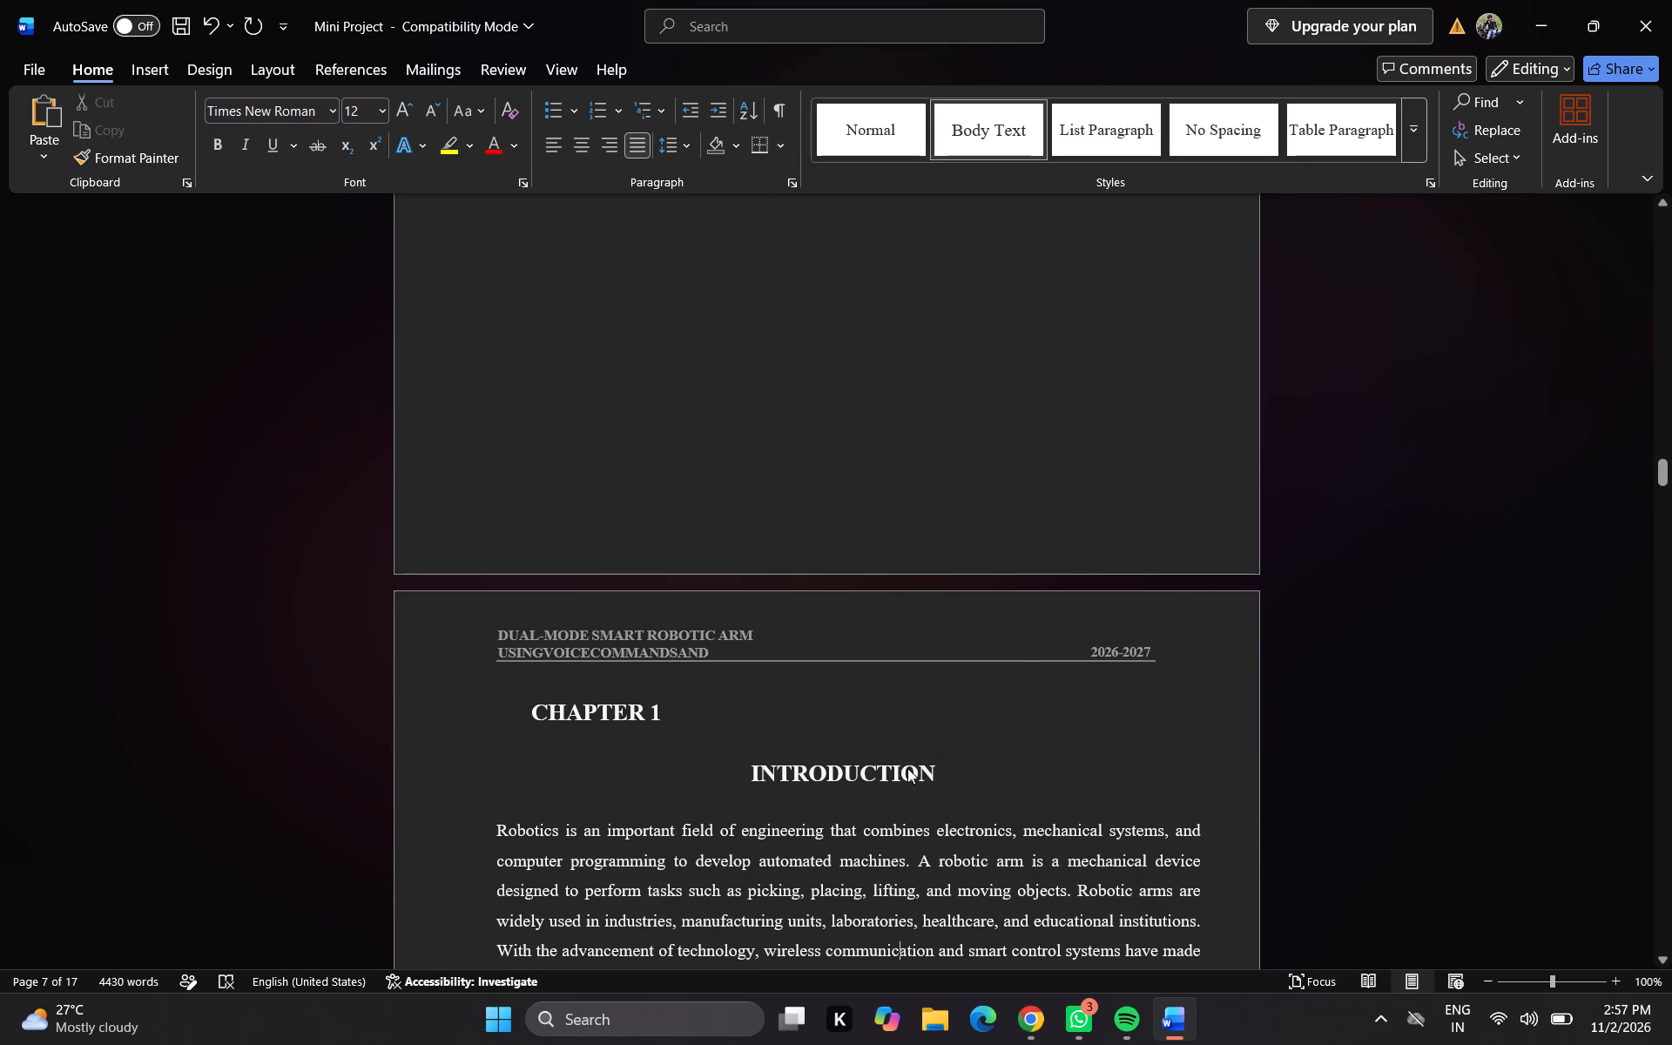
{"action": "key", "text": "Down"}
{"action": "key", "text": "Down"}
{"action": "key", "text": "Down"}
{"action": "key", "text": "Down"}
{"action": "key", "text": "Down"}
{"action": "key", "text": "Down"}
{"action": "key", "text": "Down"}
{"action": "key", "text": "Down"}
{"action": "key", "text": "Down"}
{"action": "key", "text": "Down"}
{"action": "key", "text": "Down"}
{"action": "key", "text": "Down"}
{"action": "key", "text": "Down"}
{"action": "key", "text": "Down"}
{"action": "key", "text": "Down"}
{"action": "key", "text": "Down"}
{"action": "key", "text": "Down"}
{"action": "key", "text": "Down"}
{"action": "key", "text": "Down"}
{"action": "key", "text": "Down"}
{"action": "key", "text": "Down"}
{"action": "key", "text": "Down"}
{"action": "key", "text": "Down"}
{"action": "key", "text": "Down"}
{"action": "key", "text": "Down"}
{"action": "key", "text": "Down"}
{"action": "key", "text": "Down"}
{"action": "key", "text": "Down"}
{"action": "key", "text": "Down"}
{"action": "key", "text": "Down"}
{"action": "key", "text": "Down"}
{"action": "key", "text": "Down"}
{"action": "key", "text": "Down"}
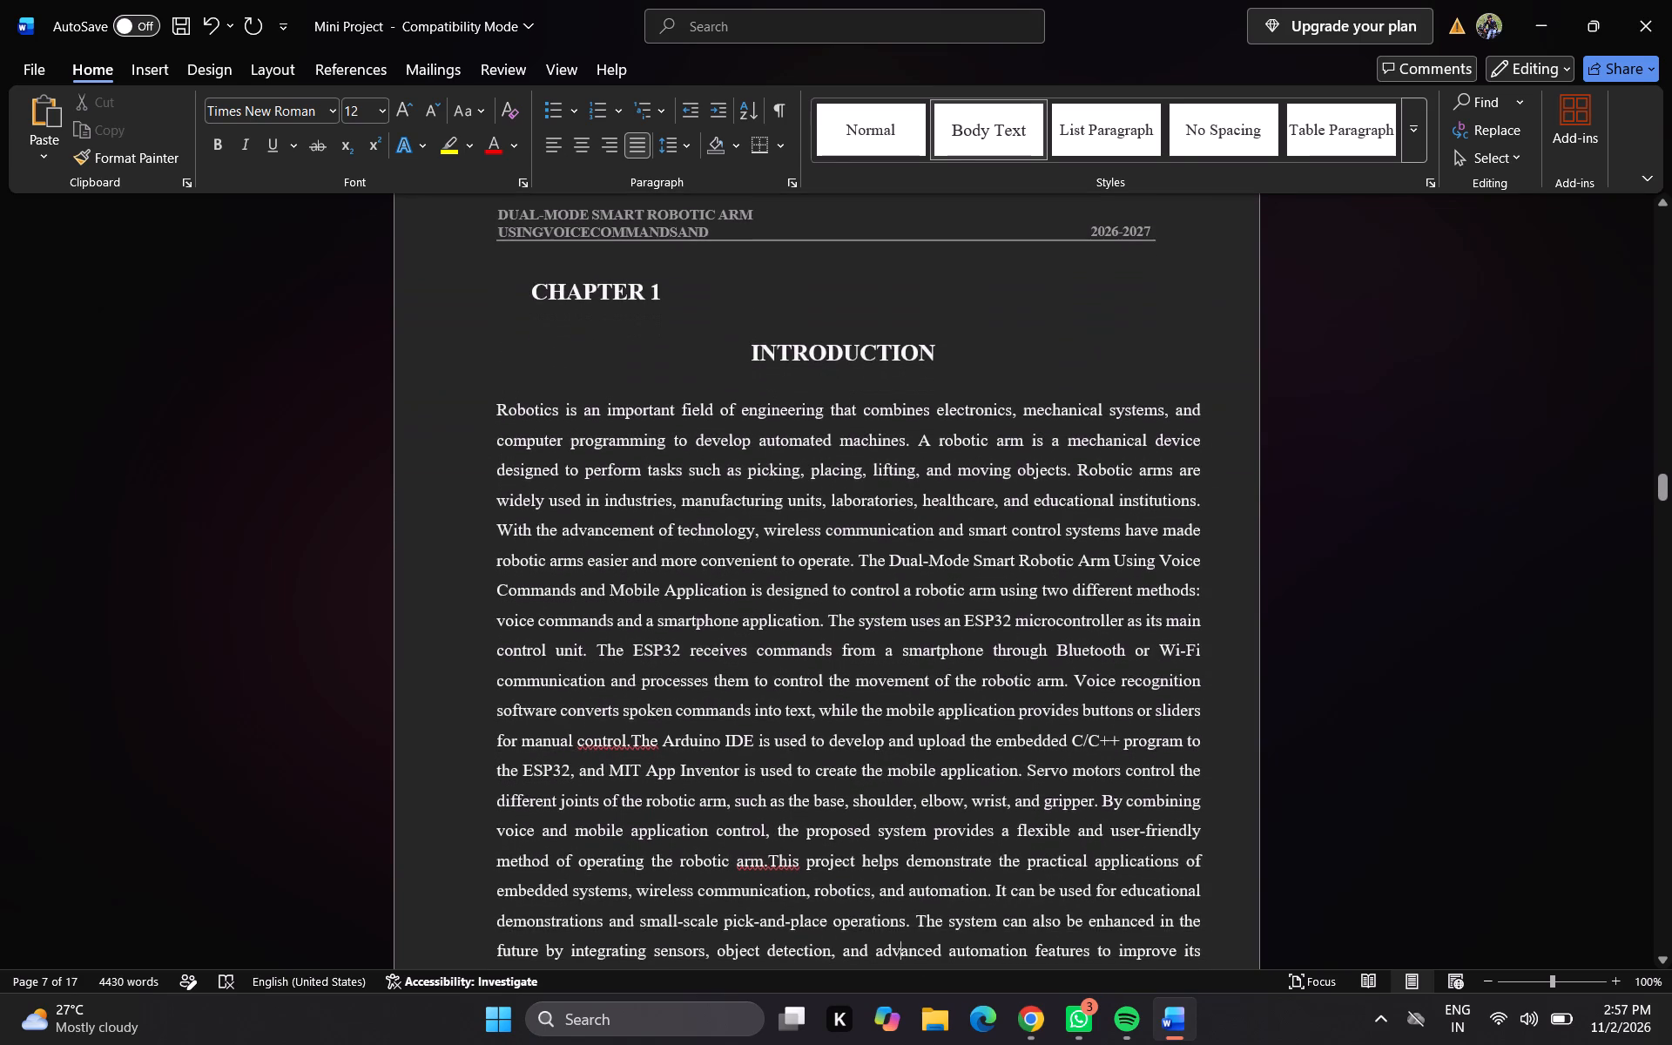
Go back up through the Chapter 1 pages to recheck the start of the List of Contents.
{"action": "key", "text": "Up"}
{"action": "key", "text": "Up"}
{"action": "key", "text": "Up"}
{"action": "key", "text": "Up"}
{"action": "key", "text": "Up"}
{"action": "key", "text": "Up"}
{"action": "key", "text": "Up"}
{"action": "key", "text": "Up"}
{"action": "key", "text": "Up"}
{"action": "key", "text": "Up"}
{"action": "key", "text": "Up"}
{"action": "key", "text": "Up"}
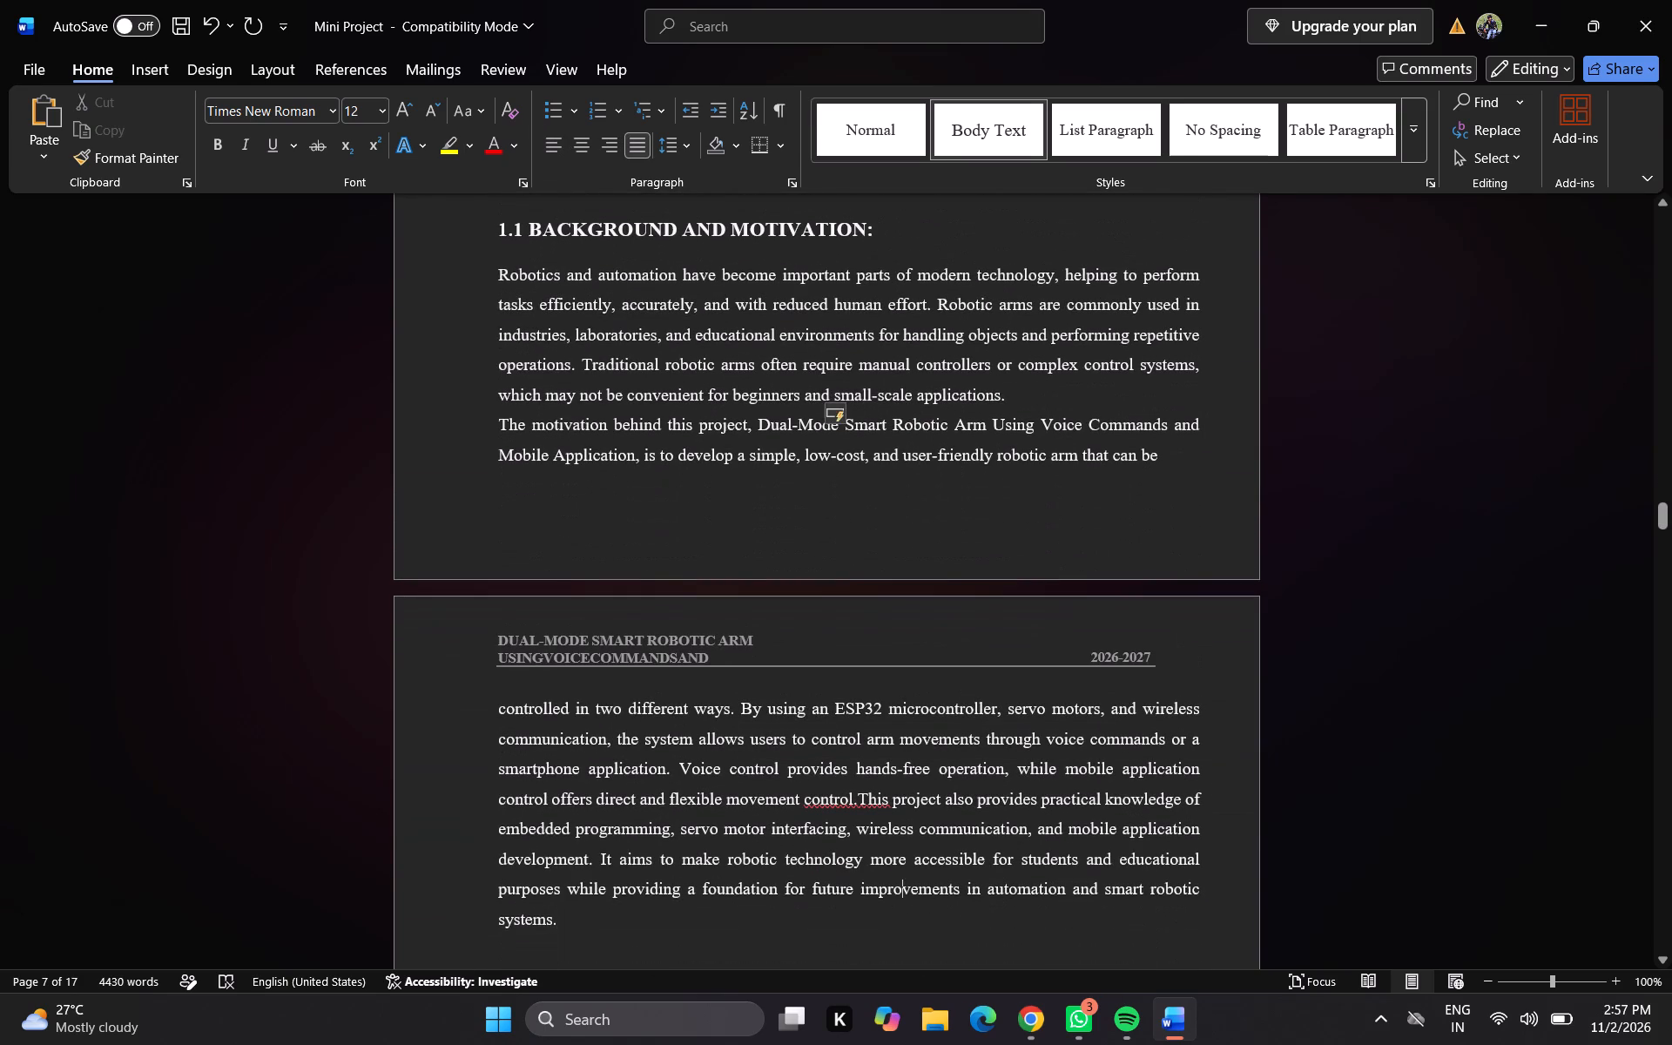
{"action": "key", "text": "Up"}
{"action": "key", "text": "Up"}
{"action": "key", "text": "Up"}
{"action": "key", "text": "Up"}
{"action": "key", "text": "Up"}
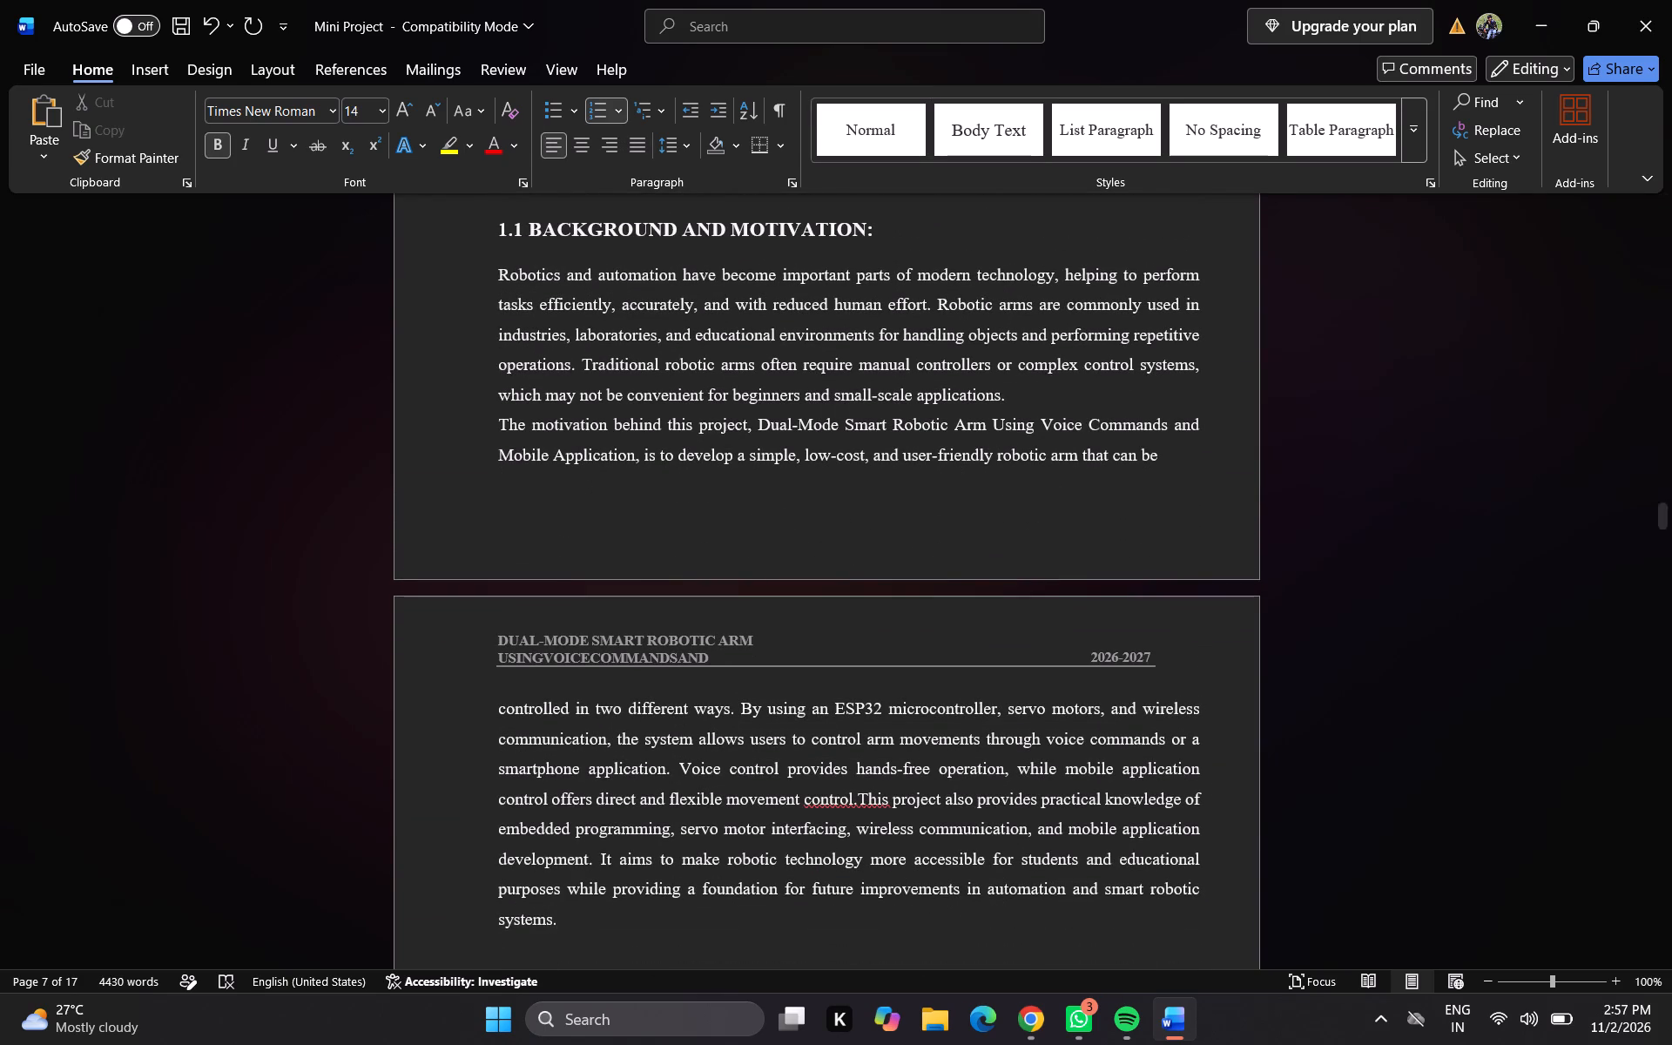
{"action": "key", "text": "Up"}
{"action": "key", "text": "Up"}
{"action": "key", "text": "Up"}
{"action": "key", "text": "Up"}
{"action": "key", "text": "Up"}
{"action": "key", "text": "Up"}
{"action": "key", "text": "Up"}
{"action": "key", "text": "Up"}
{"action": "key", "text": "Up"}
{"action": "key", "text": "Up"}
{"action": "key", "text": "Up"}
{"action": "key", "text": "Up"}
{"action": "key", "text": "Up"}
{"action": "key", "text": "Up"}
{"action": "key", "text": "Up"}
{"action": "key", "text": "Up"}
{"action": "key", "text": "Up"}
{"action": "key", "text": "Up"}
{"action": "key", "text": "Up"}
{"action": "key", "text": "Up"}
{"action": "key", "text": "Up"}
{"action": "key", "text": "Up"}
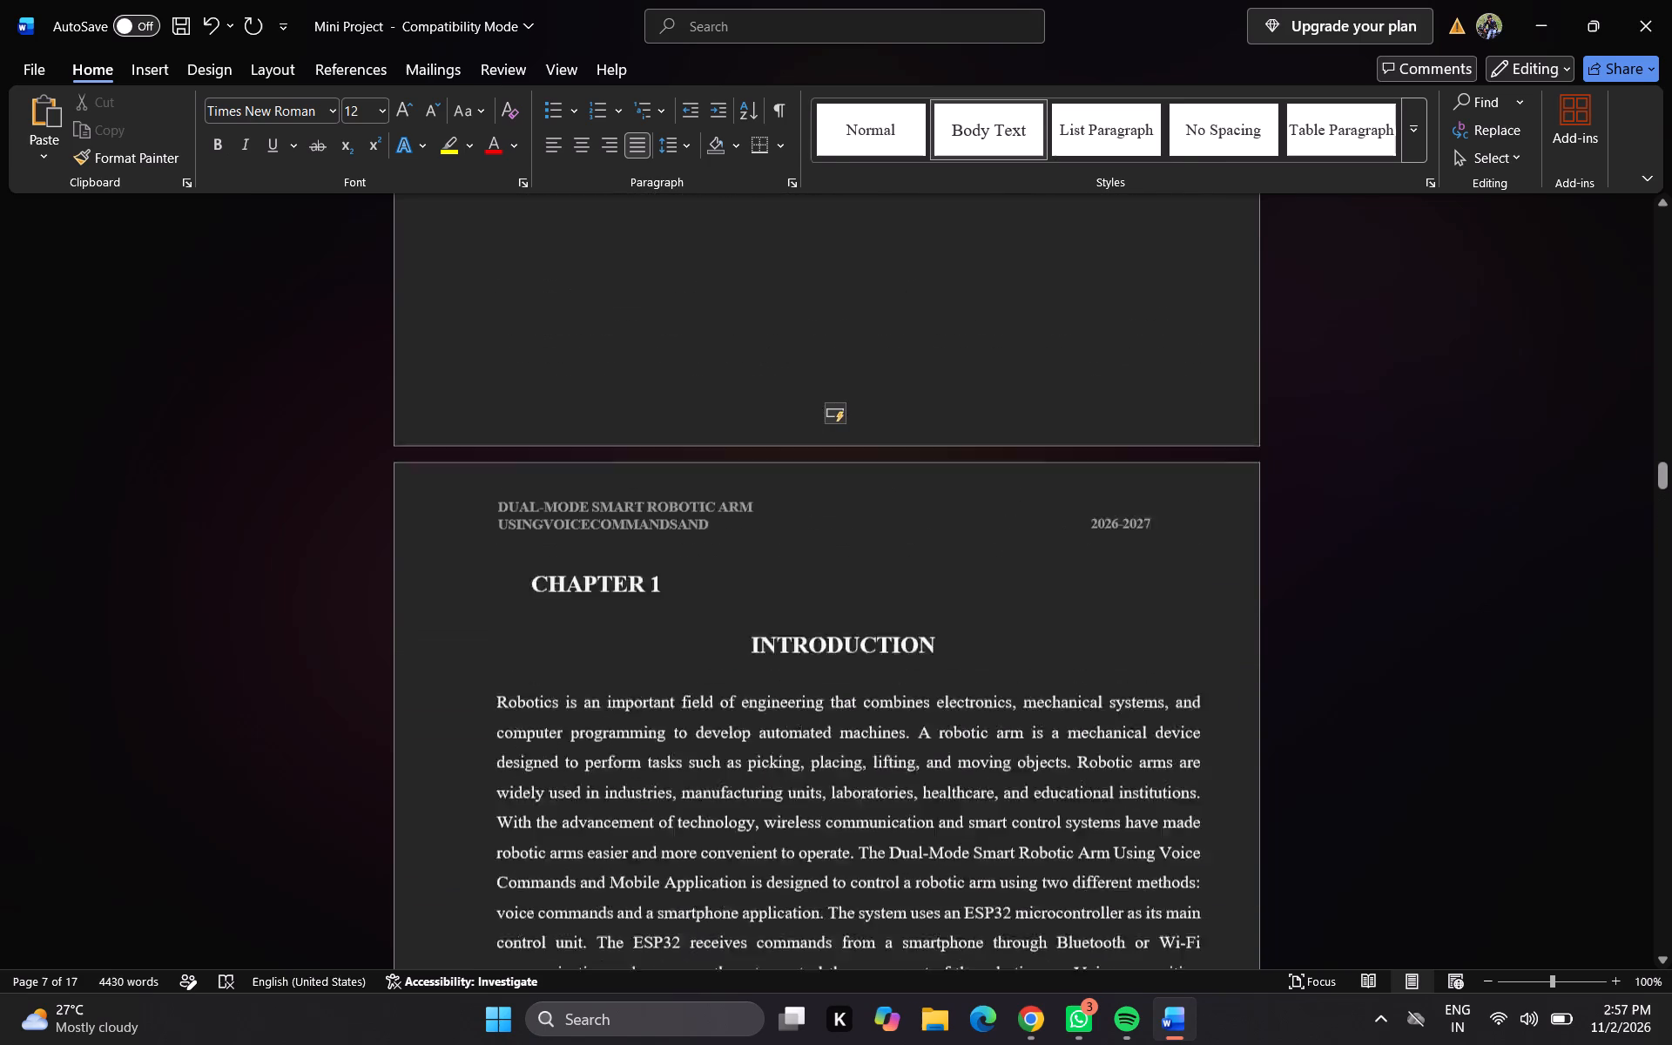
{"action": "key", "text": "Up"}
{"action": "key", "text": "Up"}
{"action": "key", "text": "Up"}
{"action": "key", "text": "Up"}
{"action": "key", "text": "Up"}
{"action": "key", "text": "Up"}
{"action": "key", "text": "Up"}
{"action": "key", "text": "Up"}
{"action": "key", "text": "Up"}
{"action": "key", "text": "Up"}
{"action": "key", "text": "Up"}
{"action": "key", "text": "Up"}
{"action": "key", "text": "Up"}
{"action": "key", "text": "Up"}
{"action": "key", "text": "Up"}
{"action": "key", "text": "Up"}
{"action": "key", "text": "Up"}
{"action": "key", "text": "Up"}
{"action": "key", "text": "Up"}
{"action": "key", "text": "Up"}
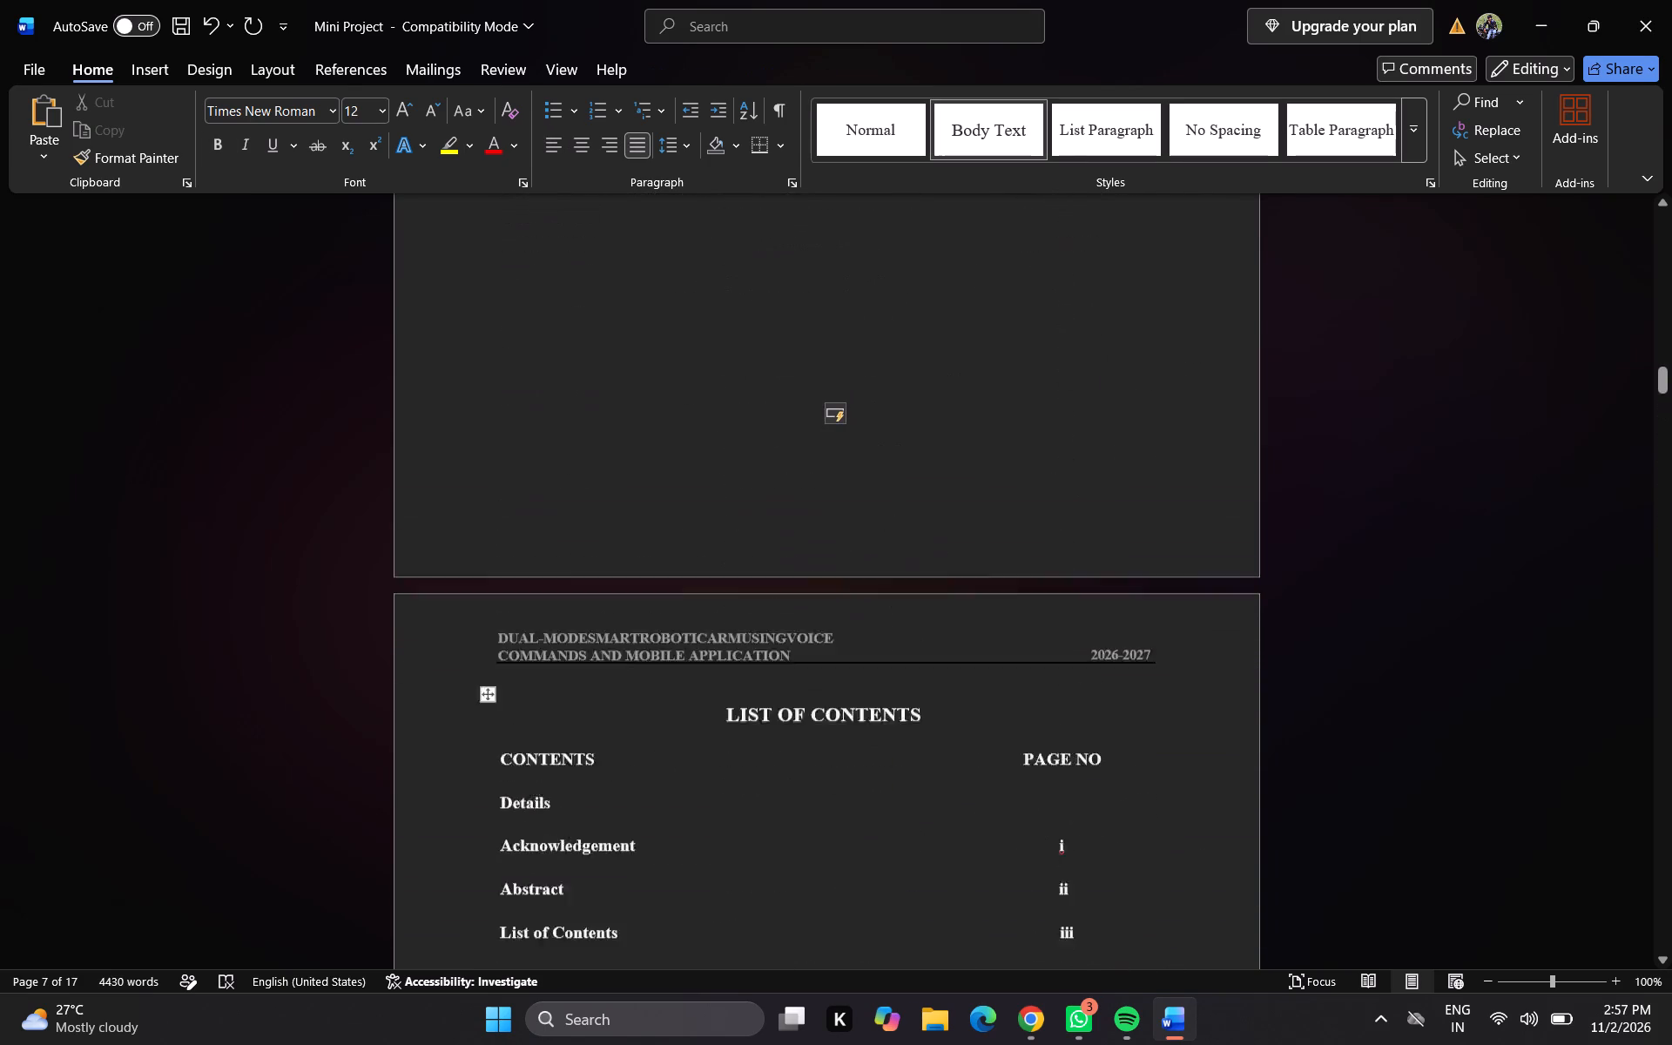
Go back up from the List of Contents through the Abstract and Acknowledgement to the certificate page's signature section.
{"action": "key", "text": "Up"}
{"action": "key", "text": "Up"}
{"action": "key", "text": "Up"}
{"action": "key", "text": "Up"}
{"action": "key", "text": "Up"}
{"action": "key", "text": "Up"}
{"action": "key", "text": "Up"}
{"action": "key", "text": "Up"}
{"action": "key", "text": "Up"}
{"action": "key", "text": "Up"}
{"action": "key", "text": "Up"}
{"action": "key", "text": "Up"}
{"action": "key", "text": "Up"}
{"action": "key", "text": "Up"}
{"action": "key", "text": "Up"}
{"action": "key", "text": "Up"}
{"action": "key", "text": "Up"}
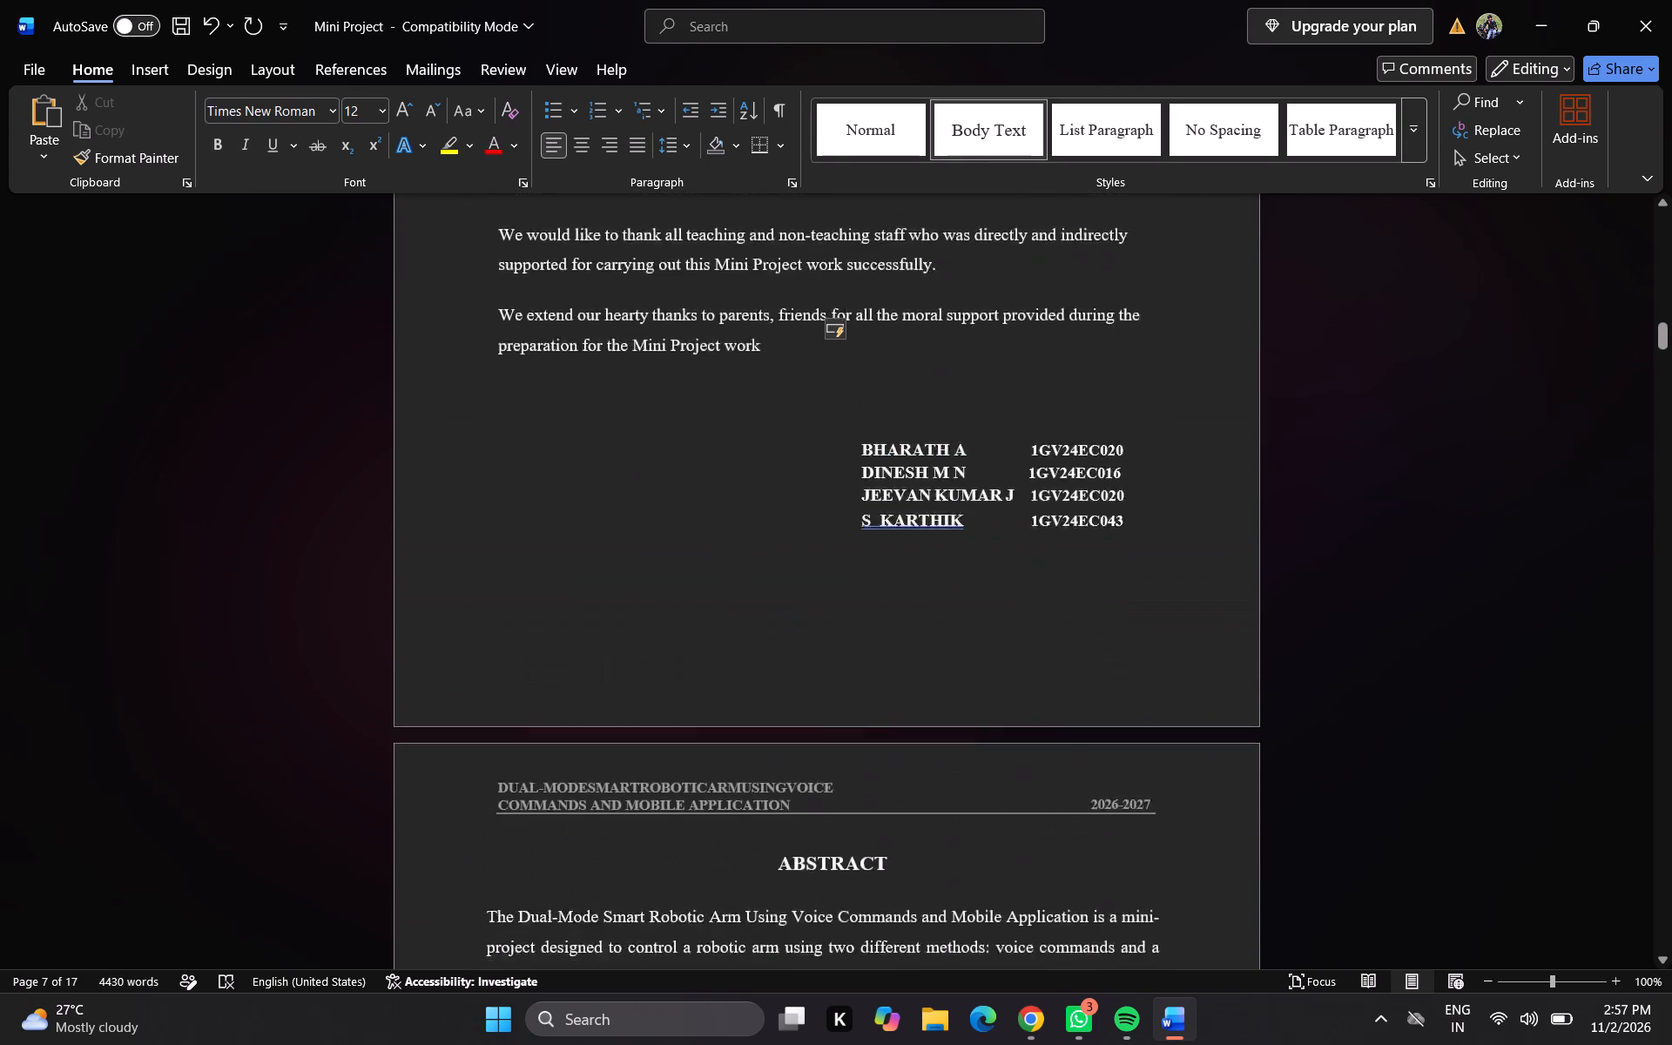
{"action": "key", "text": "Up"}
{"action": "key", "text": "Up"}
{"action": "key", "text": "Up"}
{"action": "key", "text": "Up"}
{"action": "key", "text": "Up"}
{"action": "key", "text": "Up"}
{"action": "key", "text": "Up"}
{"action": "key", "text": "Up"}
{"action": "key", "text": "Up"}
{"action": "key", "text": "Up"}
{"action": "key", "text": "Up"}
{"action": "key", "text": "Up"}
{"action": "key", "text": "Up"}
{"action": "key", "text": "Up"}
{"action": "key", "text": "Up"}
{"action": "key", "text": "Up"}
{"action": "key", "text": "Up"}
{"action": "key", "text": "Up"}
{"action": "key", "text": "Up"}
{"action": "key", "text": "Up"}
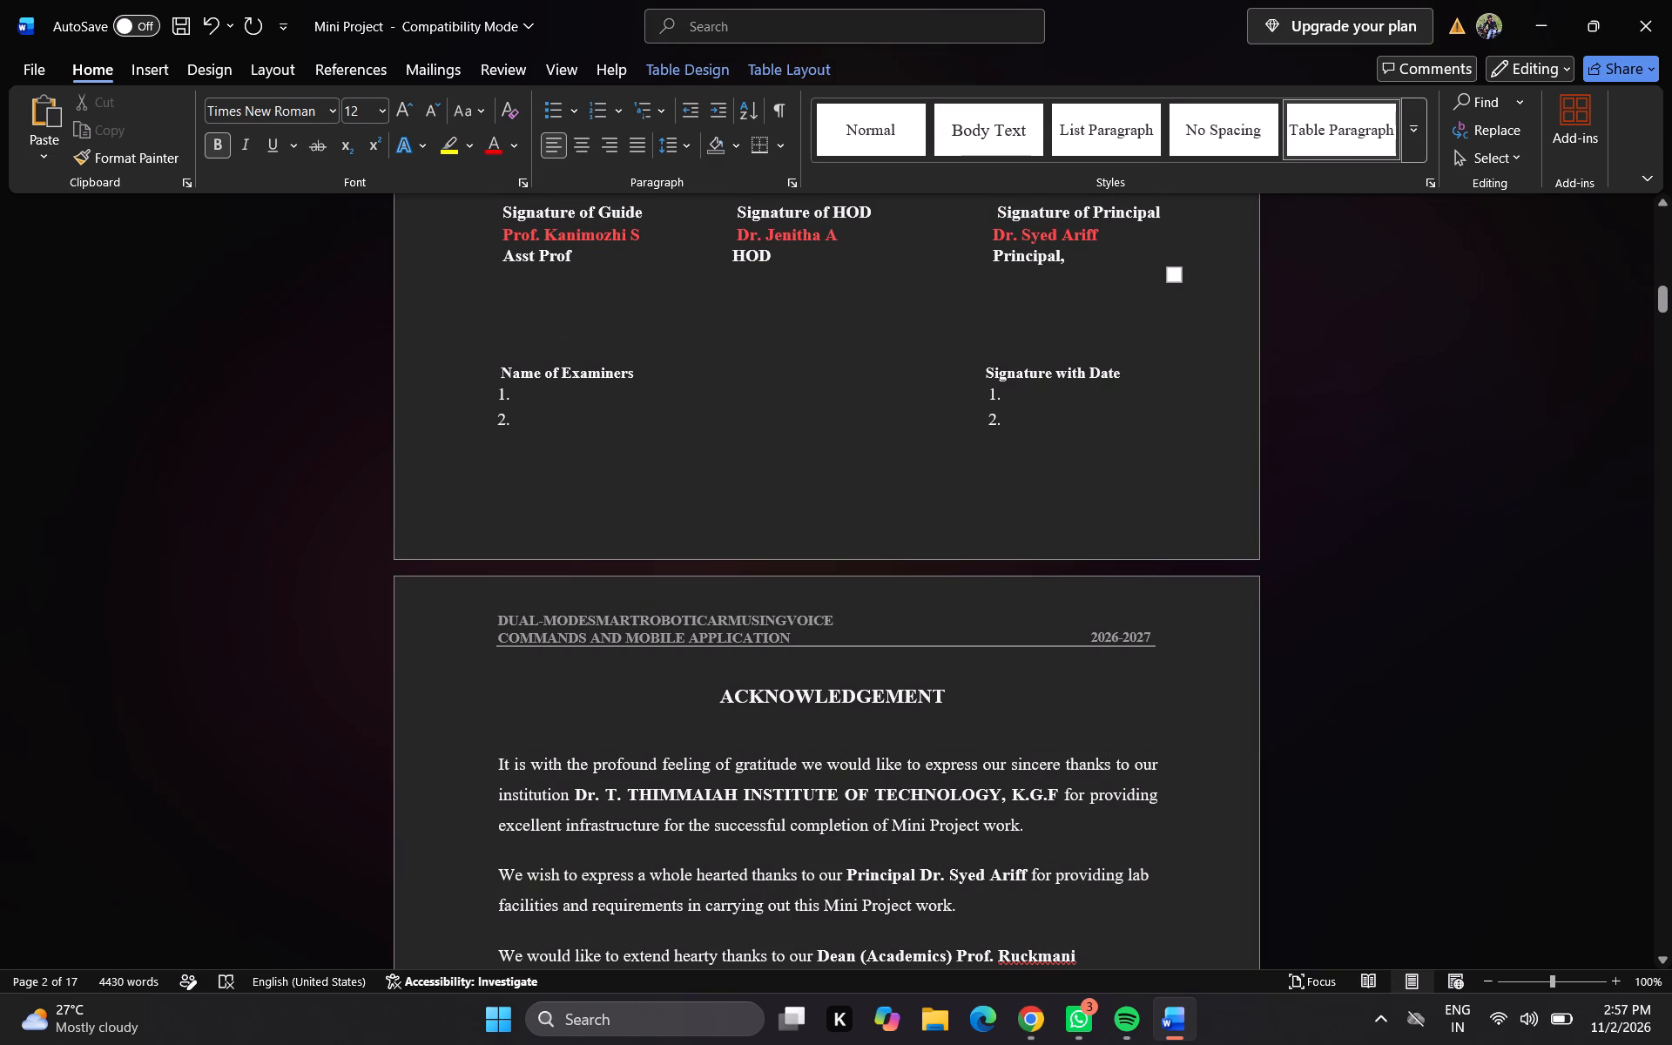
Look through the examiner section and the Acknowledgement page down to its list of student names.
{"action": "key", "text": "Down"}
{"action": "key", "text": "Down"}
{"action": "key", "text": "Down"}
{"action": "key", "text": "Down"}
{"action": "key", "text": "Down"}
{"action": "key", "text": "Down"}
{"action": "key", "text": "Down"}
{"action": "key", "text": "Down"}
{"action": "key", "text": "Down"}
{"action": "key", "text": "Down"}
{"action": "key", "text": "Down"}
{"action": "key", "text": "Down"}
{"action": "key", "text": "Down"}
{"action": "key", "text": "Down"}
{"action": "key", "text": "Down"}
{"action": "key", "text": "Down"}
{"action": "key", "text": "Down"}
{"action": "key", "text": "Down"}
{"action": "key", "text": "Down"}
{"action": "key", "text": "Down"}
{"action": "key", "text": "Down"}
{"action": "key", "text": "Down"}
{"action": "key", "text": "Down"}
{"action": "key", "text": "Down"}
{"action": "key", "text": "Down"}
{"action": "key", "text": "Down"}
{"action": "key", "text": "Down"}
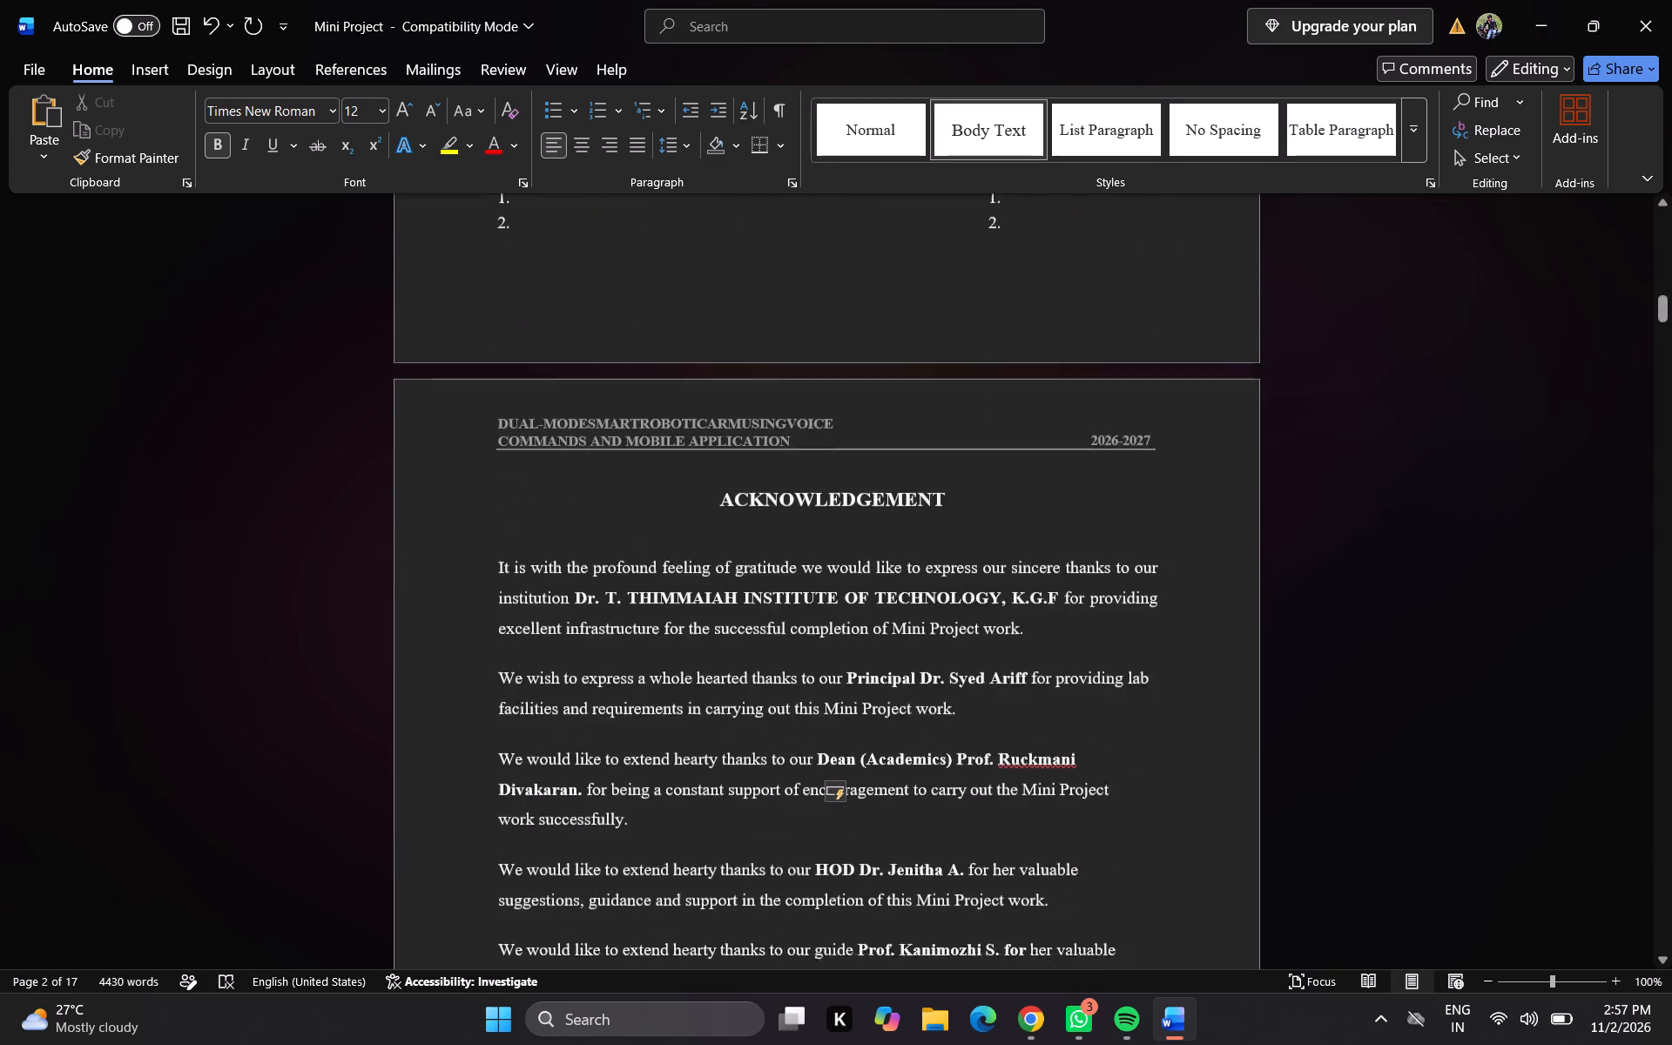
{"action": "key", "text": "Down"}
{"action": "key", "text": "Down"}
{"action": "key", "text": "Down"}
{"action": "key", "text": "Down"}
{"action": "key", "text": "Down"}
{"action": "key", "text": "Down"}
{"action": "key", "text": "Down"}
{"action": "key", "text": "Down"}
{"action": "key", "text": "Down"}
{"action": "key", "text": "Down"}
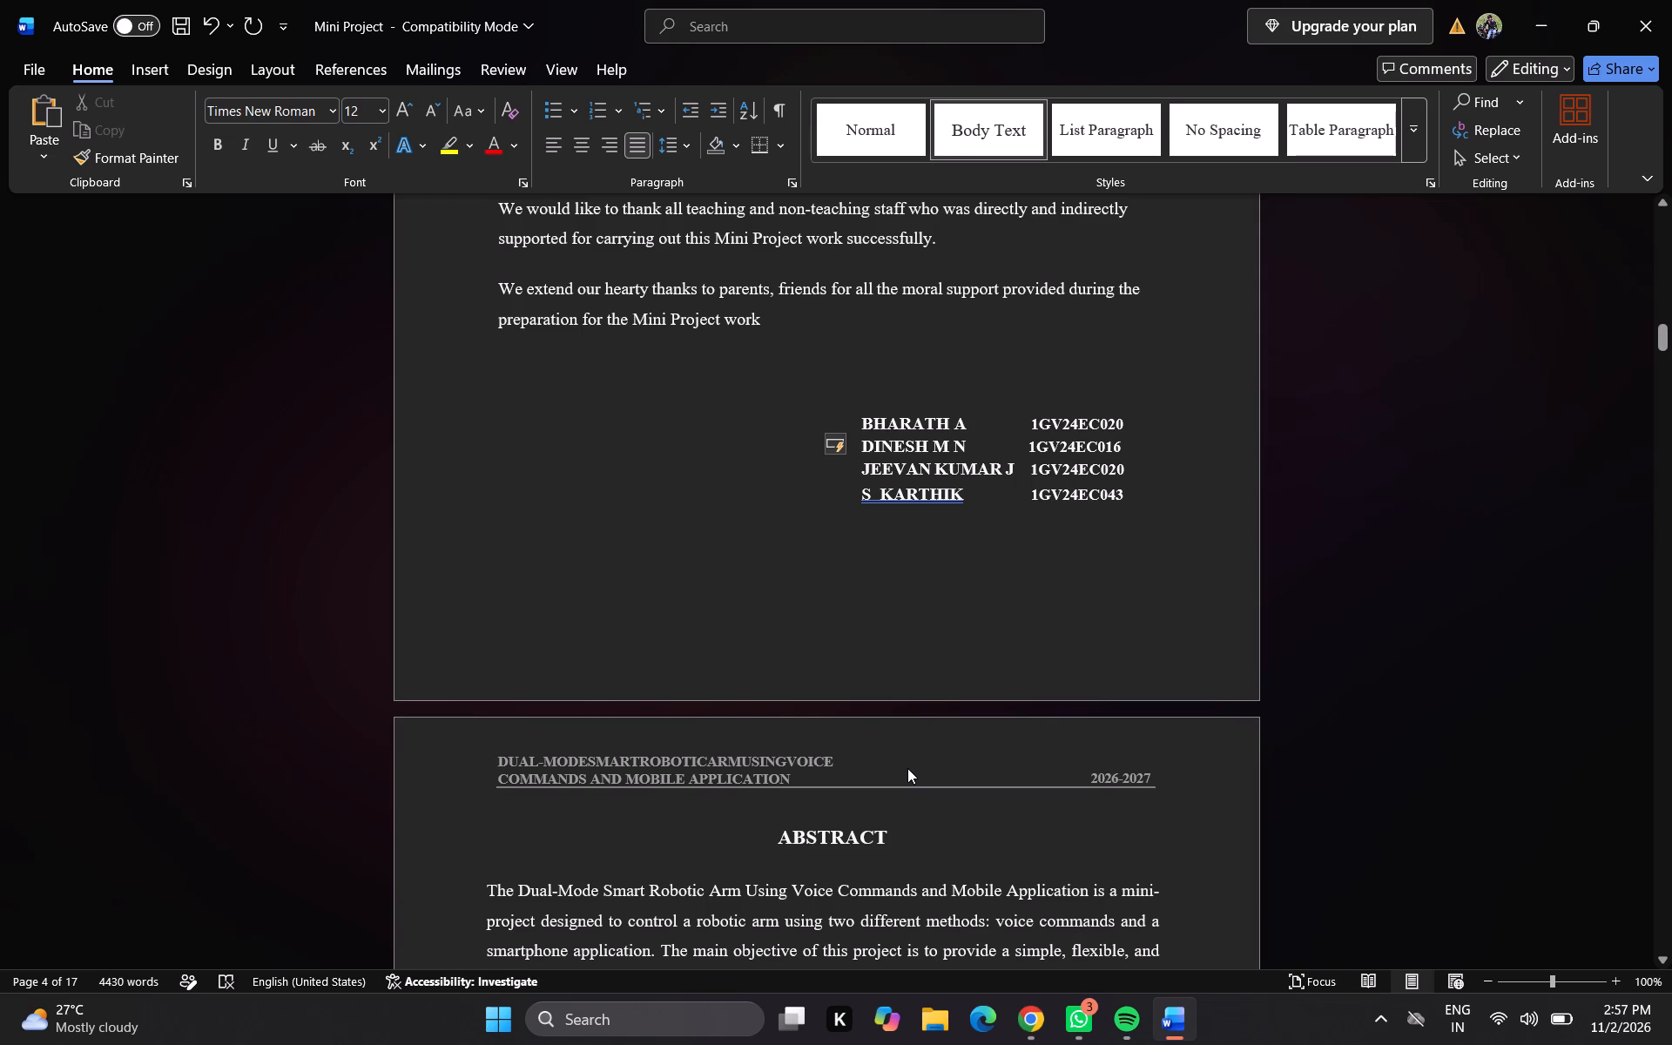
Look through the Abstract page's heading and body text.
{"action": "key", "text": "Down"}
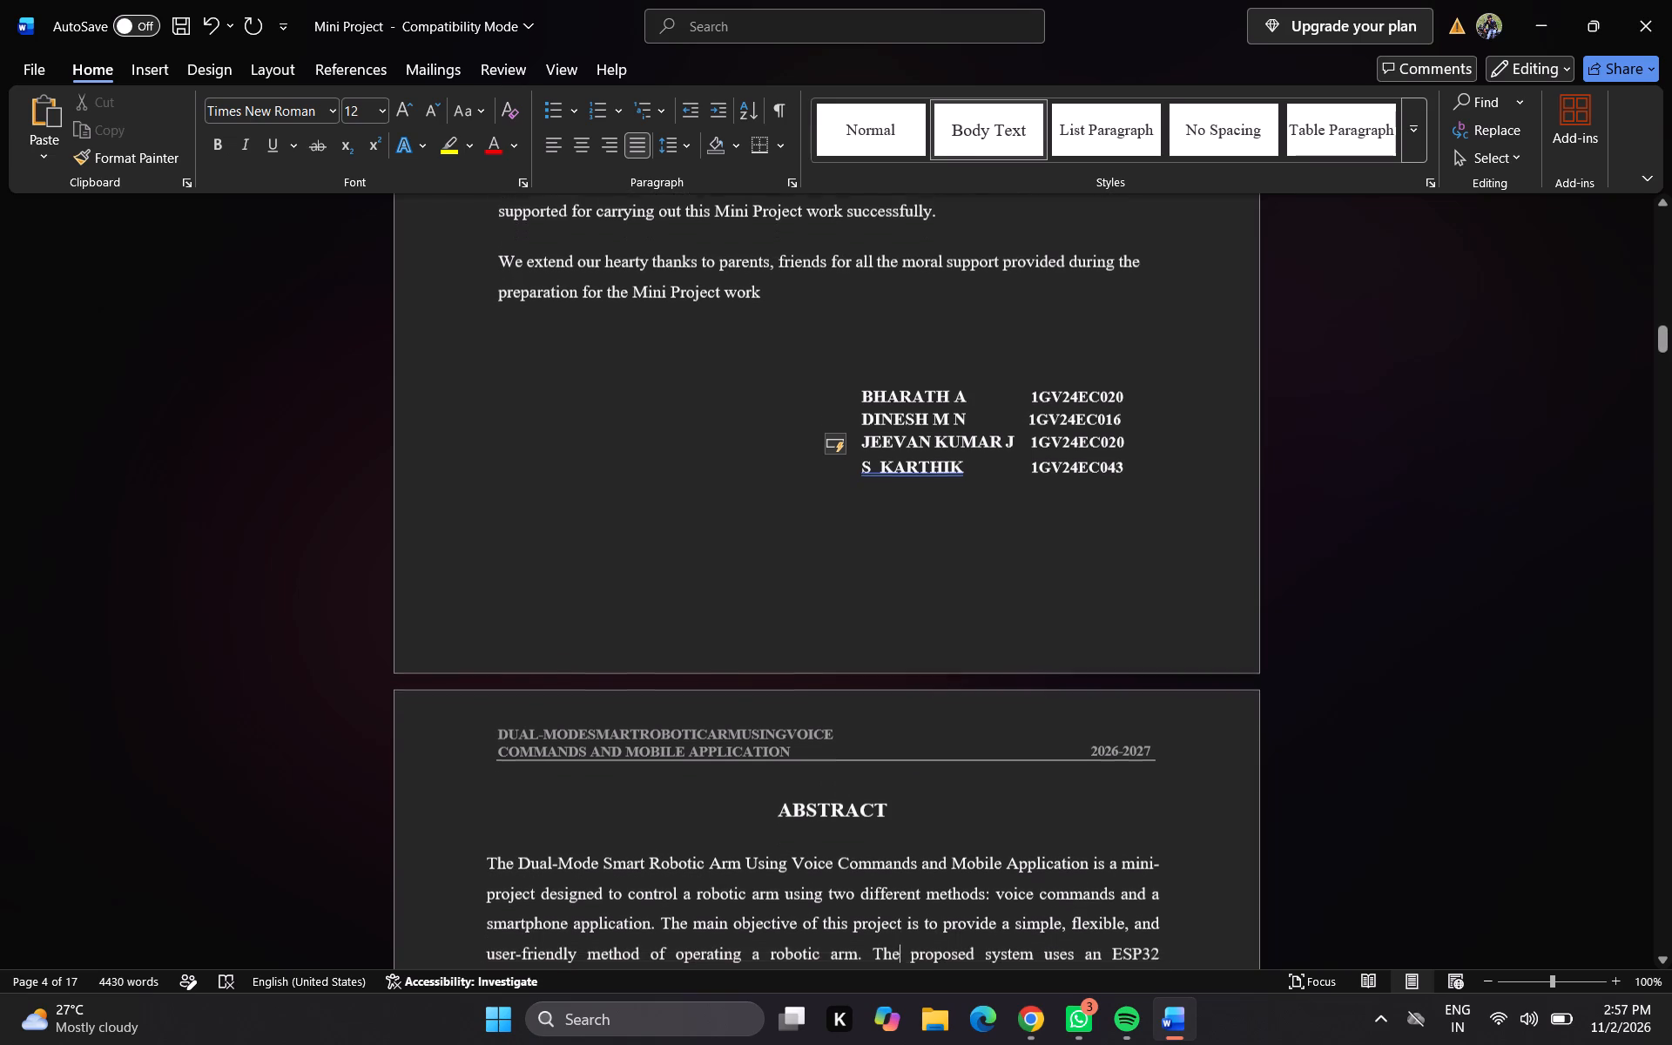
{"action": "key", "text": "Down"}
{"action": "key", "text": "Down"}
{"action": "key", "text": "Down"}
{"action": "key", "text": "Down"}
{"action": "key", "text": "Down"}
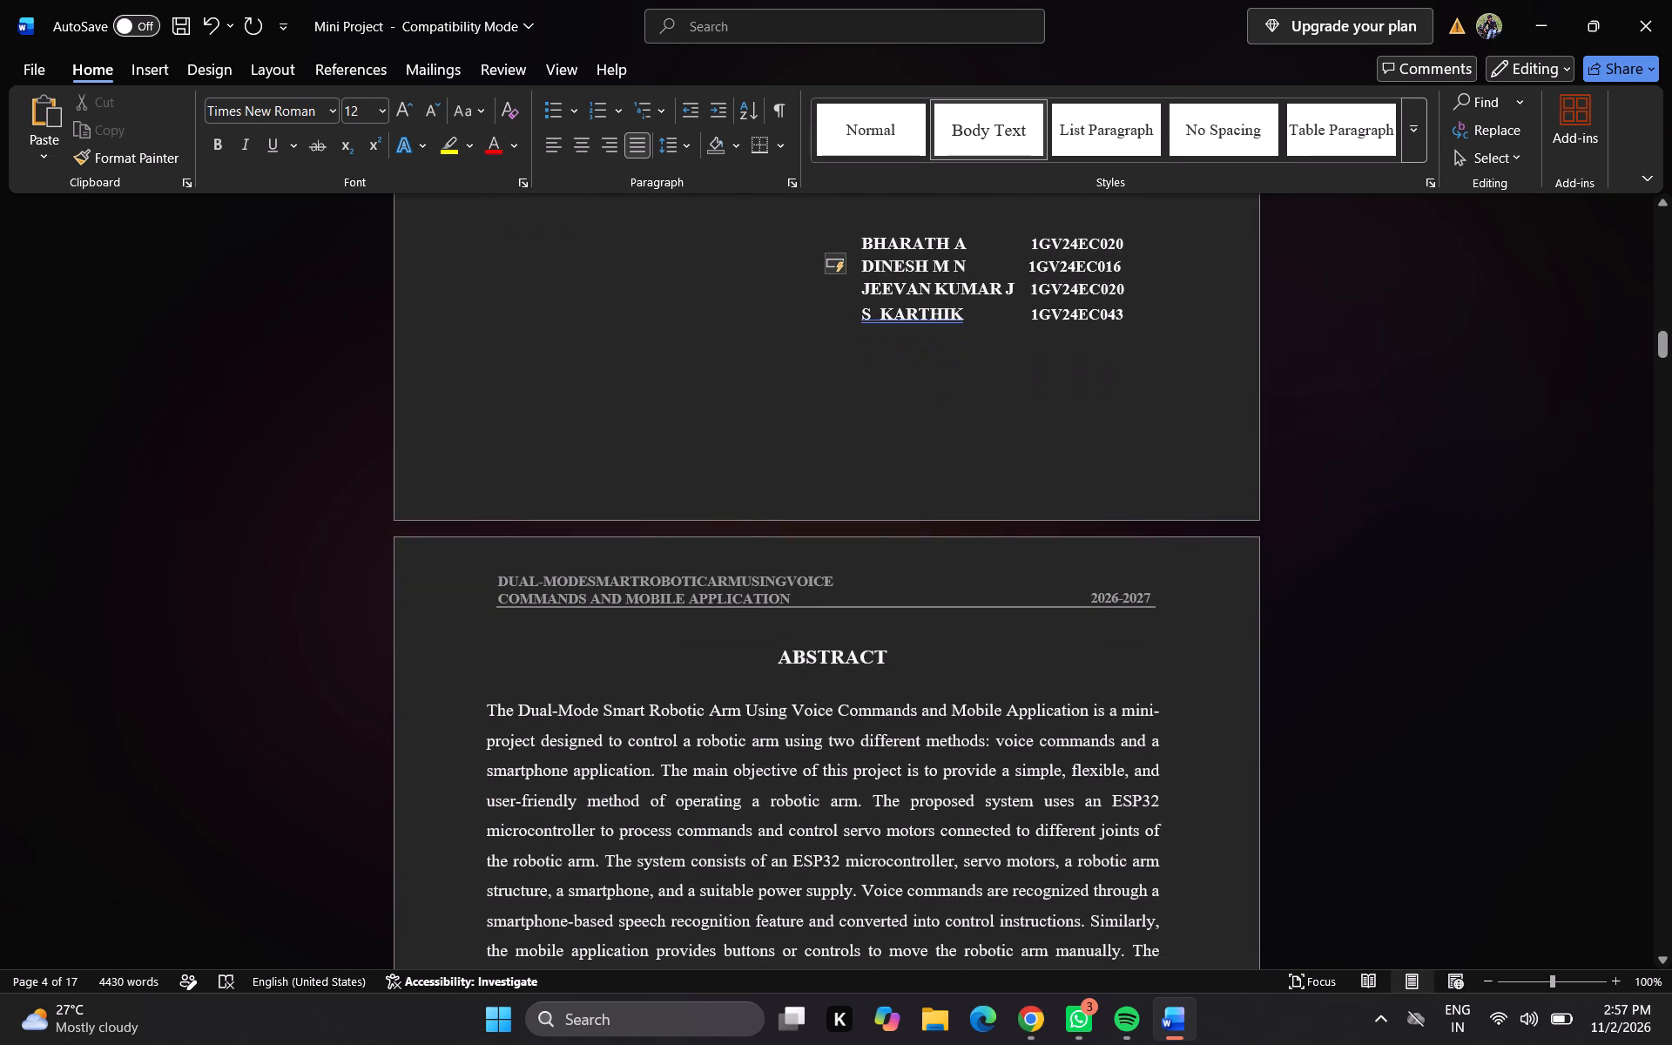
{"action": "key", "text": "Down"}
{"action": "key", "text": "Down"}
{"action": "key", "text": "Down"}
{"action": "key", "text": "Down"}
{"action": "key", "text": "Down"}
{"action": "key", "text": "Down"}
{"action": "key", "text": "Down"}
{"action": "key", "text": "Down"}
{"action": "key", "text": "Down"}
{"action": "key", "text": "Down"}
{"action": "key", "text": "Down"}
{"action": "key", "text": "Down"}
{"action": "key", "text": "Down"}
{"action": "key", "text": "Down"}
{"action": "key", "text": "Down"}
{"action": "key", "text": "Down"}
{"action": "key", "text": "Down"}
{"action": "key", "text": "Down"}
{"action": "key", "text": "Down"}
{"action": "key", "text": "Down"}
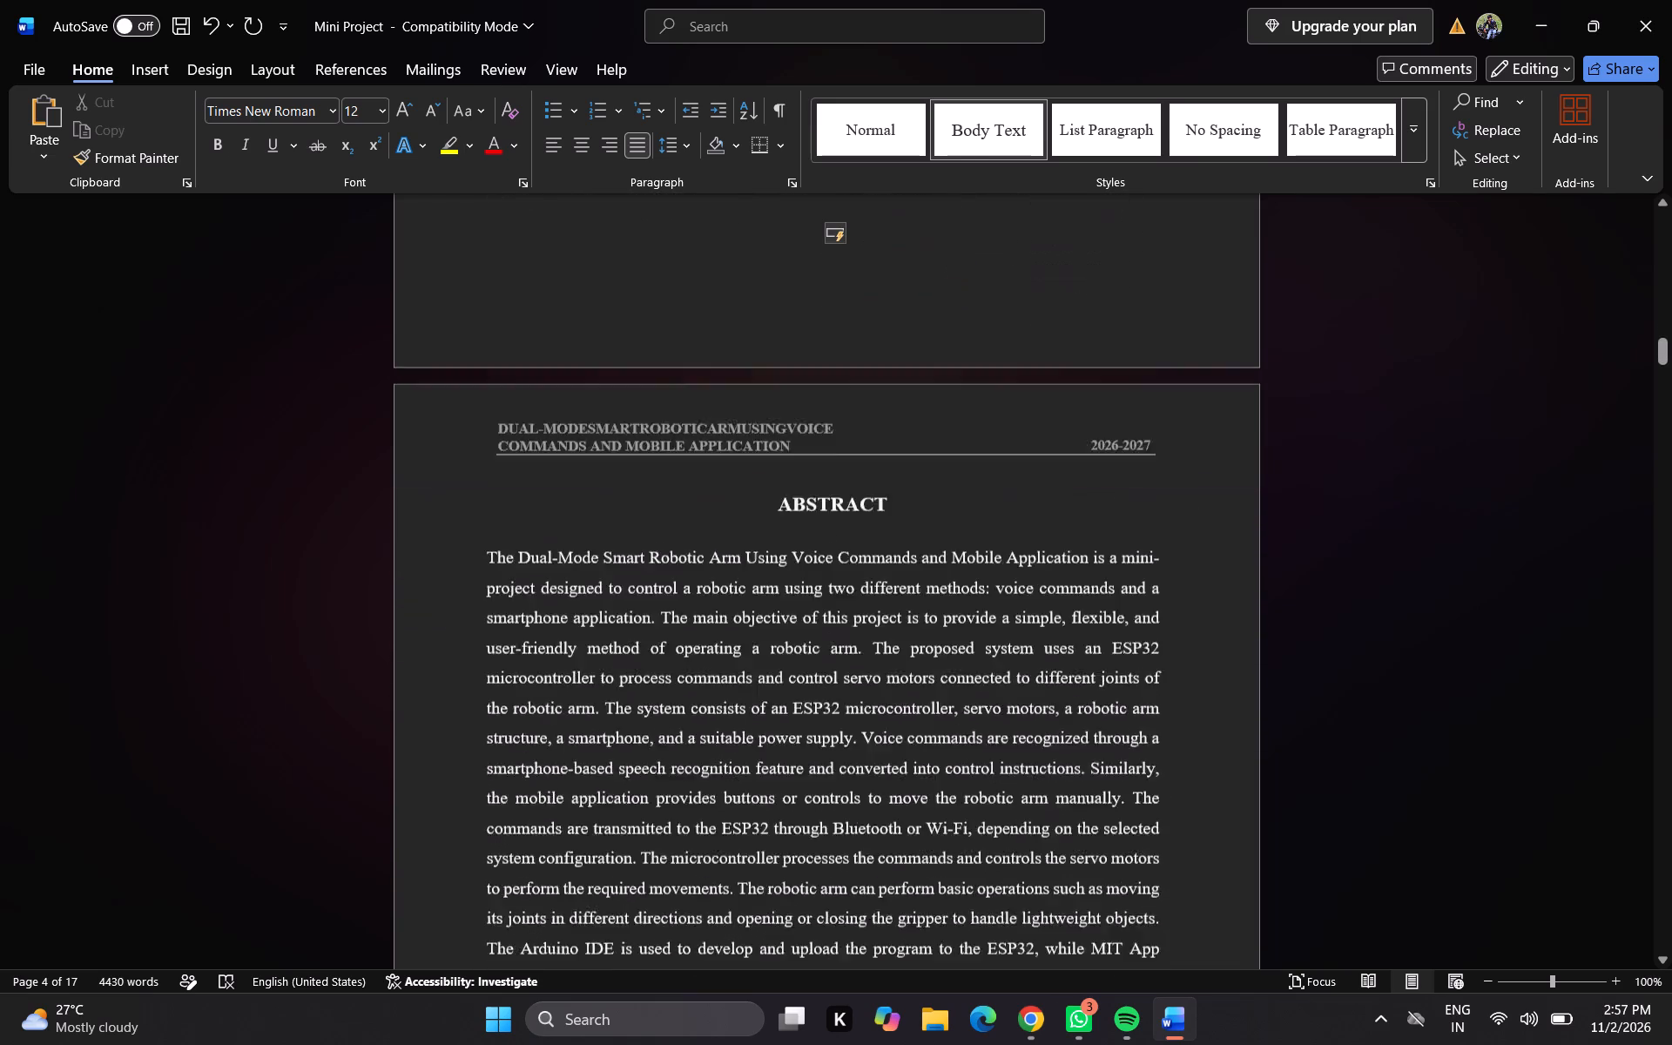
Continue down past the Abstract and the List of Figures to the Chapter 1 Introduction text.
{"action": "key", "text": "Down"}
{"action": "key", "text": "Down"}
{"action": "key", "text": "Down"}
{"action": "key", "text": "Down"}
{"action": "key", "text": "Down"}
{"action": "key", "text": "Down"}
{"action": "key", "text": "Down"}
{"action": "key", "text": "Down"}
{"action": "key", "text": "Down"}
{"action": "key", "text": "Down"}
{"action": "key", "text": "Down"}
{"action": "key", "text": "Down"}
{"action": "key", "text": "Down"}
{"action": "key", "text": "Down"}
{"action": "key", "text": "Down"}
{"action": "key", "text": "Down"}
{"action": "key", "text": "Down"}
{"action": "key", "text": "Down"}
{"action": "key", "text": "Down"}
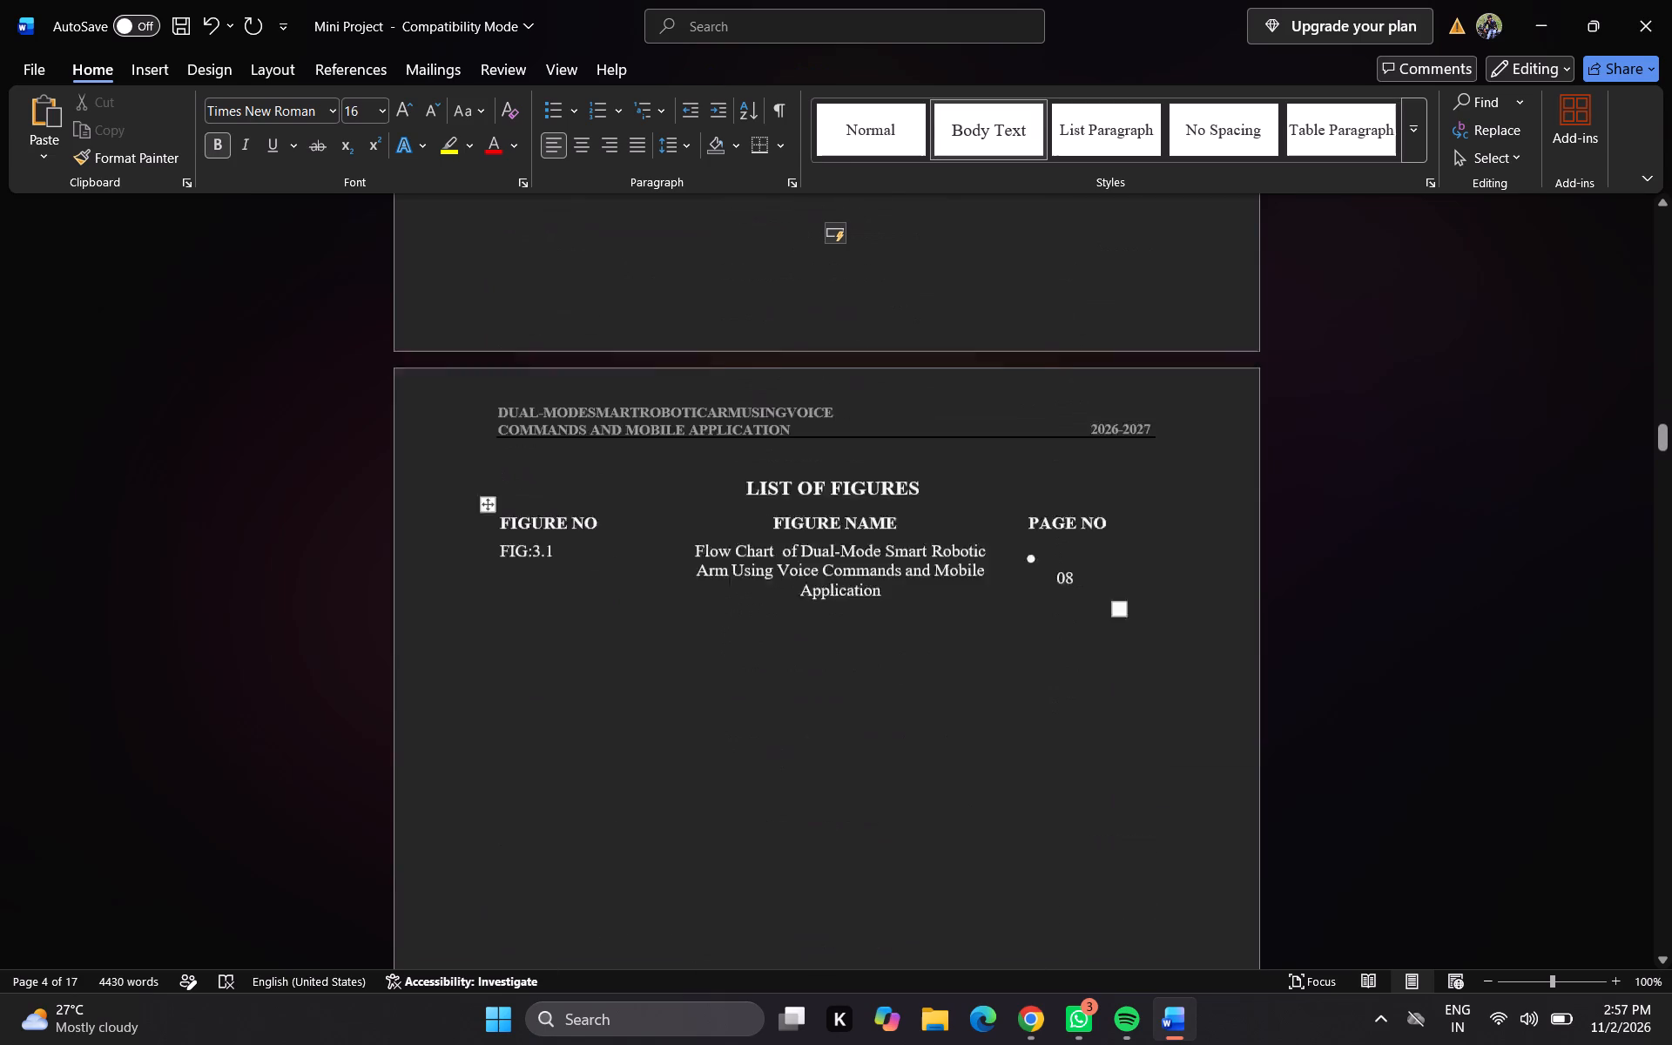
{"action": "key", "text": "Down"}
{"action": "key", "text": "Up"}
{"action": "key", "text": "Down"}
{"action": "key", "text": "Down"}
{"action": "key", "text": "Down"}
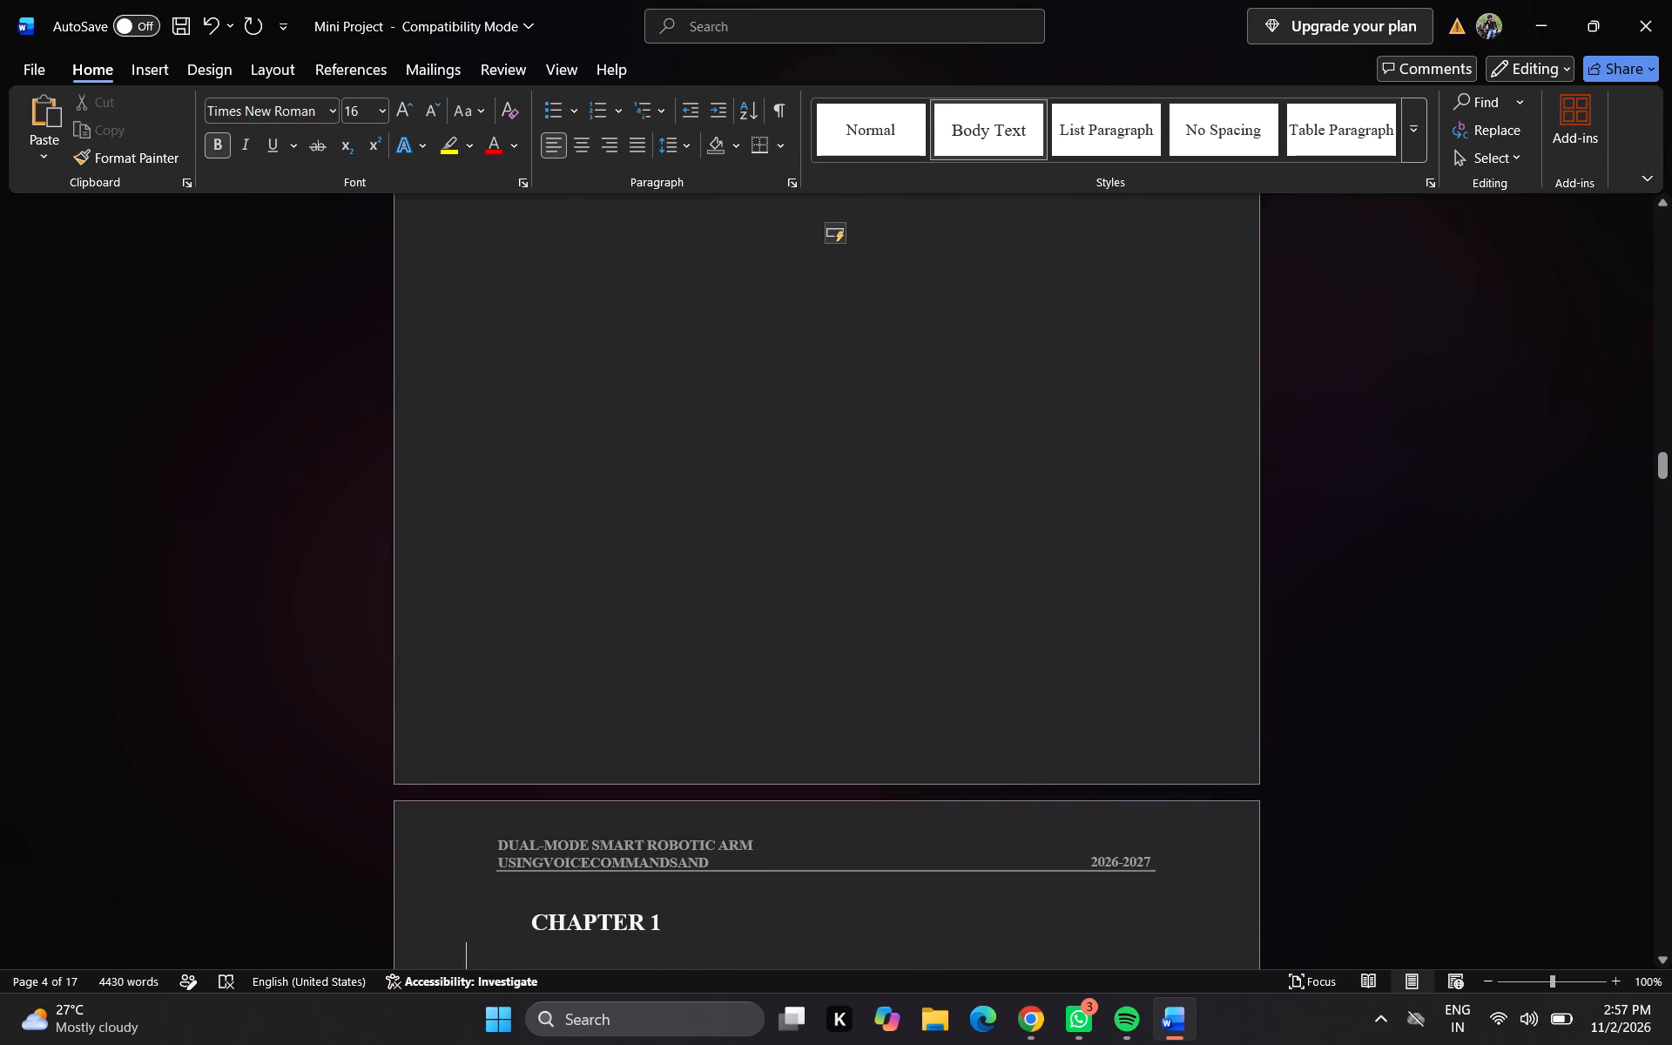
{"action": "key", "text": "Down"}
{"action": "key", "text": "Down"}
{"action": "key", "text": "Down"}
{"action": "key", "text": "Down"}
{"action": "key", "text": "Down"}
{"action": "key", "text": "Down"}
{"action": "key", "text": "Down"}
{"action": "key", "text": "Down"}
{"action": "key", "text": "Down"}
{"action": "key", "text": "Down"}
{"action": "key", "text": "Down"}
{"action": "key", "text": "Down"}
{"action": "key", "text": "Down"}
{"action": "key", "text": "Down"}
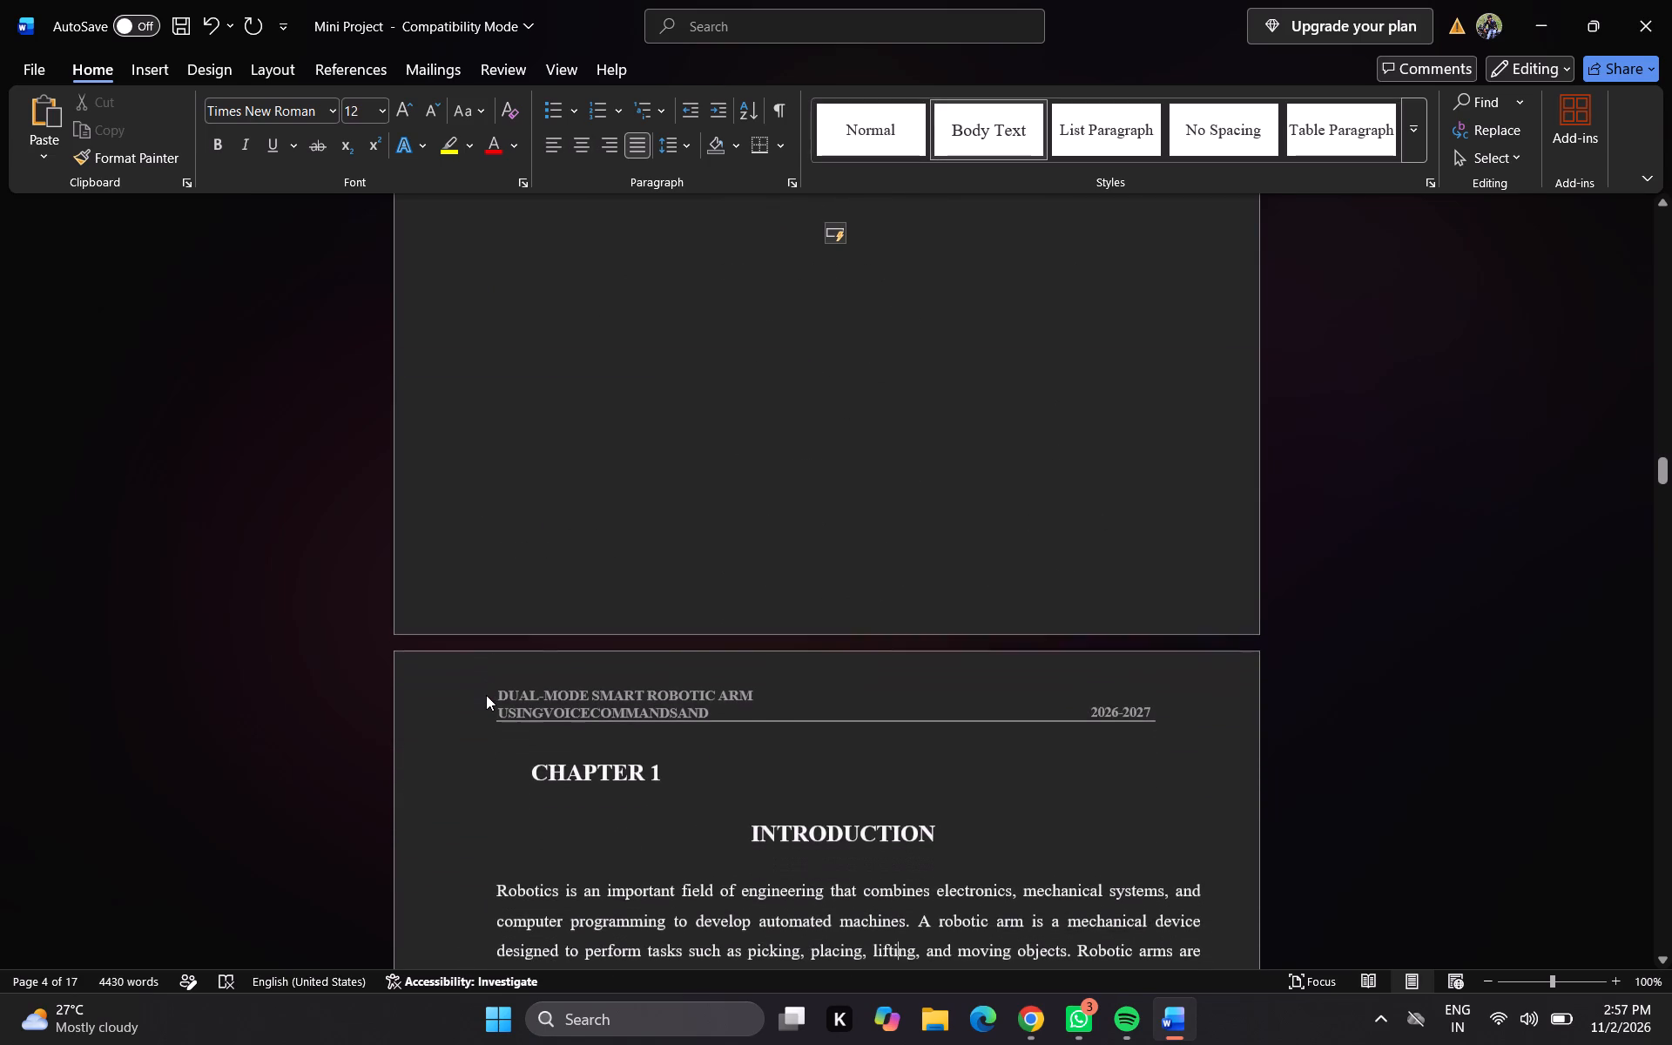
Reduce the left indent of the Chapter 1 Introduction paragraph and give its first line a small indent.
{"action": "left_click", "coordinate": [495, 589]}
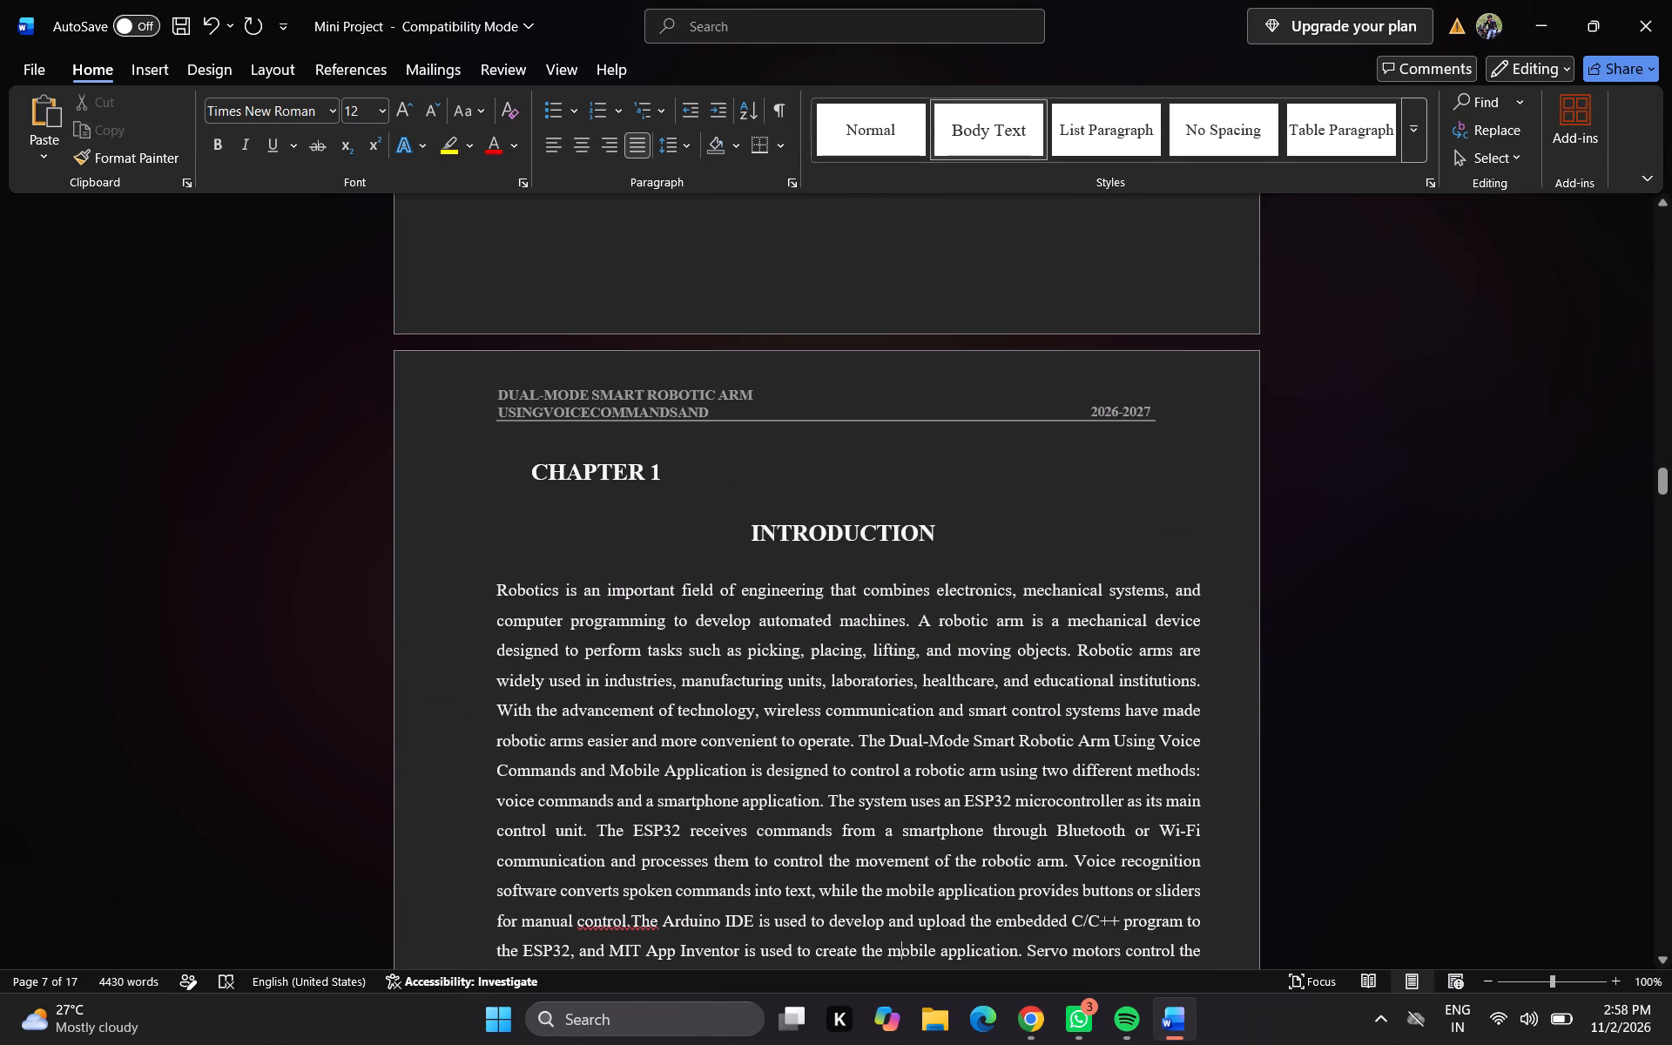
{"action": "key", "text": "Tab"}
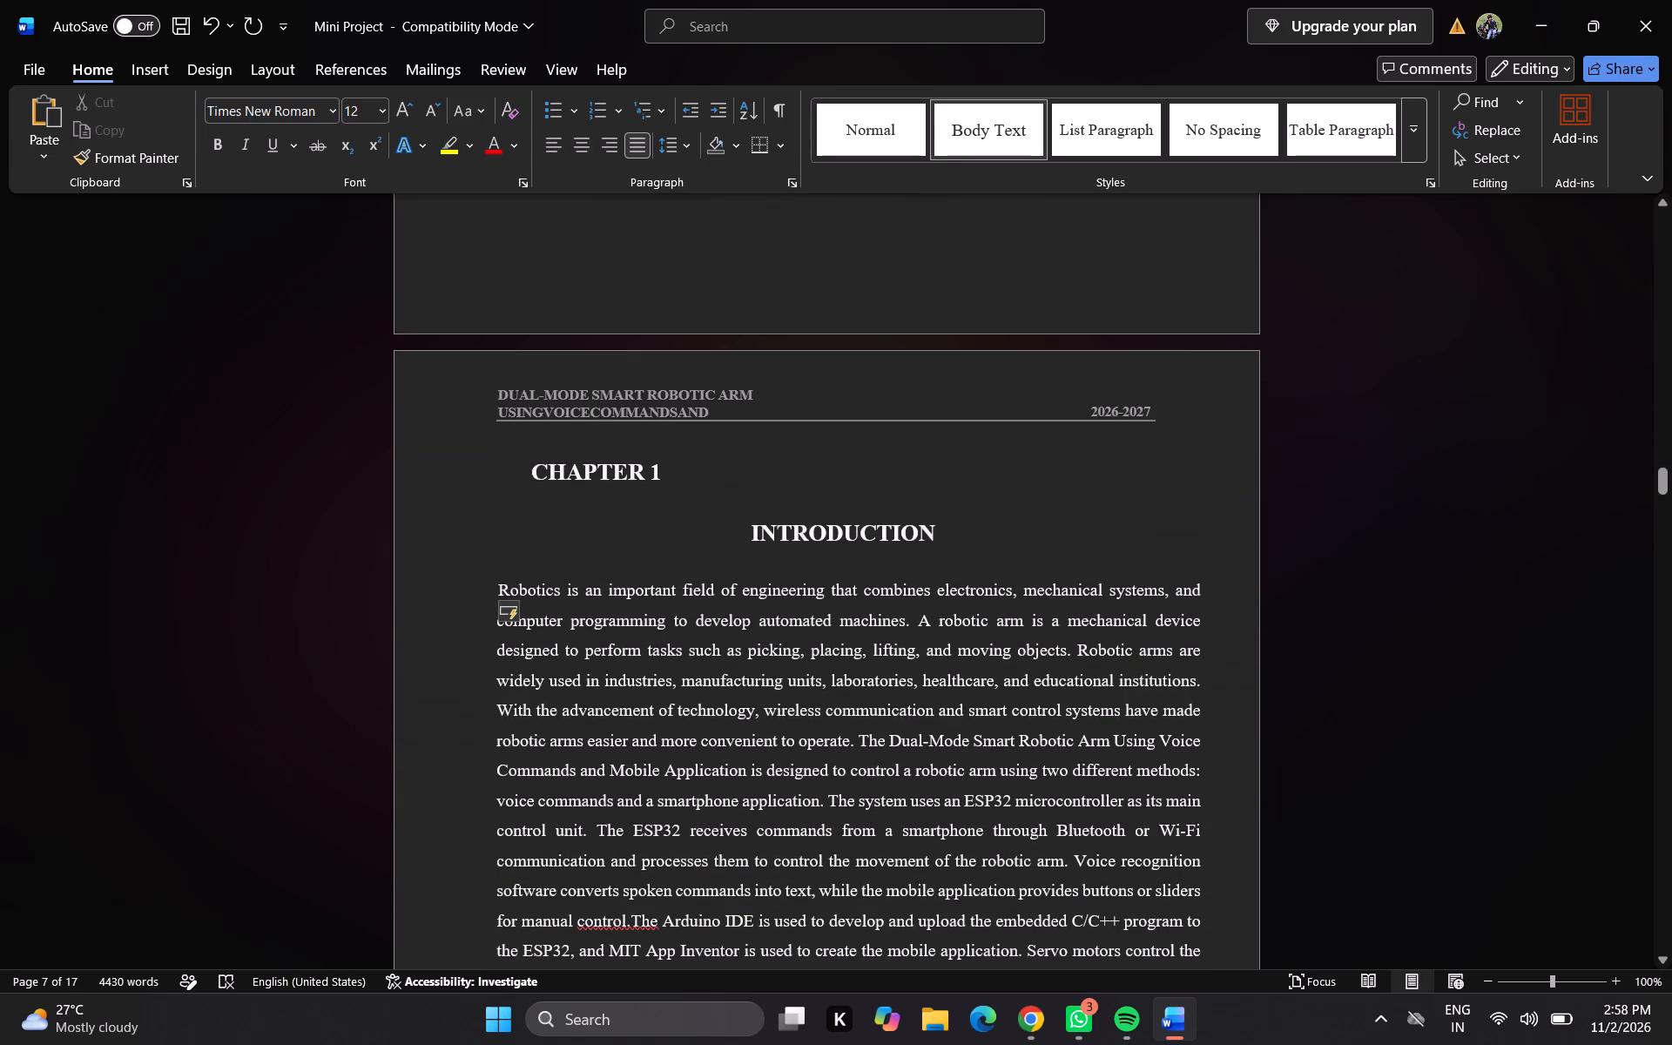
{"action": "key", "text": "Tab"}
{"action": "key", "text": "Tab"}
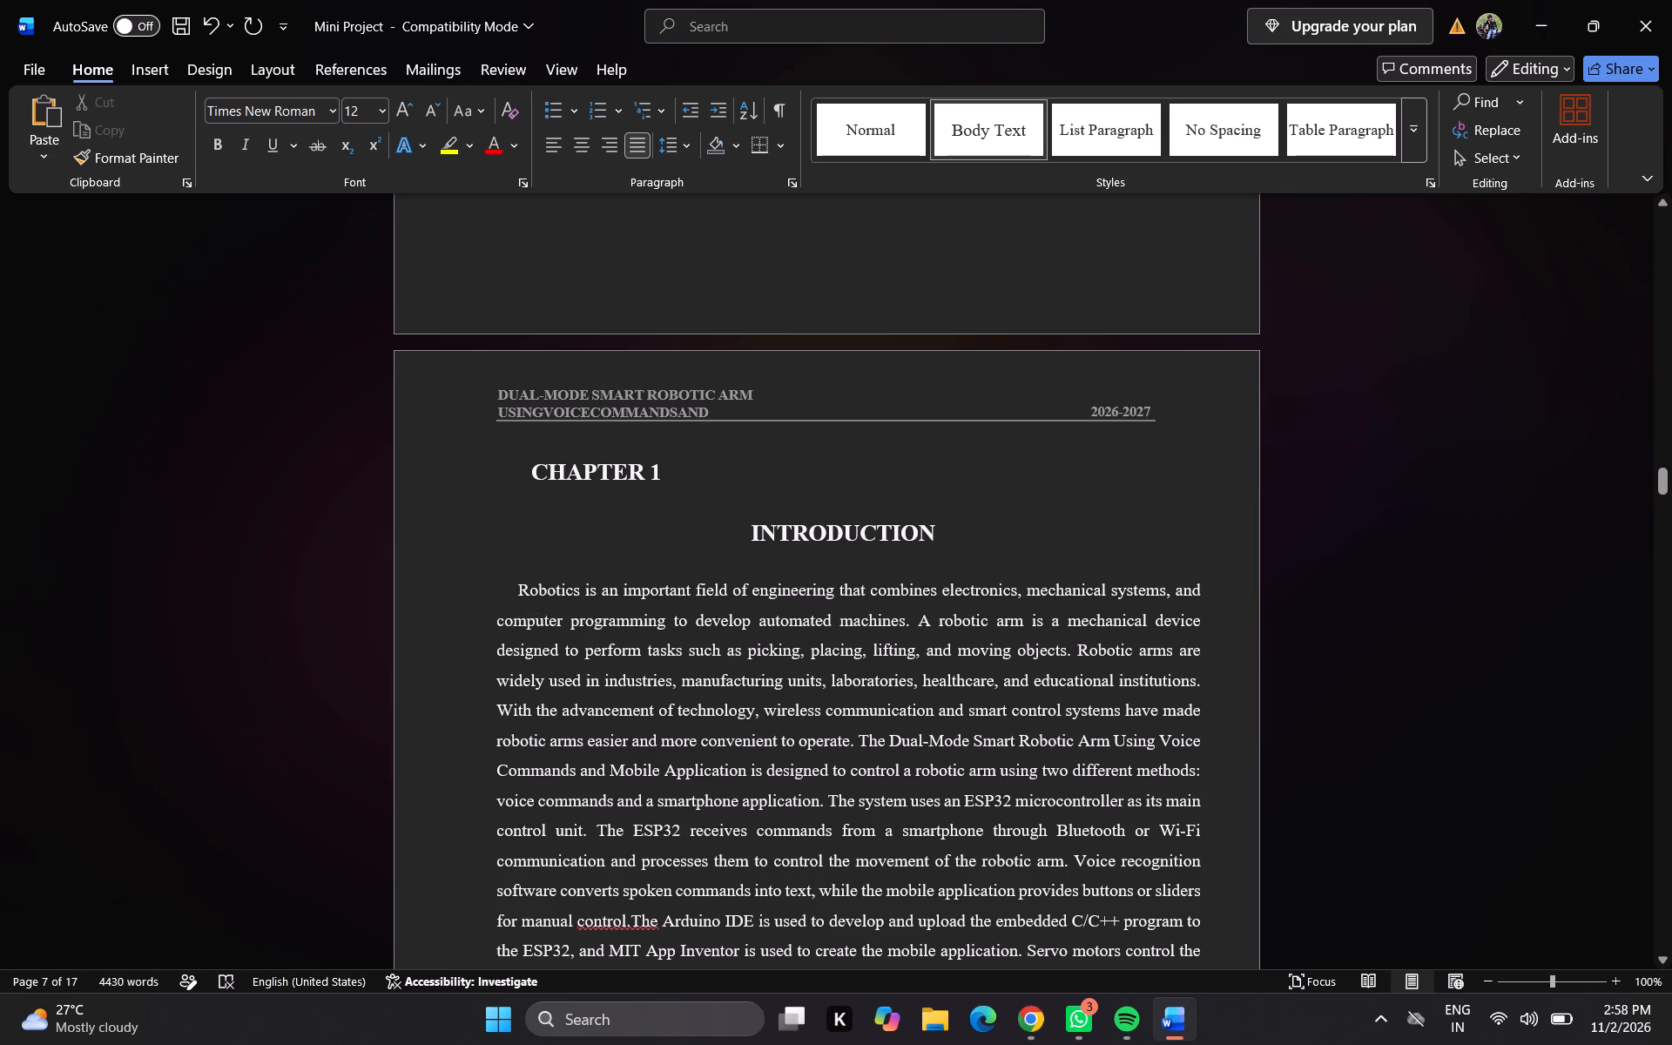
{"action": "key", "text": "BackSpace"}
{"action": "key", "text": "BackSpace"}
{"action": "key", "text": "BackSpace"}
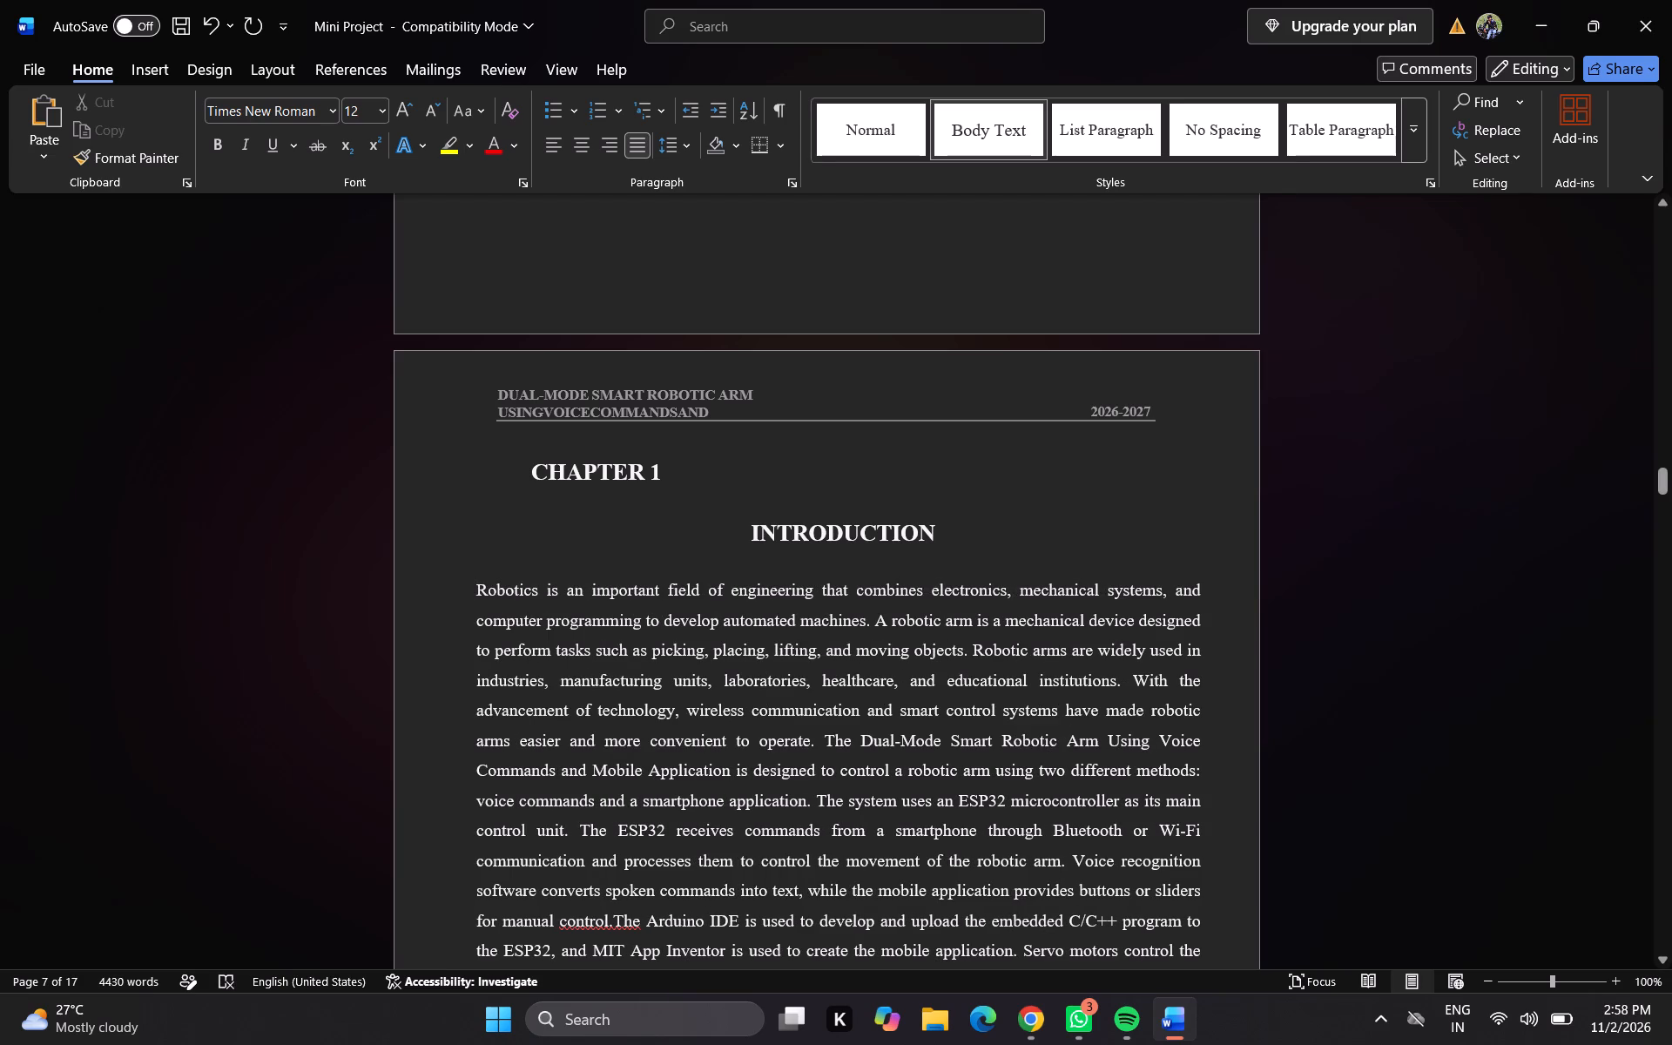
{"action": "left_click", "coordinate": [476, 590]}
{"action": "key", "text": "Tab"}
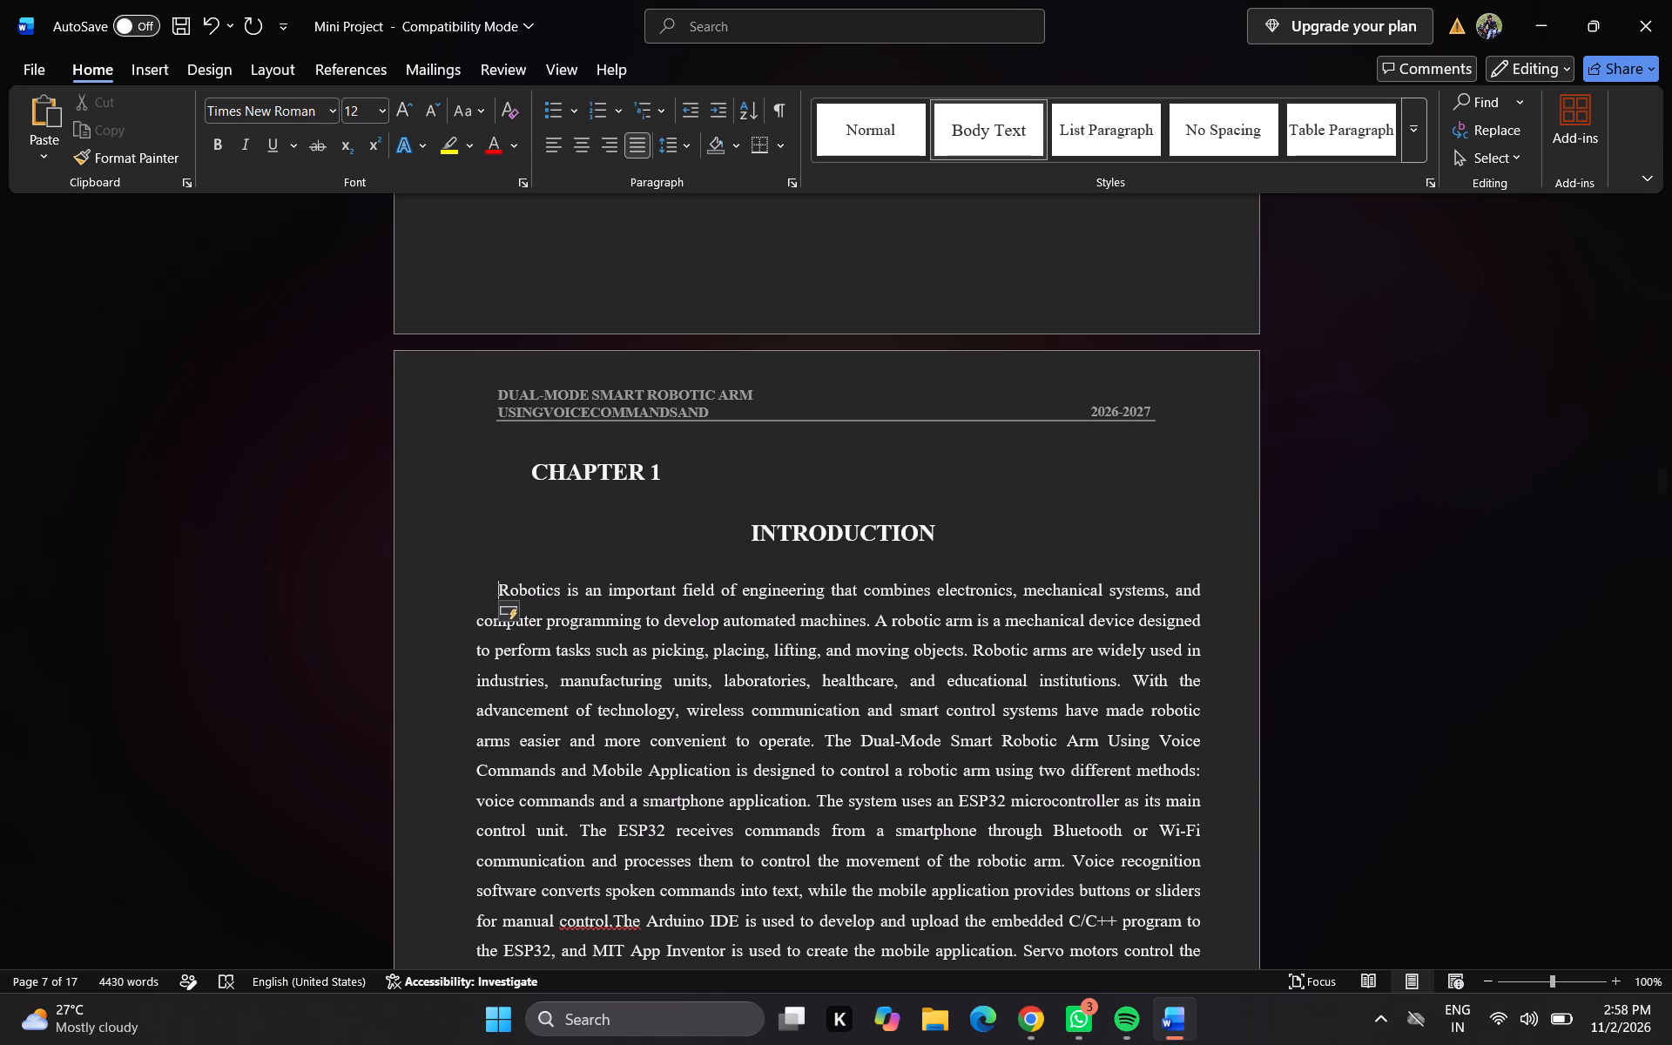
Split the Chapter 1 Introduction text before "The Arduino IDE is used" into a new paragraph, with a blank line between the two.
{"action": "key", "text": "Down"}
{"action": "key", "text": "Down"}
{"action": "key", "text": "Down"}
{"action": "key", "text": "Down"}
{"action": "key", "text": "Down"}
{"action": "key", "text": "Down"}
{"action": "key", "text": "Down"}
{"action": "key", "text": "Down"}
{"action": "key", "text": "Down"}
{"action": "key", "text": "Down"}
{"action": "key", "text": "Down"}
{"action": "key", "text": "Down"}
{"action": "left_click", "coordinate": [614, 927]}
{"action": "key", "text": "Return"}
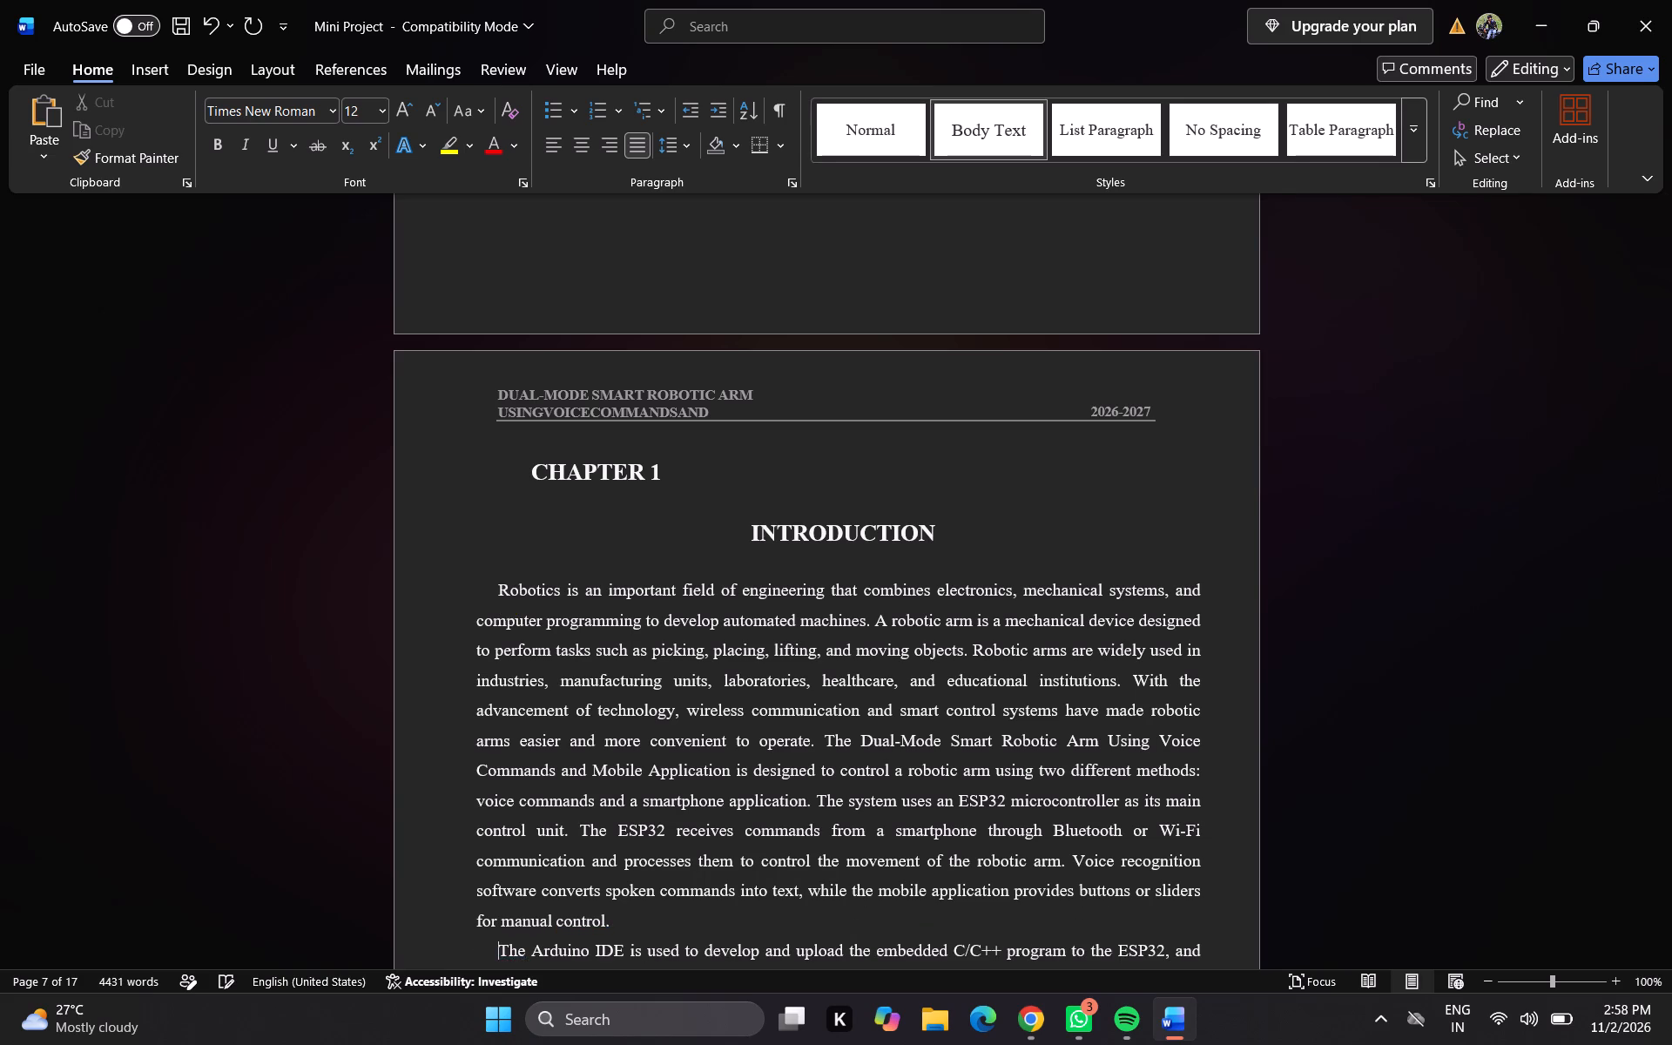
{"action": "key", "text": "Return"}
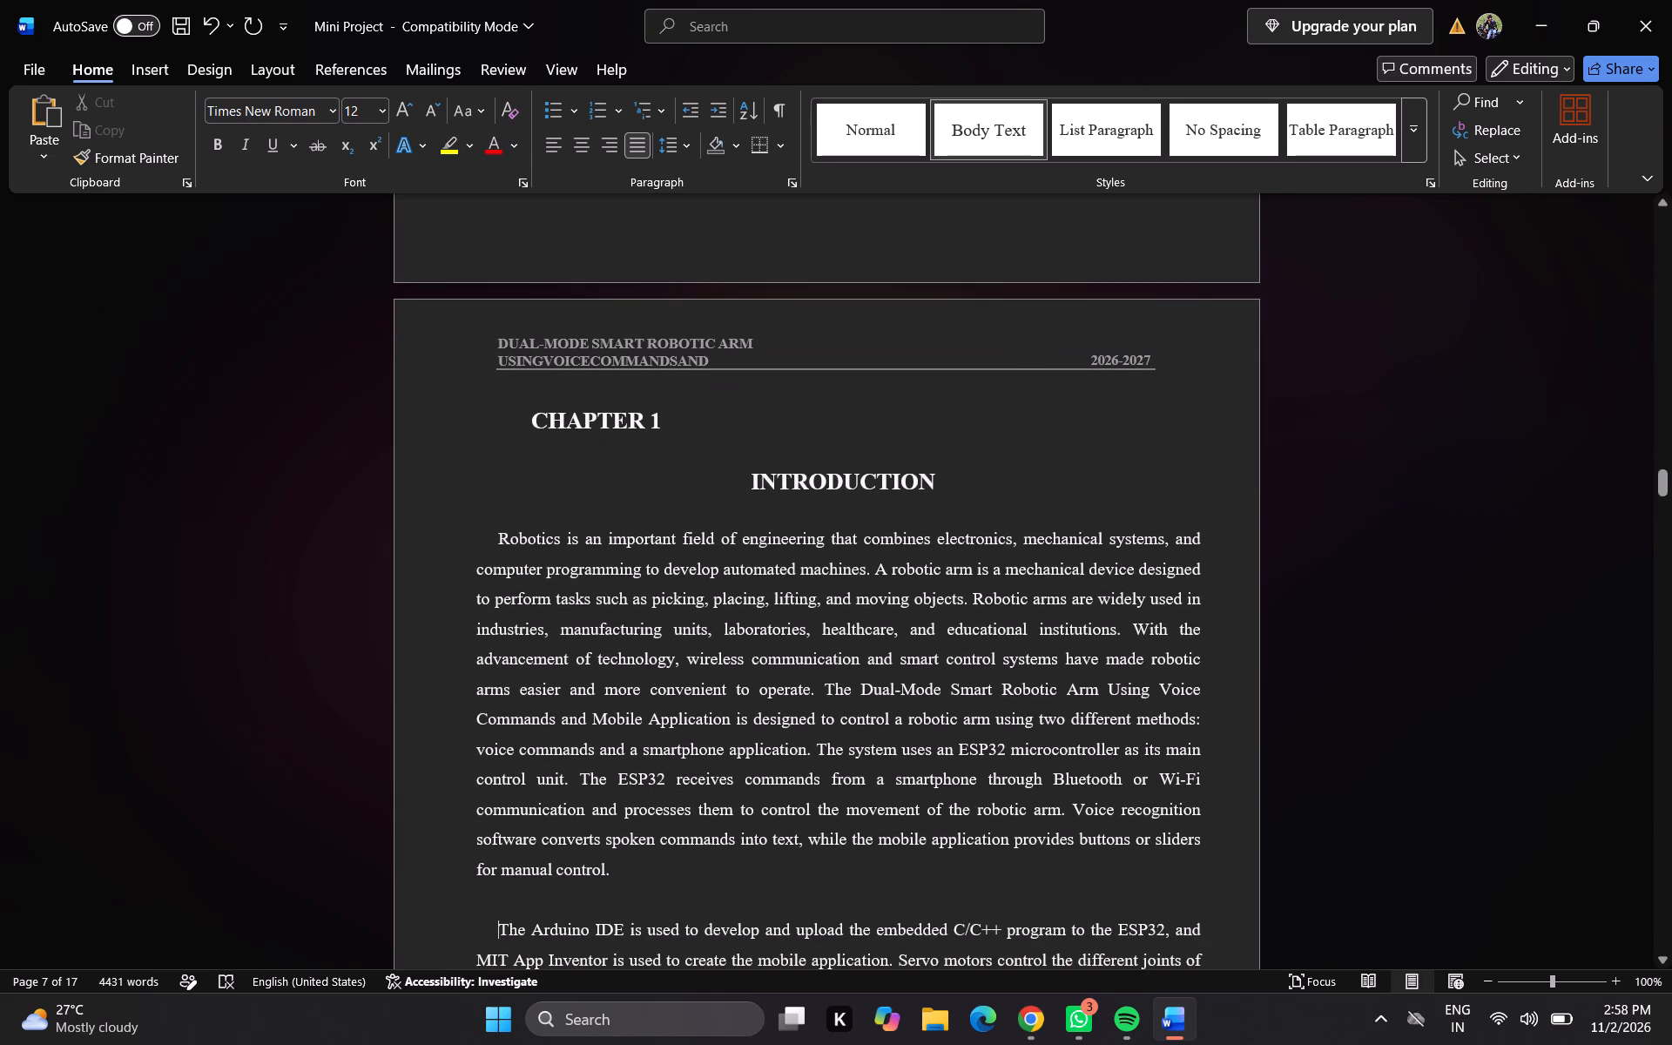
Reduce the line spacing of the blank line between the two Introduction paragraphs.
{"action": "left_click_drag", "start_coordinate": [642, 918], "coordinate": [641, 917]}
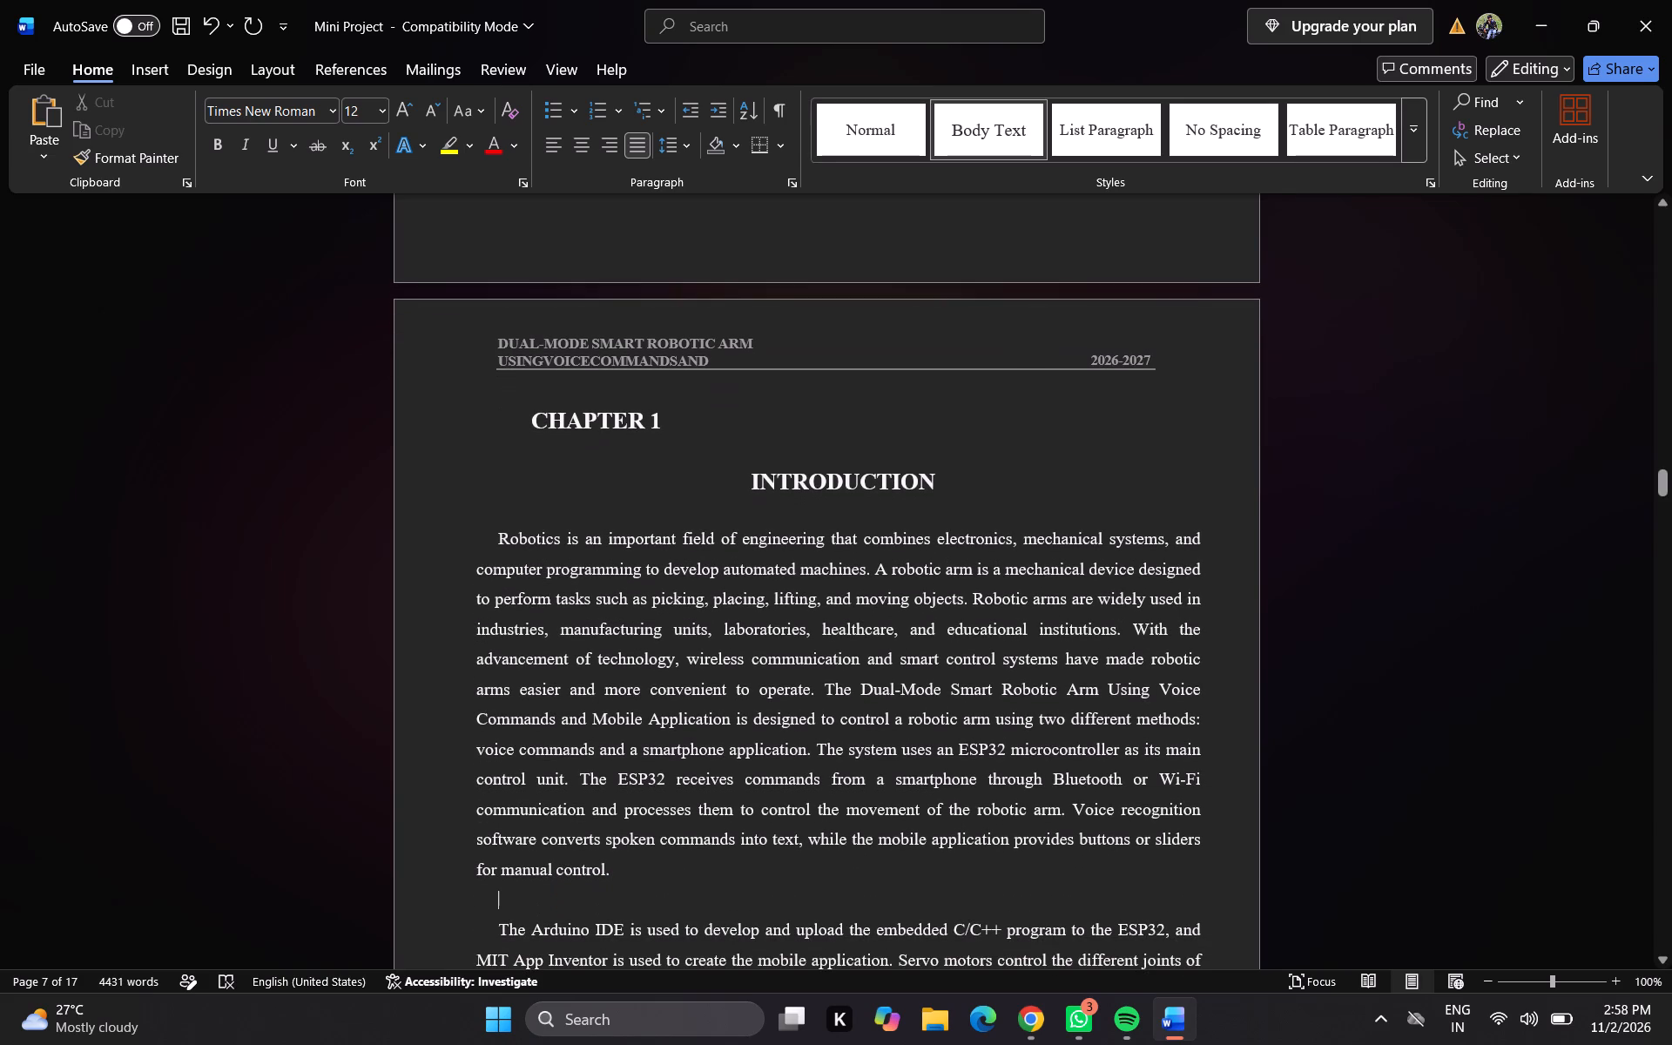
{"action": "left_click_drag", "start_coordinate": [641, 917], "coordinate": [641, 907]}
{"action": "left_click", "coordinate": [641, 907]}
{"action": "left_click", "coordinate": [691, 142]}
{"action": "left_click", "coordinate": [694, 167]}
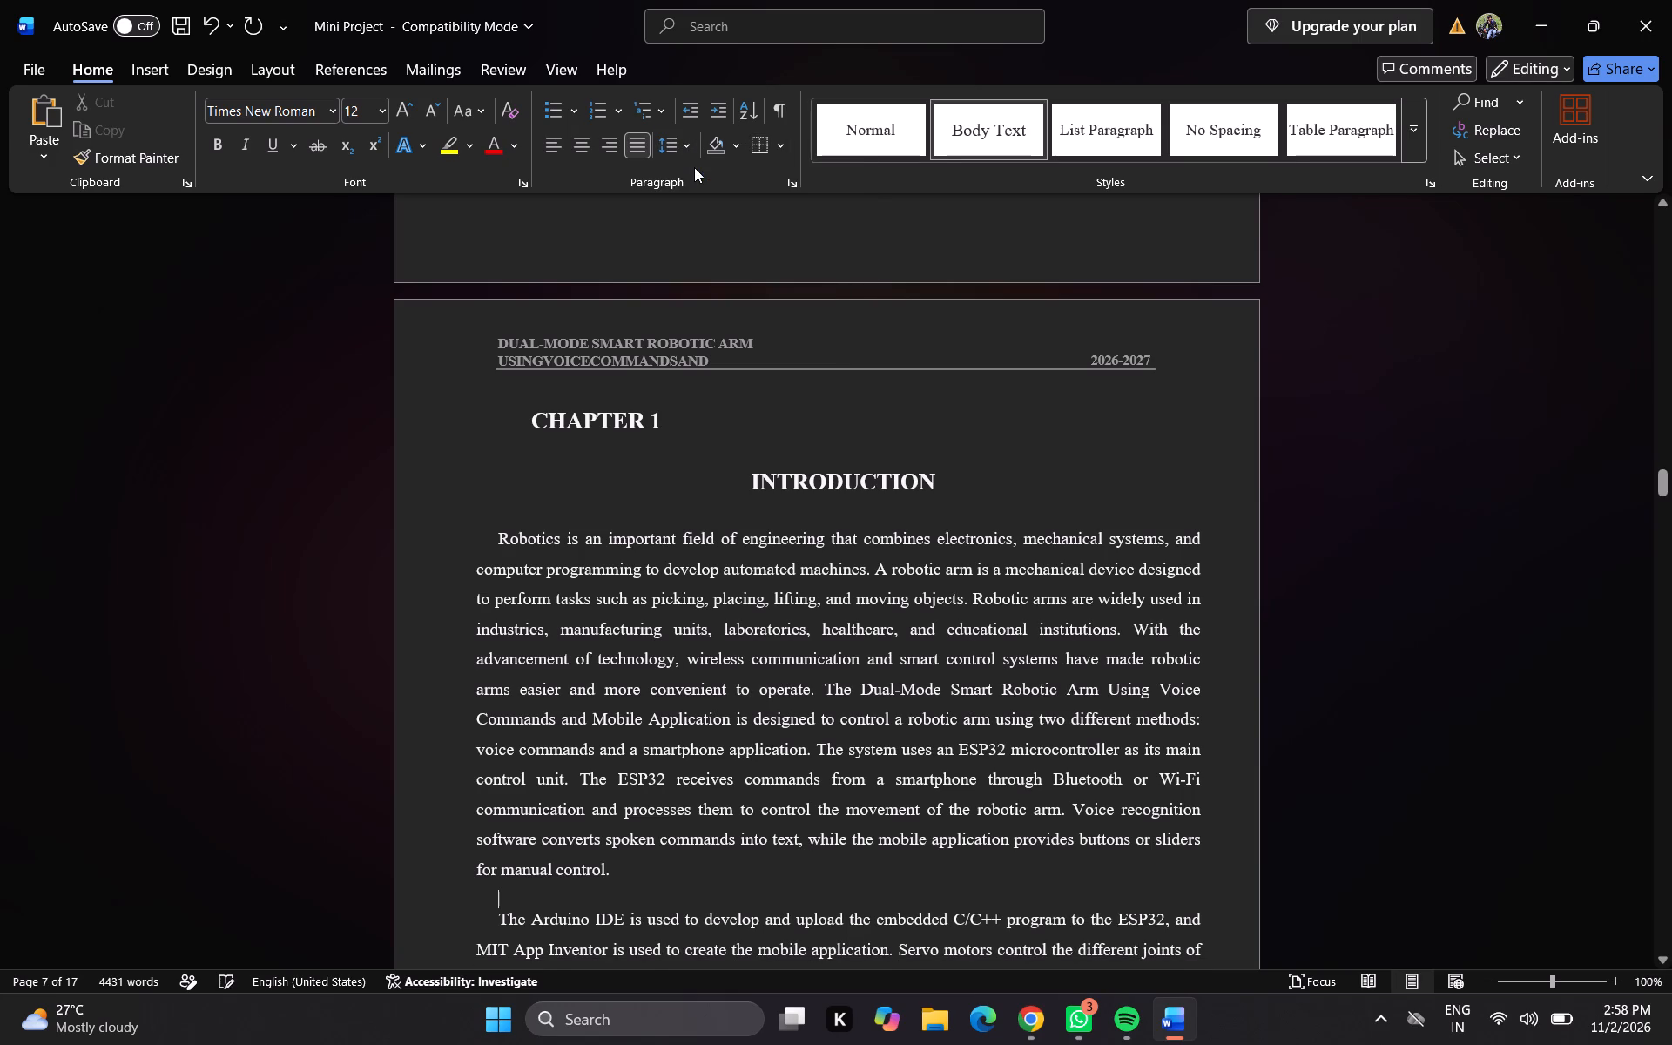
{"action": "left_click", "coordinate": [684, 653]}
Indent the first line of the opening paragraph under 1.1 Background and Motivation.
{"action": "key", "text": "Down"}
{"action": "key", "text": "Down"}
{"action": "key", "text": "Down"}
{"action": "key", "text": "Down"}
{"action": "key", "text": "Down"}
{"action": "key", "text": "Down"}
{"action": "key", "text": "Down"}
{"action": "key", "text": "Down"}
{"action": "key", "text": "Down"}
{"action": "key", "text": "Down"}
{"action": "key", "text": "Down"}
{"action": "key", "text": "Down"}
{"action": "key", "text": "Down"}
{"action": "key", "text": "Down"}
{"action": "key", "text": "Down"}
{"action": "key", "text": "Down"}
{"action": "key", "text": "Down"}
{"action": "key", "text": "Down"}
{"action": "key", "text": "Down"}
{"action": "key", "text": "Down"}
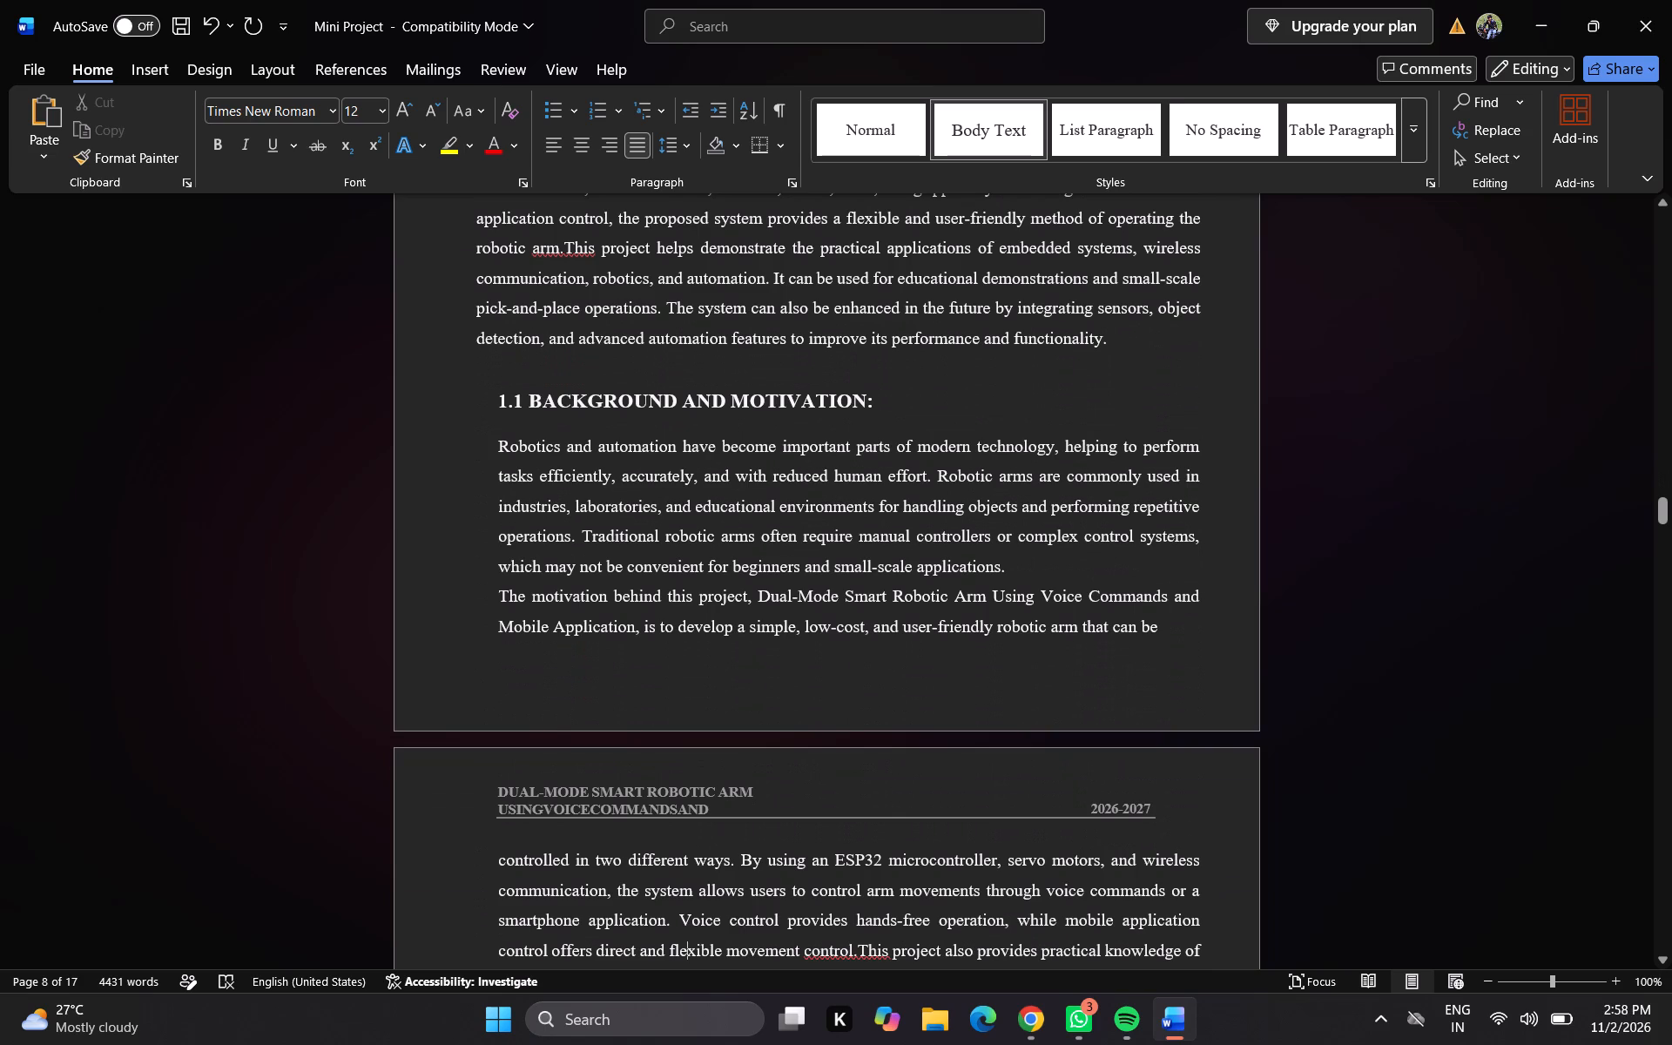
{"action": "left_click", "coordinate": [501, 448]}
{"action": "key", "text": "Tab"}
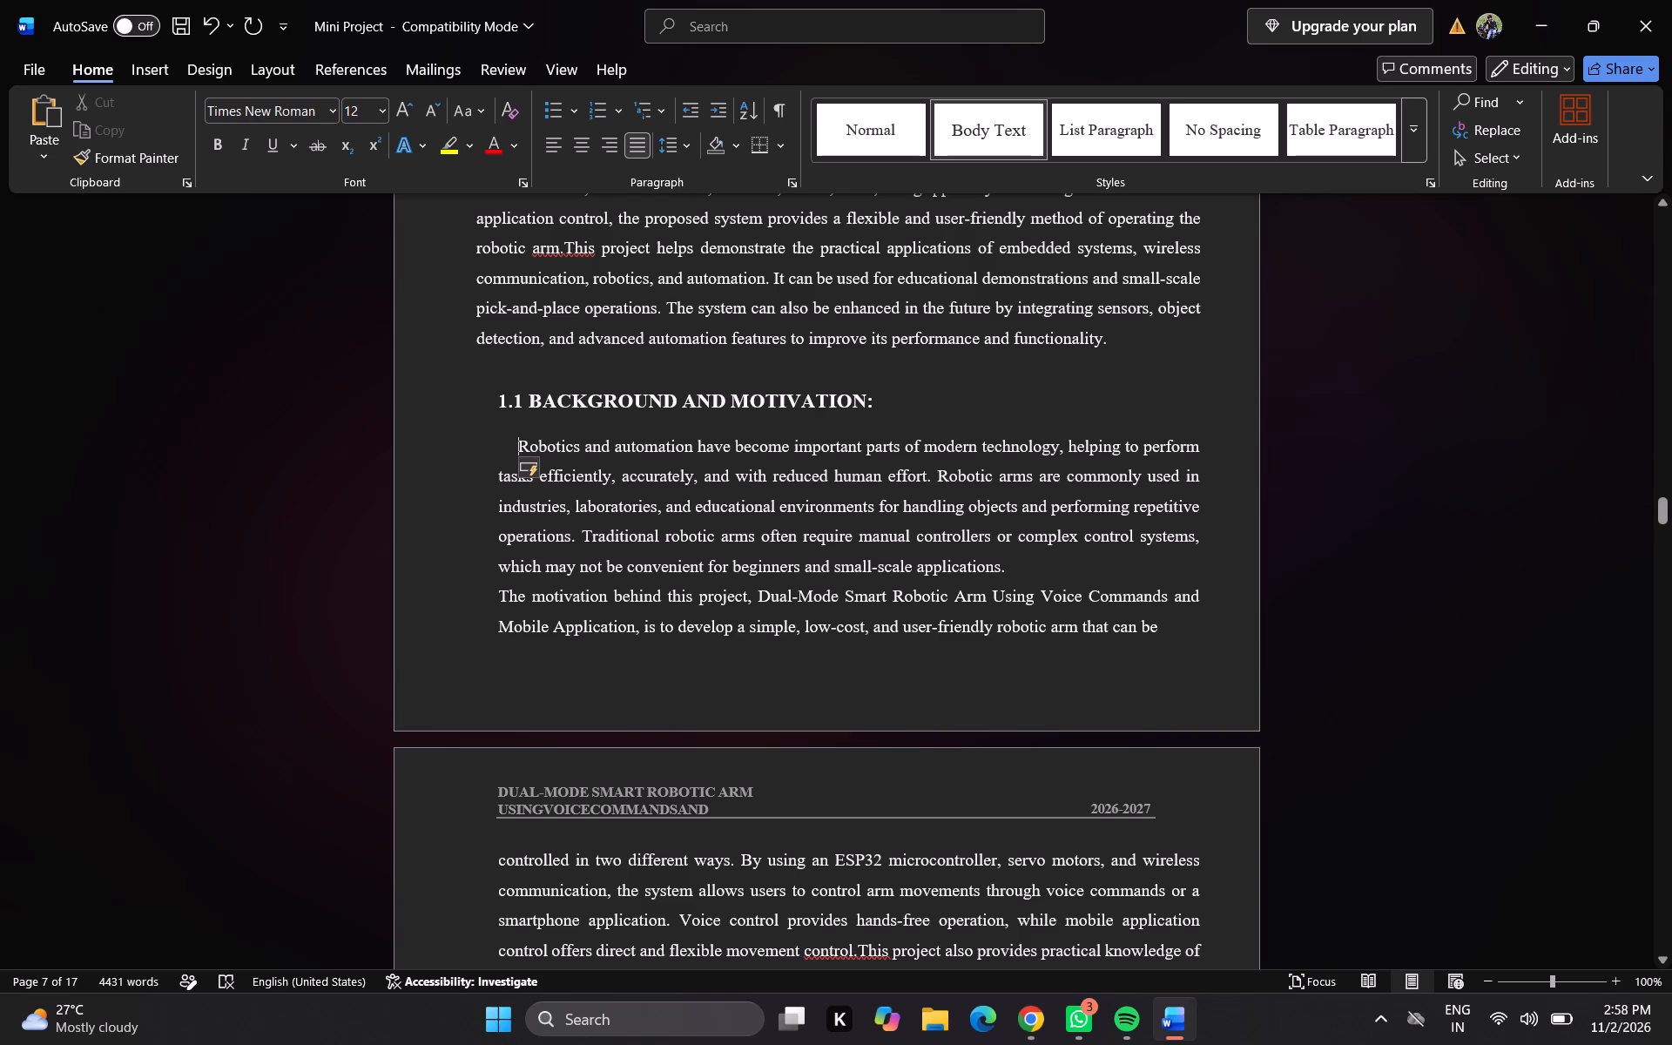
Insert the missing space between "arm." and "This project" in the second Introduction paragraph.
{"action": "key", "text": "Up"}
{"action": "key", "text": "Up"}
{"action": "key", "text": "Up"}
{"action": "key", "text": "Up"}
{"action": "key", "text": "Up"}
{"action": "key", "text": "Up"}
{"action": "key", "text": "Up"}
{"action": "key", "text": "Up"}
{"action": "key", "text": "Up"}
{"action": "key", "text": "Up"}
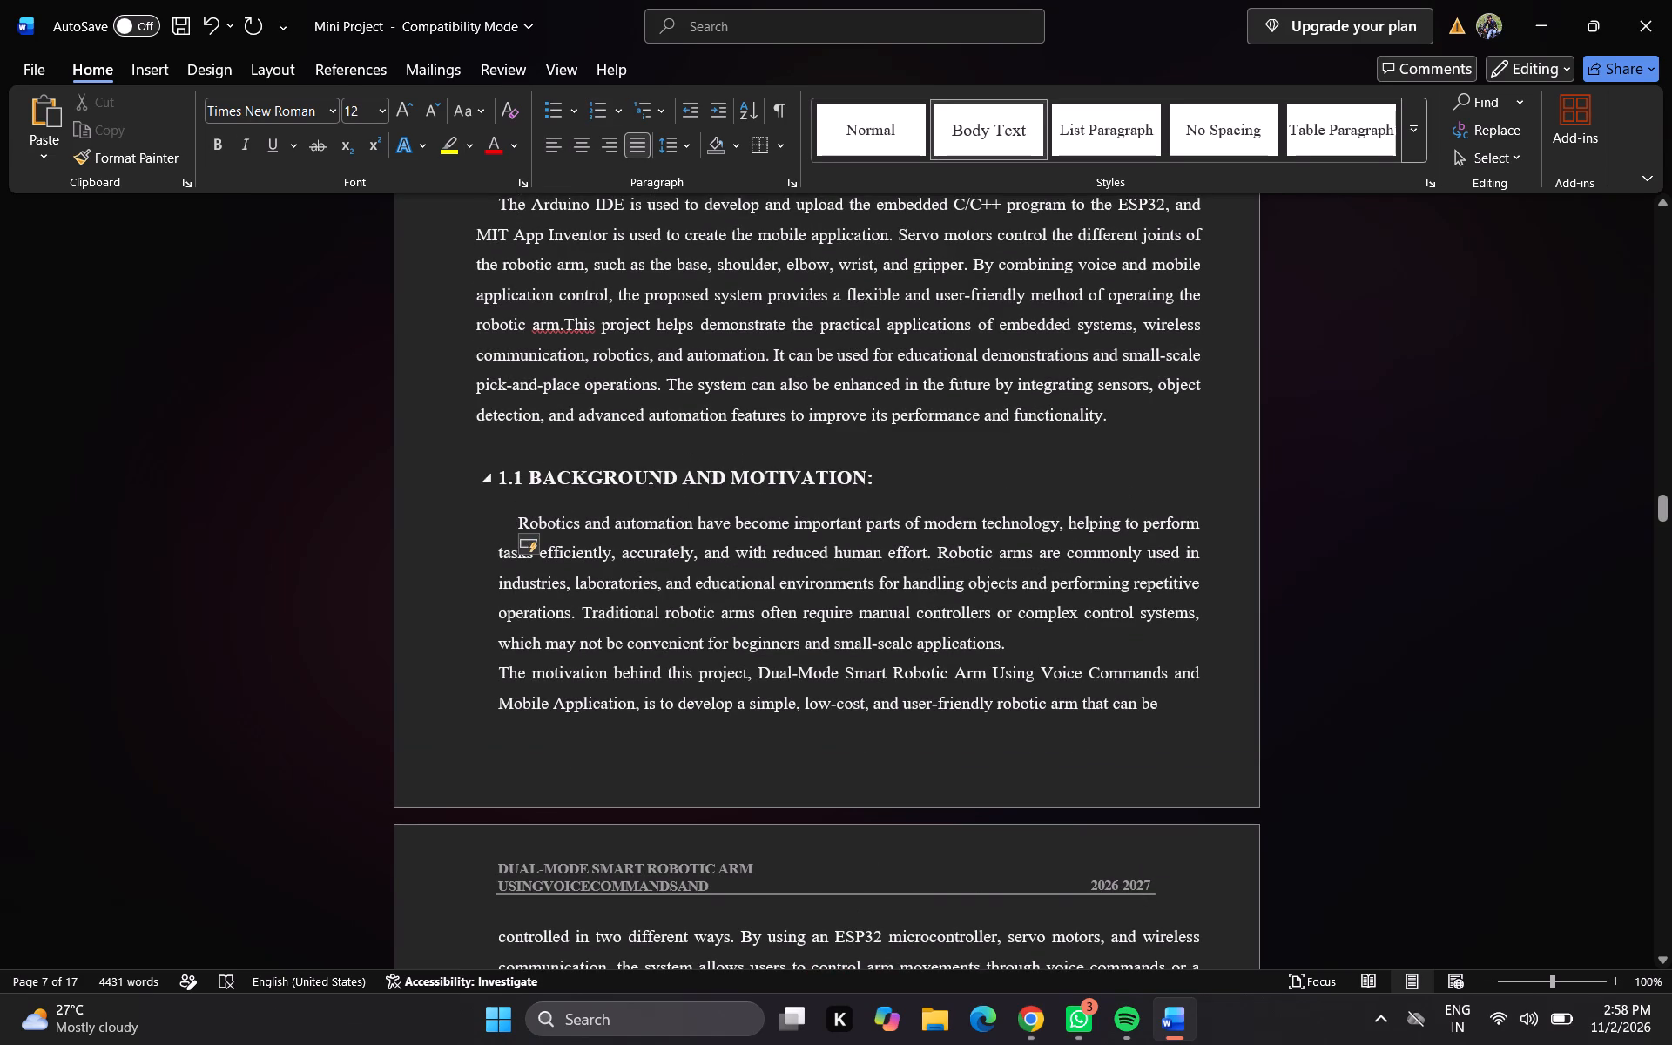
{"action": "left_click", "coordinate": [561, 314]}
{"action": "key", "text": "Right"}
{"action": "key", "text": "space"}
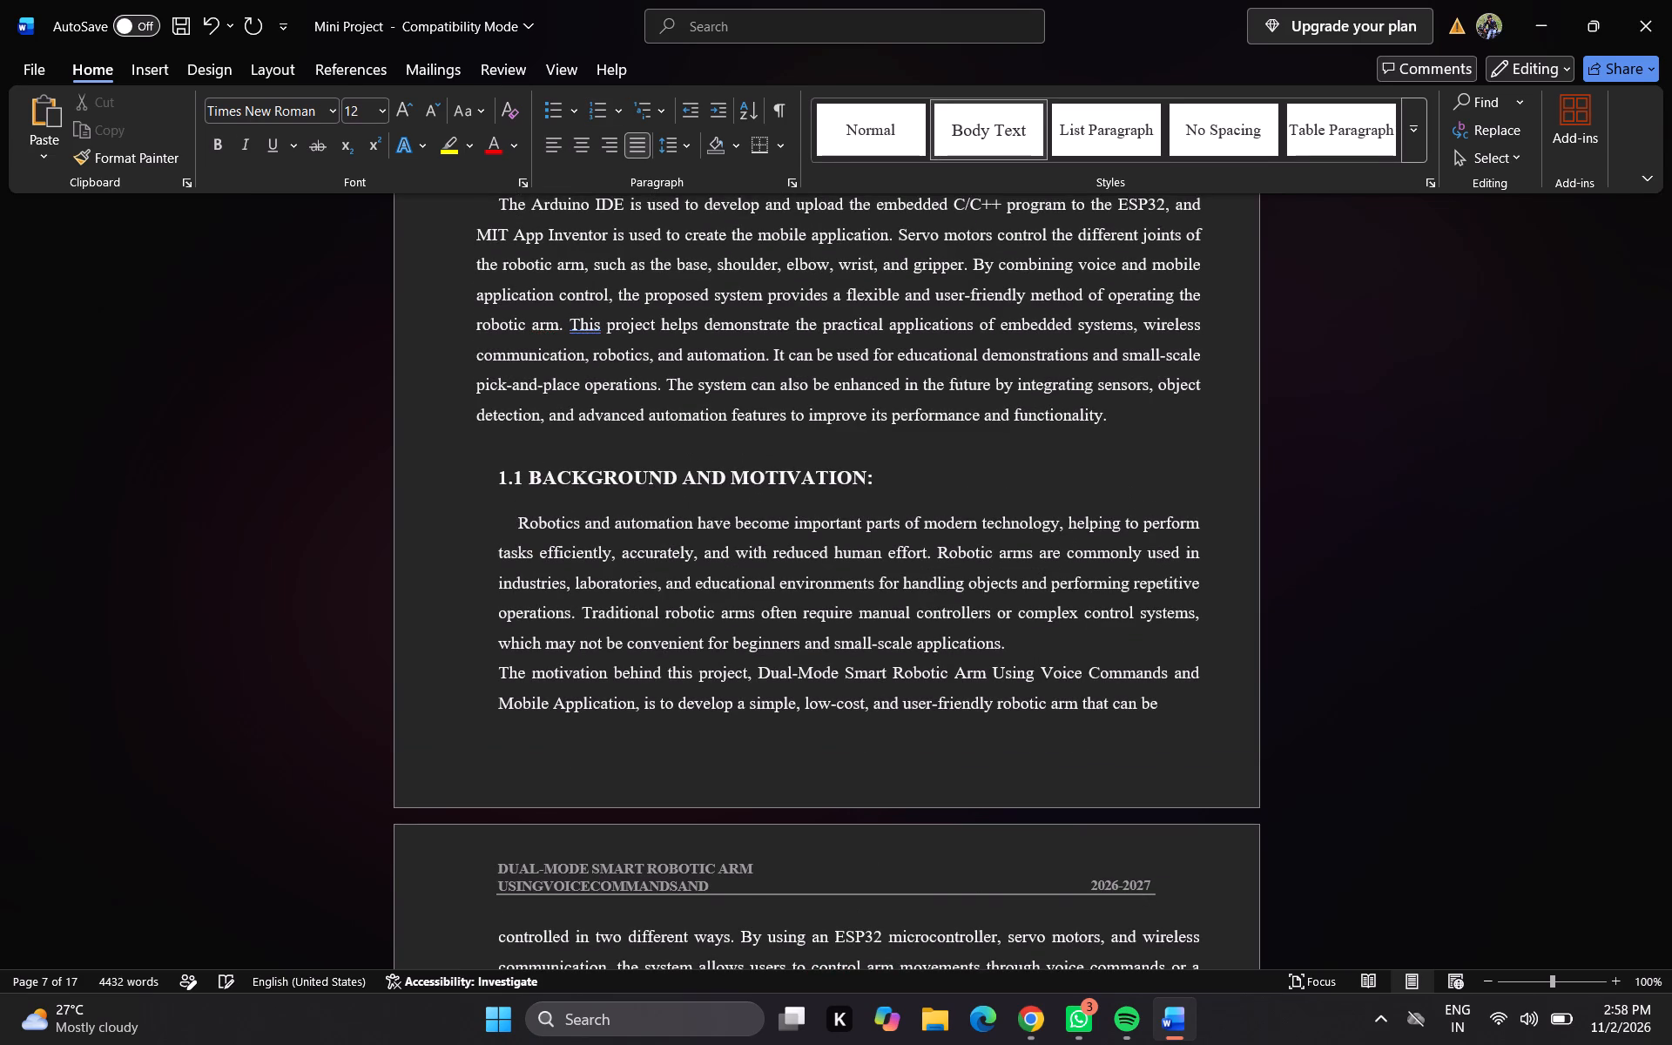
Look back over the Chapter 1 Introduction from its heading down to the start of section 1.1.
{"action": "key", "text": "Up"}
{"action": "key", "text": "Up"}
{"action": "key", "text": "Up"}
{"action": "key", "text": "Up"}
{"action": "key", "text": "Up"}
{"action": "key", "text": "Up"}
{"action": "key", "text": "Up"}
{"action": "key", "text": "Up"}
{"action": "key", "text": "Up"}
{"action": "key", "text": "Up"}
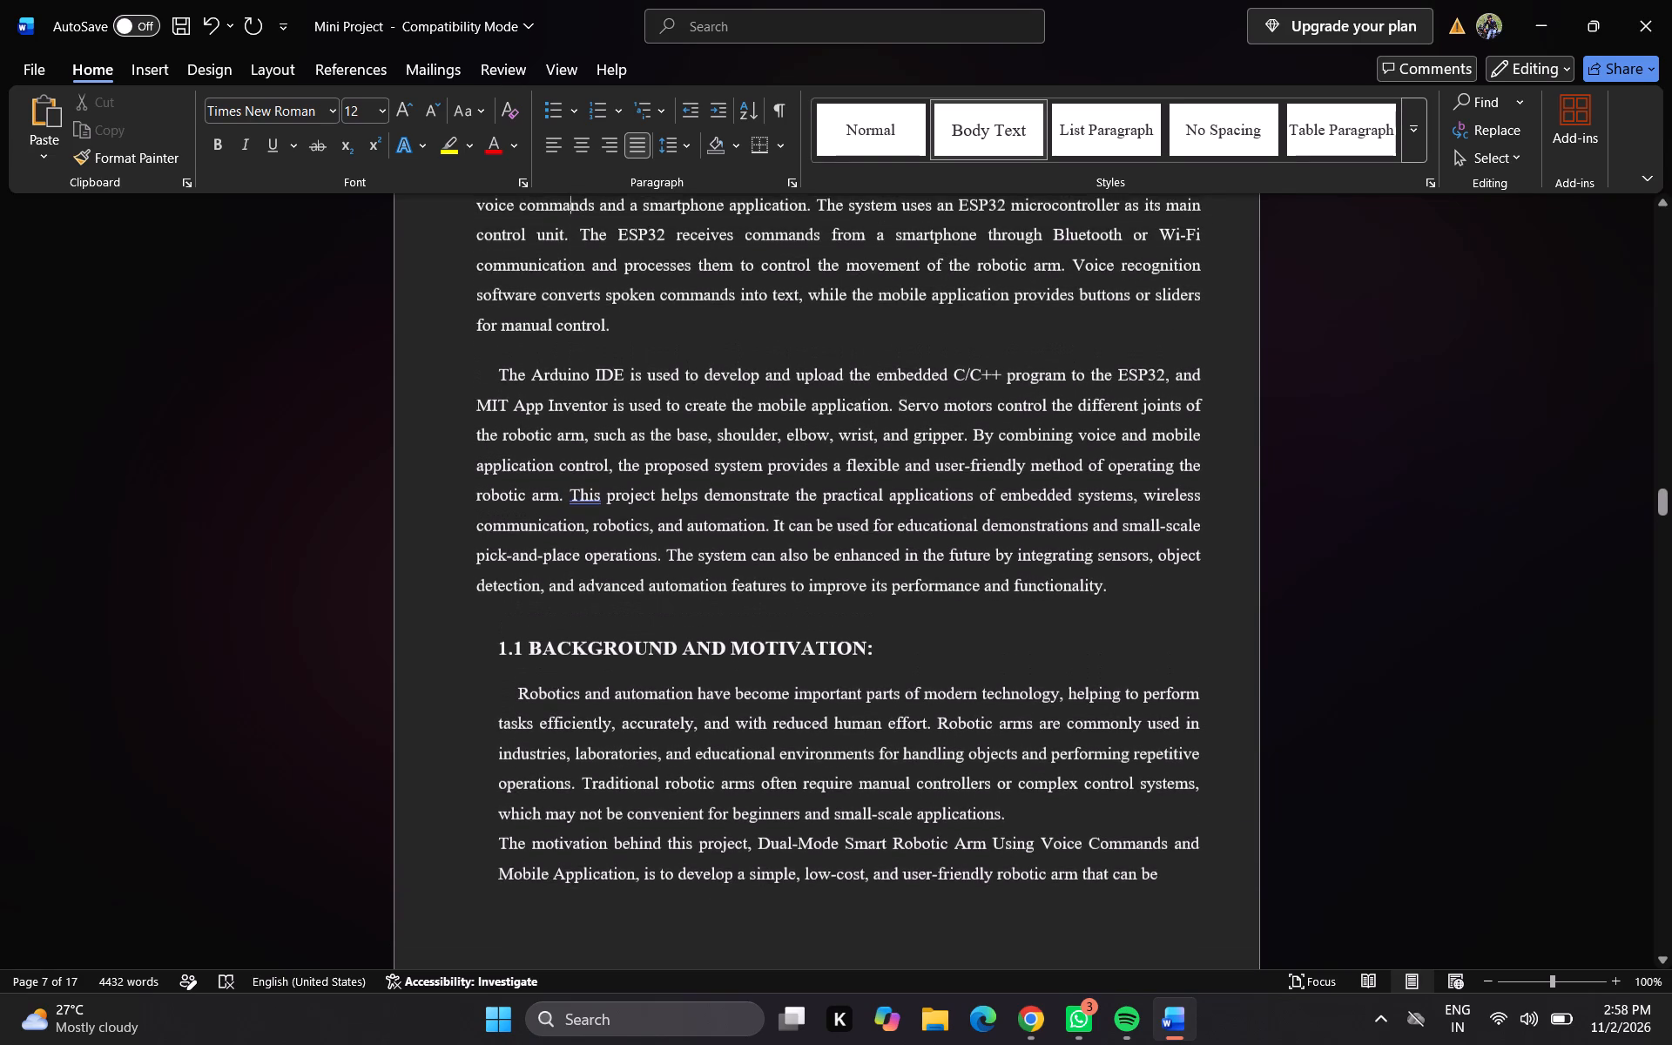
{"action": "key", "text": "Up"}
{"action": "key", "text": "Up"}
{"action": "key", "text": "Up"}
{"action": "key", "text": "Up"}
{"action": "key", "text": "Up"}
{"action": "key", "text": "Up"}
{"action": "key", "text": "Up"}
{"action": "key", "text": "Up"}
{"action": "key", "text": "Up"}
{"action": "key", "text": "Up"}
{"action": "key", "text": "Up"}
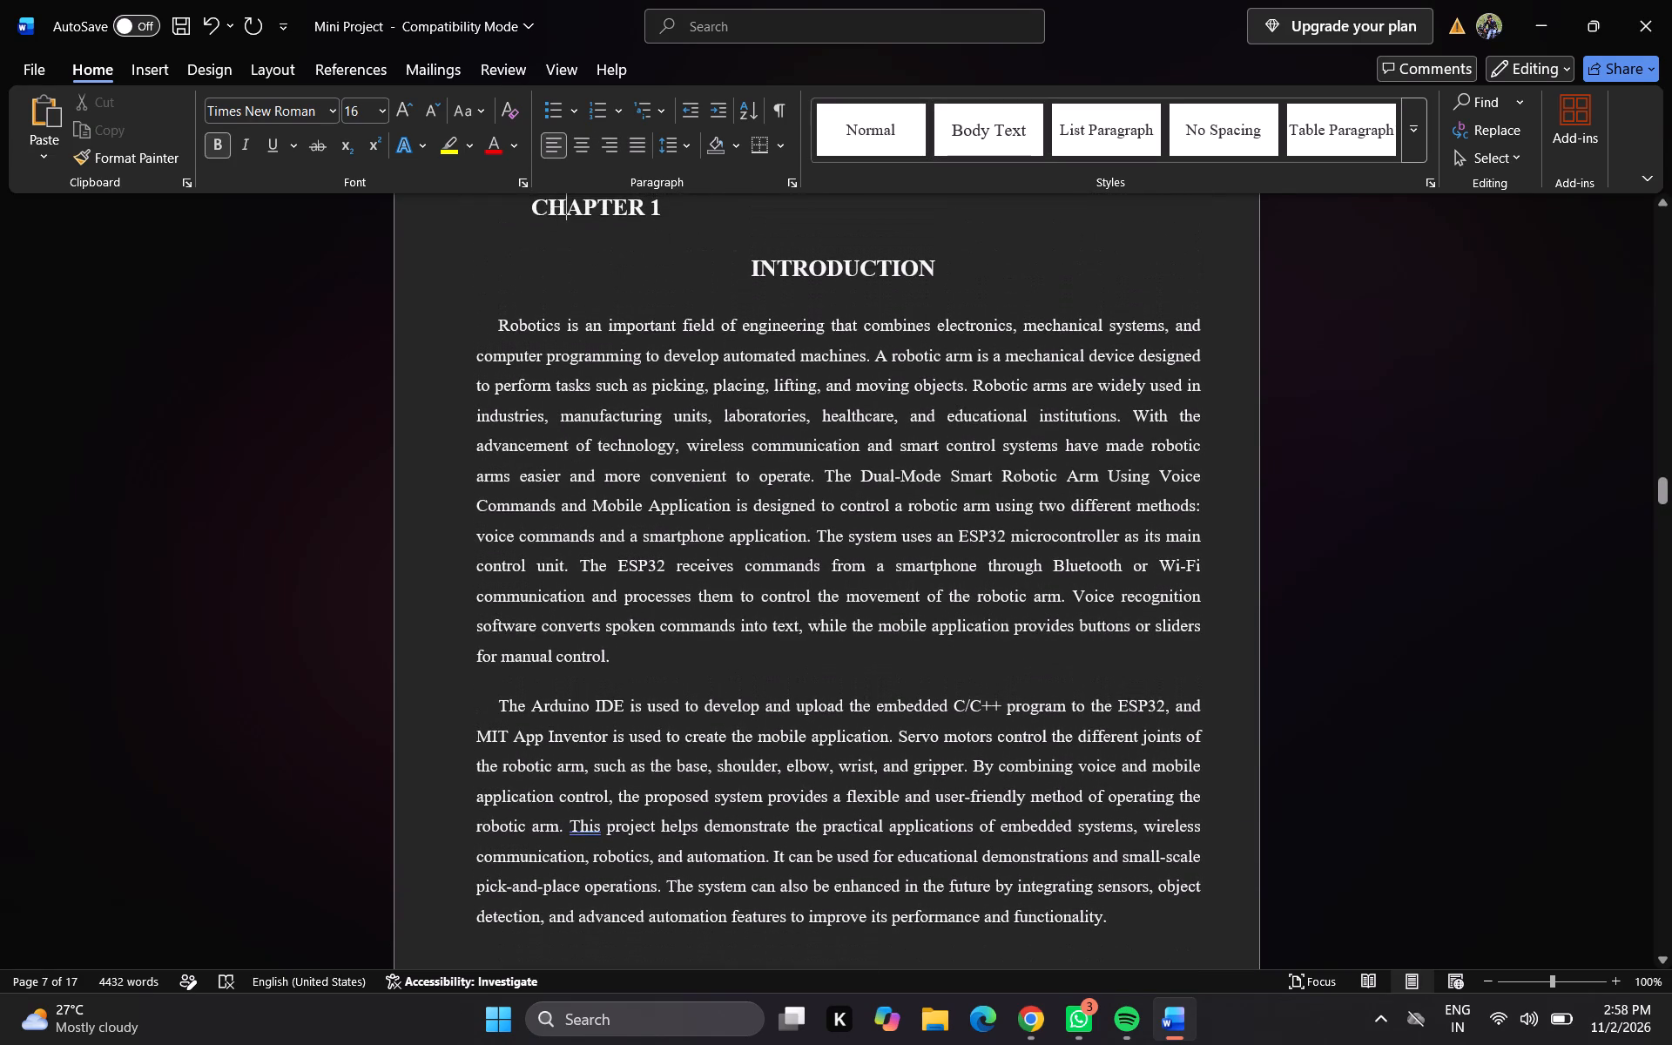
{"action": "key", "text": "Down"}
{"action": "key", "text": "Down"}
{"action": "key", "text": "Down"}
{"action": "key", "text": "Down"}
{"action": "key", "text": "Down"}
{"action": "key", "text": "Down"}
{"action": "key", "text": "Down"}
{"action": "key", "text": "Down"}
{"action": "key", "text": "Down"}
{"action": "key", "text": "Down"}
{"action": "key", "text": "Down"}
{"action": "key", "text": "Down"}
{"action": "key", "text": "Down"}
{"action": "key", "text": "Down"}
{"action": "key", "text": "Down"}
{"action": "key", "text": "Down"}
{"action": "key", "text": "Down"}
{"action": "key", "text": "Down"}
{"action": "key", "text": "Down"}
{"action": "key", "text": "Down"}
{"action": "key", "text": "Down"}
{"action": "key", "text": "Down"}
{"action": "key", "text": "Down"}
{"action": "key", "text": "Down"}
{"action": "key", "text": "Down"}
{"action": "key", "text": "Down"}
{"action": "key", "text": "Down"}
{"action": "key", "text": "Down"}
{"action": "key", "text": "Down"}
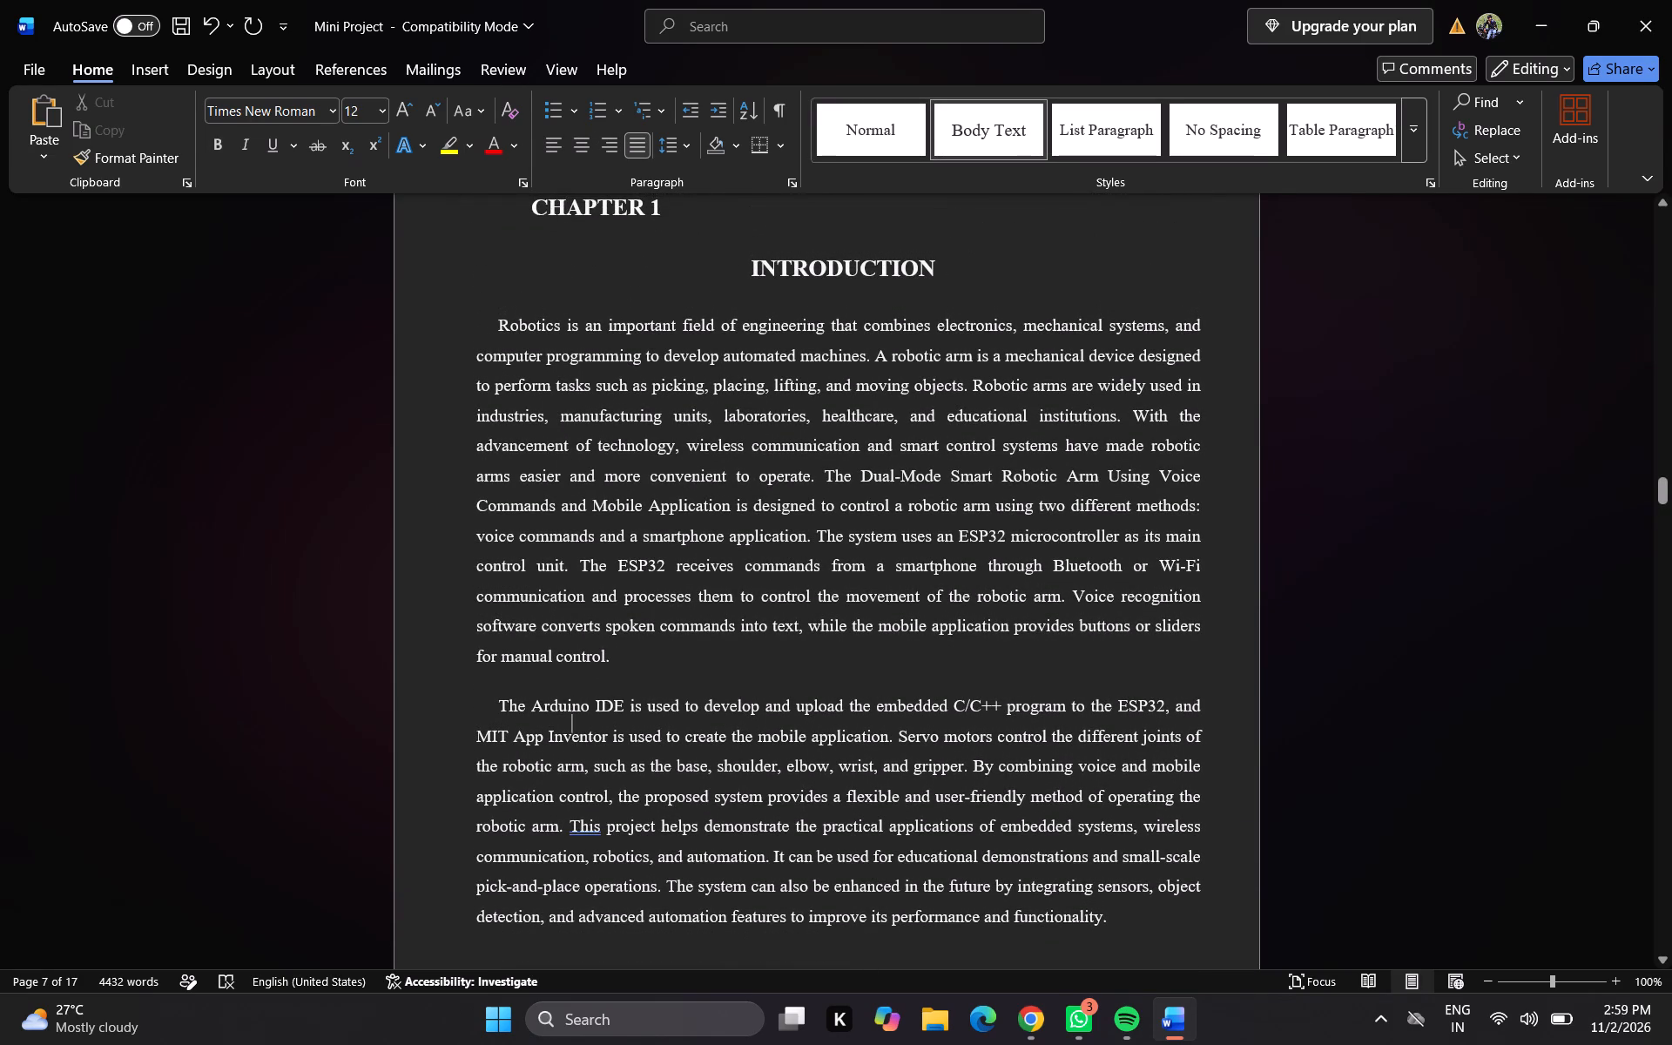
{"action": "key", "text": "Down"}
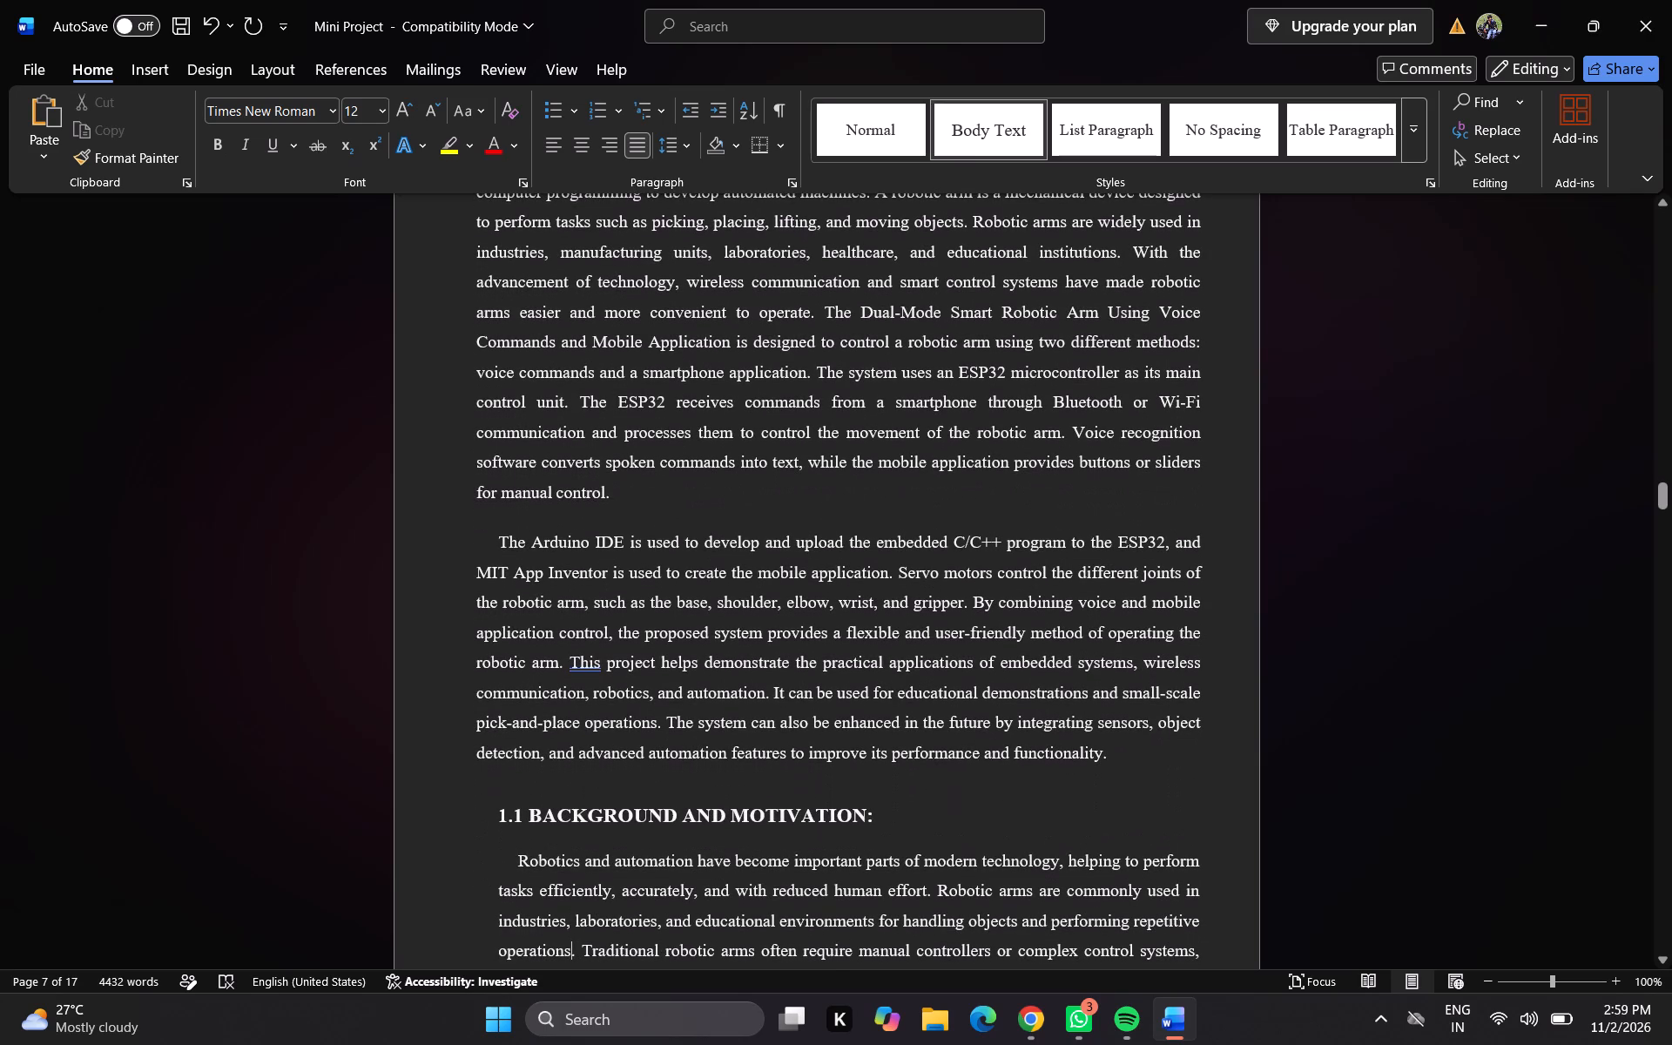
Indent the first line of the opening paragraph under 1.2 Proposed Work and Scope.
{"action": "key", "text": "Down"}
{"action": "key", "text": "Down"}
{"action": "key", "text": "Down"}
{"action": "key", "text": "Down"}
{"action": "key", "text": "Down"}
{"action": "key", "text": "Down"}
{"action": "key", "text": "Down"}
{"action": "key", "text": "Down"}
{"action": "key", "text": "Down"}
{"action": "key", "text": "Down"}
{"action": "key", "text": "Down"}
{"action": "key", "text": "Down"}
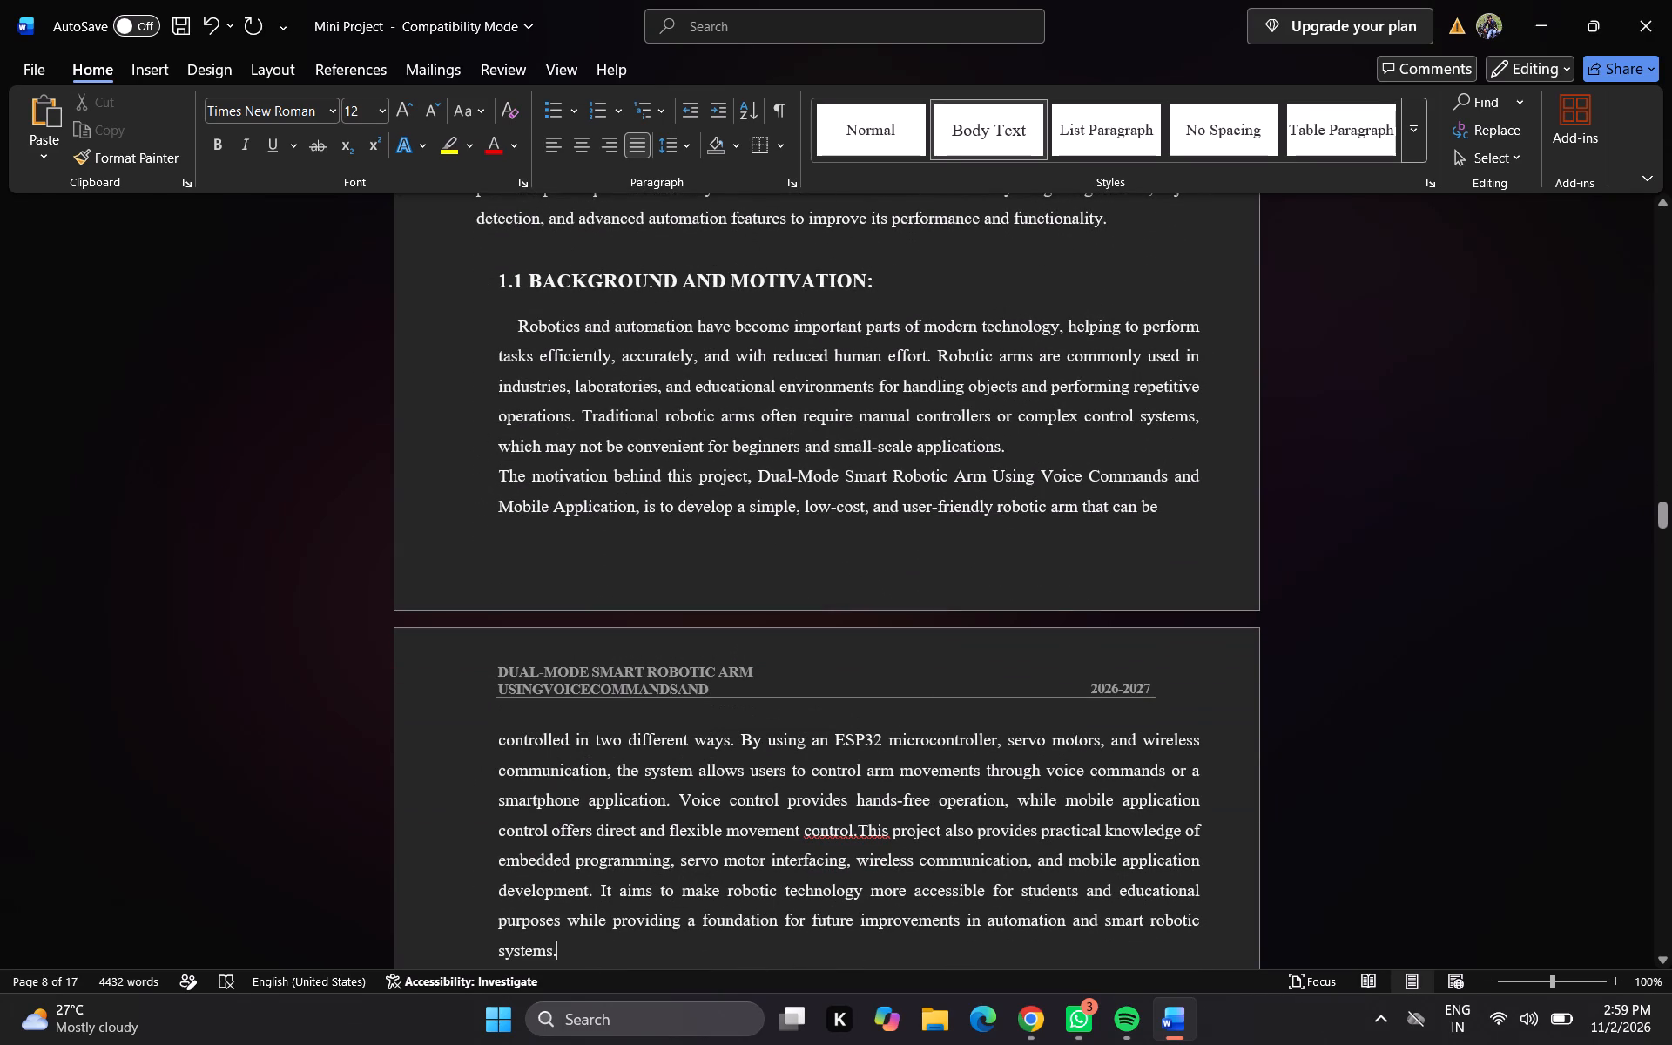
{"action": "key", "text": "Down"}
{"action": "key", "text": "Down"}
{"action": "key", "text": "Down"}
{"action": "key", "text": "Down"}
{"action": "key", "text": "Down"}
{"action": "key", "text": "Down"}
{"action": "key", "text": "Down"}
{"action": "key", "text": "Down"}
{"action": "key", "text": "Down"}
{"action": "key", "text": "Down"}
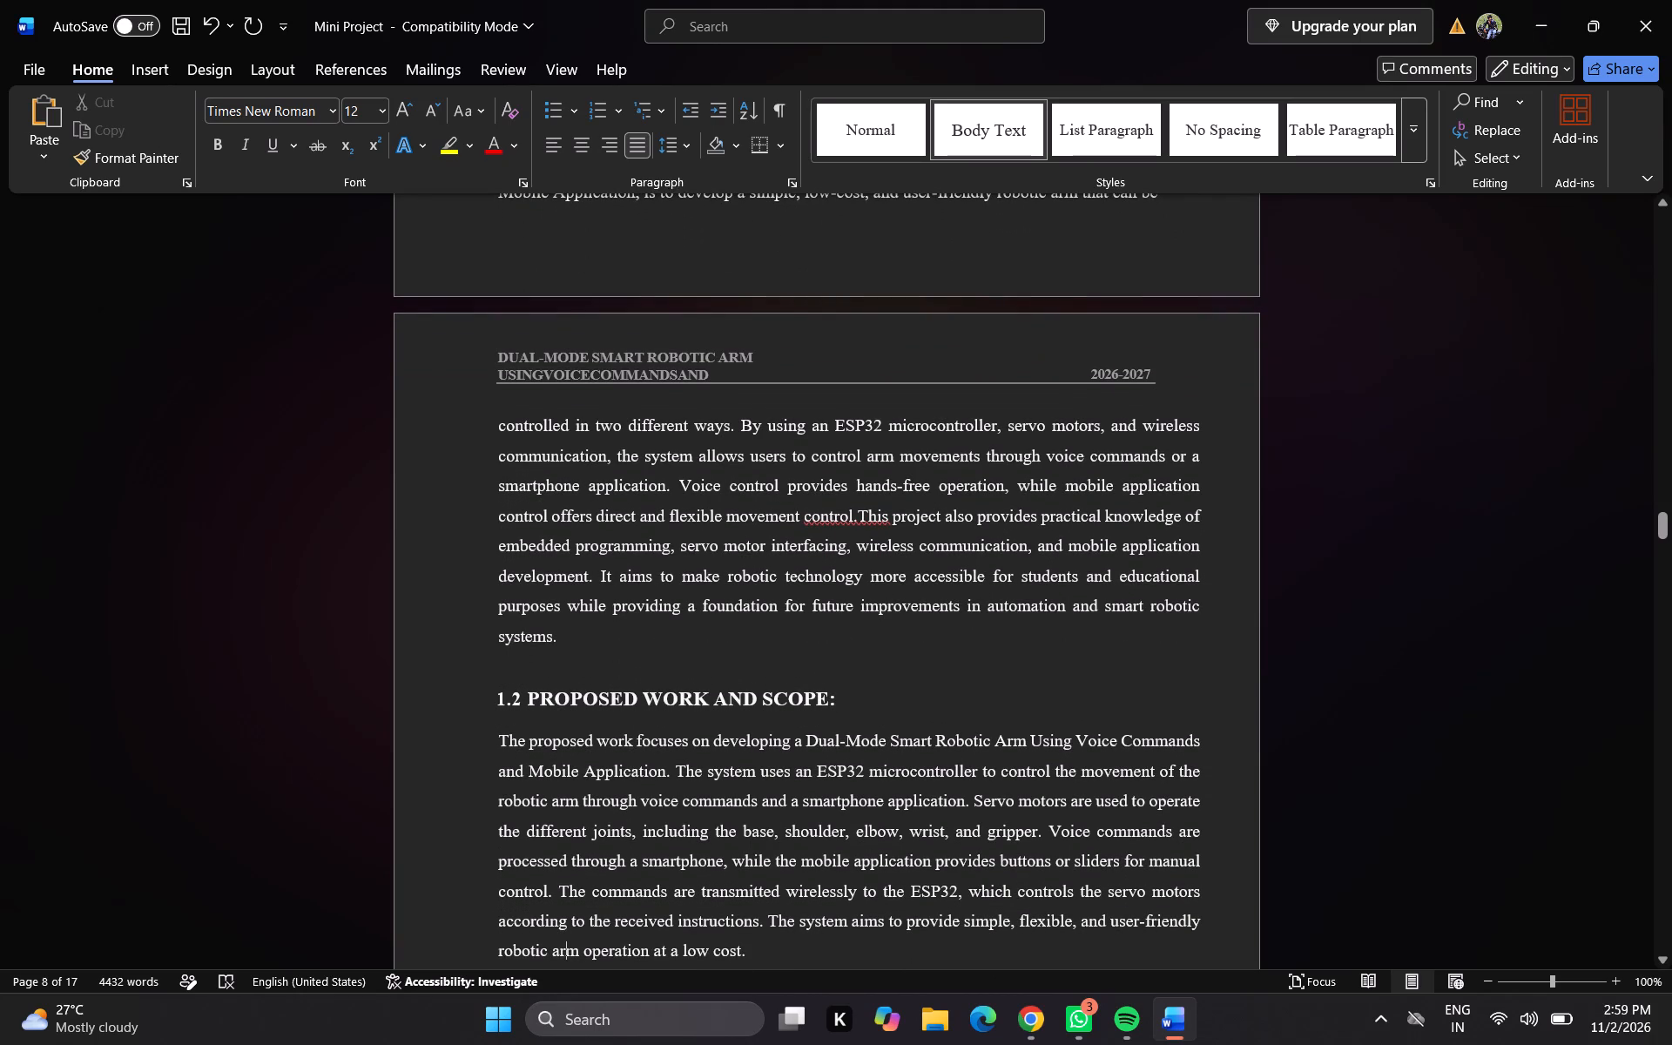
{"action": "left_click", "coordinate": [500, 747]}
{"action": "key", "text": "Tab"}
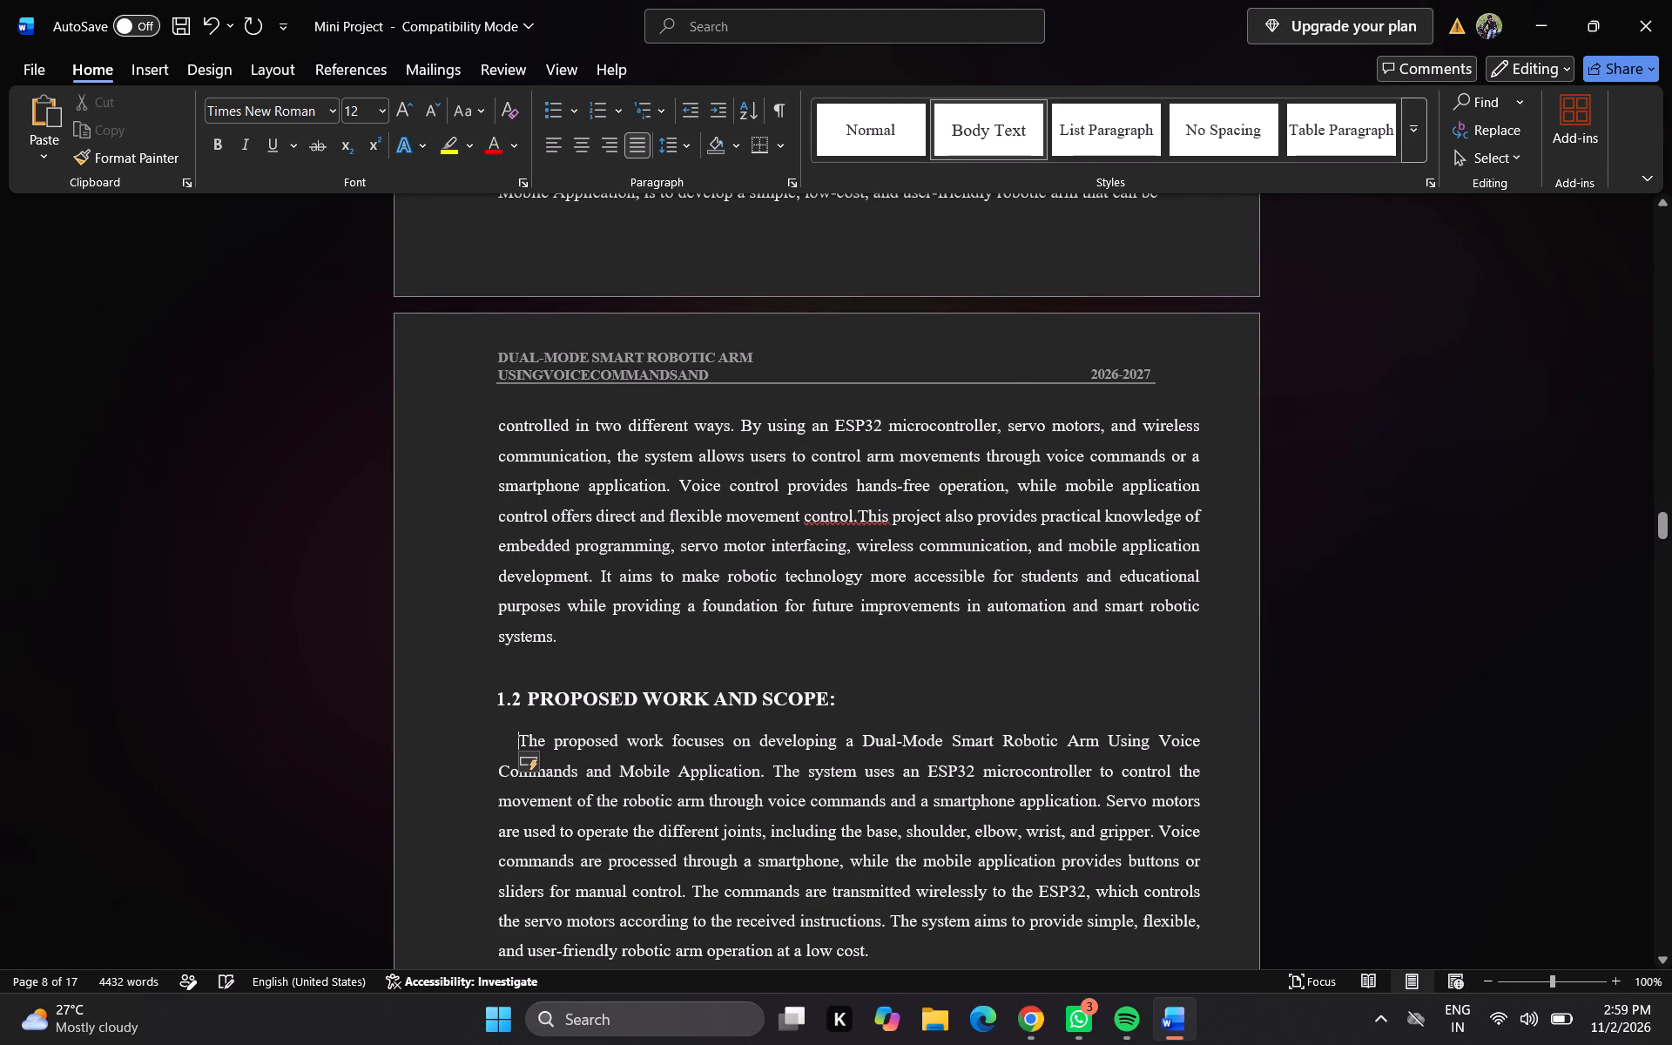
Indent the first line of the paragraph beginning "The scope of this project" in section 1.2.
{"action": "key", "text": "Down"}
{"action": "key", "text": "Down"}
{"action": "key", "text": "Down"}
{"action": "key", "text": "Down"}
{"action": "key", "text": "Down"}
{"action": "key", "text": "Down"}
{"action": "key", "text": "Down"}
{"action": "key", "text": "Down"}
{"action": "key", "text": "Down"}
{"action": "key", "text": "Down"}
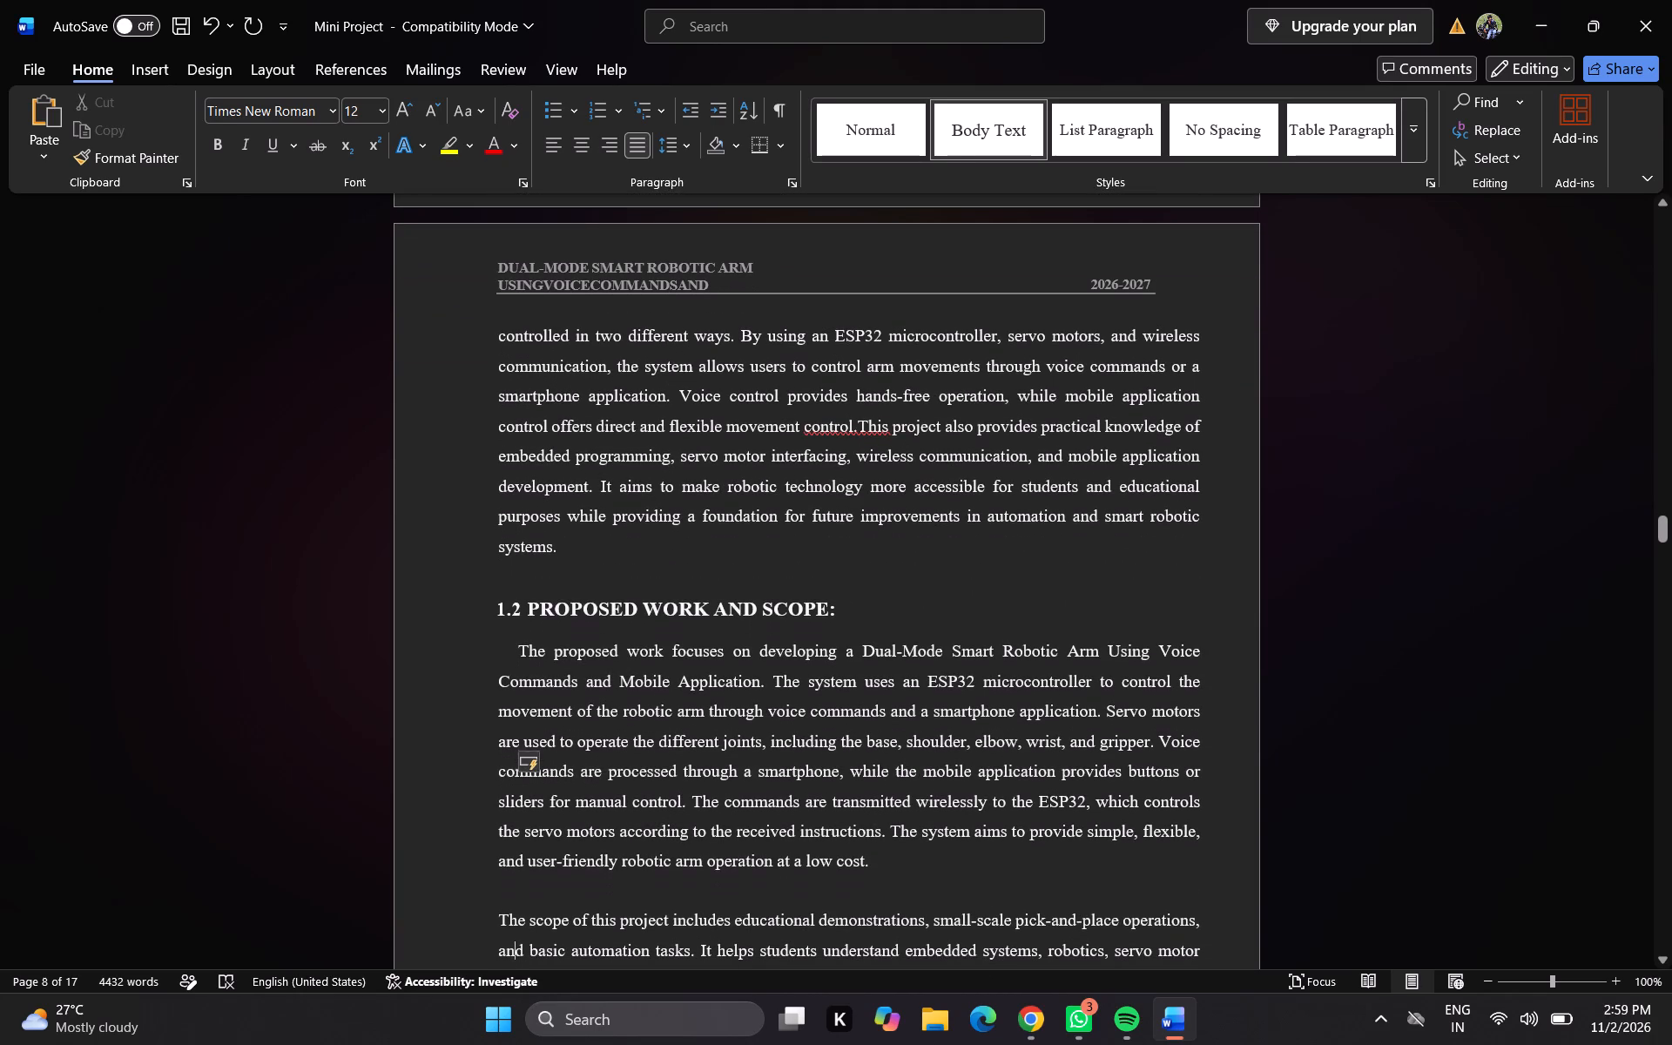
{"action": "key", "text": "Up"}
{"action": "key", "text": "Left"}
{"action": "key", "text": "Left"}
{"action": "key", "text": "Tab"}
Look through the rest of the scope paragraph down to the 1.3 Reason for Selecting the Project heading.
{"action": "key", "text": "Down"}
{"action": "key", "text": "Down"}
{"action": "key", "text": "Down"}
{"action": "key", "text": "Down"}
{"action": "key", "text": "Down"}
{"action": "key", "text": "Down"}
{"action": "key", "text": "Down"}
{"action": "key", "text": "Down"}
{"action": "key", "text": "Down"}
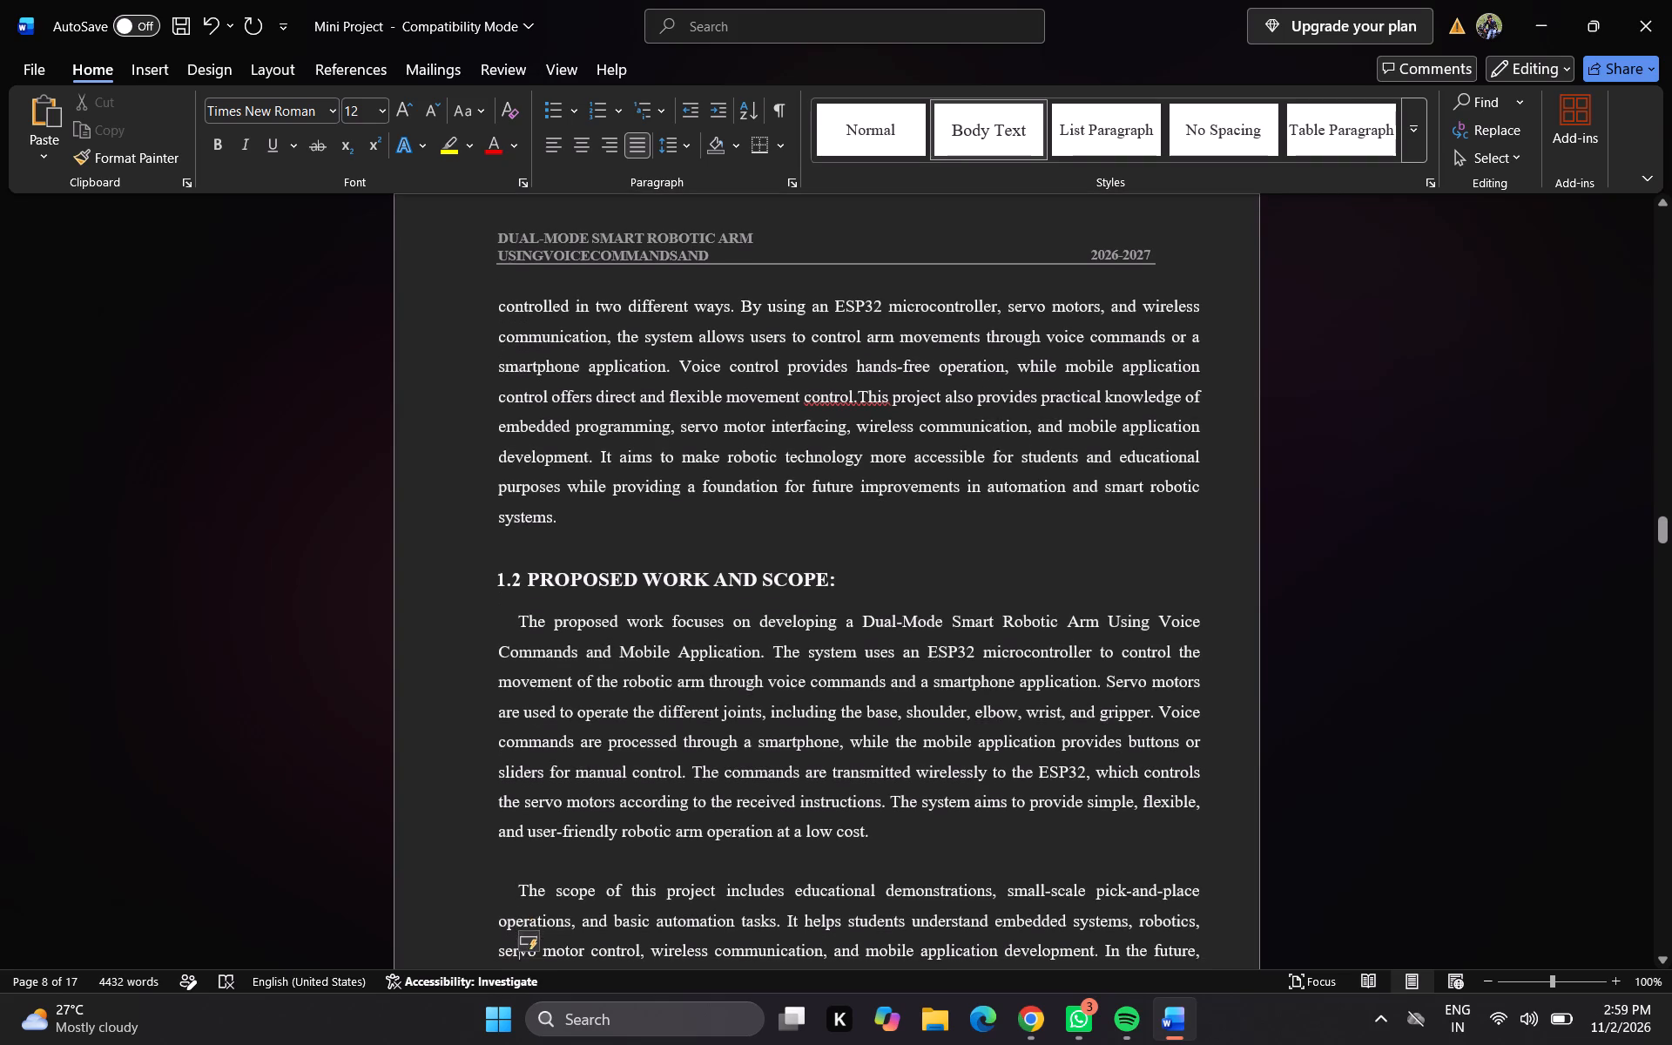
{"action": "key", "text": "Down"}
{"action": "key", "text": "Down"}
{"action": "key", "text": "Down"}
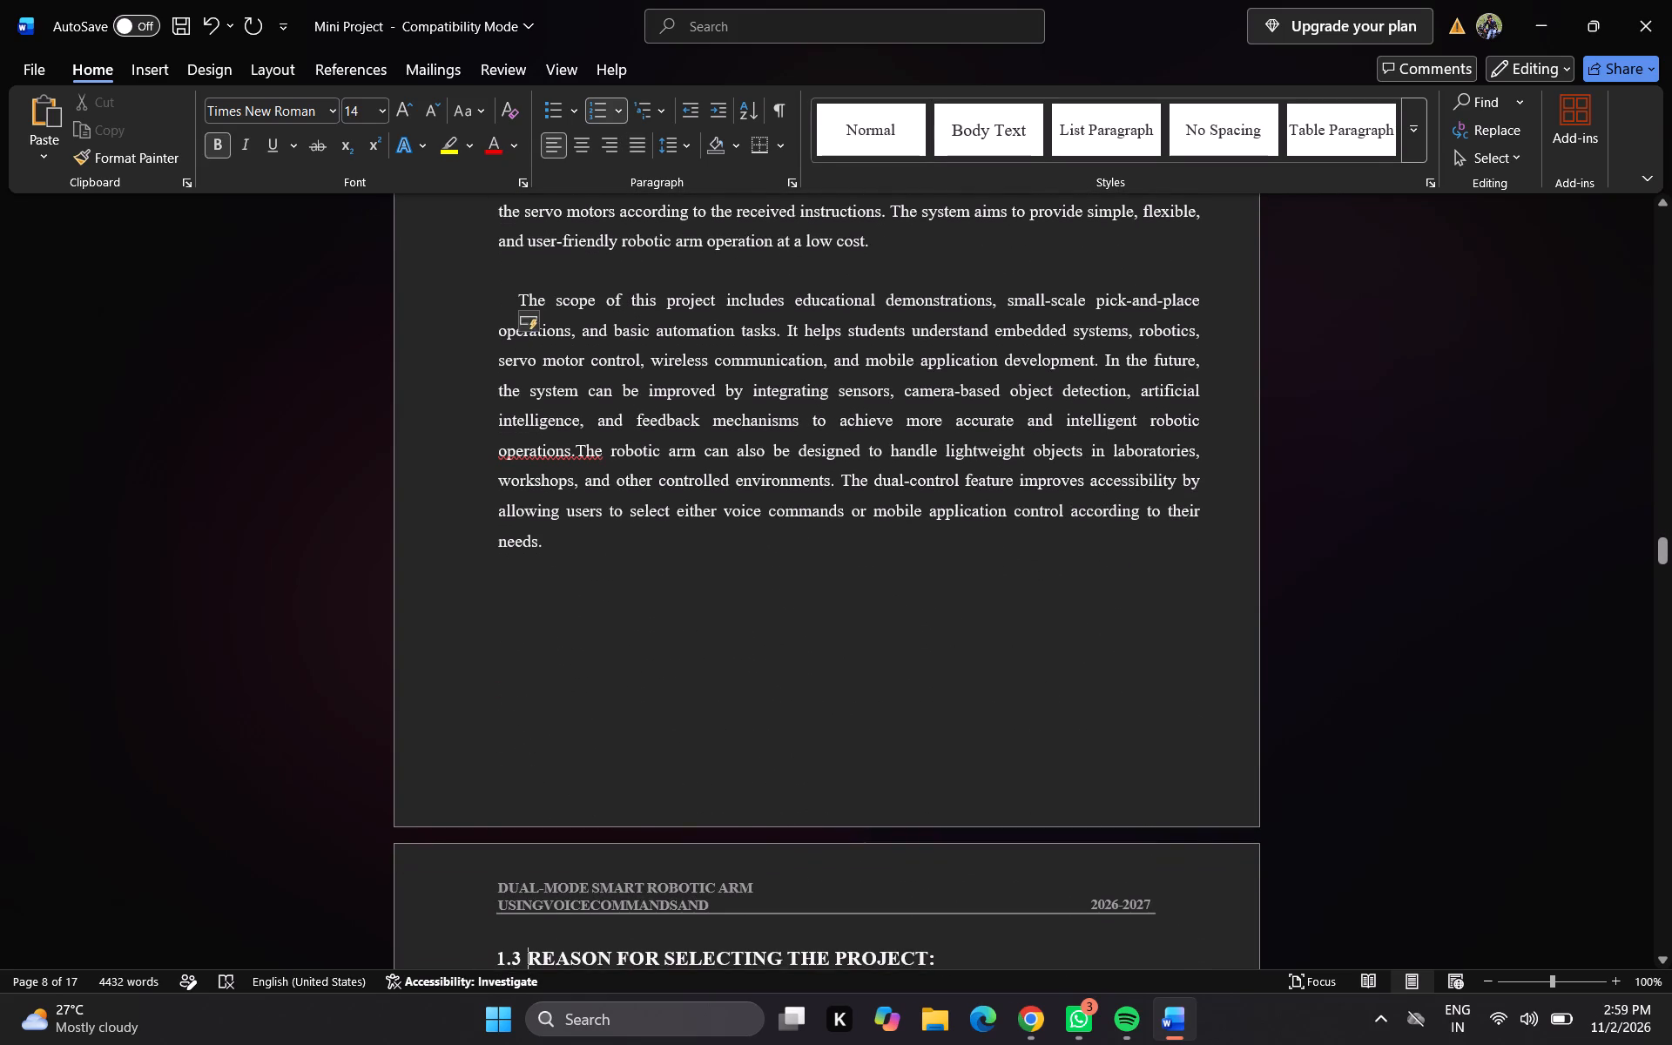
Insert the missing space between "control." and "This project" in the motivation paragraph of section 1.1.
{"action": "key", "text": "Up"}
{"action": "key", "text": "Up"}
{"action": "key", "text": "Up"}
{"action": "key", "text": "Up"}
{"action": "key", "text": "Up"}
{"action": "key", "text": "Up"}
{"action": "key", "text": "Up"}
{"action": "key", "text": "Up"}
{"action": "key", "text": "Up"}
{"action": "key", "text": "Up"}
{"action": "key", "text": "Up"}
{"action": "key", "text": "Up"}
{"action": "key", "text": "Up"}
{"action": "key", "text": "Up"}
{"action": "key", "text": "Up"}
{"action": "key", "text": "Up"}
{"action": "key", "text": "Up"}
{"action": "key", "text": "Up"}
{"action": "key", "text": "Up"}
{"action": "key", "text": "Up"}
{"action": "key", "text": "Up"}
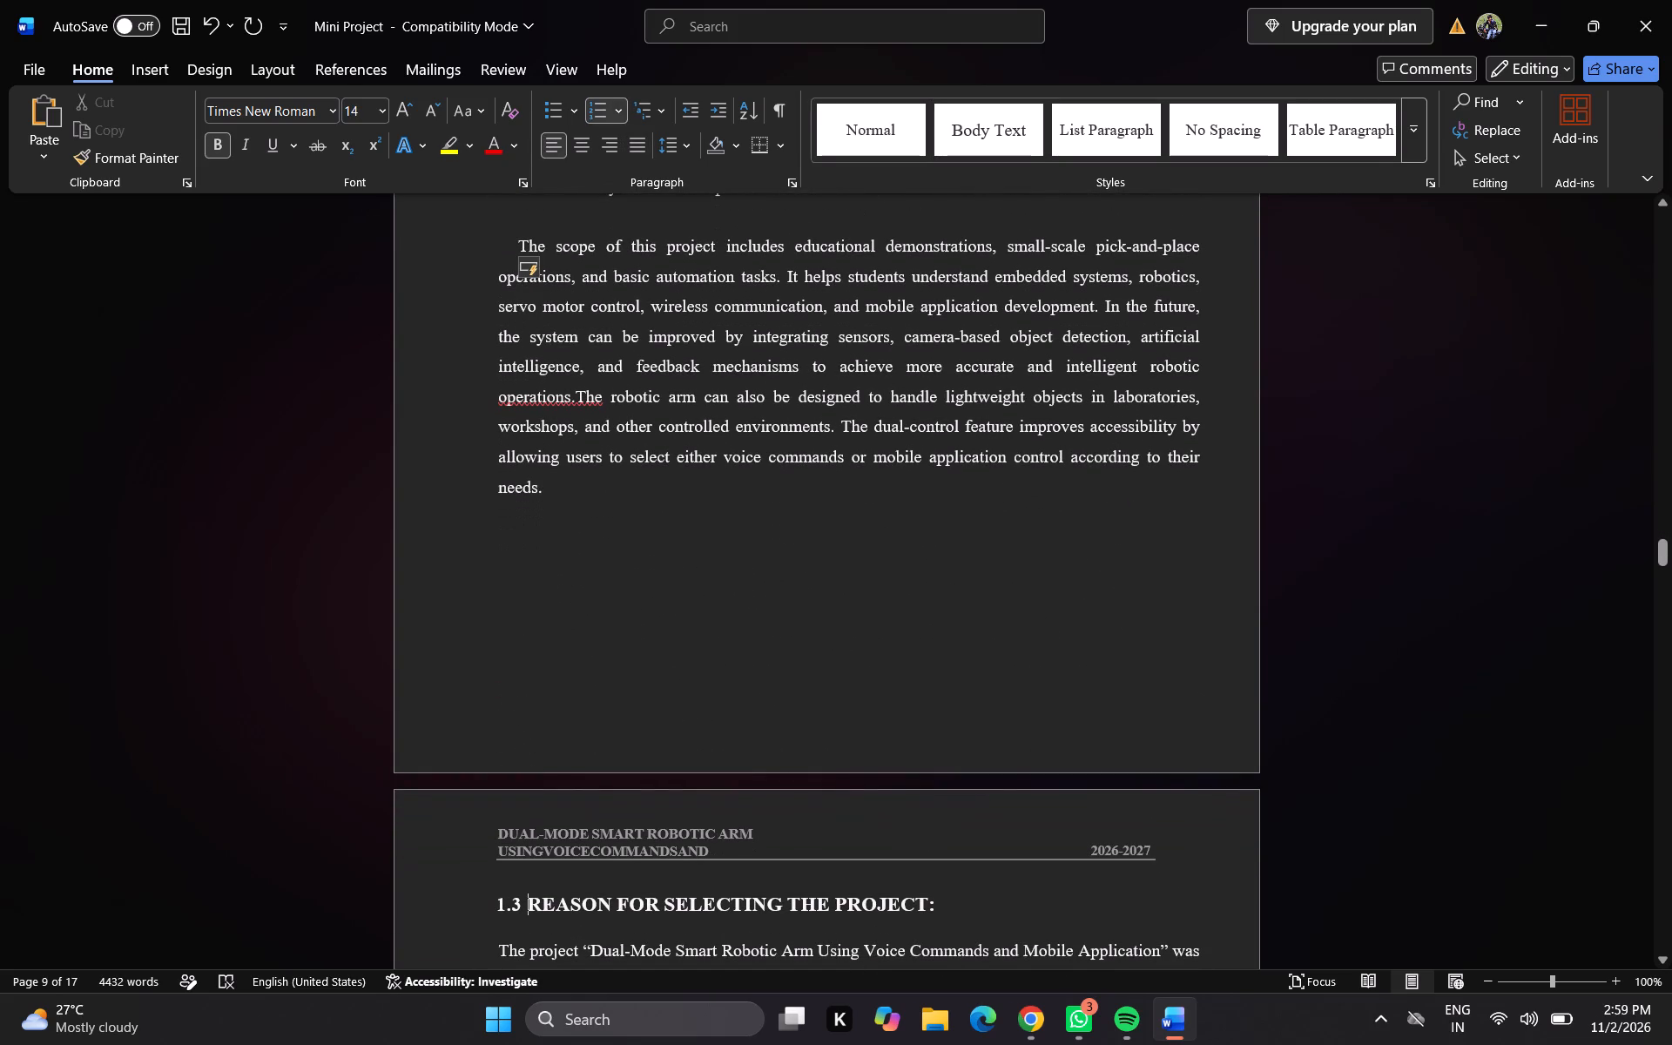
{"action": "key", "text": "Up"}
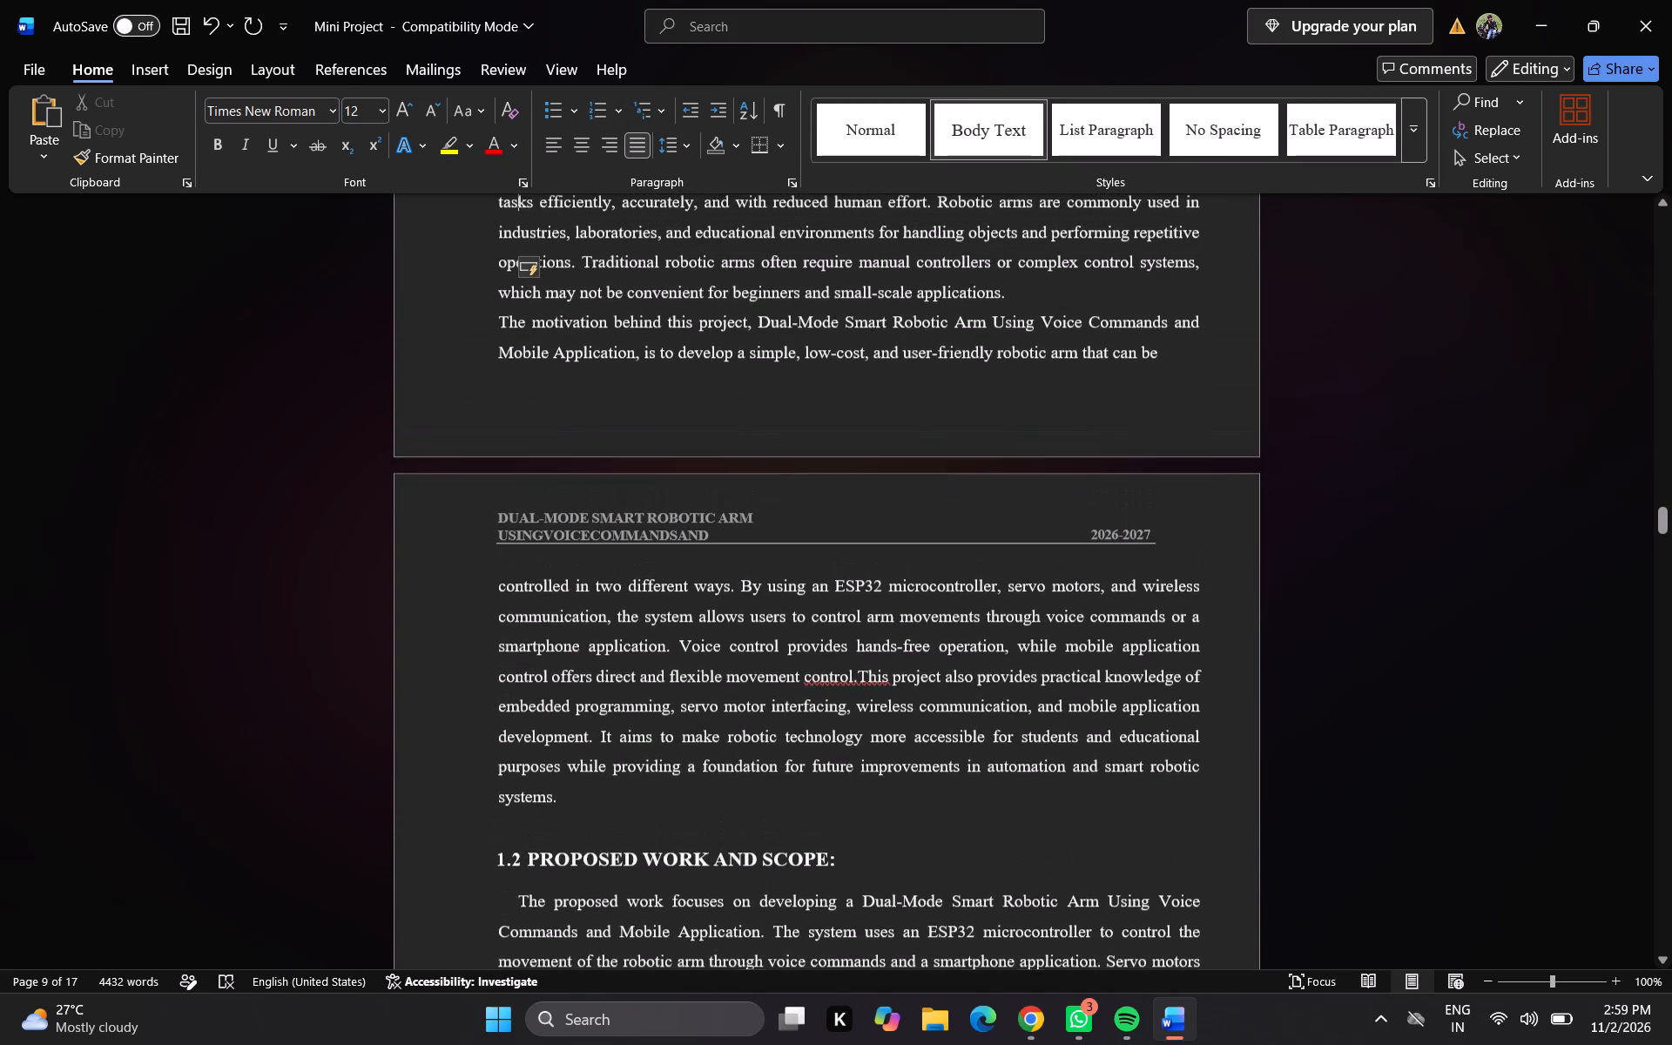
{"action": "left_click", "coordinate": [861, 675]}
{"action": "key", "text": "space"}
Look back over section 1.1 and the Chapter 1 Introduction up to the List of Figures page.
{"action": "key", "text": "Up"}
{"action": "key", "text": "Up"}
{"action": "key", "text": "Up"}
{"action": "key", "text": "Up"}
{"action": "key", "text": "Up"}
{"action": "key", "text": "Up"}
{"action": "key", "text": "Up"}
{"action": "key", "text": "Up"}
{"action": "key", "text": "Up"}
{"action": "key", "text": "Up"}
{"action": "key", "text": "Up"}
{"action": "key", "text": "Up"}
{"action": "key", "text": "Up"}
{"action": "key", "text": "Up"}
{"action": "key", "text": "Up"}
{"action": "key", "text": "Up"}
{"action": "key", "text": "Up"}
{"action": "key", "text": "Up"}
{"action": "key", "text": "Up"}
{"action": "key", "text": "Up"}
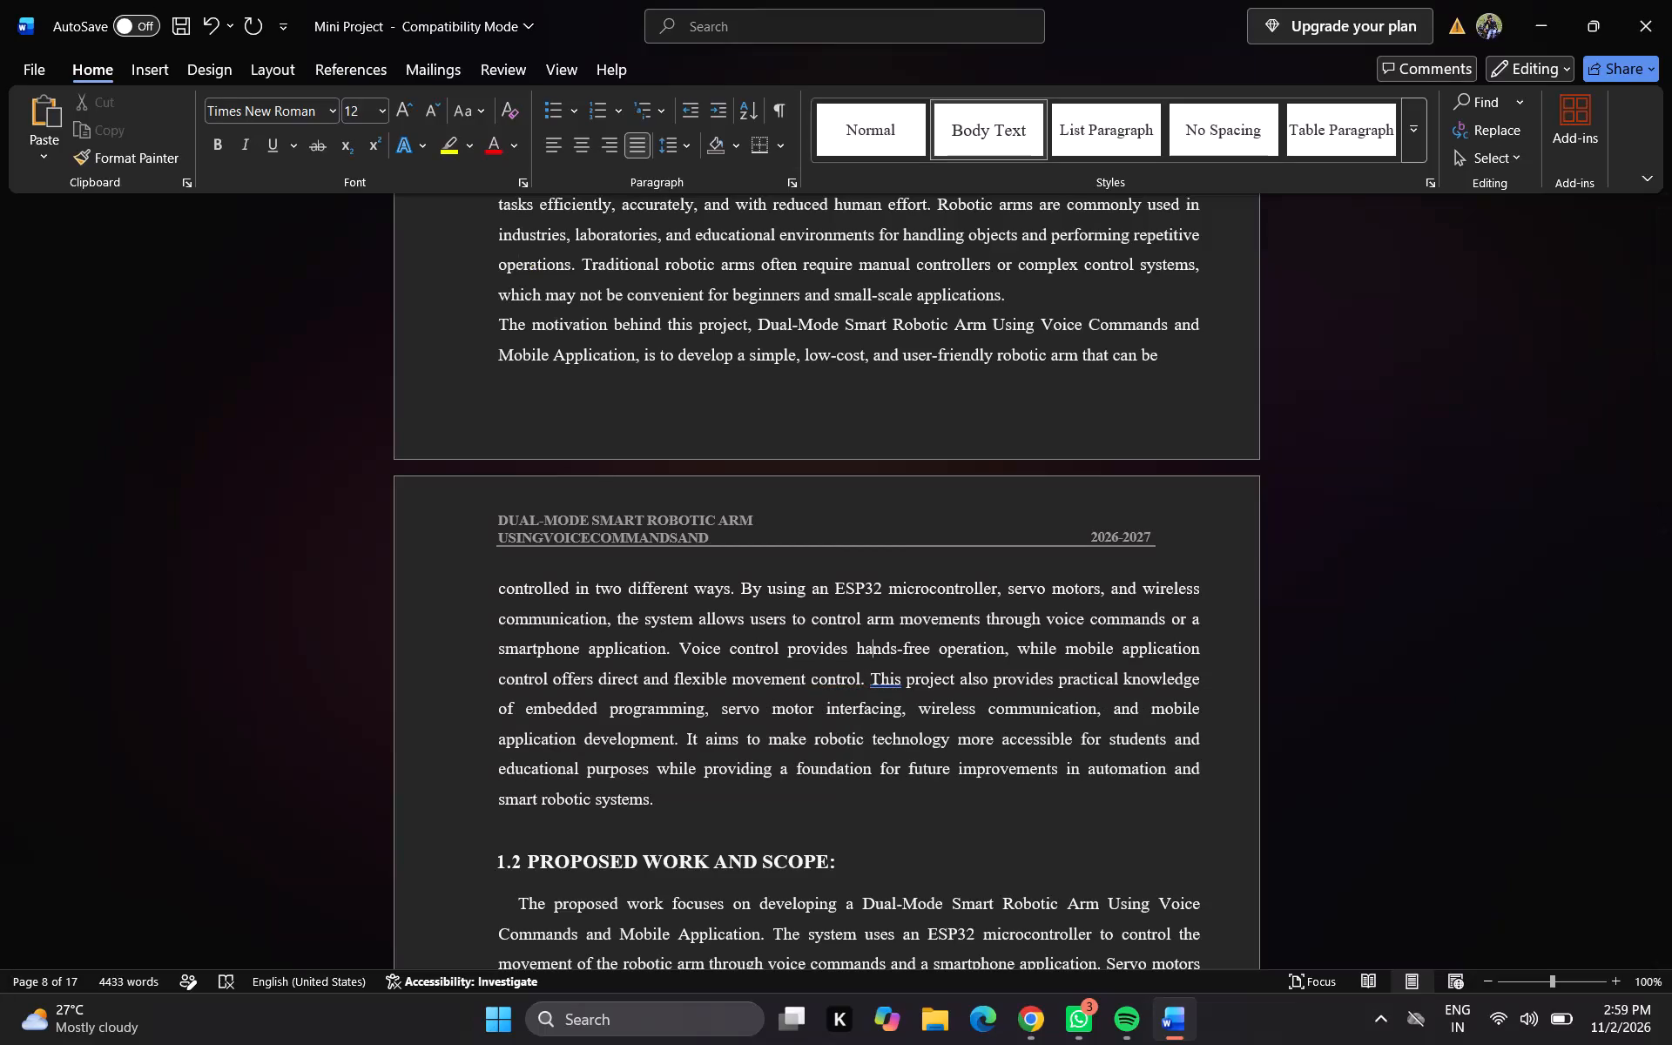
{"action": "key", "text": "Up"}
{"action": "key", "text": "Up"}
{"action": "key", "text": "Up"}
{"action": "key", "text": "Up"}
{"action": "key", "text": "Up"}
{"action": "key", "text": "Up"}
{"action": "key", "text": "Up"}
{"action": "key", "text": "Up"}
{"action": "key", "text": "Up"}
{"action": "key", "text": "Up"}
{"action": "key", "text": "Up"}
{"action": "key", "text": "Up"}
{"action": "key", "text": "Up"}
{"action": "key", "text": "Up"}
{"action": "key", "text": "Up"}
{"action": "key", "text": "Up"}
{"action": "key", "text": "Up"}
{"action": "key", "text": "Up"}
{"action": "key", "text": "Up"}
{"action": "key", "text": "Up"}
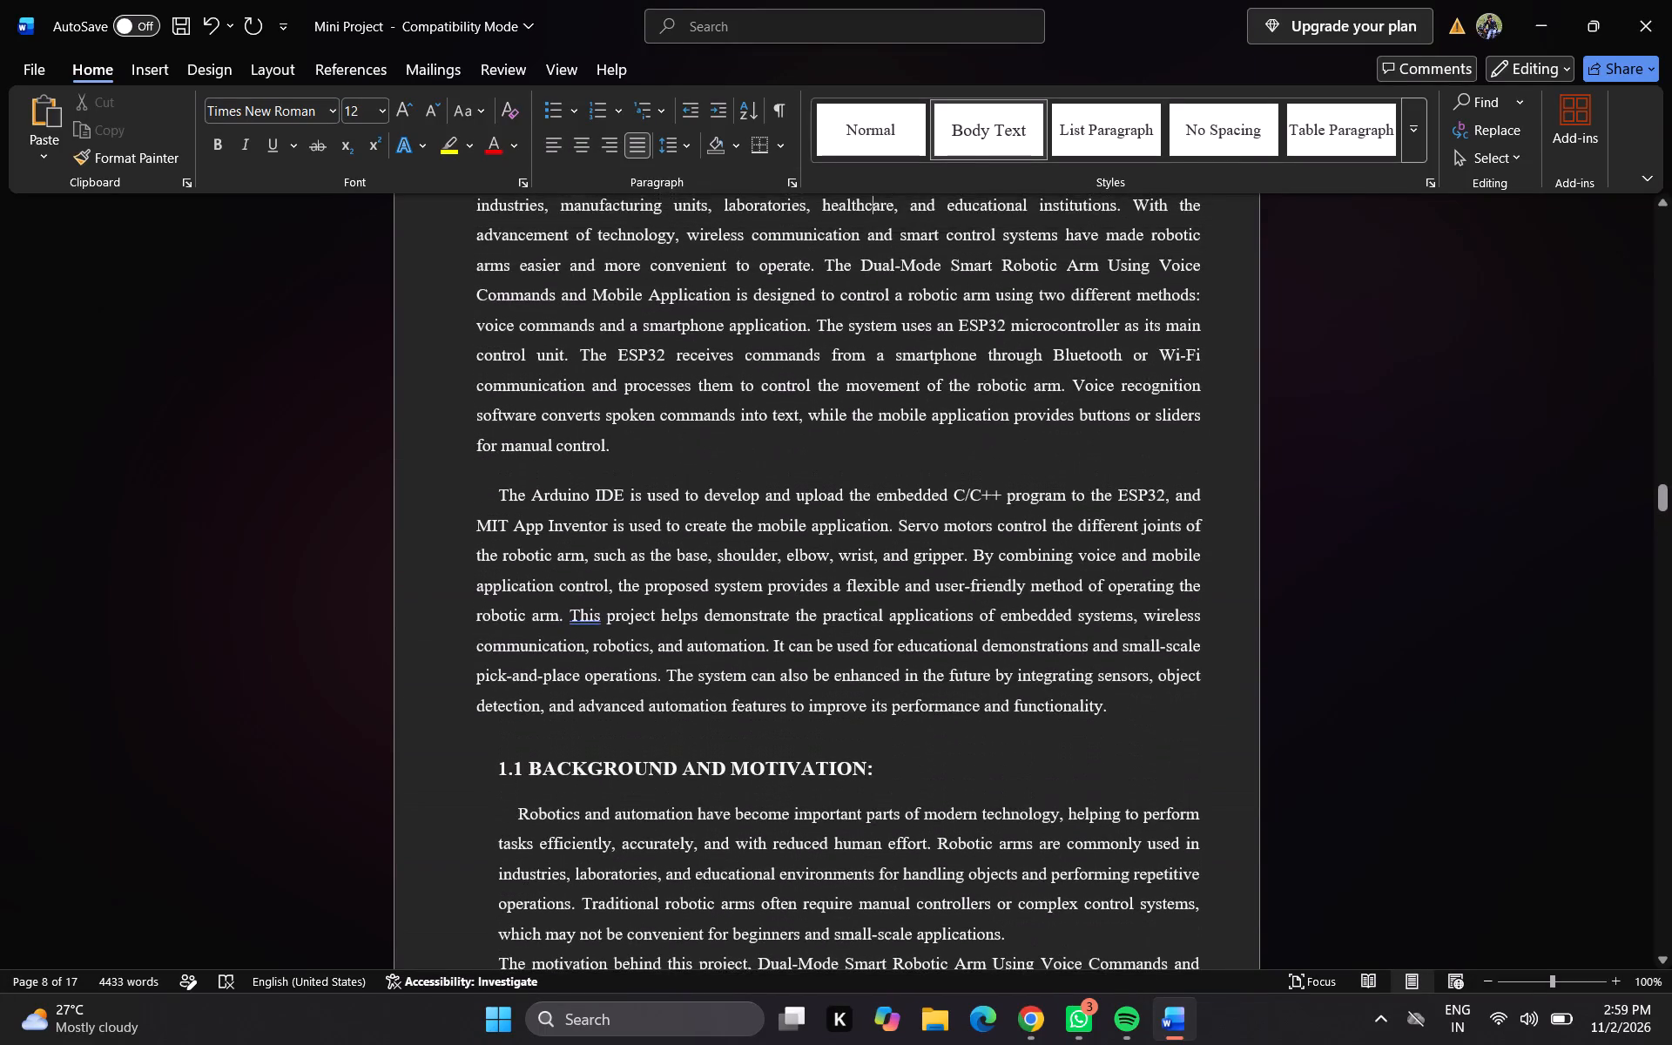
{"action": "key", "text": "Down"}
{"action": "key", "text": "Down"}
{"action": "key", "text": "Down"}
{"action": "key", "text": "Down"}
{"action": "key", "text": "Down"}
{"action": "key", "text": "Down"}
{"action": "key", "text": "Down"}
{"action": "key", "text": "Down"}
{"action": "key", "text": "Down"}
{"action": "key", "text": "Down"}
{"action": "key", "text": "Down"}
{"action": "key", "text": "Down"}
{"action": "key", "text": "Down"}
{"action": "key", "text": "Down"}
{"action": "key", "text": "Down"}
{"action": "key", "text": "Down"}
{"action": "key", "text": "Down"}
{"action": "key", "text": "Down"}
{"action": "key", "text": "Down"}
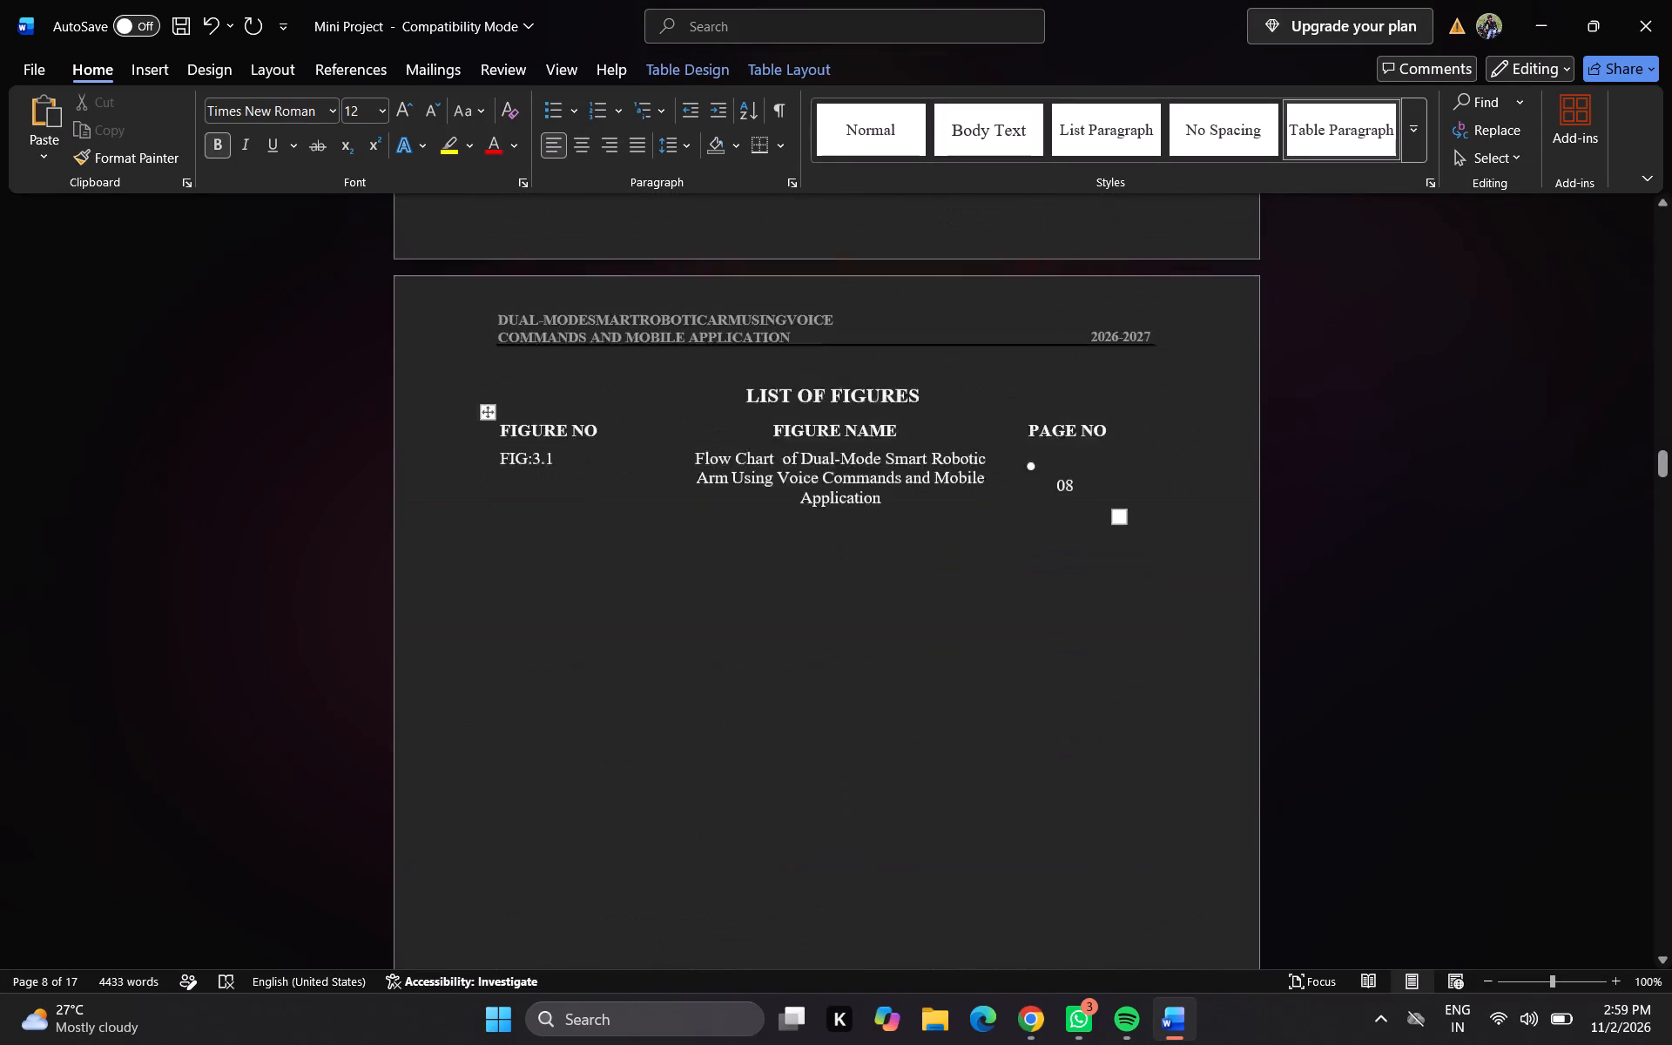
Remove the stray bullet above 08 in the Page No column of the List of Figures table.
{"action": "key", "text": "Up"}
{"action": "key", "text": "Up"}
{"action": "key", "text": "Up"}
{"action": "key", "text": "Up"}
{"action": "key", "text": "Up"}
{"action": "key", "text": "Up"}
{"action": "key", "text": "Up"}
{"action": "key", "text": "Up"}
{"action": "key", "text": "Up"}
{"action": "key", "text": "Up"}
{"action": "key", "text": "Up"}
{"action": "key", "text": "Up"}
{"action": "key", "text": "Up"}
{"action": "key", "text": "Up"}
{"action": "key", "text": "Up"}
{"action": "key", "text": "Up"}
{"action": "key", "text": "Up"}
{"action": "key", "text": "Up"}
{"action": "key", "text": "Up"}
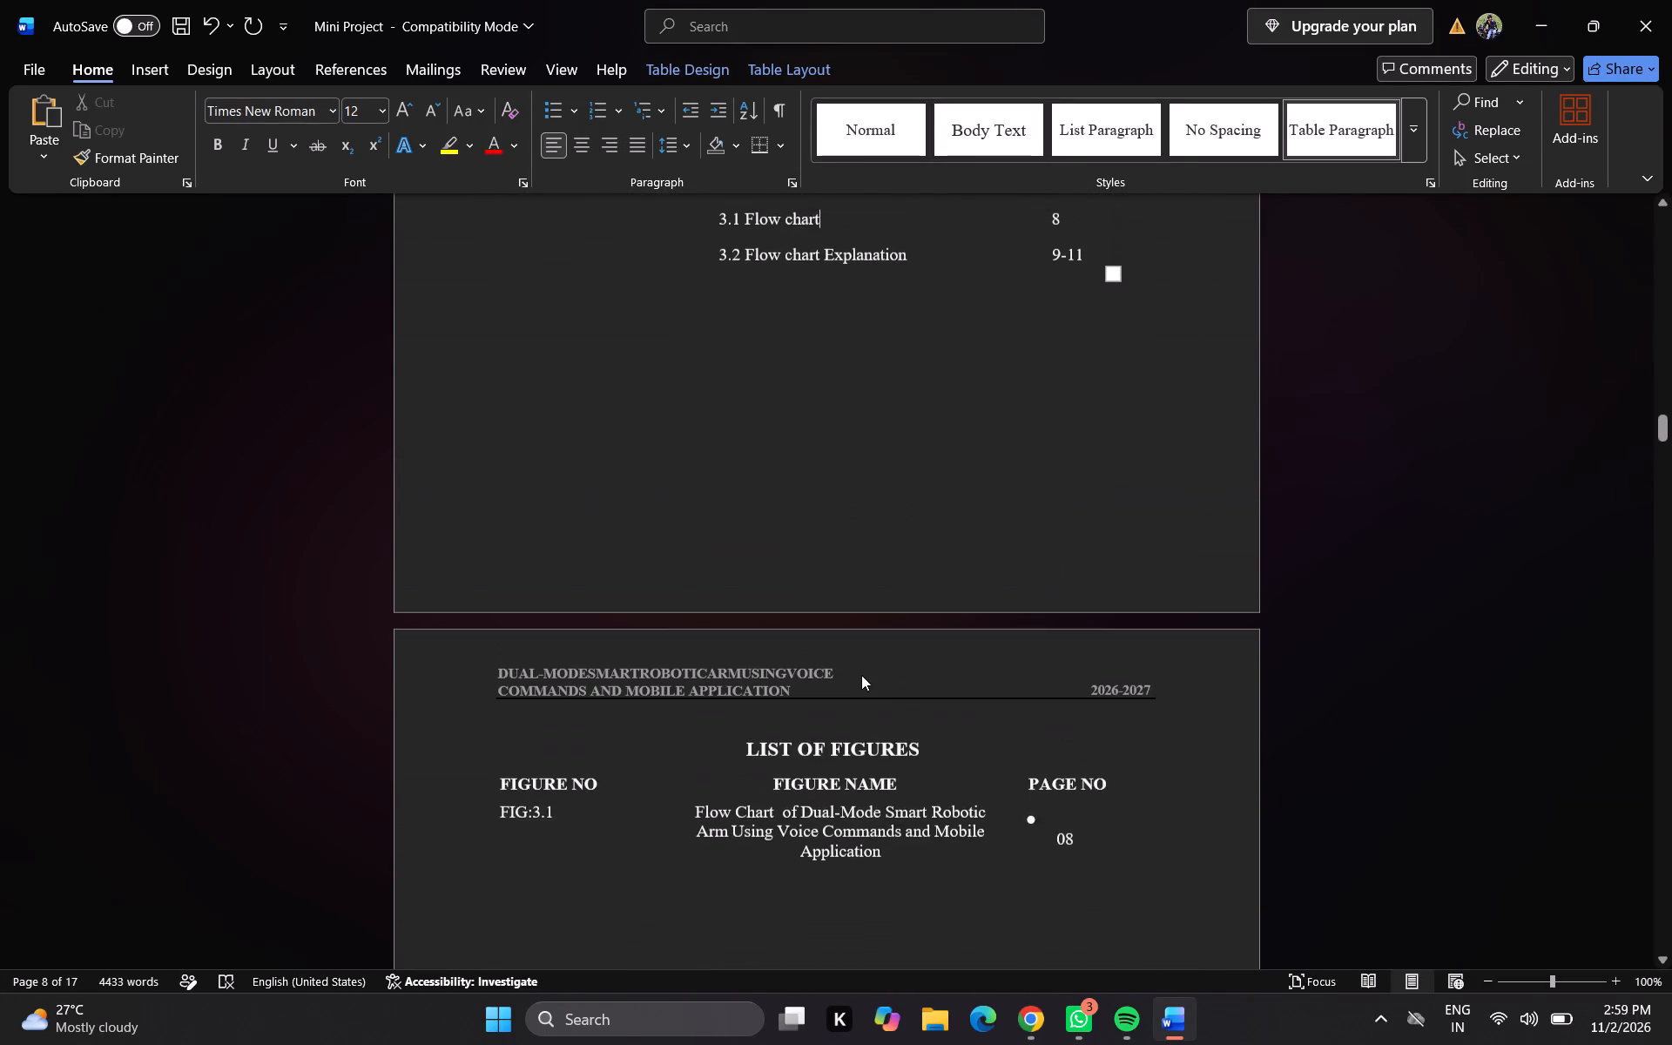
{"action": "left_click", "coordinate": [1052, 807]}
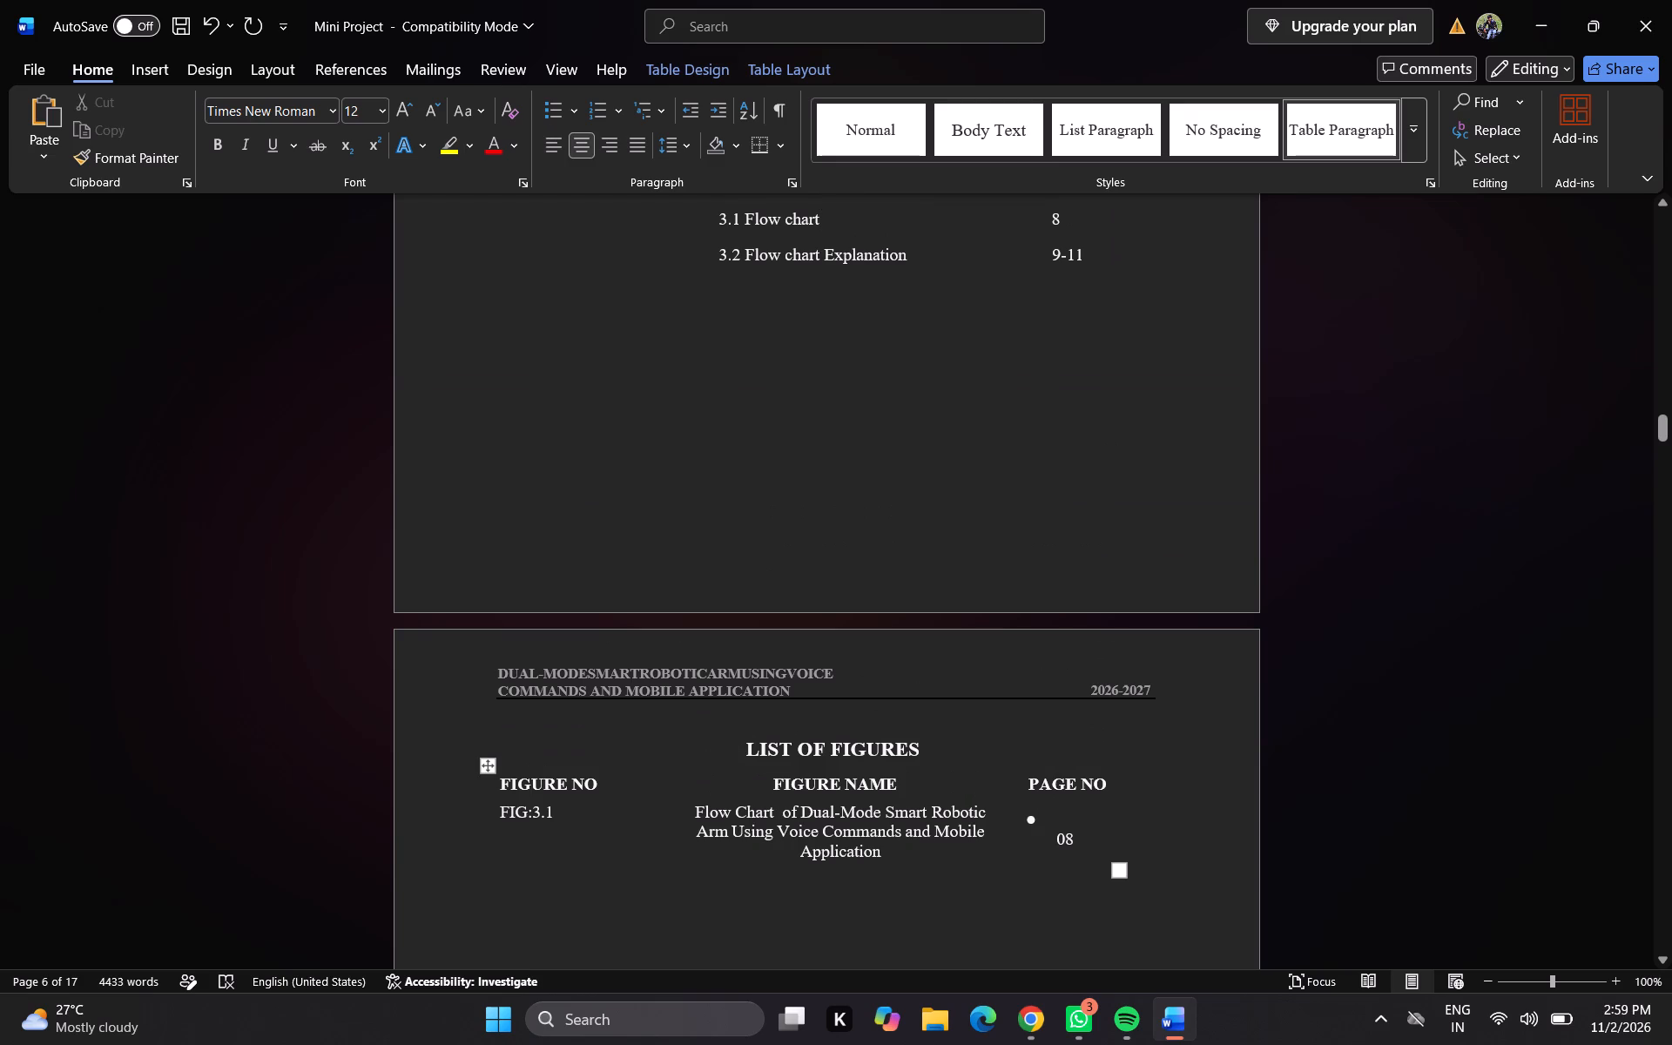
{"action": "key", "text": "BackSpace"}
Look through the pages from the List of Figures down to the end of the 1.1 Background and Motivation section.
{"action": "key", "text": "Down"}
{"action": "key", "text": "Down"}
{"action": "key", "text": "Down"}
{"action": "key", "text": "Down"}
{"action": "key", "text": "Down"}
{"action": "key", "text": "Down"}
{"action": "key", "text": "Down"}
{"action": "key", "text": "Down"}
{"action": "key", "text": "Down"}
{"action": "key", "text": "Down"}
{"action": "key", "text": "Down"}
{"action": "key", "text": "Down"}
{"action": "key", "text": "Down"}
{"action": "key", "text": "Down"}
{"action": "key", "text": "Down"}
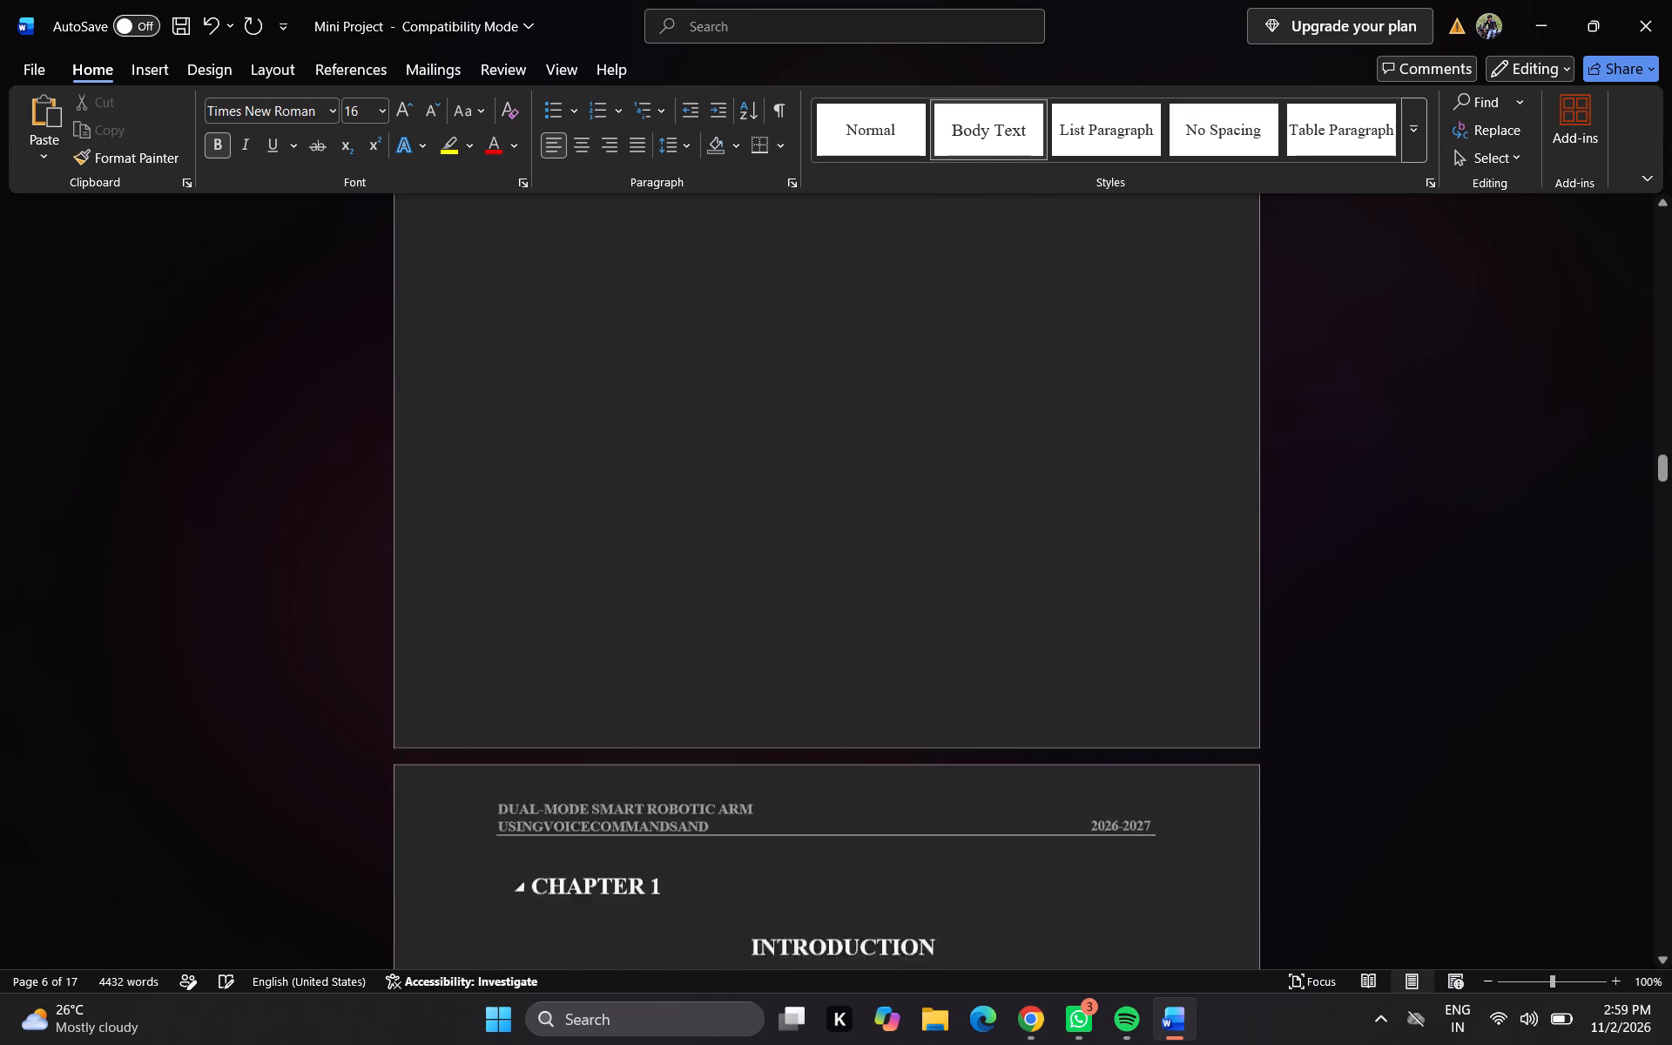
{"action": "key", "text": "Down"}
{"action": "key", "text": "Down"}
{"action": "key", "text": "Down"}
{"action": "key", "text": "Down"}
{"action": "key", "text": "Down"}
{"action": "key", "text": "Down"}
{"action": "key", "text": "Down"}
{"action": "key", "text": "Down"}
{"action": "key", "text": "Down"}
{"action": "key", "text": "Down"}
{"action": "key", "text": "Down"}
{"action": "key", "text": "Down"}
{"action": "key", "text": "Down"}
{"action": "key", "text": "Down"}
{"action": "key", "text": "Down"}
{"action": "key", "text": "Down"}
{"action": "key", "text": "Down"}
{"action": "key", "text": "Down"}
{"action": "key", "text": "Down"}
{"action": "key", "text": "Down"}
{"action": "key", "text": "Down"}
{"action": "key", "text": "Down"}
{"action": "key", "text": "Down"}
{"action": "key", "text": "Down"}
{"action": "key", "text": "Down"}
{"action": "key", "text": "Down"}
{"action": "key", "text": "Down"}
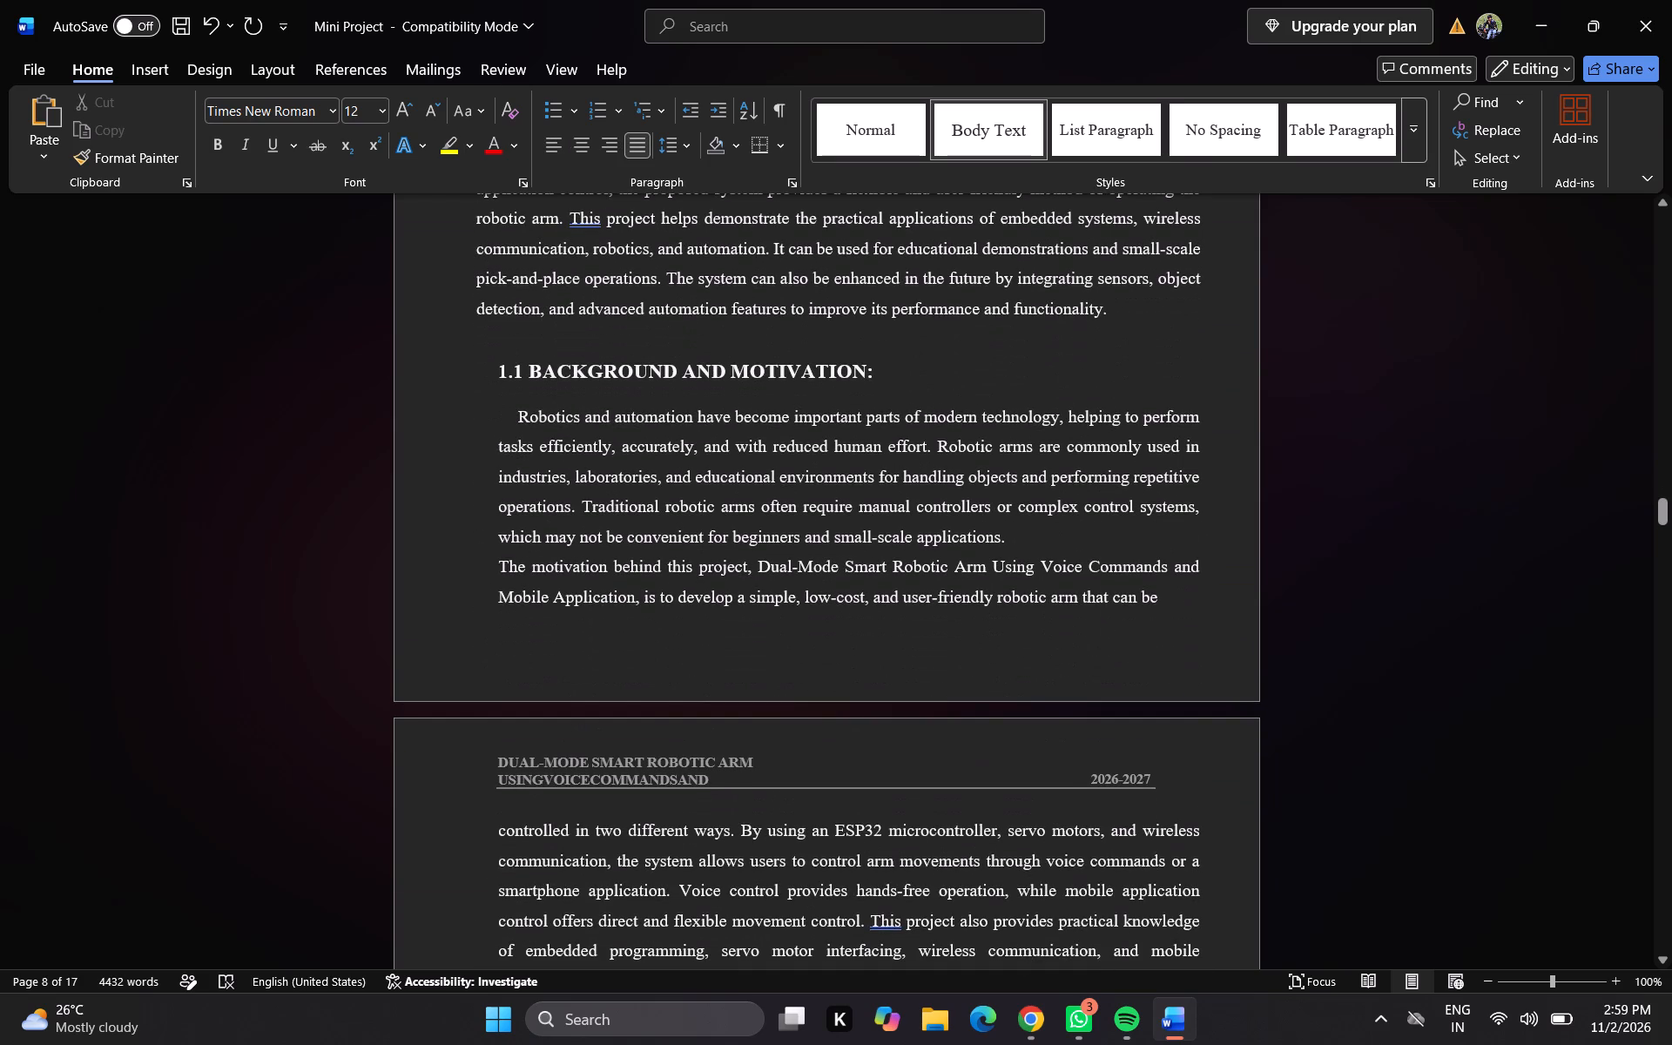
Indent the first line of the paragraph under 1.3 Reason for Selecting the Project.
{"action": "key", "text": "Down"}
{"action": "key", "text": "Down"}
{"action": "key", "text": "Down"}
{"action": "key", "text": "Down"}
{"action": "key", "text": "Down"}
{"action": "key", "text": "Down"}
{"action": "key", "text": "Down"}
{"action": "key", "text": "Down"}
{"action": "key", "text": "Down"}
{"action": "key", "text": "Down"}
{"action": "key", "text": "Down"}
{"action": "key", "text": "Down"}
{"action": "key", "text": "Down"}
{"action": "key", "text": "Down"}
{"action": "key", "text": "Down"}
{"action": "key", "text": "Down"}
{"action": "key", "text": "Down"}
{"action": "key", "text": "Down"}
{"action": "key", "text": "Down"}
{"action": "key", "text": "Down"}
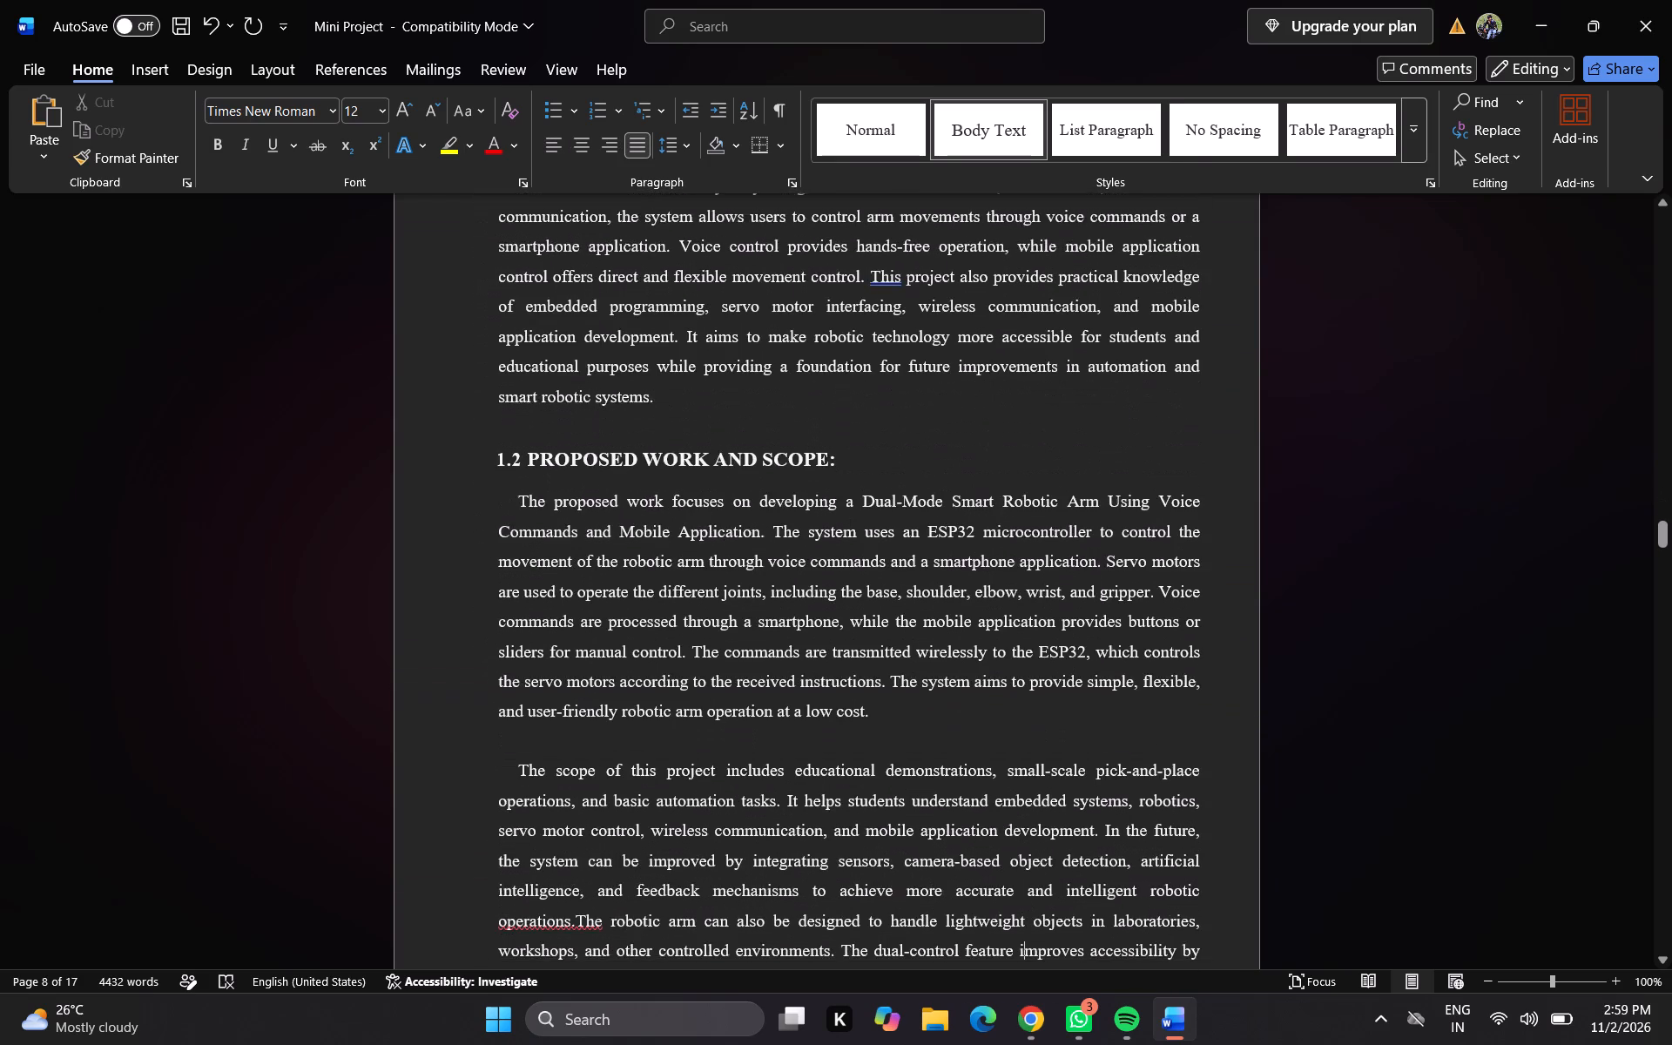
{"action": "key", "text": "Down"}
{"action": "key", "text": "Down"}
{"action": "key", "text": "Down"}
{"action": "key", "text": "Down"}
{"action": "key", "text": "Down"}
{"action": "key", "text": "Down"}
{"action": "key", "text": "Down"}
{"action": "key", "text": "Down"}
{"action": "key", "text": "Down"}
{"action": "key", "text": "Down"}
{"action": "key", "text": "Down"}
{"action": "key", "text": "Down"}
{"action": "key", "text": "Down"}
{"action": "key", "text": "Down"}
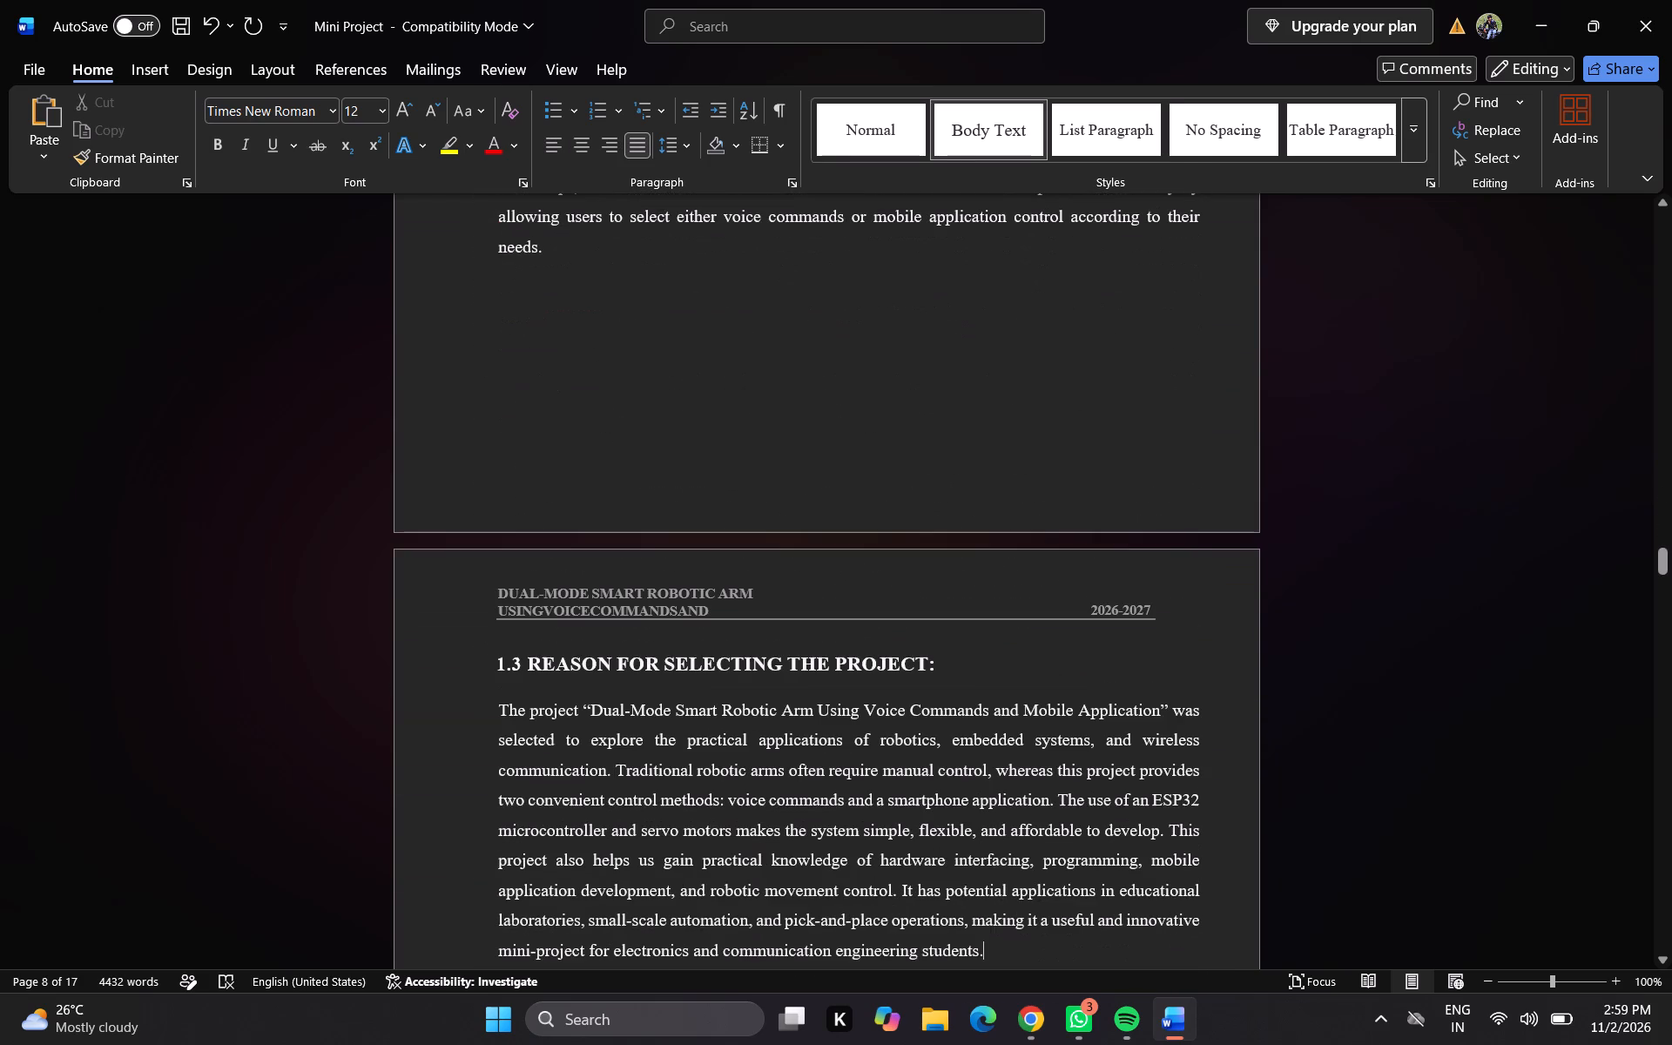
{"action": "left_click", "coordinate": [501, 702]}
{"action": "key", "text": "Tab"}
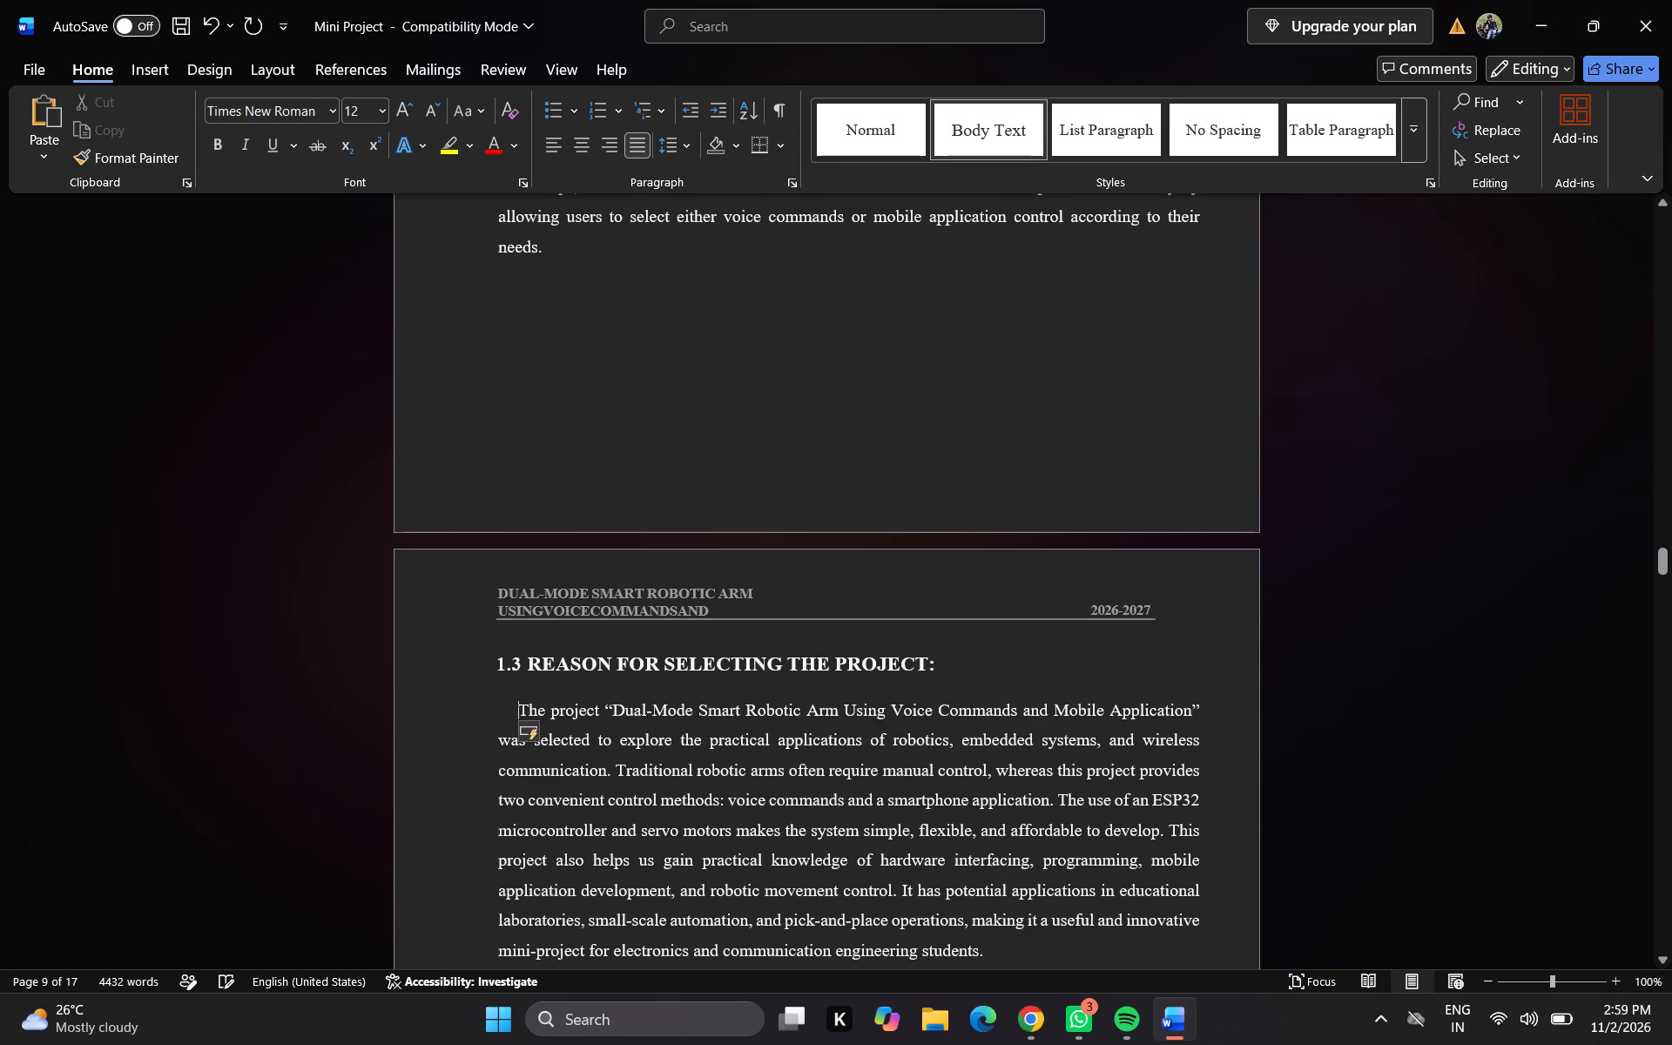
Indent the first line of the paragraph under 1.4 Problem Statement.
{"action": "key", "text": "Down"}
{"action": "key", "text": "Down"}
{"action": "key", "text": "Down"}
{"action": "key", "text": "Down"}
{"action": "key", "text": "Down"}
{"action": "key", "text": "Down"}
{"action": "key", "text": "Down"}
{"action": "key", "text": "Down"}
{"action": "key", "text": "Down"}
{"action": "key", "text": "Down"}
{"action": "key", "text": "Down"}
{"action": "key", "text": "Down"}
{"action": "key", "text": "Up"}
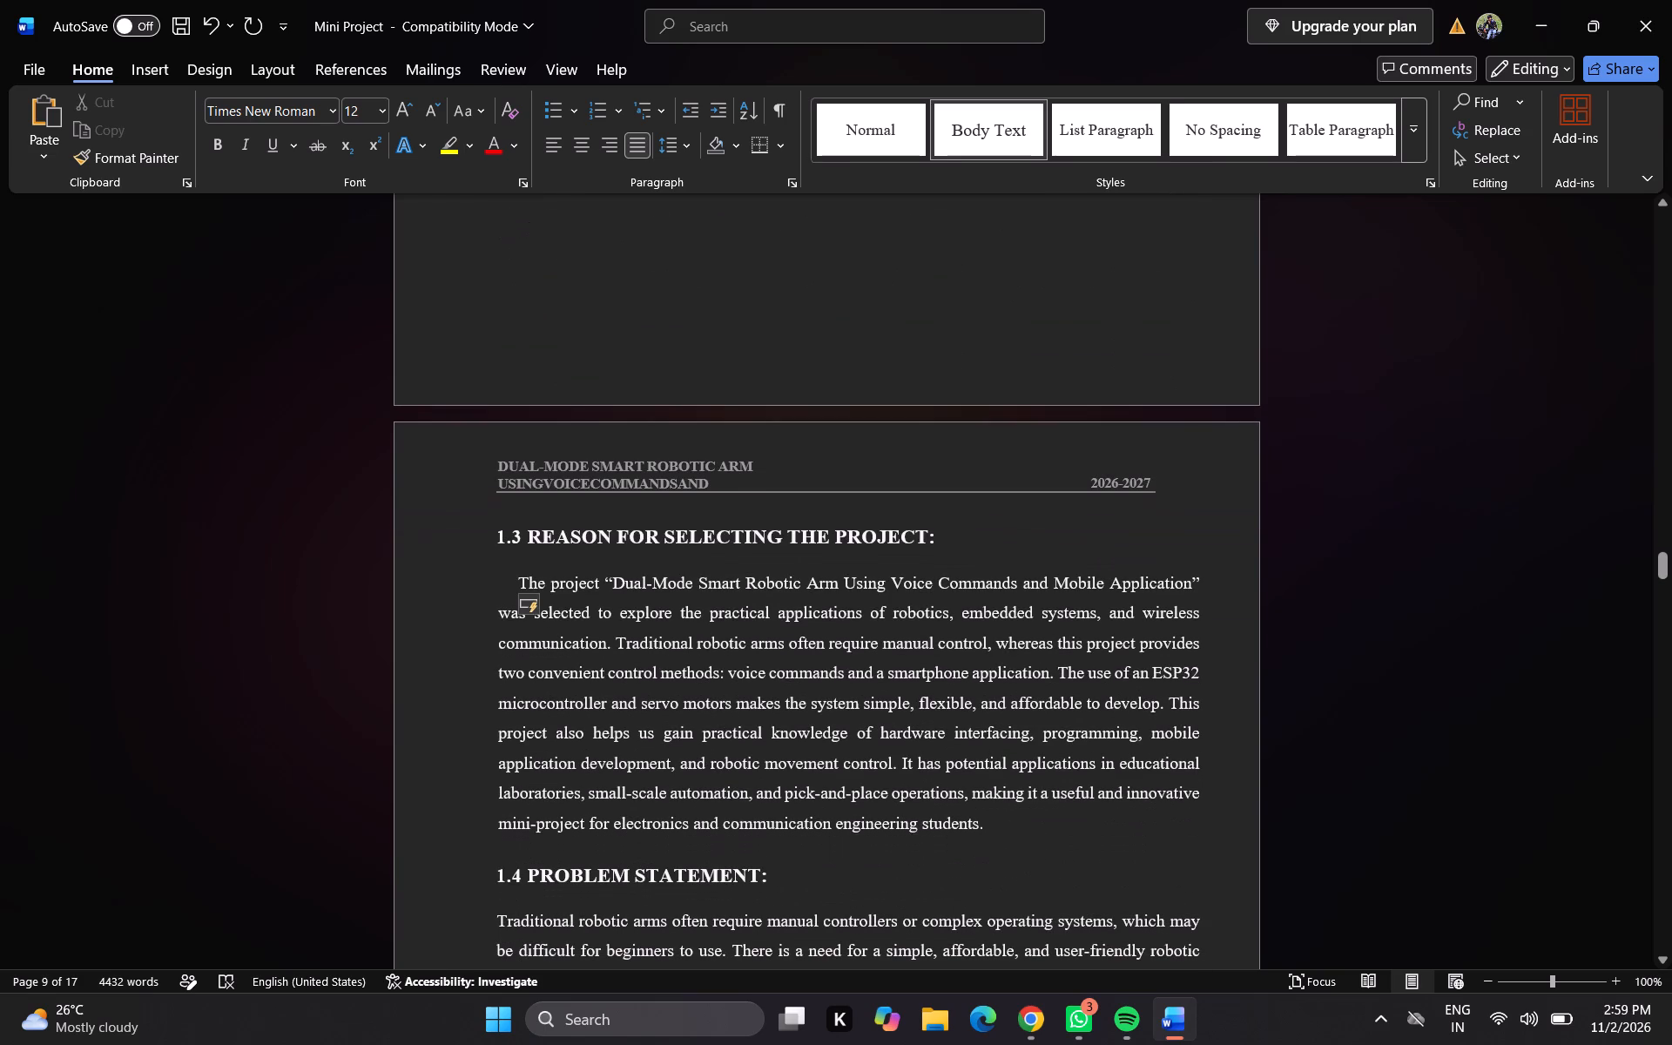
{"action": "key", "text": "Left"}
{"action": "key", "text": "Left"}
{"action": "key", "text": "Left"}
{"action": "key", "text": "Tab"}
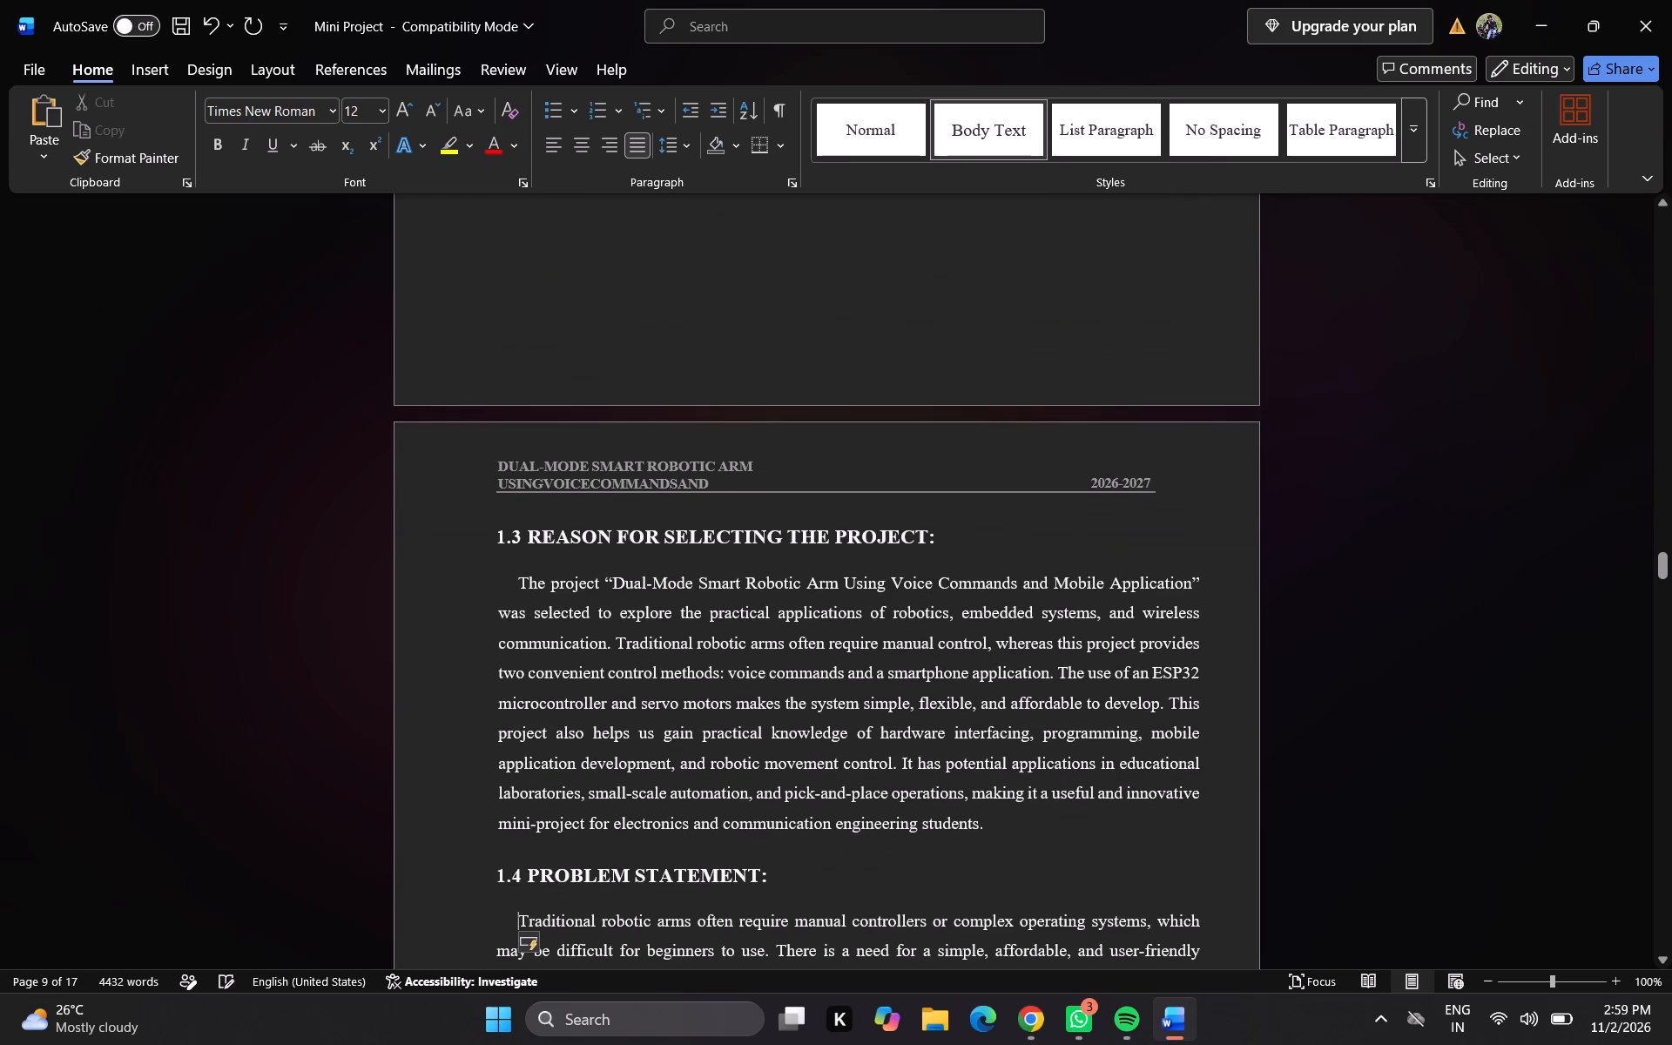
Indent the first line of the opening paragraph of the Chapter 2 Literature Review.
{"action": "key", "text": "Down"}
{"action": "key", "text": "Down"}
{"action": "key", "text": "Down"}
{"action": "key", "text": "Down"}
{"action": "key", "text": "Down"}
{"action": "key", "text": "Down"}
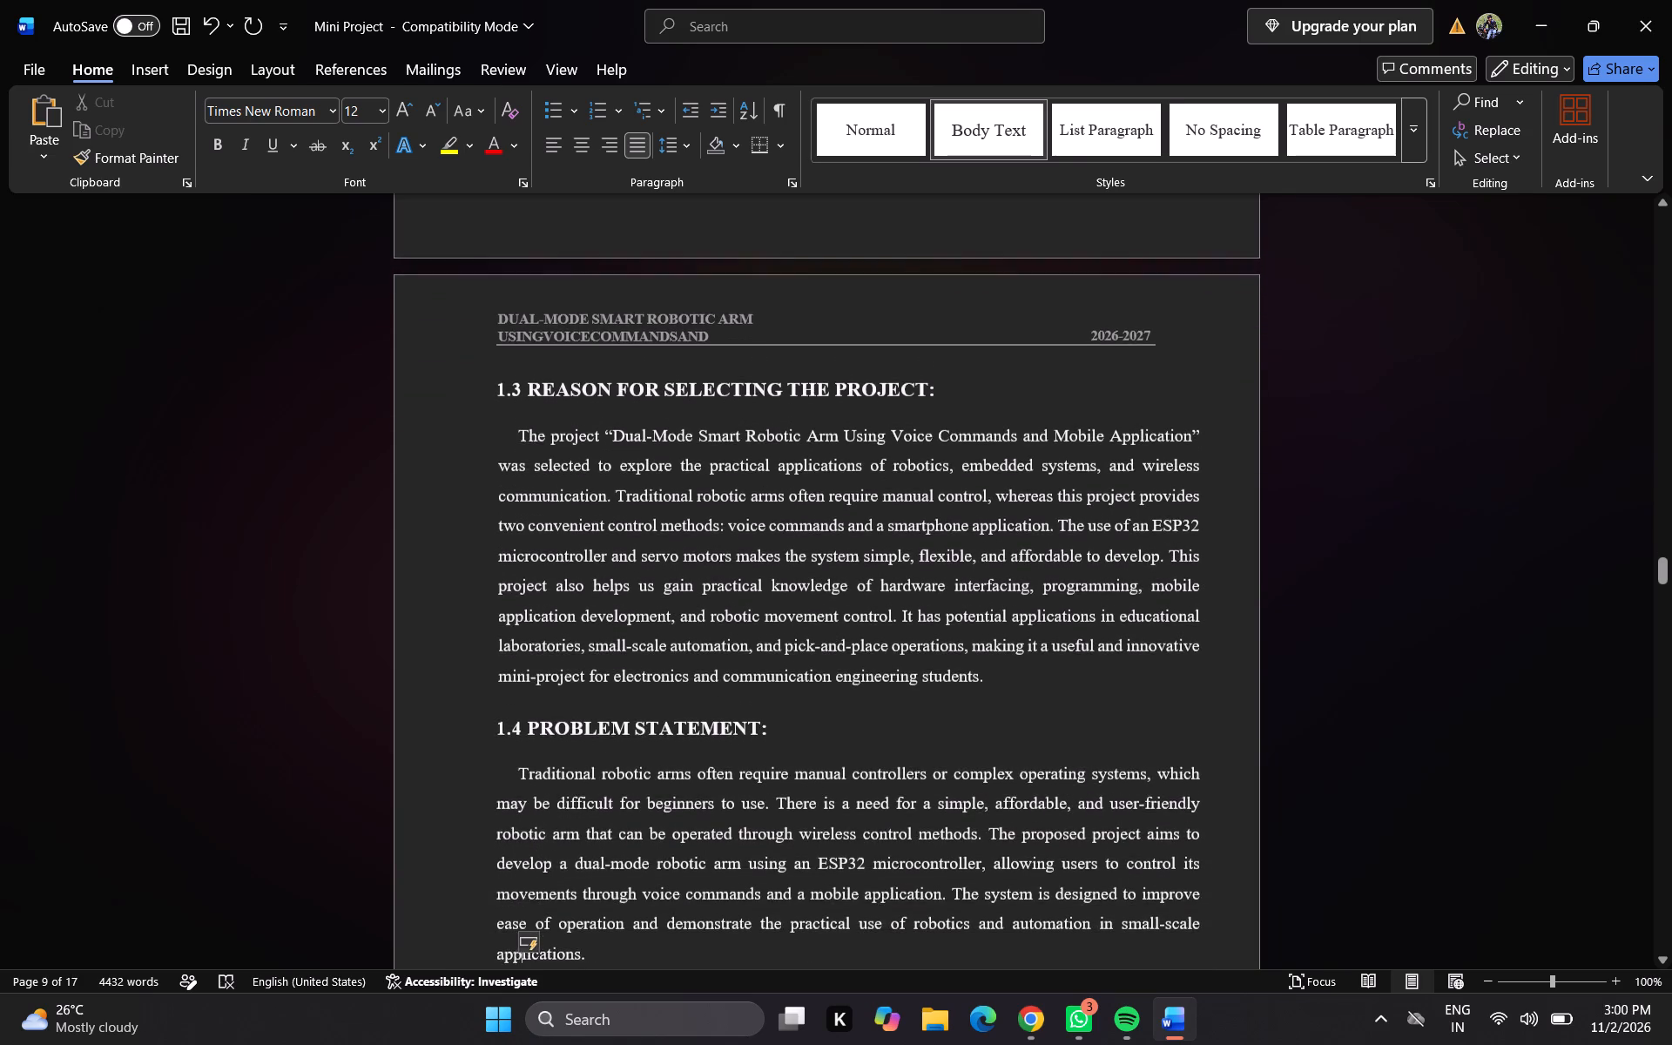
{"action": "key", "text": "Down"}
{"action": "key", "text": "Down"}
{"action": "key", "text": "Down"}
{"action": "key", "text": "Down"}
{"action": "key", "text": "Down"}
{"action": "key", "text": "Down"}
{"action": "key", "text": "Down"}
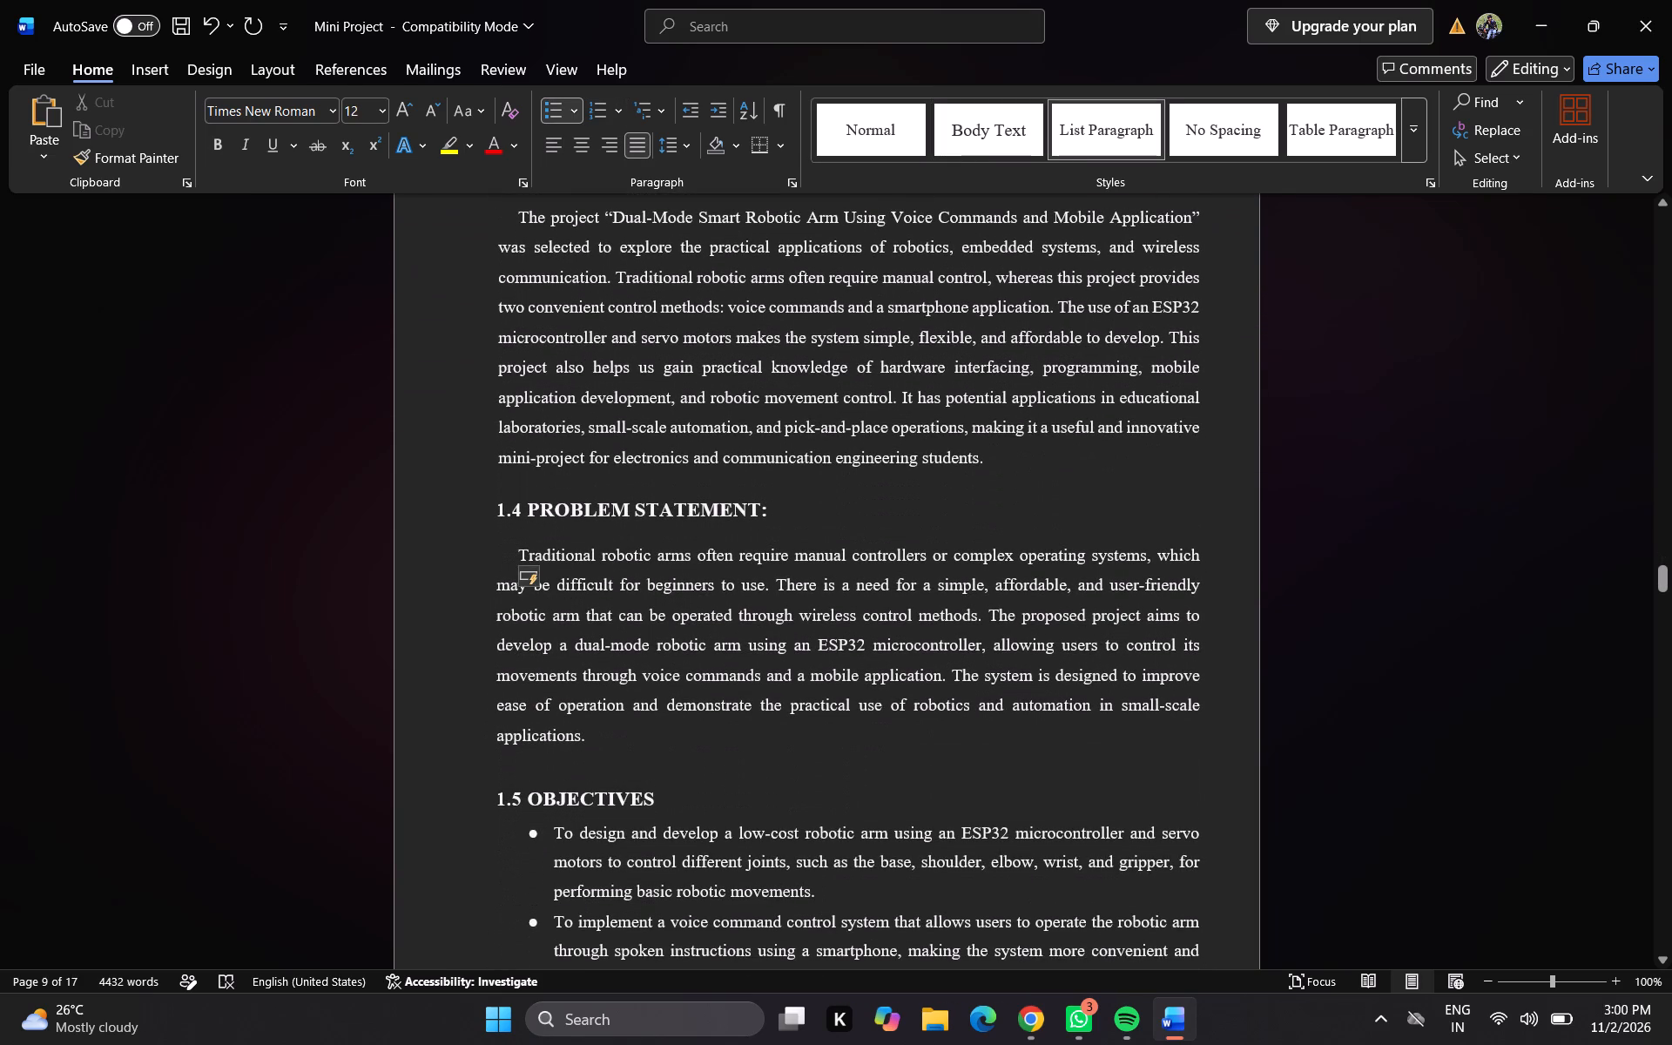
{"action": "key", "text": "Down"}
{"action": "key", "text": "Down"}
{"action": "key", "text": "Down"}
{"action": "key", "text": "Down"}
{"action": "key", "text": "Down"}
{"action": "key", "text": "Down"}
{"action": "key", "text": "Down"}
{"action": "key", "text": "Down"}
{"action": "key", "text": "Down"}
{"action": "key", "text": "Down"}
{"action": "key", "text": "Down"}
{"action": "key", "text": "Down"}
{"action": "key", "text": "Down"}
{"action": "key", "text": "Down"}
{"action": "key", "text": "Down"}
{"action": "key", "text": "Down"}
{"action": "key", "text": "Down"}
{"action": "key", "text": "Down"}
{"action": "key", "text": "Down"}
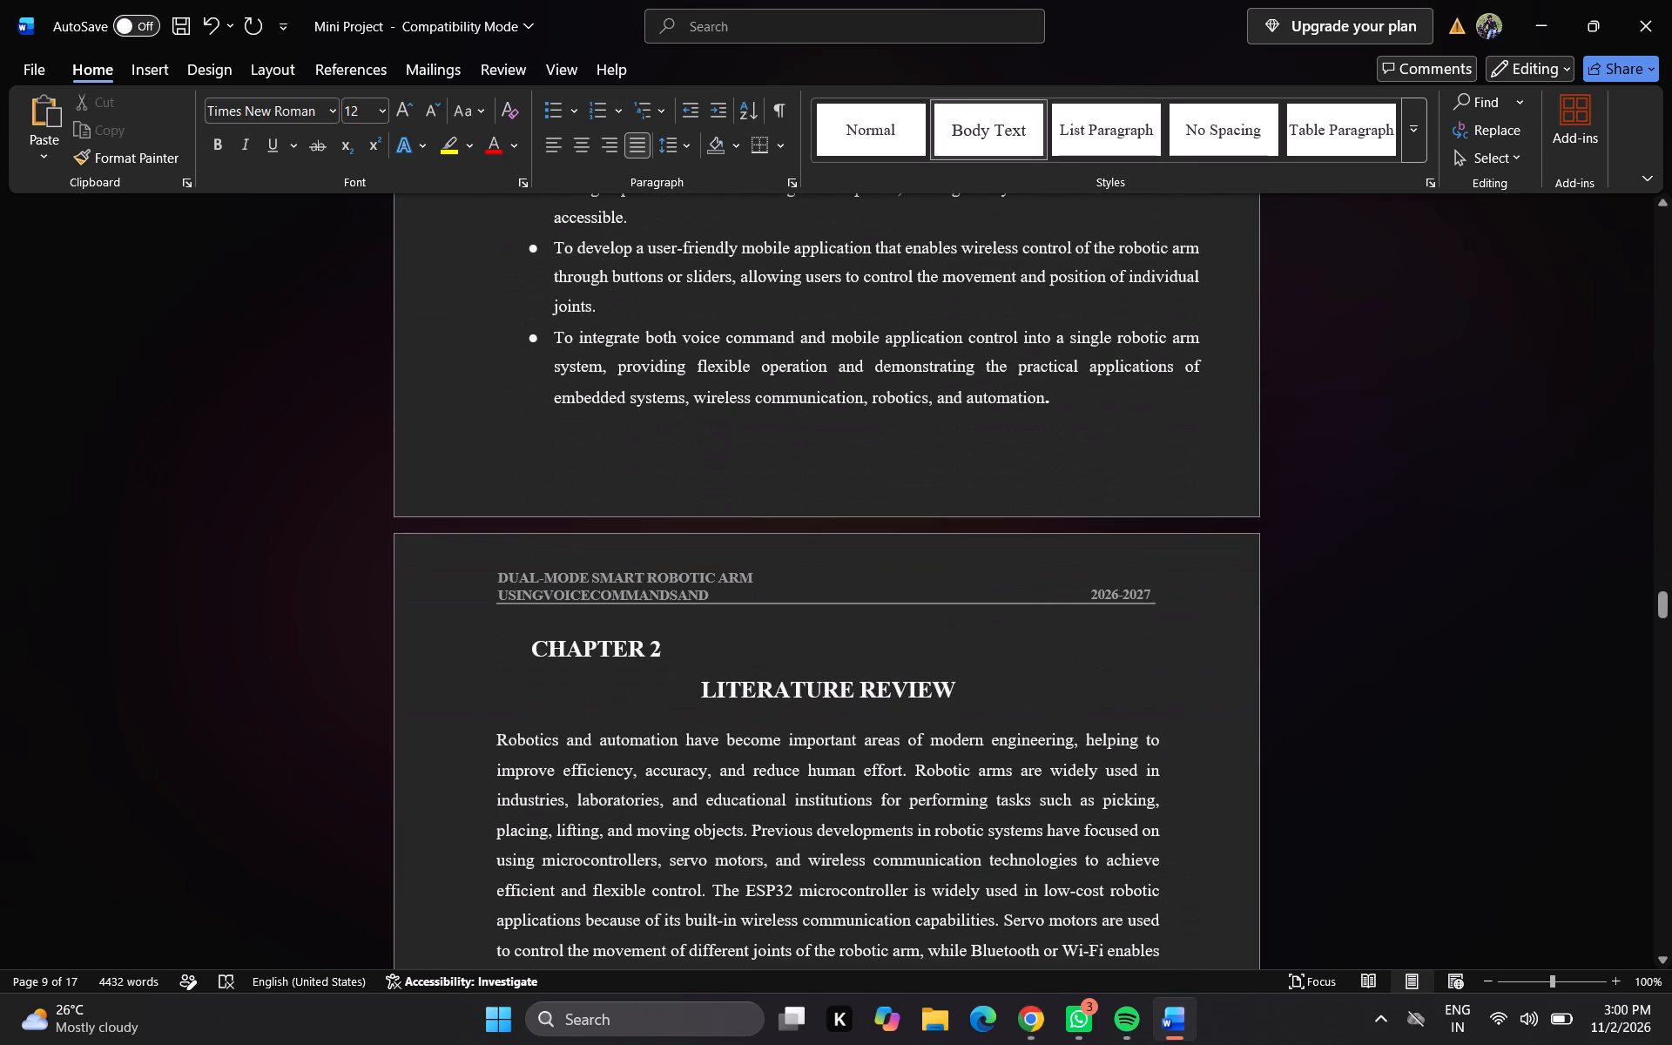
{"action": "key", "text": "Down"}
{"action": "key", "text": "Down"}
{"action": "key", "text": "Left"}
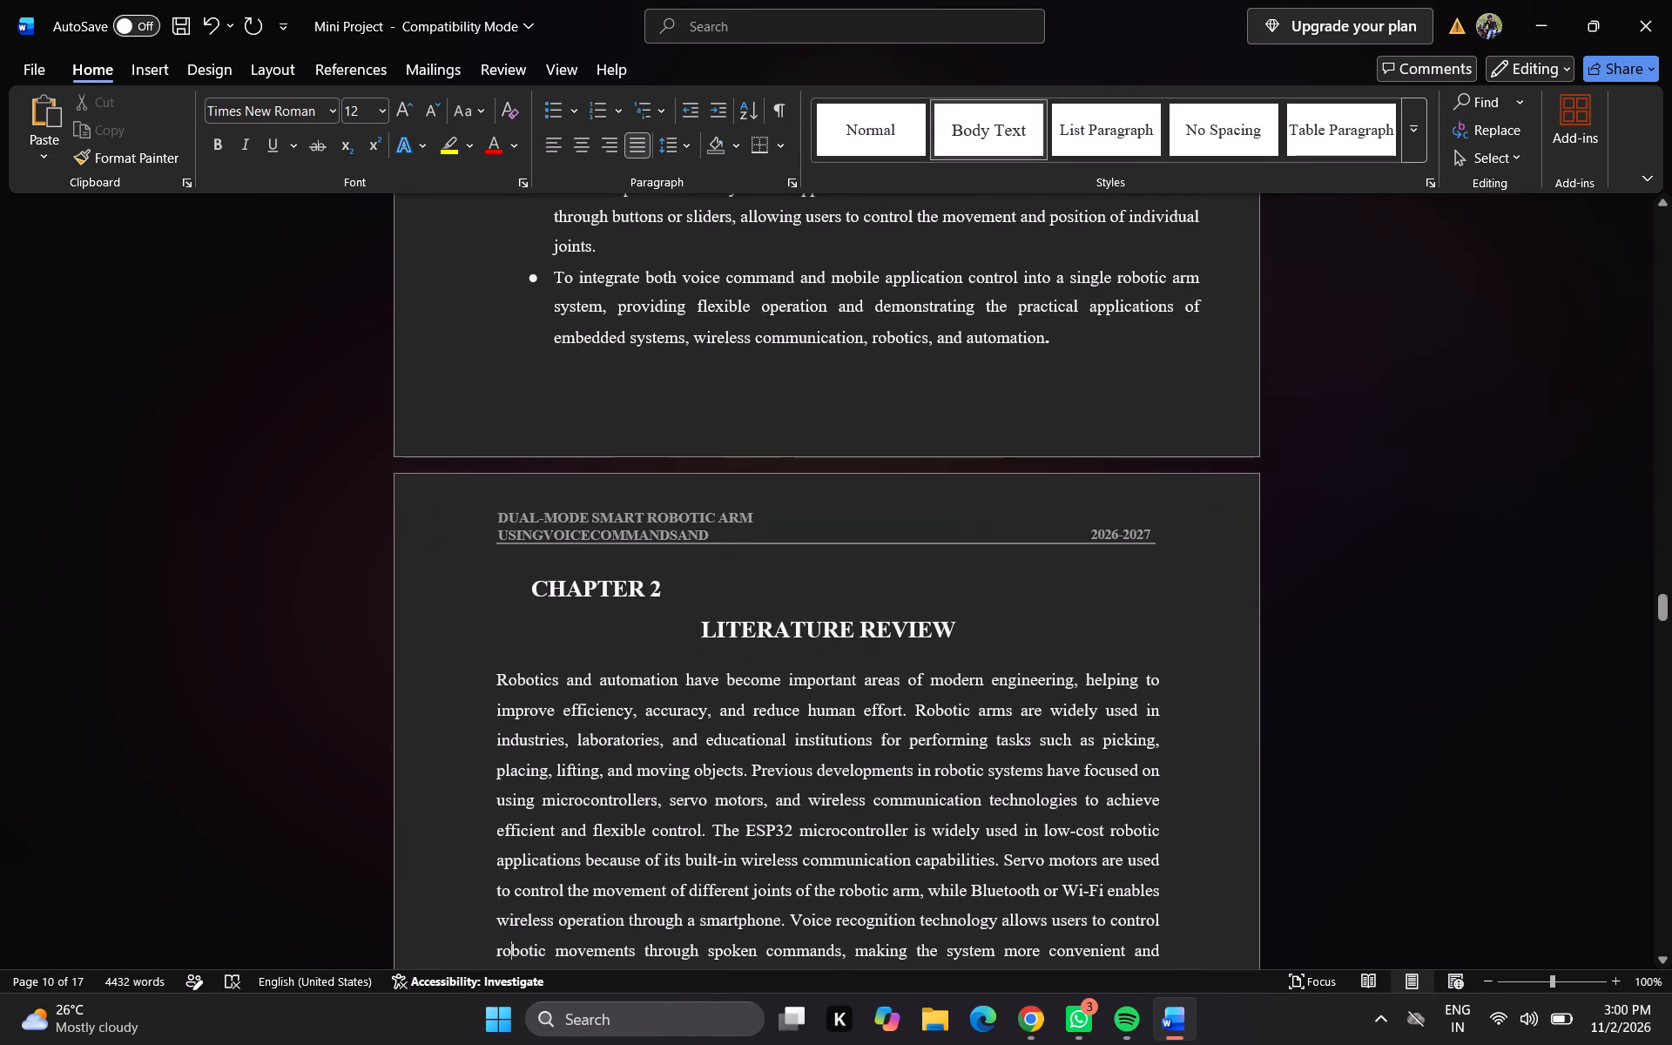
{"action": "key", "text": "Up"}
{"action": "key", "text": "Up"}
{"action": "key", "text": "Up"}
{"action": "key", "text": "Up"}
{"action": "key", "text": "Up"}
{"action": "key", "text": "Up"}
{"action": "key", "text": "Up"}
{"action": "key", "text": "Up"}
{"action": "key", "text": "Up"}
{"action": "key", "text": "Up"}
{"action": "key", "text": "Up"}
{"action": "key", "text": "Up"}
{"action": "key", "text": "Up"}
{"action": "key", "text": "Up"}
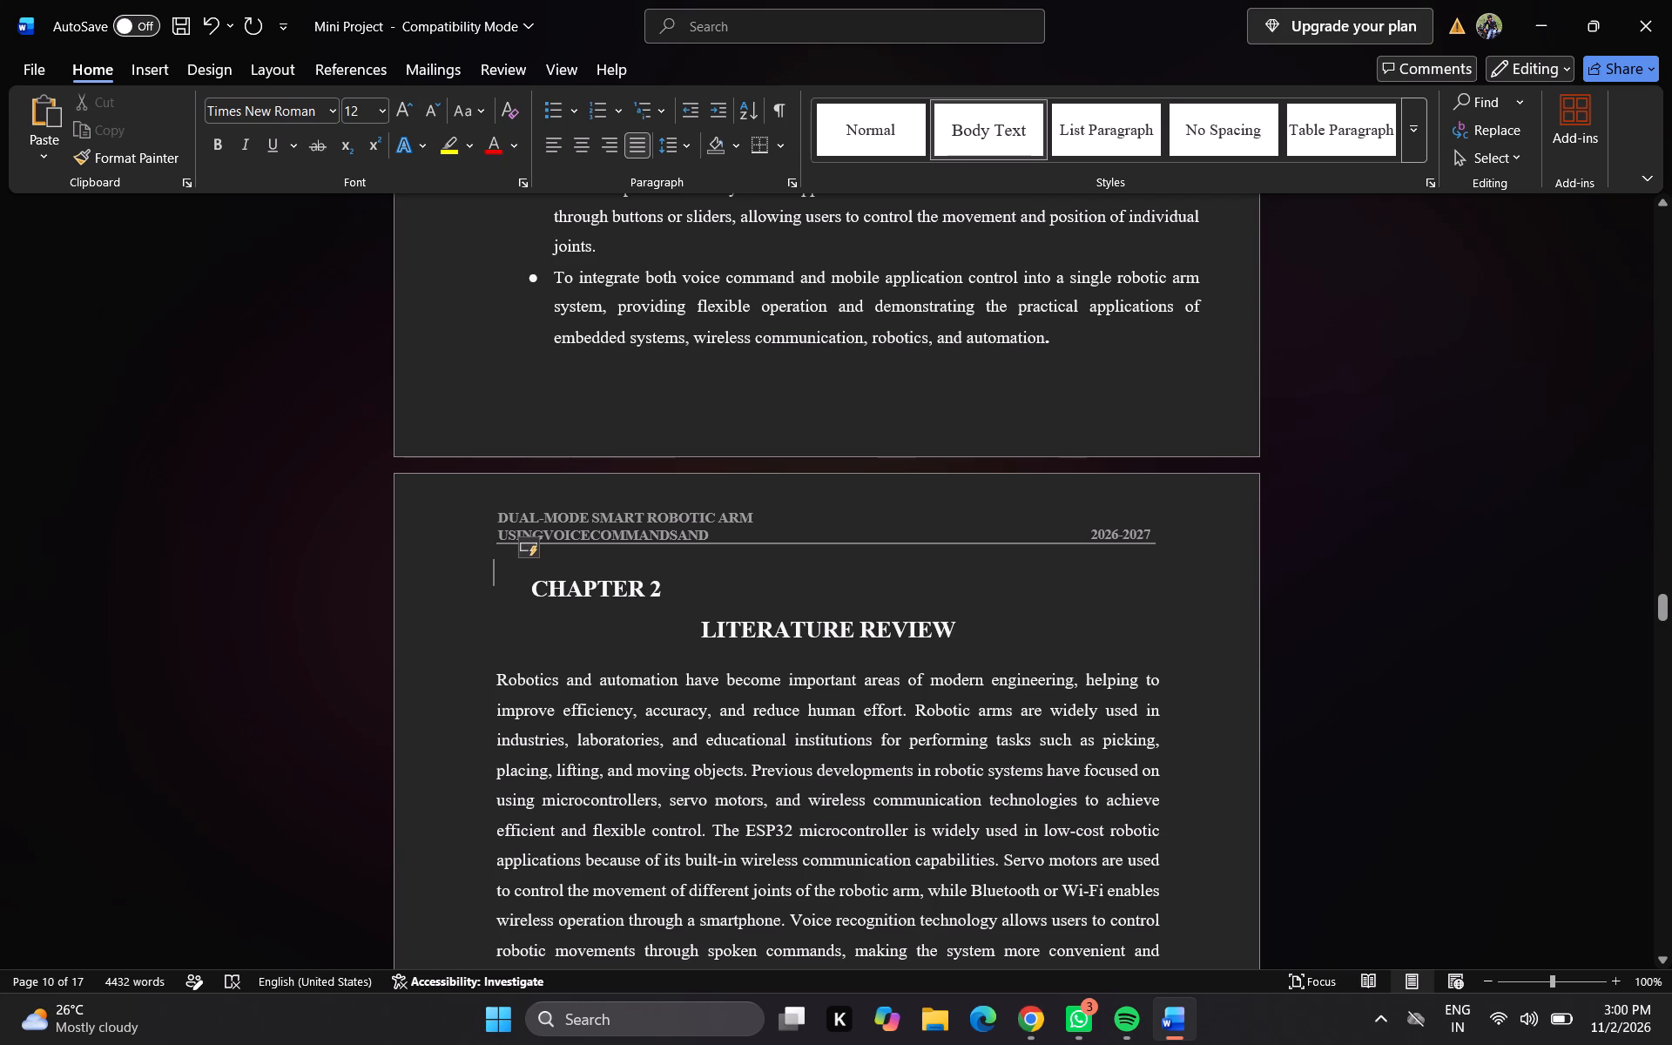
{"action": "key", "text": "Down"}
{"action": "key", "text": "Down"}
{"action": "key", "text": "Down"}
{"action": "key", "text": "Down"}
{"action": "key", "text": "Down"}
{"action": "key", "text": "Left"}
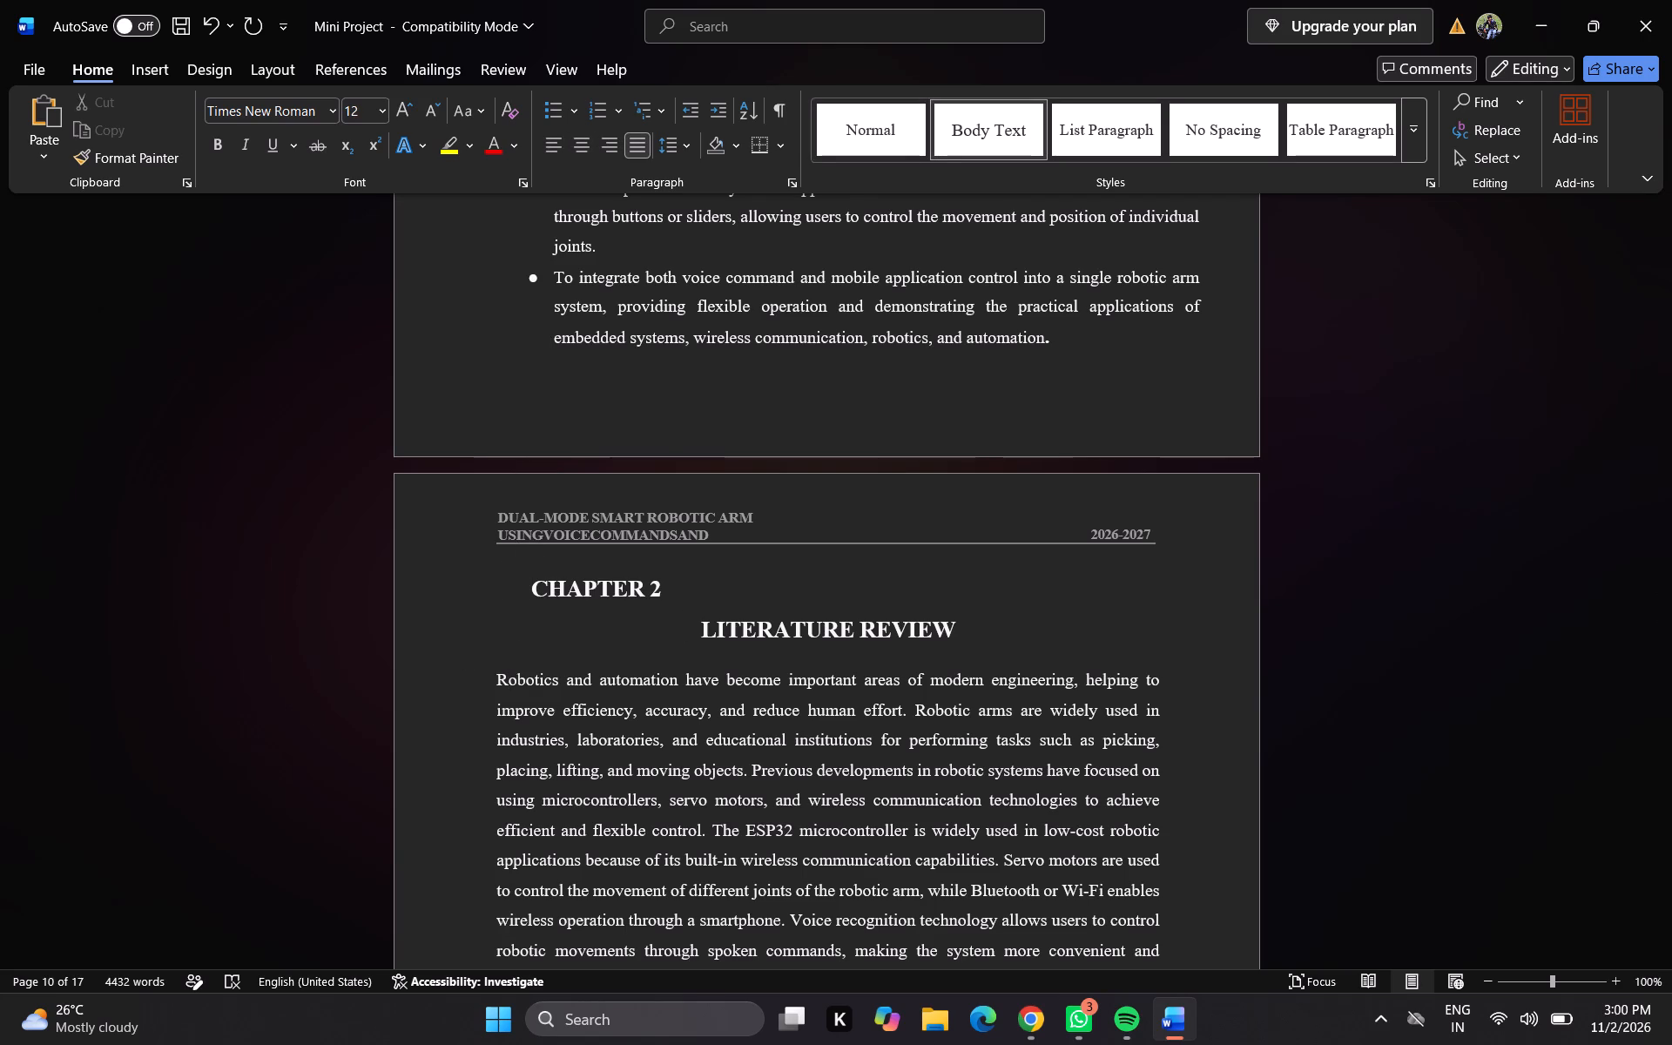
{"action": "key", "text": "Tab"}
Look through the Literature Review introduction and the first entry under 2.1 Details of Literature.
{"action": "key", "text": "Down"}
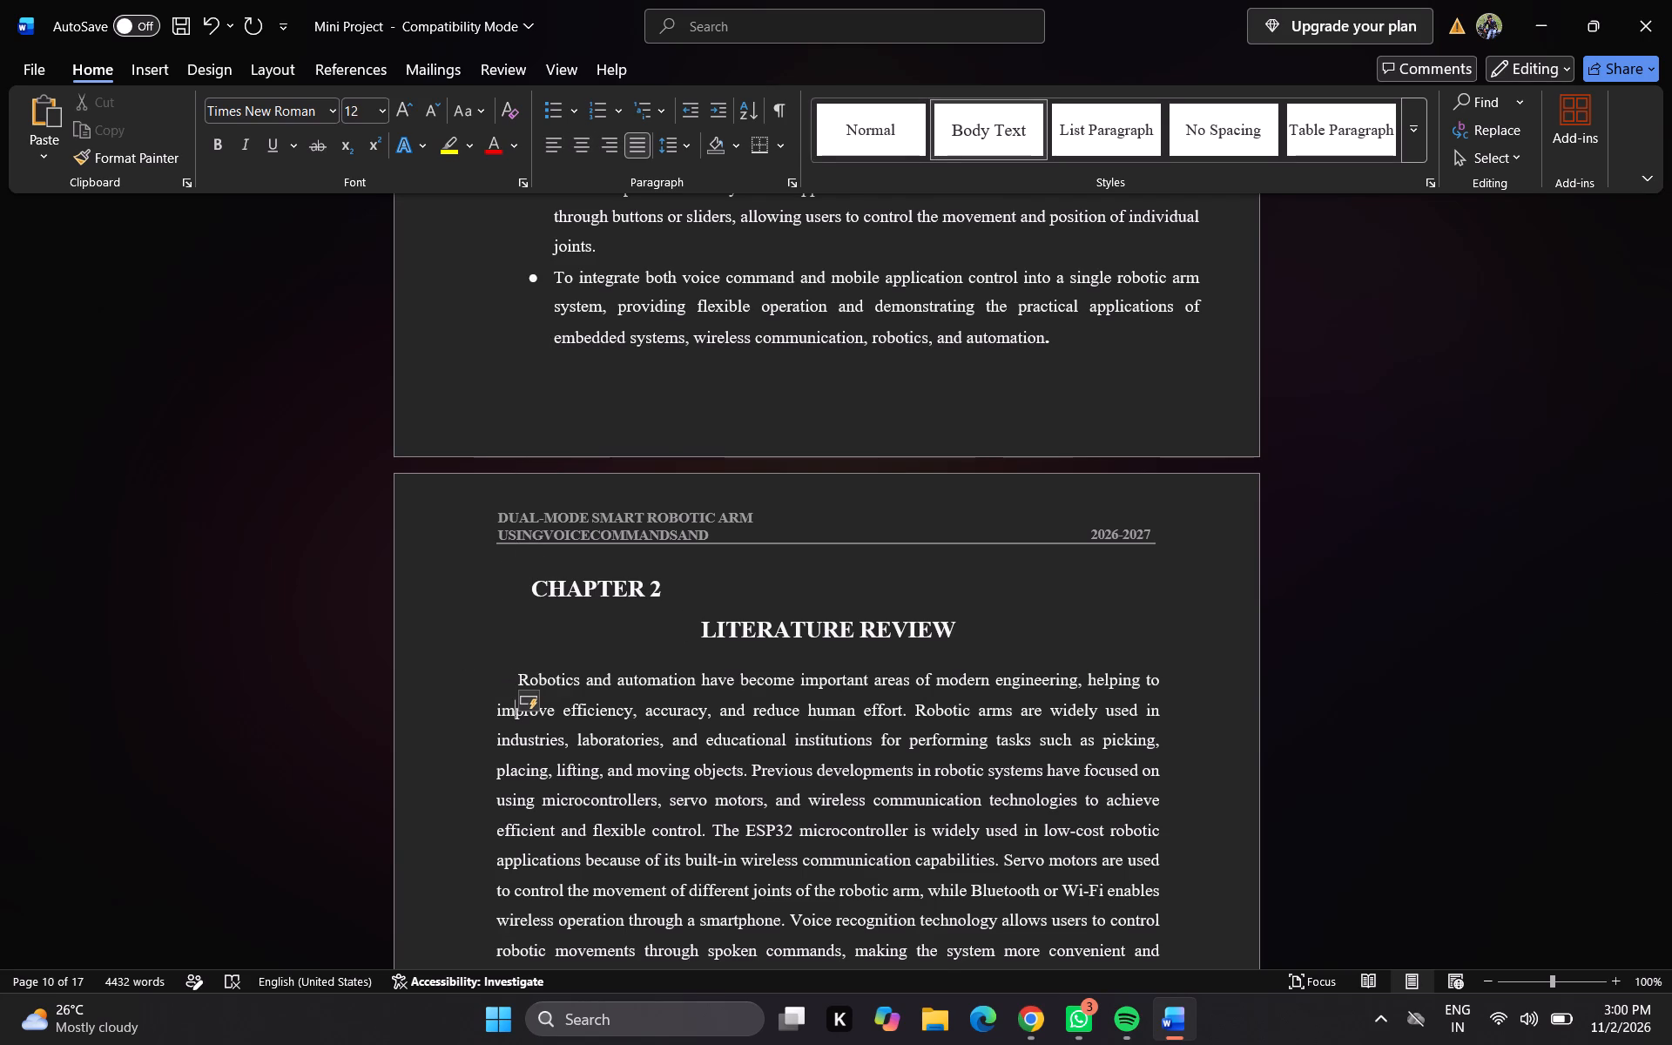
{"action": "key", "text": "Down"}
{"action": "key", "text": "Down"}
{"action": "key", "text": "Down"}
{"action": "key", "text": "Down"}
{"action": "key", "text": "Down"}
{"action": "key", "text": "Down"}
{"action": "key", "text": "Down"}
{"action": "key", "text": "Down"}
{"action": "key", "text": "Down"}
{"action": "key", "text": "Down"}
{"action": "key", "text": "Down"}
{"action": "key", "text": "Down"}
{"action": "key", "text": "Down"}
{"action": "key", "text": "Down"}
{"action": "key", "text": "Down"}
{"action": "key", "text": "Down"}
{"action": "key", "text": "Down"}
{"action": "key", "text": "Down"}
{"action": "key", "text": "Down"}
{"action": "key", "text": "Down"}
{"action": "key", "text": "Down"}
{"action": "key", "text": "Down"}
{"action": "key", "text": "Down"}
{"action": "key", "text": "Down"}
{"action": "key", "text": "Down"}
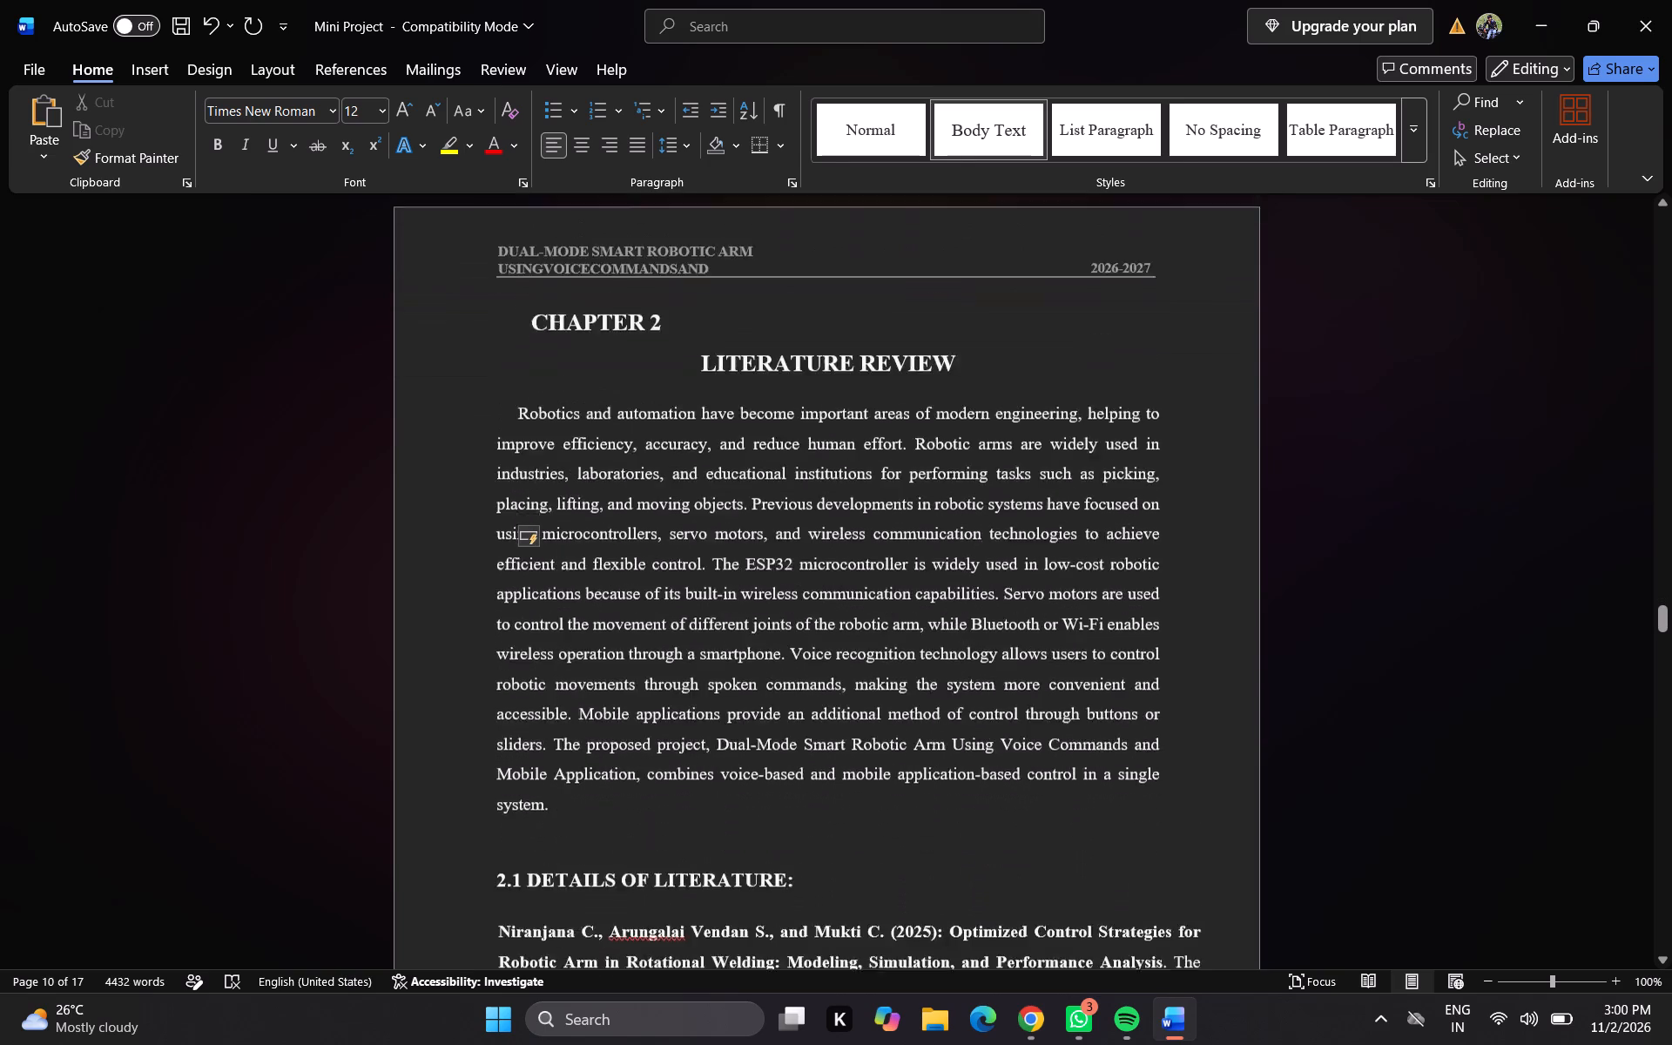
{"action": "key", "text": "Up"}
{"action": "key", "text": "Up"}
{"action": "key", "text": "Up"}
{"action": "key", "text": "Up"}
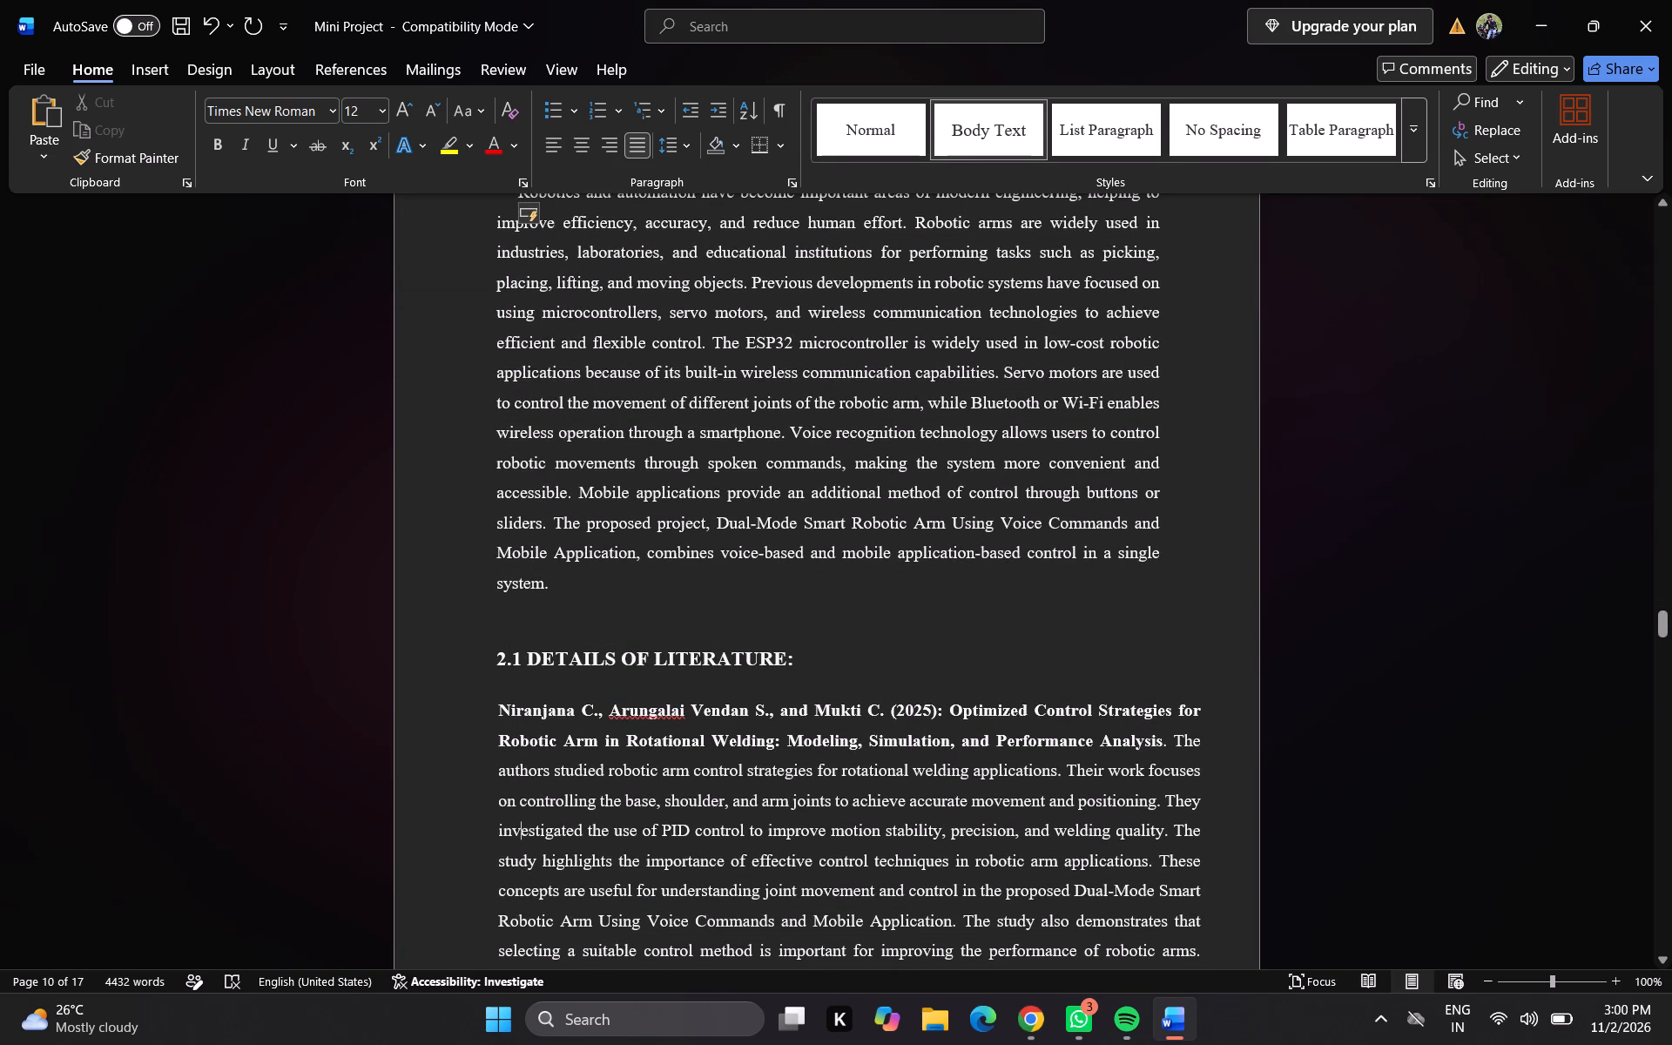
{"action": "key", "text": "Up"}
{"action": "key", "text": "Up"}
{"action": "key", "text": "Up"}
{"action": "key", "text": "Up"}
{"action": "key", "text": "Up"}
{"action": "key", "text": "Down"}
{"action": "key", "text": "Down"}
{"action": "key", "text": "Down"}
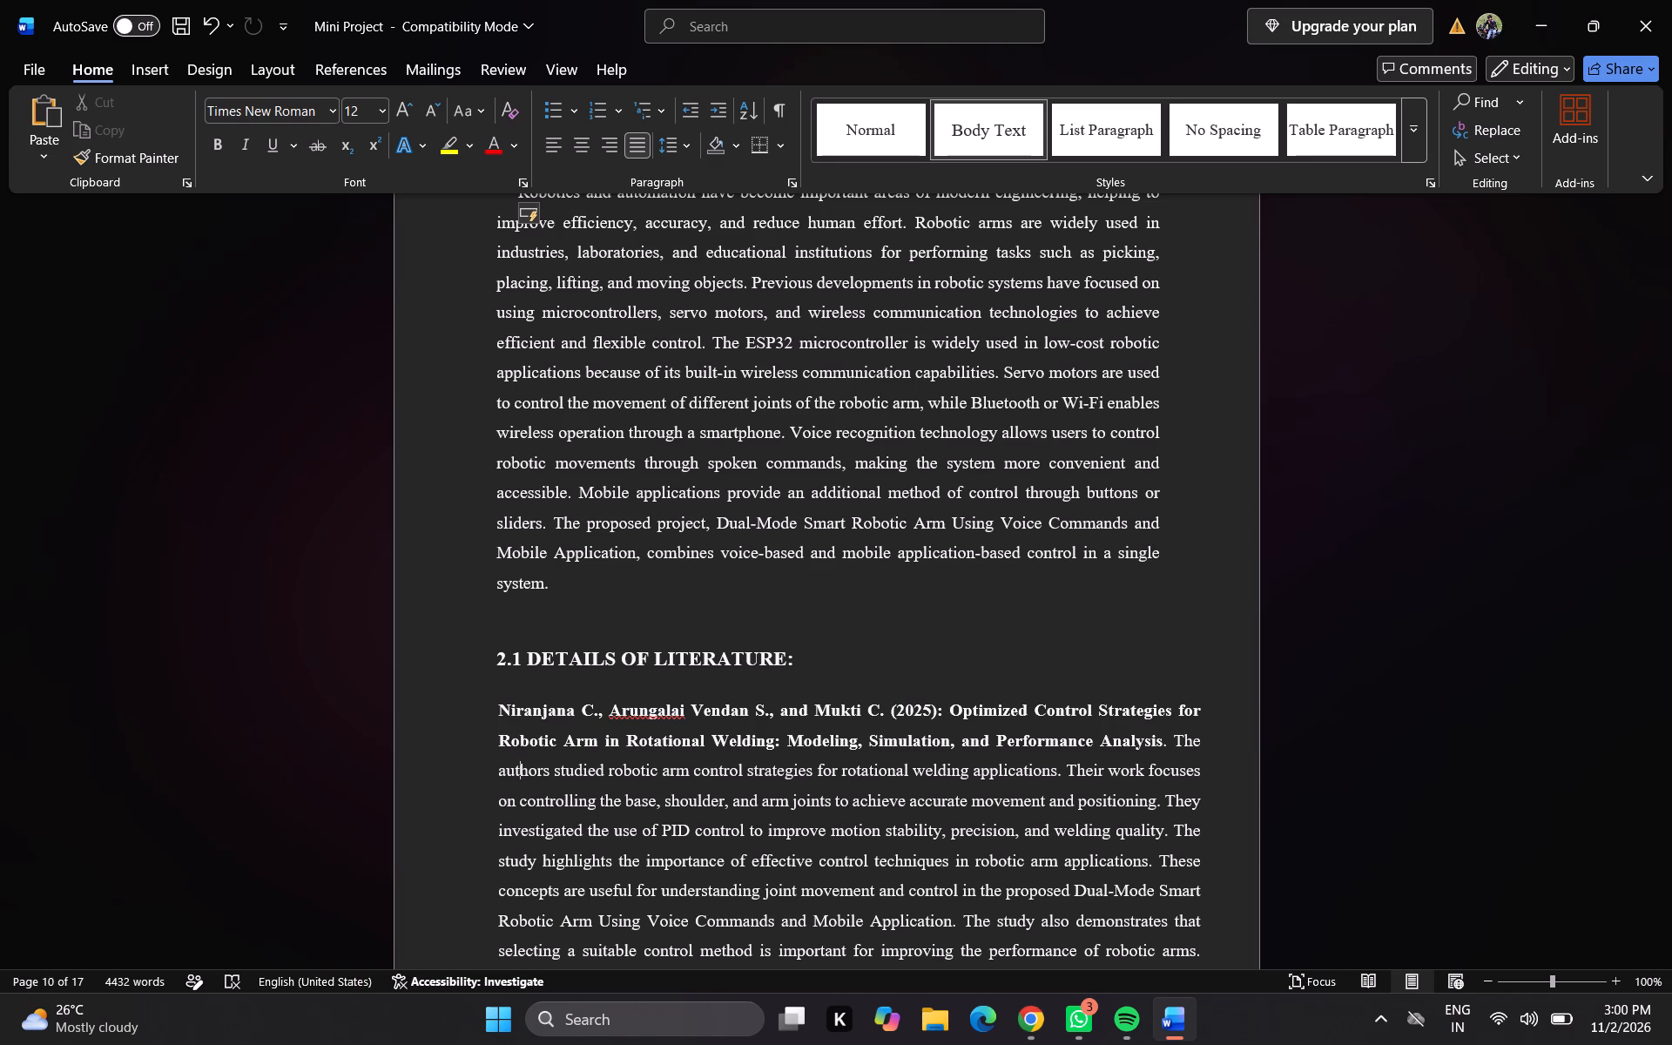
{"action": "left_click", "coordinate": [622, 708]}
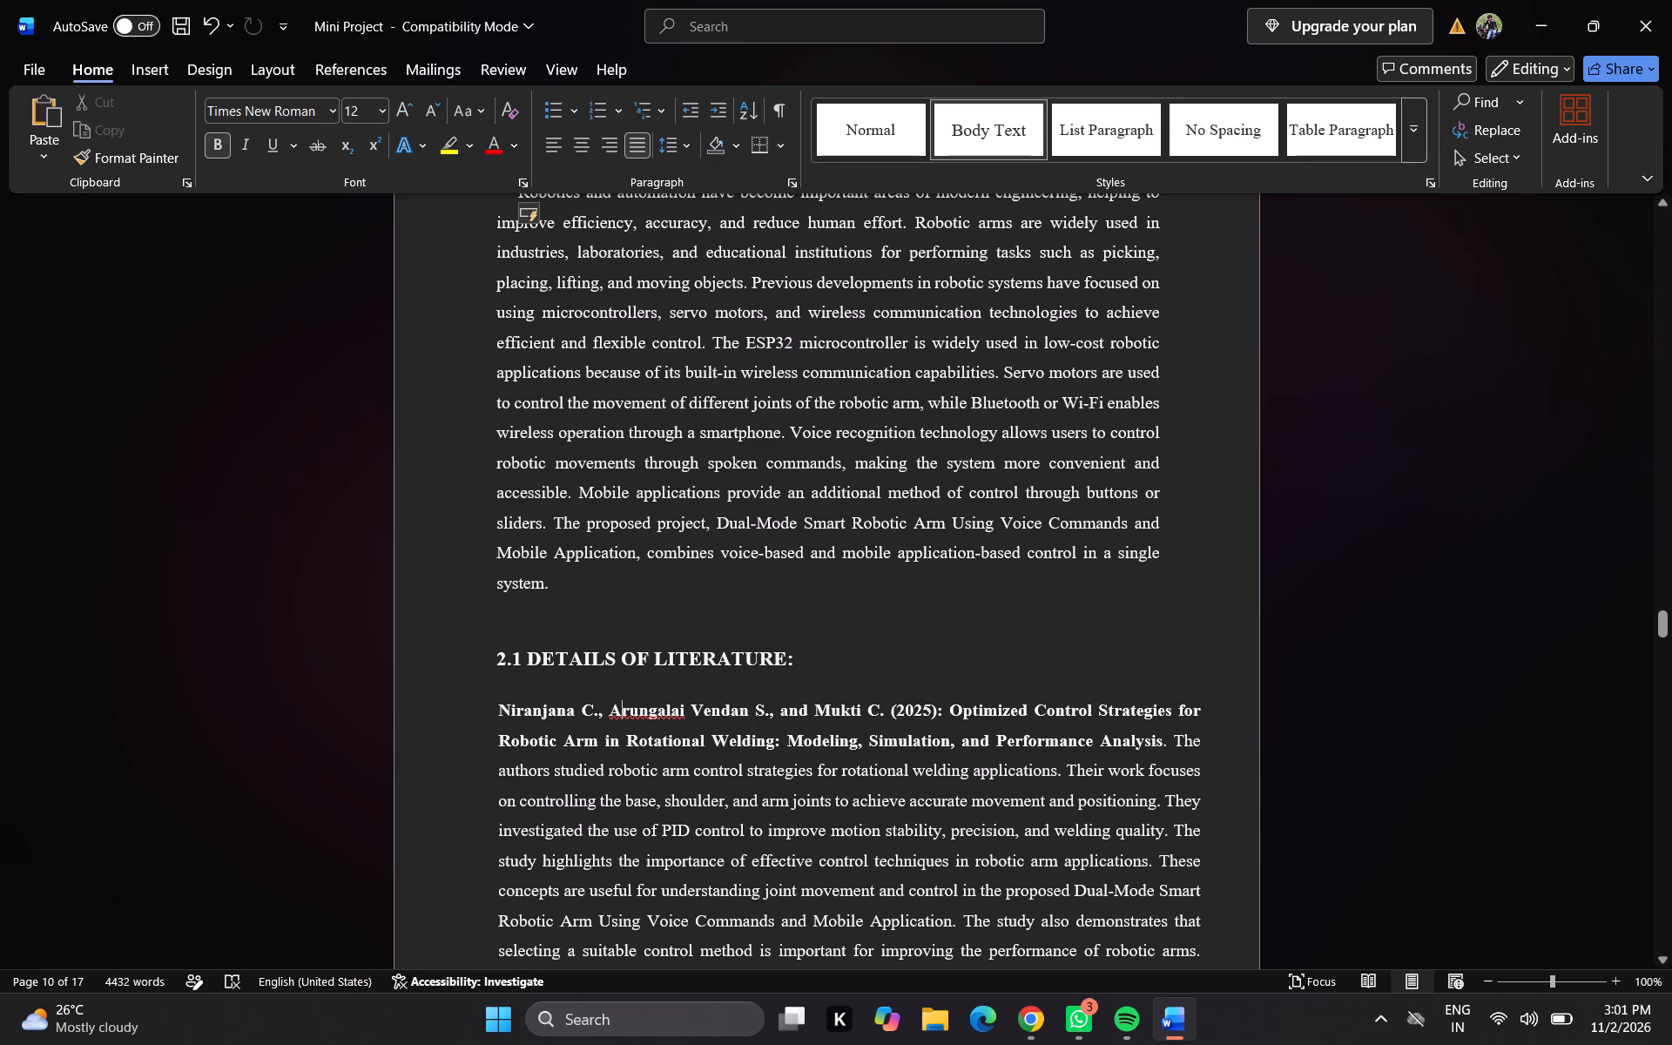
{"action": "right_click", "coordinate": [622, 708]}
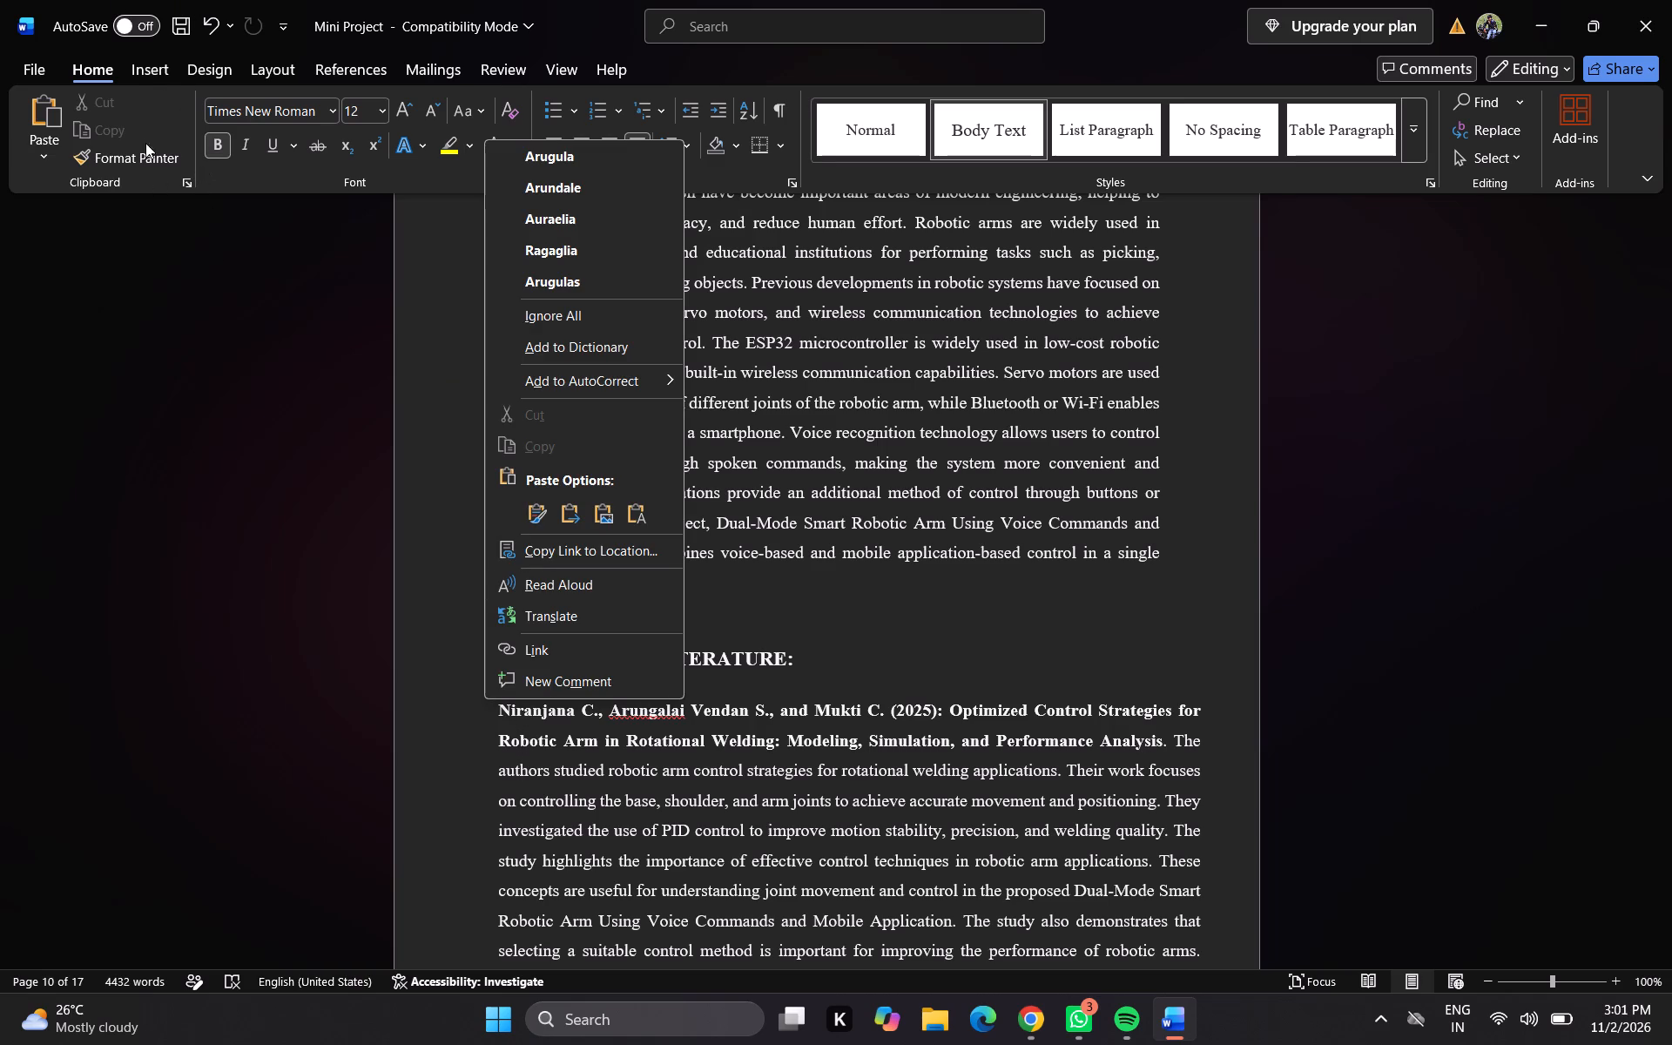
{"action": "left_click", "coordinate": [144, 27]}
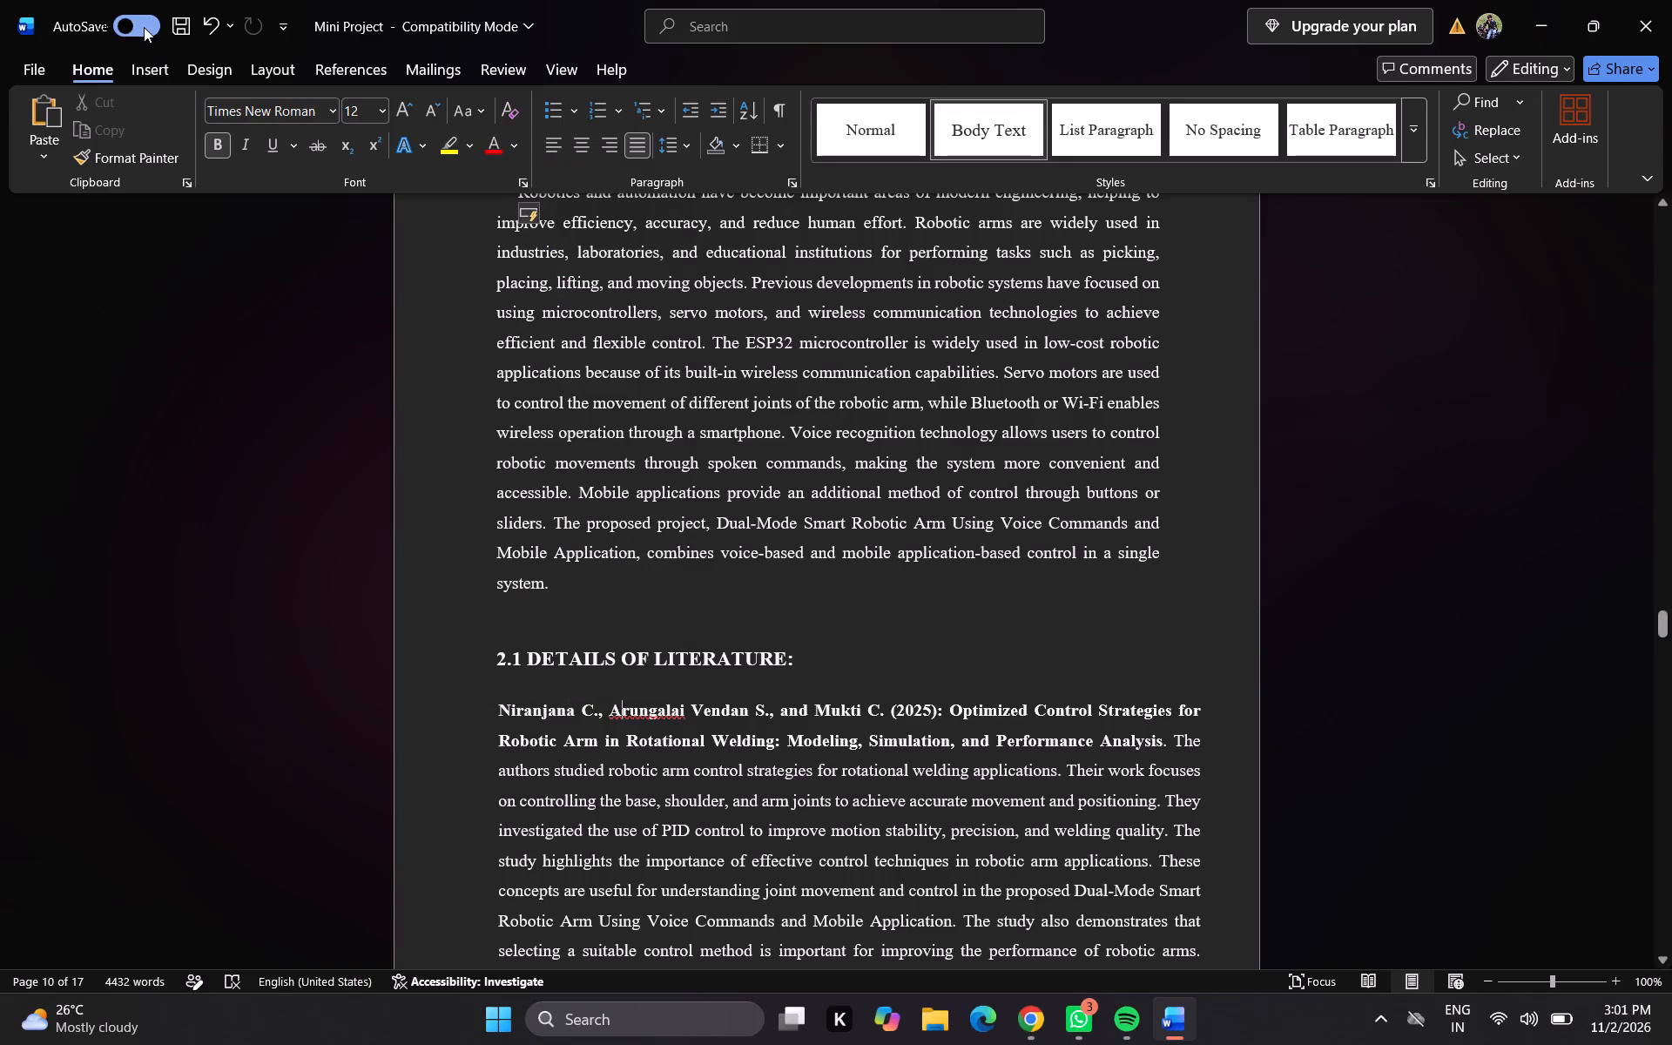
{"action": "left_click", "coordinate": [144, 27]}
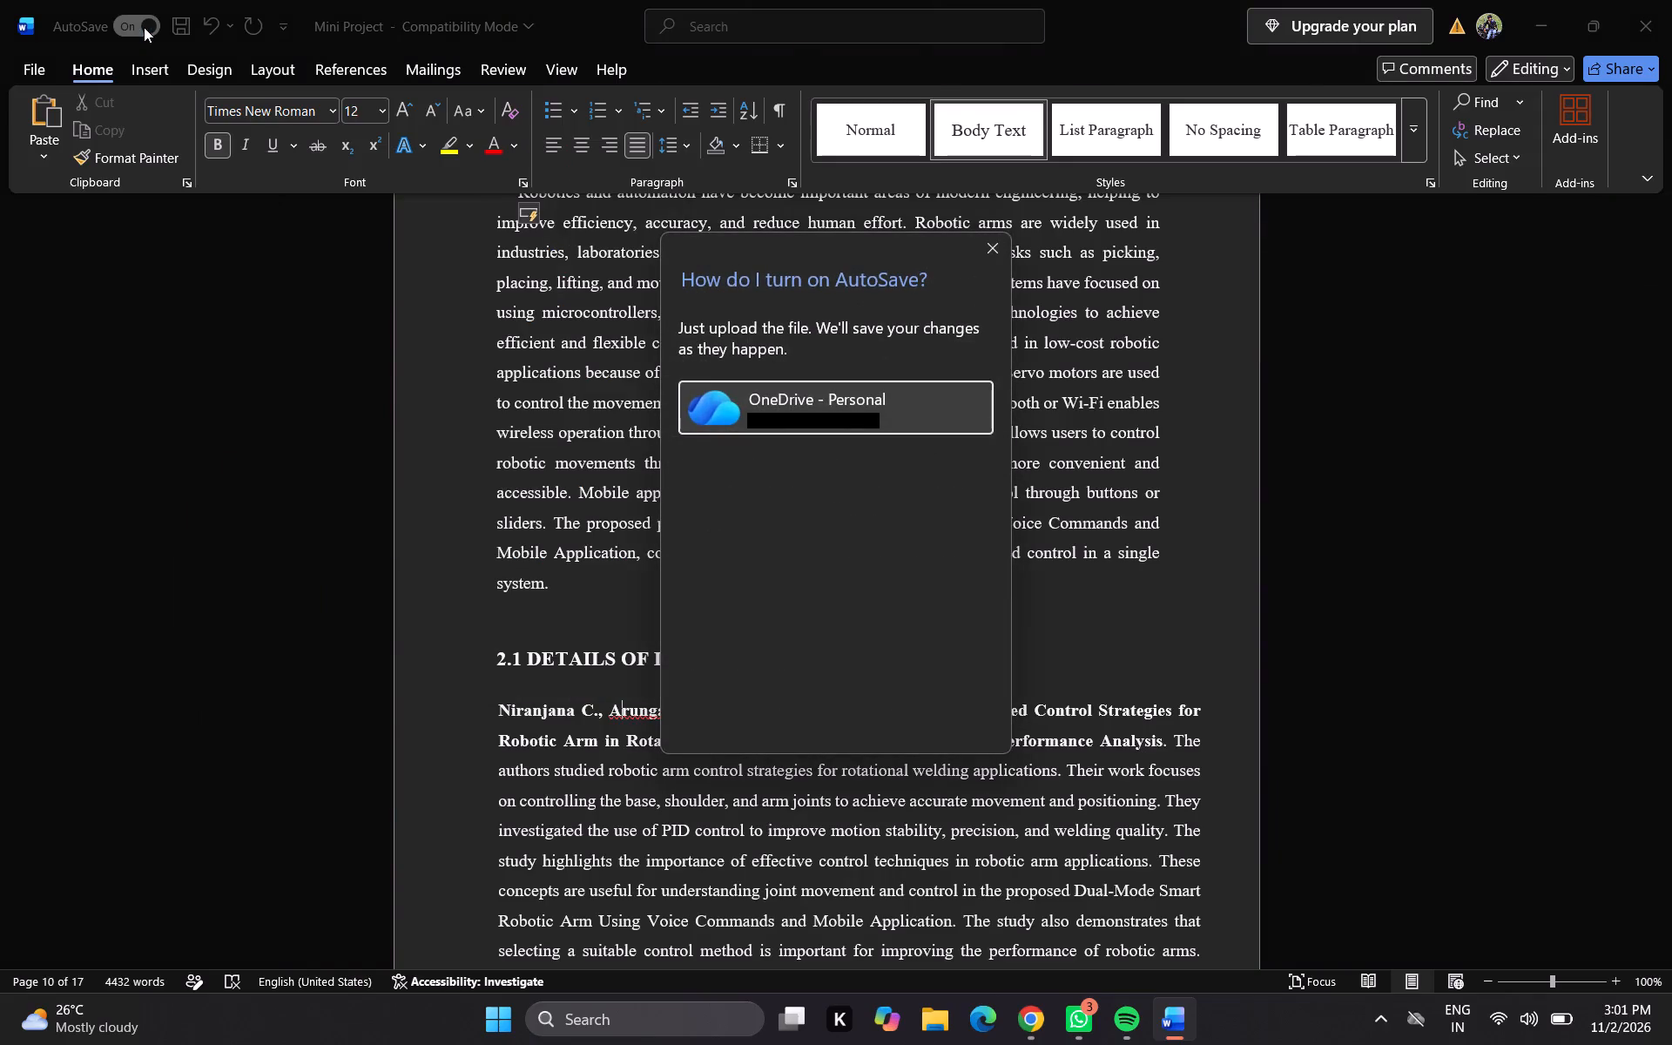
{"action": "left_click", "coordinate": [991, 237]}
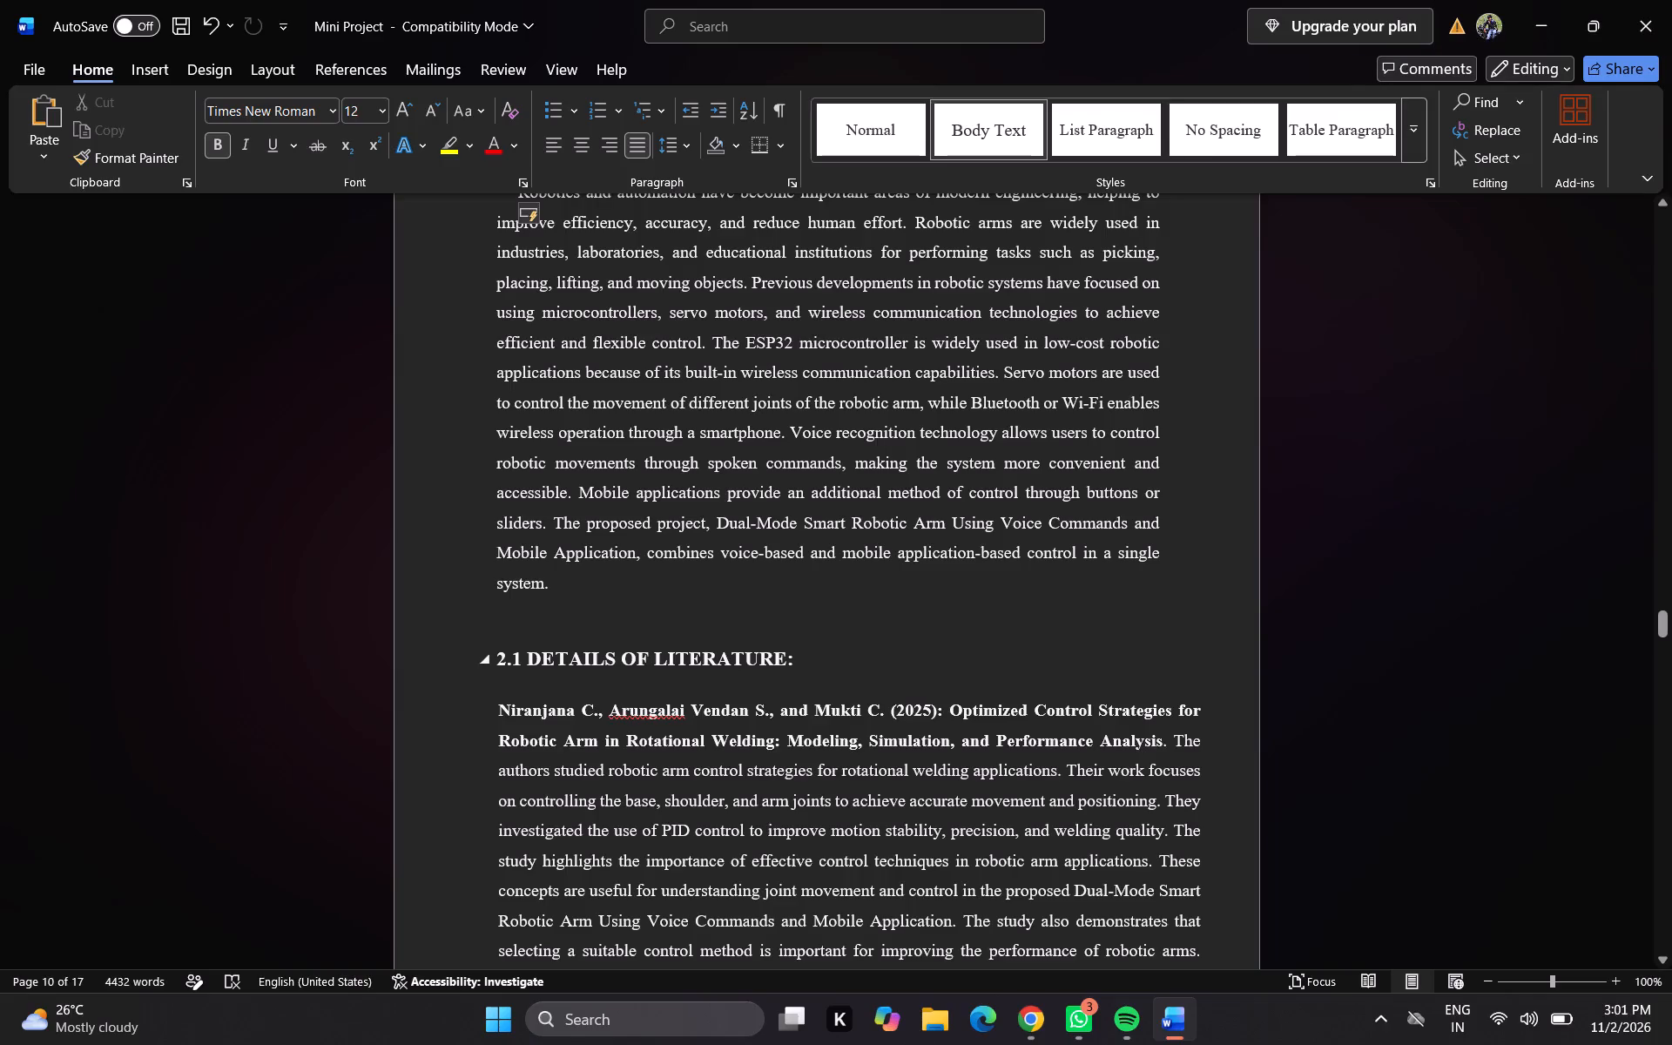
Ignore all spelling flags for the underlined author name in the first entry of section 2.1.
{"action": "left_click", "coordinate": [658, 718]}
{"action": "right_click", "coordinate": [658, 718]}
{"action": "left_click", "coordinate": [551, 326]}
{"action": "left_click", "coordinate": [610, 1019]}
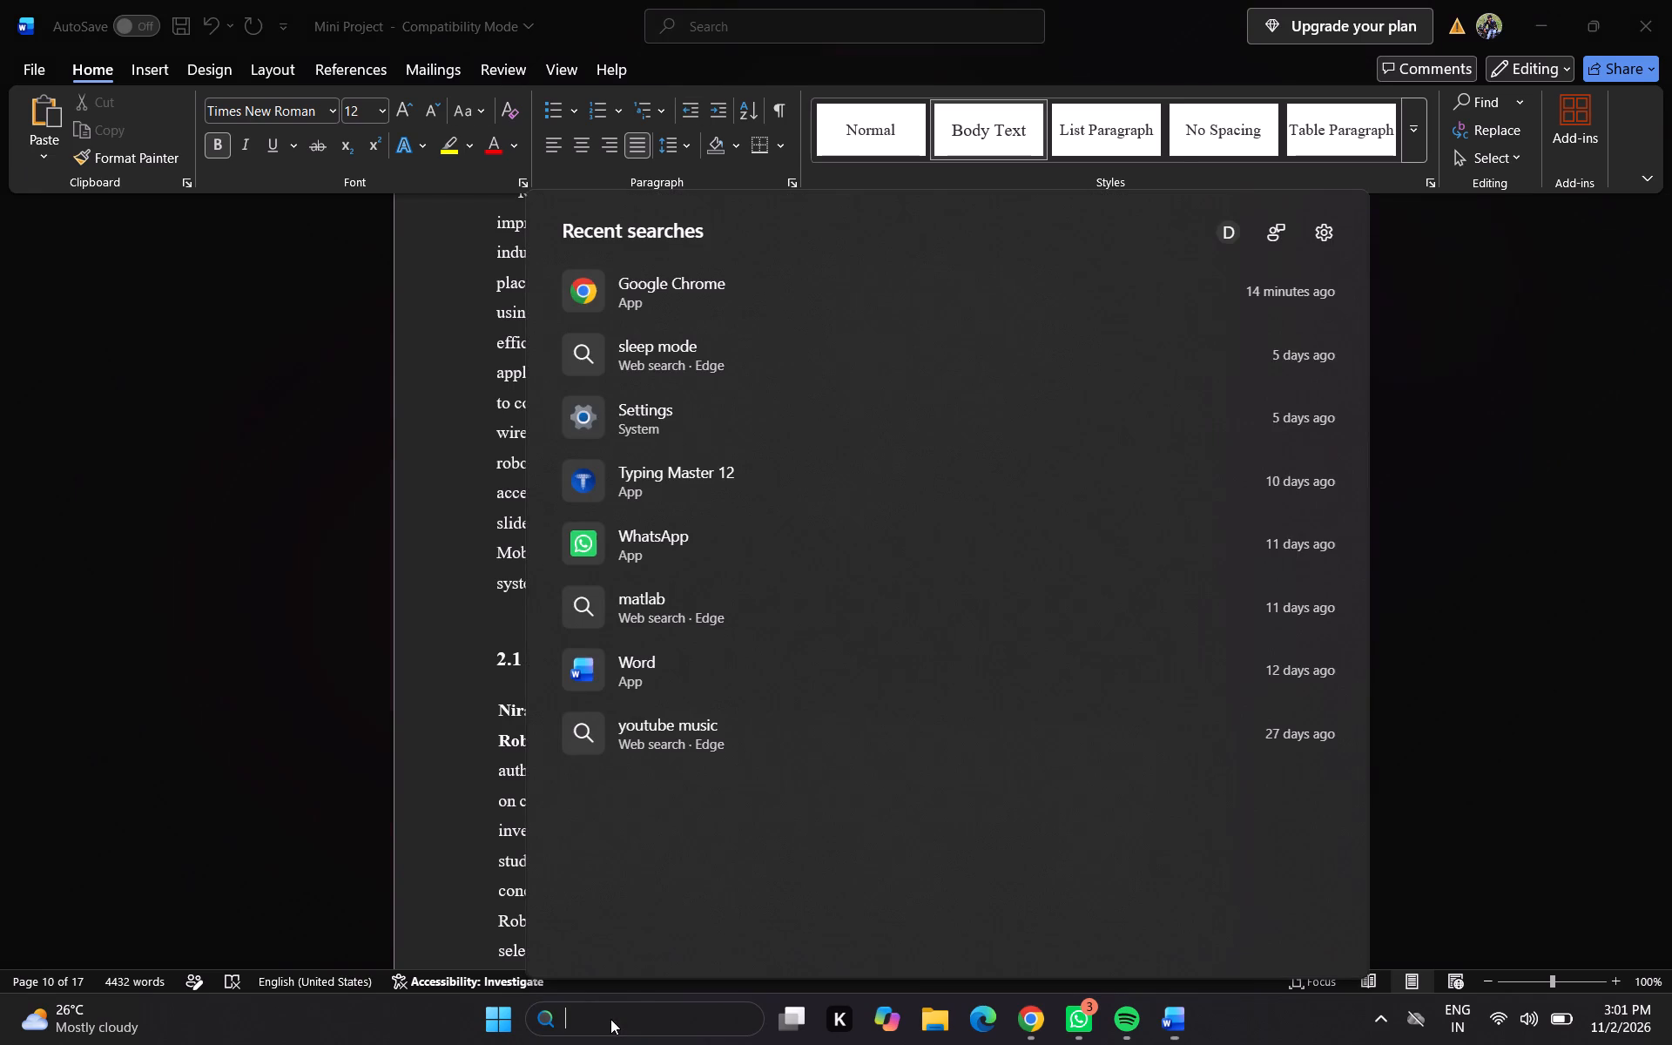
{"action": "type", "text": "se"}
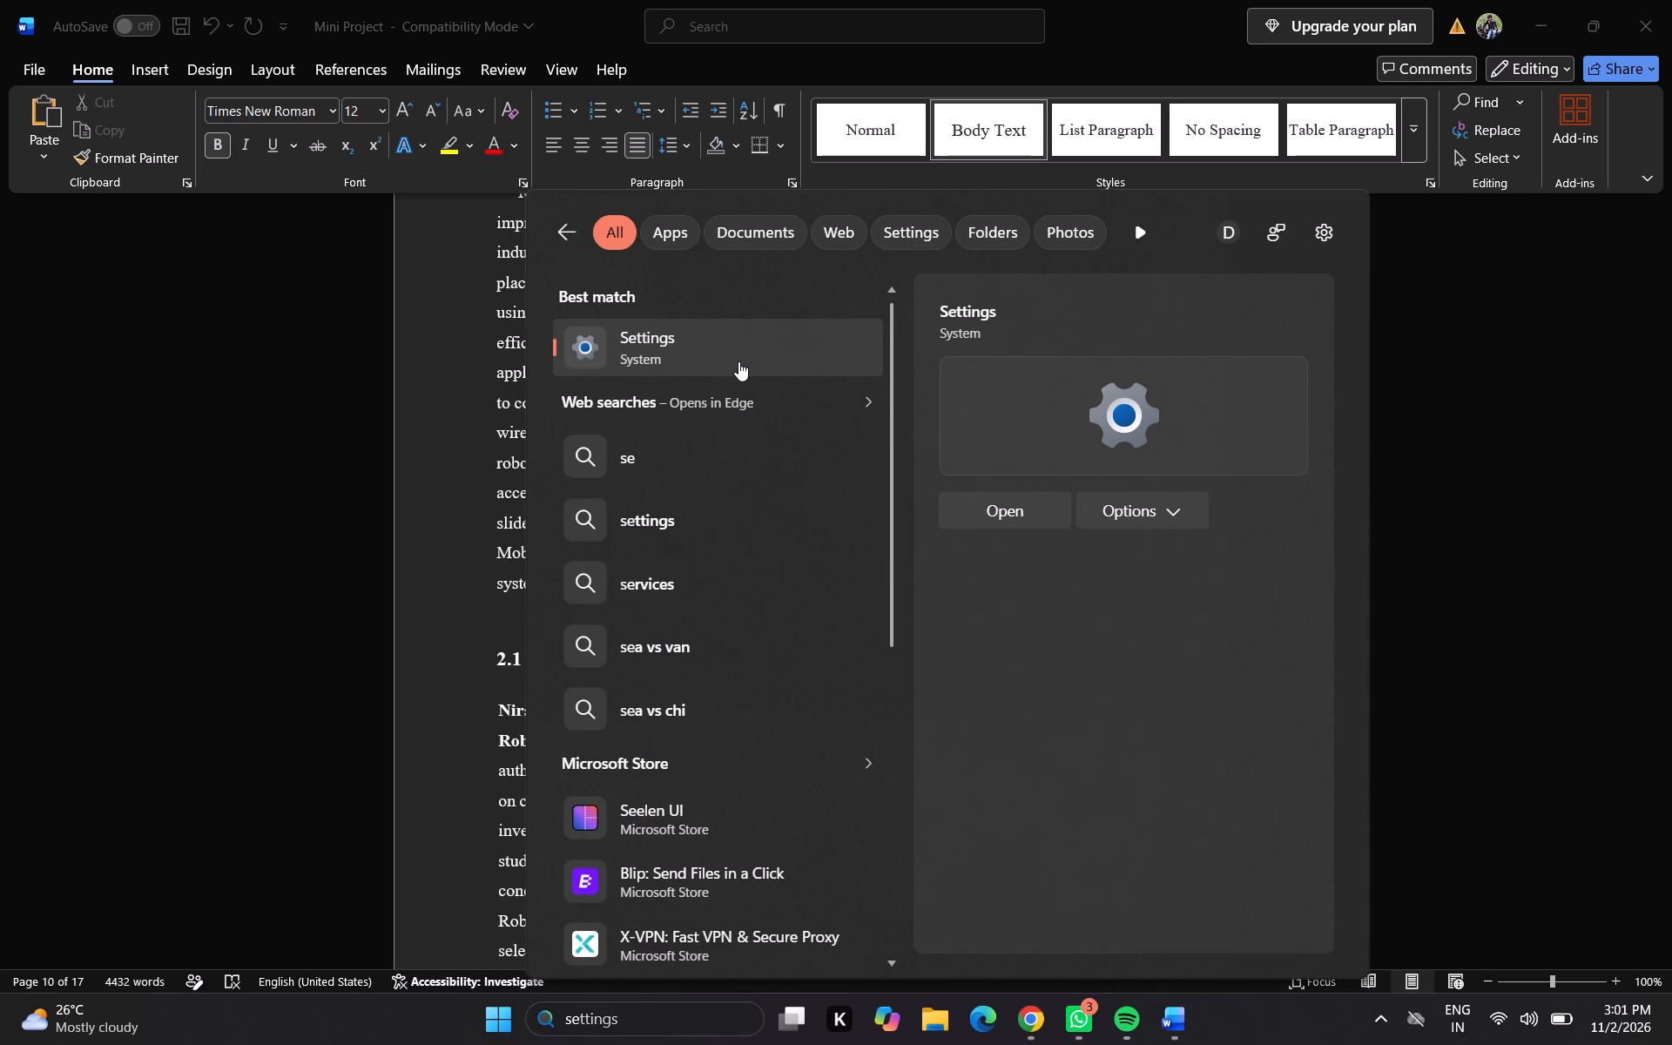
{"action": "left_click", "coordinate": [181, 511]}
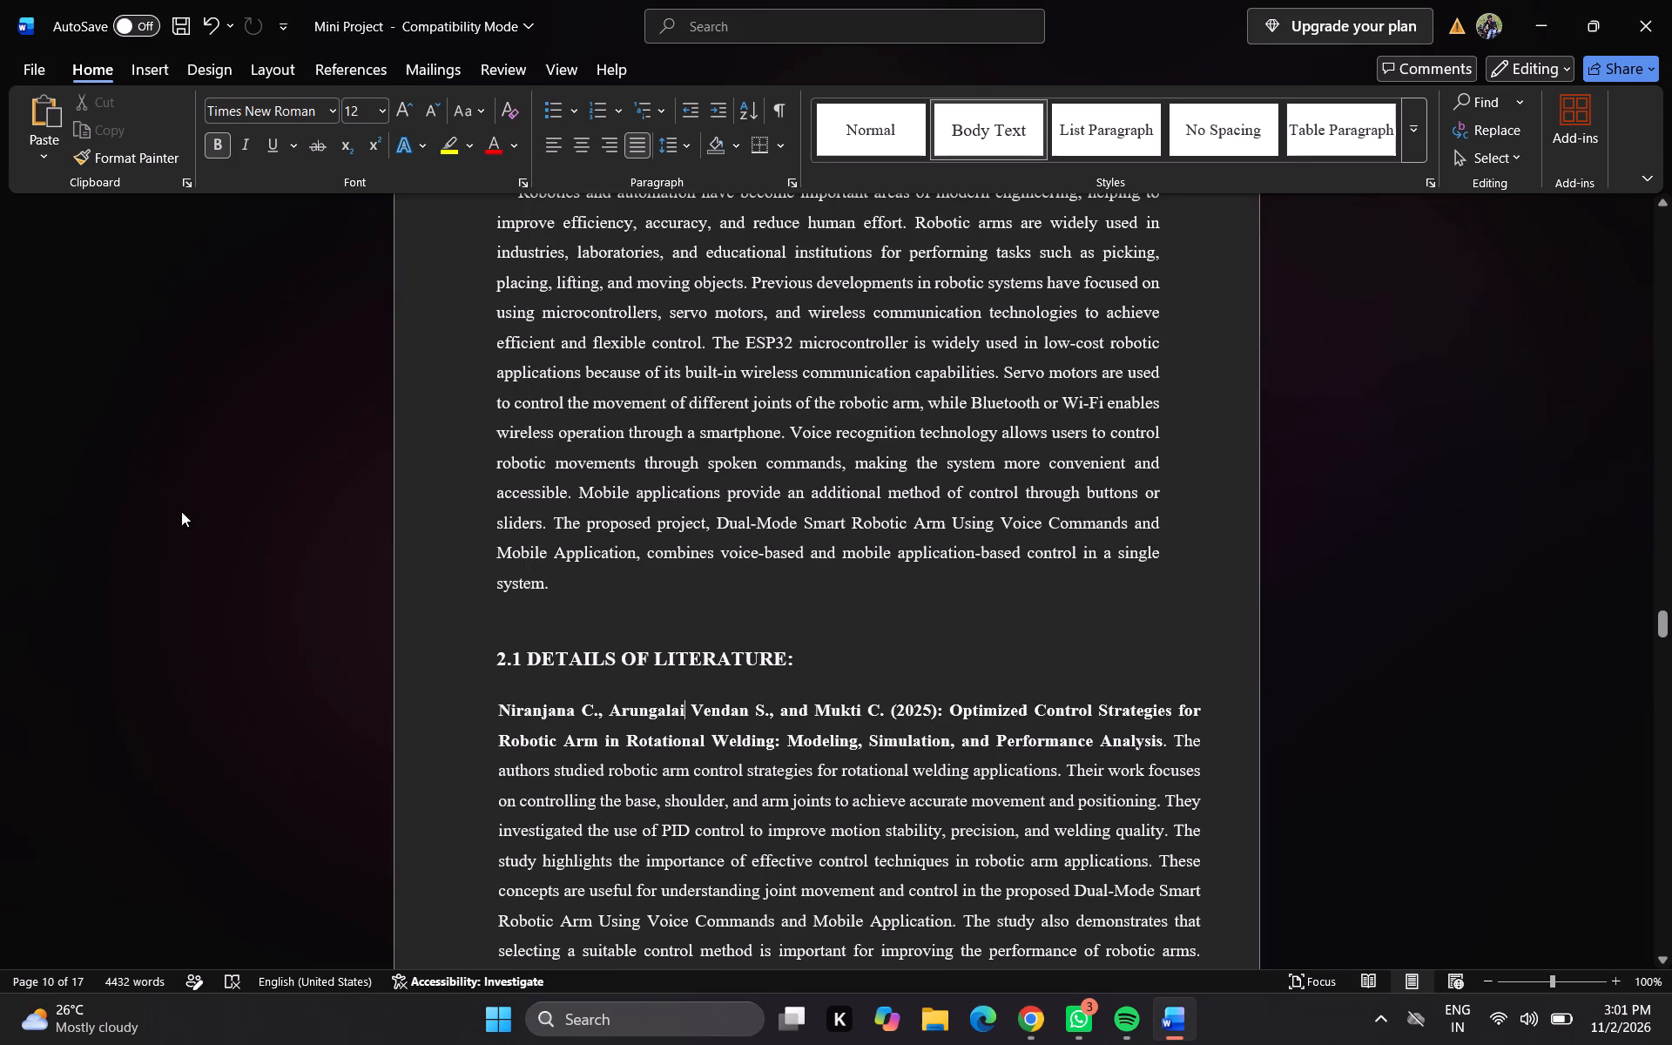
Look through the literature entries under 2.1 Details of Literature, checking their years and order up to the FastUMI-100K entry.
{"action": "left_click", "coordinate": [658, 556]}
{"action": "left_click", "coordinate": [1169, 741]}
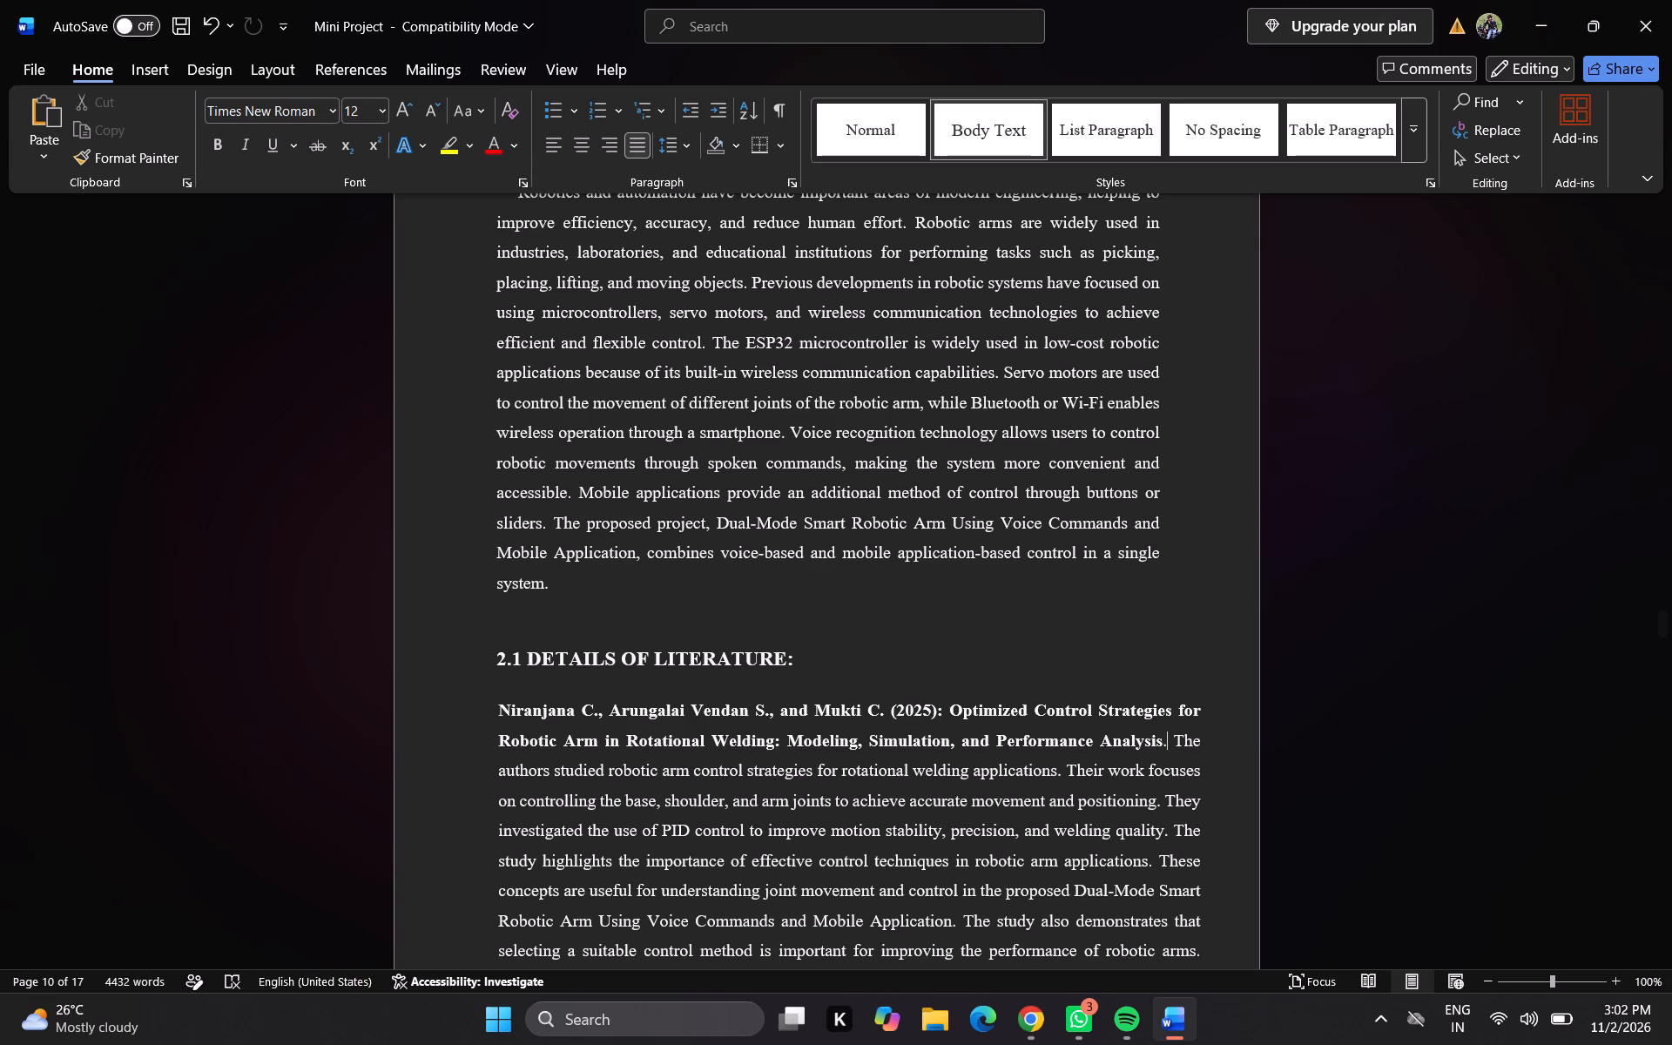
{"action": "key", "text": "Down"}
{"action": "key", "text": "Down"}
{"action": "key", "text": "Down"}
{"action": "key", "text": "Down"}
{"action": "key", "text": "Down"}
{"action": "key", "text": "Down"}
{"action": "key", "text": "Down"}
{"action": "key", "text": "Down"}
{"action": "key", "text": "Down"}
{"action": "key", "text": "Down"}
{"action": "key", "text": "Down"}
{"action": "key", "text": "Down"}
{"action": "key", "text": "Down"}
{"action": "key", "text": "Down"}
{"action": "key", "text": "Down"}
{"action": "key", "text": "Down"}
{"action": "key", "text": "Down"}
{"action": "key", "text": "Down"}
{"action": "key", "text": "Down"}
{"action": "key", "text": "Down"}
{"action": "key", "text": "Down"}
{"action": "key", "text": "Down"}
{"action": "key", "text": "Down"}
{"action": "key", "text": "Down"}
{"action": "key", "text": "Down"}
{"action": "key", "text": "Down"}
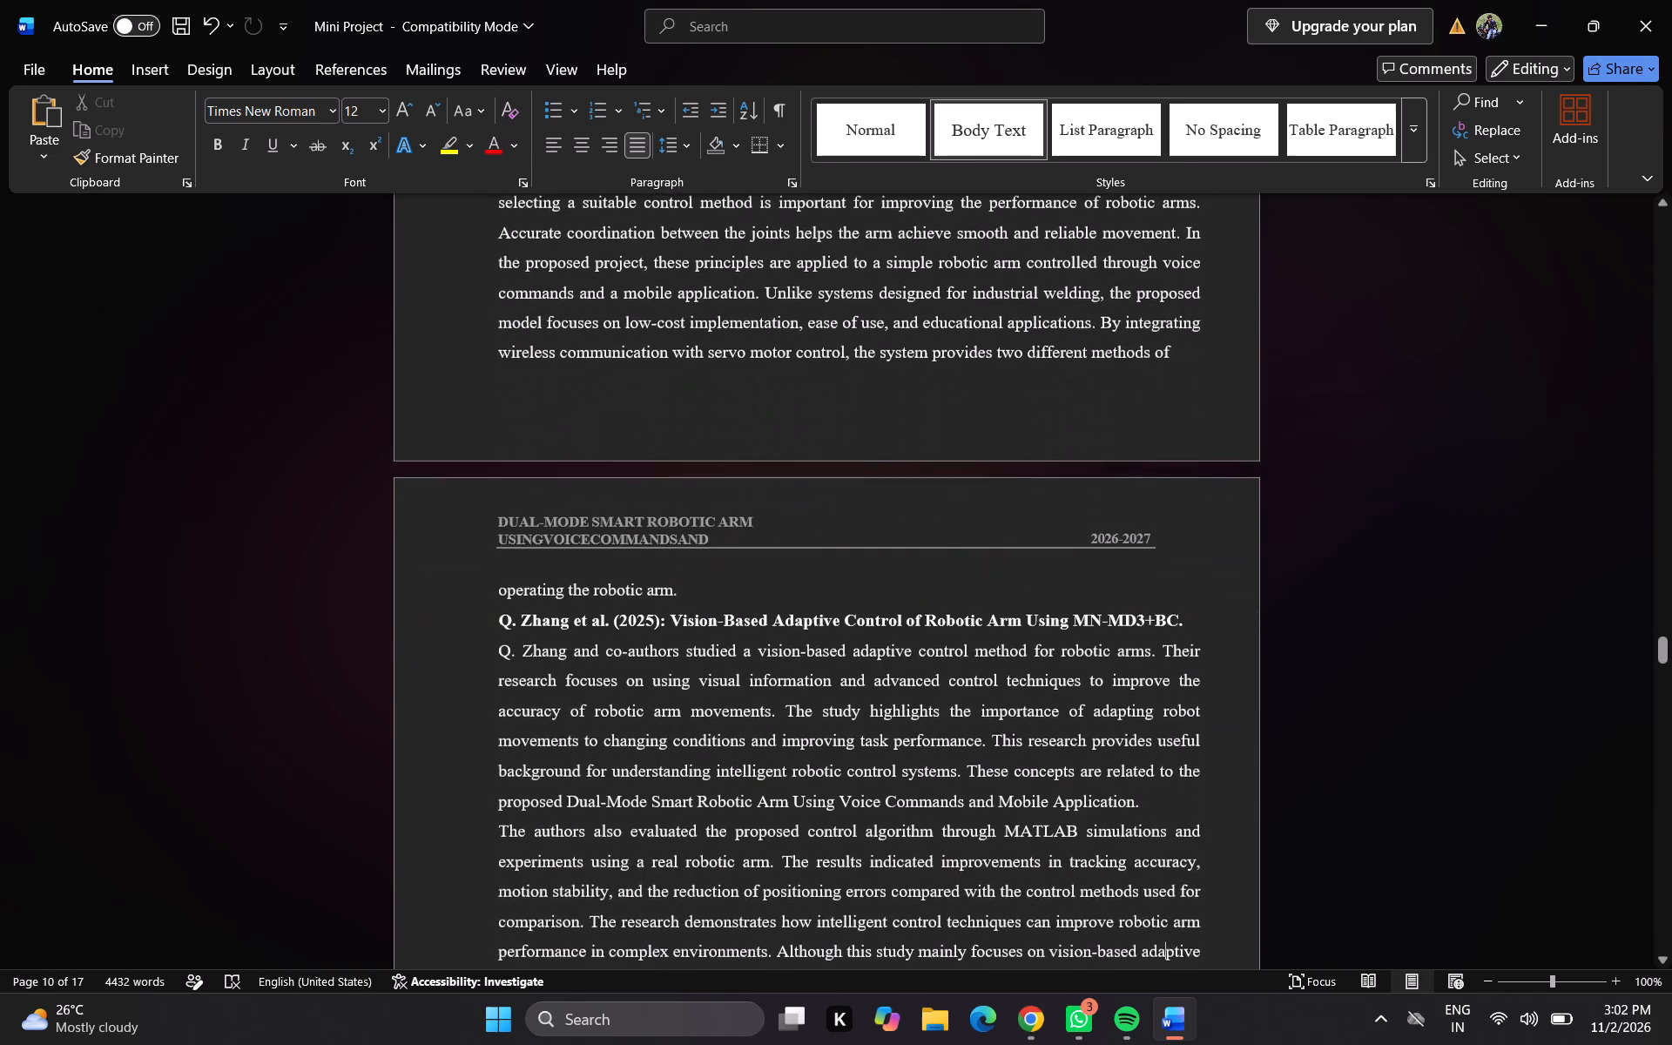
{"action": "key", "text": "Down"}
{"action": "key", "text": "Down"}
{"action": "key", "text": "Down"}
{"action": "key", "text": "Down"}
{"action": "key", "text": "Down"}
{"action": "key", "text": "Down"}
{"action": "key", "text": "Down"}
{"action": "key", "text": "Down"}
{"action": "key", "text": "Down"}
{"action": "key", "text": "Down"}
{"action": "key", "text": "Down"}
{"action": "key", "text": "Down"}
{"action": "key", "text": "Down"}
{"action": "key", "text": "Down"}
{"action": "key", "text": "Down"}
{"action": "key", "text": "Down"}
{"action": "key", "text": "Down"}
{"action": "key", "text": "Down"}
{"action": "key", "text": "Down"}
{"action": "key", "text": "Down"}
{"action": "key", "text": "Down"}
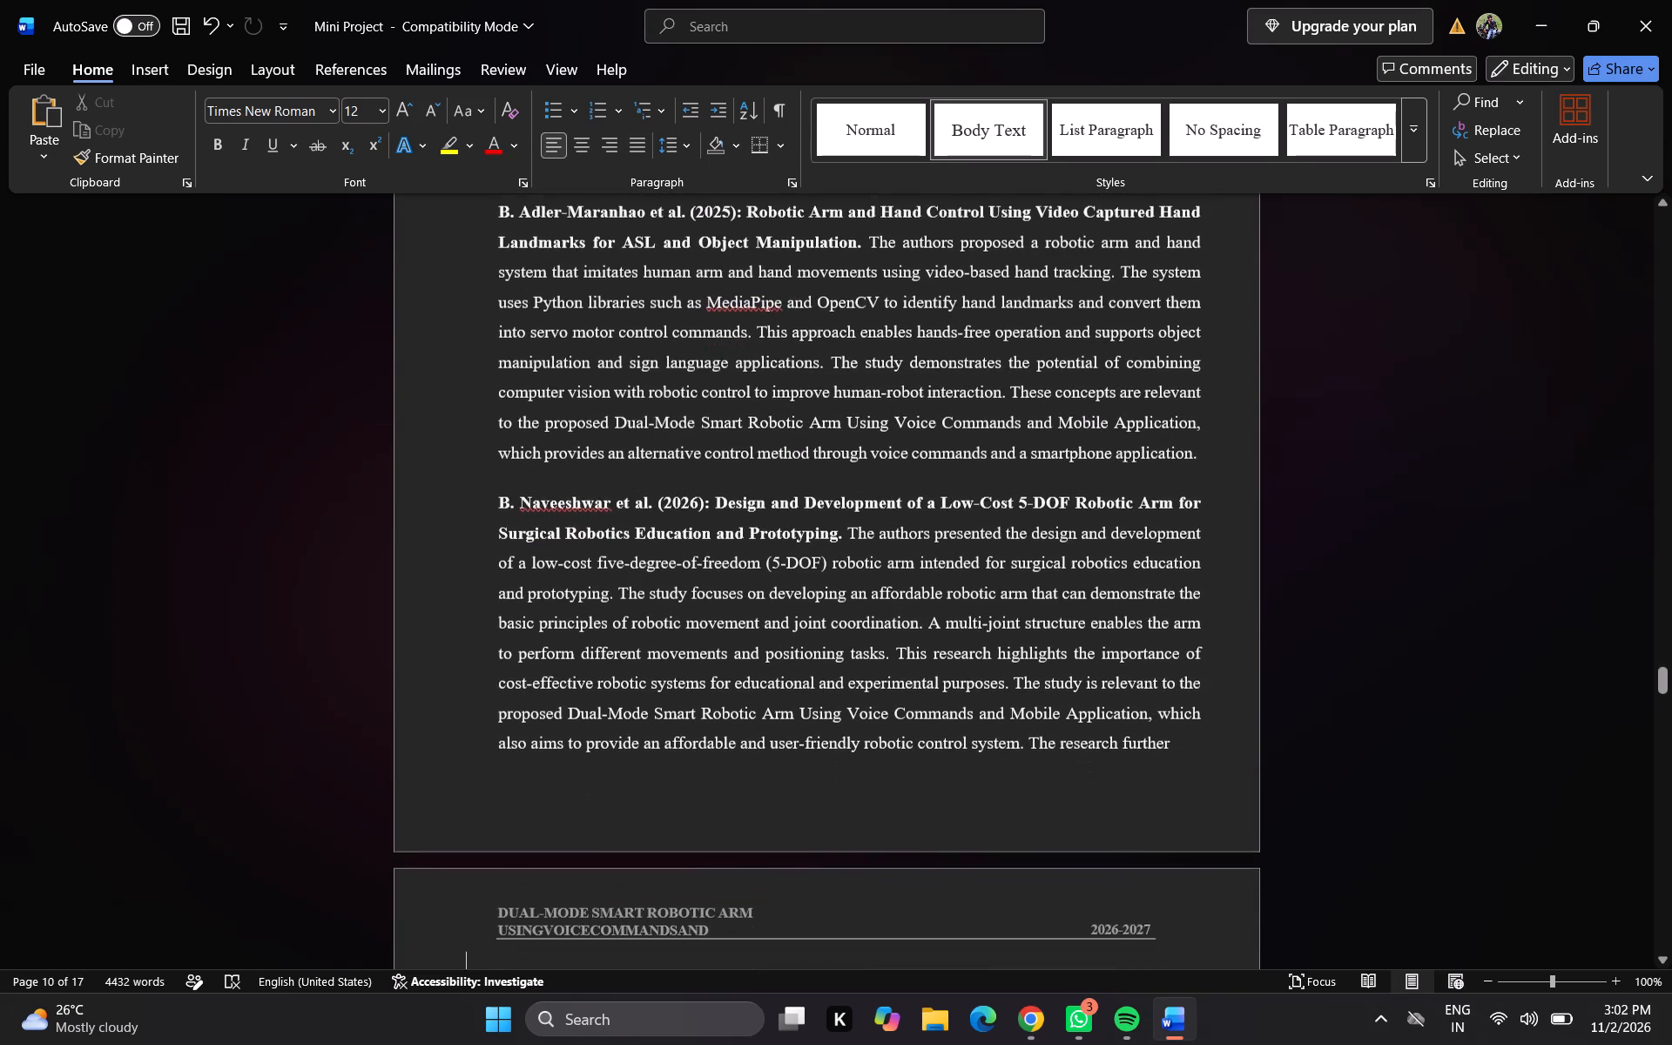
{"action": "key", "text": "Down"}
{"action": "key", "text": "Down"}
{"action": "key", "text": "Down"}
{"action": "key", "text": "Down"}
{"action": "key", "text": "Down"}
{"action": "key", "text": "Down"}
{"action": "key", "text": "Down"}
{"action": "key", "text": "Down"}
{"action": "key", "text": "Down"}
{"action": "key", "text": "Down"}
{"action": "key", "text": "Down"}
{"action": "key", "text": "Down"}
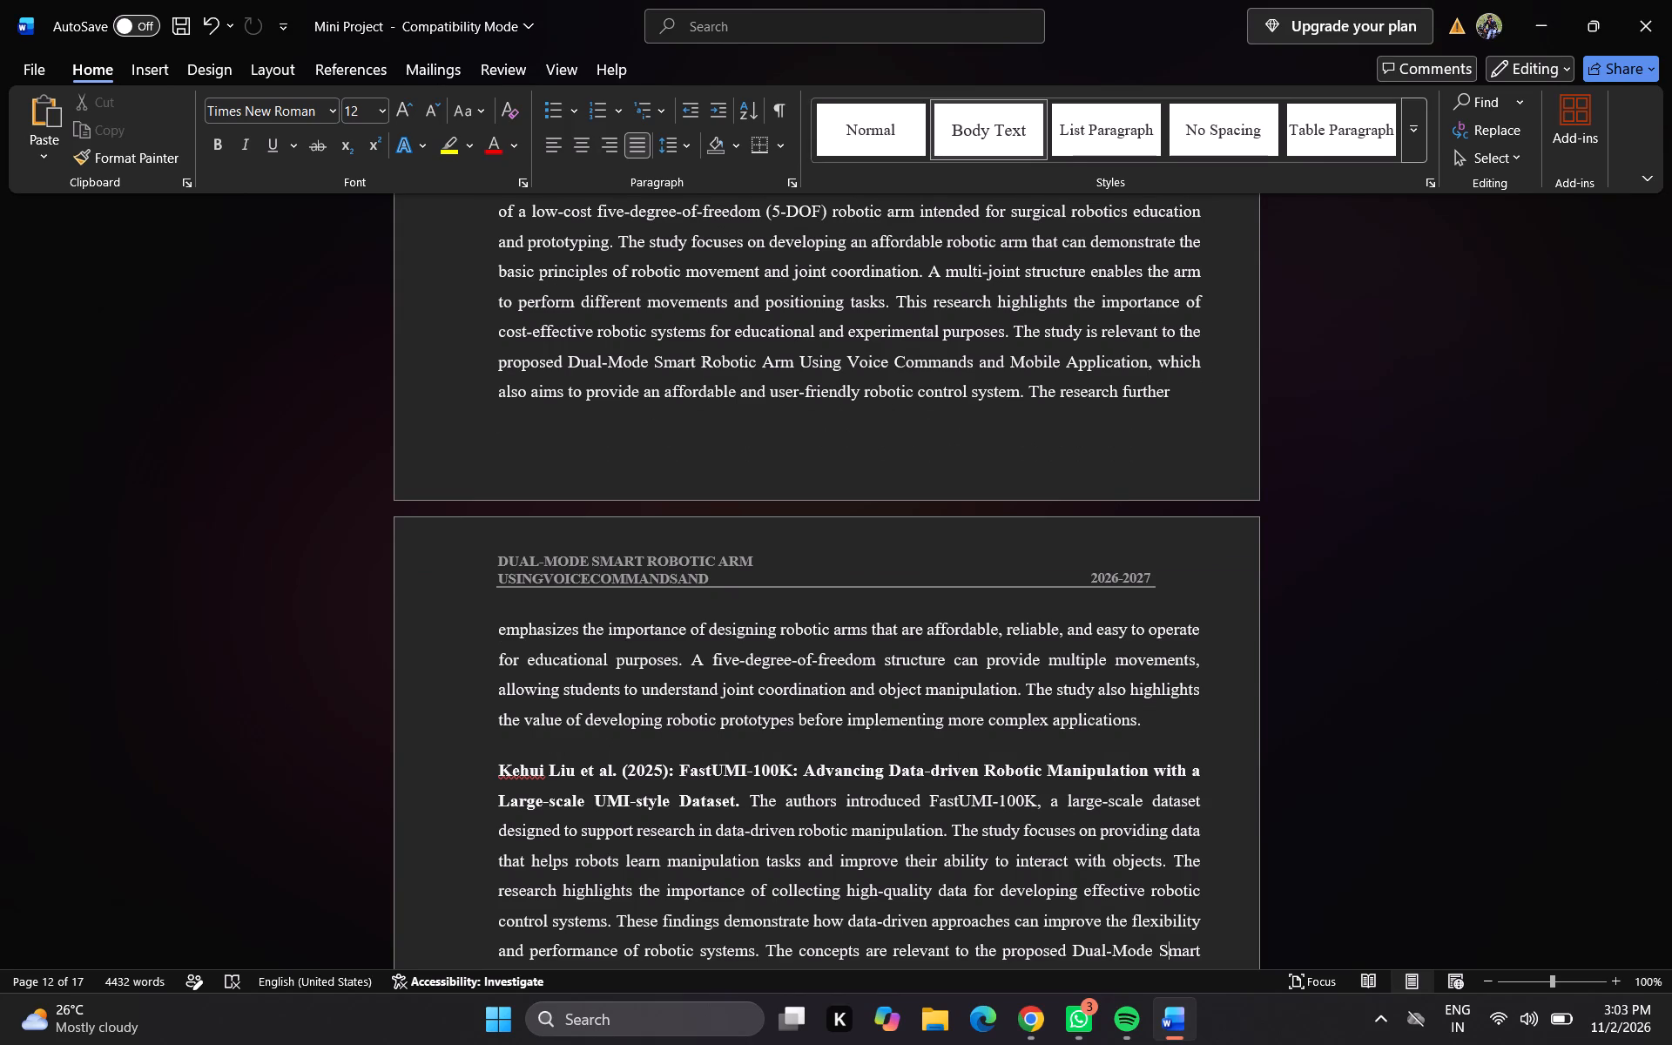
Copy the whole 2026 entry on the Low-Cost 5-DOF Robotic Arm, including its continuation on the following page, and remove it from there.
{"action": "scroll", "coordinate": [337, 769], "scroll_direction": "left", "scroll_amount": 11}
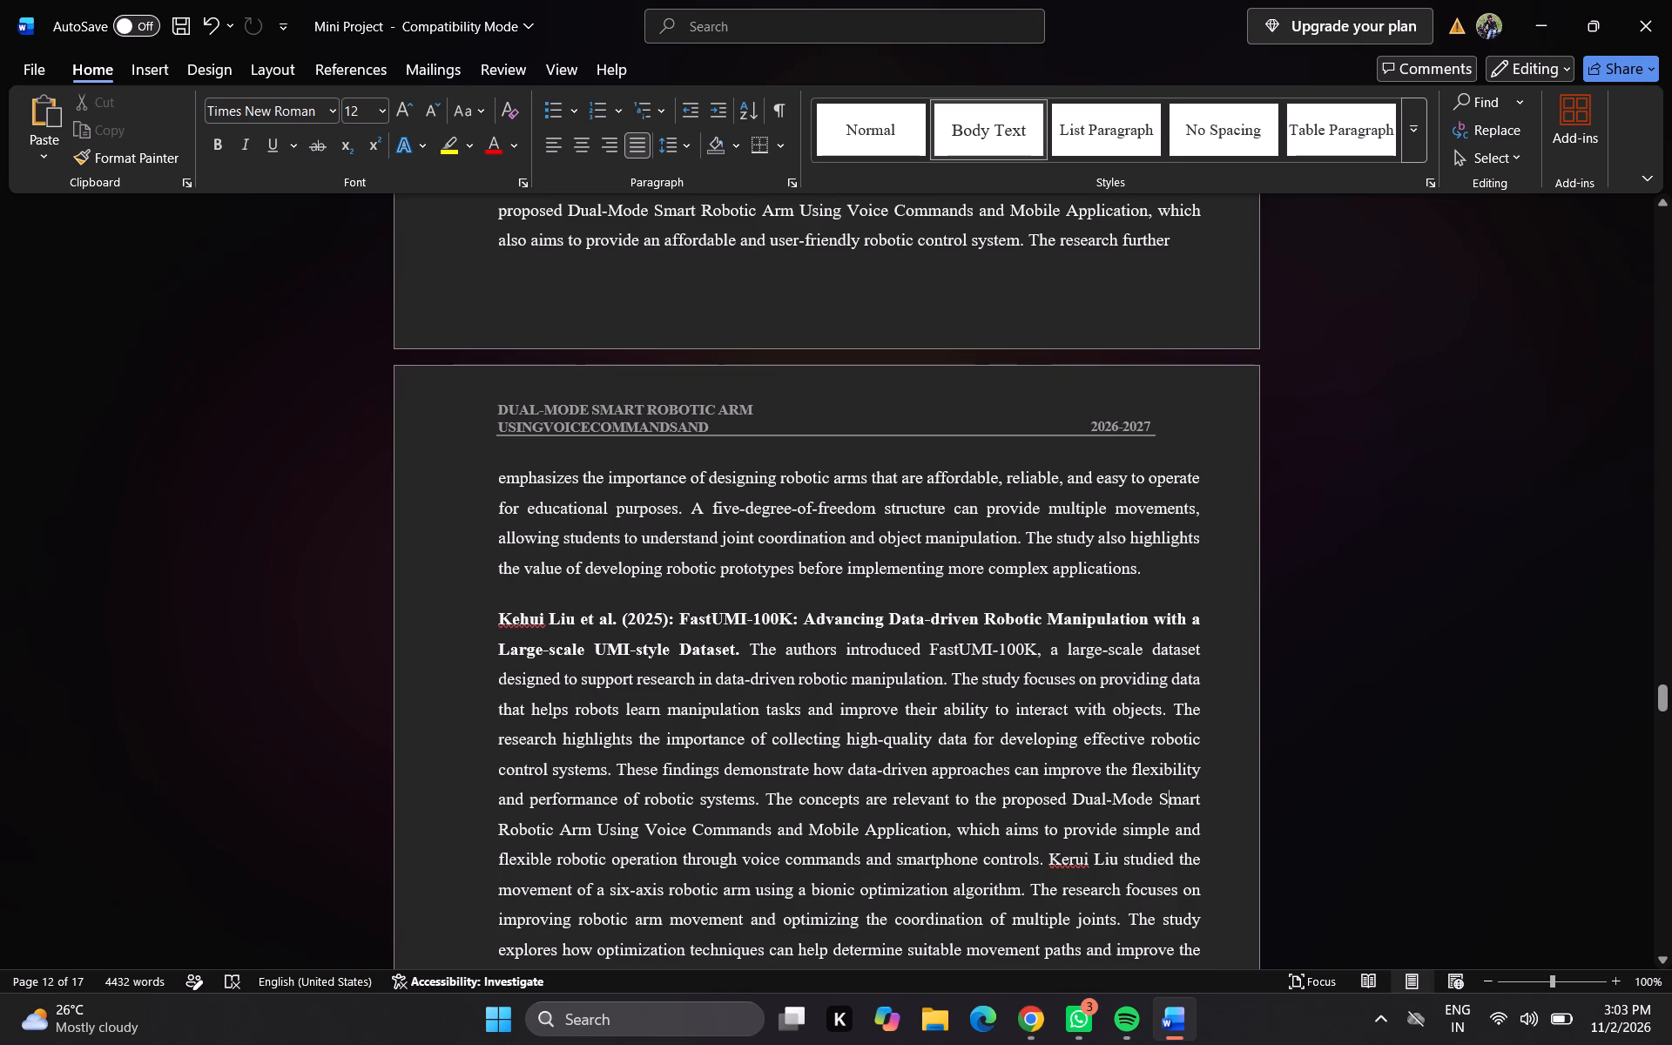
{"action": "left_click_drag", "start_coordinate": [1155, 573], "coordinate": [454, 161]}
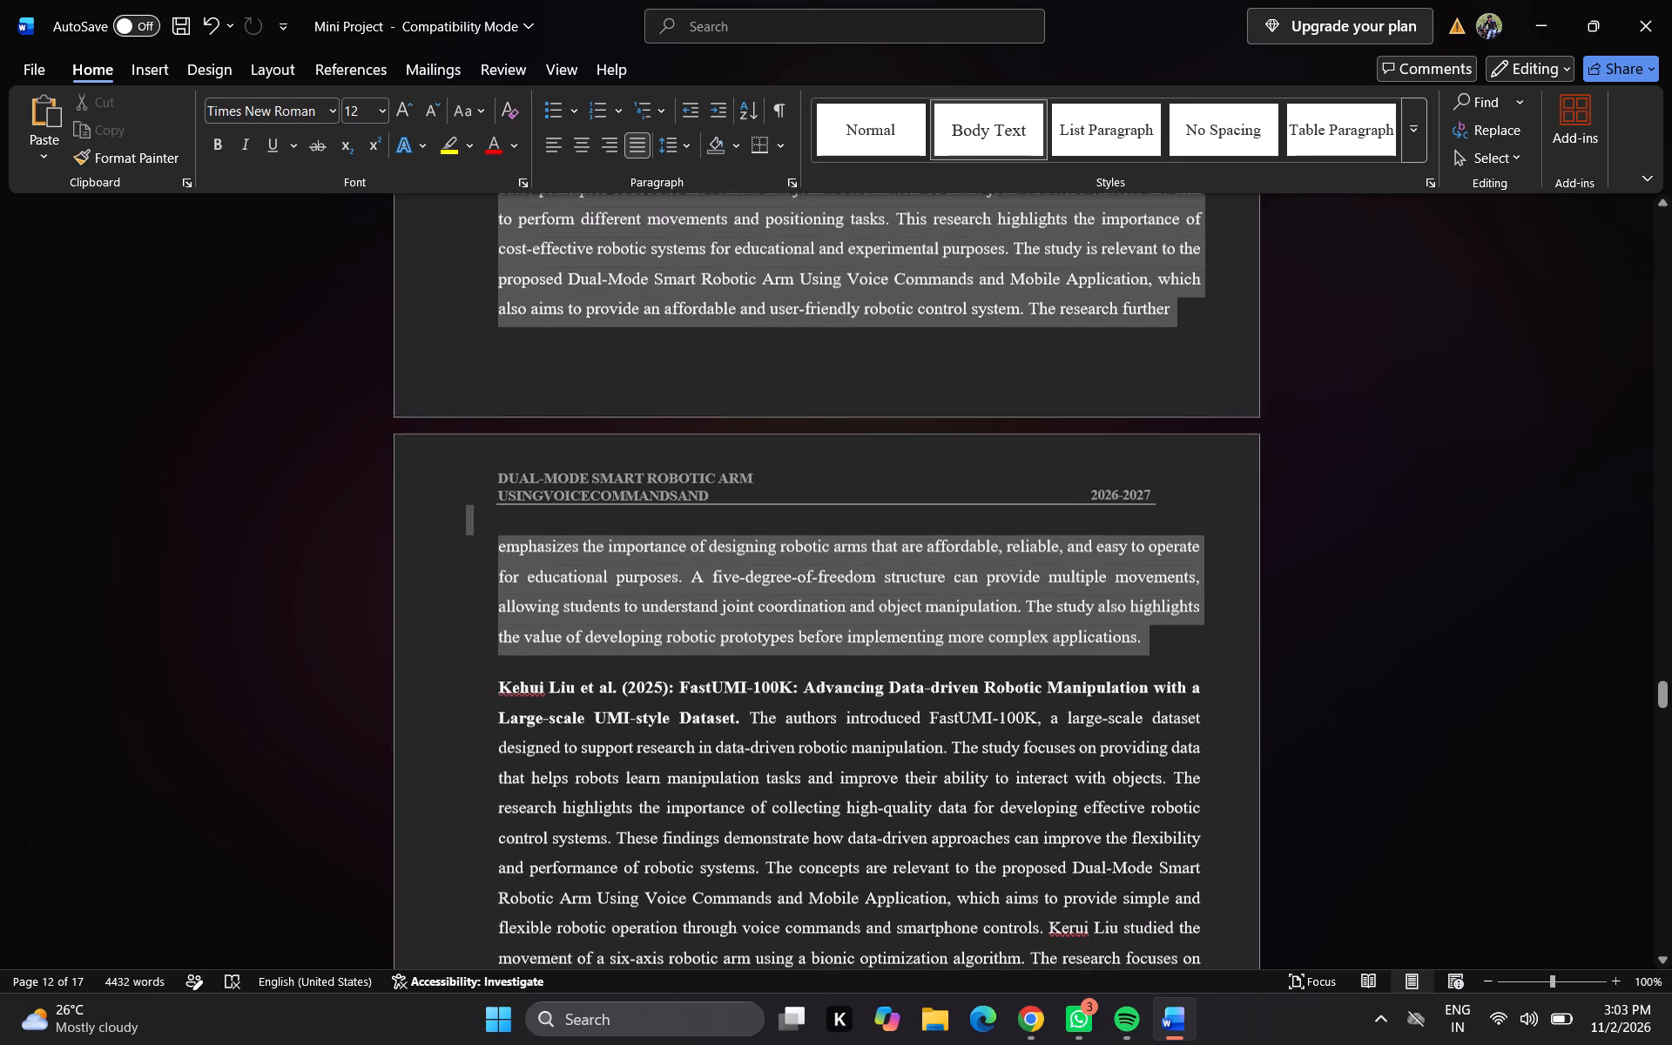
{"action": "left_click_drag", "start_coordinate": [454, 161], "coordinate": [437, 327]}
{"action": "key", "text": "ctrl+c"}
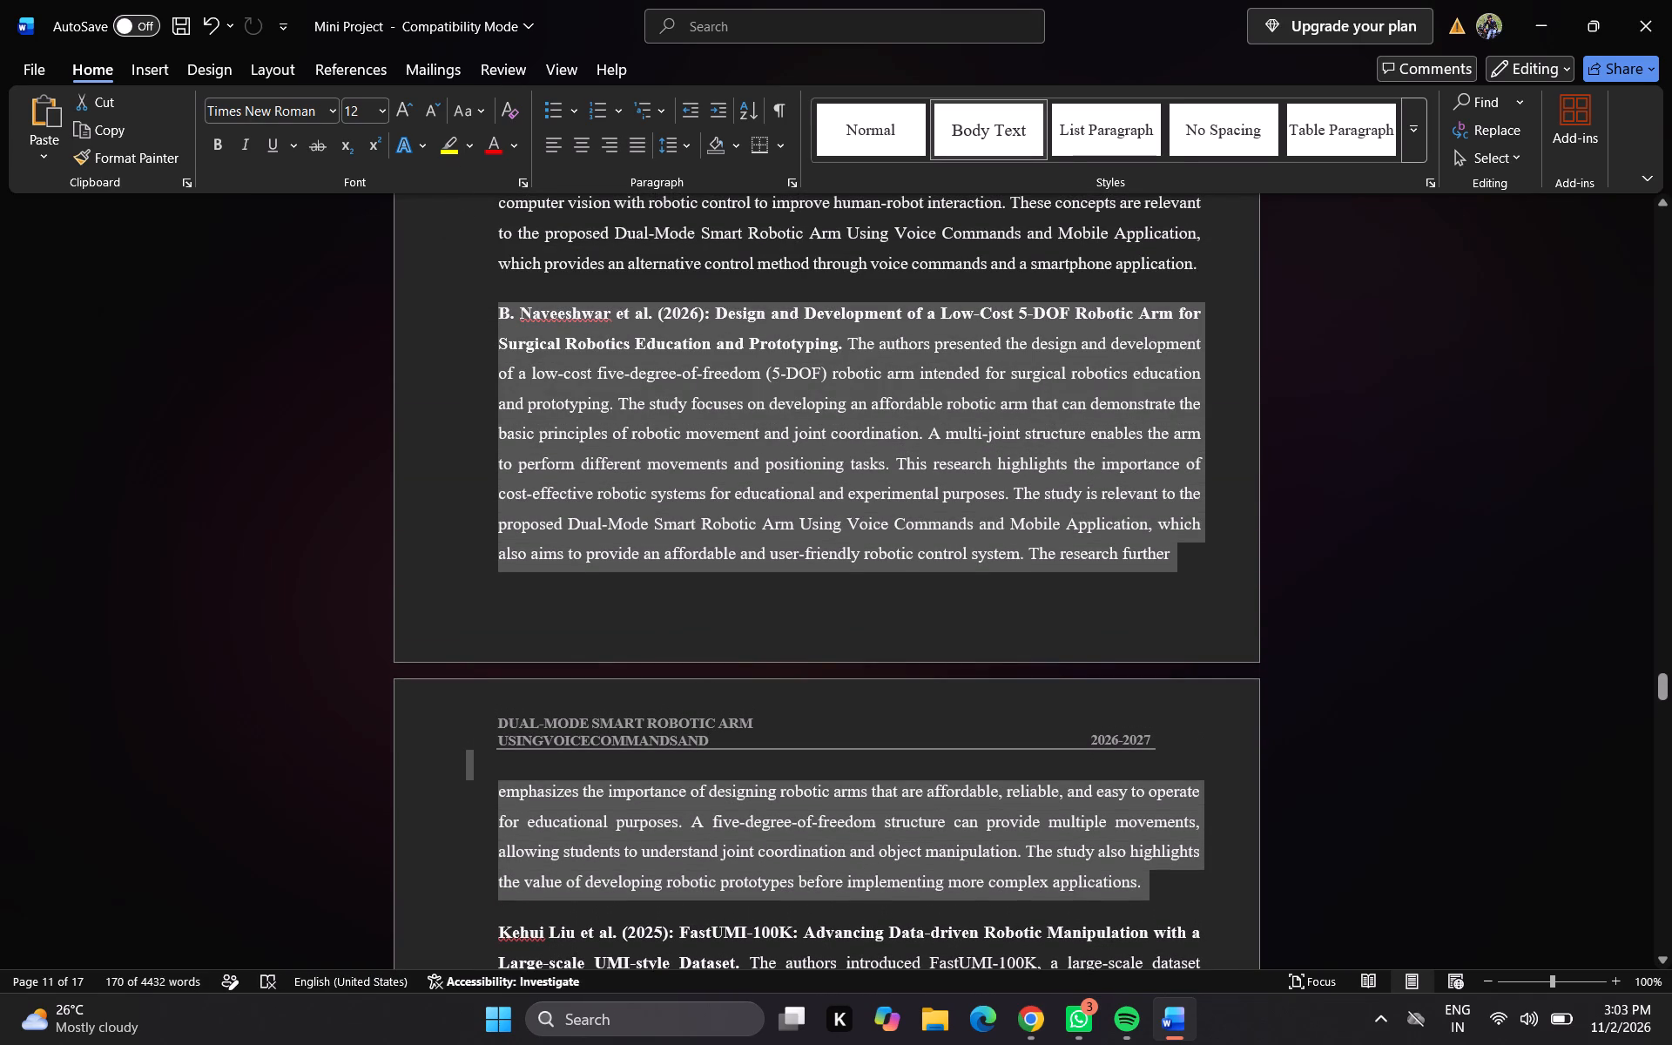
{"action": "key", "text": "BackSpace"}
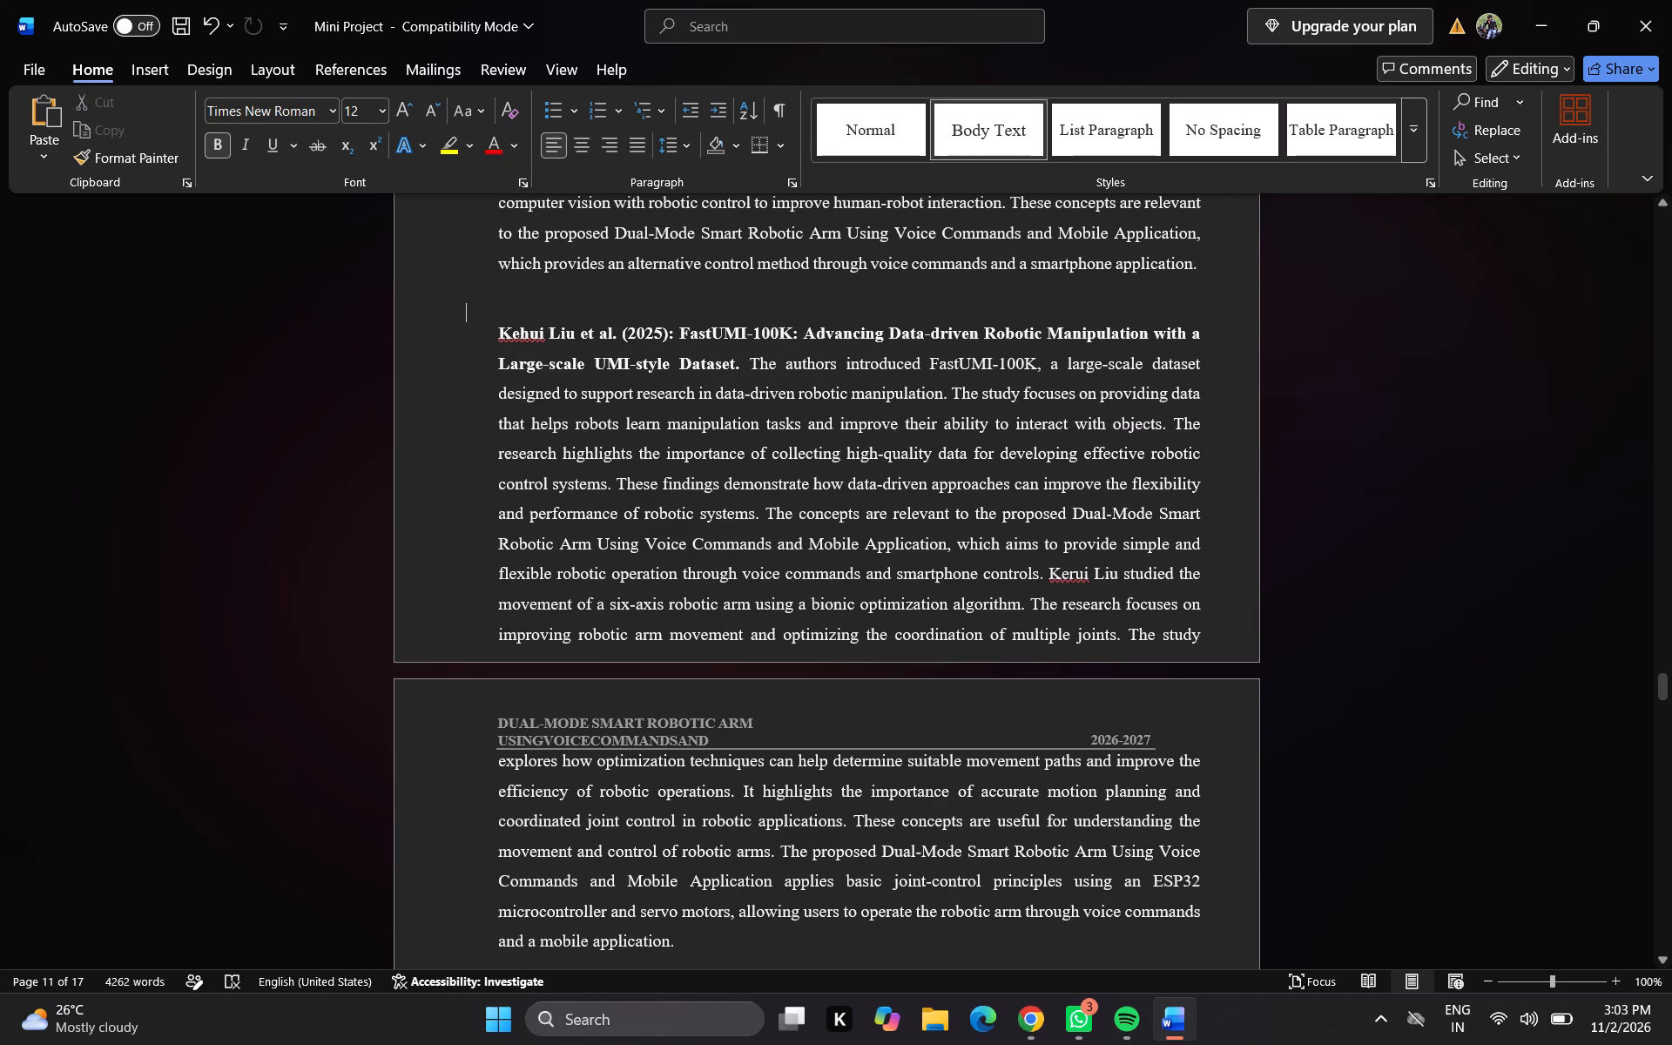
Paste the copied 2026 entry on a new line directly under the 2.1 Details of Literature heading, above the Rotational Welding entry.
{"action": "left_click", "coordinate": [663, 298]}
{"action": "key", "text": "Up"}
{"action": "key", "text": "Up"}
{"action": "key", "text": "Up"}
{"action": "key", "text": "Up"}
{"action": "key", "text": "Up"}
{"action": "key", "text": "Up"}
{"action": "key", "text": "Up"}
{"action": "key", "text": "Up"}
{"action": "key", "text": "Up"}
{"action": "key", "text": "Up"}
{"action": "key", "text": "Up"}
{"action": "key", "text": "Up"}
{"action": "key", "text": "Up"}
{"action": "key", "text": "Up"}
{"action": "key", "text": "Up"}
{"action": "key", "text": "Up"}
{"action": "key", "text": "Up"}
{"action": "key", "text": "Up"}
{"action": "key", "text": "Up"}
{"action": "key", "text": "Up"}
{"action": "key", "text": "Up"}
{"action": "key", "text": "Up"}
{"action": "key", "text": "Up"}
{"action": "key", "text": "Up"}
{"action": "key", "text": "Up"}
{"action": "key", "text": "Up"}
{"action": "key", "text": "Up"}
{"action": "key", "text": "Up"}
{"action": "key", "text": "Up"}
{"action": "key", "text": "Up"}
{"action": "key", "text": "Up"}
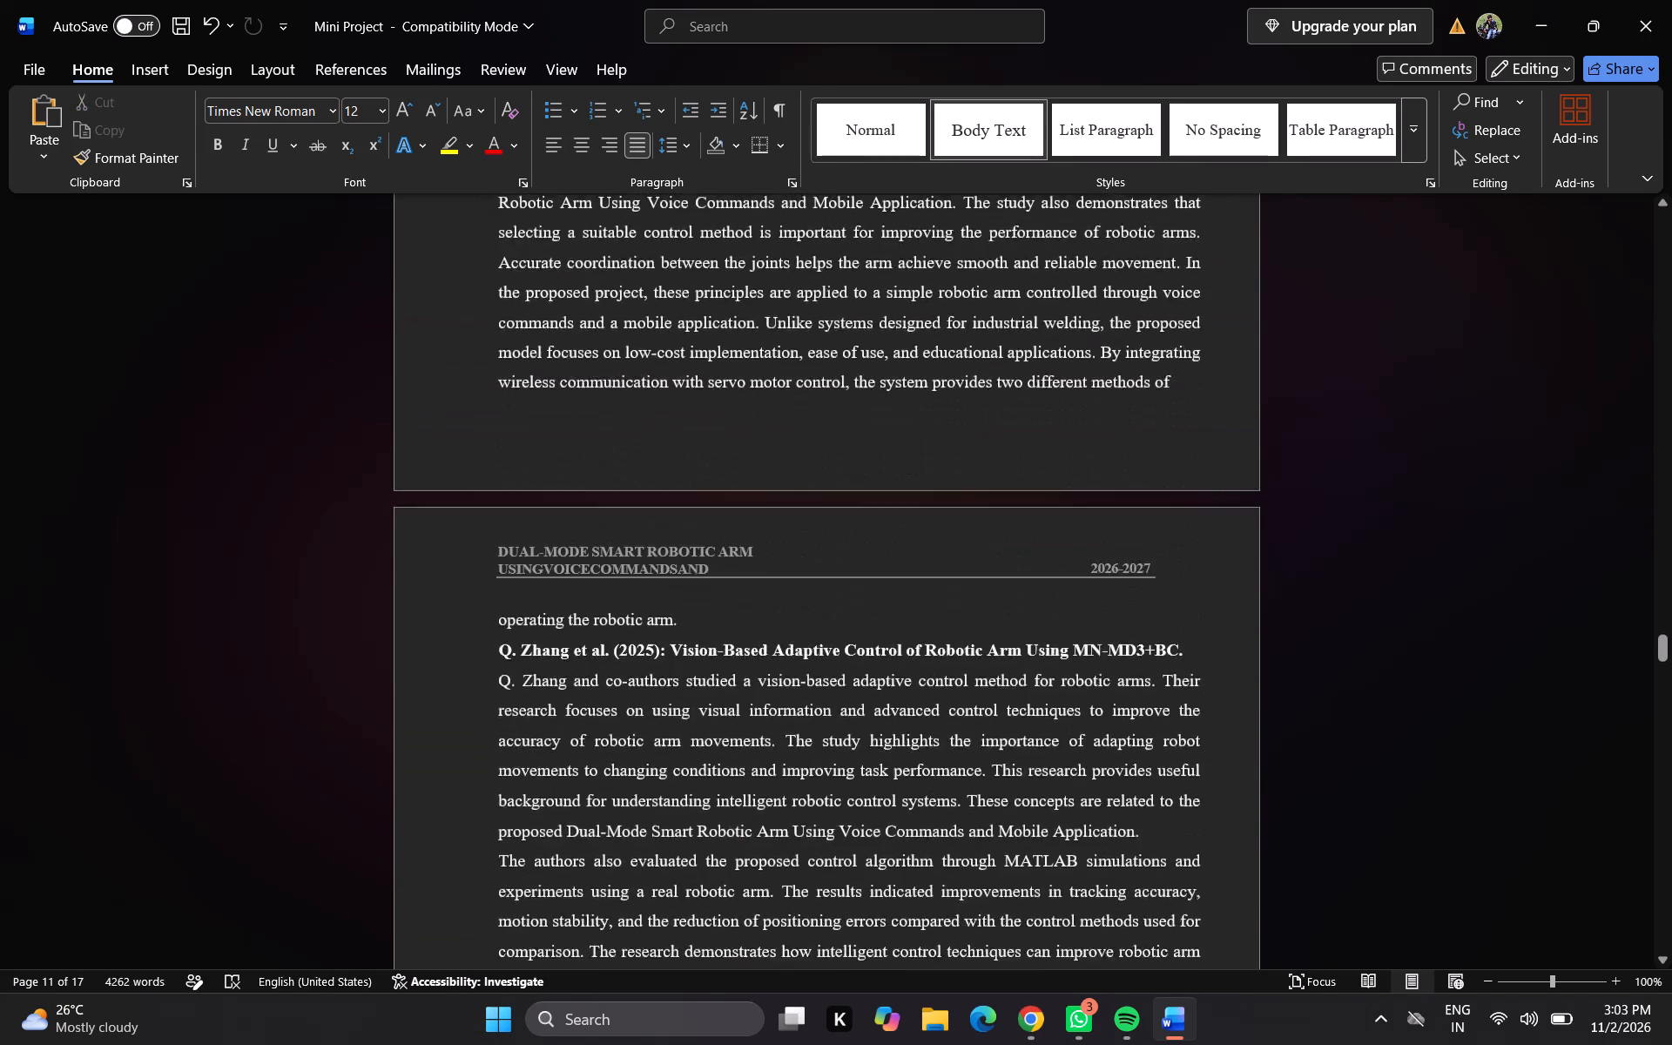
{"action": "key", "text": "Up"}
{"action": "key", "text": "Up"}
{"action": "key", "text": "Up"}
{"action": "key", "text": "Up"}
{"action": "key", "text": "Up"}
{"action": "key", "text": "Up"}
{"action": "key", "text": "Up"}
{"action": "key", "text": "Up"}
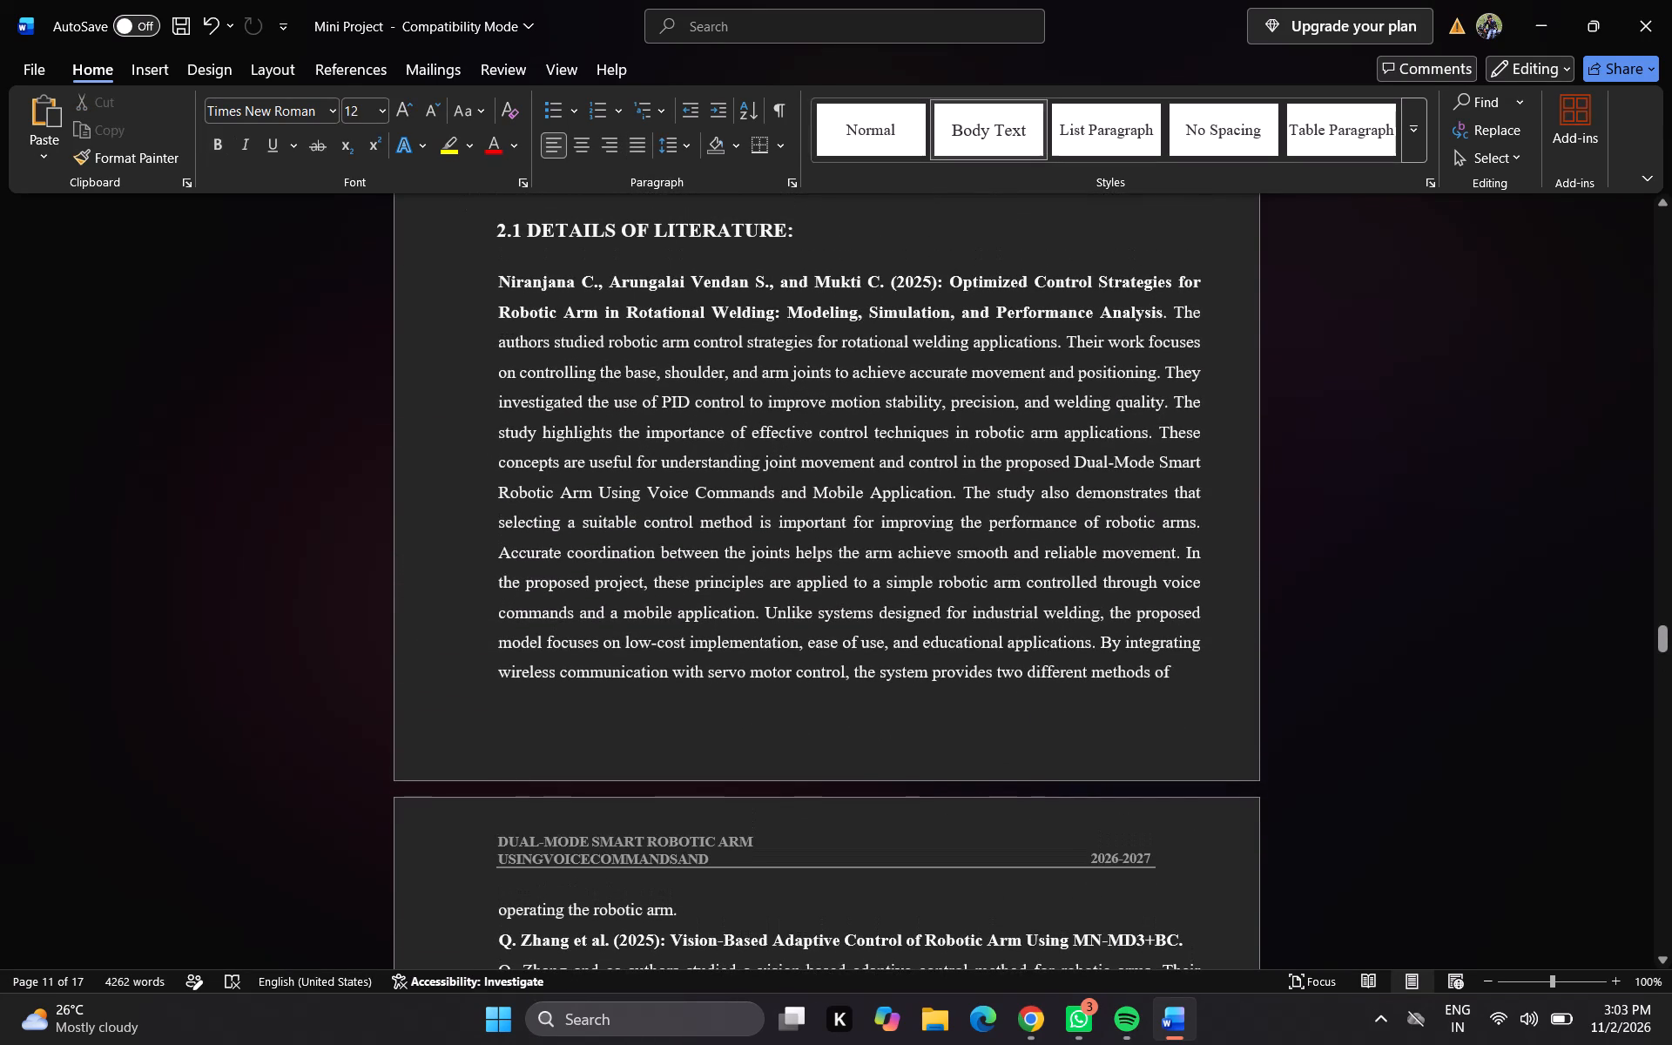
{"action": "key", "text": "Down"}
{"action": "key", "text": "Down"}
{"action": "key", "text": "Down"}
{"action": "key", "text": "Return"}
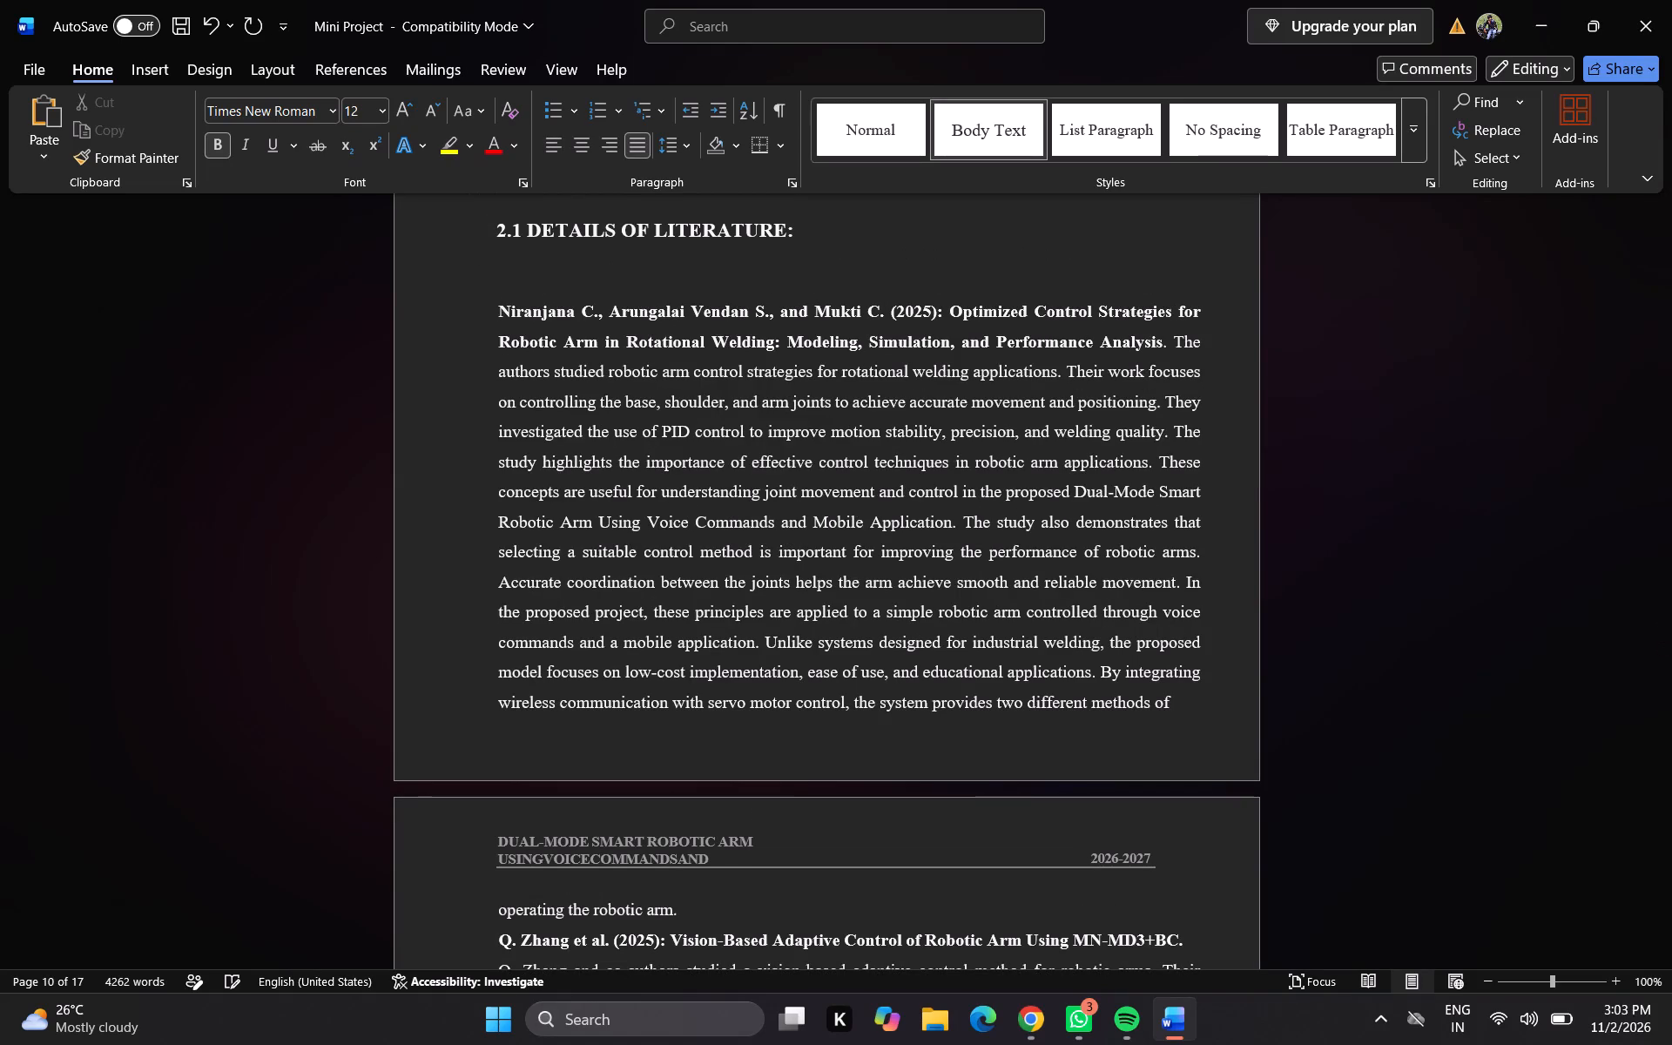
{"action": "key", "text": "Return"}
{"action": "key", "text": "BackSpace"}
{"action": "key", "text": "Up"}
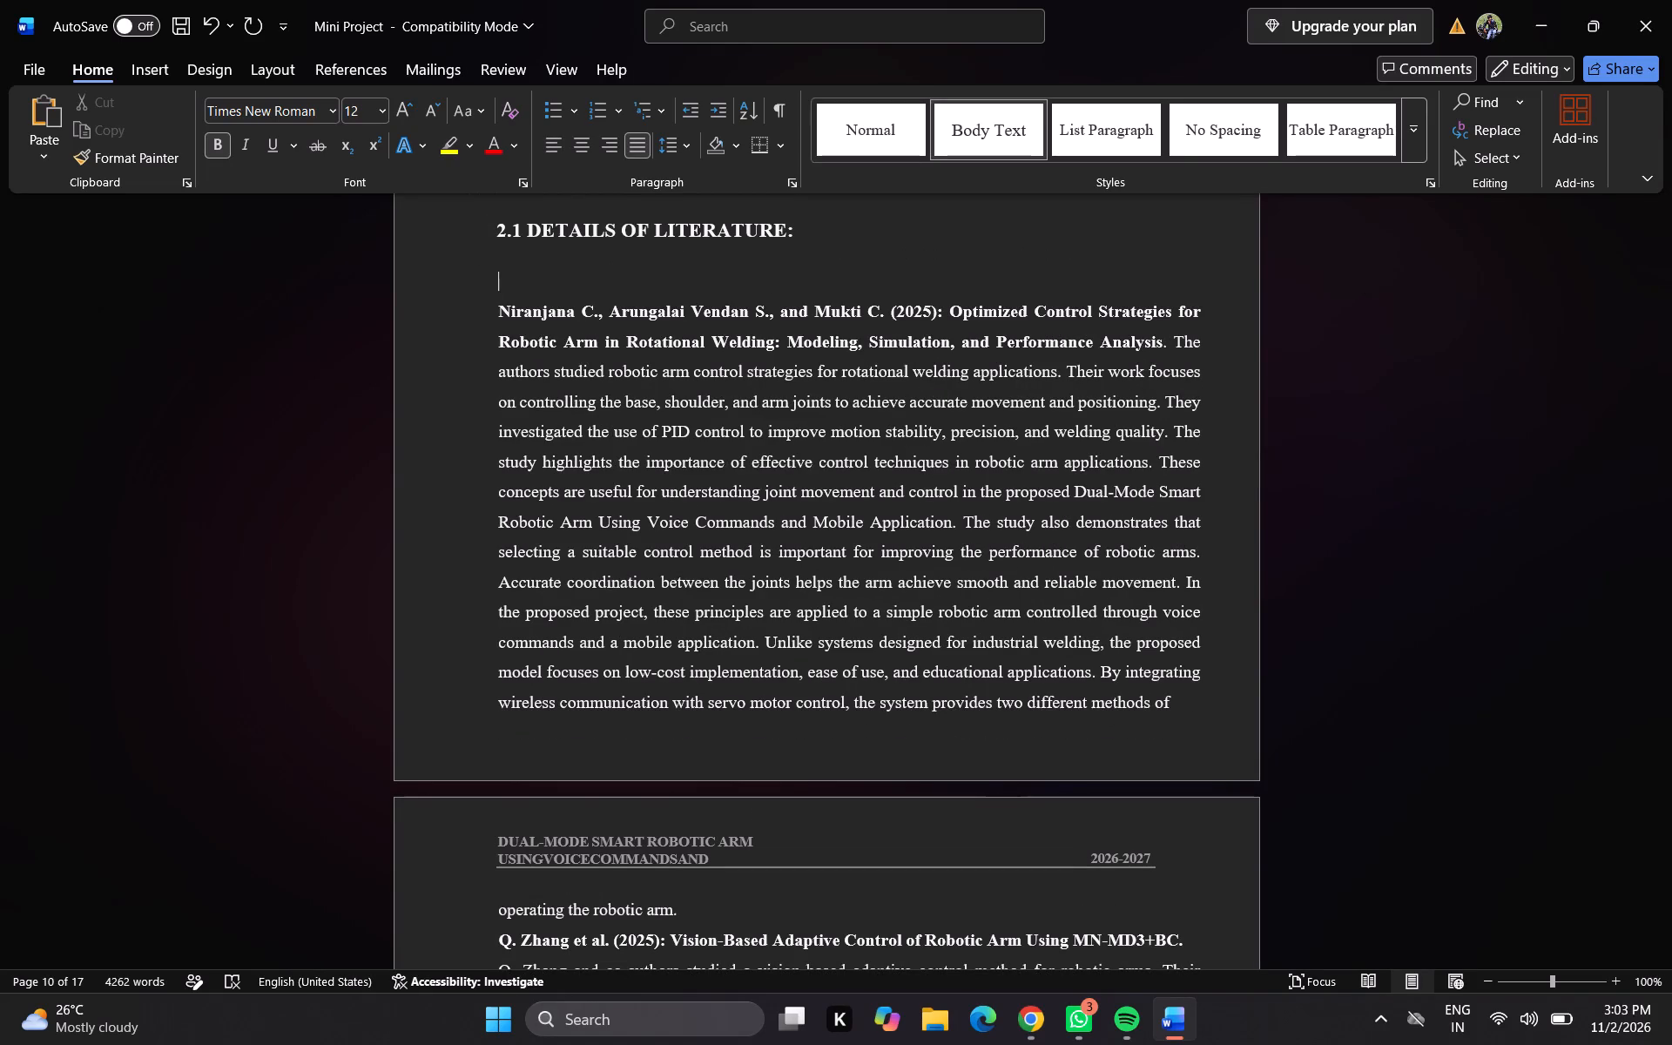
{"action": "key", "text": "ctrl+v"}
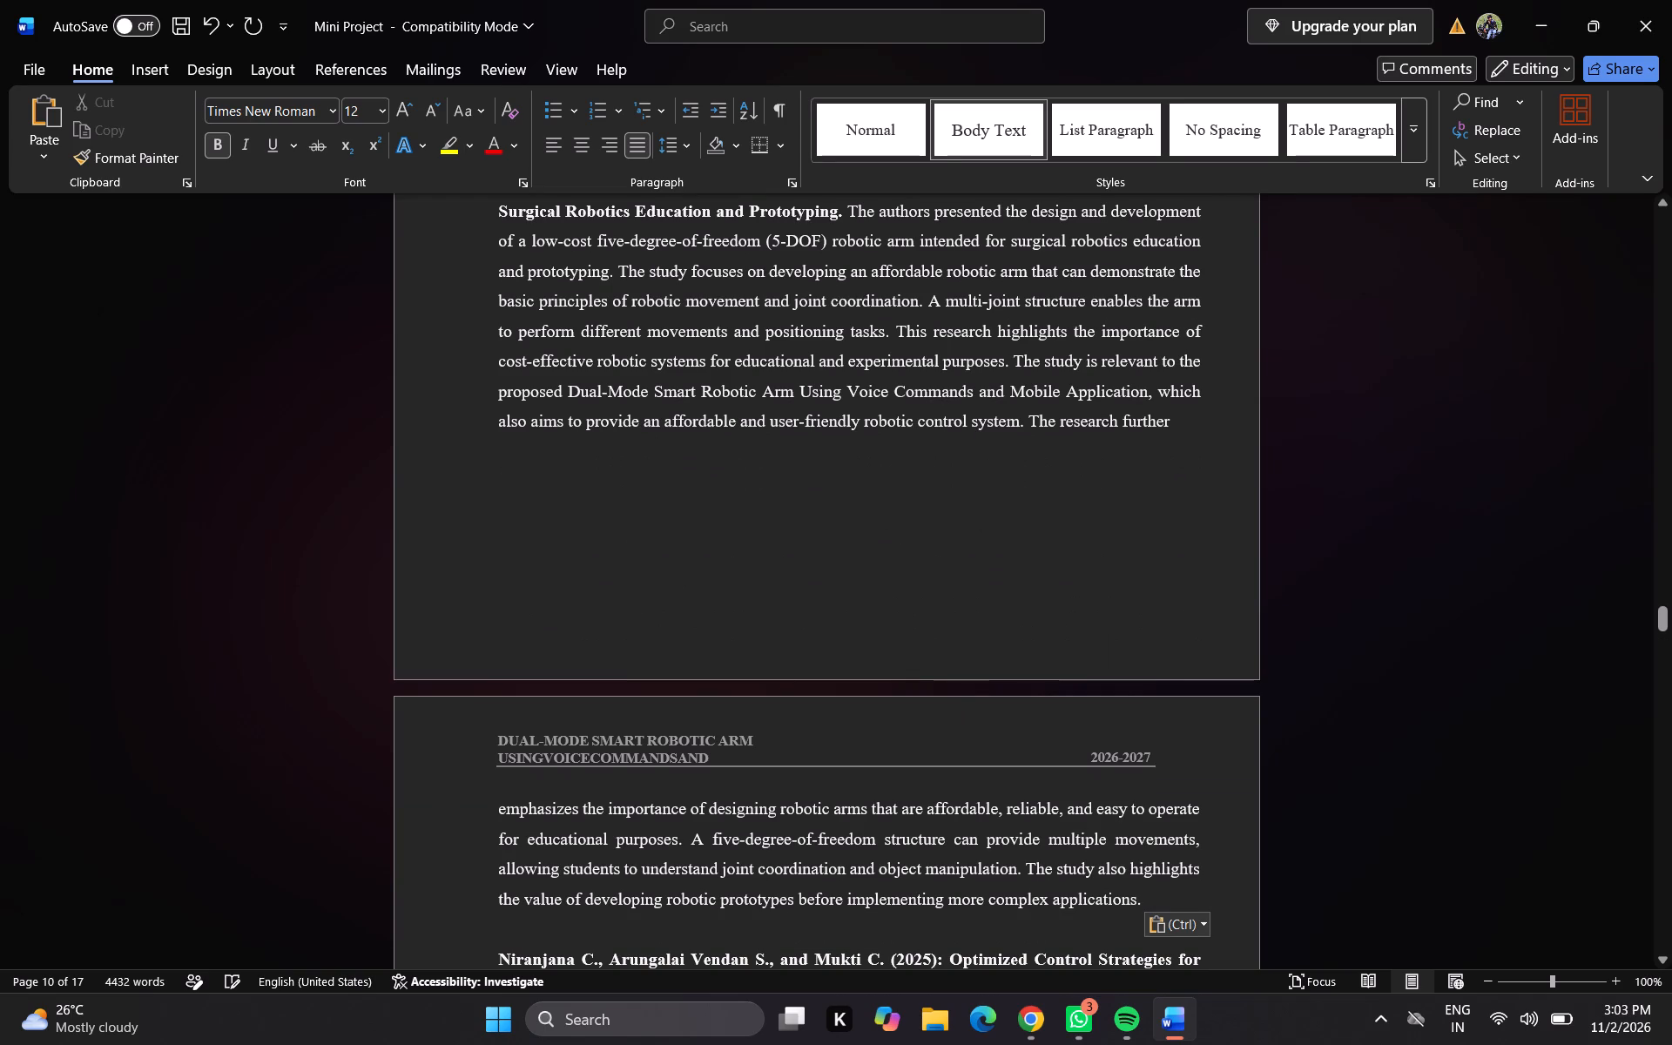
Set the line spacing of the blank line between the pasted 2026 entry and the Rotational Welding entry to 1.0.
{"action": "left_click", "coordinate": [770, 936]}
{"action": "left_click", "coordinate": [678, 140]}
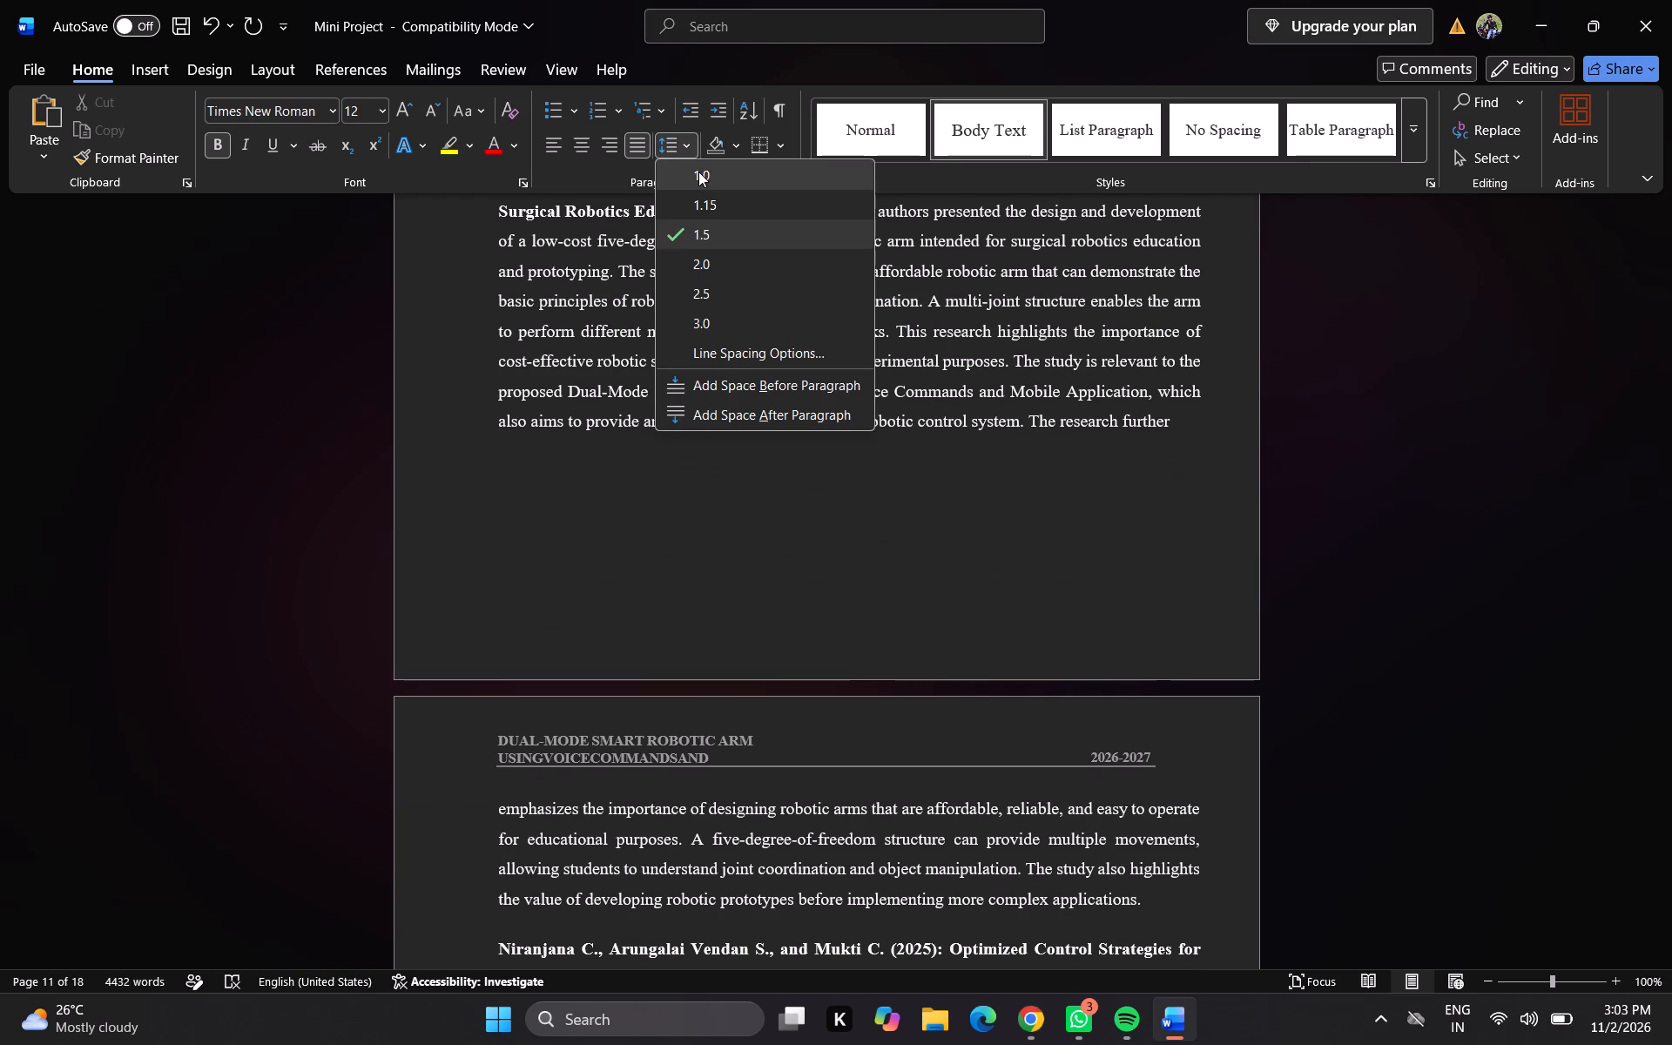
{"action": "left_click", "coordinate": [698, 172]}
{"action": "left_click", "coordinate": [710, 605]}
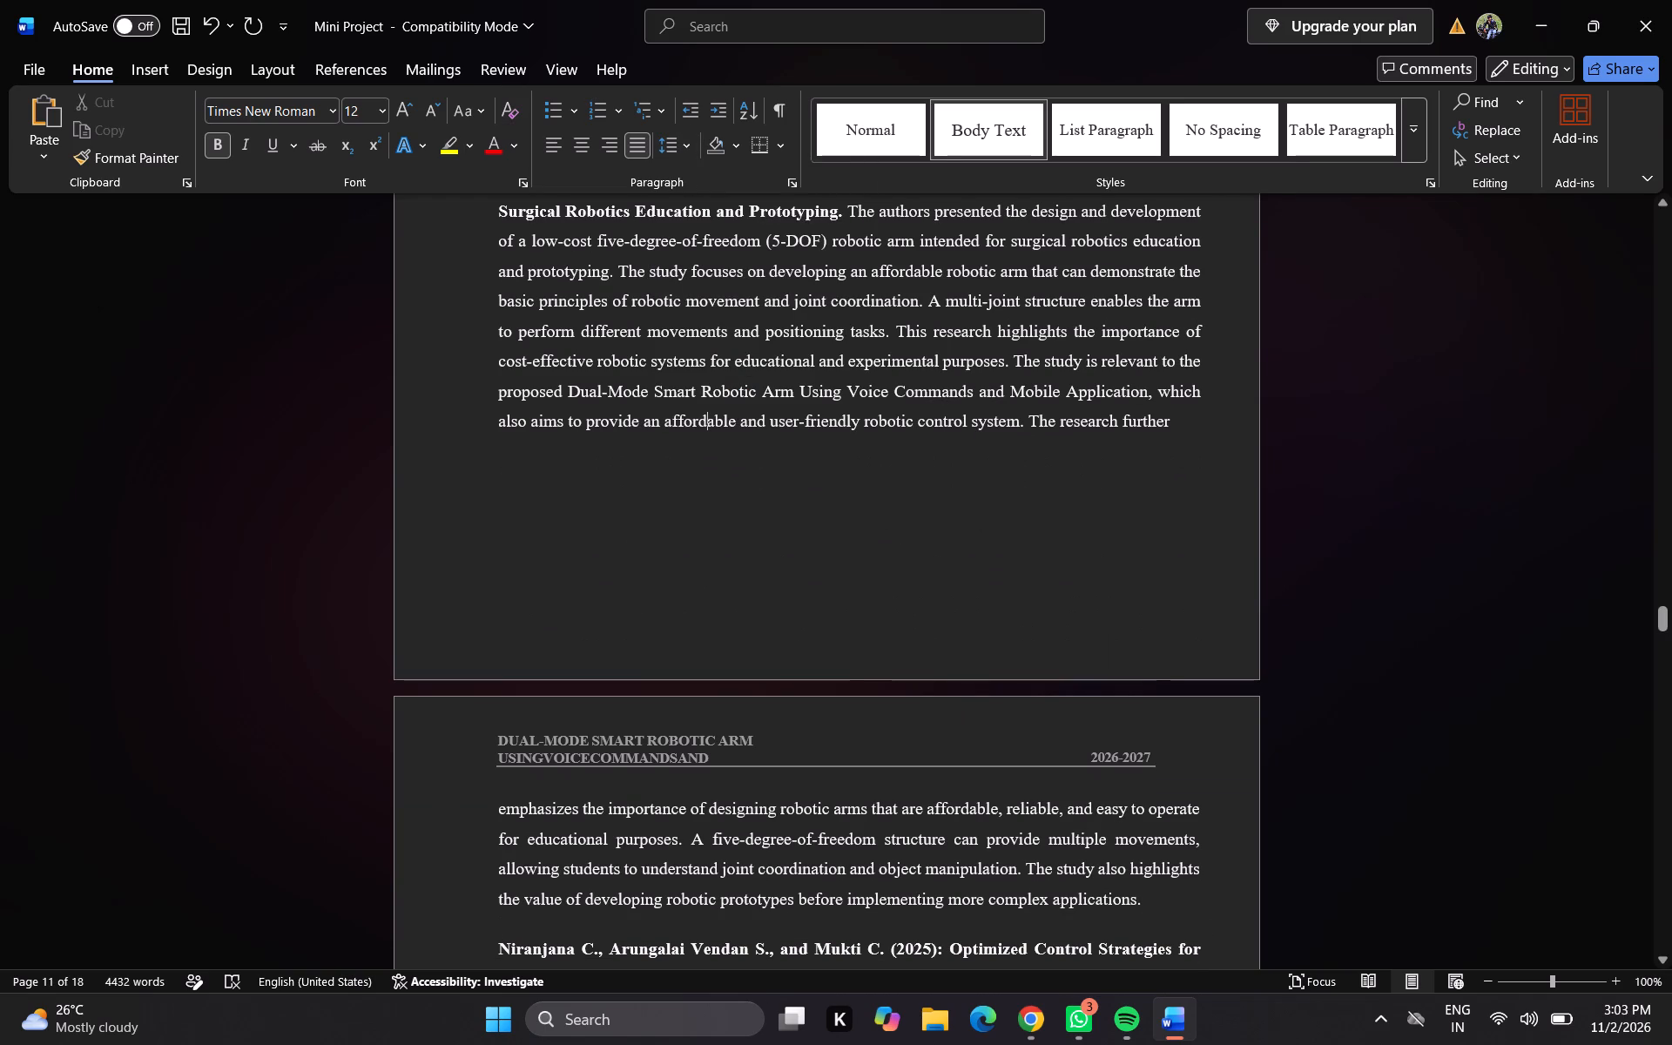
Check the placement and page flow of the moved 2026 entry under section 2.1 and the start of the entry after it.
{"action": "key", "text": "Up"}
{"action": "key", "text": "Up"}
{"action": "key", "text": "Up"}
{"action": "key", "text": "Up"}
{"action": "key", "text": "Up"}
{"action": "key", "text": "Up"}
{"action": "key", "text": "Up"}
{"action": "key", "text": "Up"}
{"action": "key", "text": "Up"}
{"action": "key", "text": "Up"}
{"action": "key", "text": "Up"}
{"action": "key", "text": "Up"}
{"action": "key", "text": "Up"}
{"action": "key", "text": "Up"}
{"action": "key", "text": "Up"}
{"action": "key", "text": "Up"}
{"action": "key", "text": "Down"}
{"action": "key", "text": "Down"}
{"action": "key", "text": "Down"}
{"action": "key", "text": "Down"}
{"action": "key", "text": "Down"}
{"action": "key", "text": "Down"}
{"action": "key", "text": "Down"}
{"action": "key", "text": "Down"}
{"action": "key", "text": "Down"}
{"action": "key", "text": "Down"}
{"action": "key", "text": "Down"}
{"action": "key", "text": "Down"}
{"action": "key", "text": "Down"}
{"action": "key", "text": "Down"}
{"action": "key", "text": "Down"}
{"action": "key", "text": "Down"}
{"action": "key", "text": "Down"}
{"action": "key", "text": "Down"}
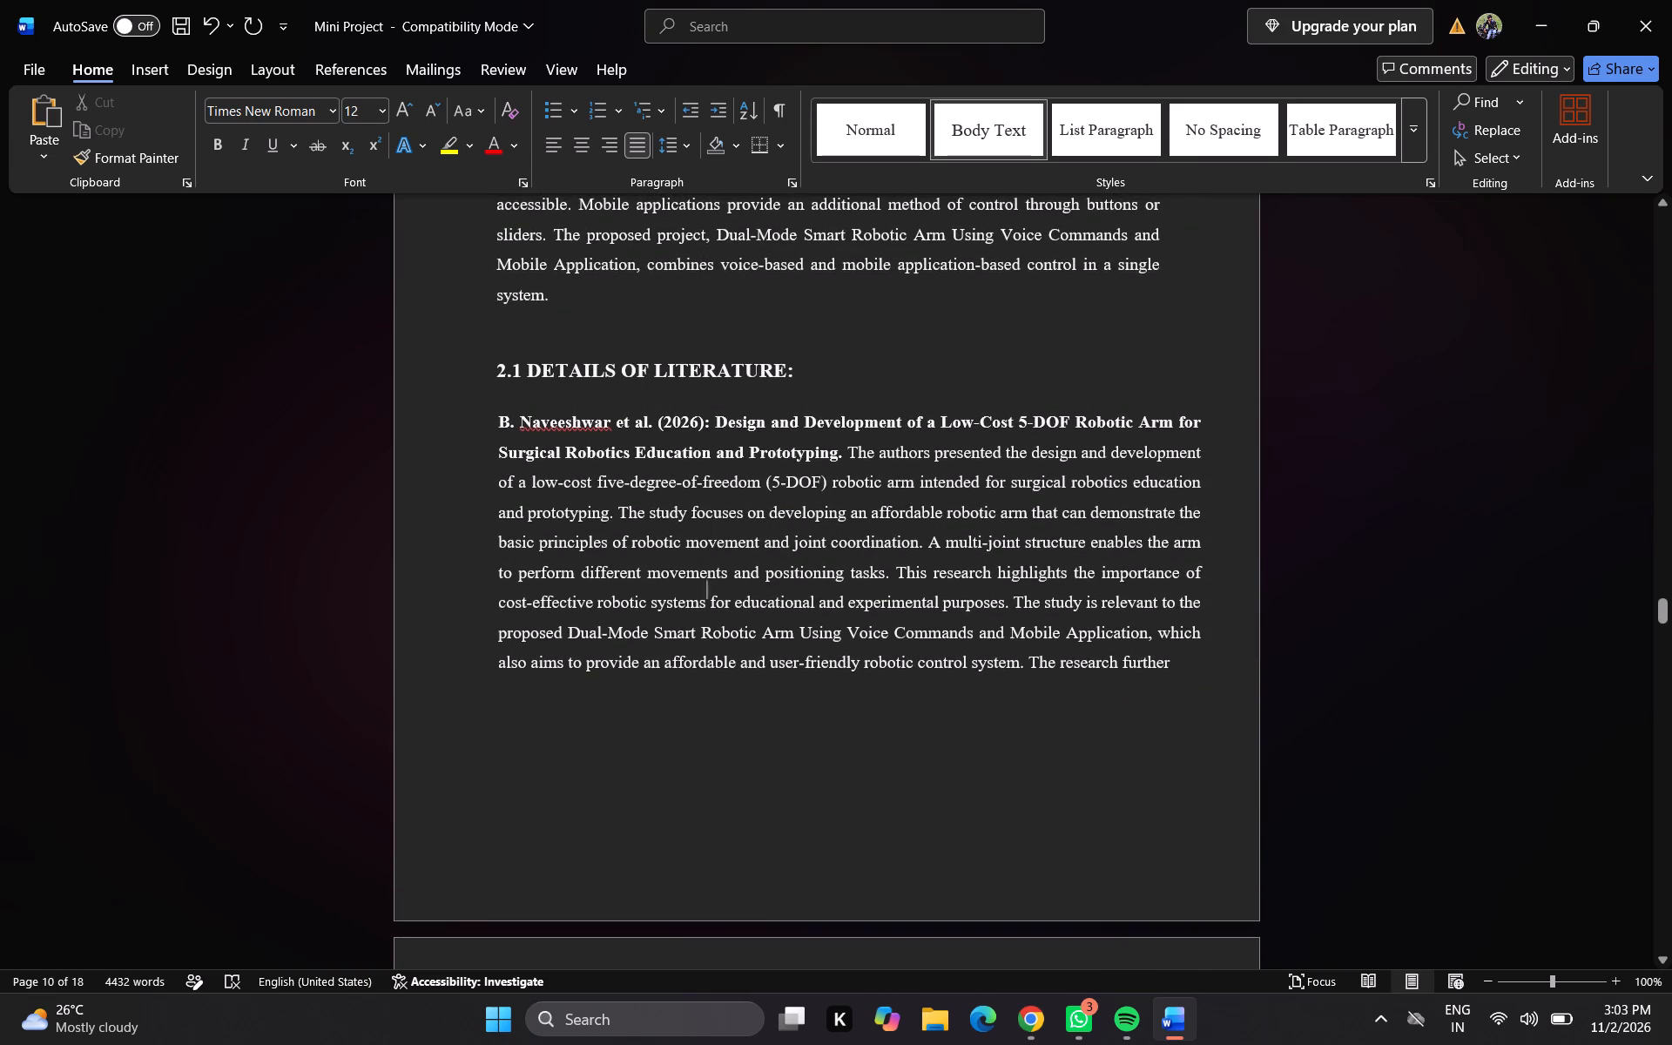
{"action": "key", "text": "Down"}
{"action": "key", "text": "Down"}
{"action": "key", "text": "Down"}
{"action": "key", "text": "Down"}
{"action": "key", "text": "Down"}
{"action": "key", "text": "Down"}
{"action": "key", "text": "Down"}
{"action": "key", "text": "Down"}
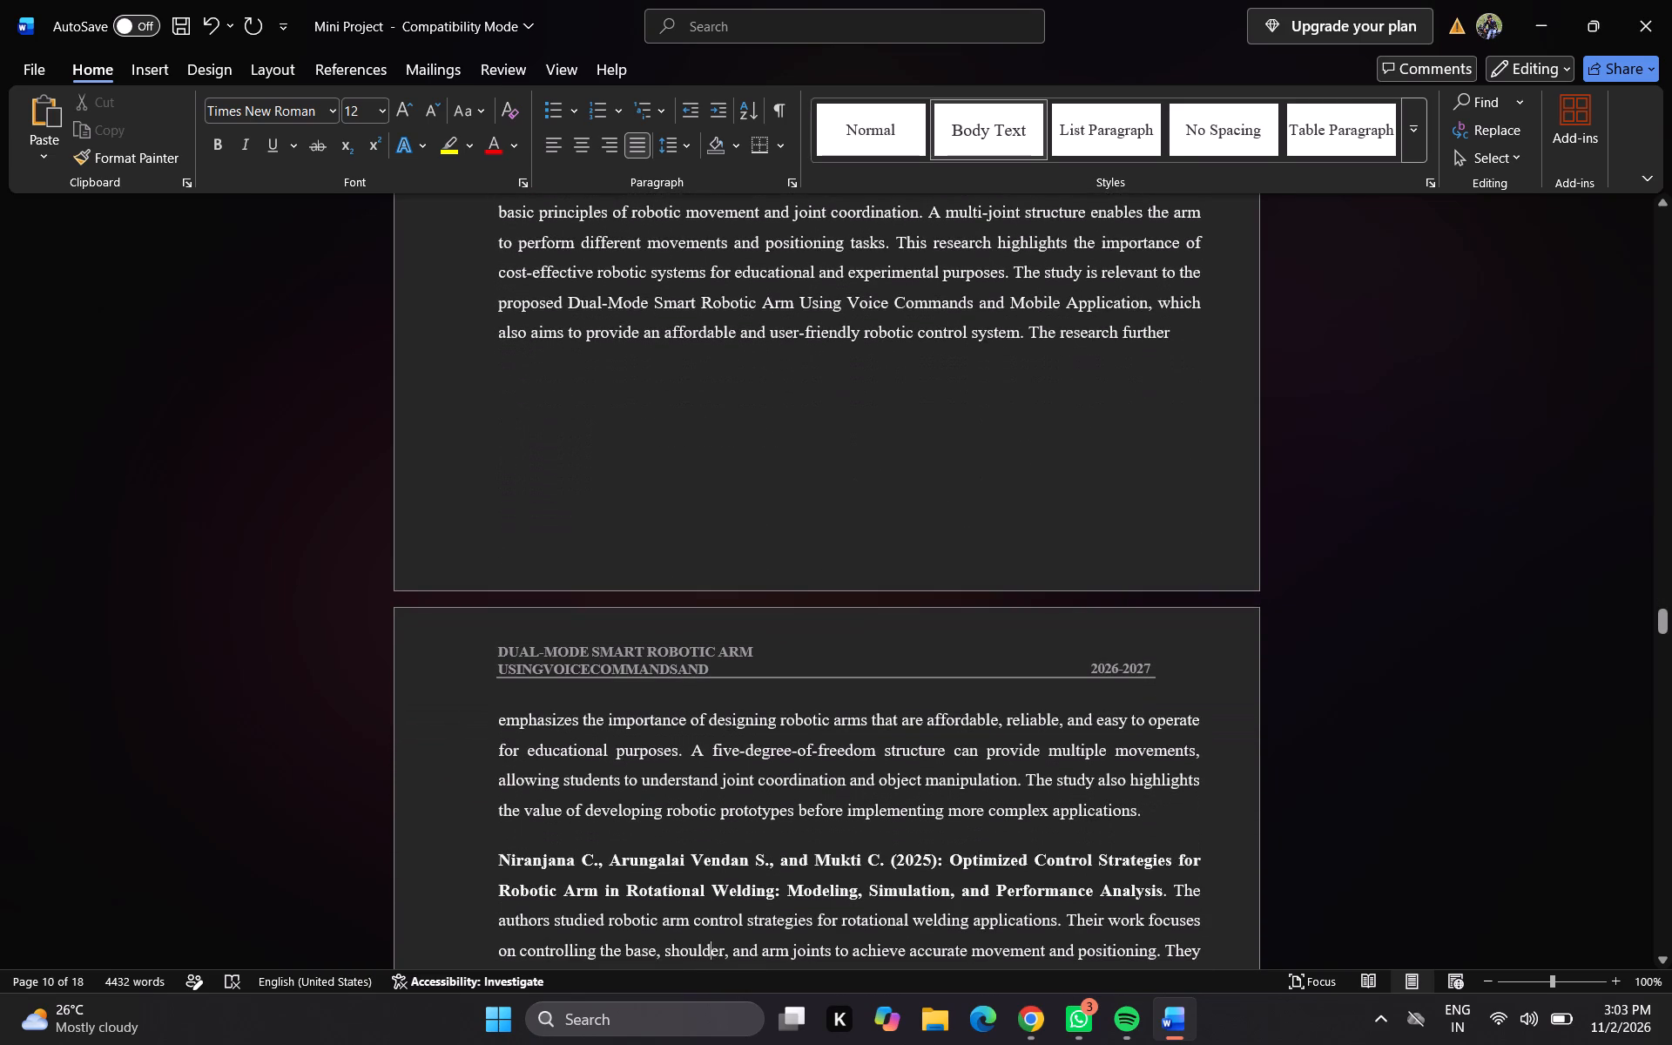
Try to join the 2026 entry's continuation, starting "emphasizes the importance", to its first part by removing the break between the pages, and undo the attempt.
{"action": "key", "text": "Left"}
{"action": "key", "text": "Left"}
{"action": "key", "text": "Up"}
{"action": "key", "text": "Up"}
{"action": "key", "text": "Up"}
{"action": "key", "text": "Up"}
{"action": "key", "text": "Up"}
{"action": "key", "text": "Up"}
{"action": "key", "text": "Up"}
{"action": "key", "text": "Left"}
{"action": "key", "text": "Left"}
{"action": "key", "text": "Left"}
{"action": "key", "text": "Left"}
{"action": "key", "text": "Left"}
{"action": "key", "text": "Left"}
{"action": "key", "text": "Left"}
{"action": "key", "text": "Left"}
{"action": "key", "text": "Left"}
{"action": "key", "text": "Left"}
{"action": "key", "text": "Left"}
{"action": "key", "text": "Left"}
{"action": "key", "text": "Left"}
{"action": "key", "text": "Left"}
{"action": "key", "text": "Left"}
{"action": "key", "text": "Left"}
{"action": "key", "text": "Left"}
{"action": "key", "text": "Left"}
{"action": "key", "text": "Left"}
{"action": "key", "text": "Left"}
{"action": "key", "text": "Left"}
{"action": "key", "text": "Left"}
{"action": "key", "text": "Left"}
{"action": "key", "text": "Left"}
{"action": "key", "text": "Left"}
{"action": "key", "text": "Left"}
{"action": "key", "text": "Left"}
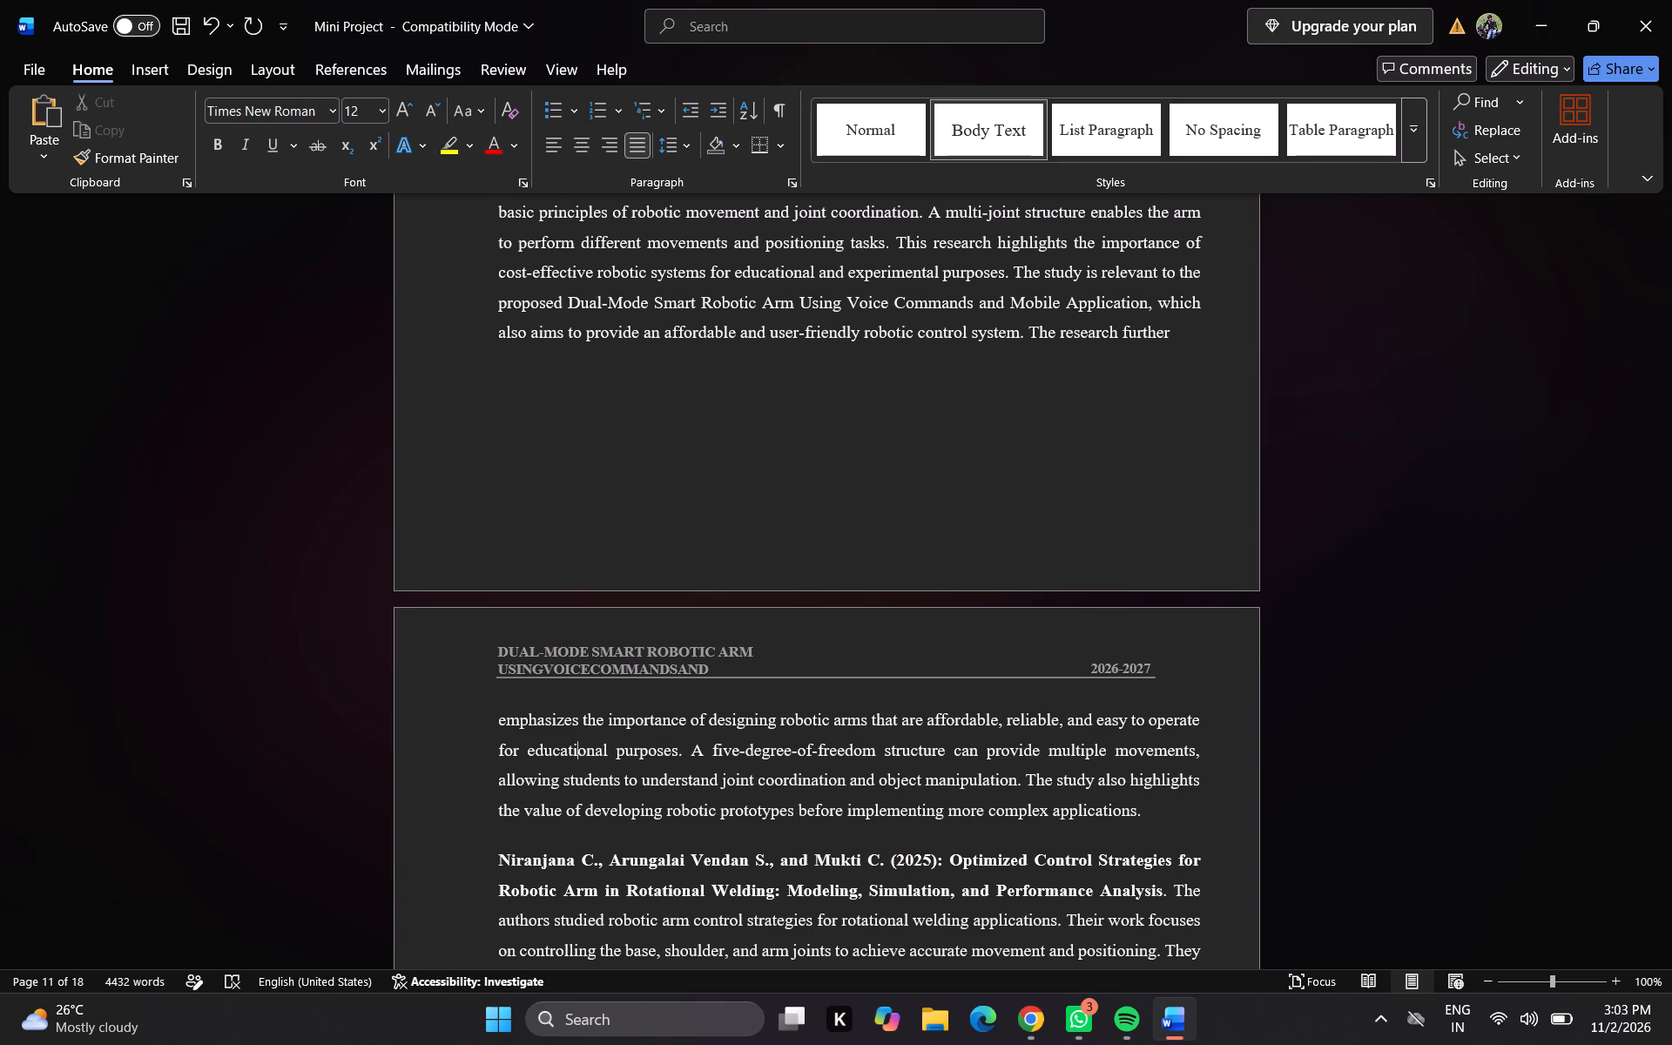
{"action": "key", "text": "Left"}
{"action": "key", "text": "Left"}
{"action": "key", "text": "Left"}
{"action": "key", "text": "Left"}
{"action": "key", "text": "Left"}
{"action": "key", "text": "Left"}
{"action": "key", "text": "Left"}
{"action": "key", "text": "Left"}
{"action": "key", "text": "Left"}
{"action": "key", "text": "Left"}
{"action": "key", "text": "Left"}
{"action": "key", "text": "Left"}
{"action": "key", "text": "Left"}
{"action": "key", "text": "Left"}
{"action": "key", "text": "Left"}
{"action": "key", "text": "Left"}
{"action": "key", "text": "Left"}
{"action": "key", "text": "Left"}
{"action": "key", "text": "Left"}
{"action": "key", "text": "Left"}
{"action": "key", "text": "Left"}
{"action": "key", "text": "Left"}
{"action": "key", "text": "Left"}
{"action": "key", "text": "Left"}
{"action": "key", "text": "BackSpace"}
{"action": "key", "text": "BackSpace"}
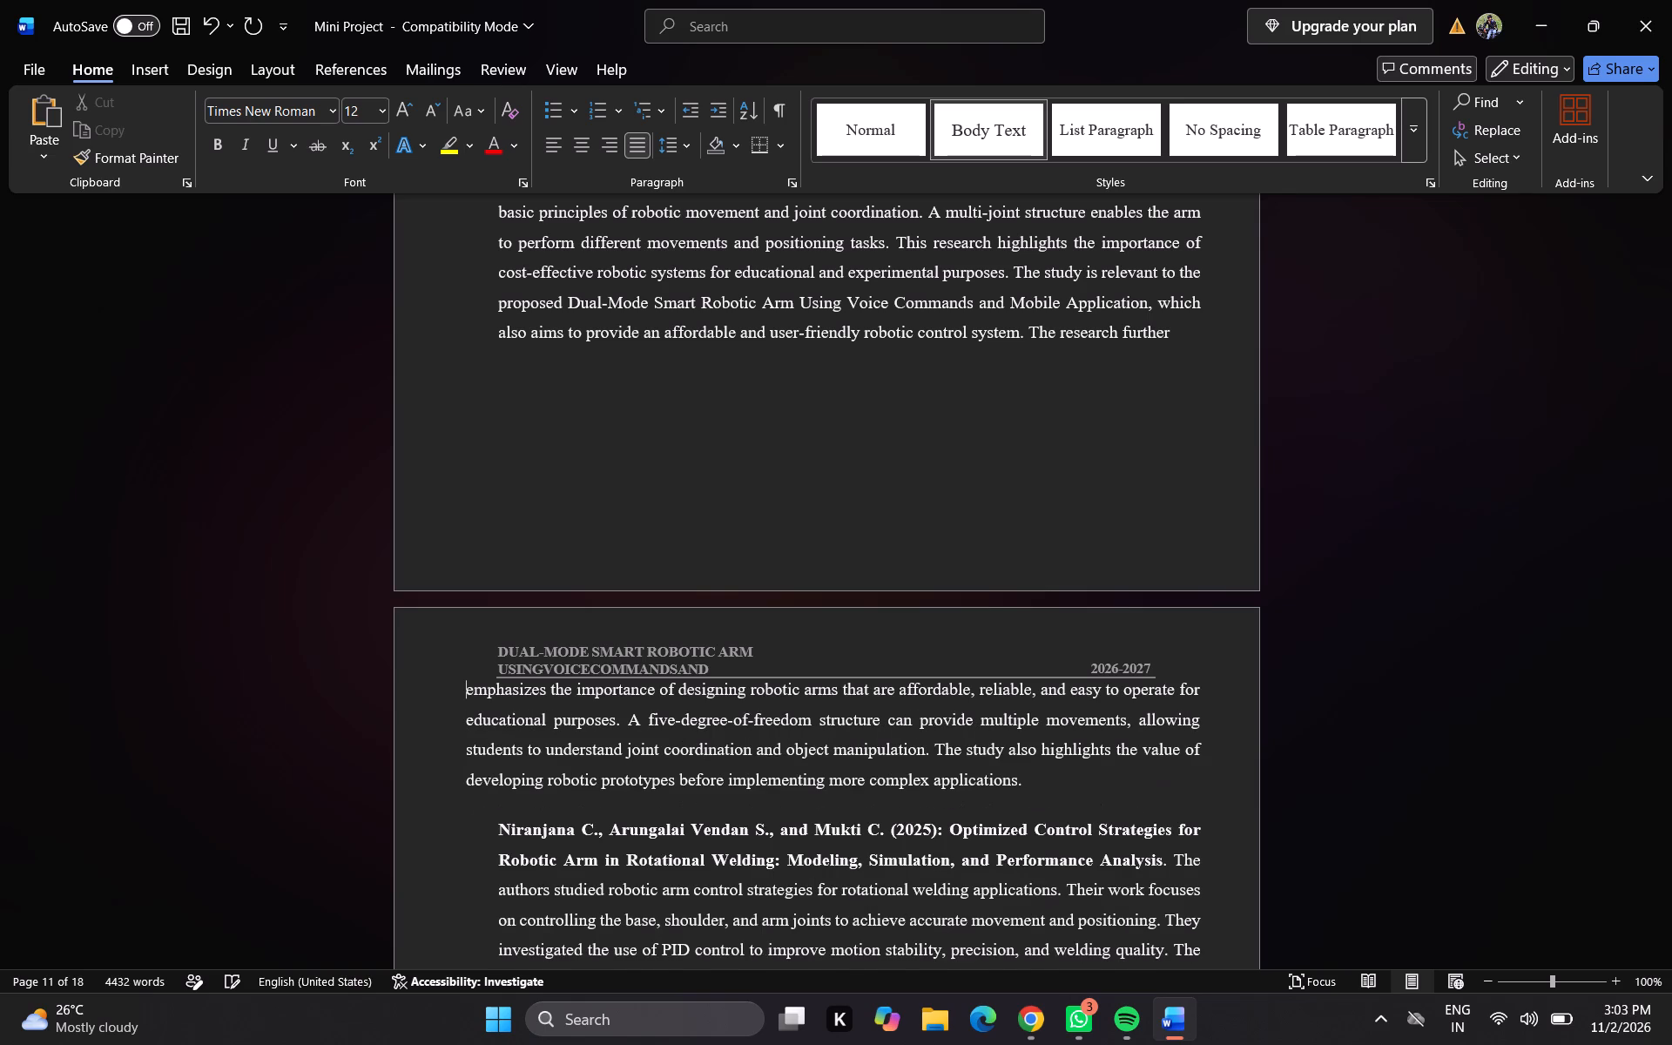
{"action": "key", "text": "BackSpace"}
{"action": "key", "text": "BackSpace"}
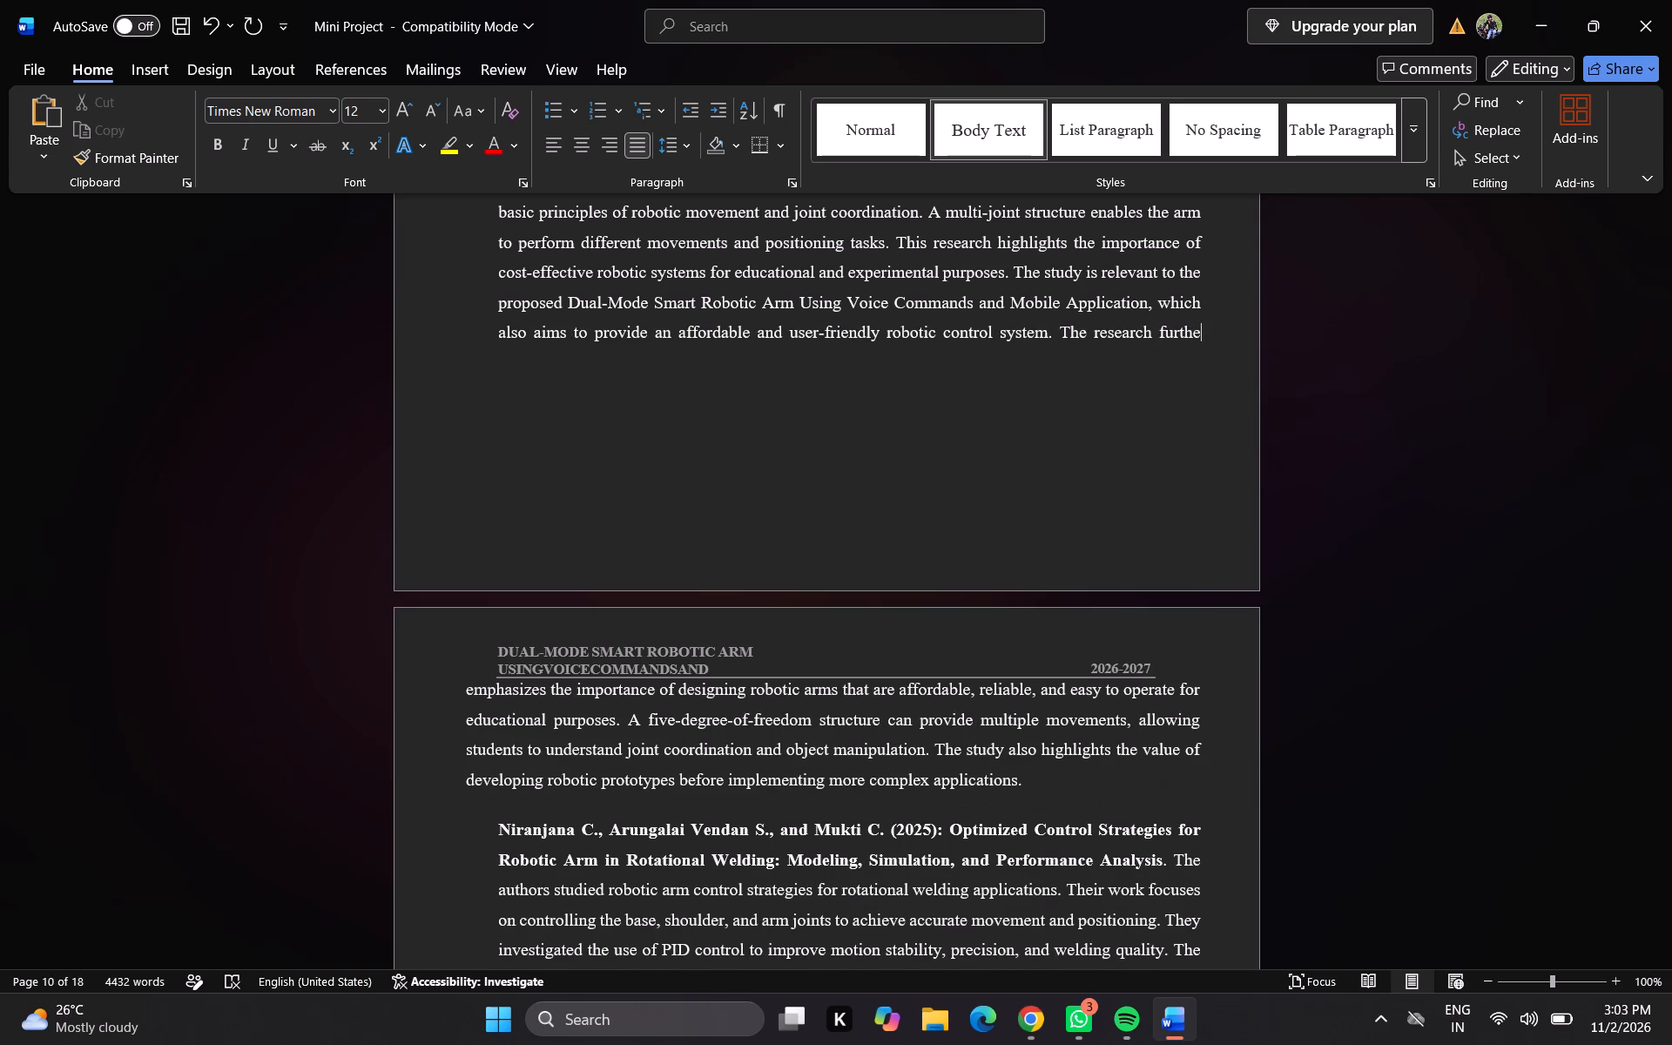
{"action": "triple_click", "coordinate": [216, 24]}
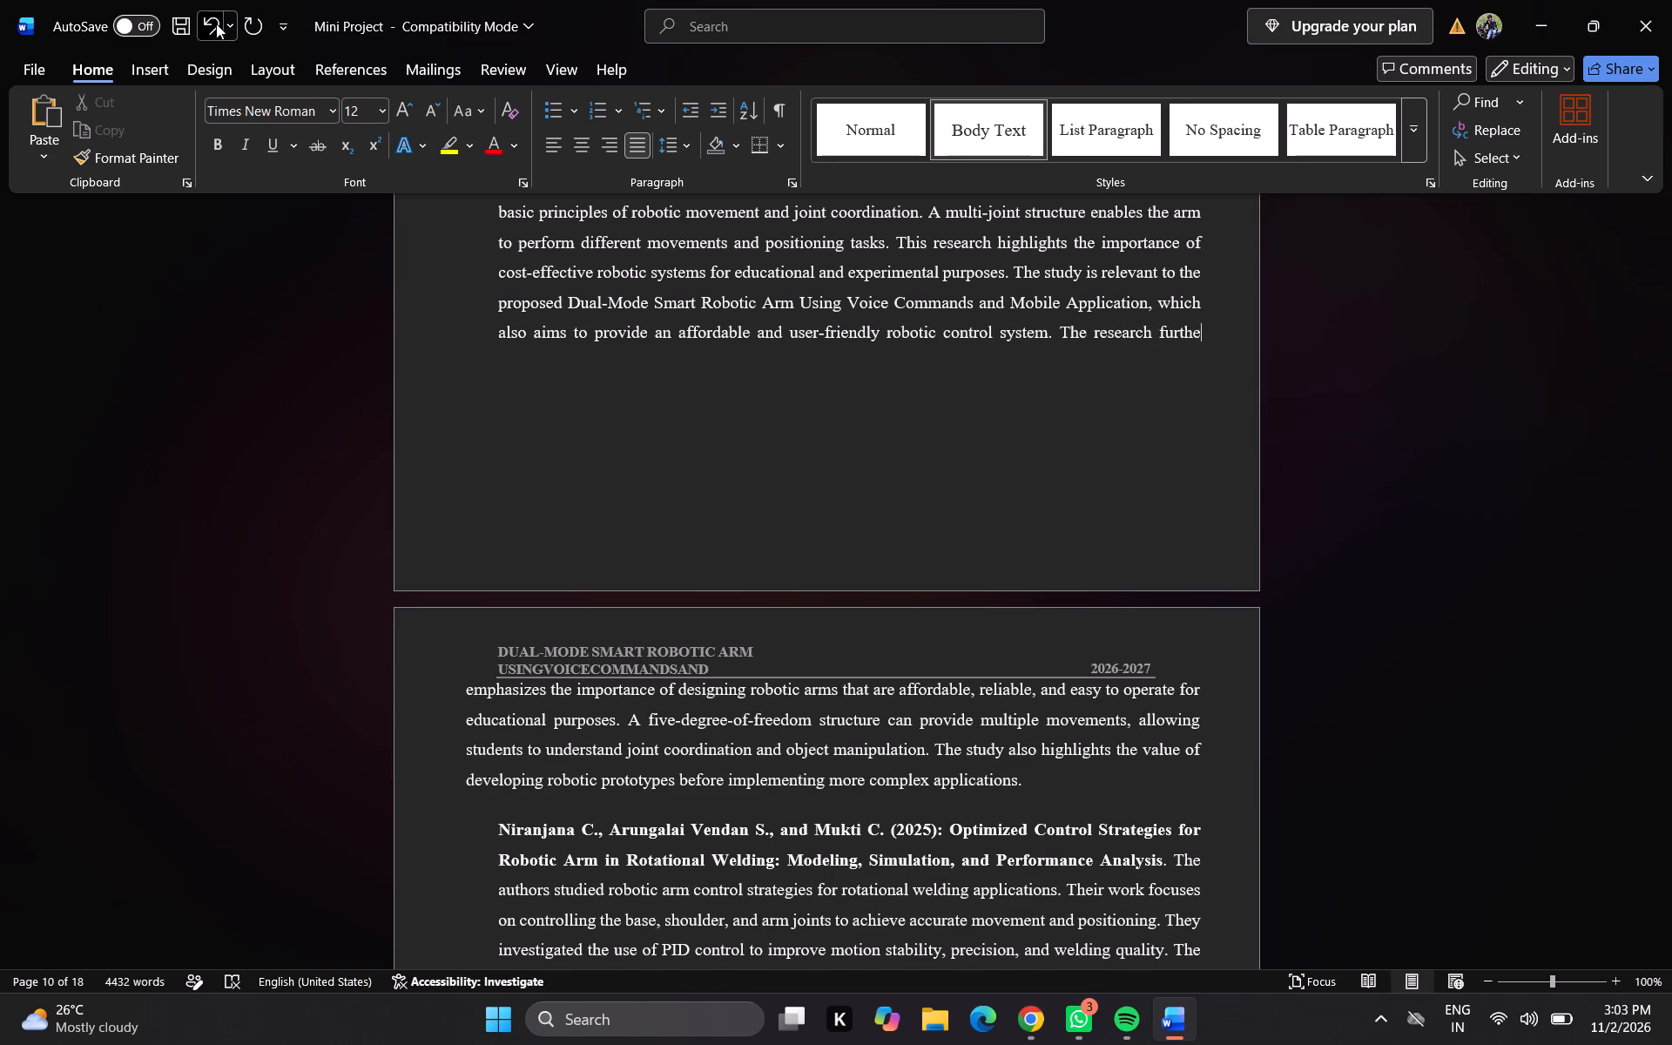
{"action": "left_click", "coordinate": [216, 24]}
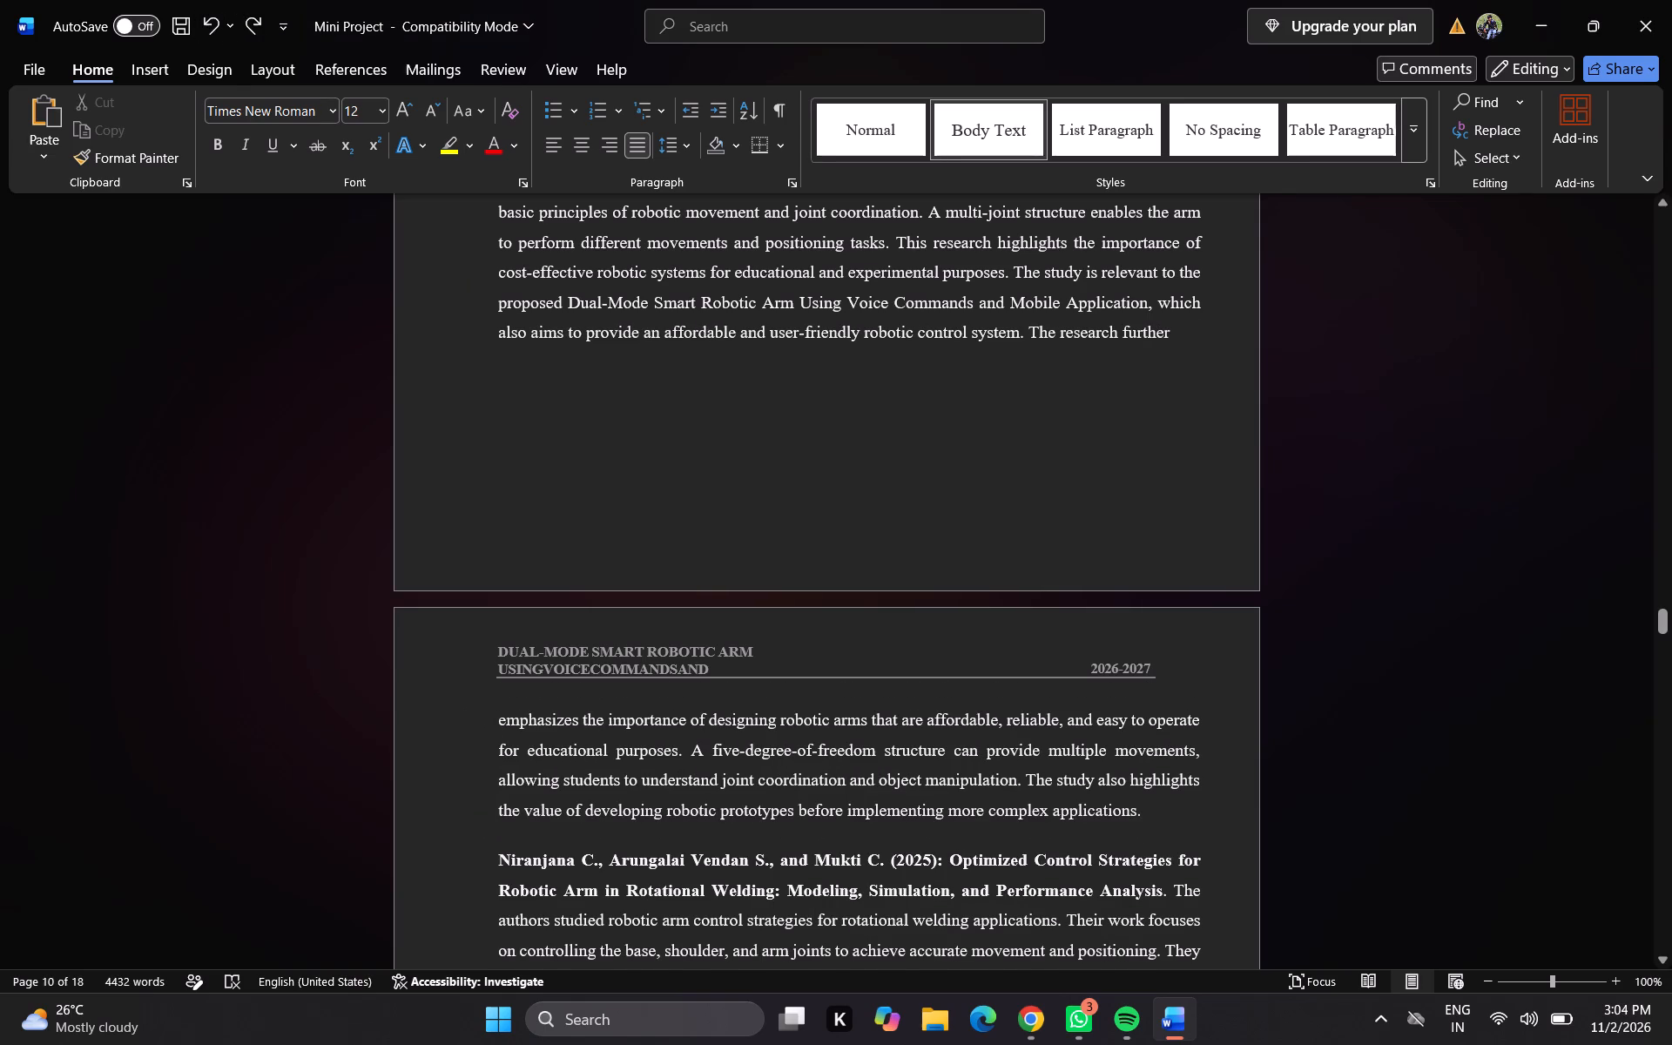
Copy the 2026 entry's four-line continuation and paste it directly after "The research further" on the previous page, as part of the same paragraph.
{"action": "left_click_drag", "start_coordinate": [1143, 814], "coordinate": [522, 714]}
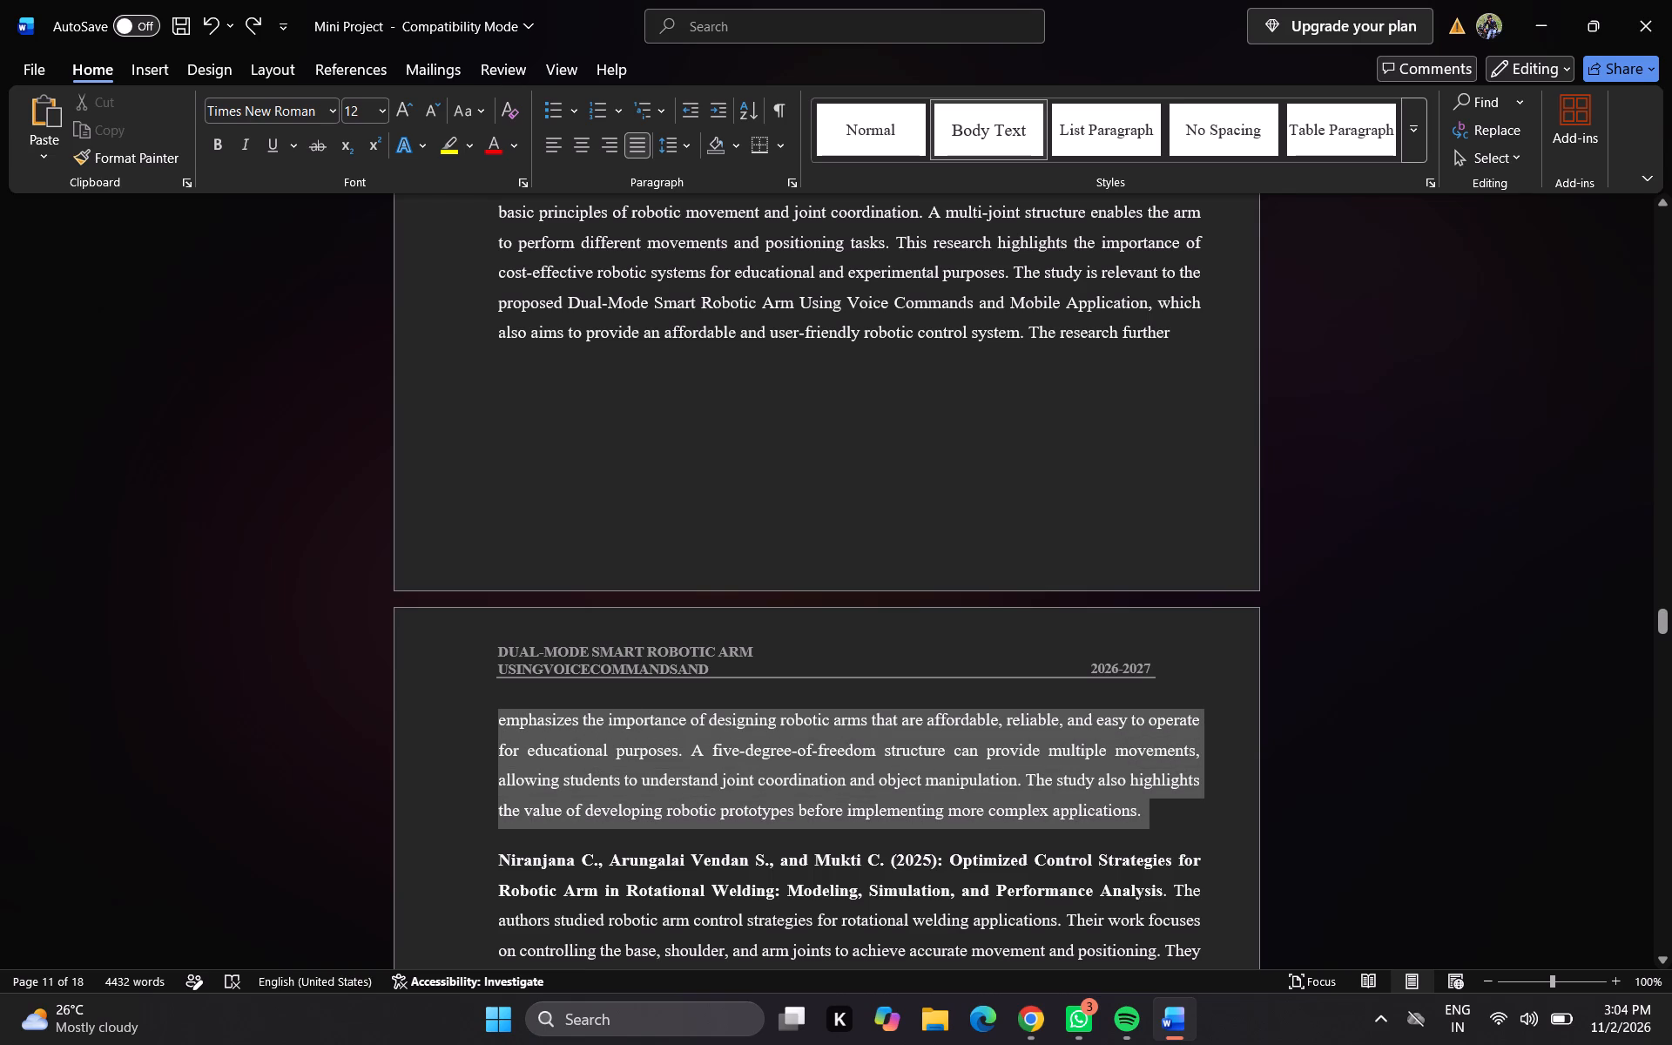
{"action": "left_click_drag", "start_coordinate": [522, 714], "coordinate": [525, 714]}
{"action": "key", "text": "ctrl+c"}
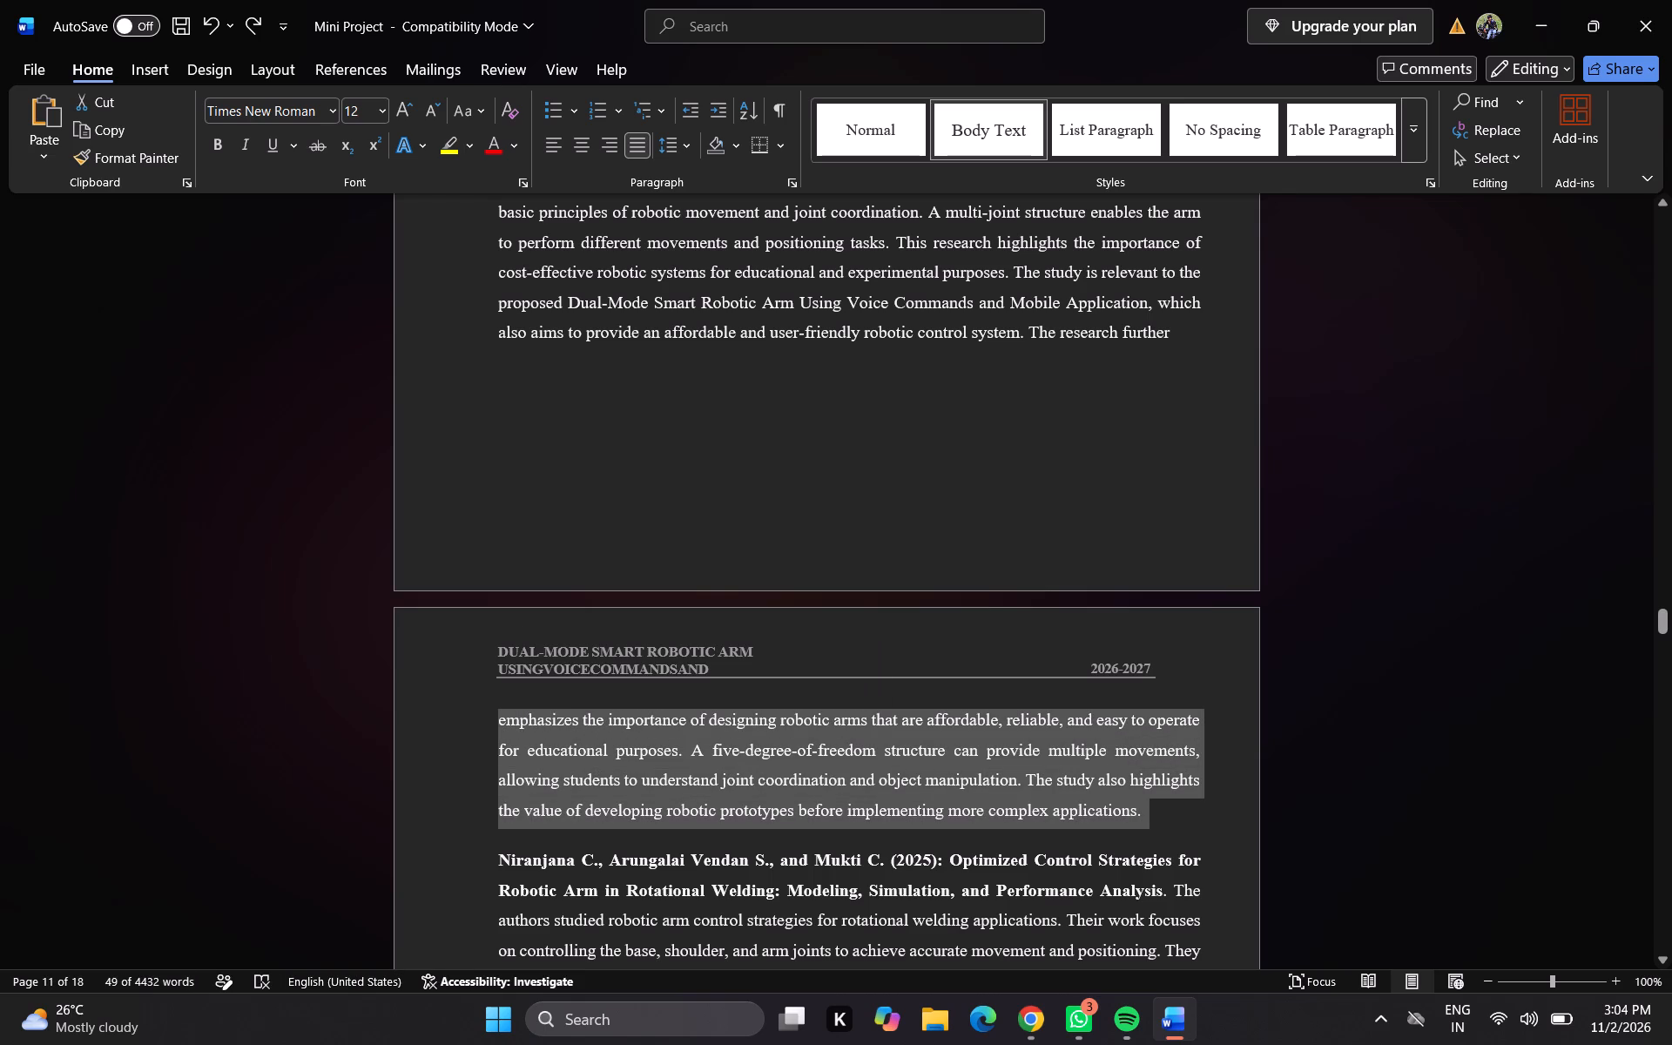
{"action": "left_click", "coordinate": [1185, 327]}
{"action": "key", "text": "Return"}
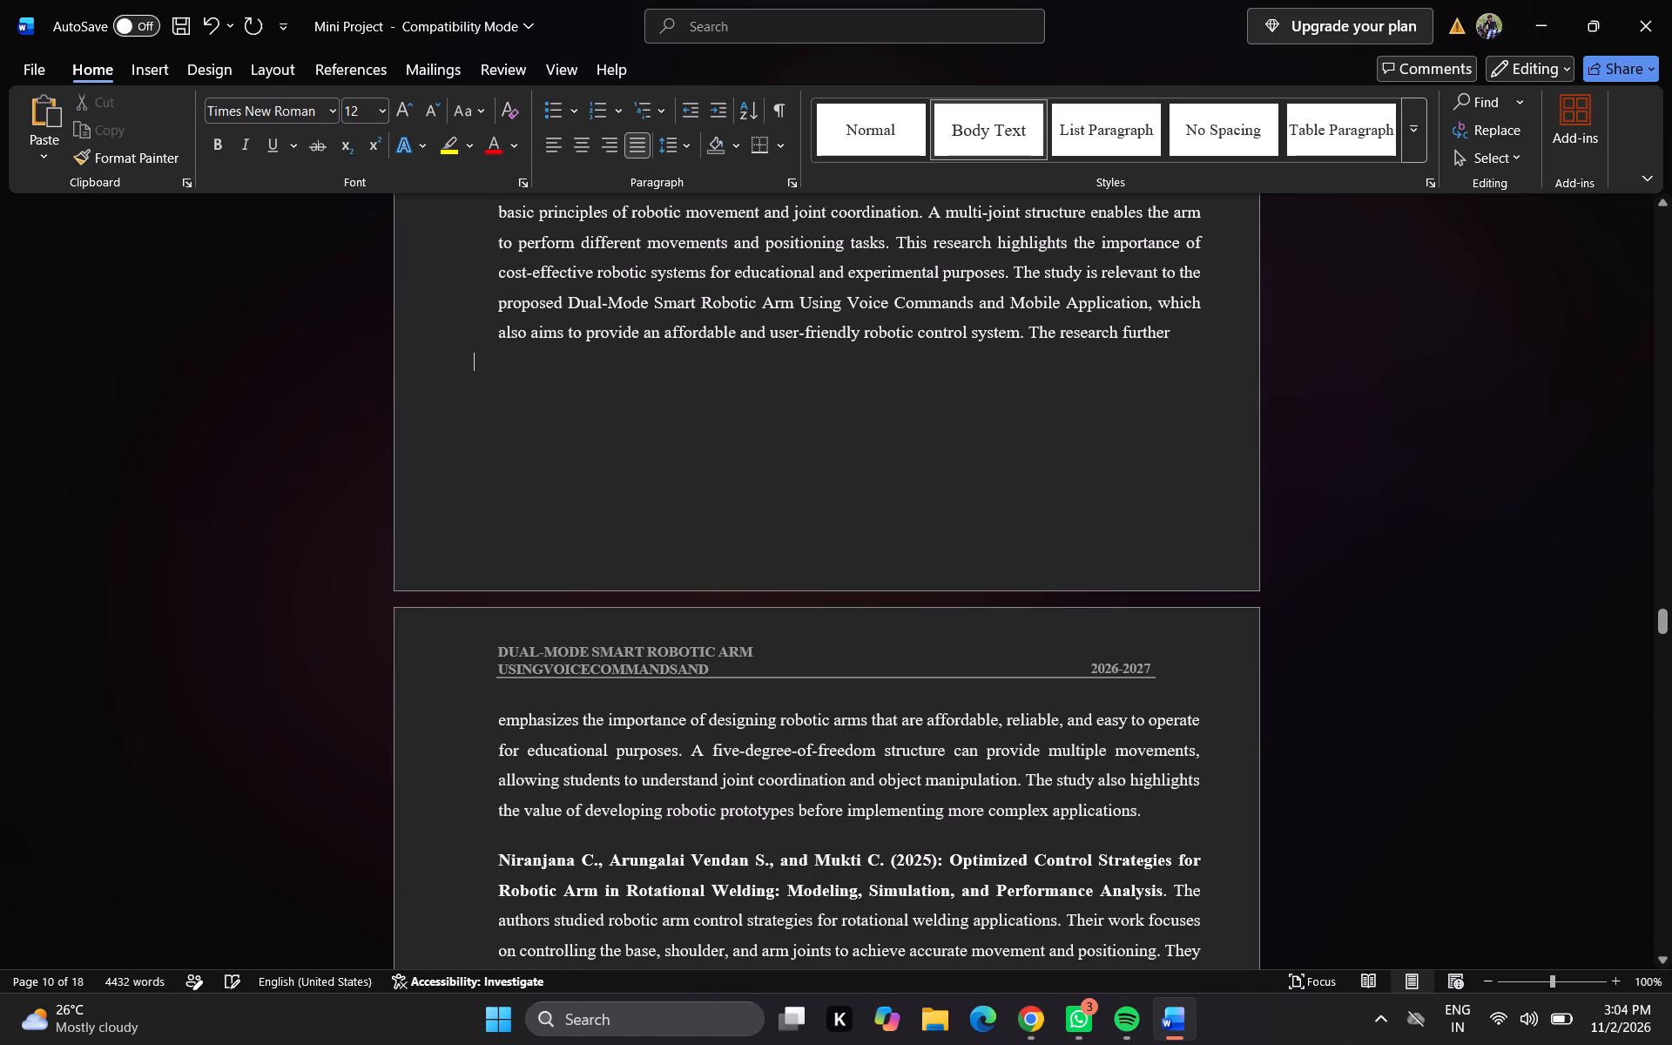
{"action": "key", "text": "ctrl+v"}
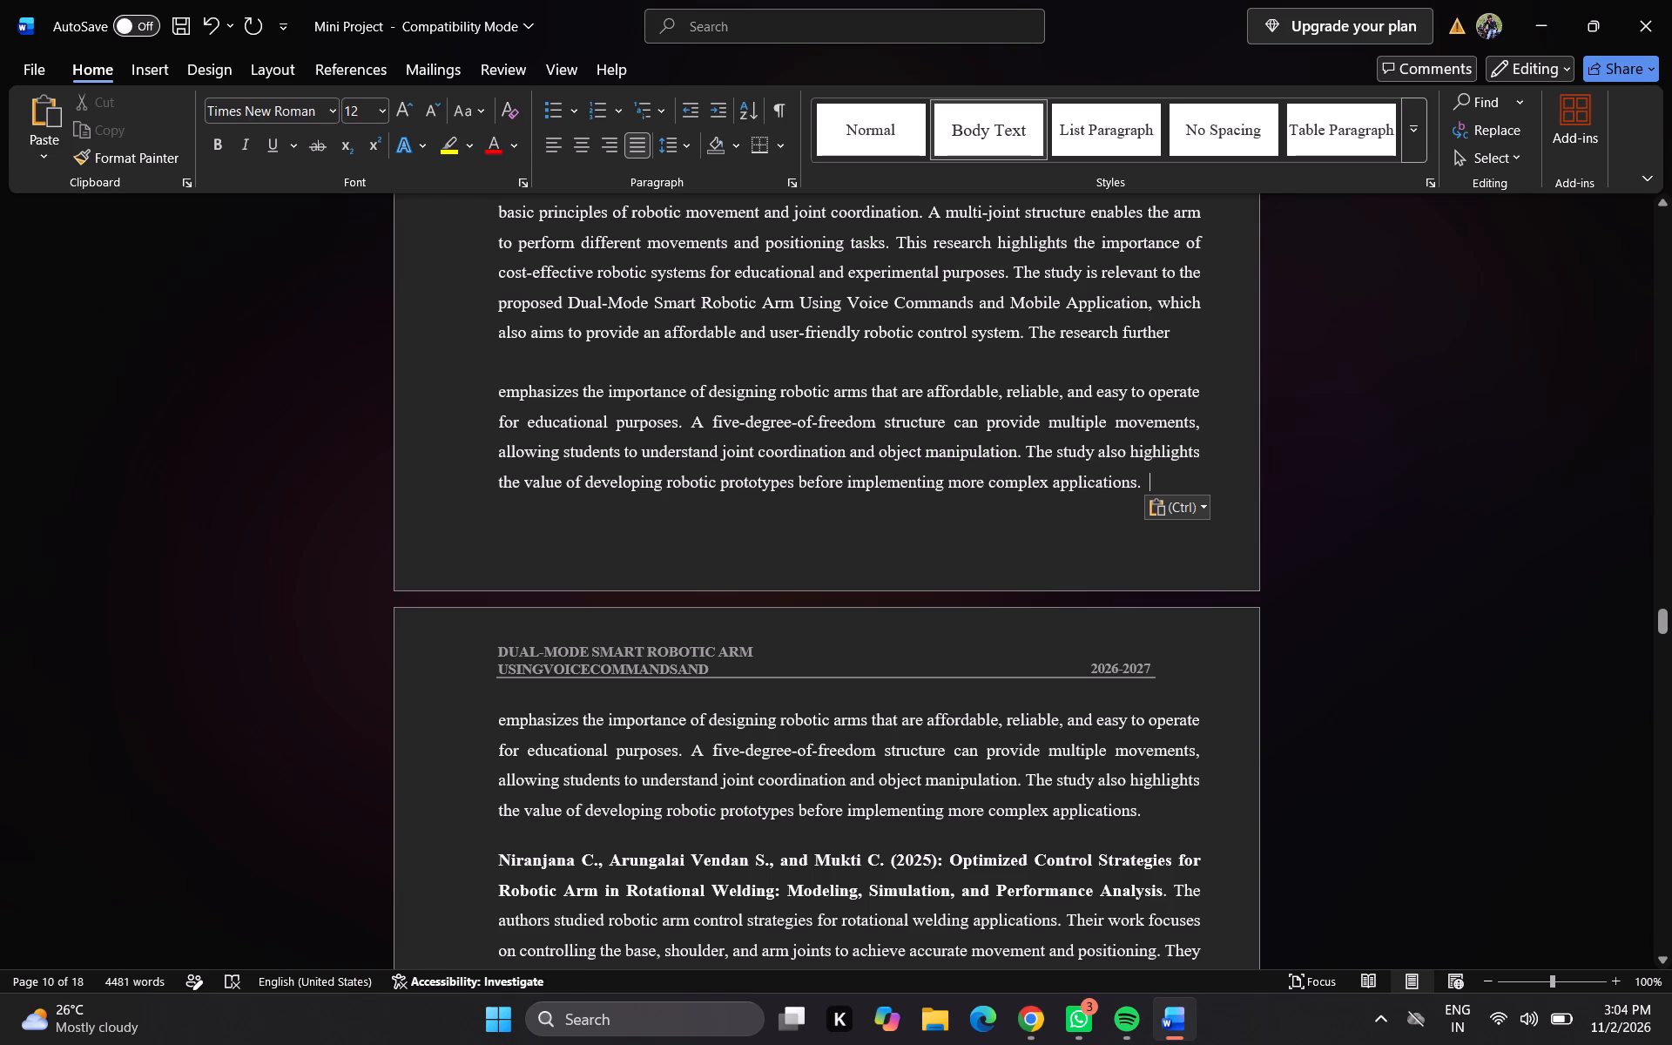
{"action": "left_click", "coordinate": [484, 388]}
{"action": "key", "text": "BackSpace"}
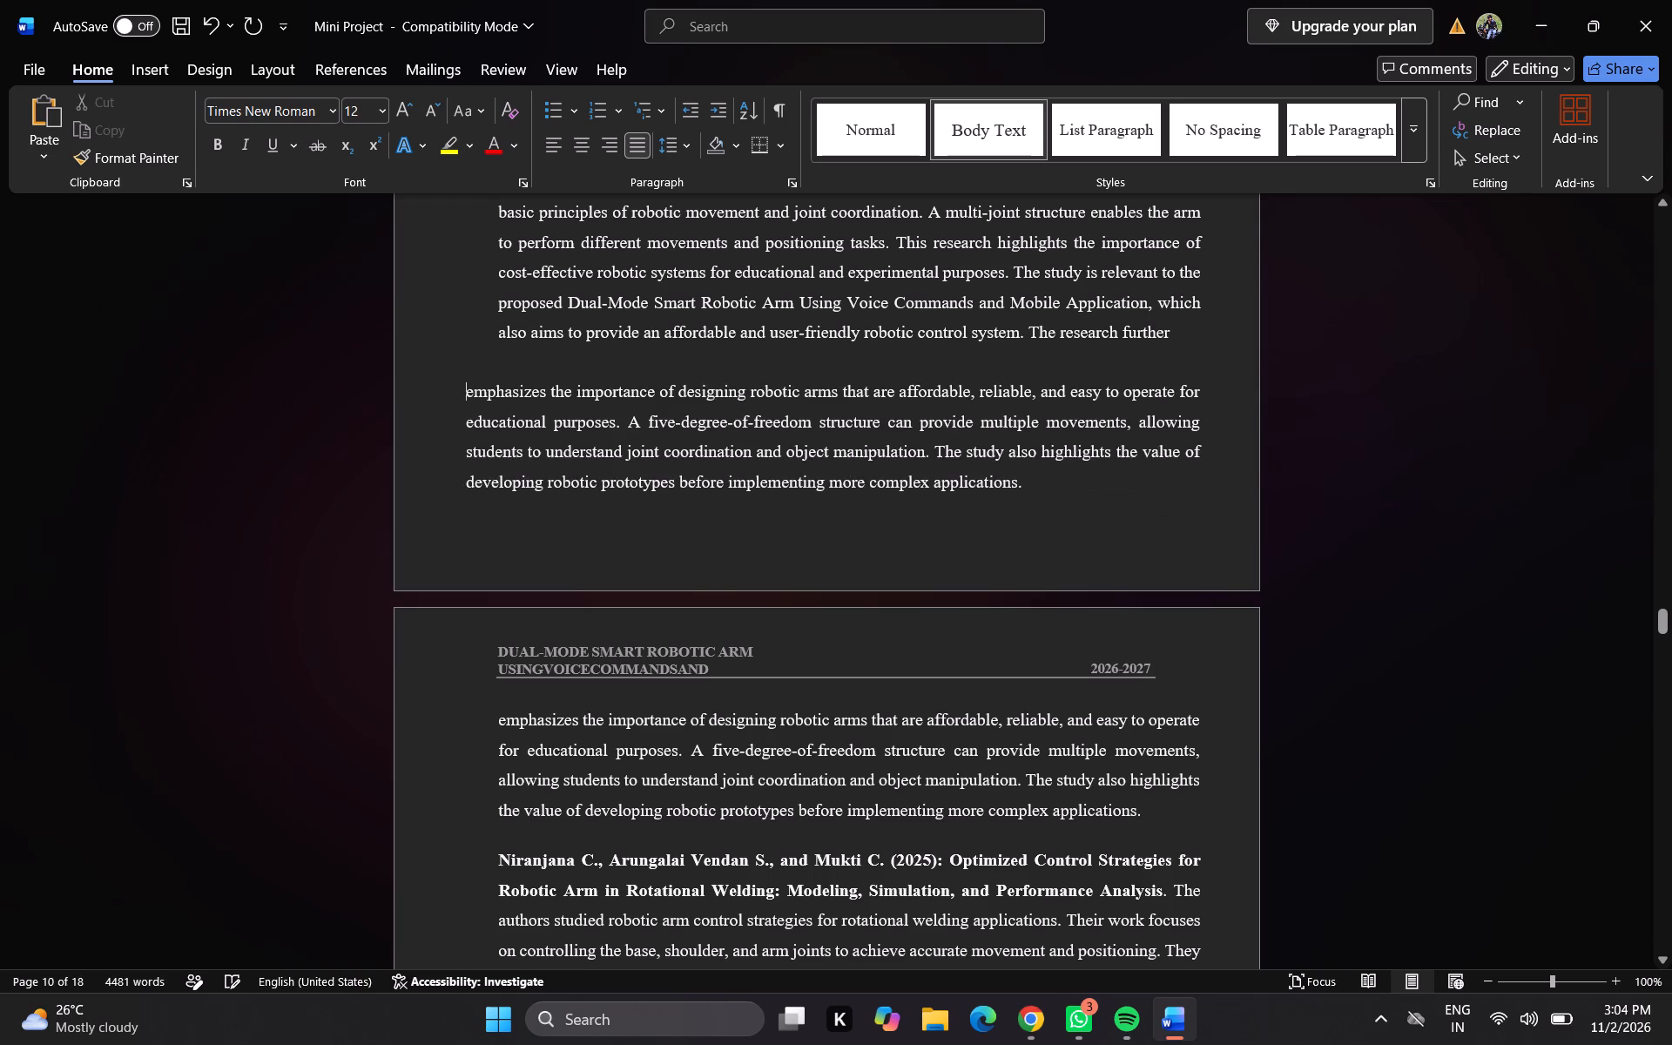
{"action": "key", "text": "BackSpace"}
{"action": "key", "text": "BackSpace"}
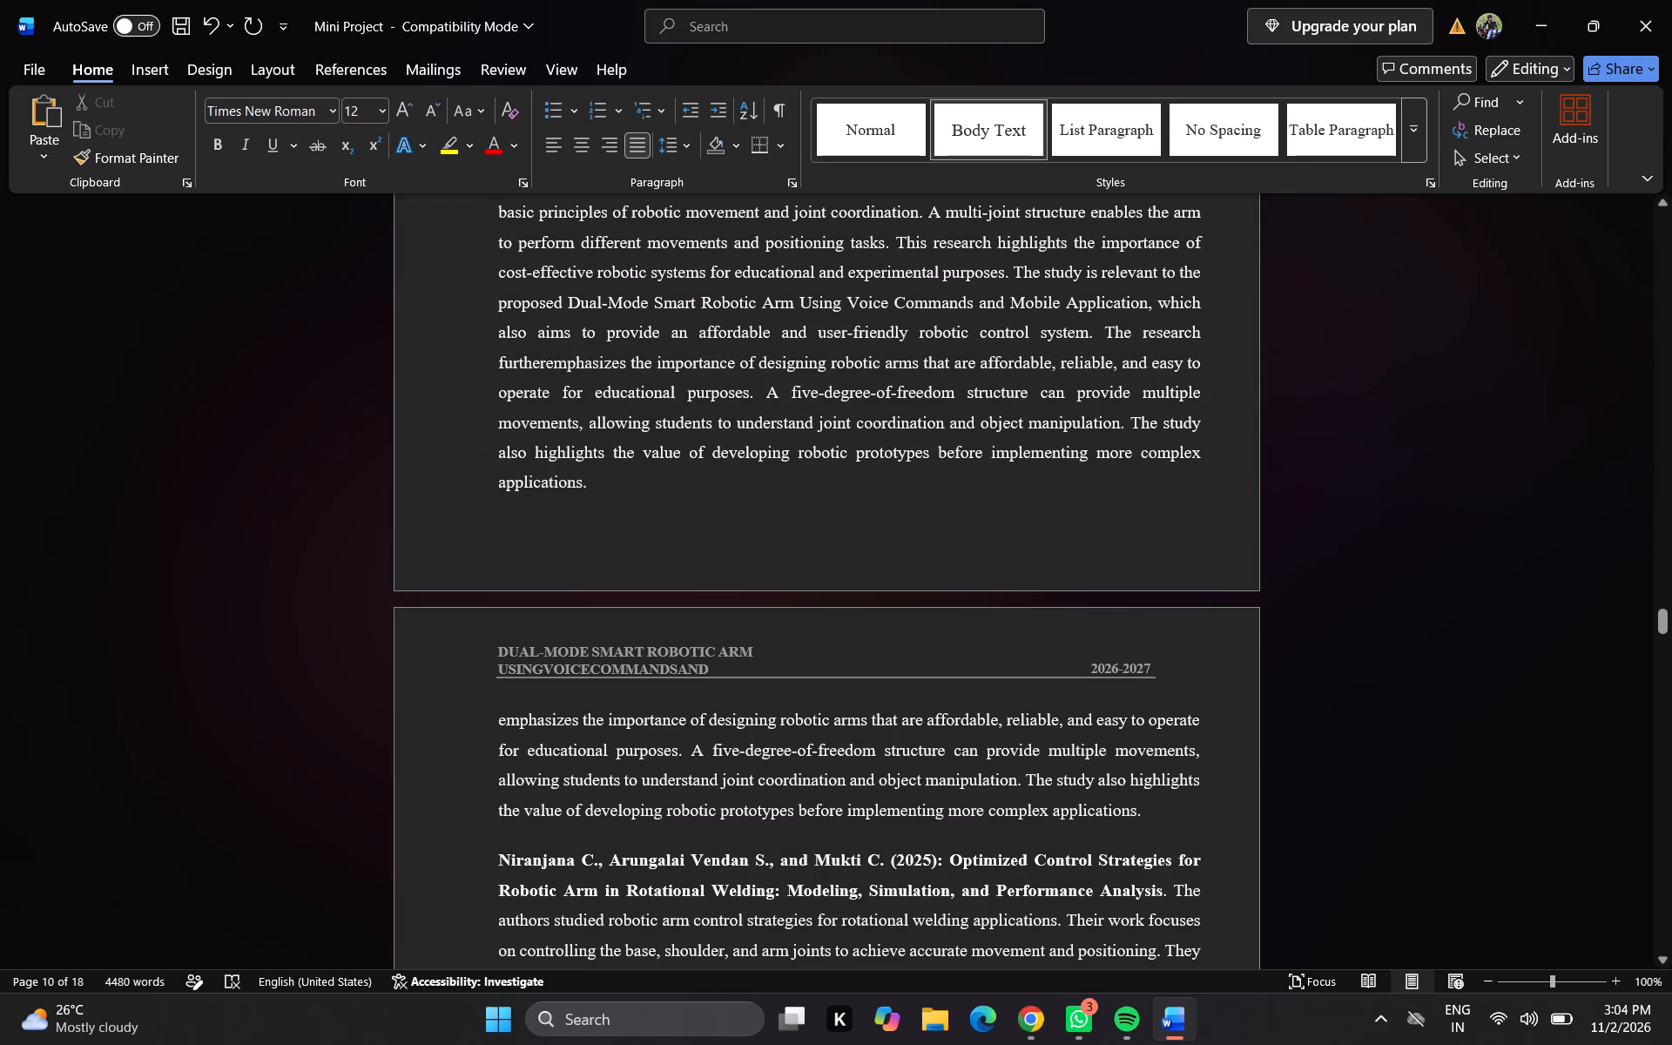
Delete the original continuation paragraph of the 2026 entry and close the gap it leaves above the Rotational Welding entry.
{"action": "left_click_drag", "start_coordinate": [1149, 818], "coordinate": [896, 783]}
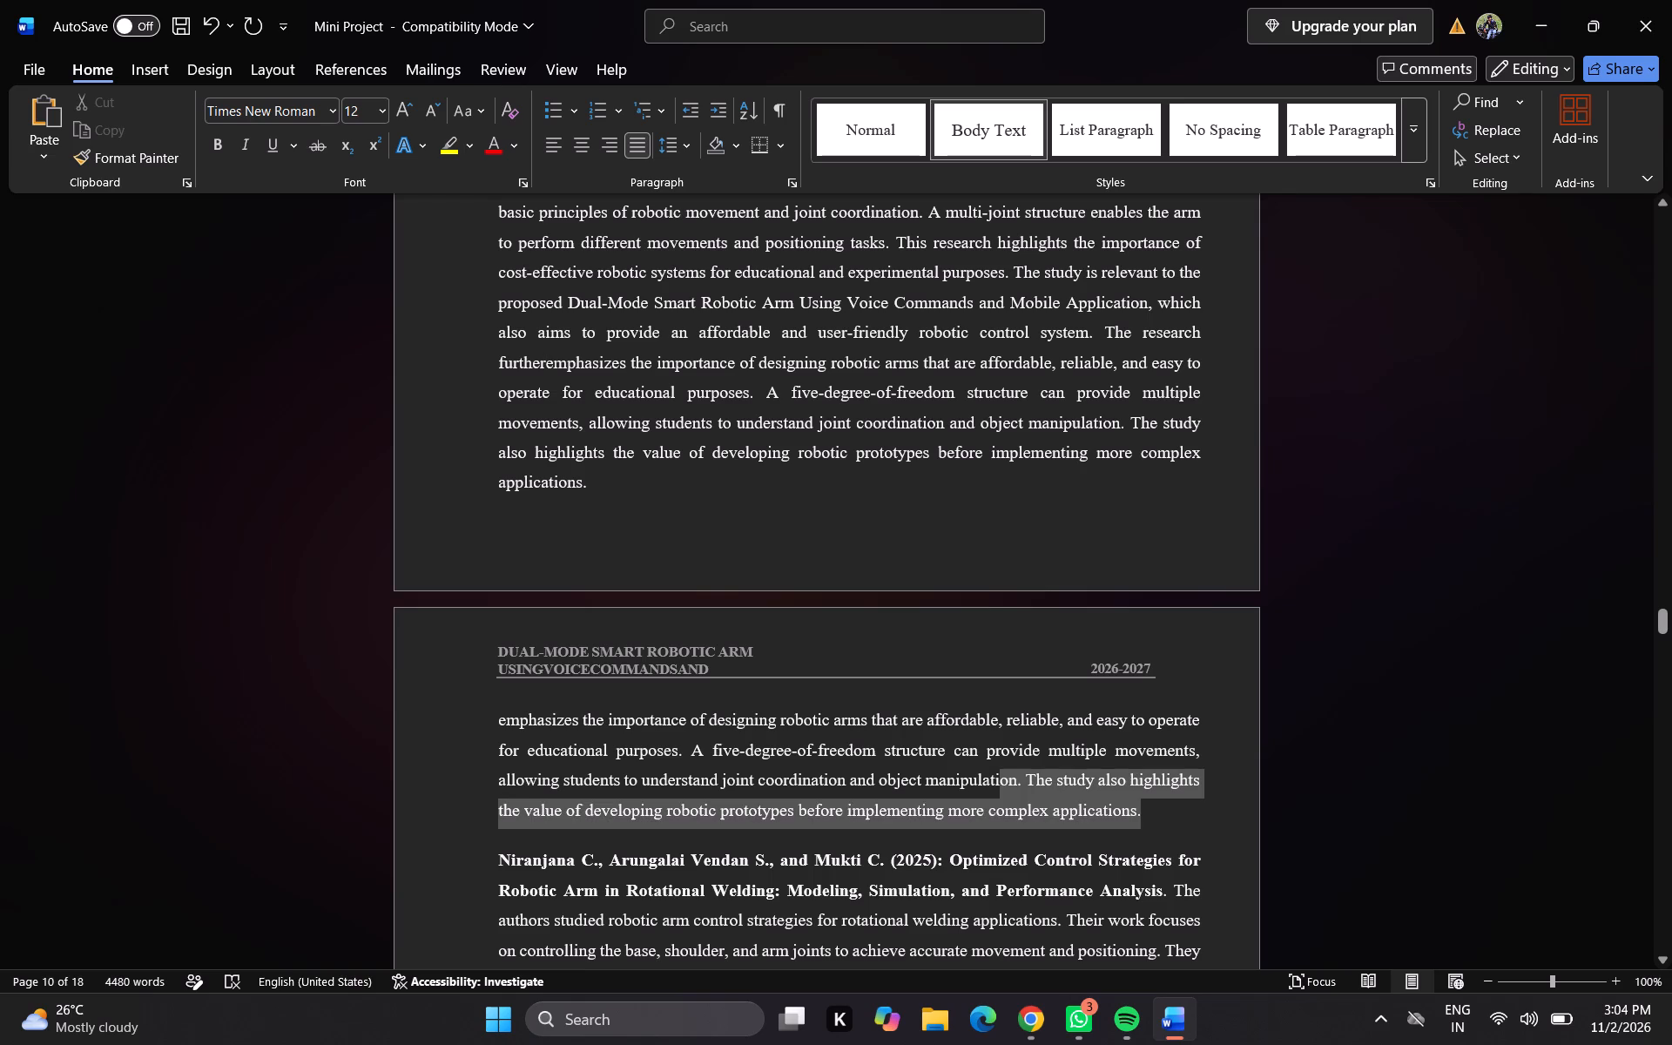
{"action": "left_click_drag", "start_coordinate": [896, 783], "coordinate": [526, 715]}
{"action": "key", "text": "BackSpace"}
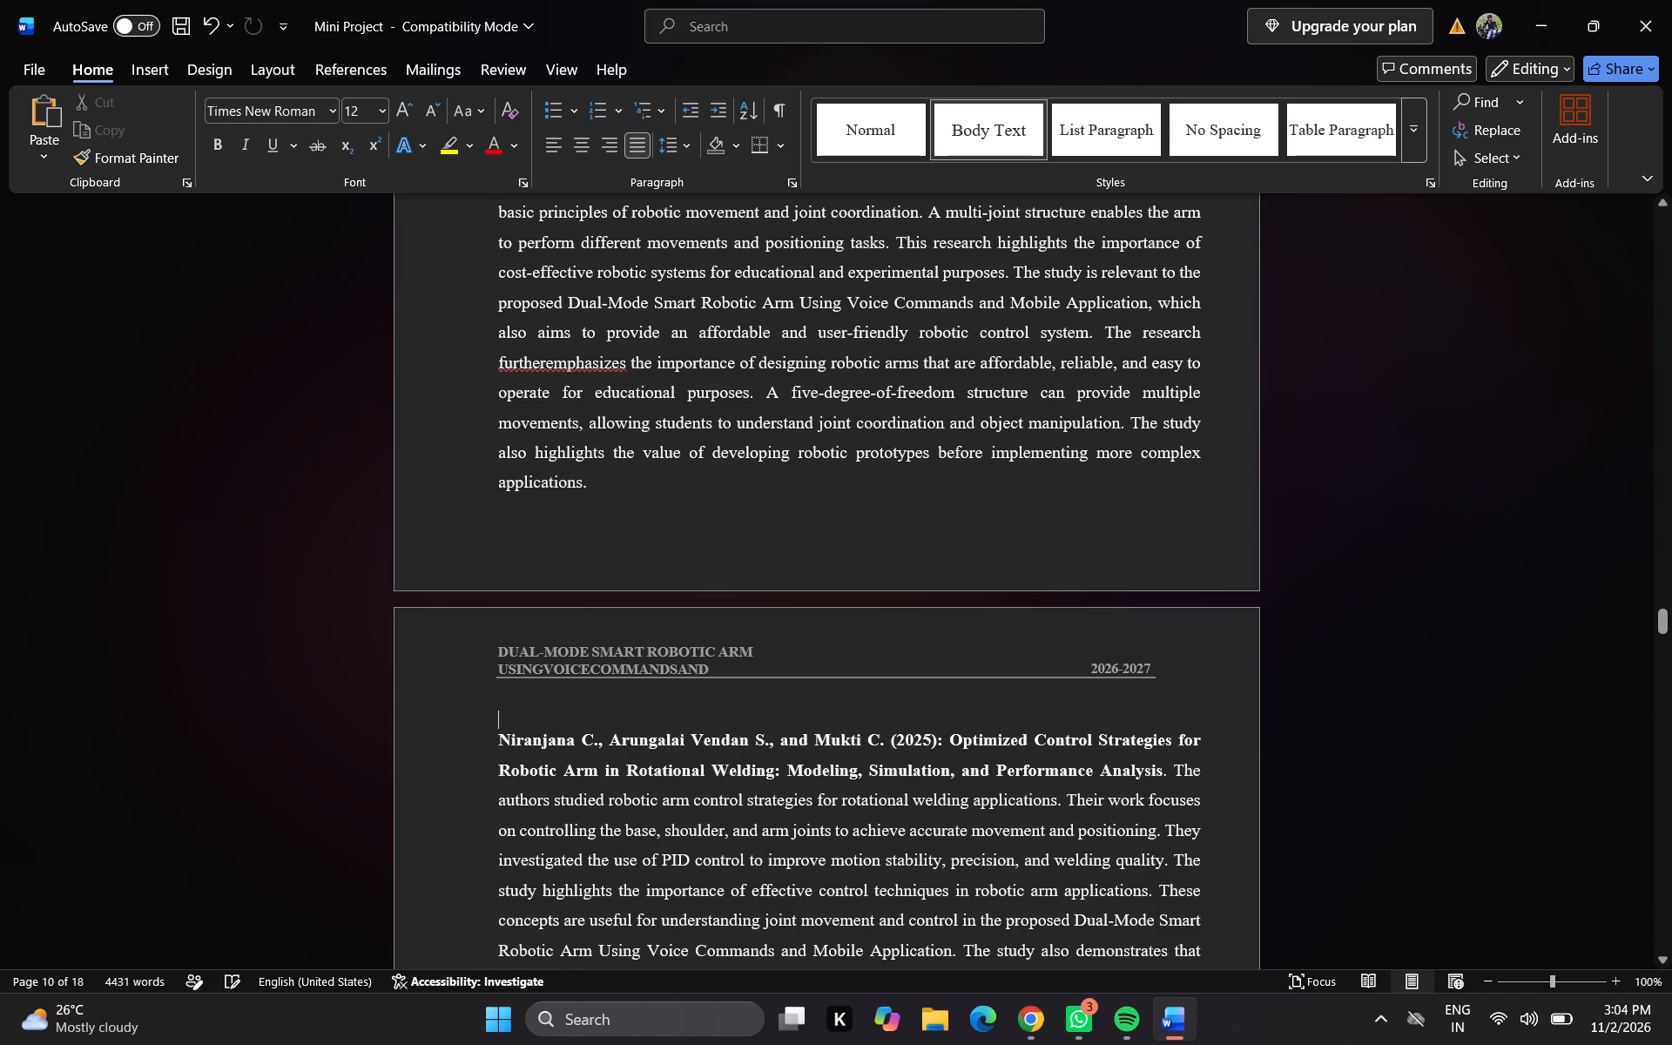
{"action": "key", "text": "BackSpace"}
{"action": "key", "text": "BackSpace"}
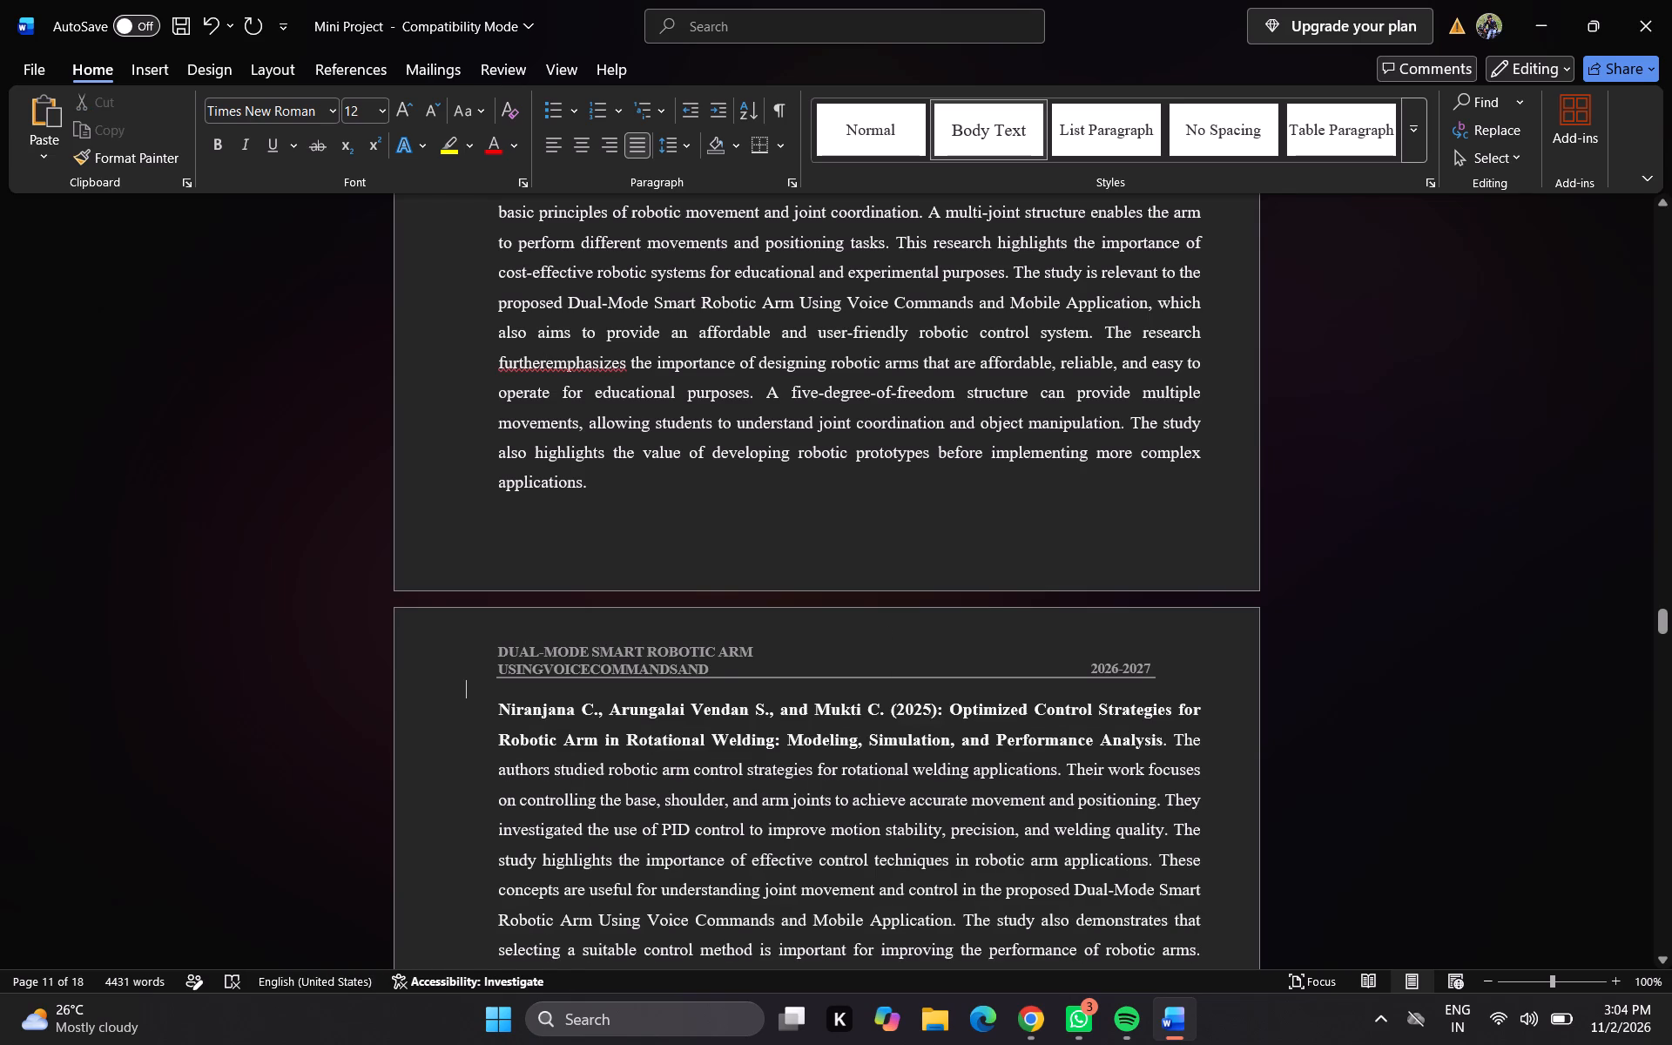
{"action": "left_click", "coordinate": [711, 532]}
{"action": "left_click", "coordinate": [698, 283]}
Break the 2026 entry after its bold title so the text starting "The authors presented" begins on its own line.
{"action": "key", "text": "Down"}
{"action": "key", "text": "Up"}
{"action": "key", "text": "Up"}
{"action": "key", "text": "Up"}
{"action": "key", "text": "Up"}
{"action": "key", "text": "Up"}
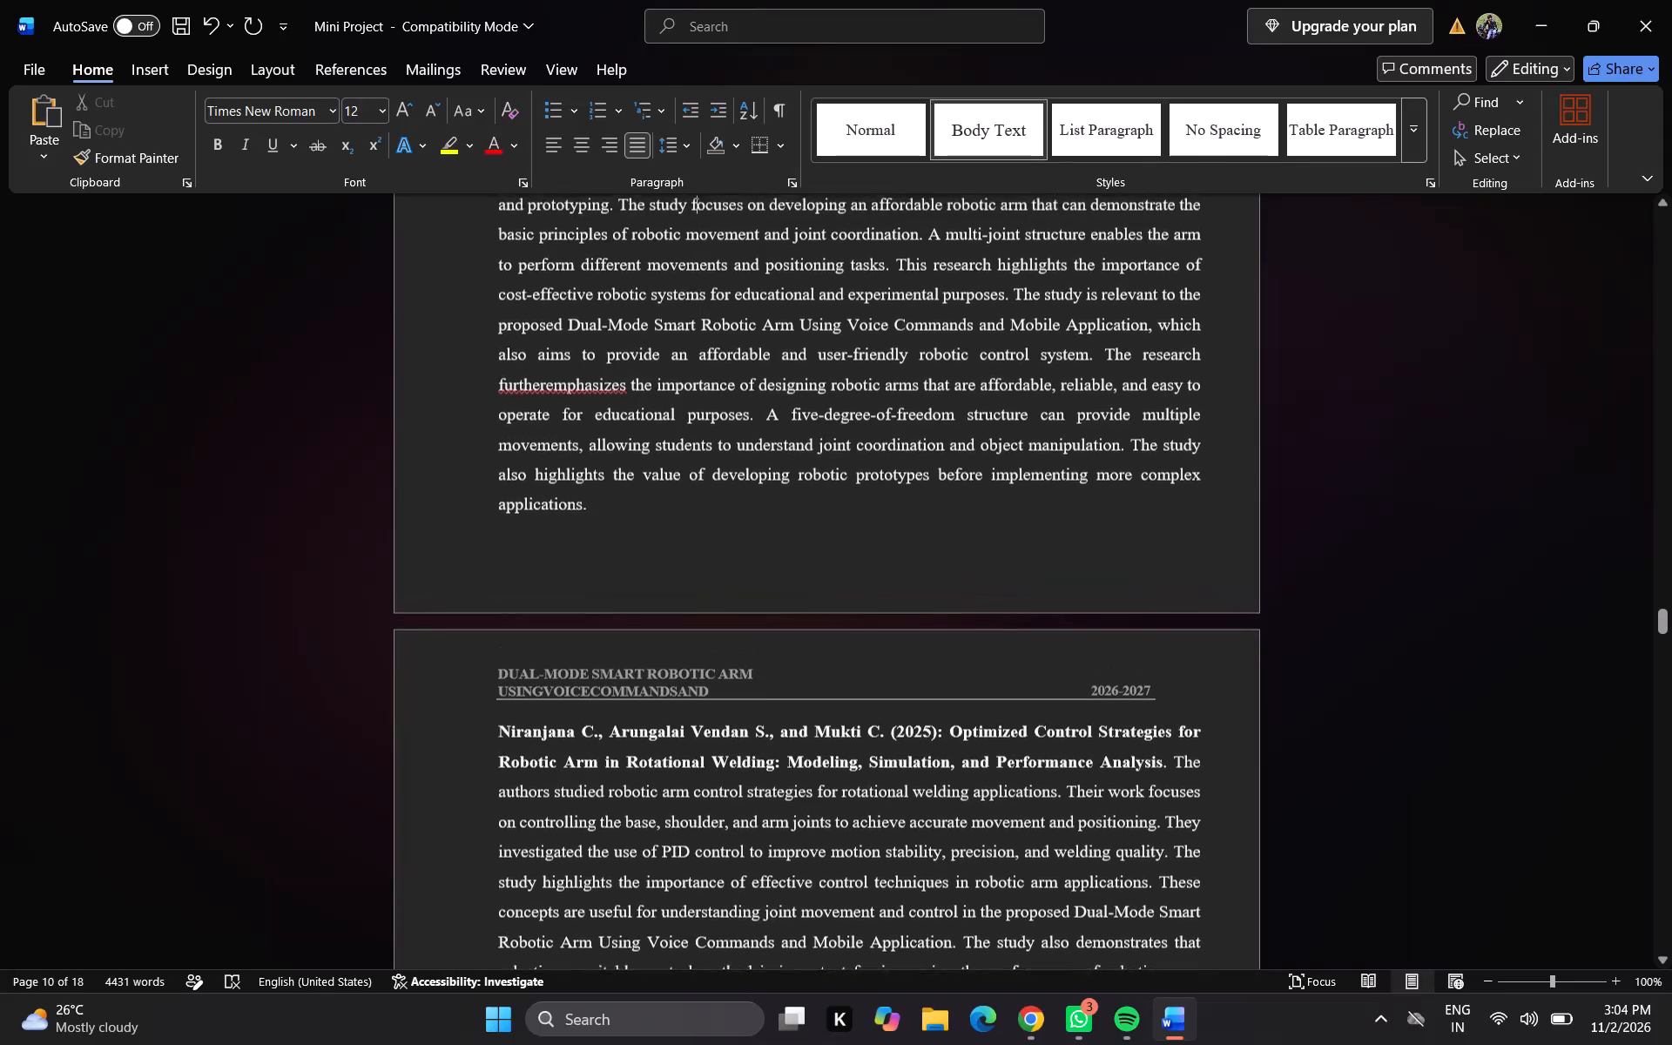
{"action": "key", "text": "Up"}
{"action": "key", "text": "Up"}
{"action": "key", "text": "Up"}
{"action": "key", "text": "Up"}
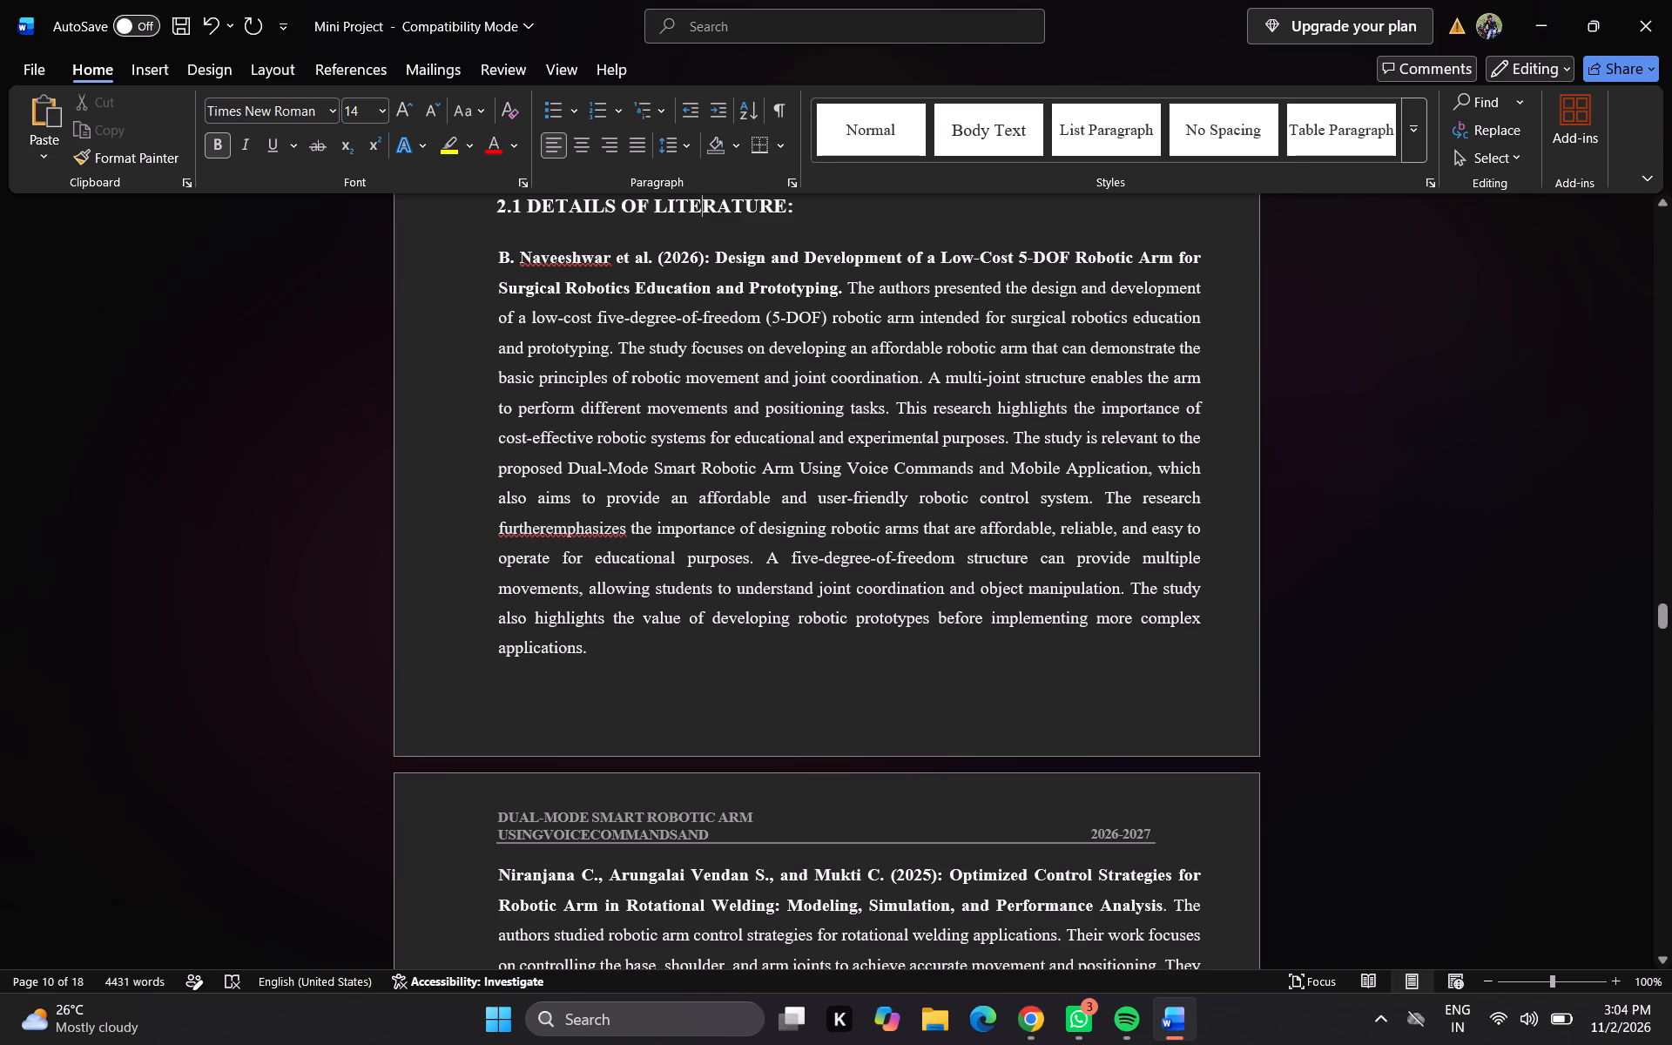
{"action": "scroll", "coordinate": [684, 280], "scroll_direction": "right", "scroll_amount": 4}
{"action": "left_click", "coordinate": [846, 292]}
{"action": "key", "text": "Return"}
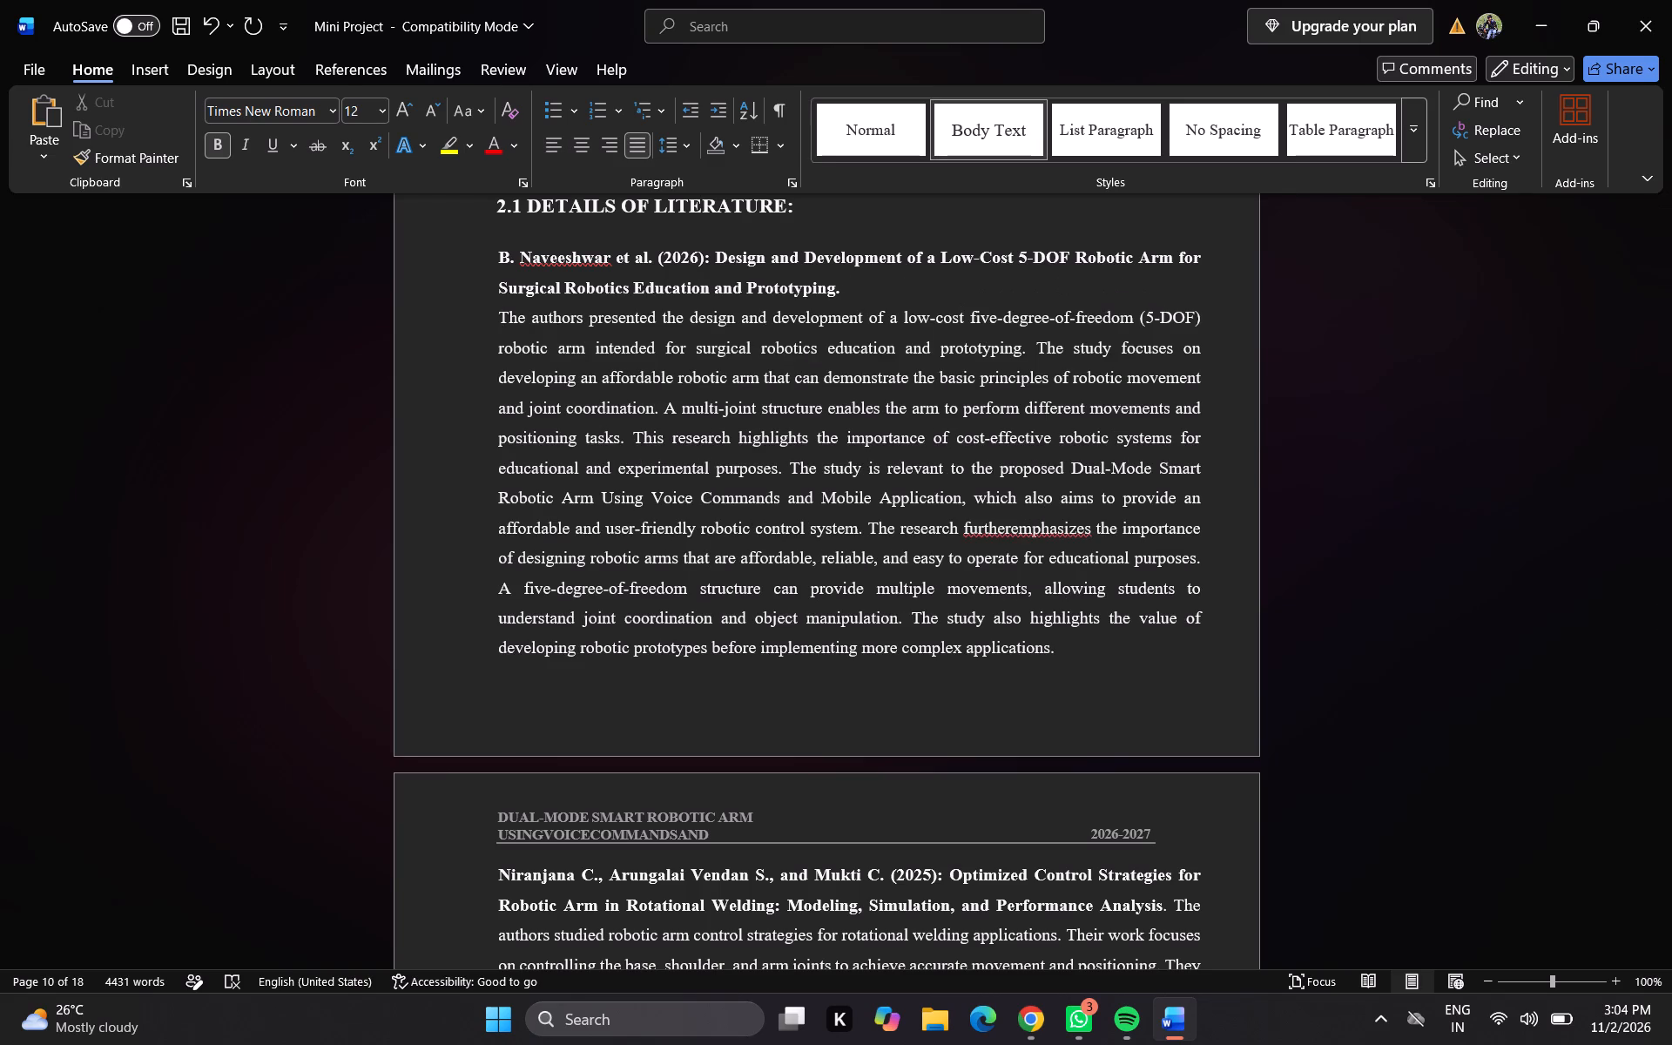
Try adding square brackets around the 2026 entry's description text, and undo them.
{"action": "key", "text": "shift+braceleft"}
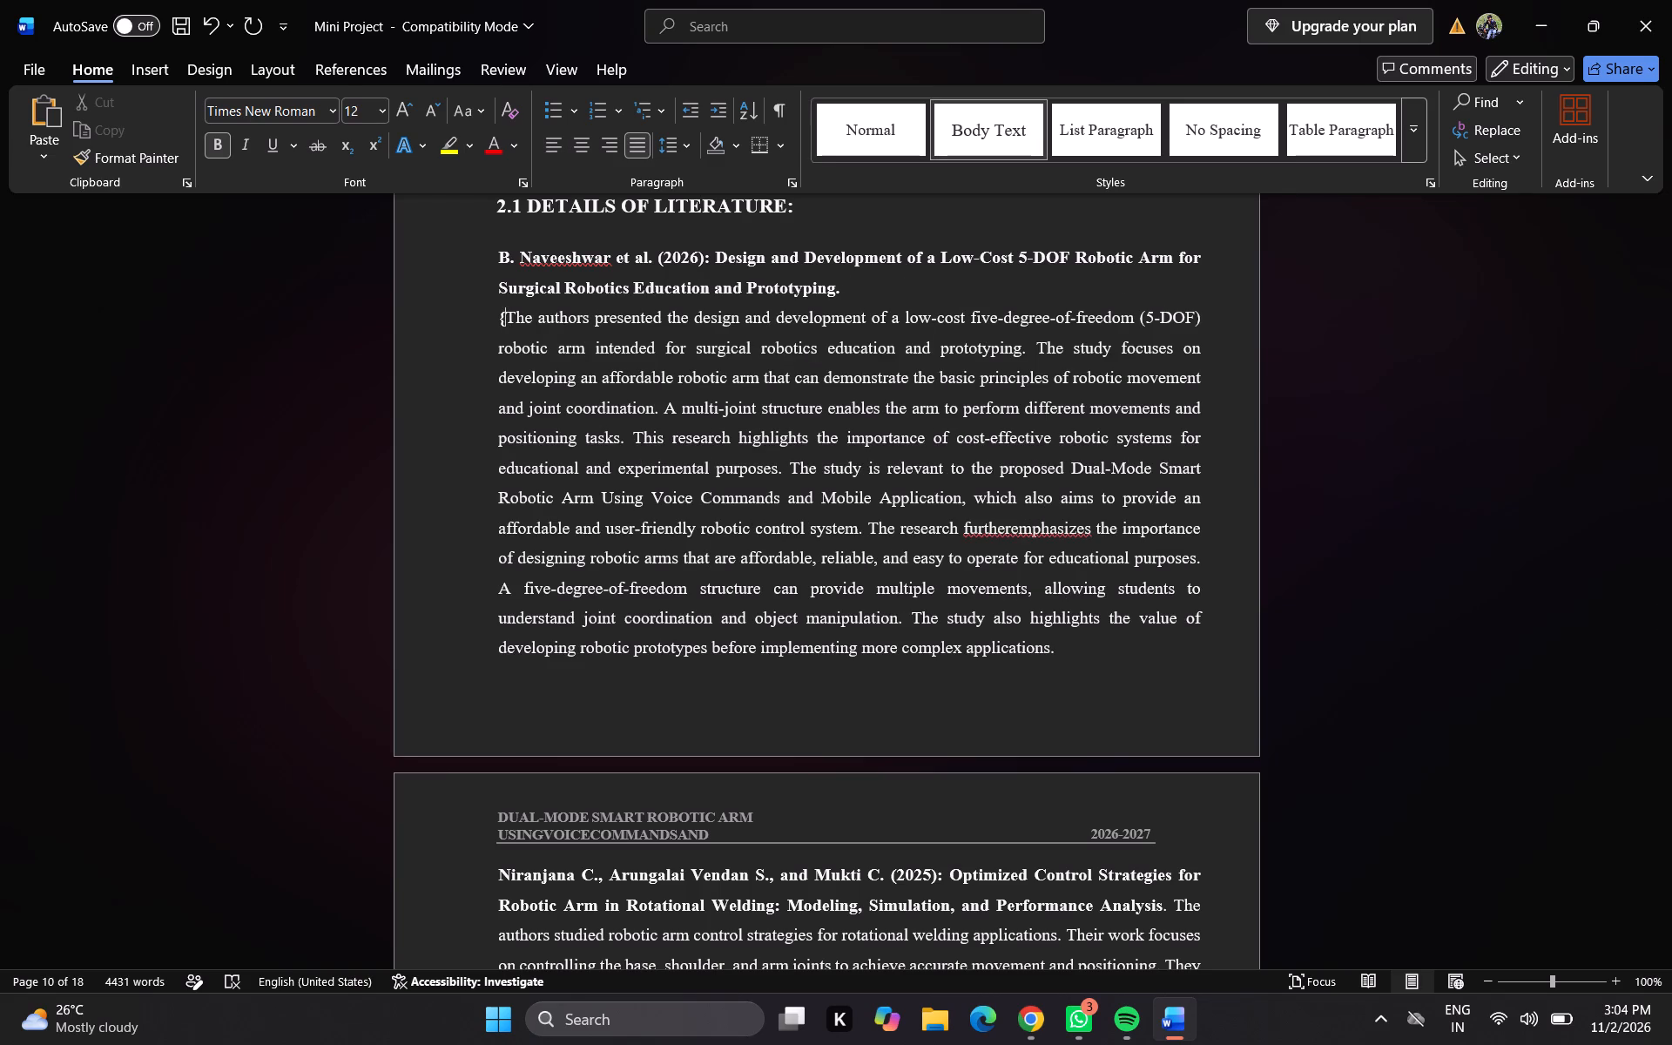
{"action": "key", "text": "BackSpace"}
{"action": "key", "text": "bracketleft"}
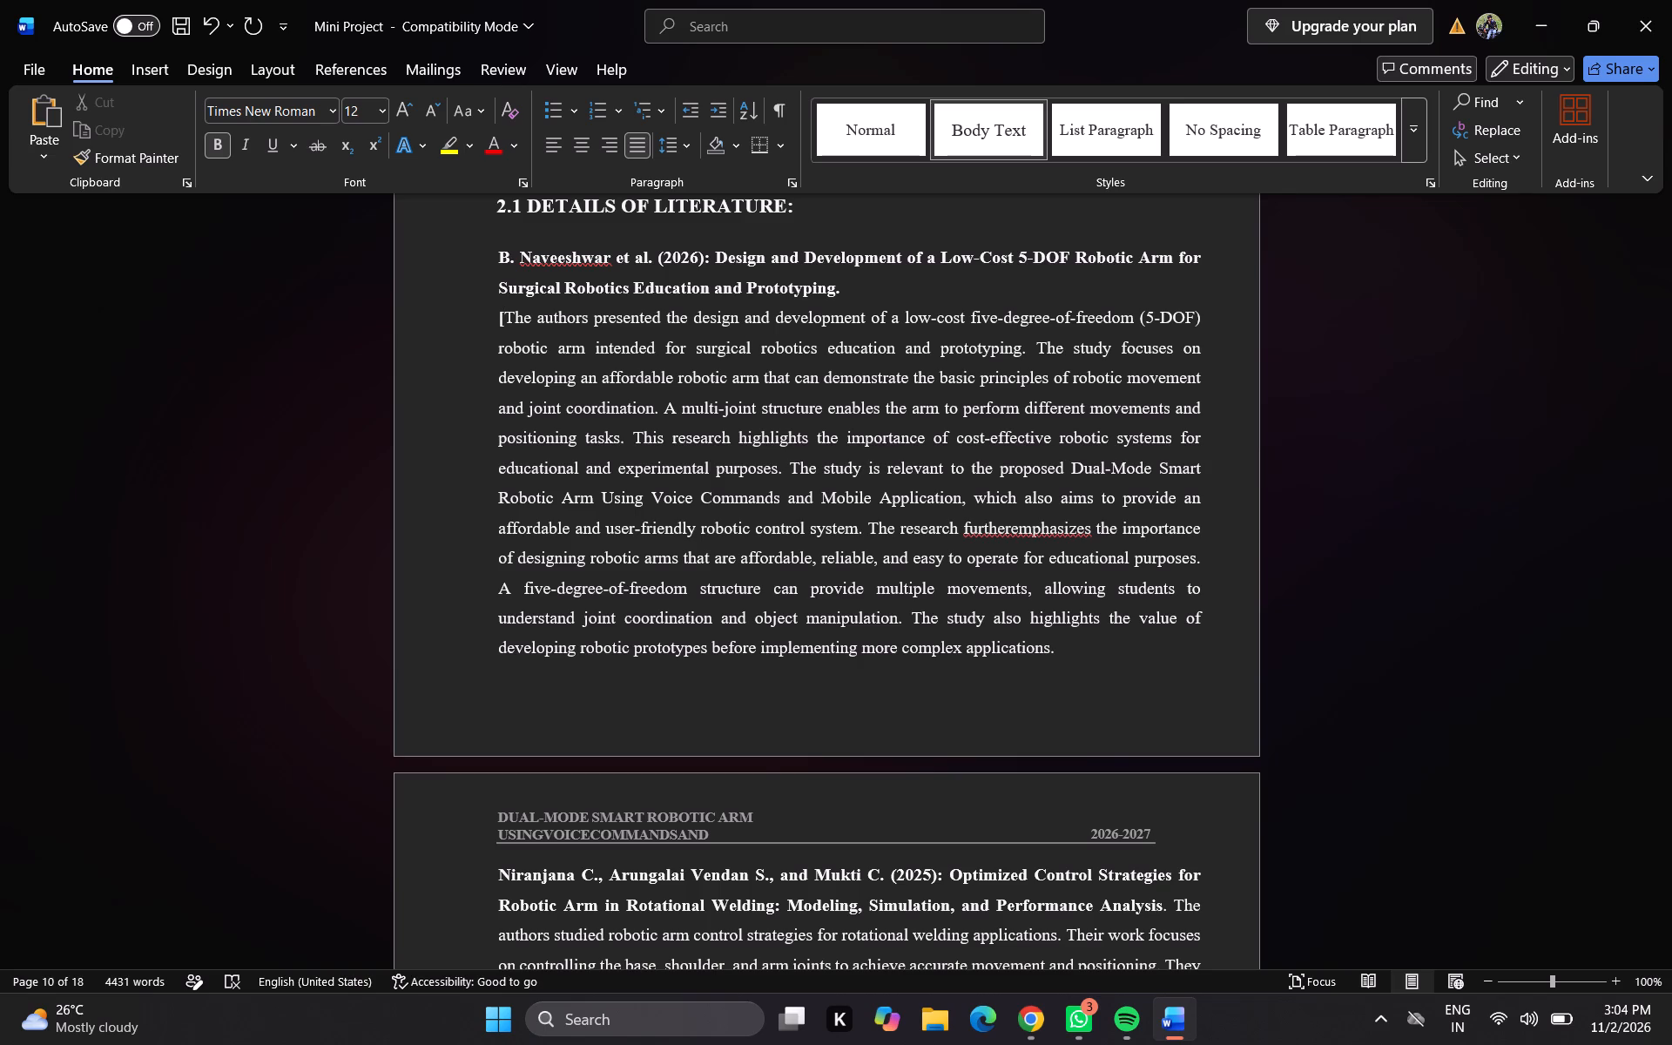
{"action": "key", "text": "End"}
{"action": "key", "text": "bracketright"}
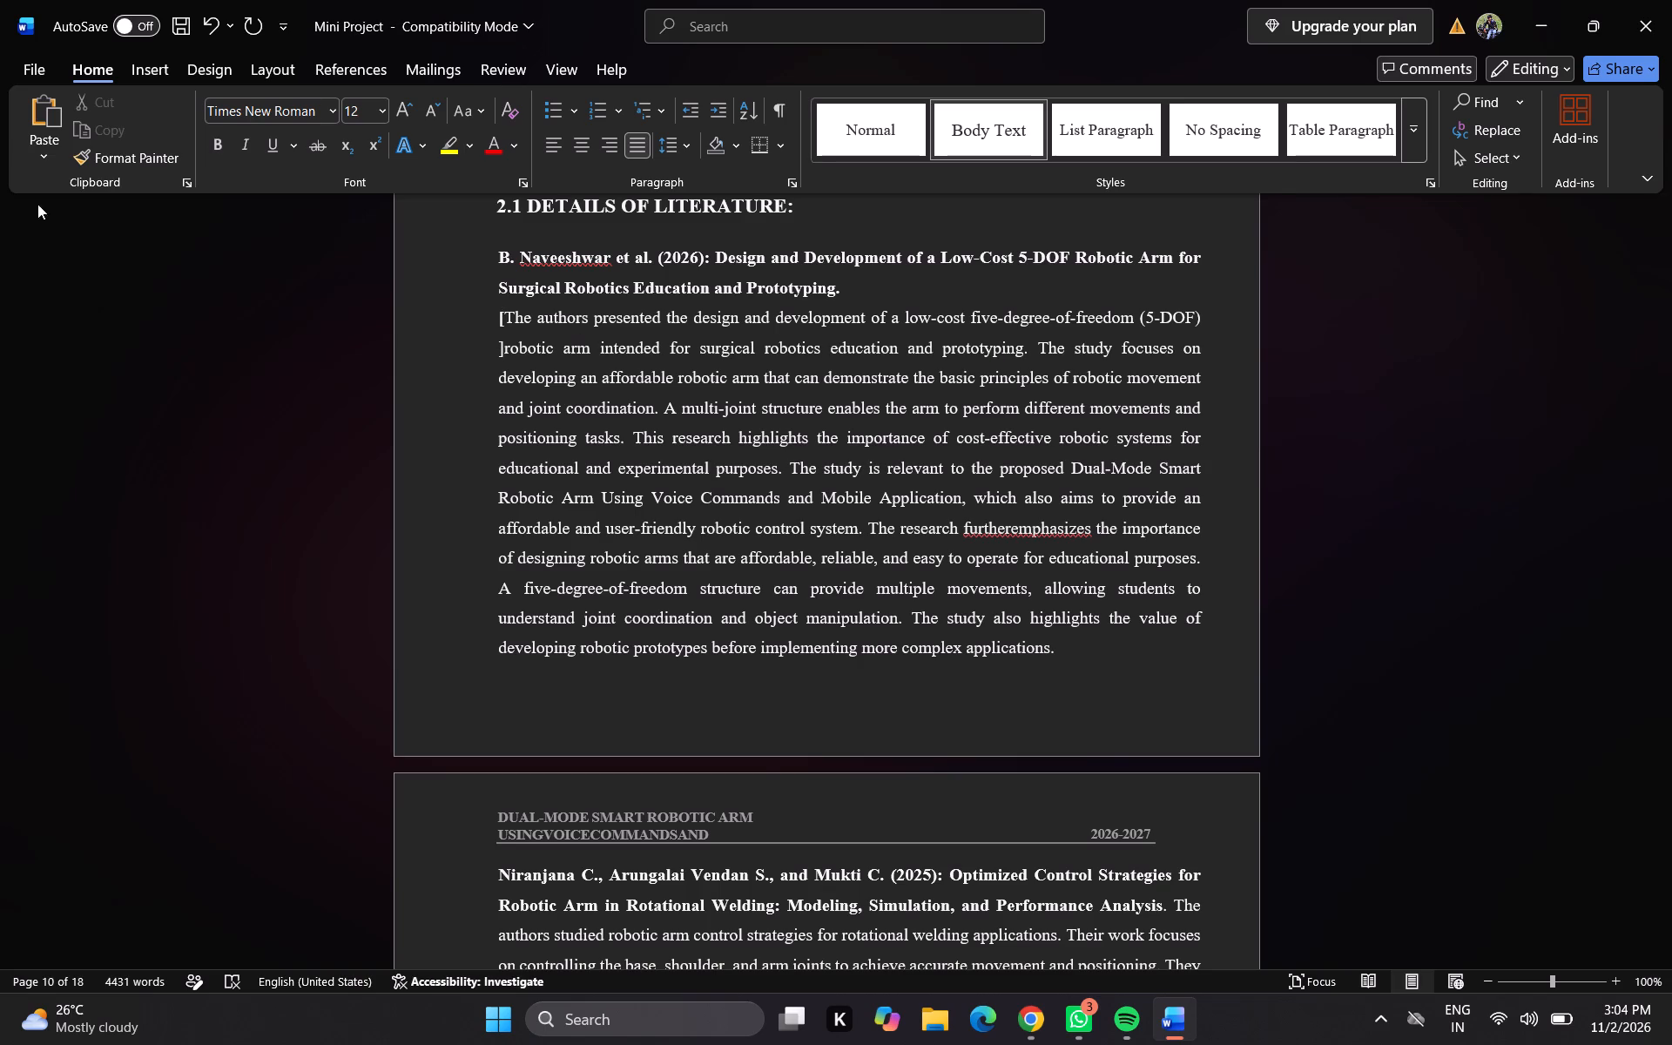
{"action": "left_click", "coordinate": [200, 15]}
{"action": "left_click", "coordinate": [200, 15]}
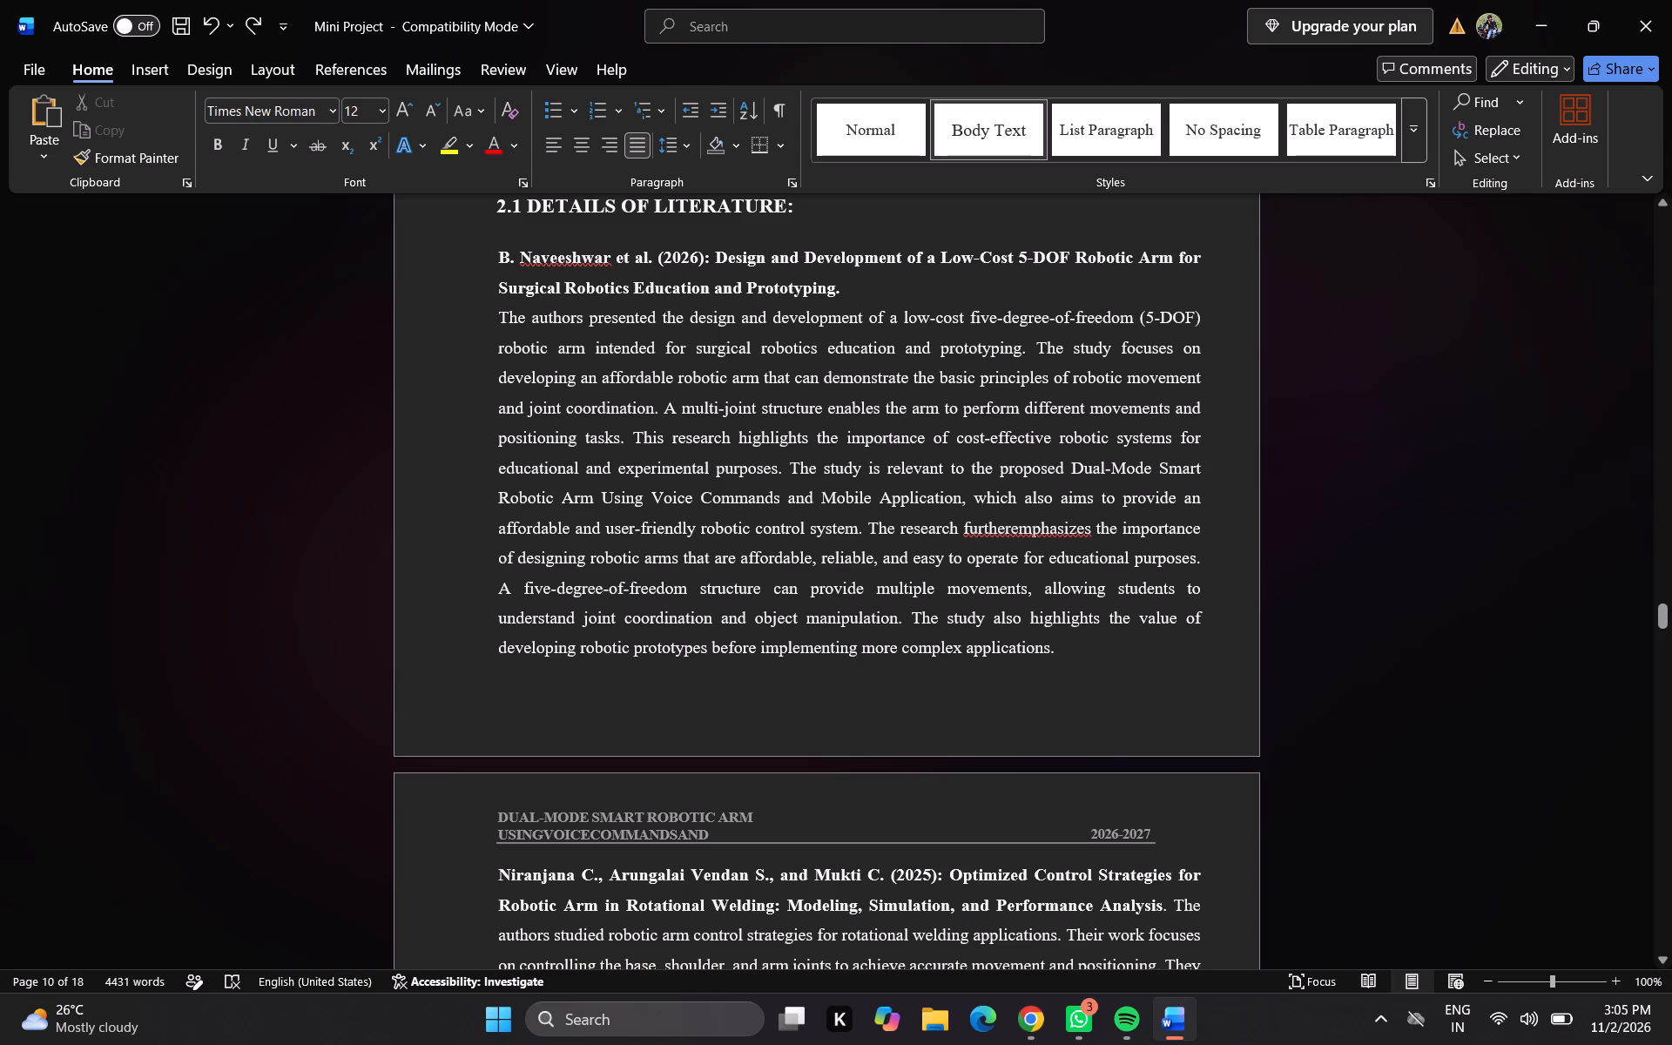
Insert a space between "further" and "emphasizes" in the 2026 entry.
{"action": "left_click", "coordinate": [1011, 526]}
{"action": "key", "text": "space"}
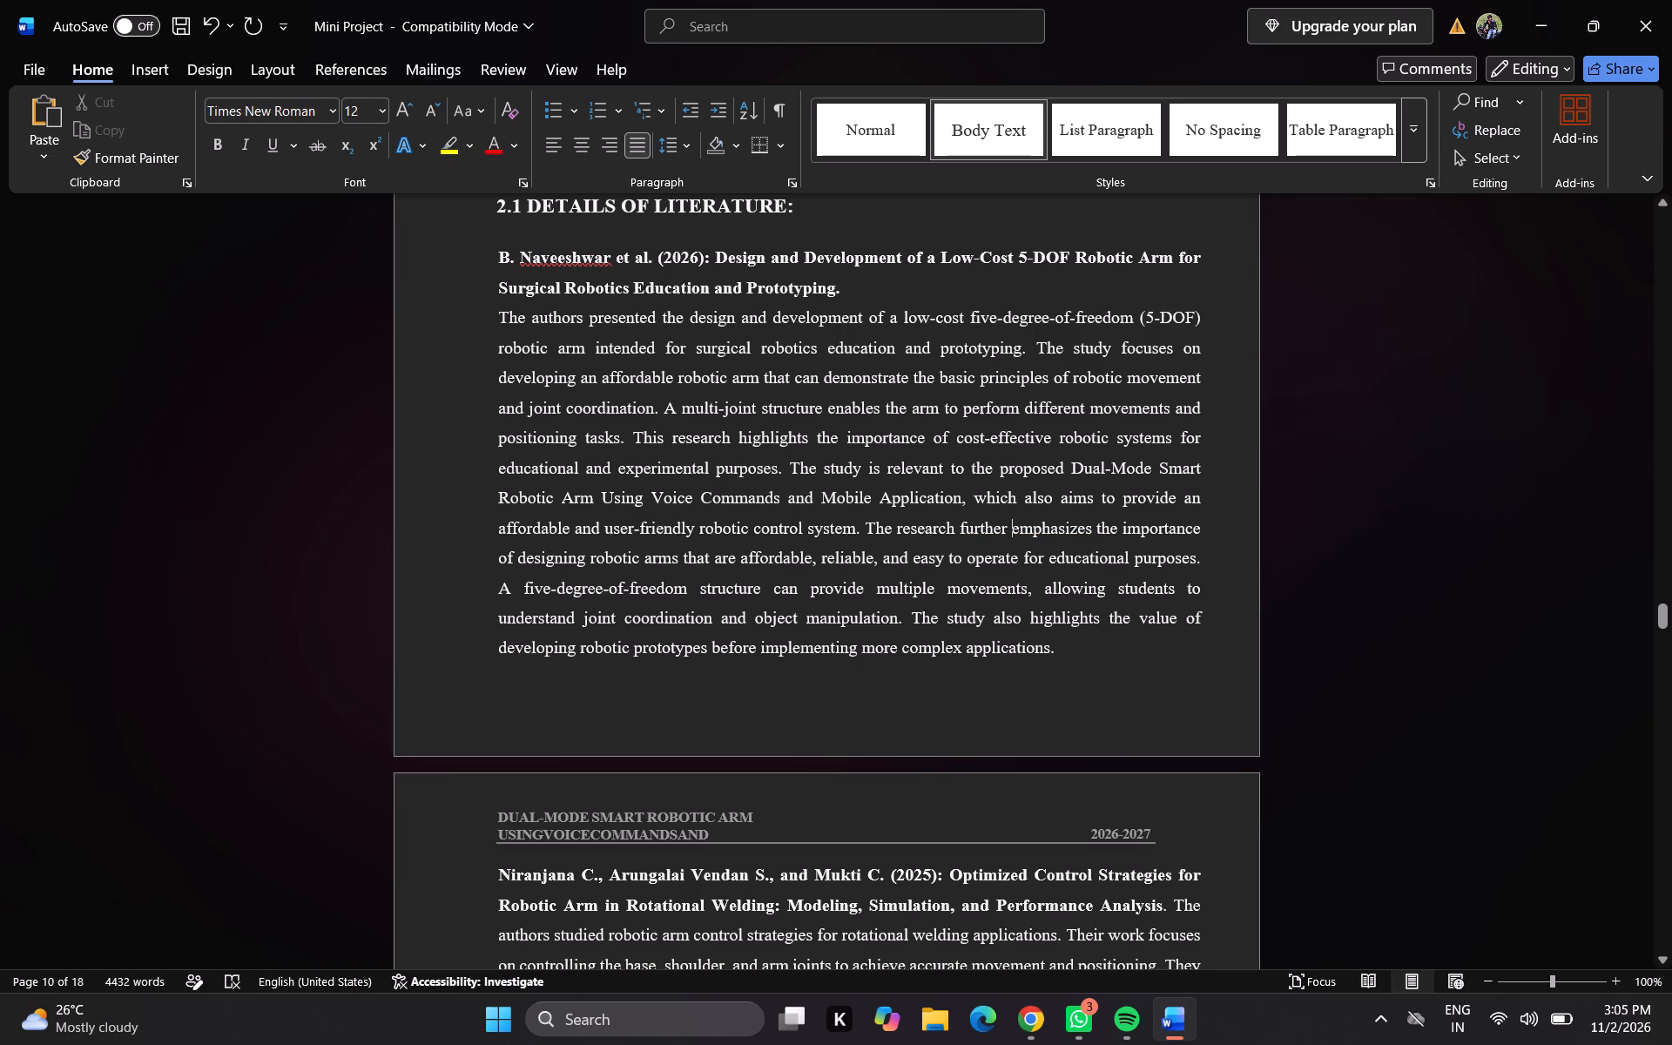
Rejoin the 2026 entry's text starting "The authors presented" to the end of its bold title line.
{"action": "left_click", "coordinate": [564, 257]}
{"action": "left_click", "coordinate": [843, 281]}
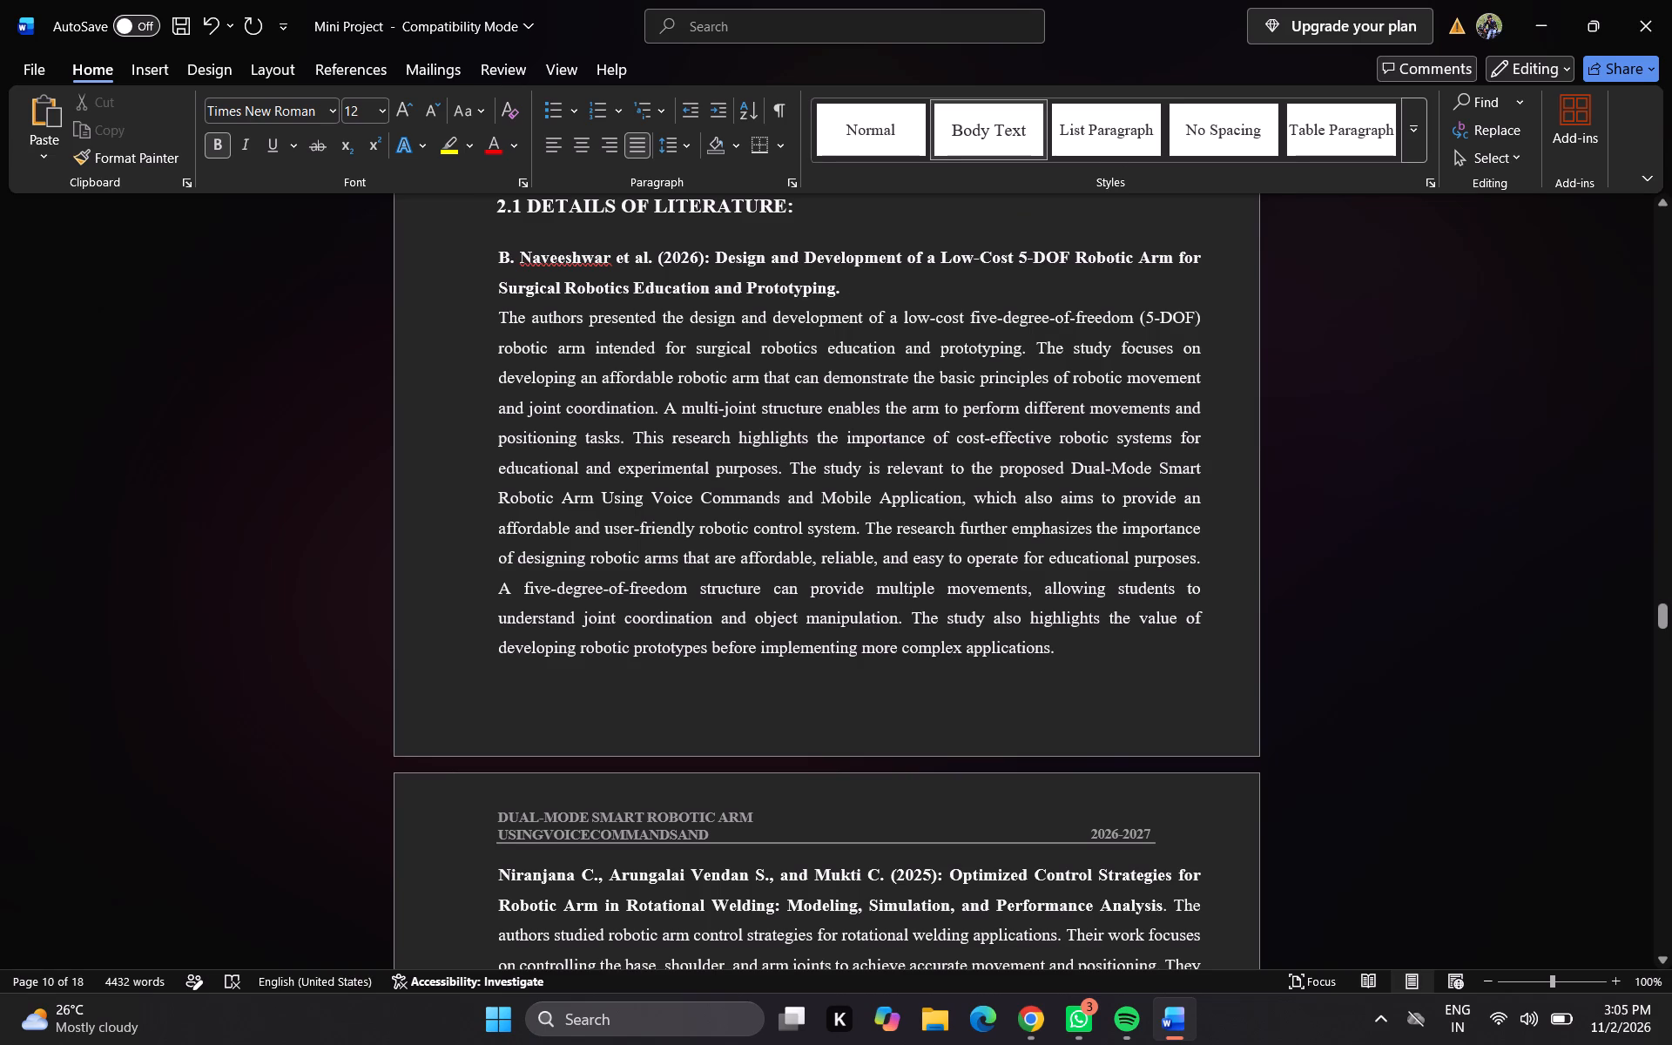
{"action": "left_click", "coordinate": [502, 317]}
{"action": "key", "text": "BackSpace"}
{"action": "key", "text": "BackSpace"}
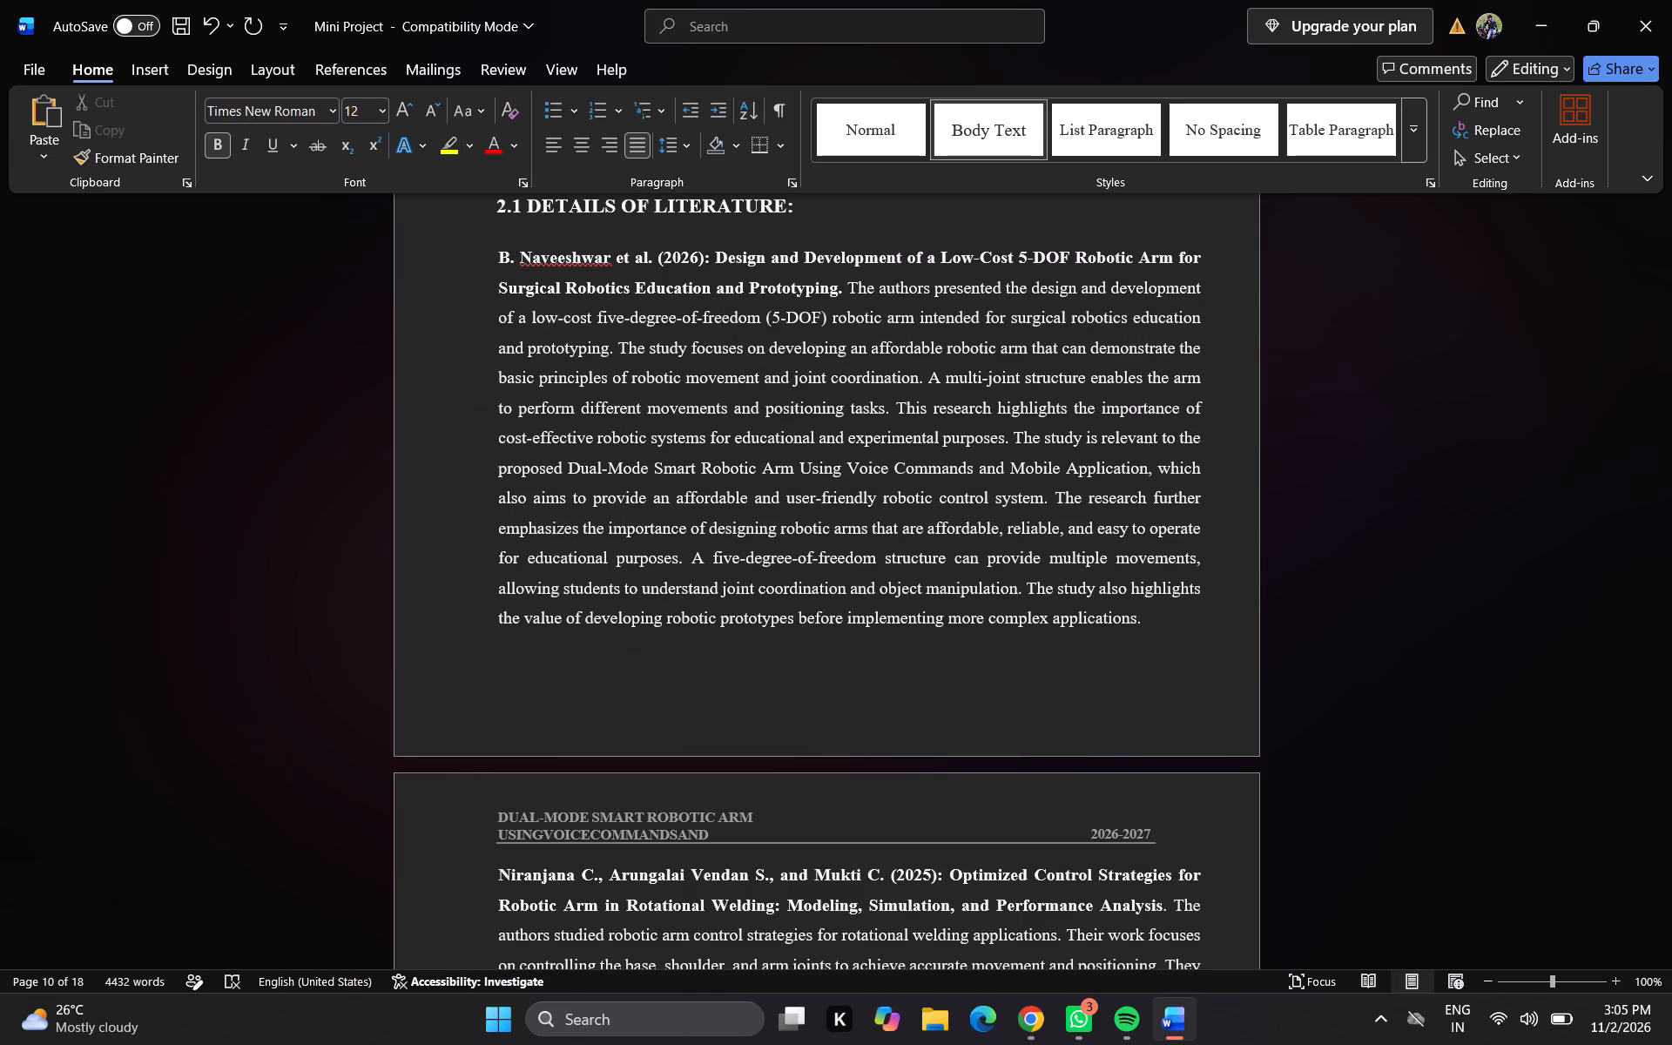
Insert a bold [1] citation followed by a space after the 2026 entry's title, before "The authors presented".
{"action": "key", "text": "shift+braceleft"}
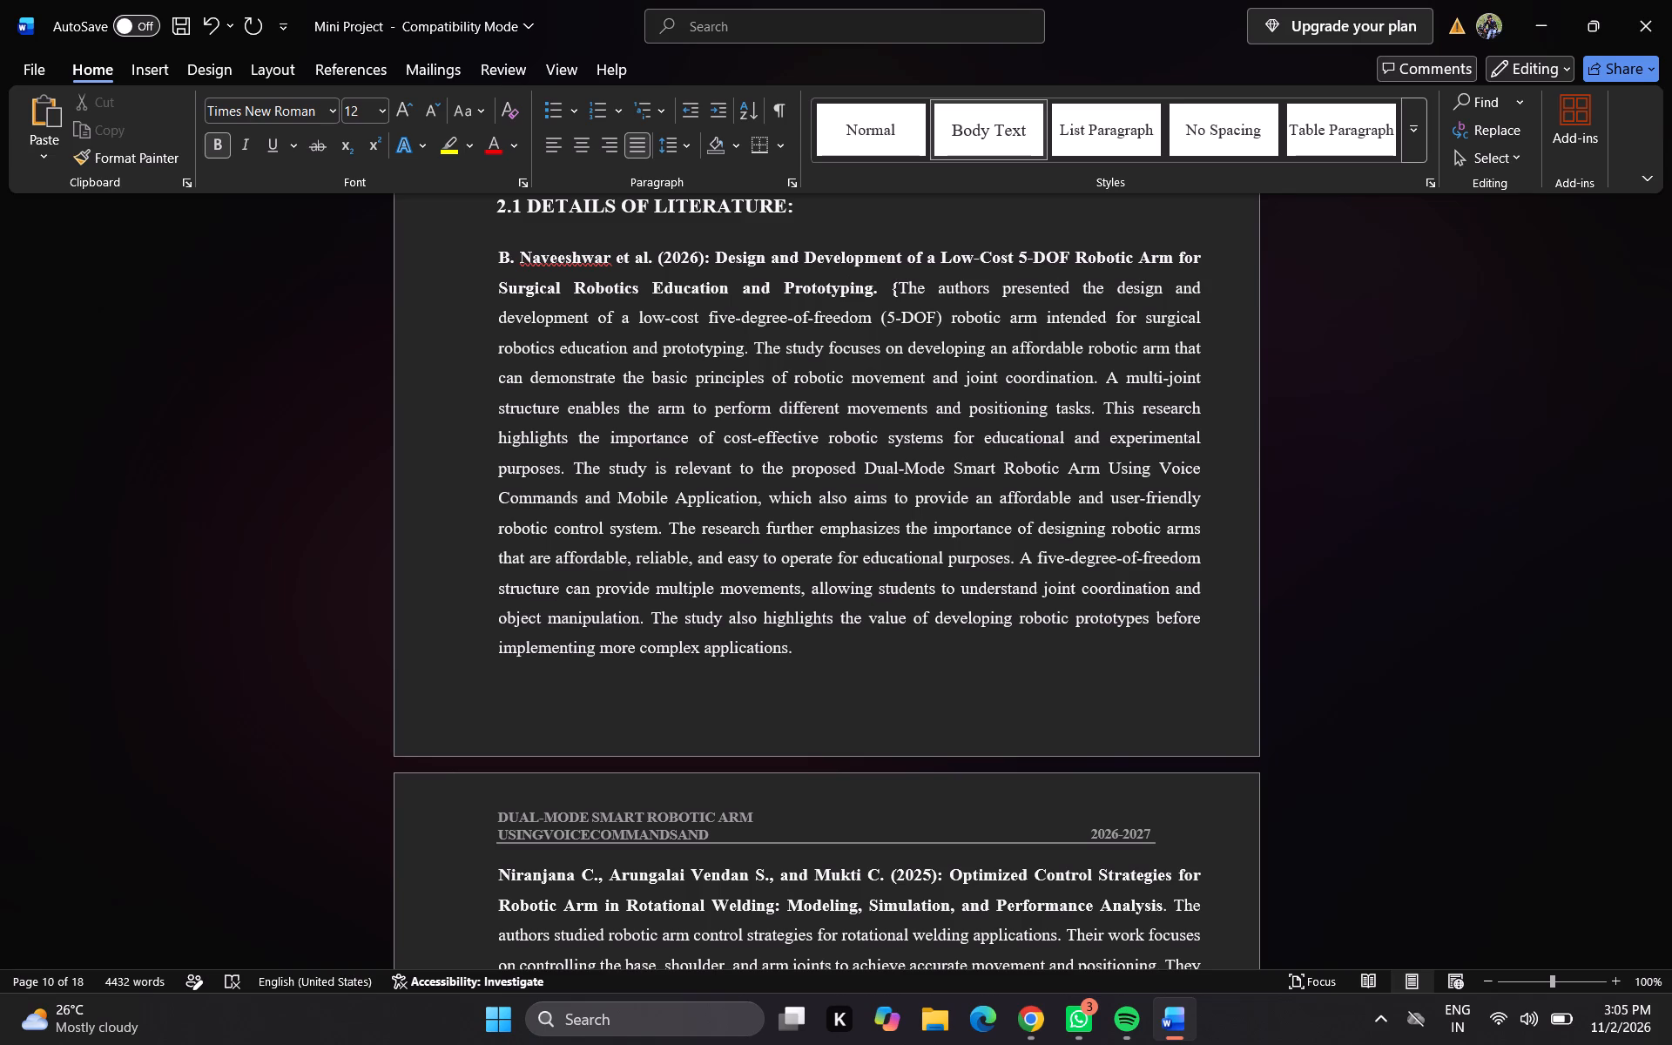
{"action": "key", "text": "BackSpace"}
{"action": "key", "text": "bracketleft"}
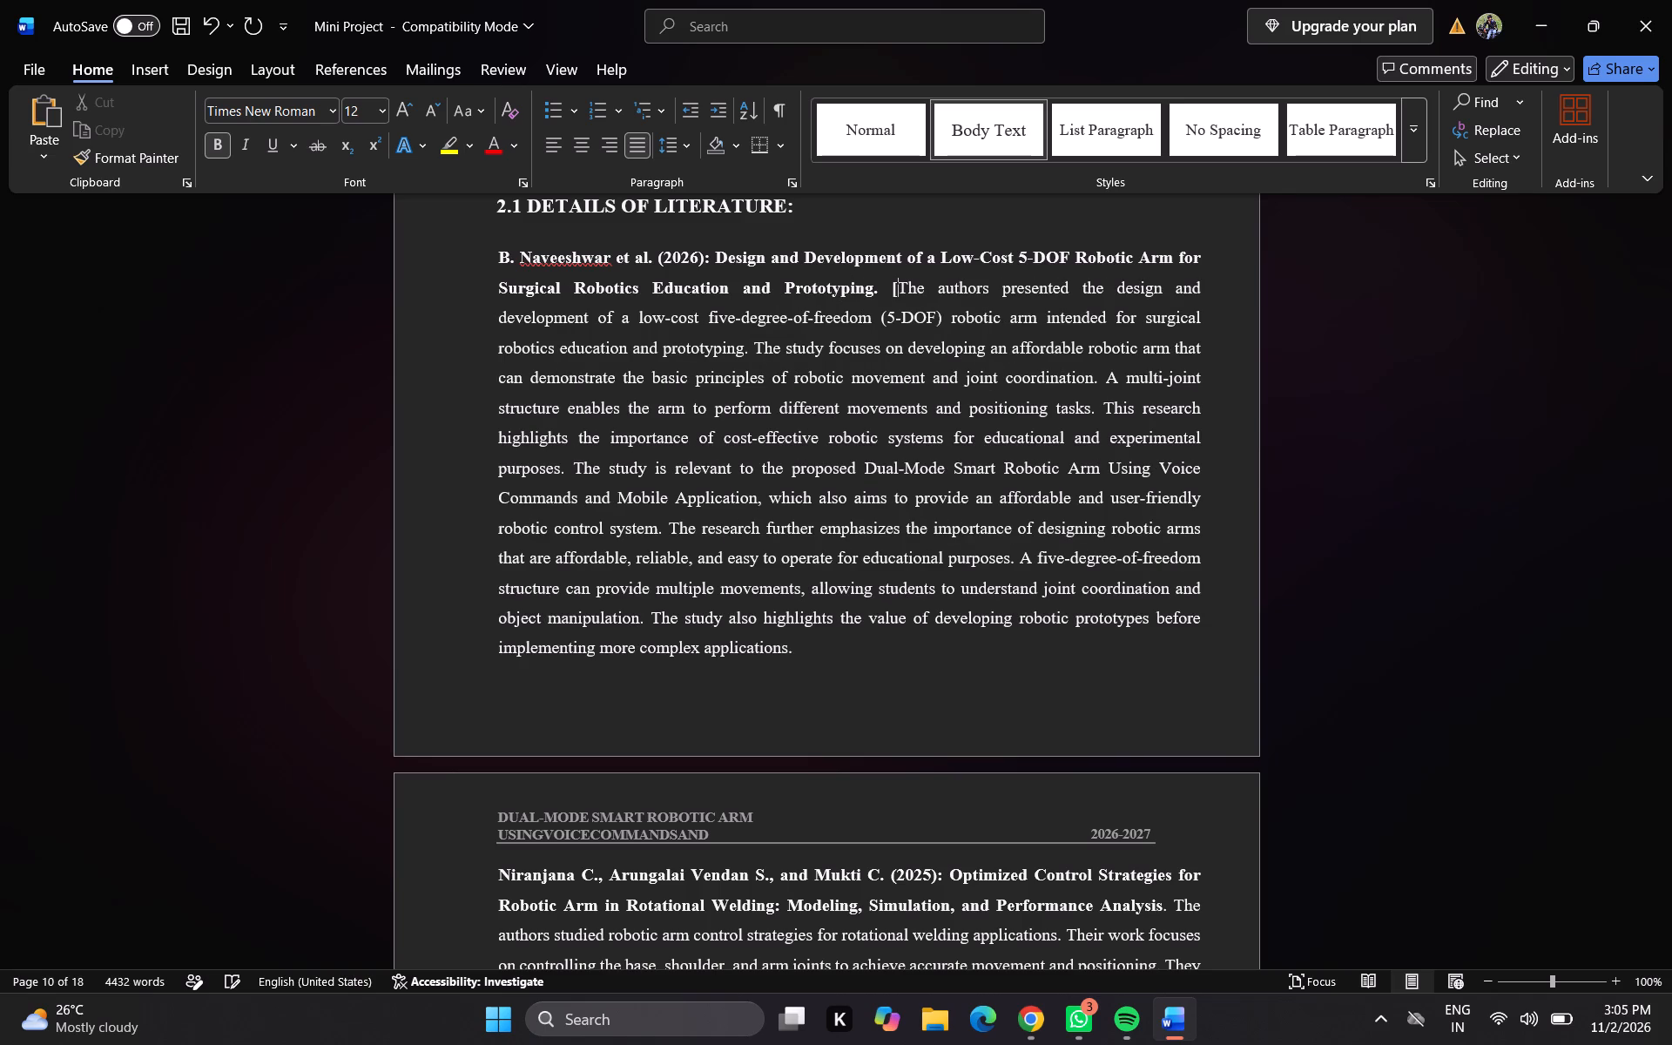
{"action": "key", "text": "1"}
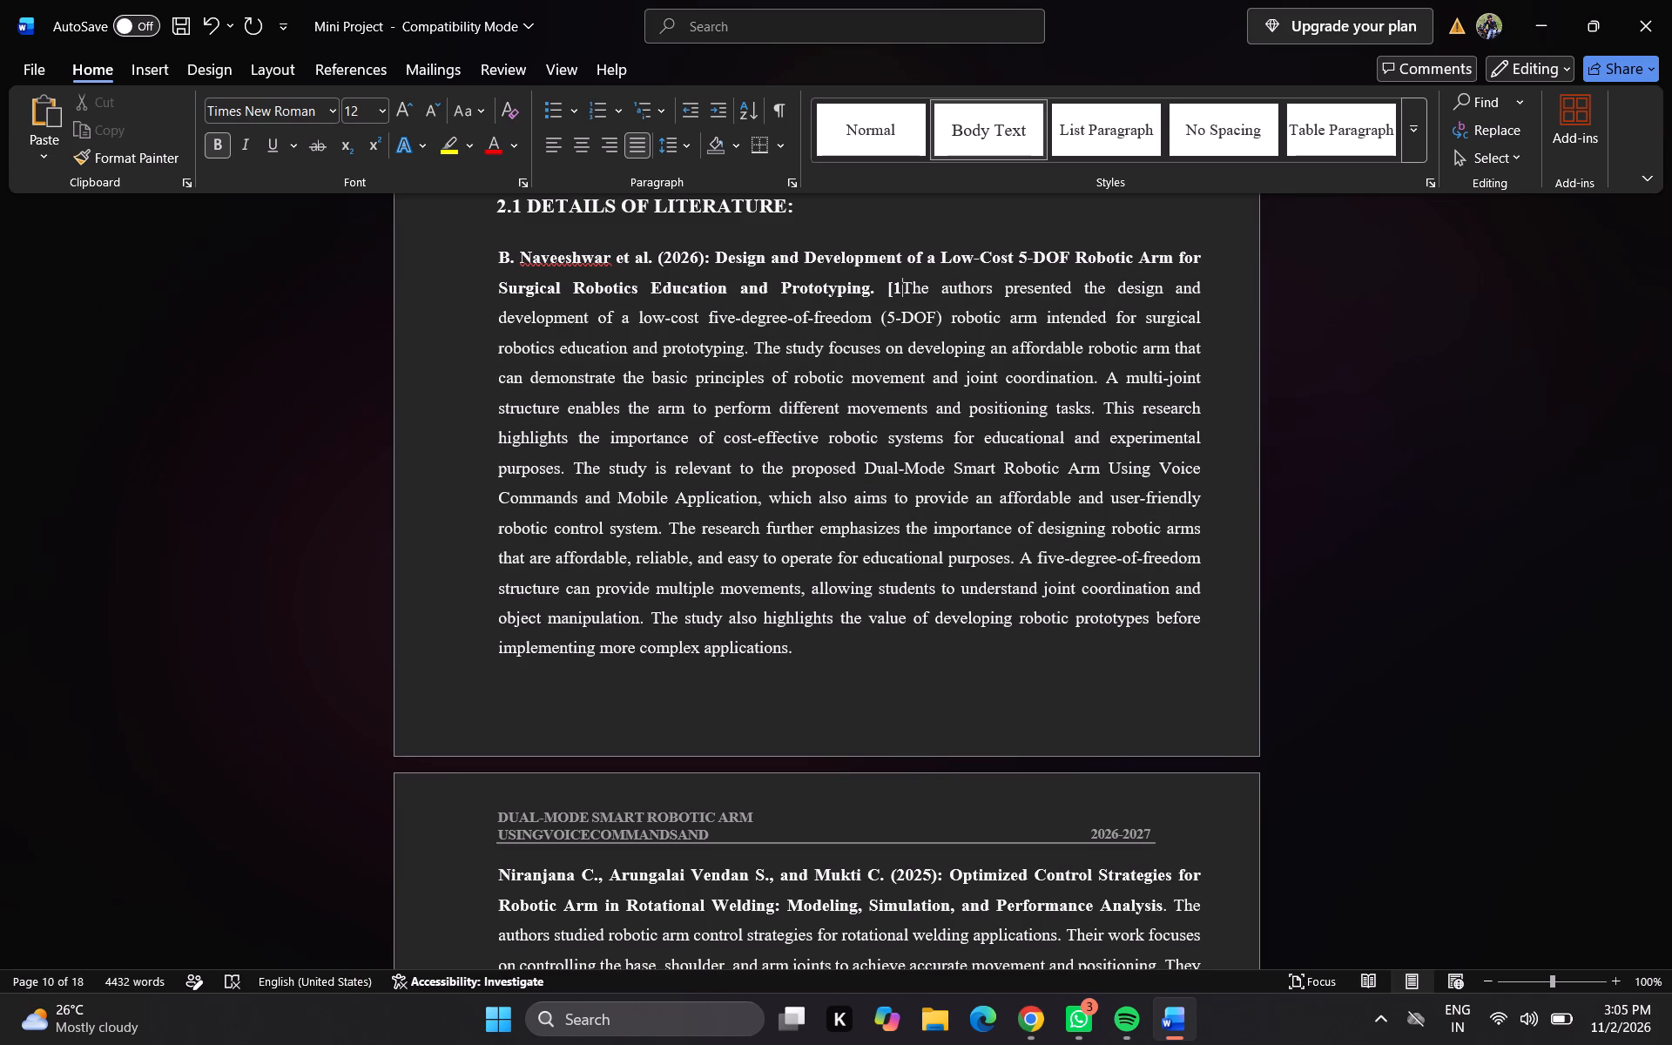
{"action": "key", "text": "bracketright"}
{"action": "key", "text": "space"}
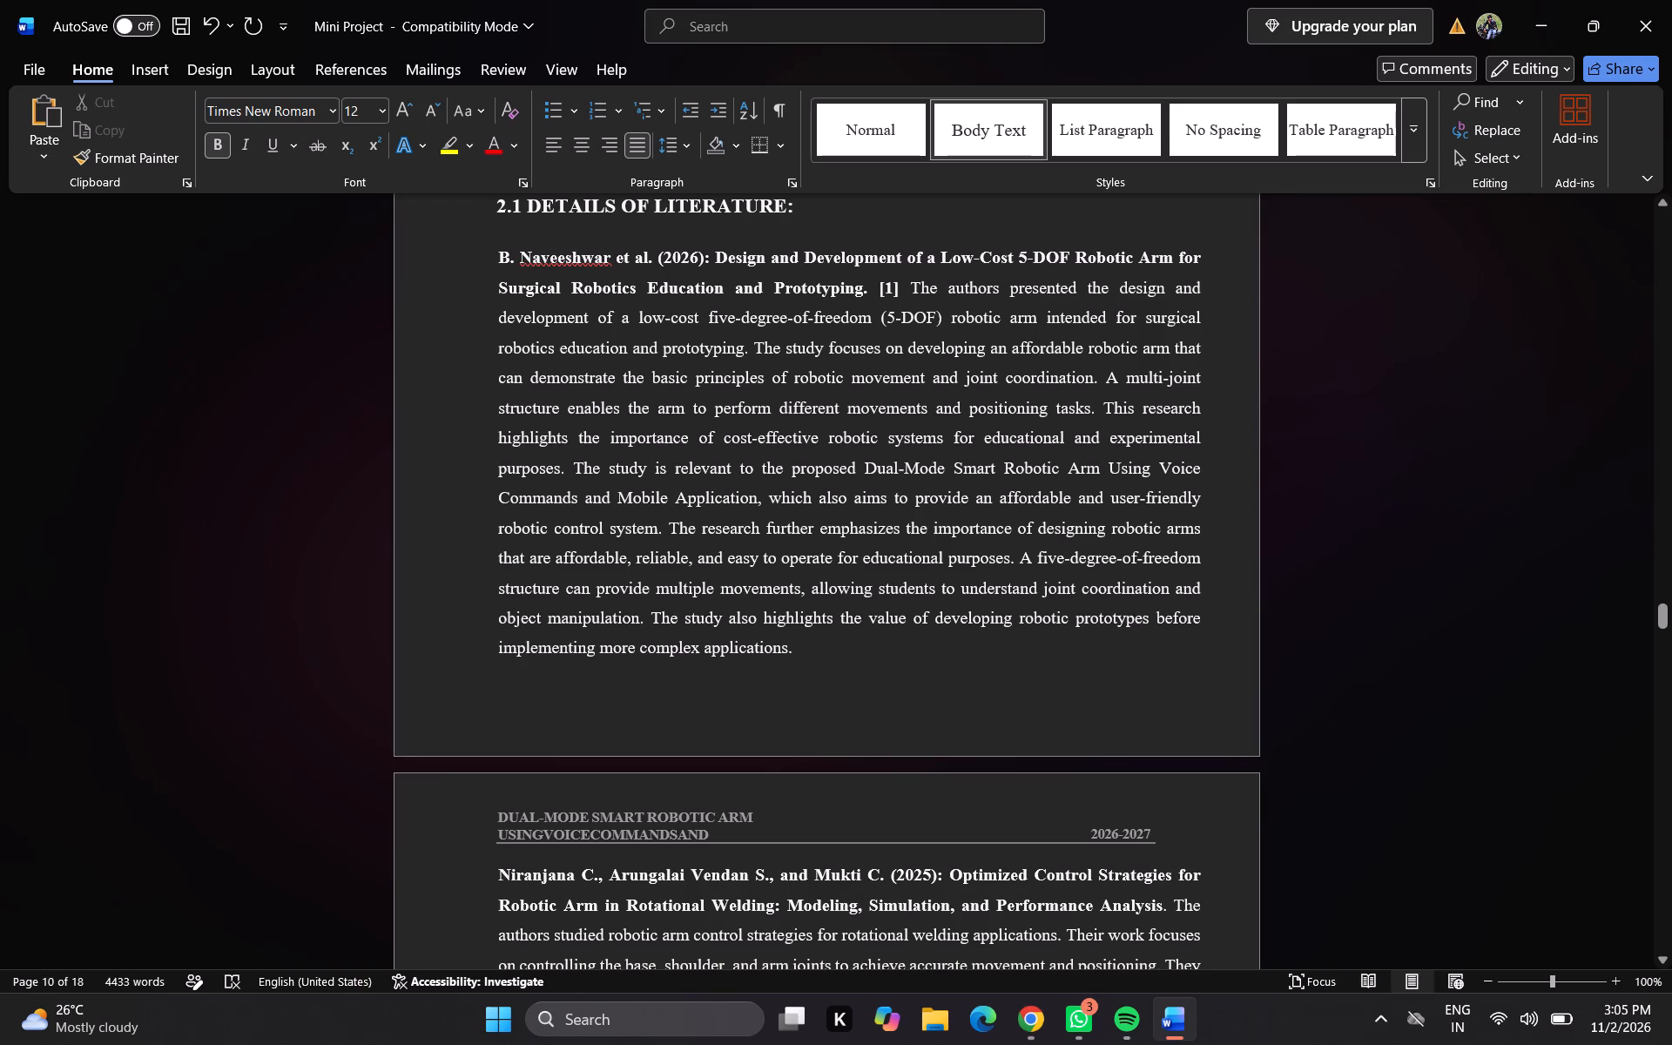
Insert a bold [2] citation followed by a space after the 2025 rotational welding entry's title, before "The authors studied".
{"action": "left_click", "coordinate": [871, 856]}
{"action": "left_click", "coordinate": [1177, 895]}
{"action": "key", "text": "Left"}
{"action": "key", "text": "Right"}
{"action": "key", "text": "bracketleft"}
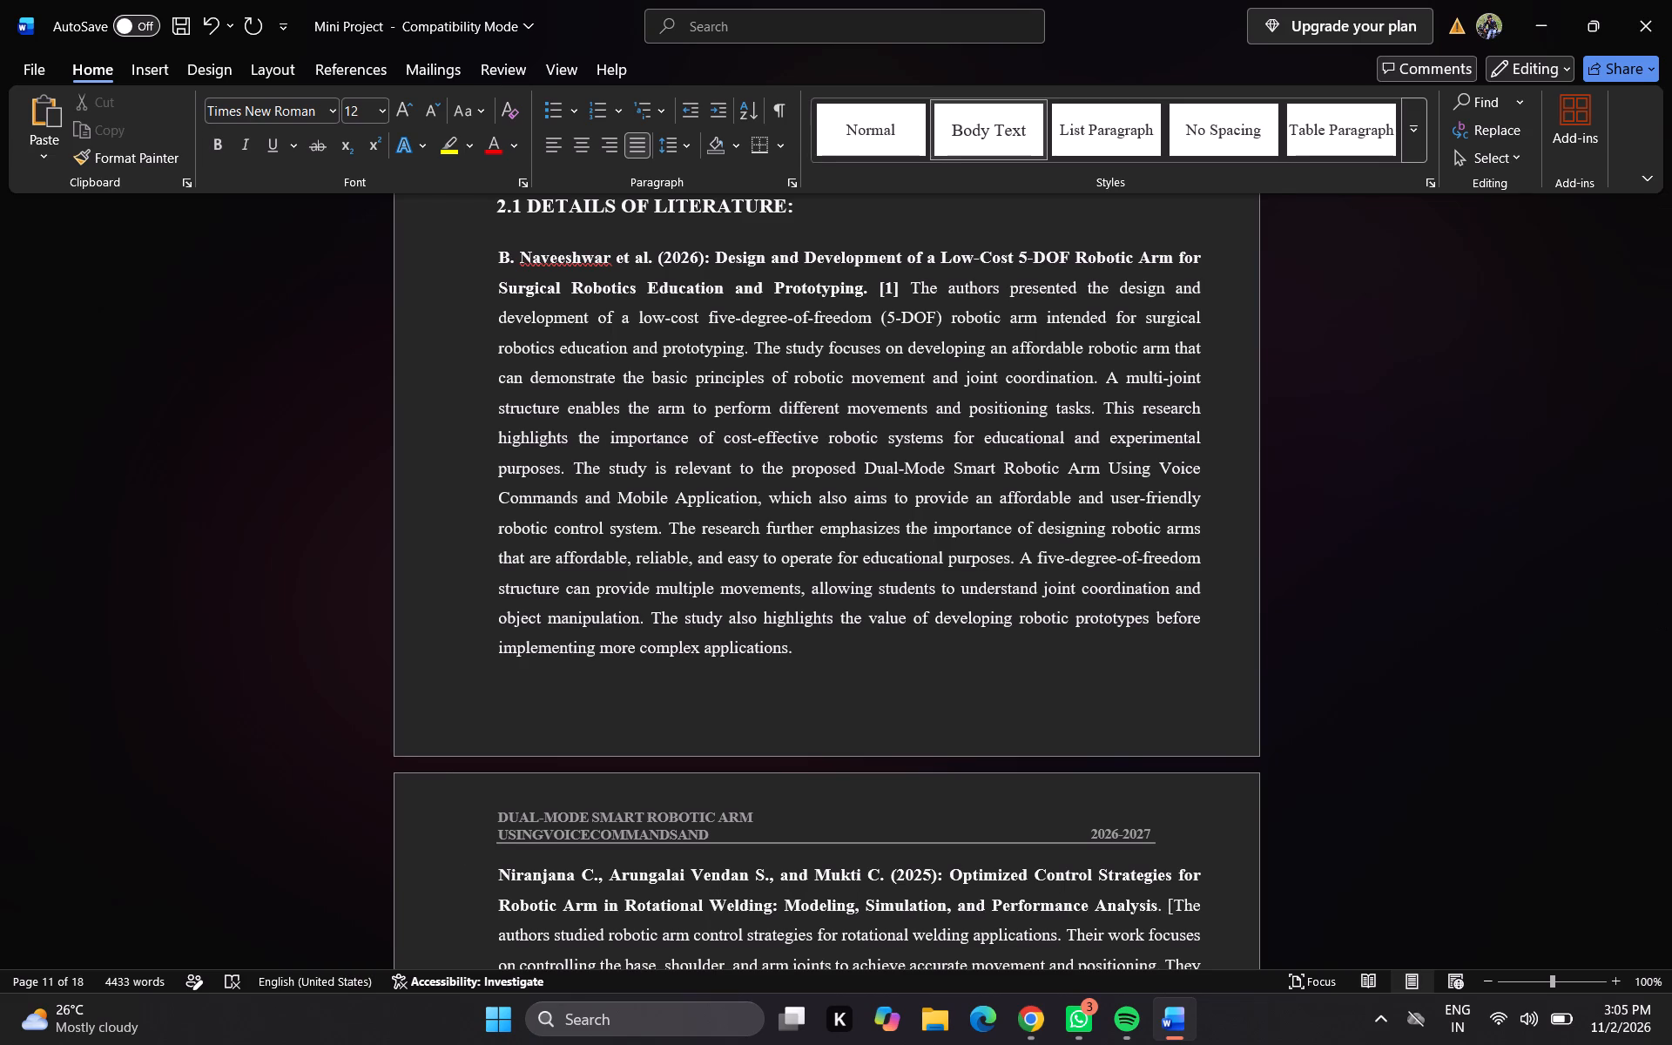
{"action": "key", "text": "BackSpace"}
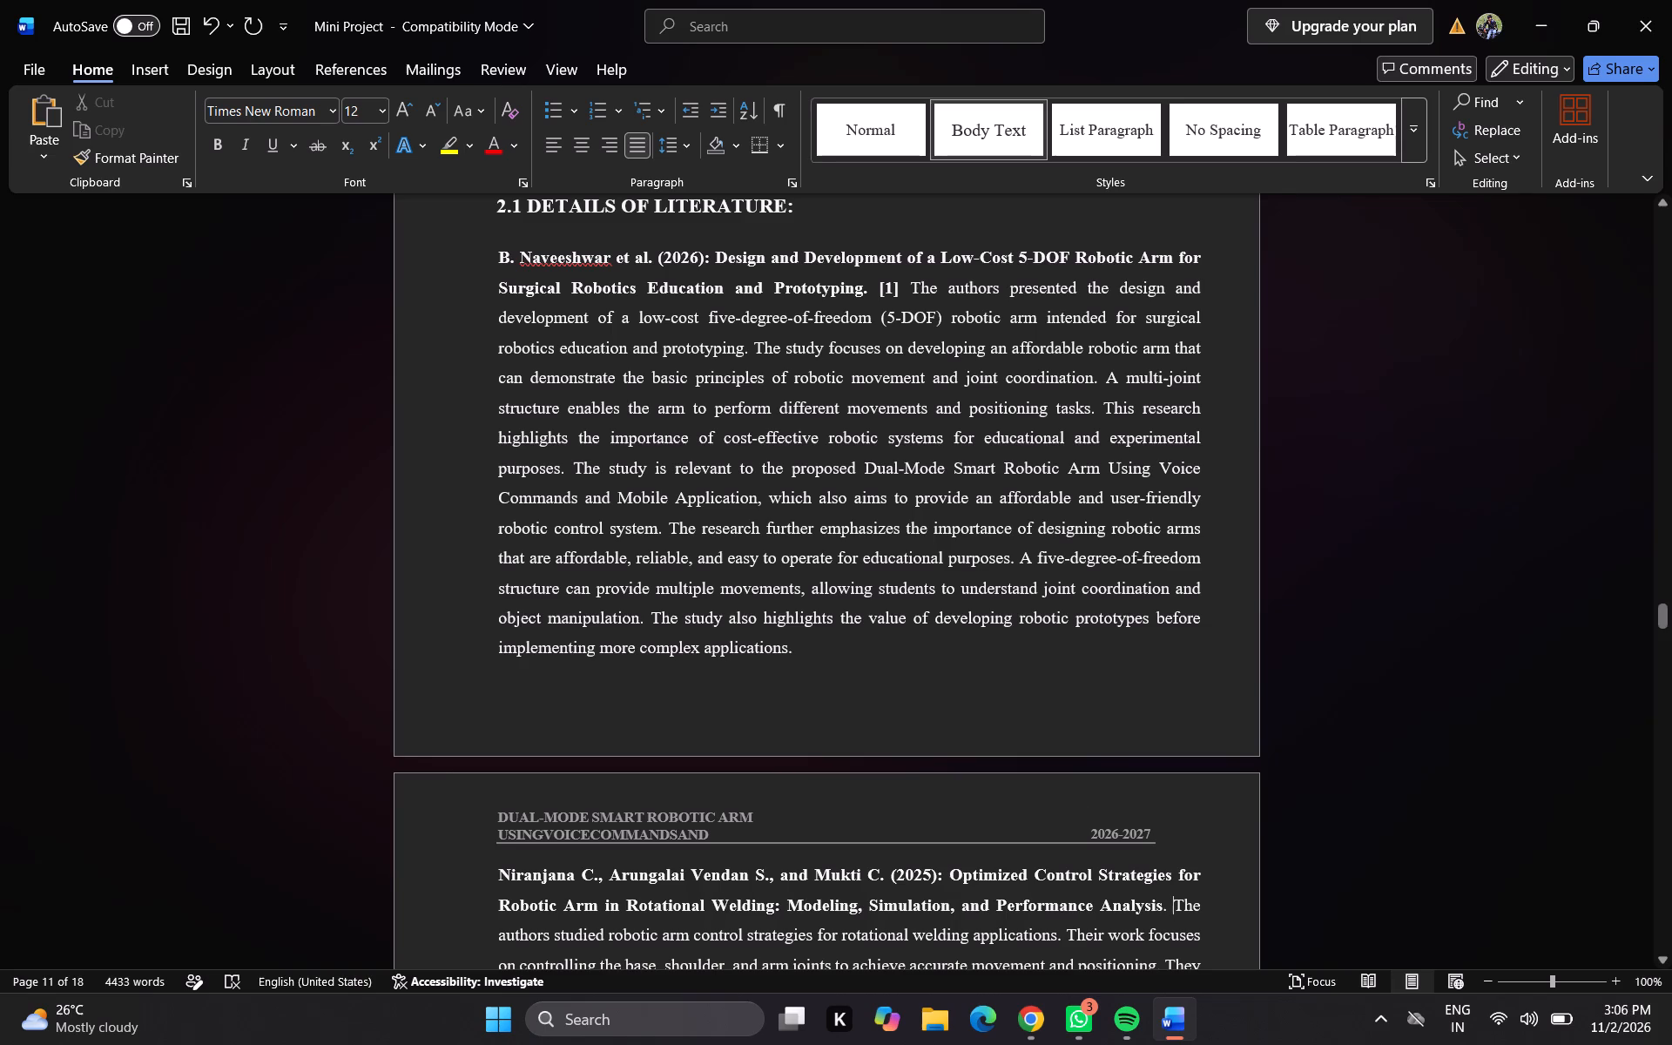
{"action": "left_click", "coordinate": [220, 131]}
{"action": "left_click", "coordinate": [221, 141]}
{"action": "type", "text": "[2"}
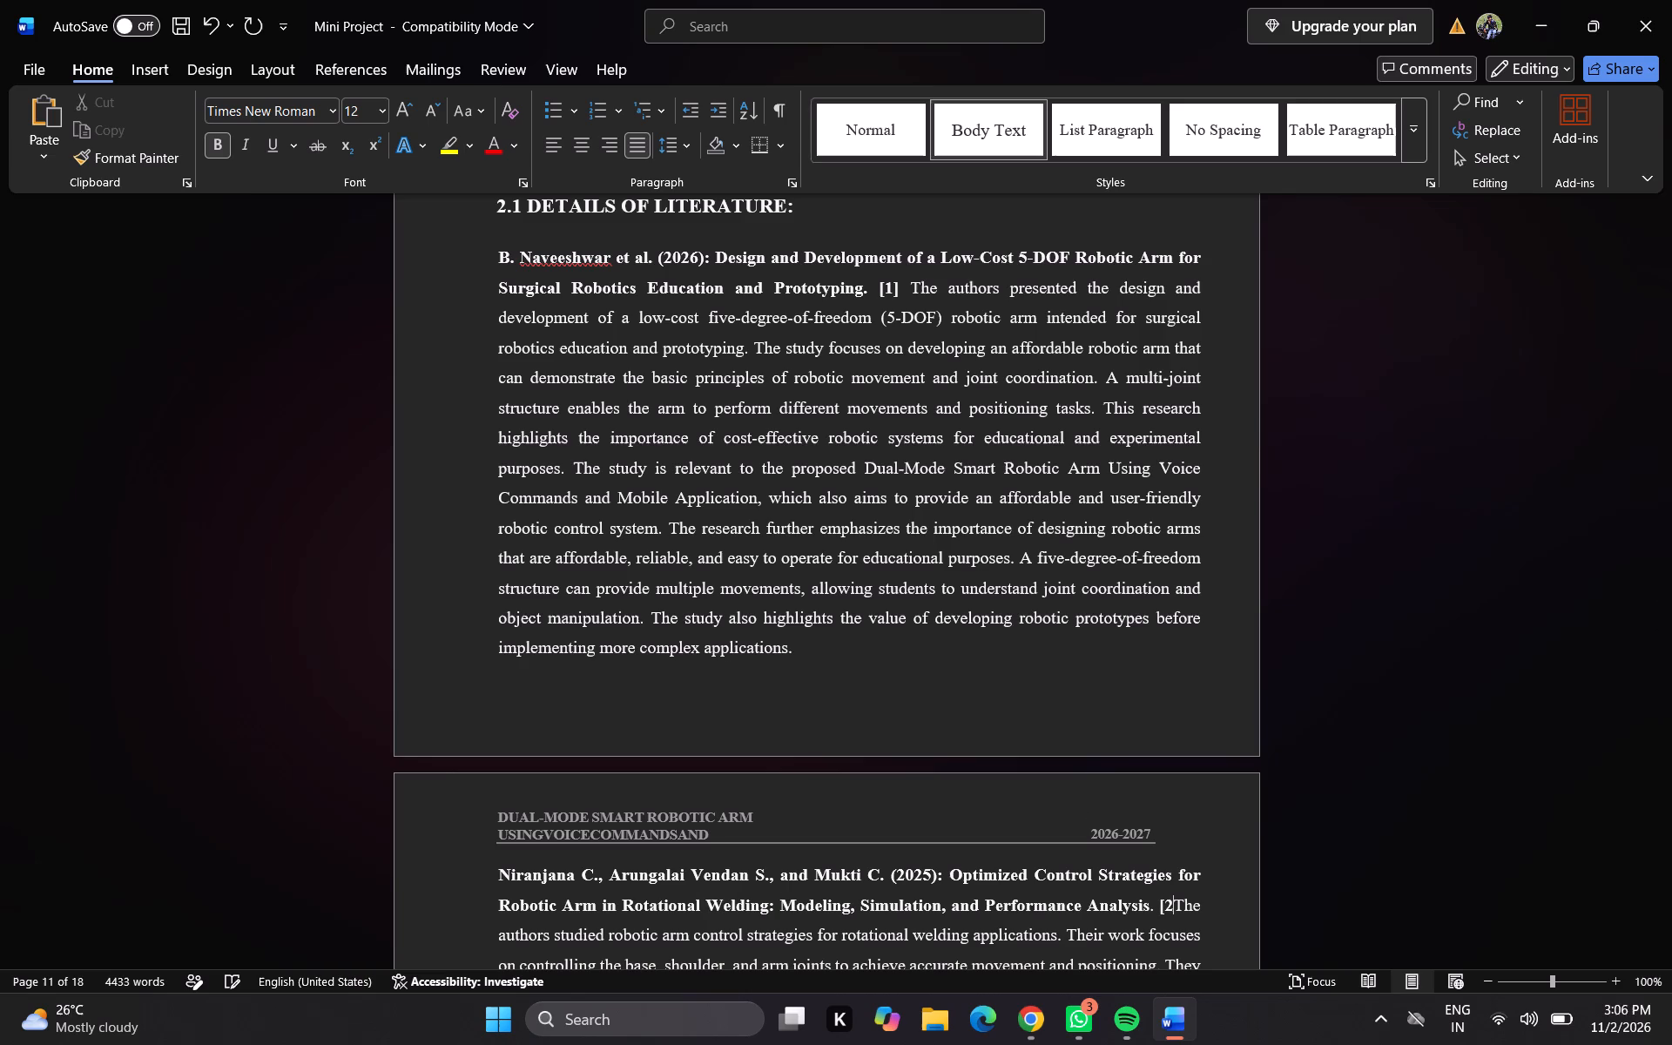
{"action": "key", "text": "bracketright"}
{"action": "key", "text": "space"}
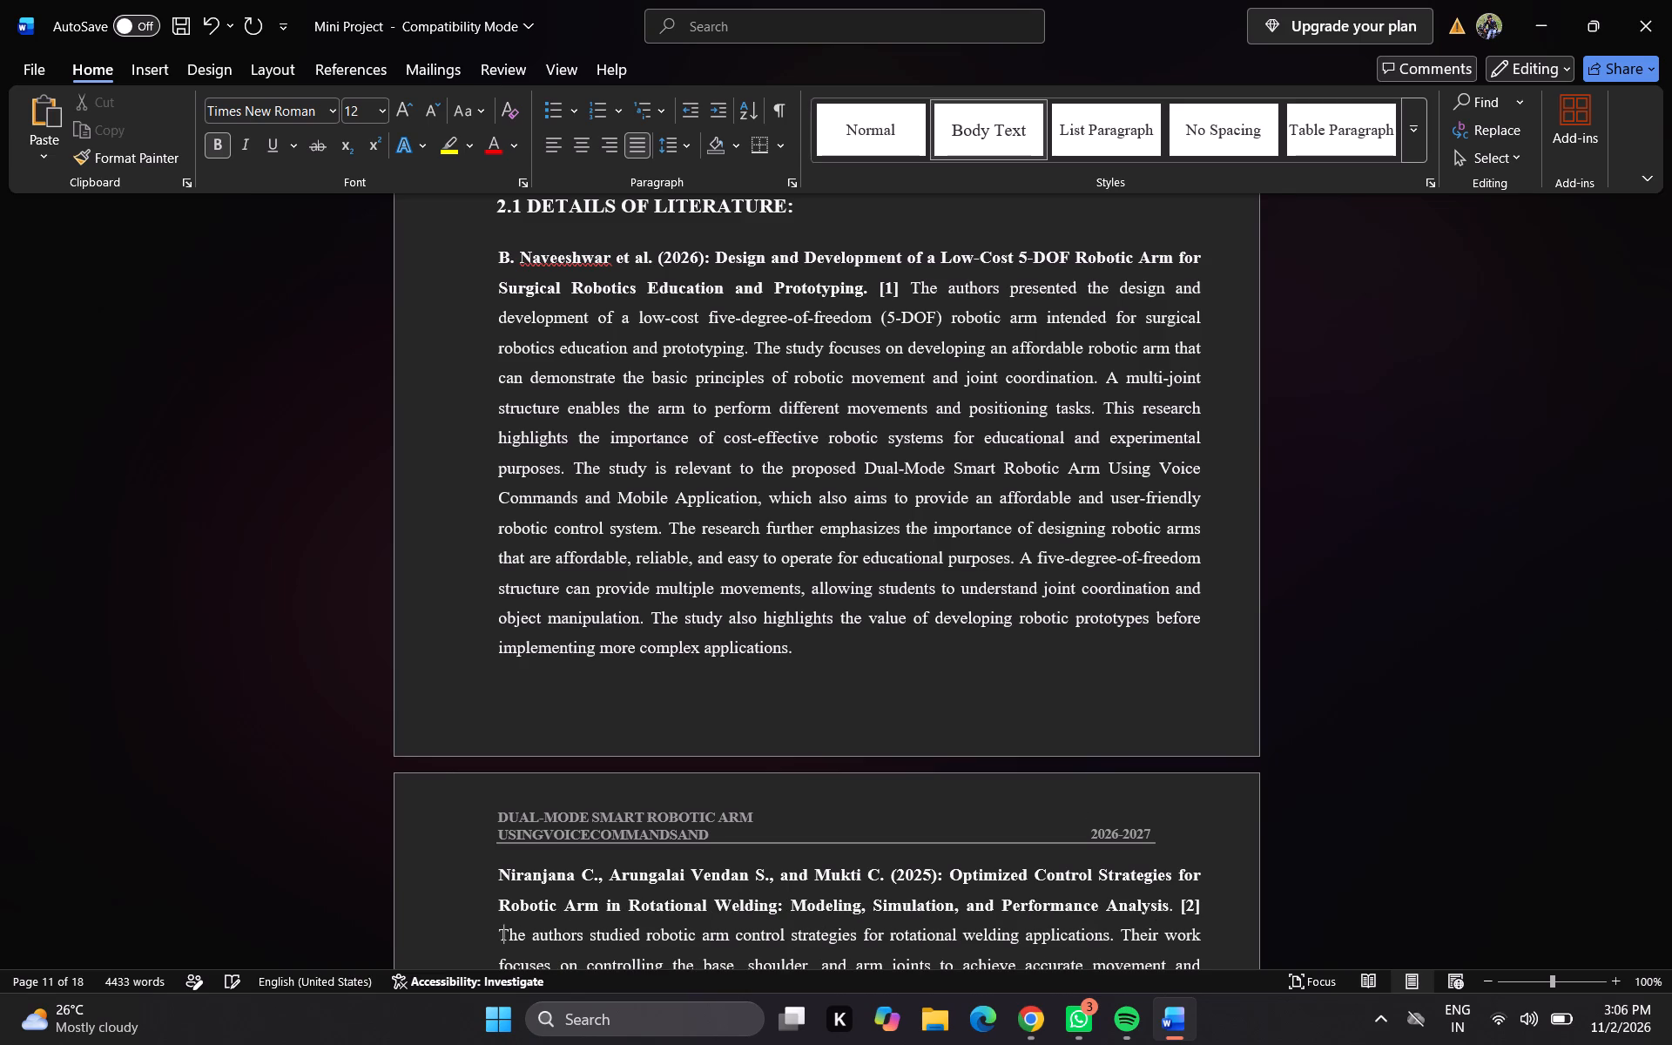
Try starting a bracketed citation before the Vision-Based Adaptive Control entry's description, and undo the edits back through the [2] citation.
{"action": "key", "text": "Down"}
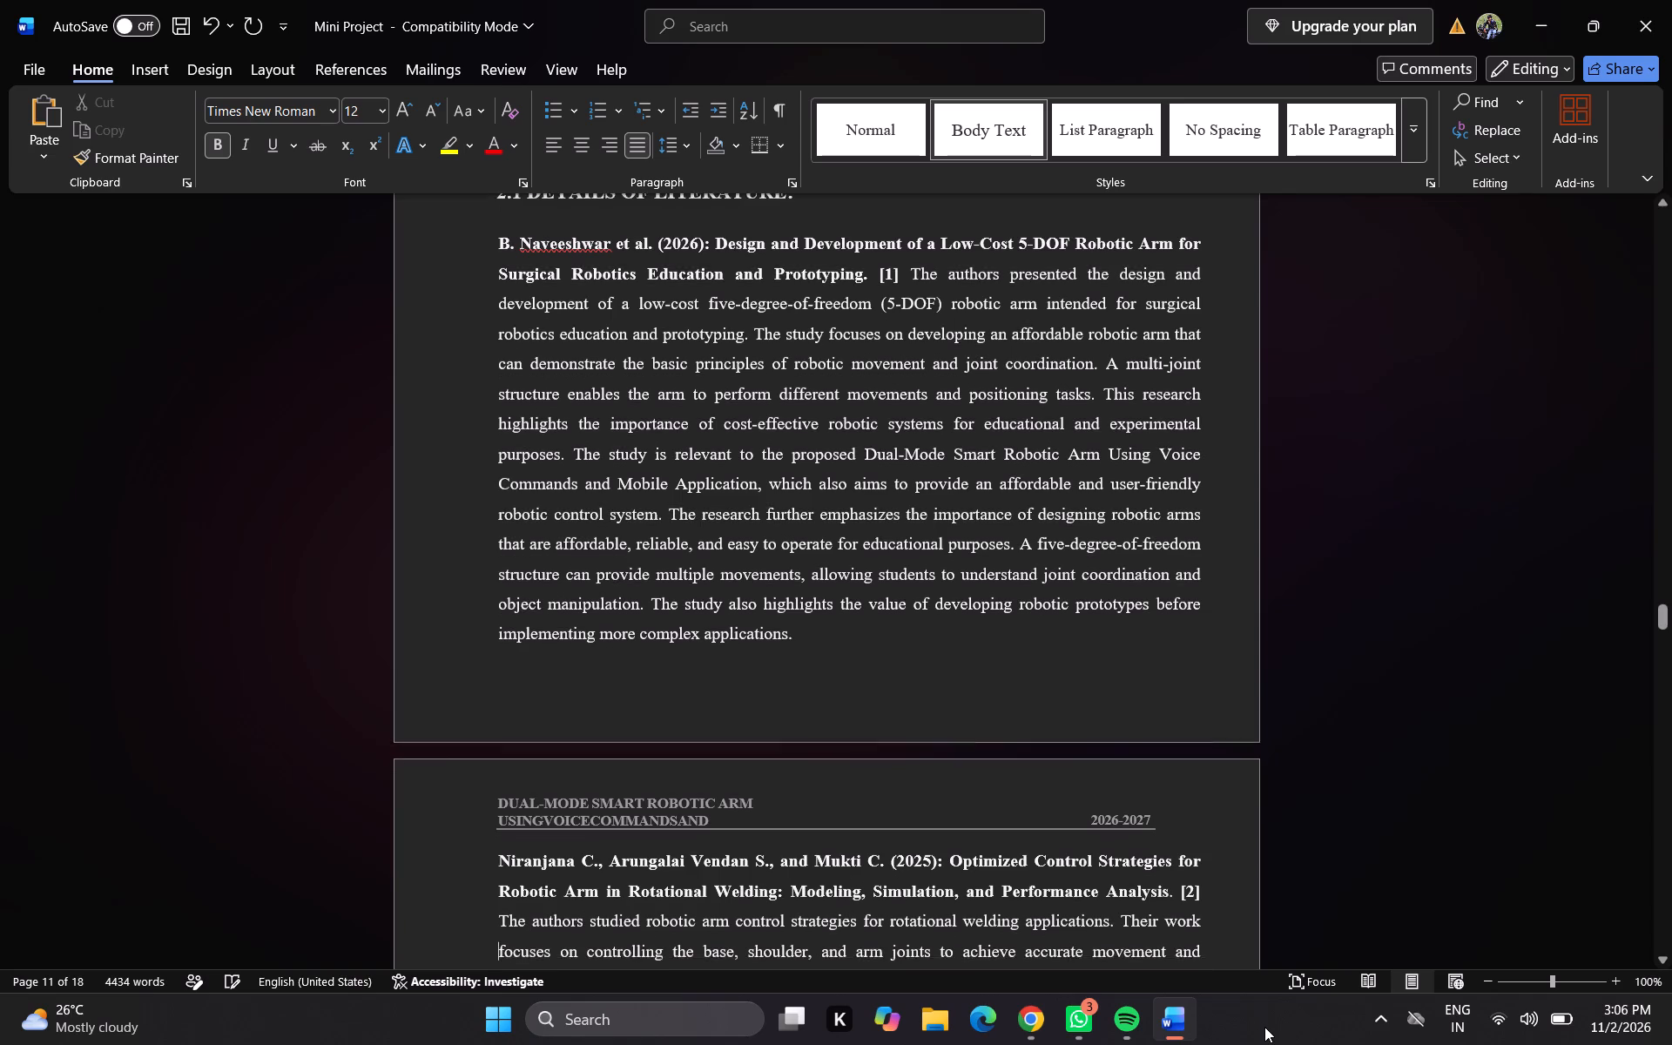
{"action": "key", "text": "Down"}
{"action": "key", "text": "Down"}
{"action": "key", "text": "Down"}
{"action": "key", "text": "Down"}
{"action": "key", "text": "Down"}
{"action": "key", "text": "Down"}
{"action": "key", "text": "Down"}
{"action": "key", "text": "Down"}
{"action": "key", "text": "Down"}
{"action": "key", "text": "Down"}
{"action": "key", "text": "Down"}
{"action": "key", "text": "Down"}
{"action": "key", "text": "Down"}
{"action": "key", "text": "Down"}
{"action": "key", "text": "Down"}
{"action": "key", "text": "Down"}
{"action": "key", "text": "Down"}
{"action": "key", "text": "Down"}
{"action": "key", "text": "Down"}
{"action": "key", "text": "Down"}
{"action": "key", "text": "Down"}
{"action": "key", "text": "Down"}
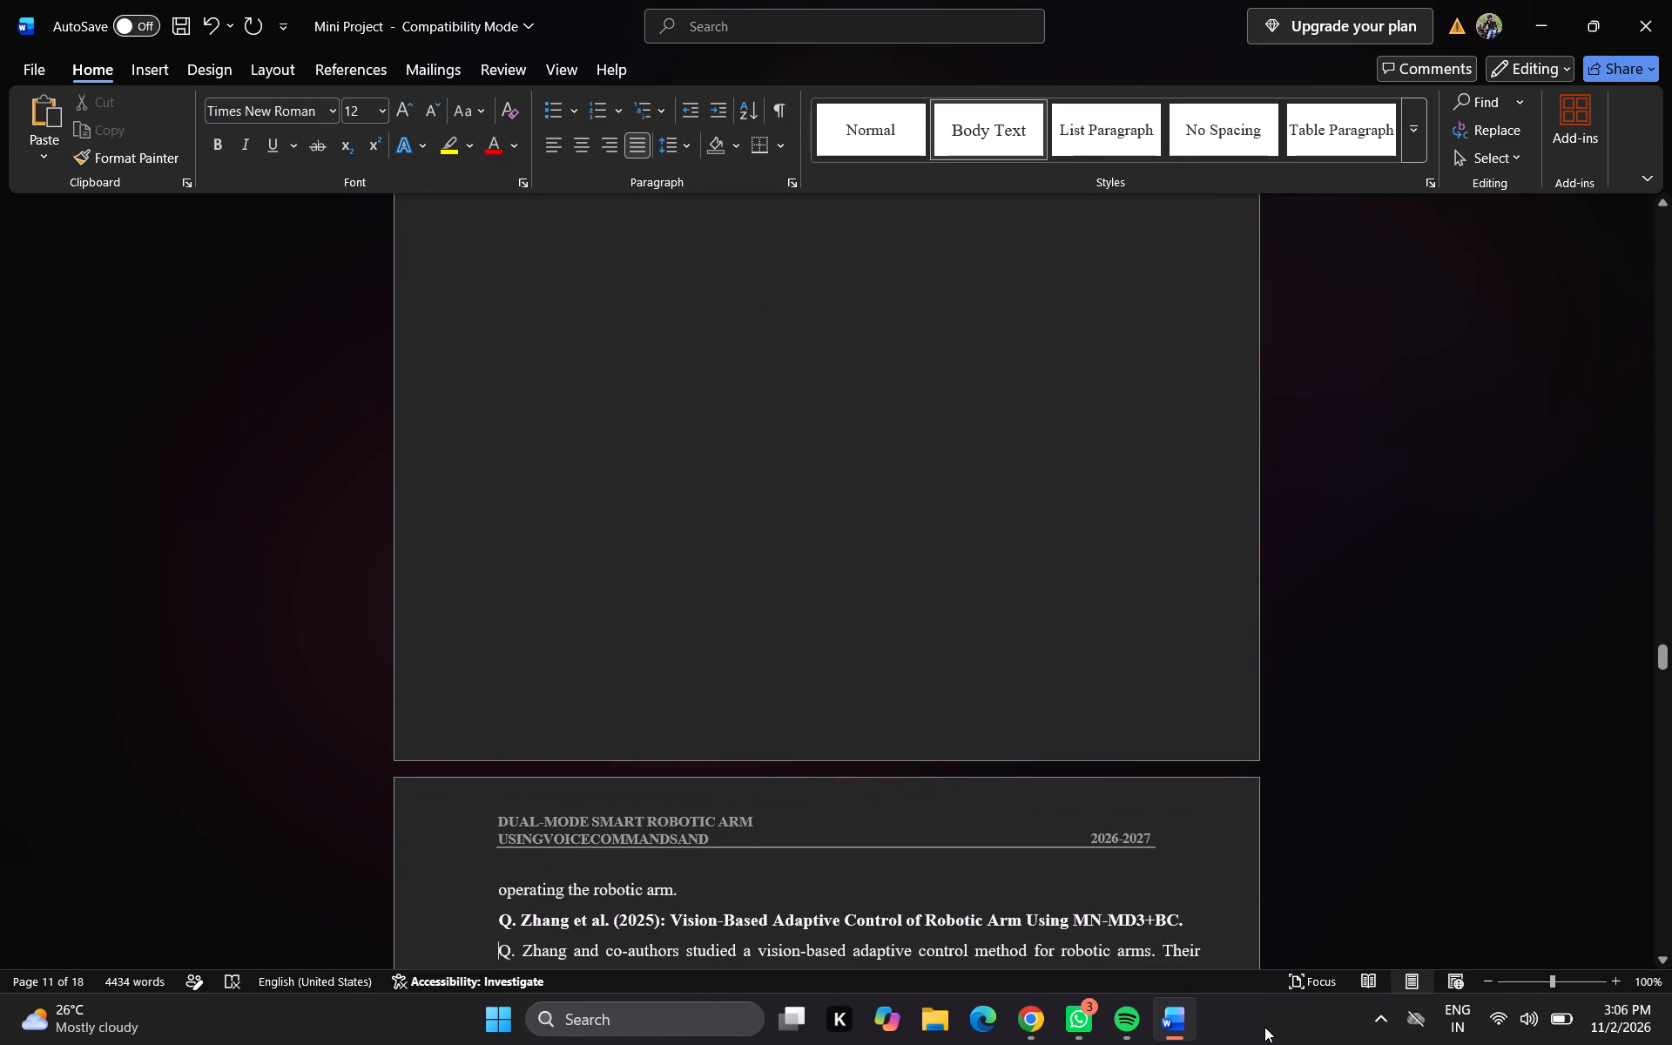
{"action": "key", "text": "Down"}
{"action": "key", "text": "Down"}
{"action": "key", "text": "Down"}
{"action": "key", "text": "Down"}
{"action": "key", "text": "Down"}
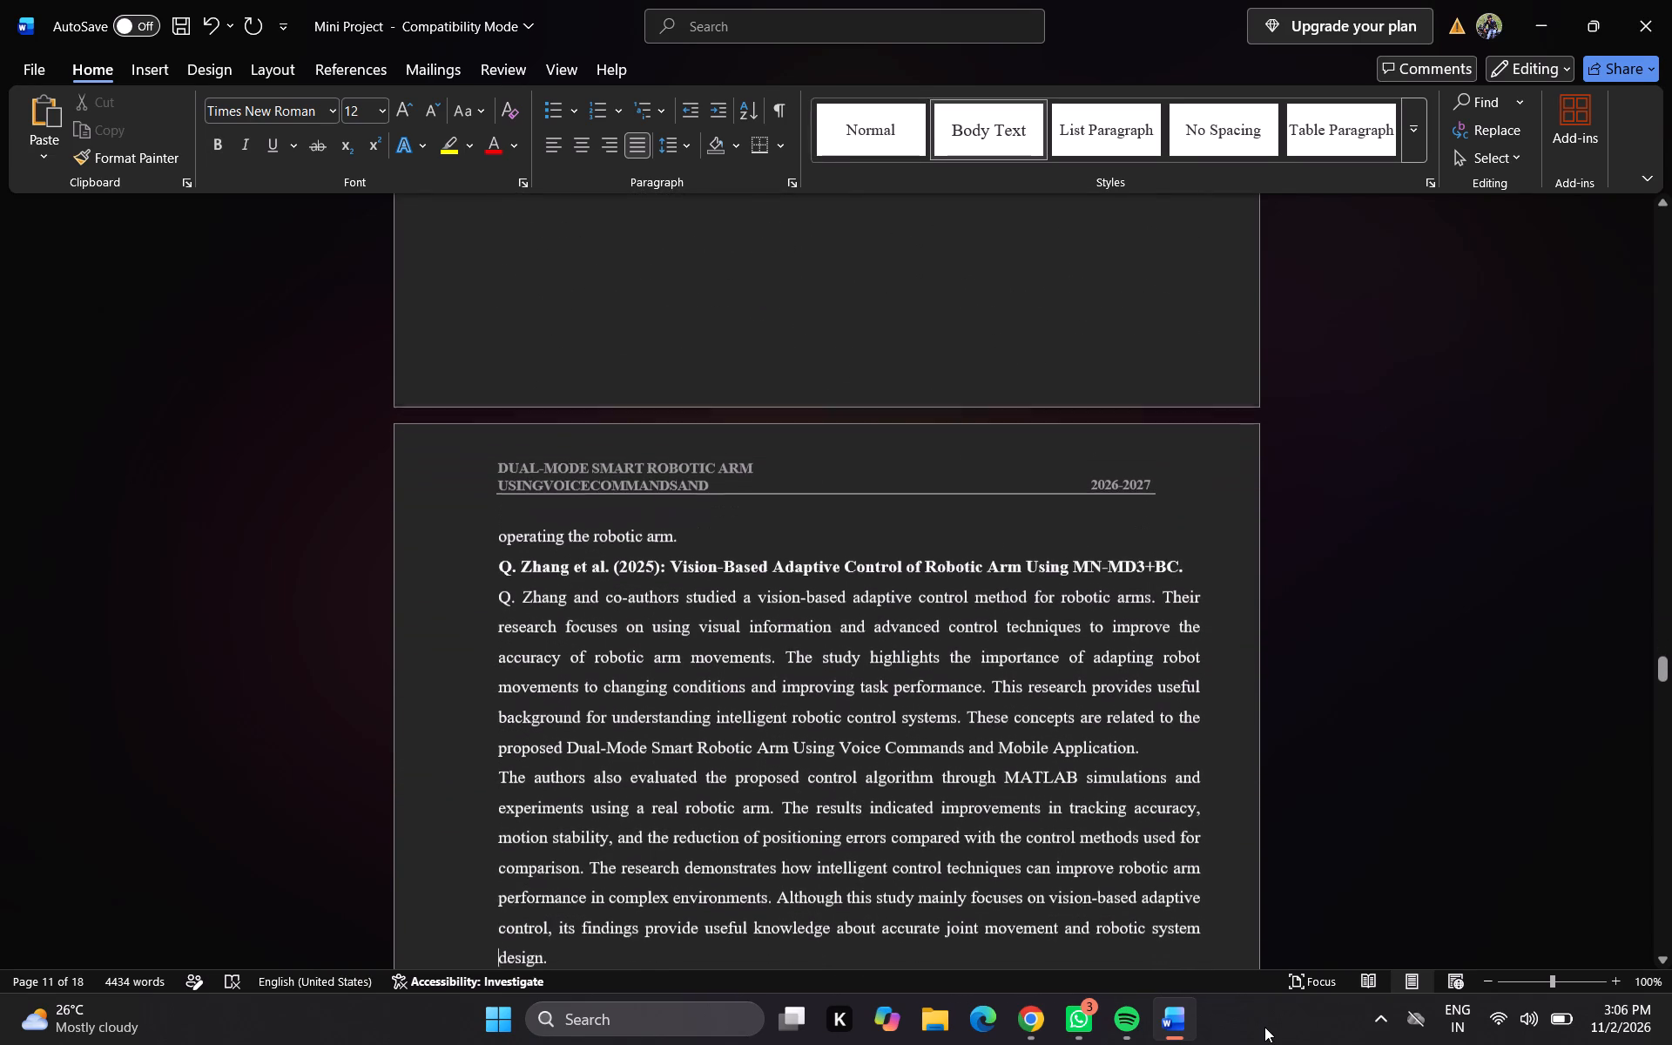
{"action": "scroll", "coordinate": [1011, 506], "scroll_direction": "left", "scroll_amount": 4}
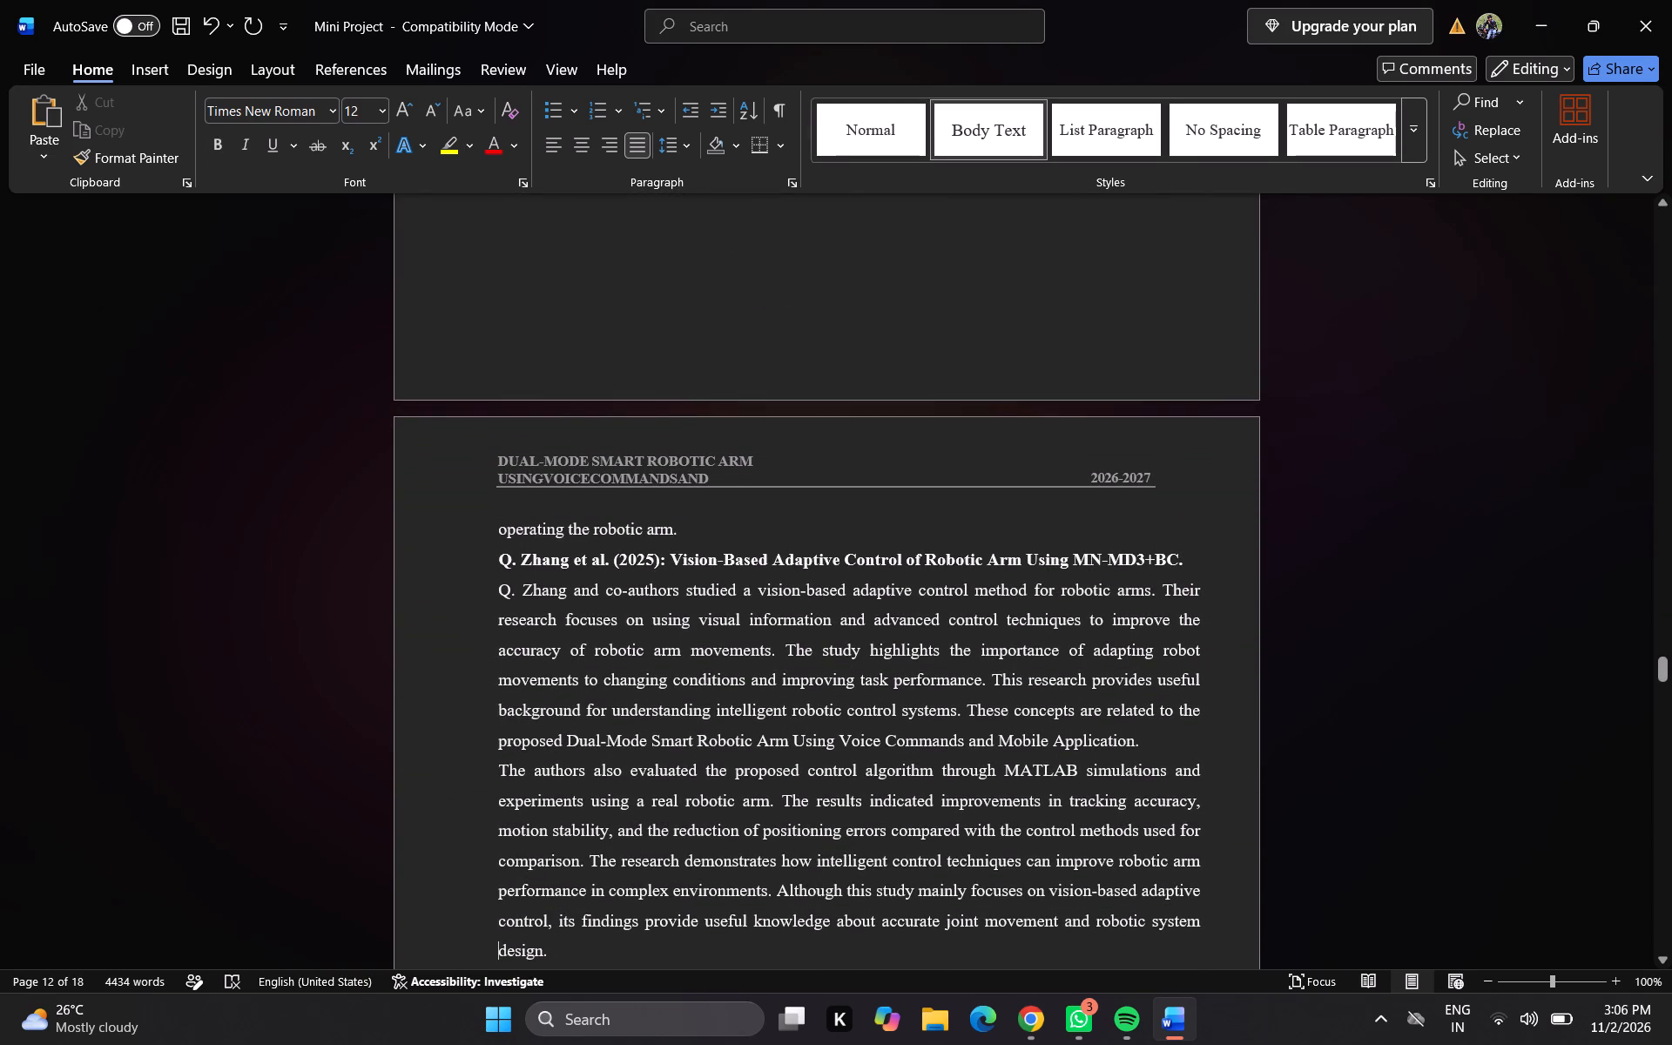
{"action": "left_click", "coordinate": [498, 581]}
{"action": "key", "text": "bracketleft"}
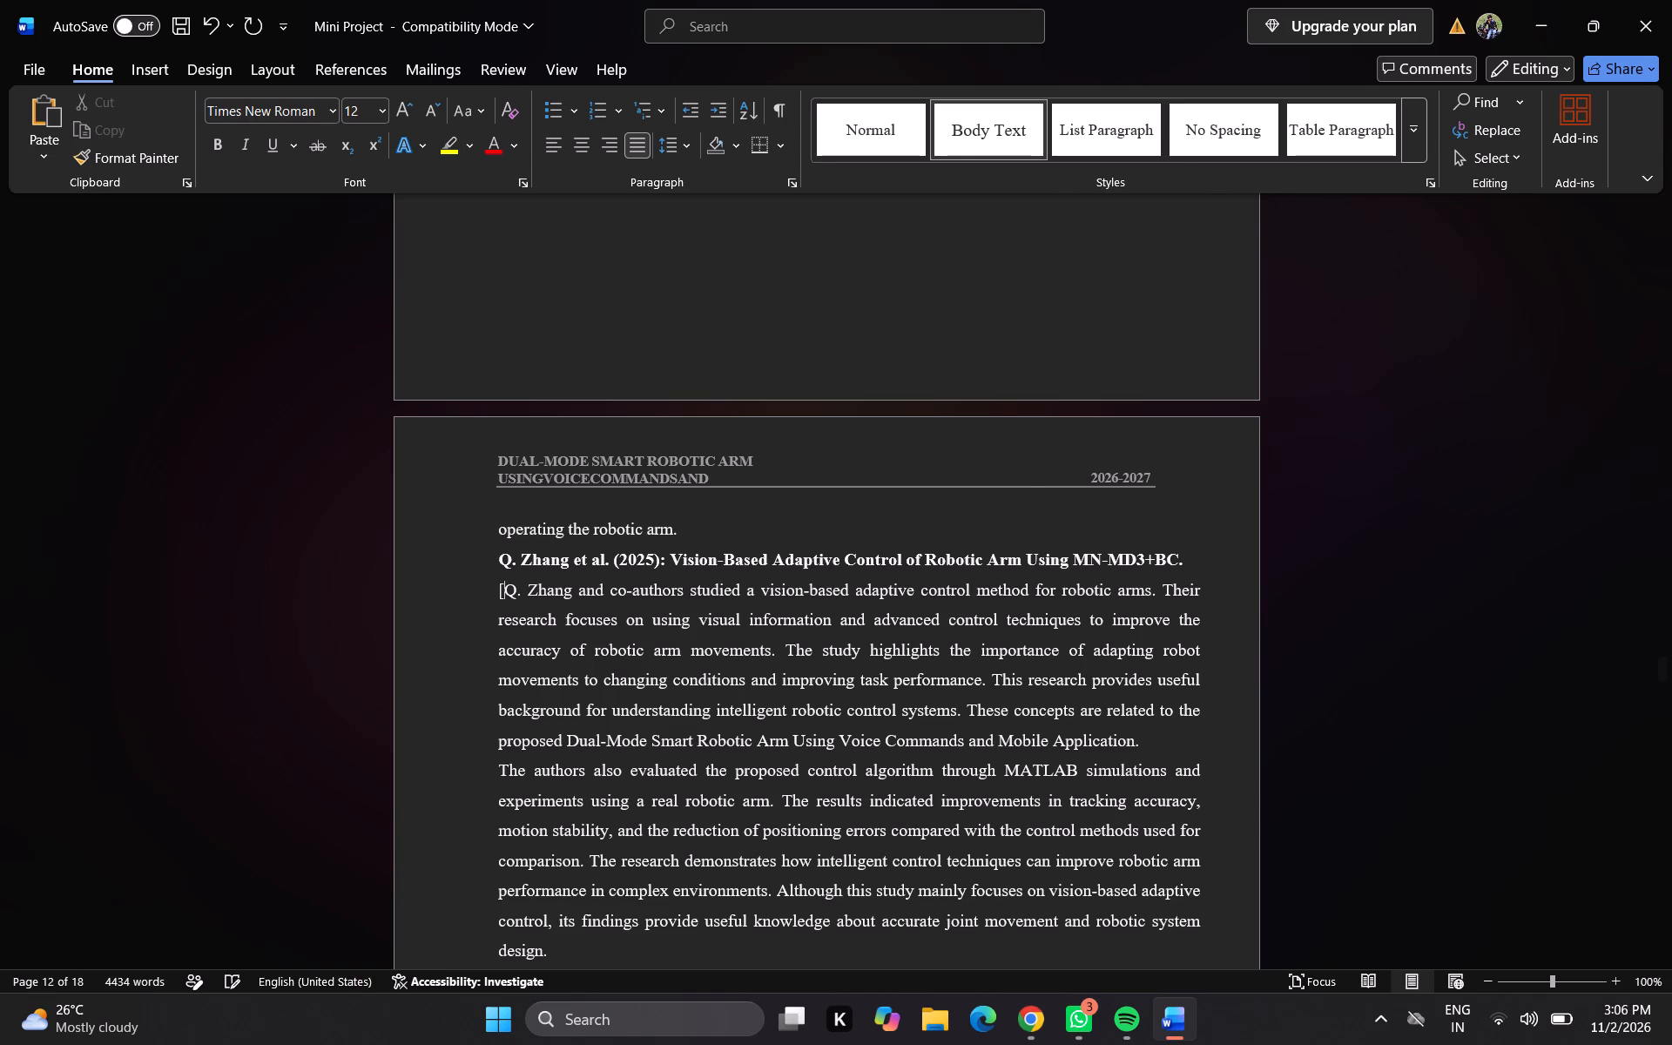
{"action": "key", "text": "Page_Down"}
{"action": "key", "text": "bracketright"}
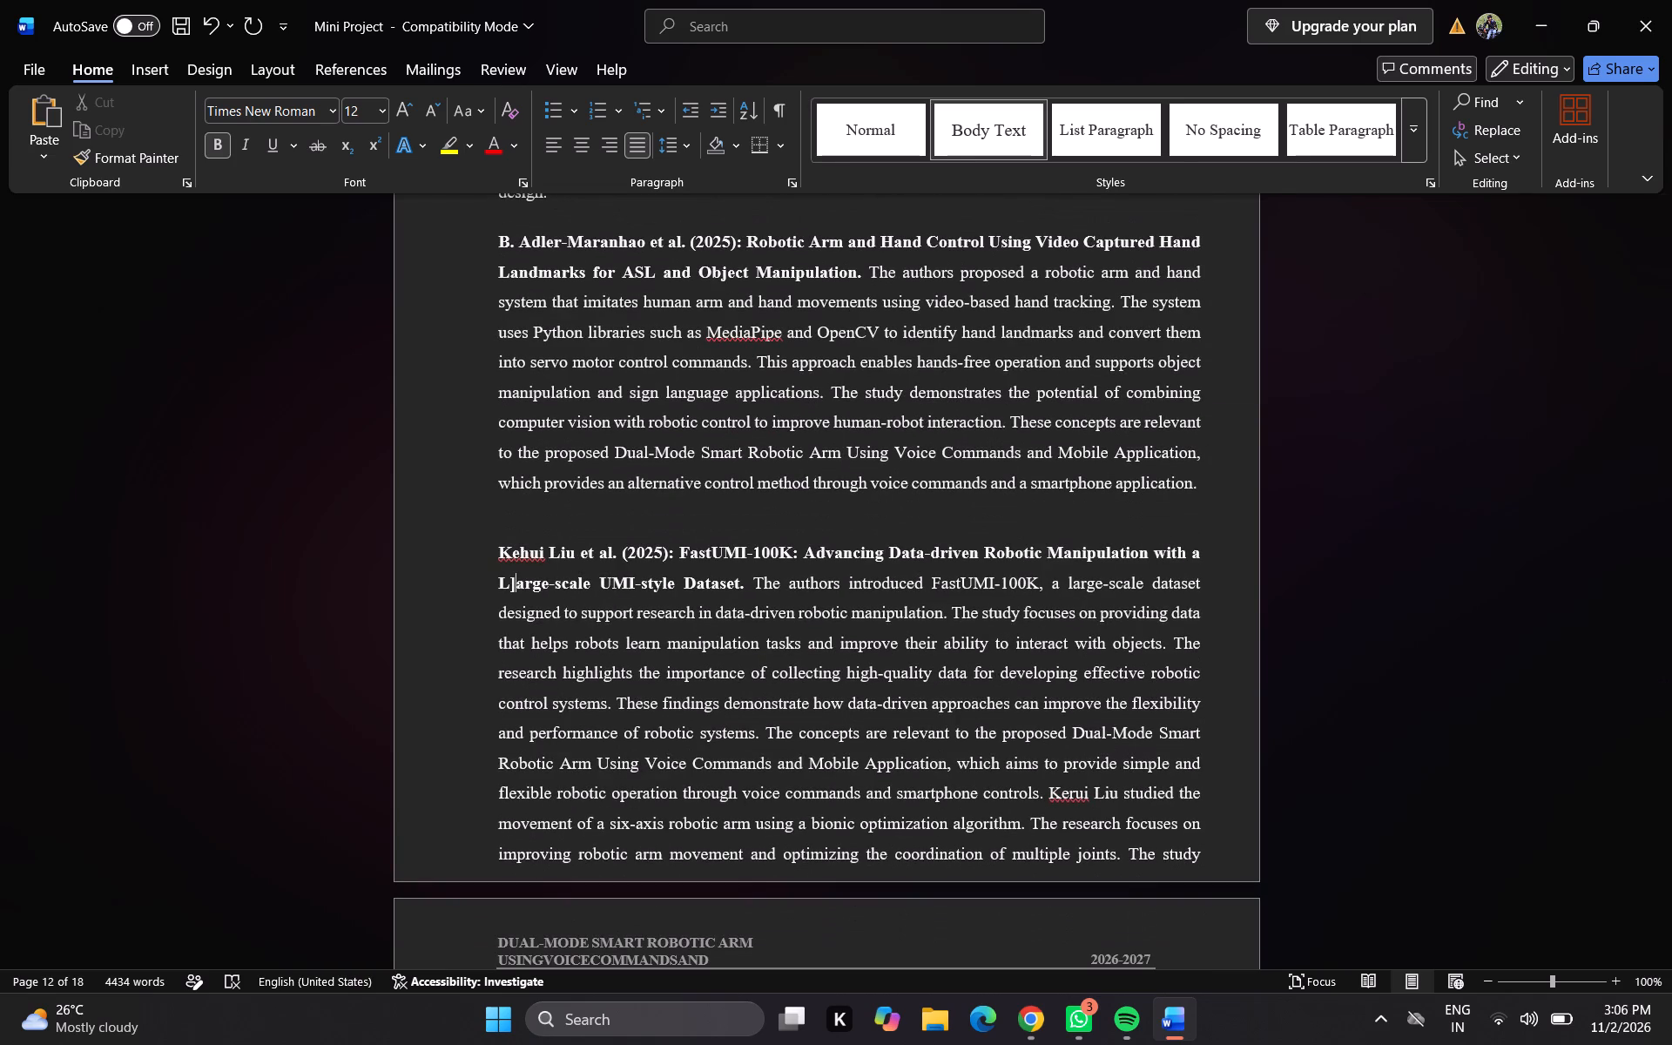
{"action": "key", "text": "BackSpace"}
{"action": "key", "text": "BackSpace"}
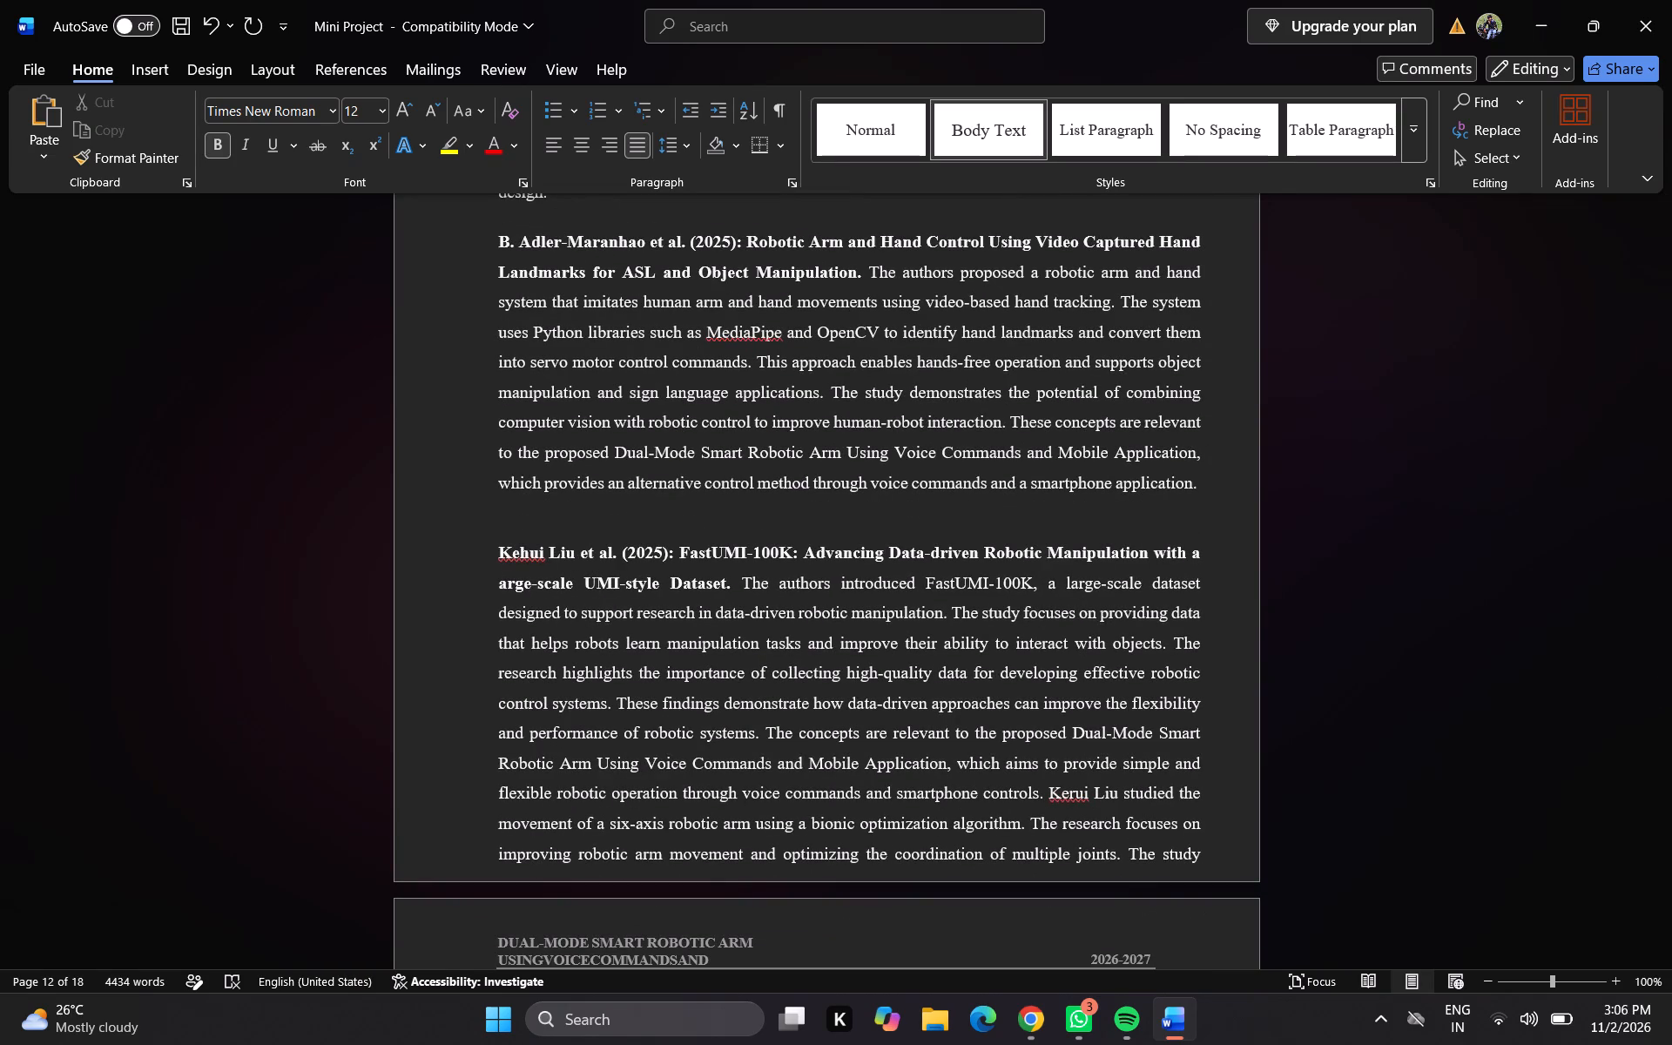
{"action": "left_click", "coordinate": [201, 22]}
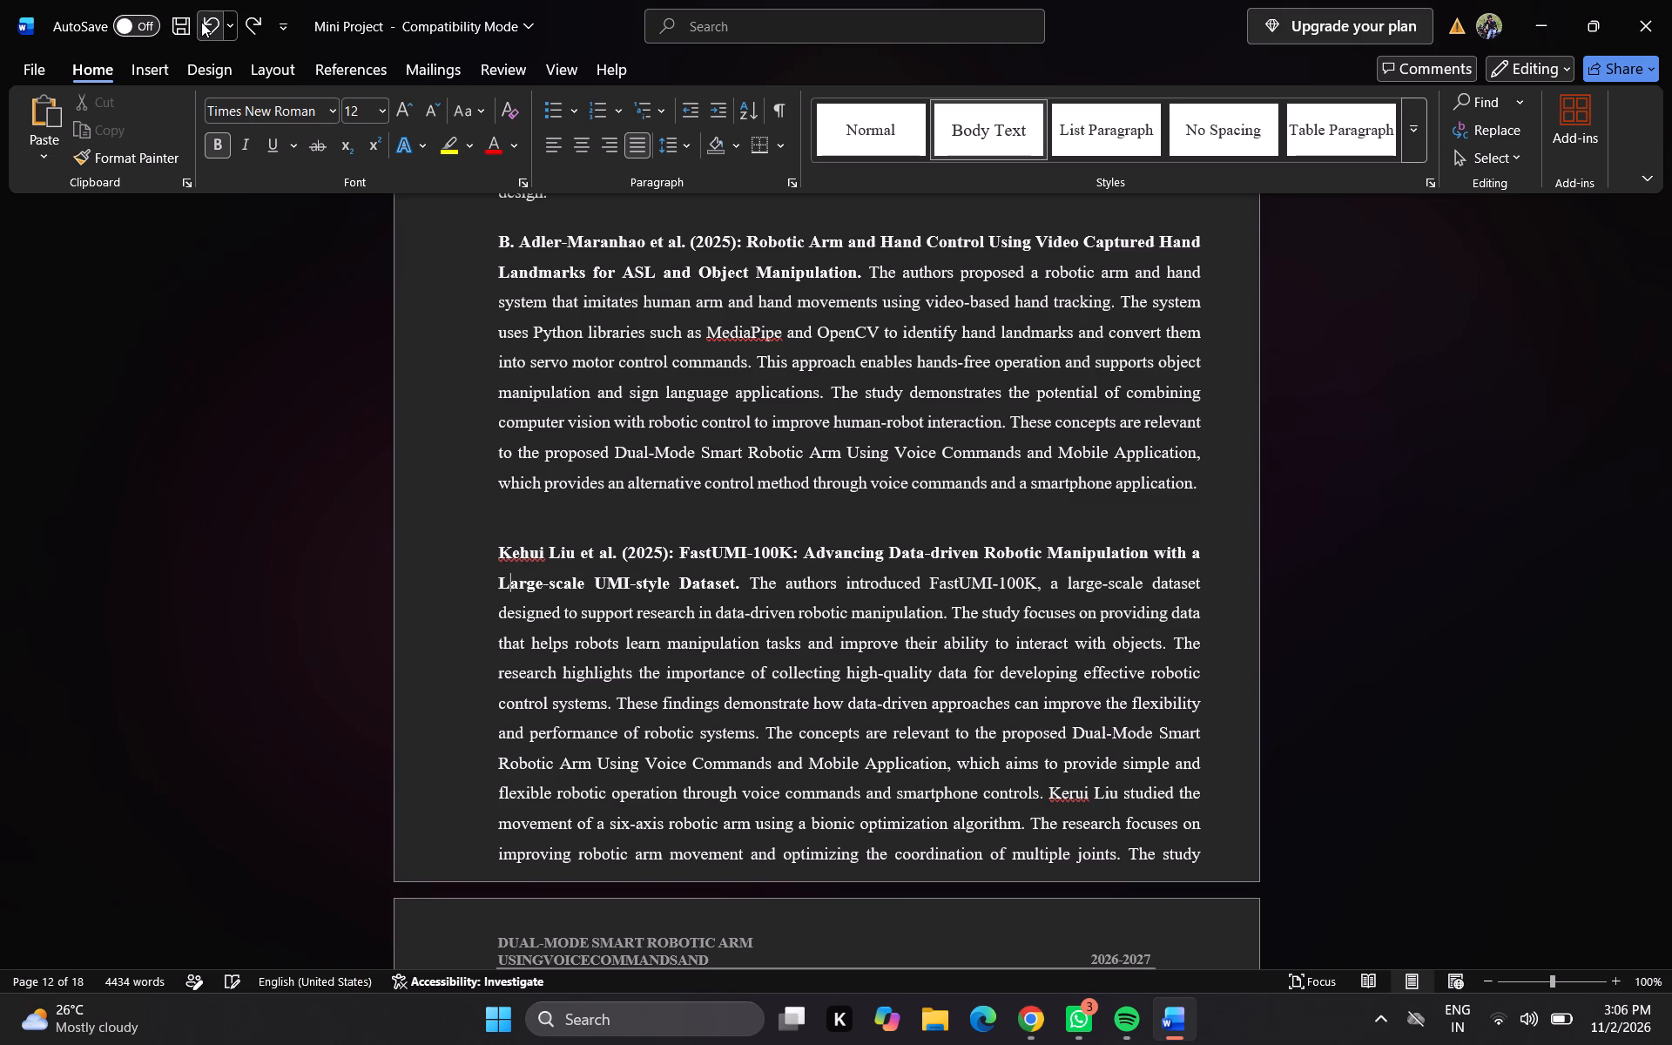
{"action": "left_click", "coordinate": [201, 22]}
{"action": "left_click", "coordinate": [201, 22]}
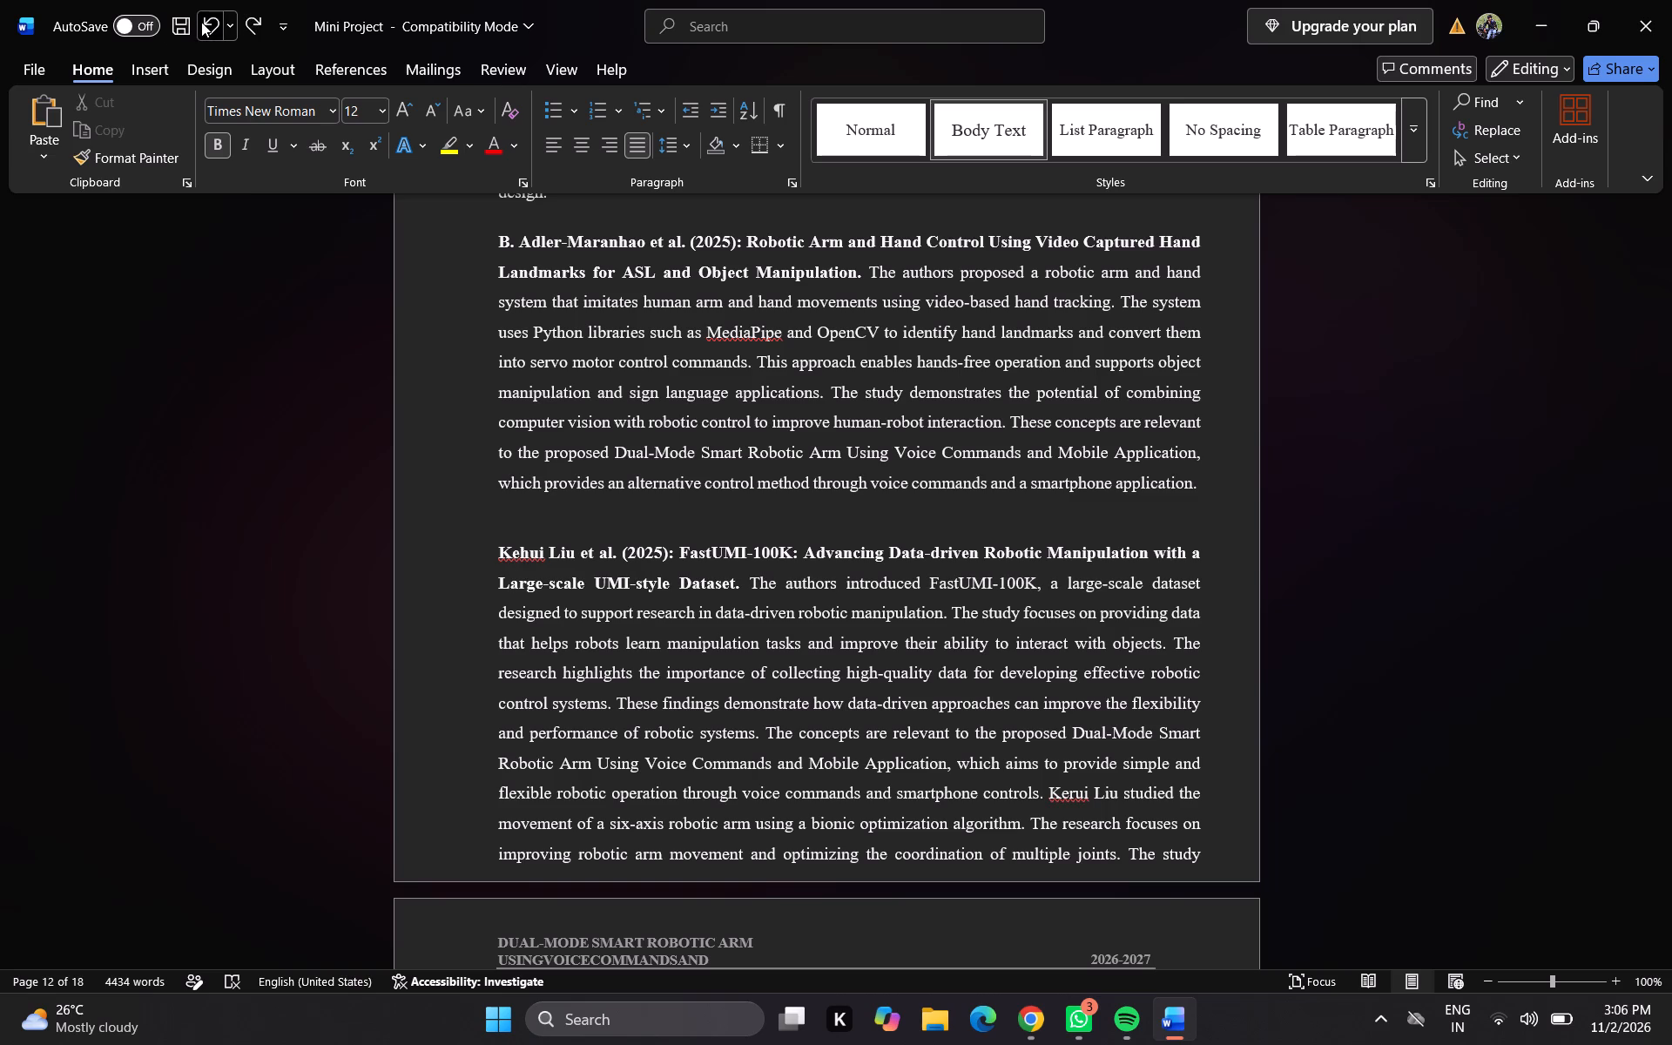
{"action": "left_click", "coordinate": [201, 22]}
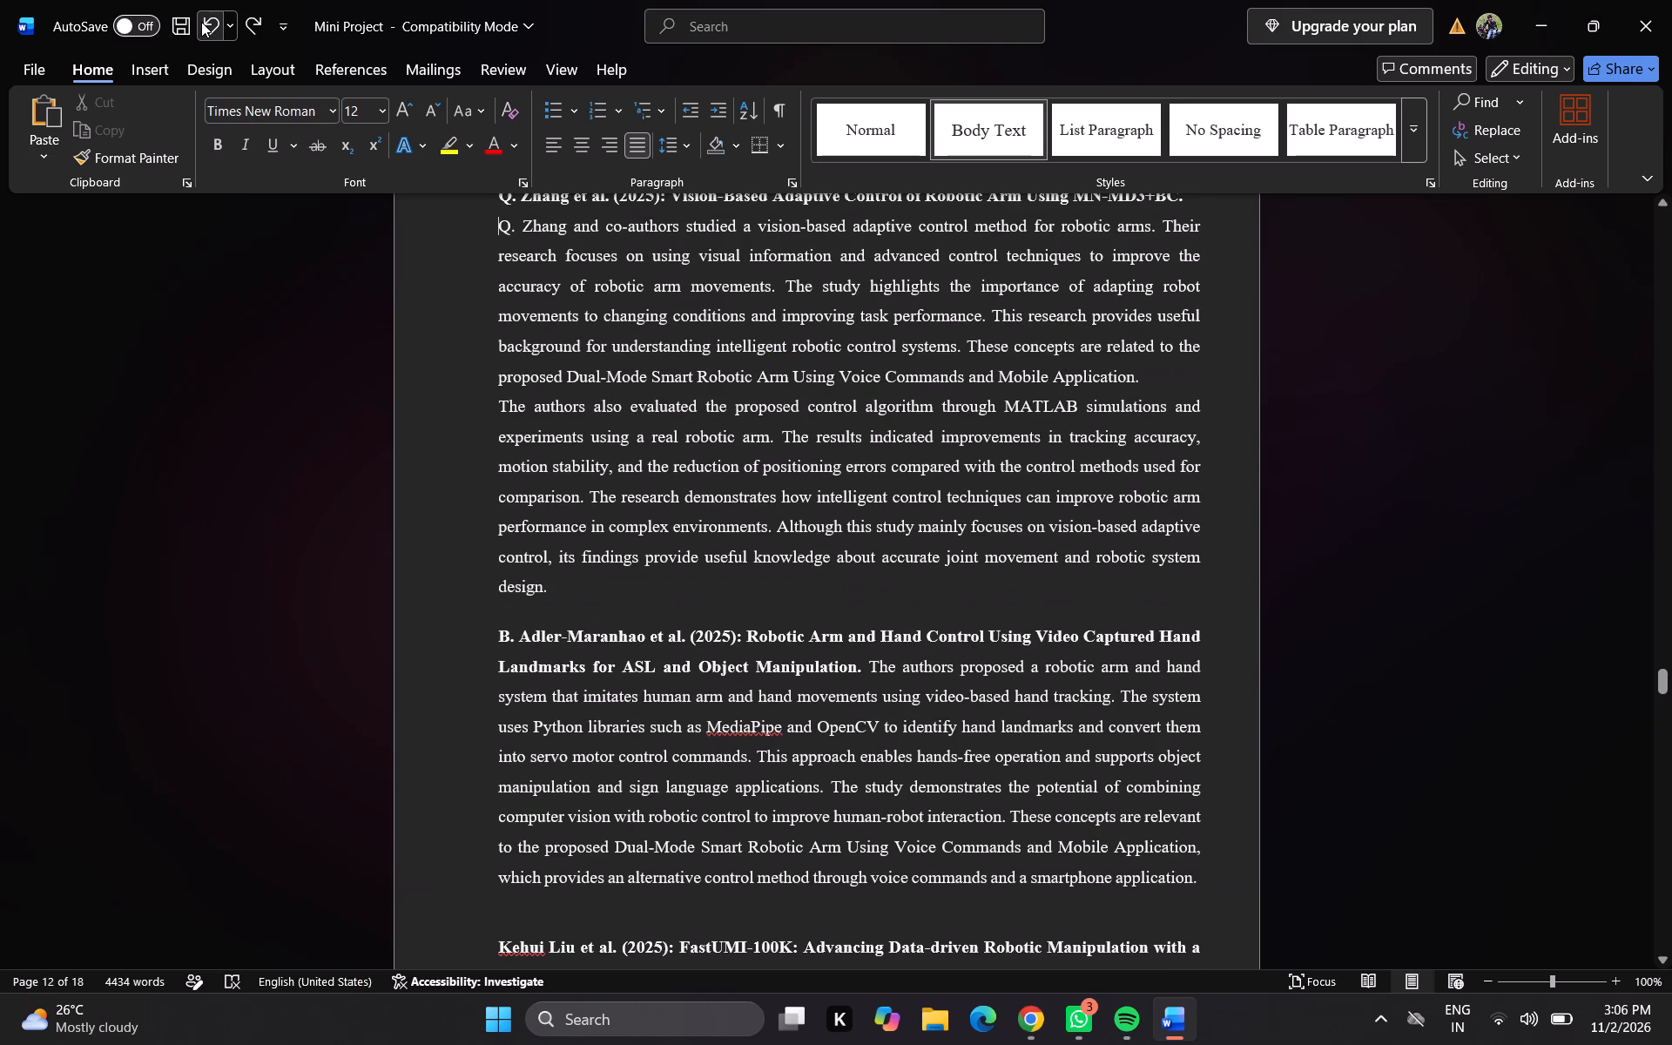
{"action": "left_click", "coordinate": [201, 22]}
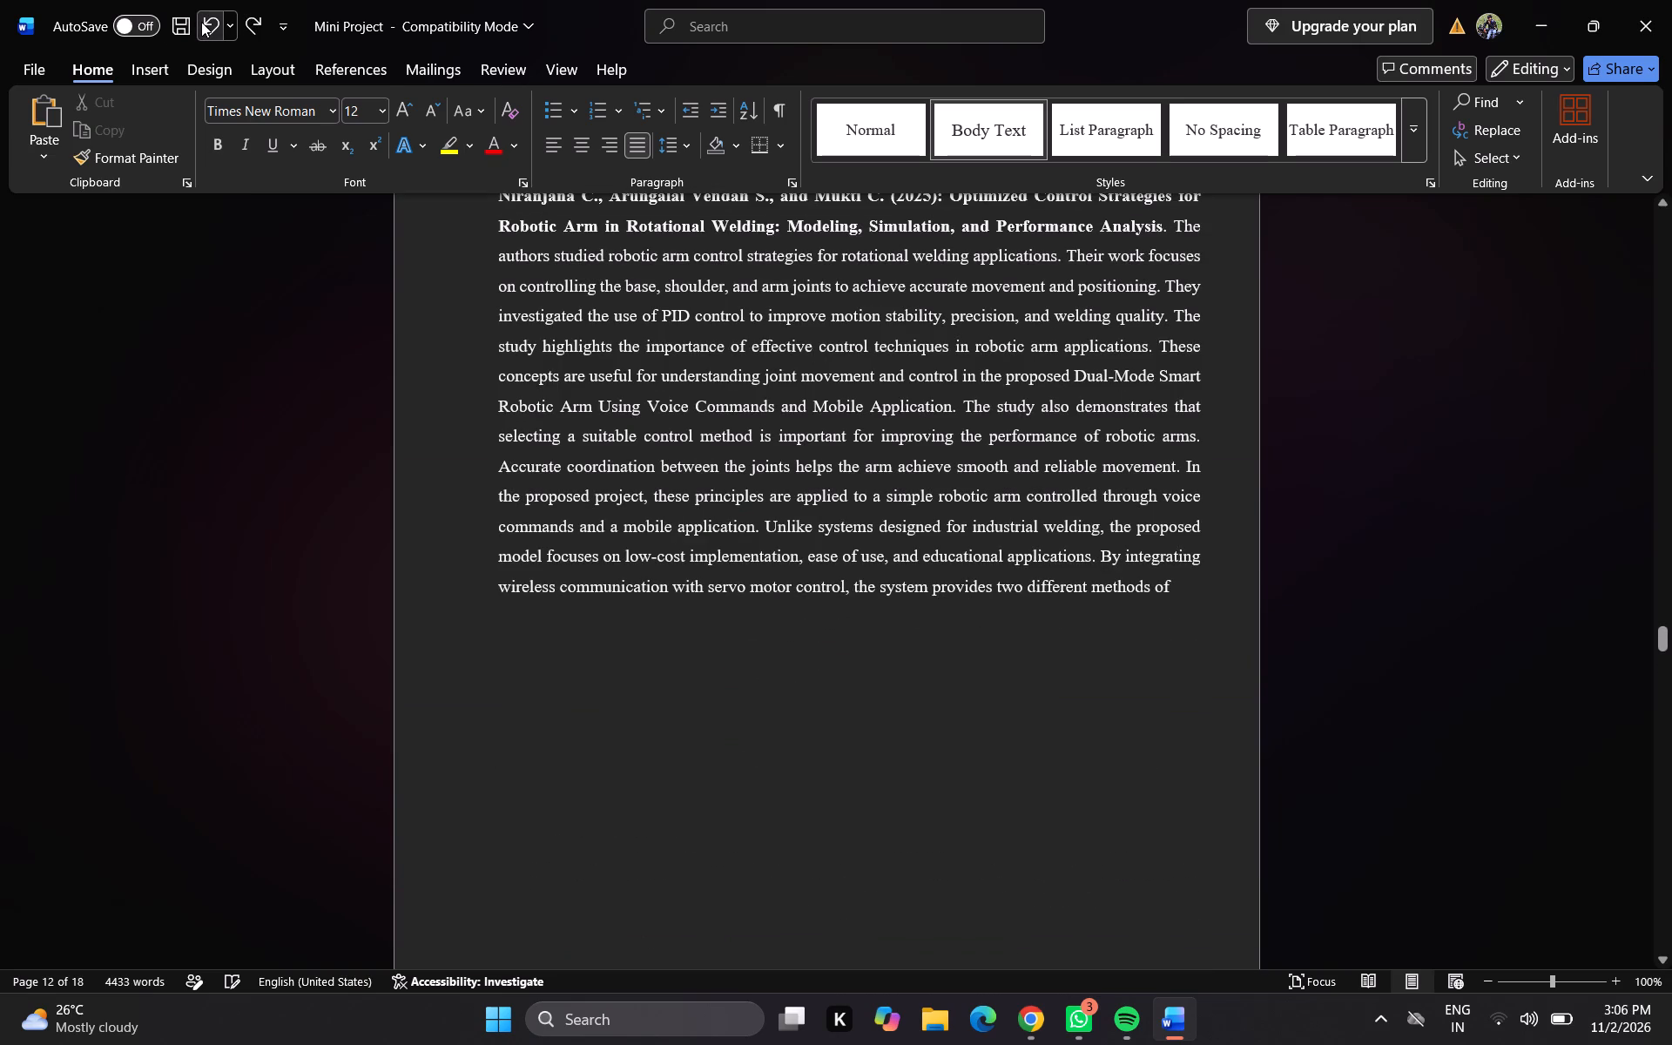
Insert a bold [2] citation followed by a space after the 2025 rotational welding entry's title, before "The authors studied".
{"action": "left_click", "coordinate": [786, 381]}
{"action": "key", "text": "Up"}
{"action": "key", "text": "Up"}
{"action": "key", "text": "Up"}
{"action": "key", "text": "Up"}
{"action": "key", "text": "Up"}
{"action": "key", "text": "Up"}
{"action": "key", "text": "Up"}
{"action": "key", "text": "Up"}
{"action": "key", "text": "Up"}
{"action": "key", "text": "Up"}
{"action": "key", "text": "Up"}
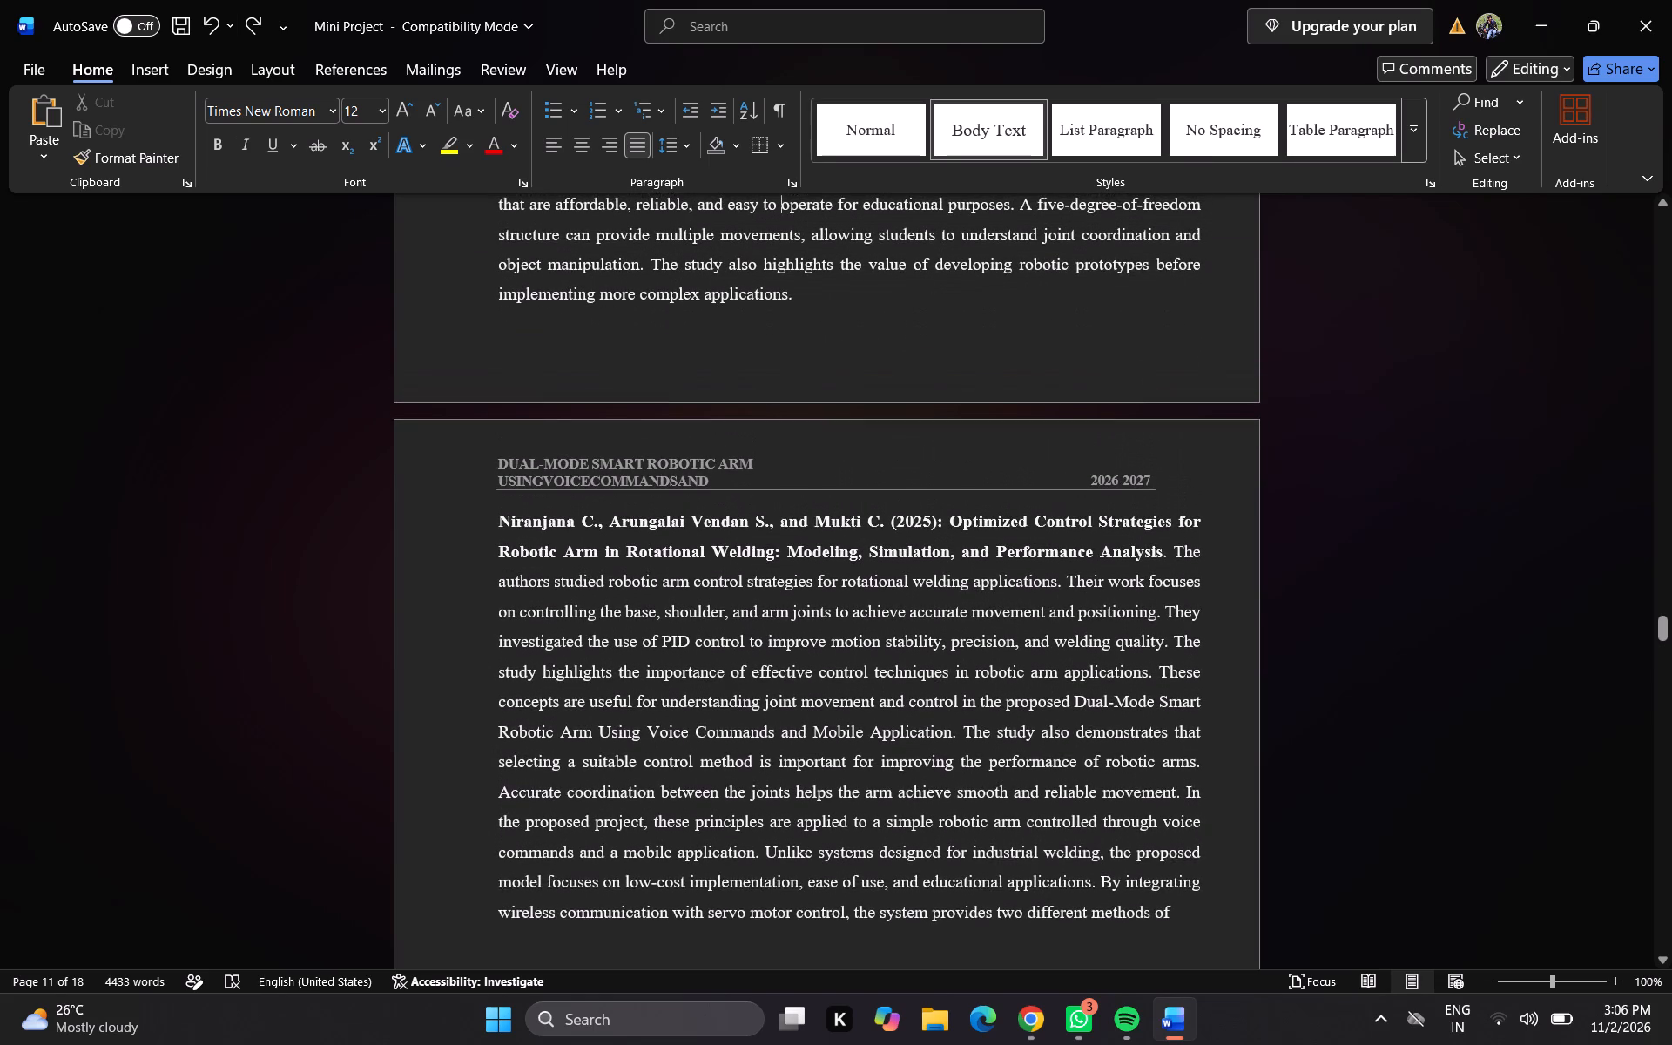
{"action": "key", "text": "Up"}
{"action": "key", "text": "Up"}
{"action": "key", "text": "Up"}
{"action": "key", "text": "Up"}
{"action": "key", "text": "Up"}
{"action": "key", "text": "Up"}
{"action": "key", "text": "Up"}
{"action": "key", "text": "Up"}
{"action": "key", "text": "Up"}
{"action": "key", "text": "Up"}
{"action": "key", "text": "Up"}
{"action": "key", "text": "Up"}
{"action": "key", "text": "Up"}
{"action": "key", "text": "Up"}
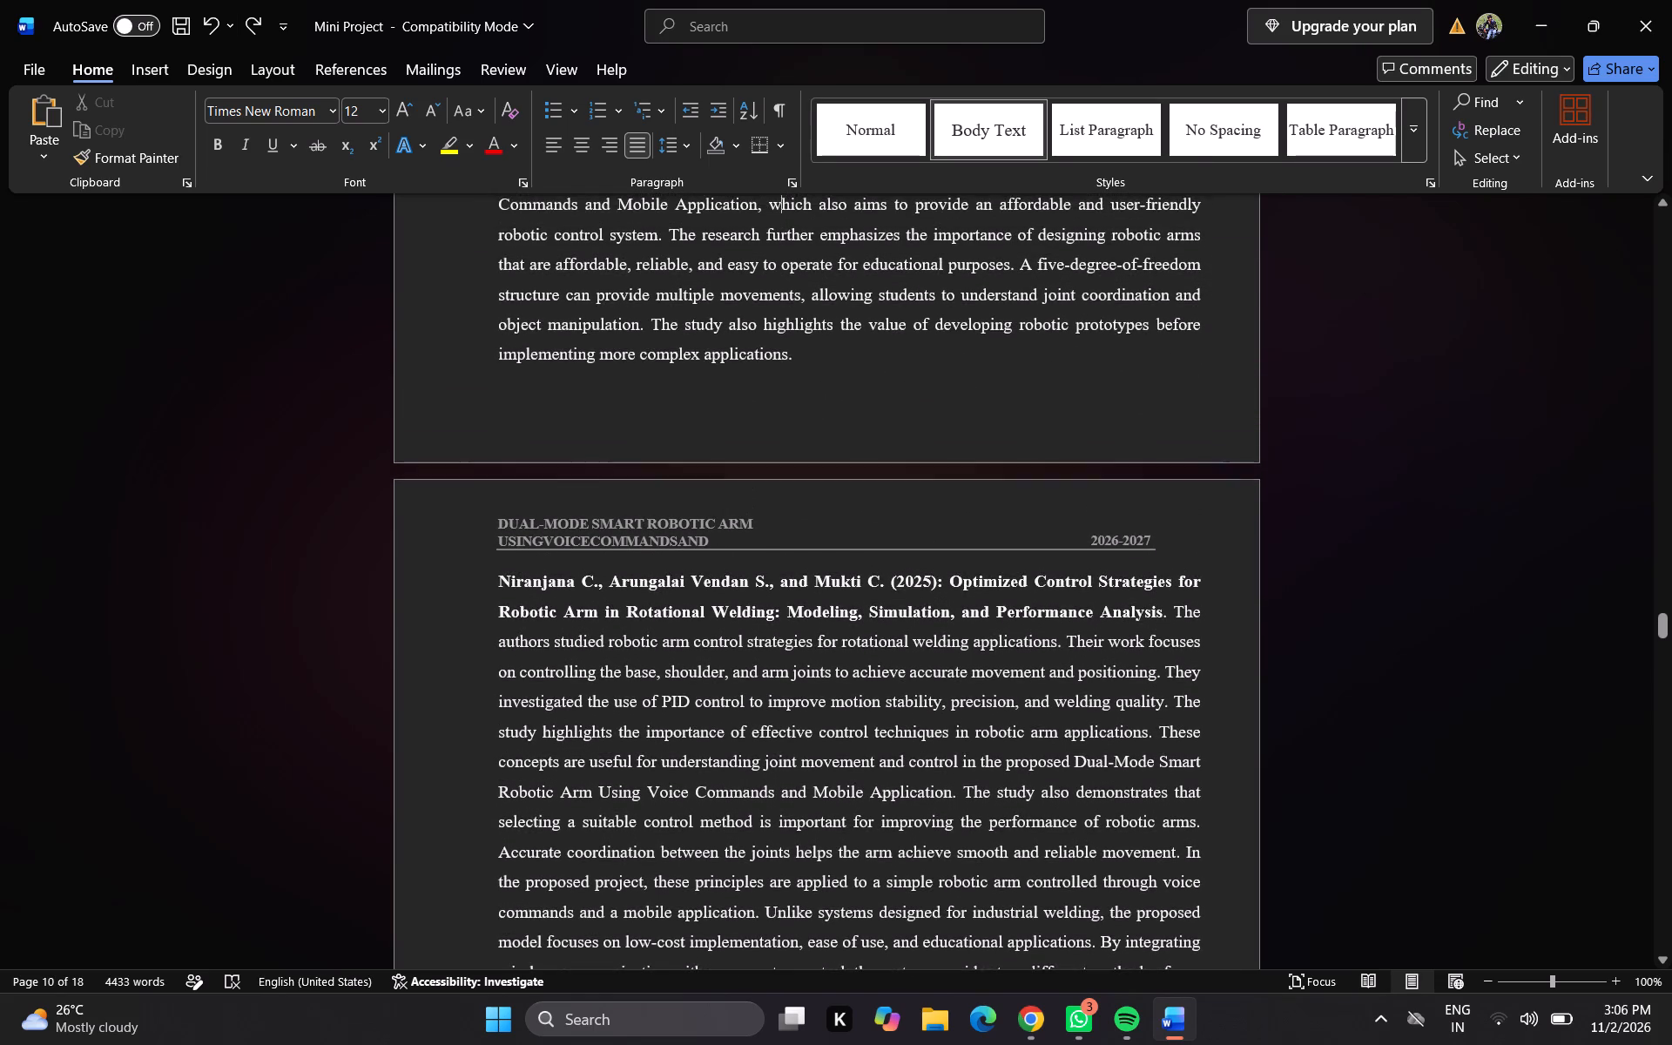
{"action": "key", "text": "Down"}
{"action": "key", "text": "Down"}
{"action": "key", "text": "Down"}
{"action": "key", "text": "Down"}
{"action": "key", "text": "Down"}
{"action": "key", "text": "Down"}
{"action": "key", "text": "Down"}
{"action": "key", "text": "Down"}
{"action": "key", "text": "Down"}
{"action": "key", "text": "Down"}
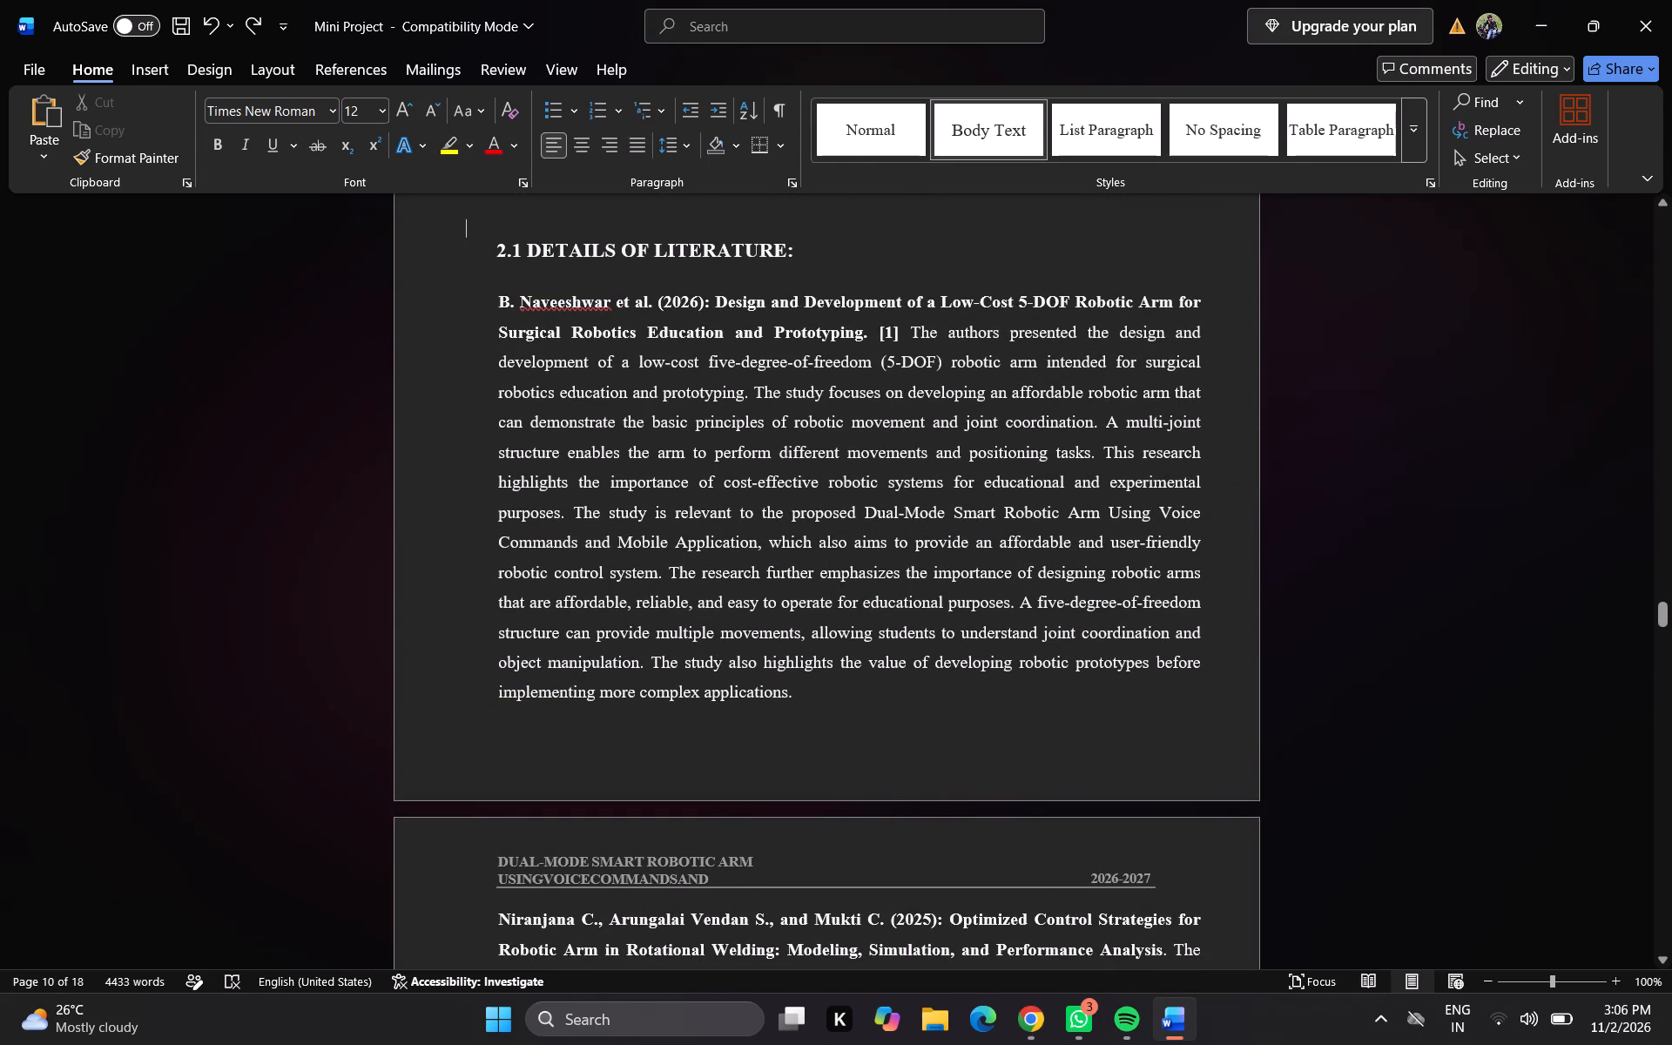
{"action": "key", "text": "Down"}
{"action": "key", "text": "Down"}
{"action": "key", "text": "Down"}
{"action": "key", "text": "Down"}
{"action": "key", "text": "Down"}
{"action": "key", "text": "Down"}
{"action": "key", "text": "Down"}
{"action": "key", "text": "Down"}
{"action": "key", "text": "Down"}
{"action": "key", "text": "Down"}
{"action": "key", "text": "Down"}
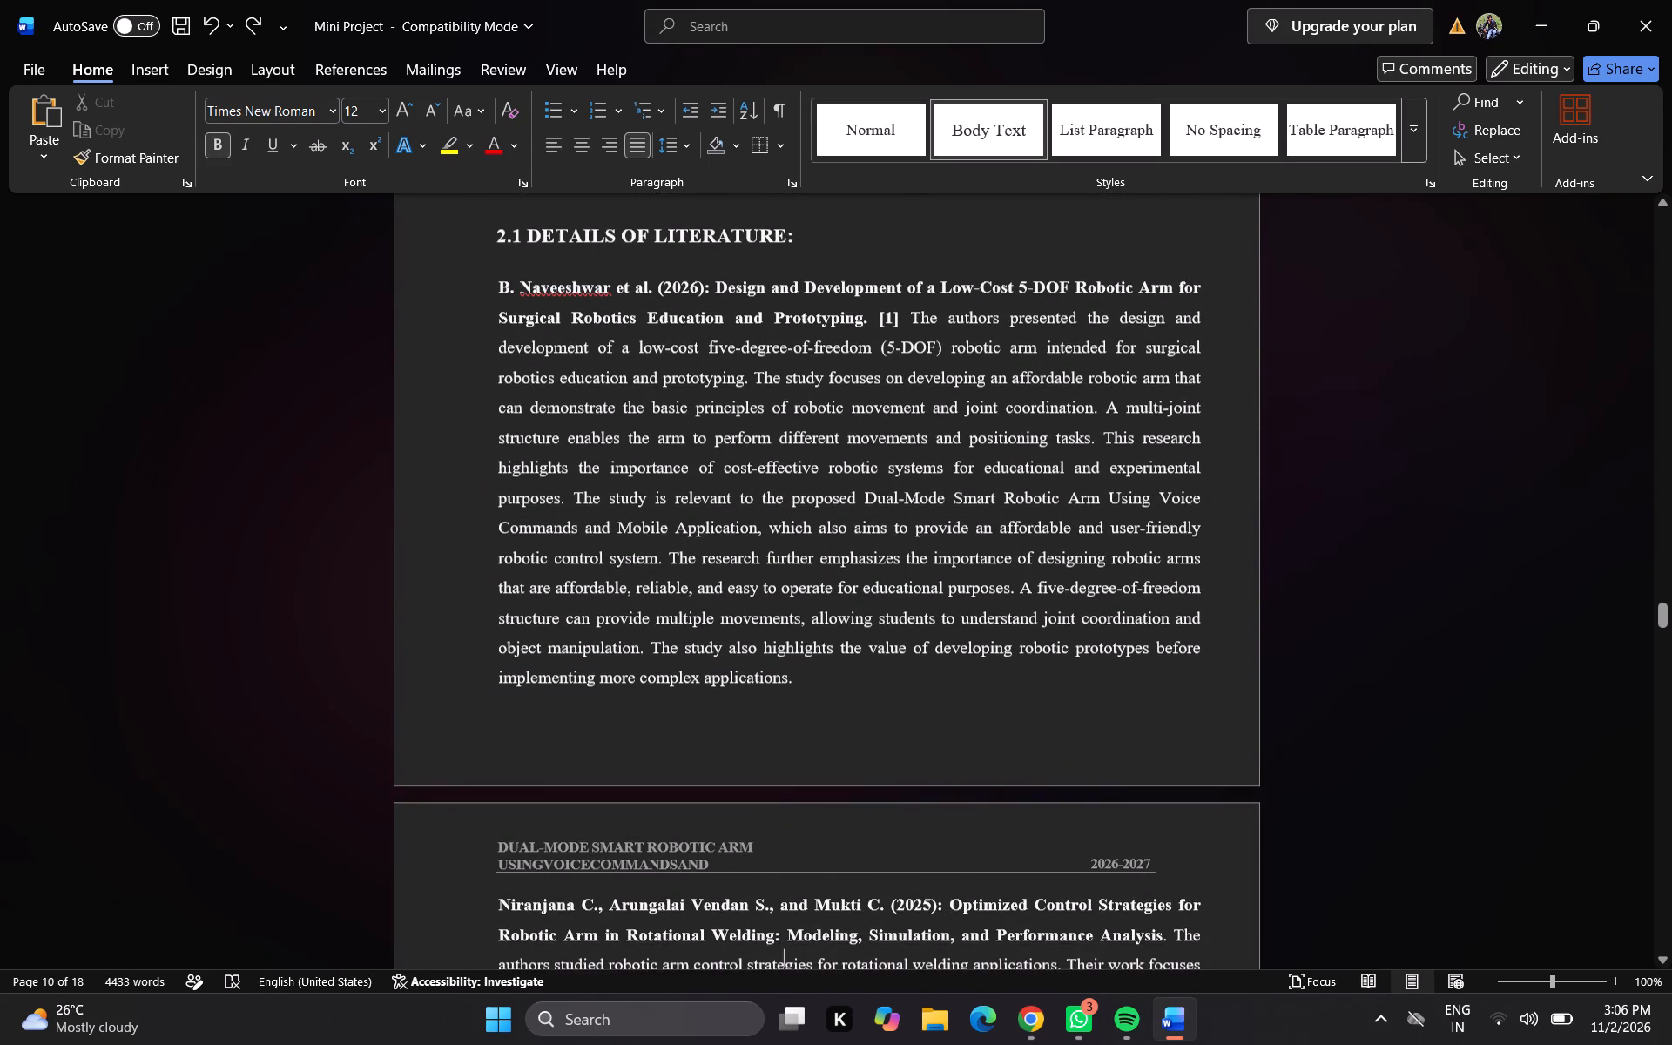
{"action": "key", "text": "Down"}
{"action": "key", "text": "Down"}
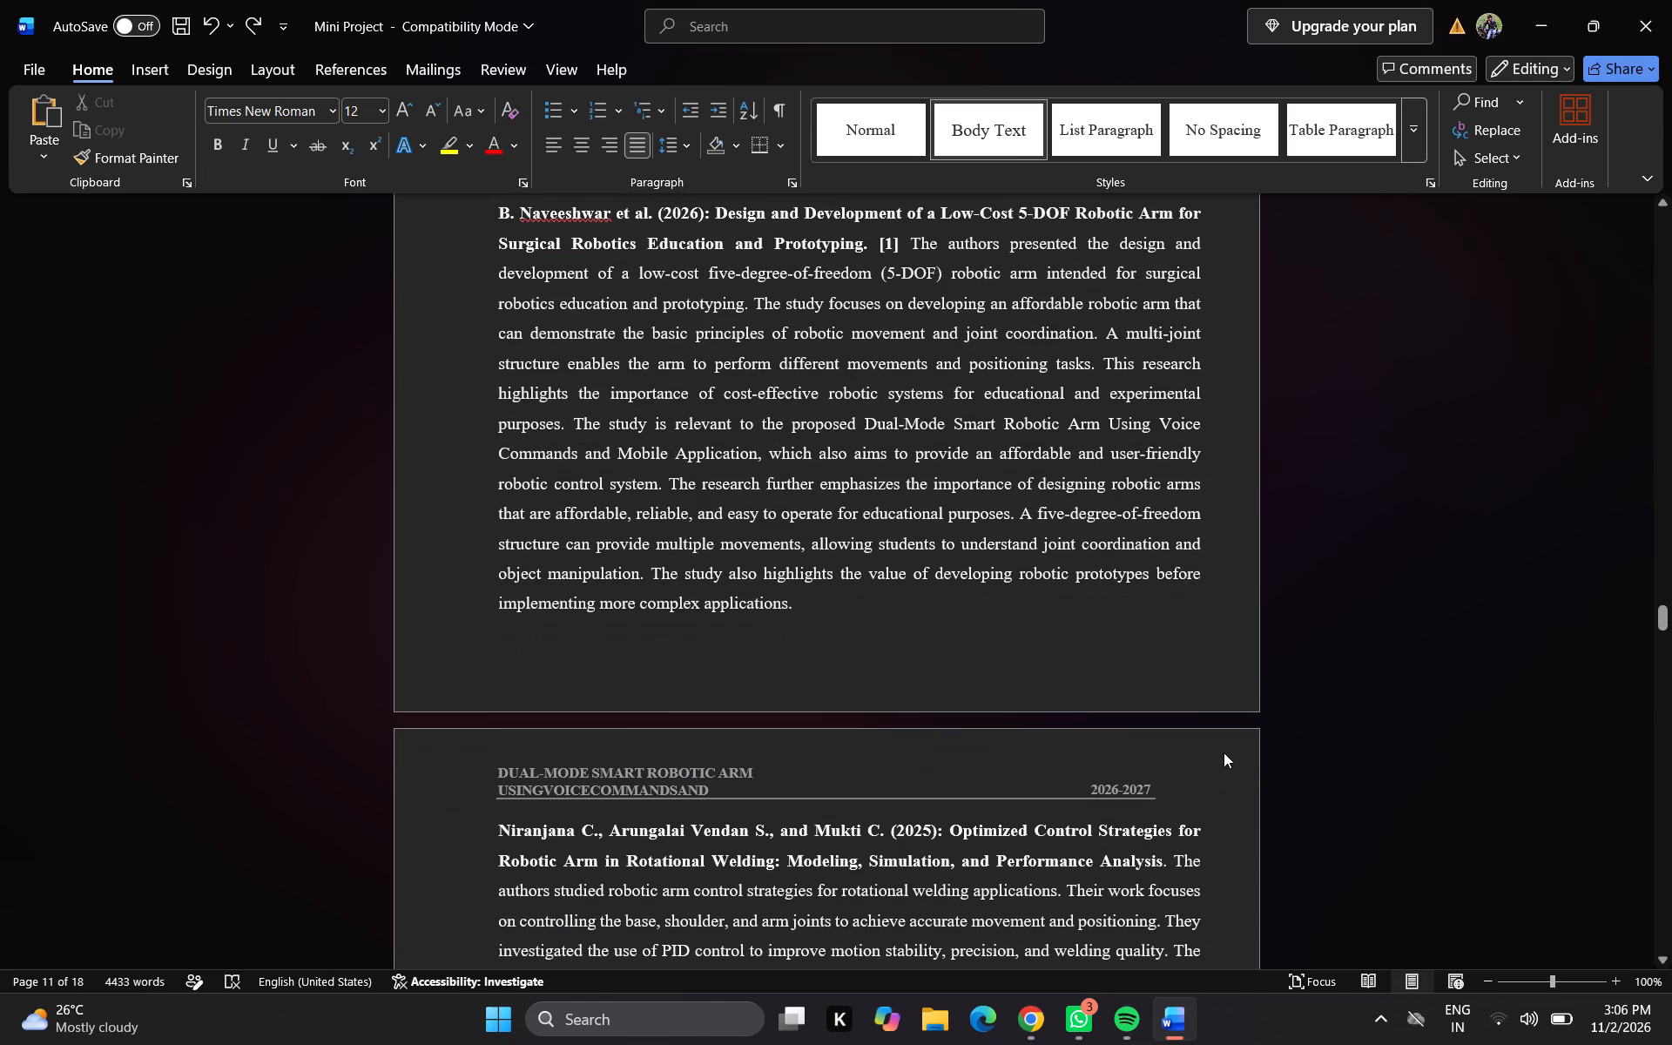
{"action": "left_click", "coordinate": [1172, 856]}
{"action": "key", "text": "bracketleft"}
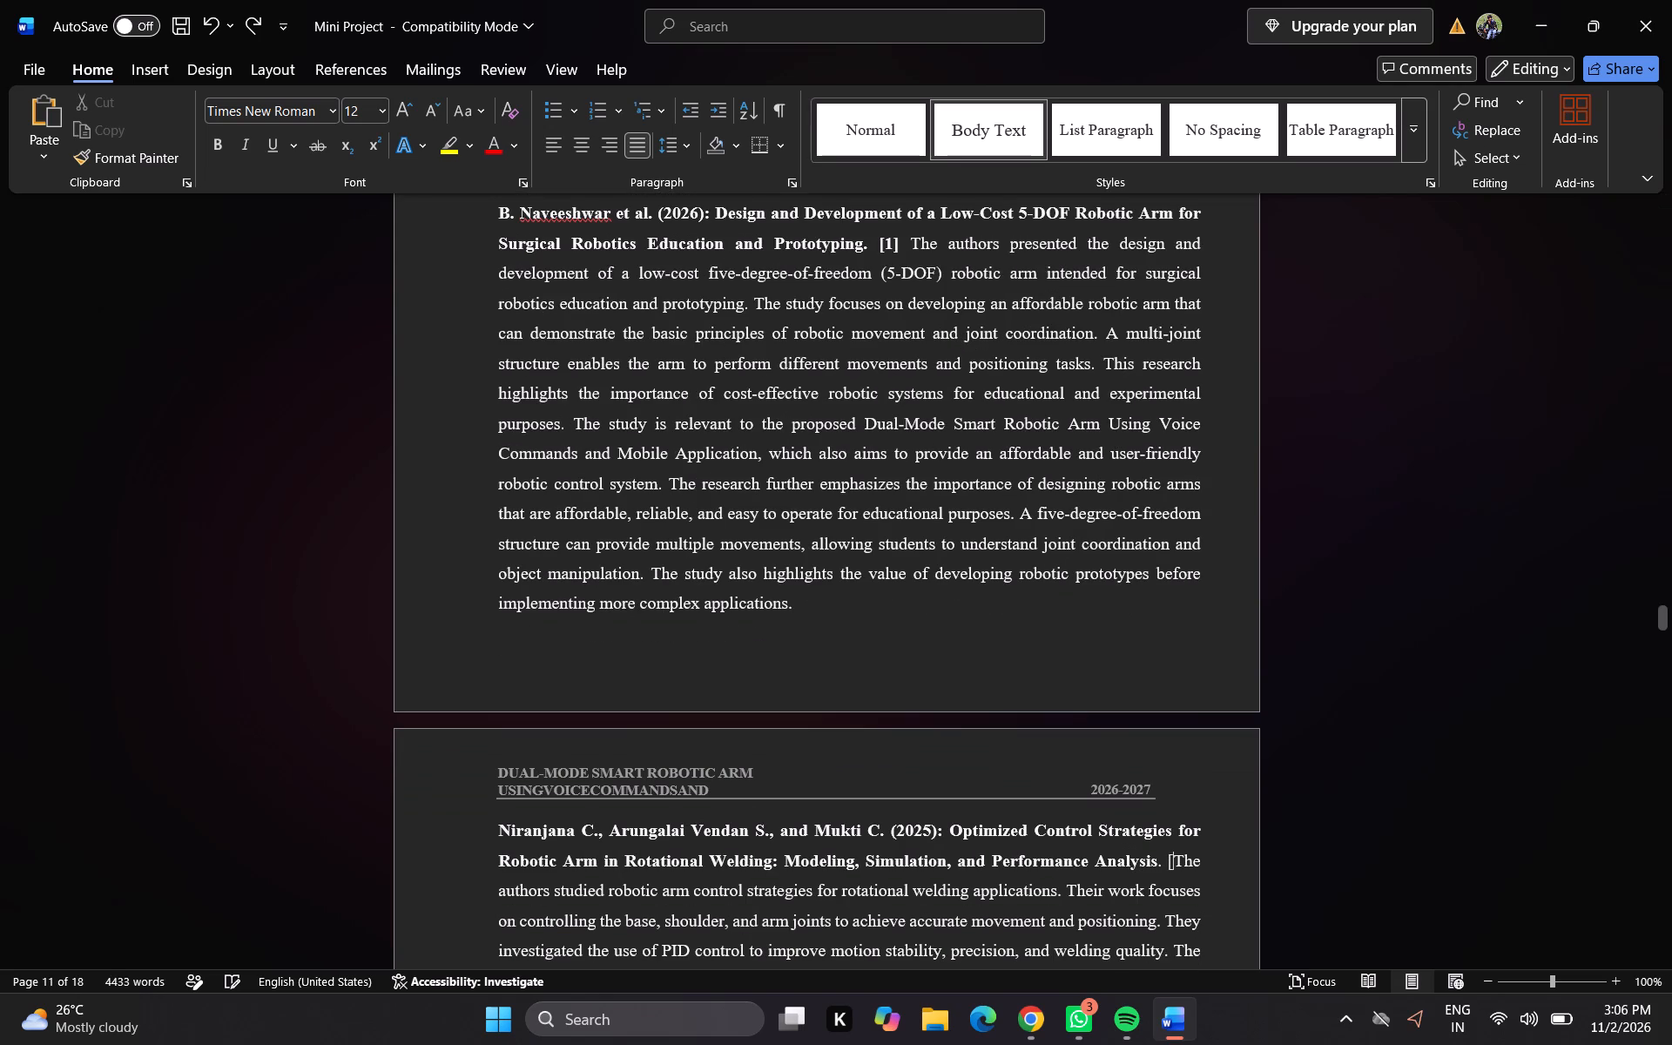
{"action": "key", "text": "BackSpace"}
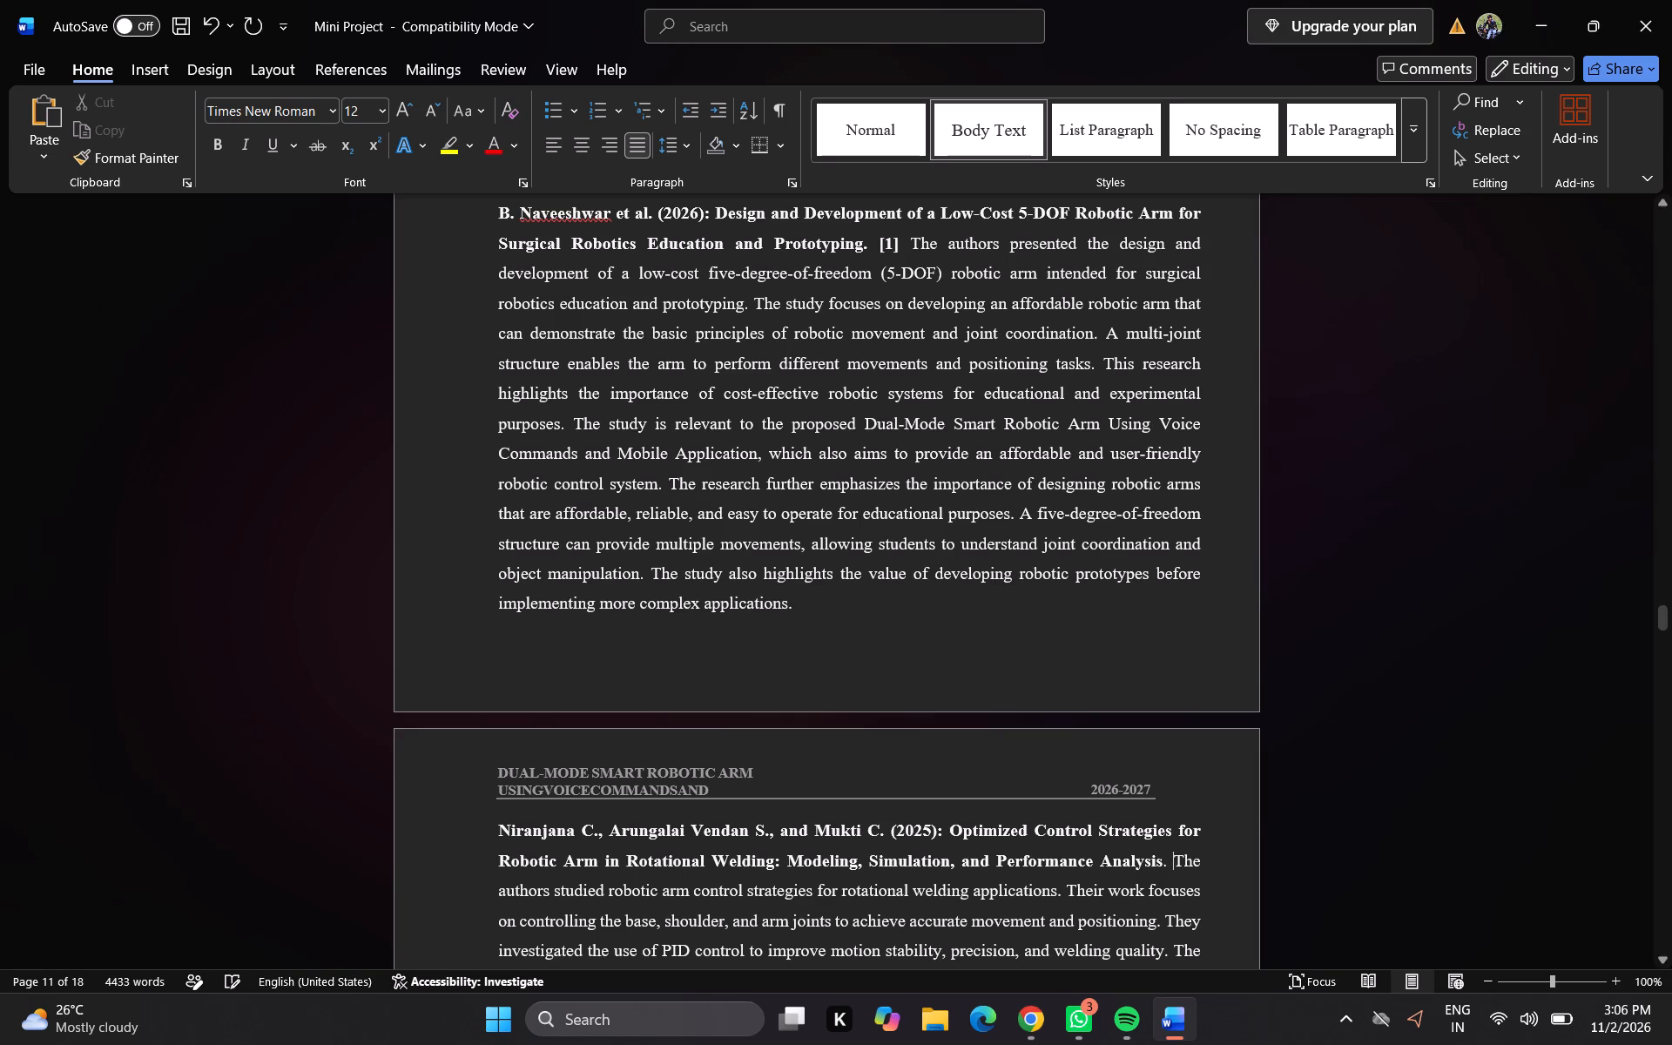
{"action": "left_click", "coordinate": [221, 157]}
{"action": "key", "text": "bracketleft"}
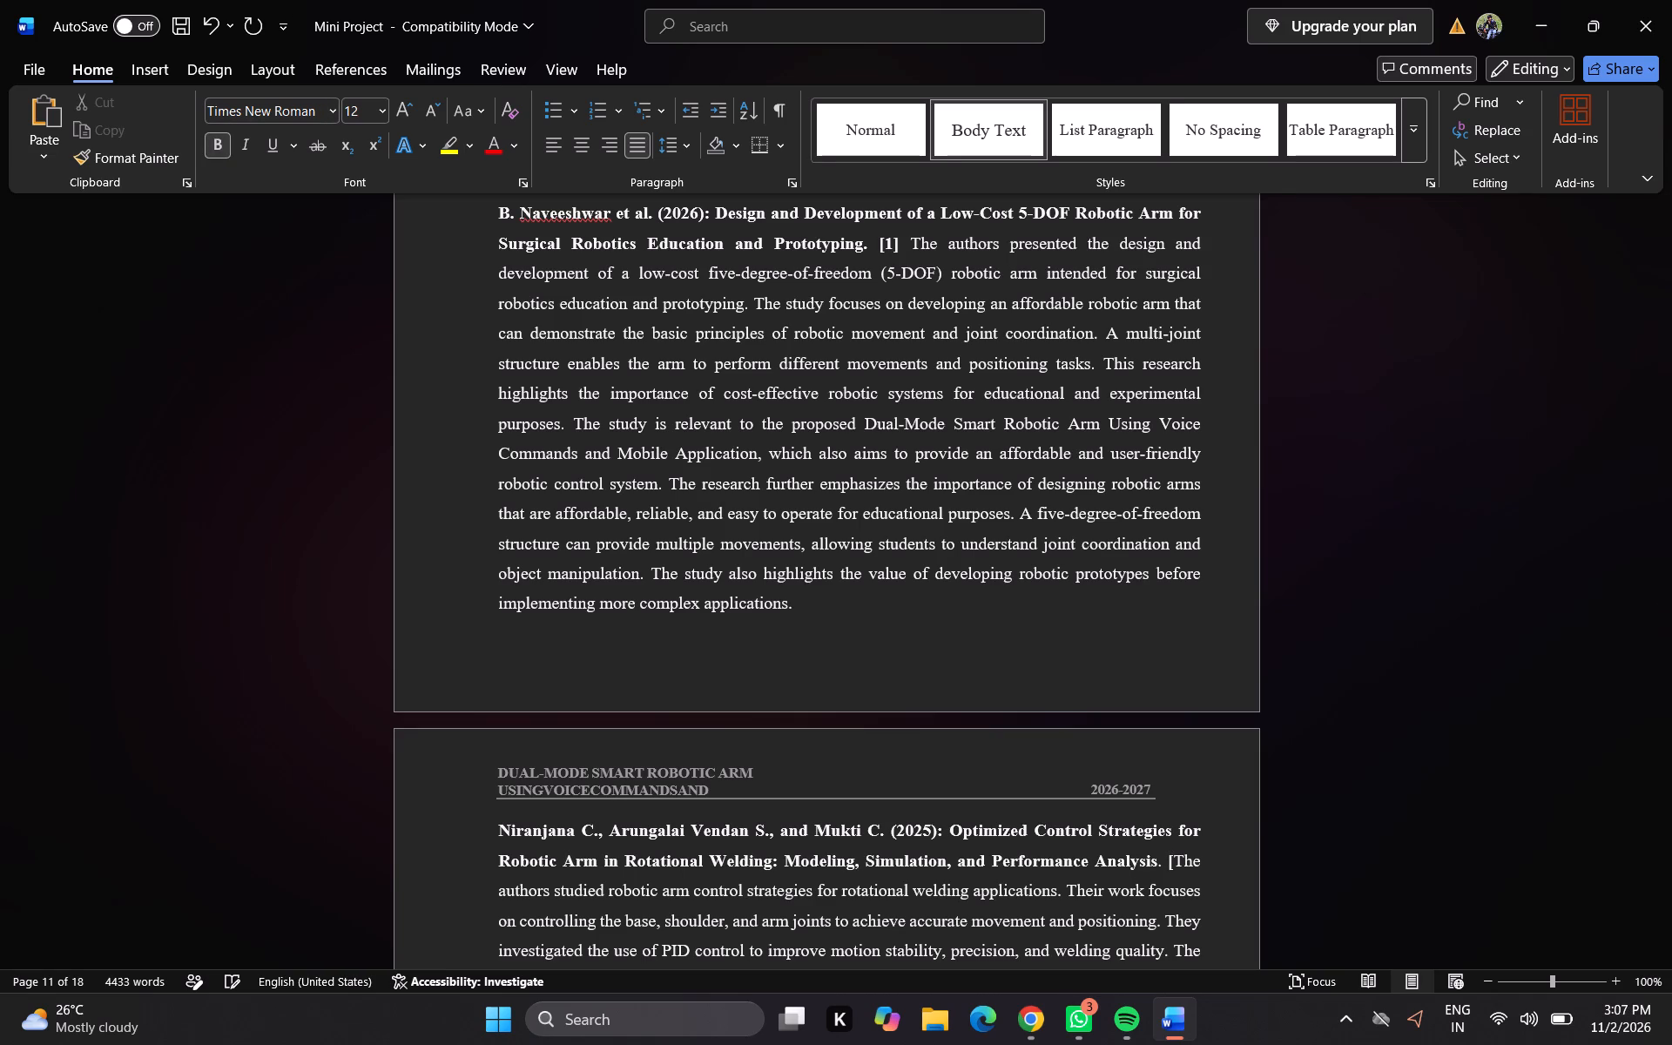
{"action": "type", "text": "2]"}
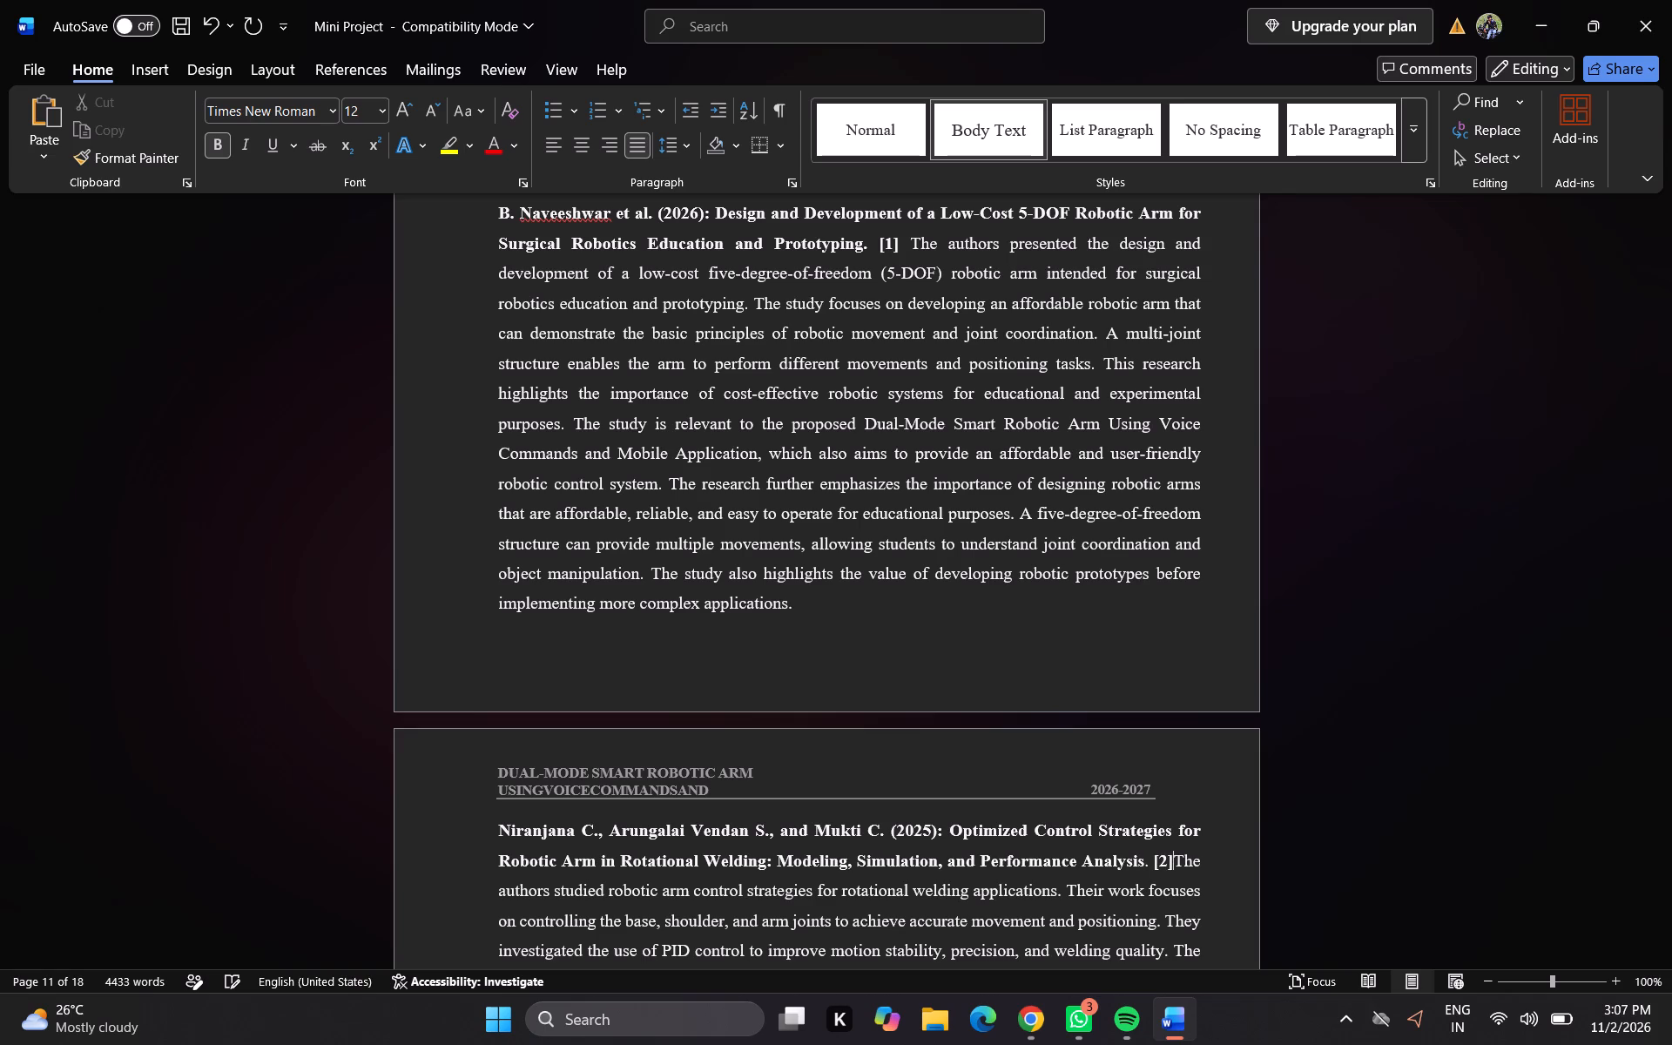
{"action": "key", "text": "space"}
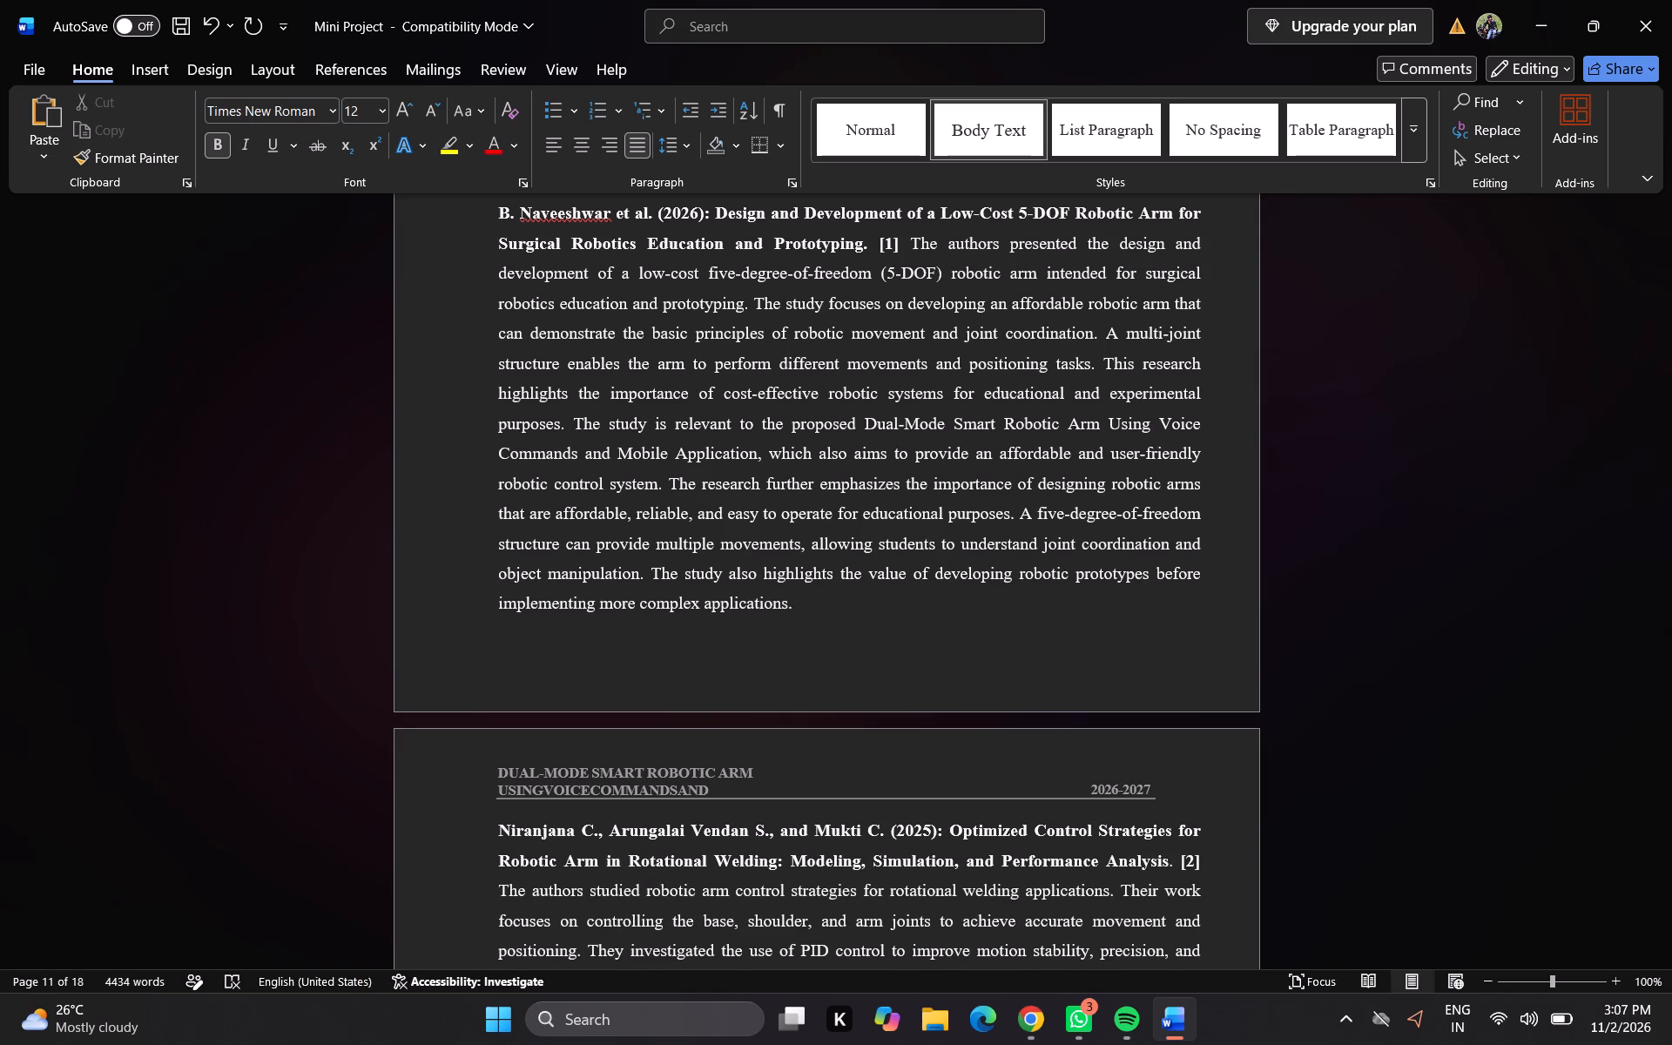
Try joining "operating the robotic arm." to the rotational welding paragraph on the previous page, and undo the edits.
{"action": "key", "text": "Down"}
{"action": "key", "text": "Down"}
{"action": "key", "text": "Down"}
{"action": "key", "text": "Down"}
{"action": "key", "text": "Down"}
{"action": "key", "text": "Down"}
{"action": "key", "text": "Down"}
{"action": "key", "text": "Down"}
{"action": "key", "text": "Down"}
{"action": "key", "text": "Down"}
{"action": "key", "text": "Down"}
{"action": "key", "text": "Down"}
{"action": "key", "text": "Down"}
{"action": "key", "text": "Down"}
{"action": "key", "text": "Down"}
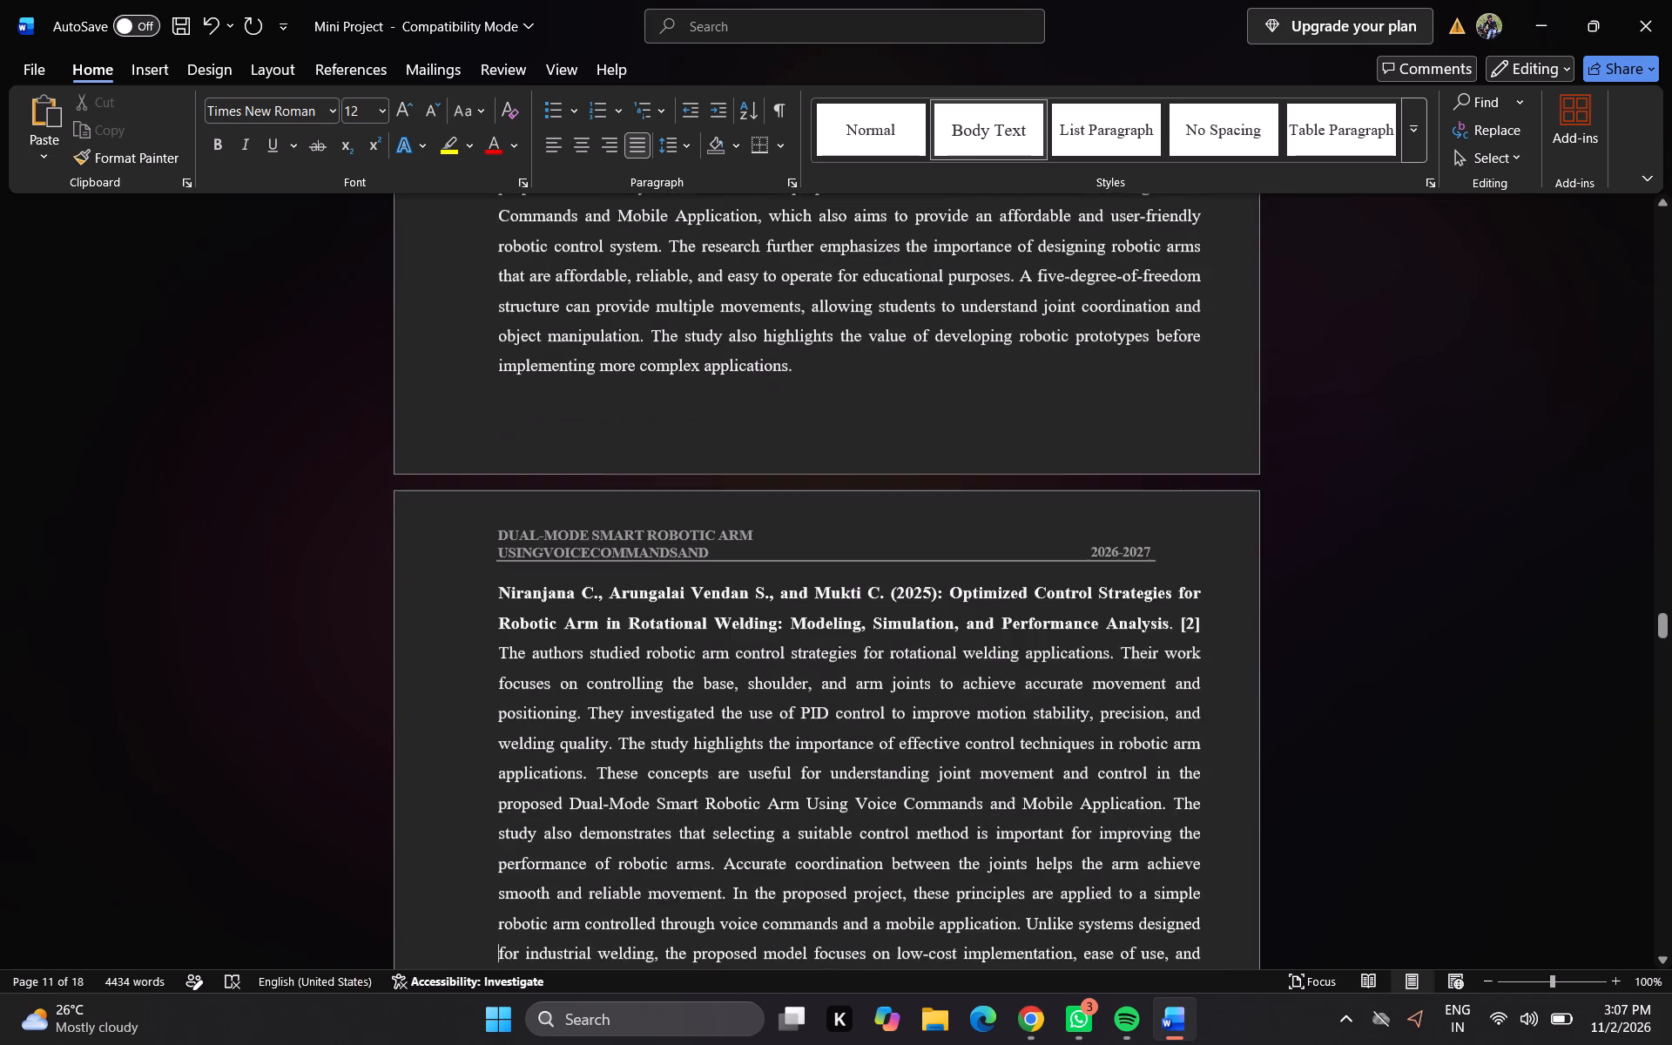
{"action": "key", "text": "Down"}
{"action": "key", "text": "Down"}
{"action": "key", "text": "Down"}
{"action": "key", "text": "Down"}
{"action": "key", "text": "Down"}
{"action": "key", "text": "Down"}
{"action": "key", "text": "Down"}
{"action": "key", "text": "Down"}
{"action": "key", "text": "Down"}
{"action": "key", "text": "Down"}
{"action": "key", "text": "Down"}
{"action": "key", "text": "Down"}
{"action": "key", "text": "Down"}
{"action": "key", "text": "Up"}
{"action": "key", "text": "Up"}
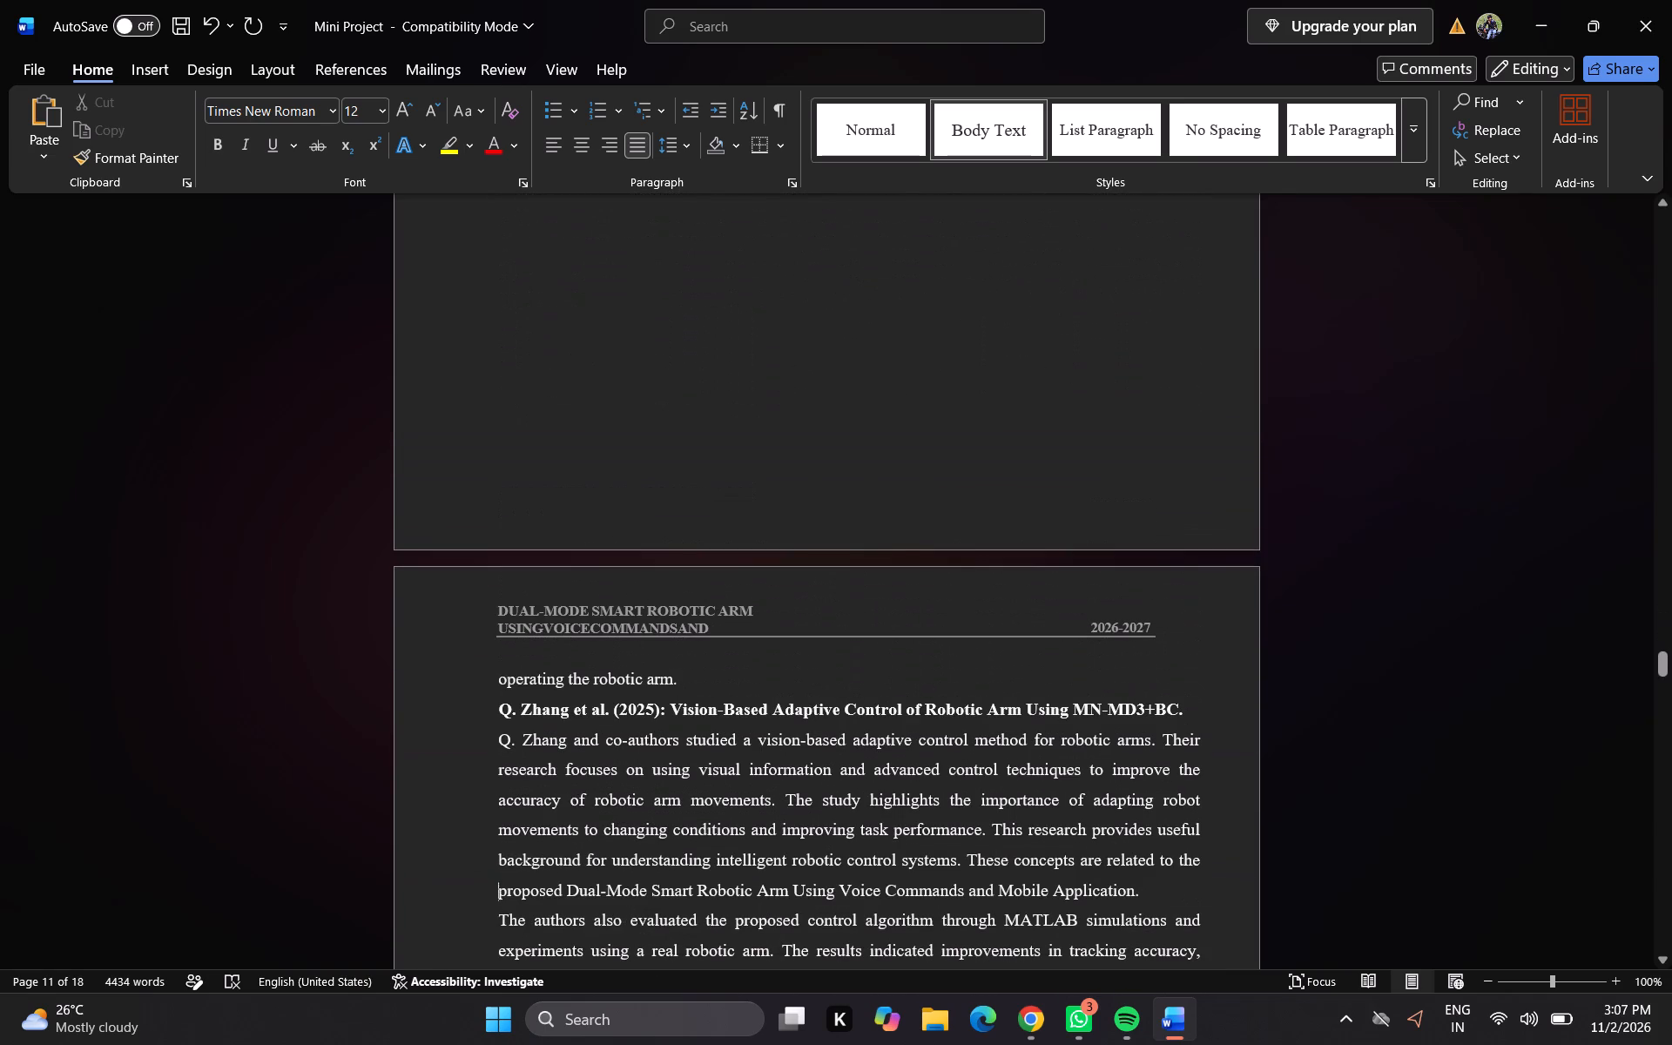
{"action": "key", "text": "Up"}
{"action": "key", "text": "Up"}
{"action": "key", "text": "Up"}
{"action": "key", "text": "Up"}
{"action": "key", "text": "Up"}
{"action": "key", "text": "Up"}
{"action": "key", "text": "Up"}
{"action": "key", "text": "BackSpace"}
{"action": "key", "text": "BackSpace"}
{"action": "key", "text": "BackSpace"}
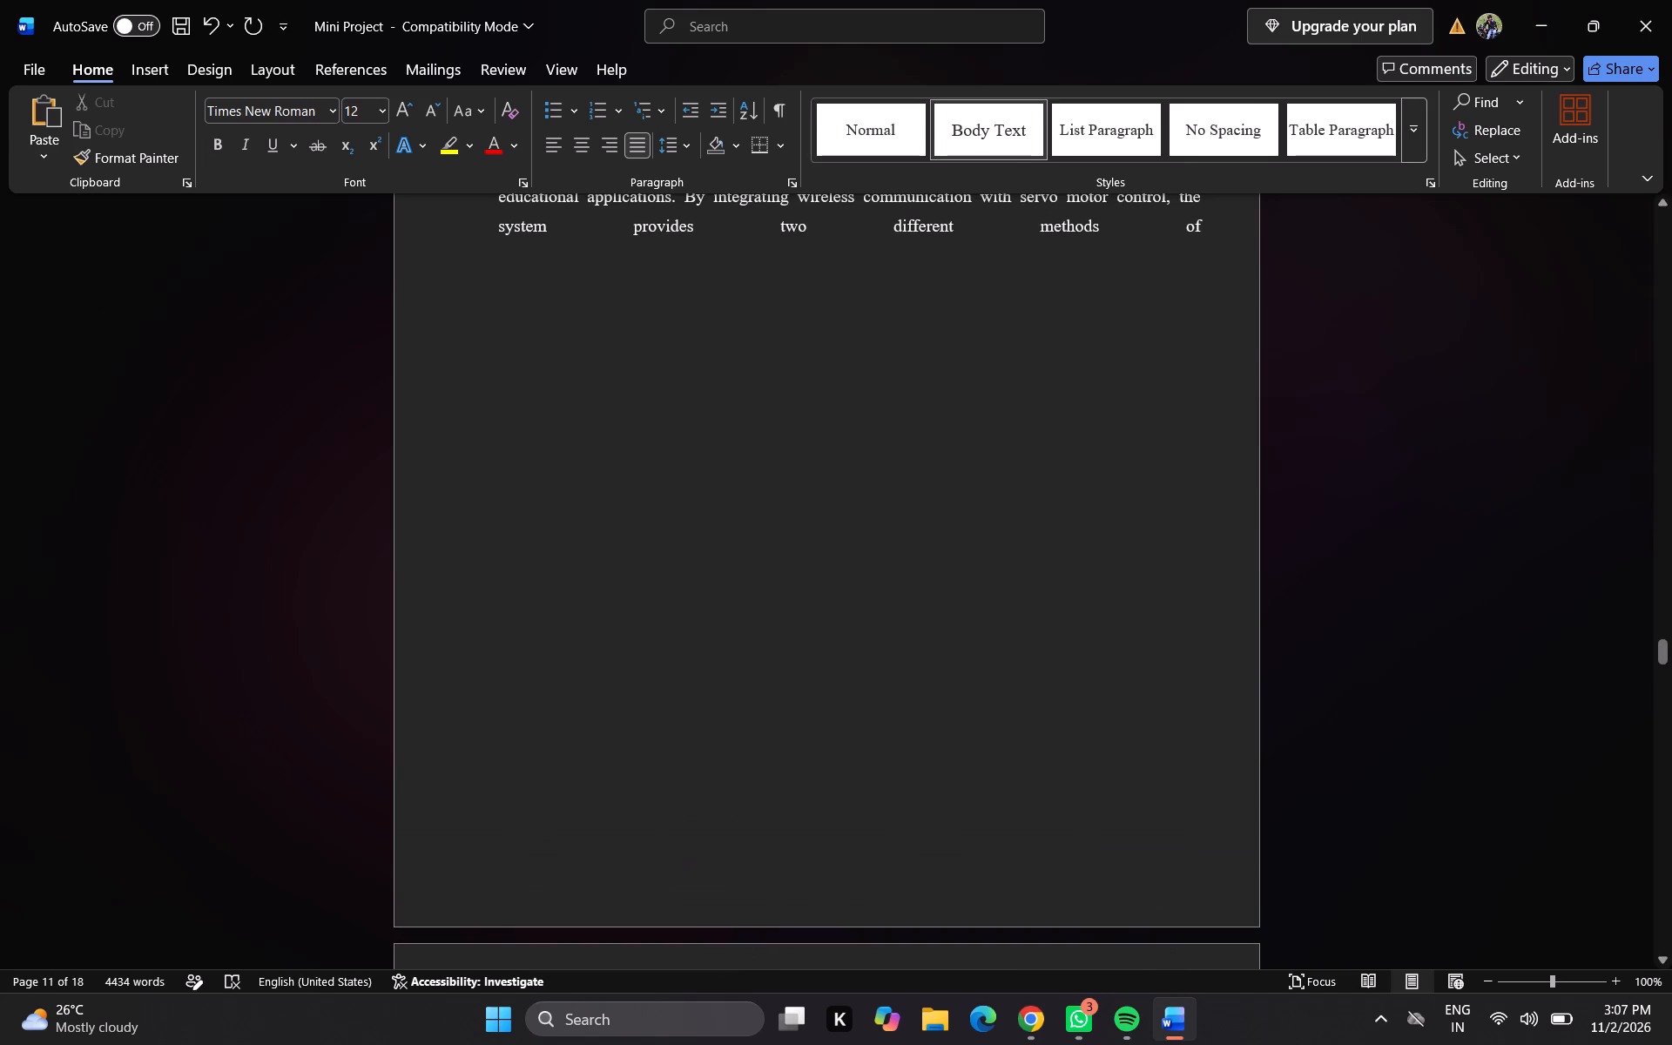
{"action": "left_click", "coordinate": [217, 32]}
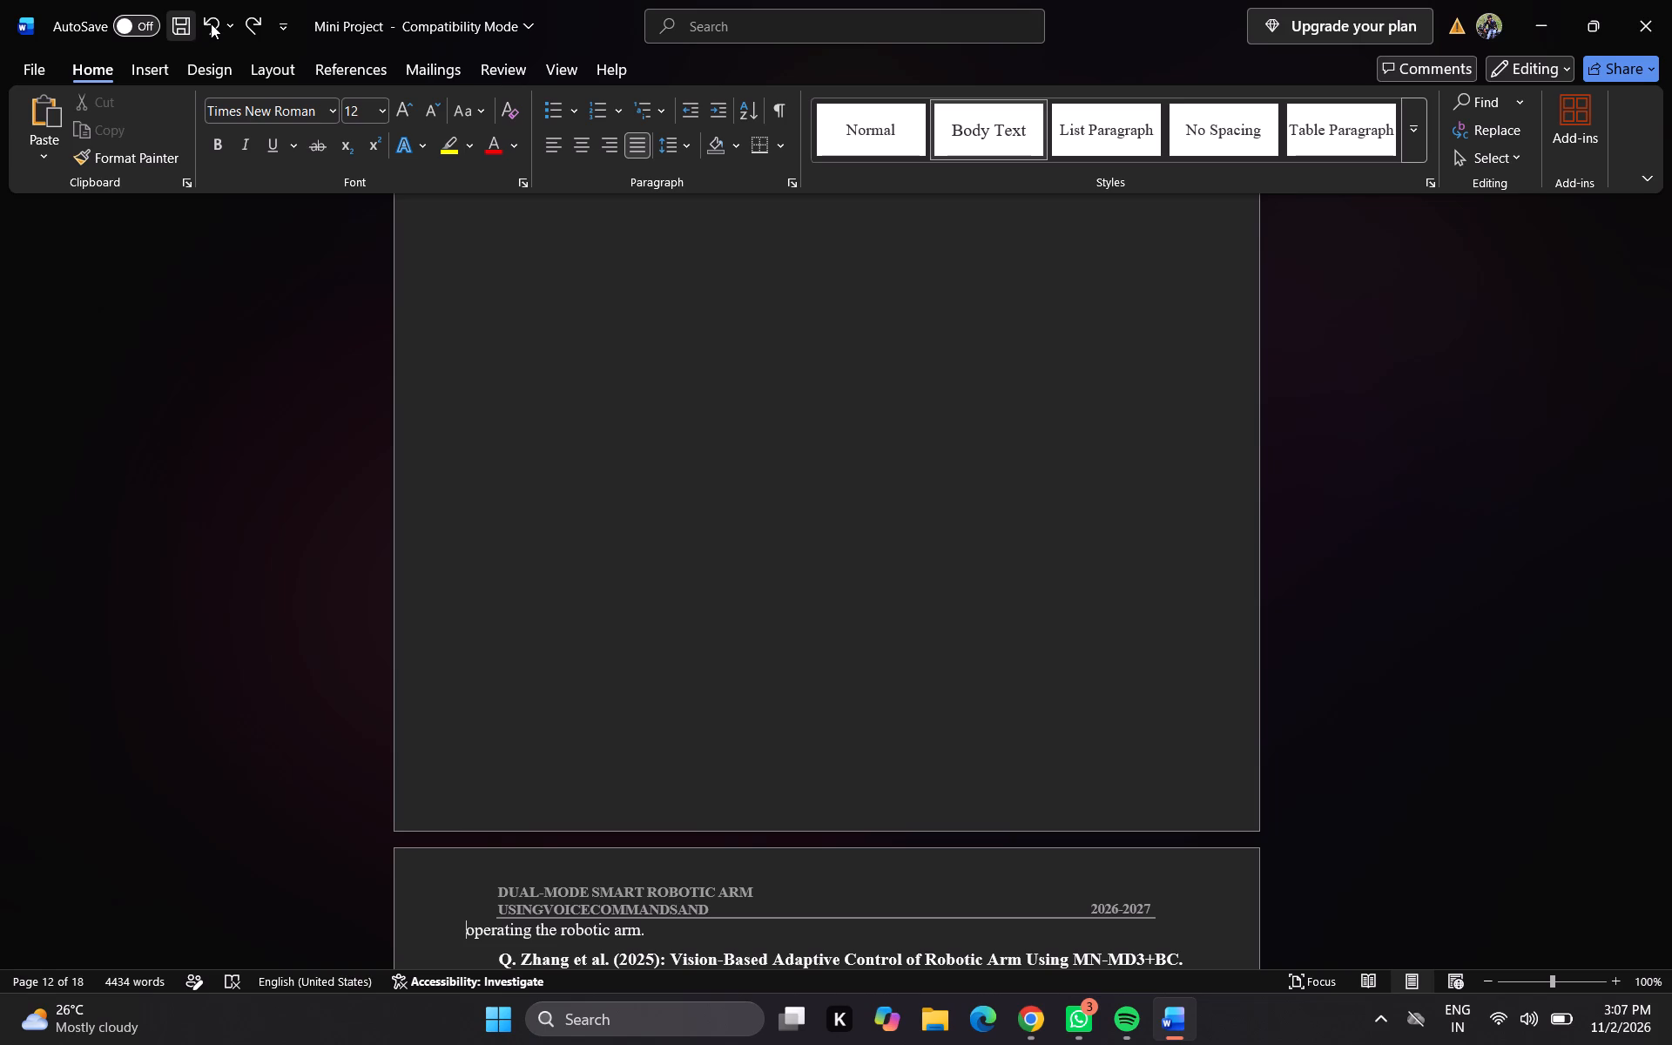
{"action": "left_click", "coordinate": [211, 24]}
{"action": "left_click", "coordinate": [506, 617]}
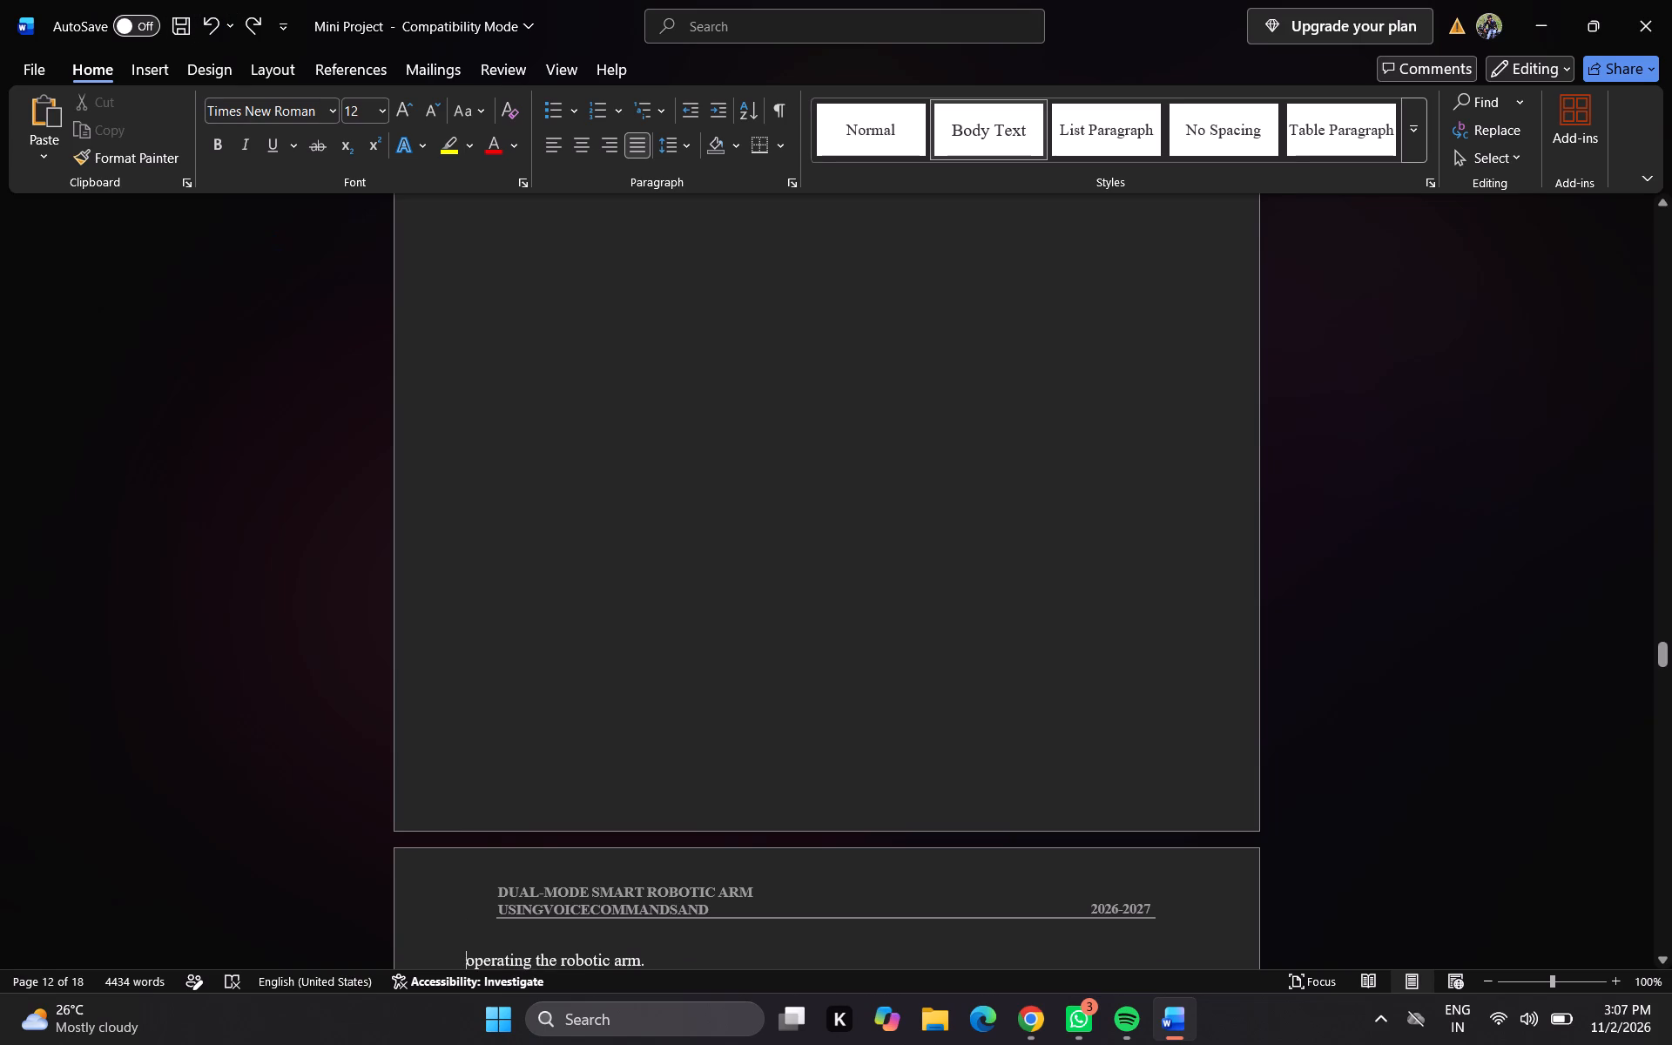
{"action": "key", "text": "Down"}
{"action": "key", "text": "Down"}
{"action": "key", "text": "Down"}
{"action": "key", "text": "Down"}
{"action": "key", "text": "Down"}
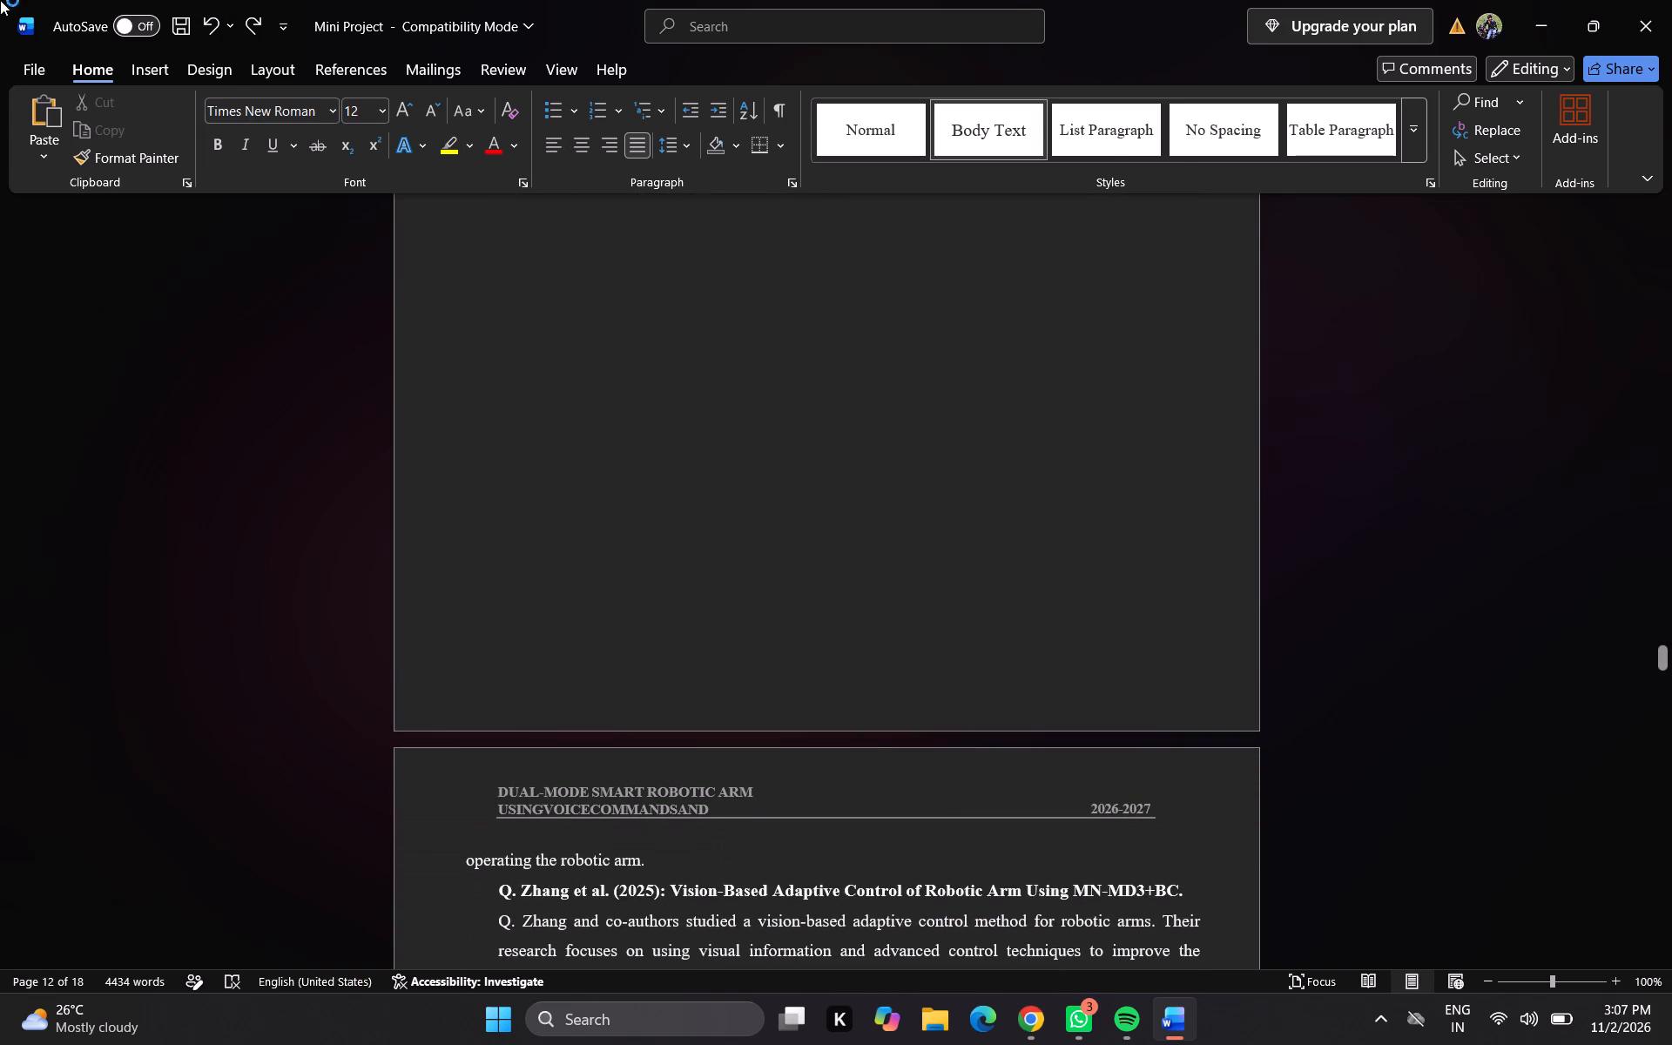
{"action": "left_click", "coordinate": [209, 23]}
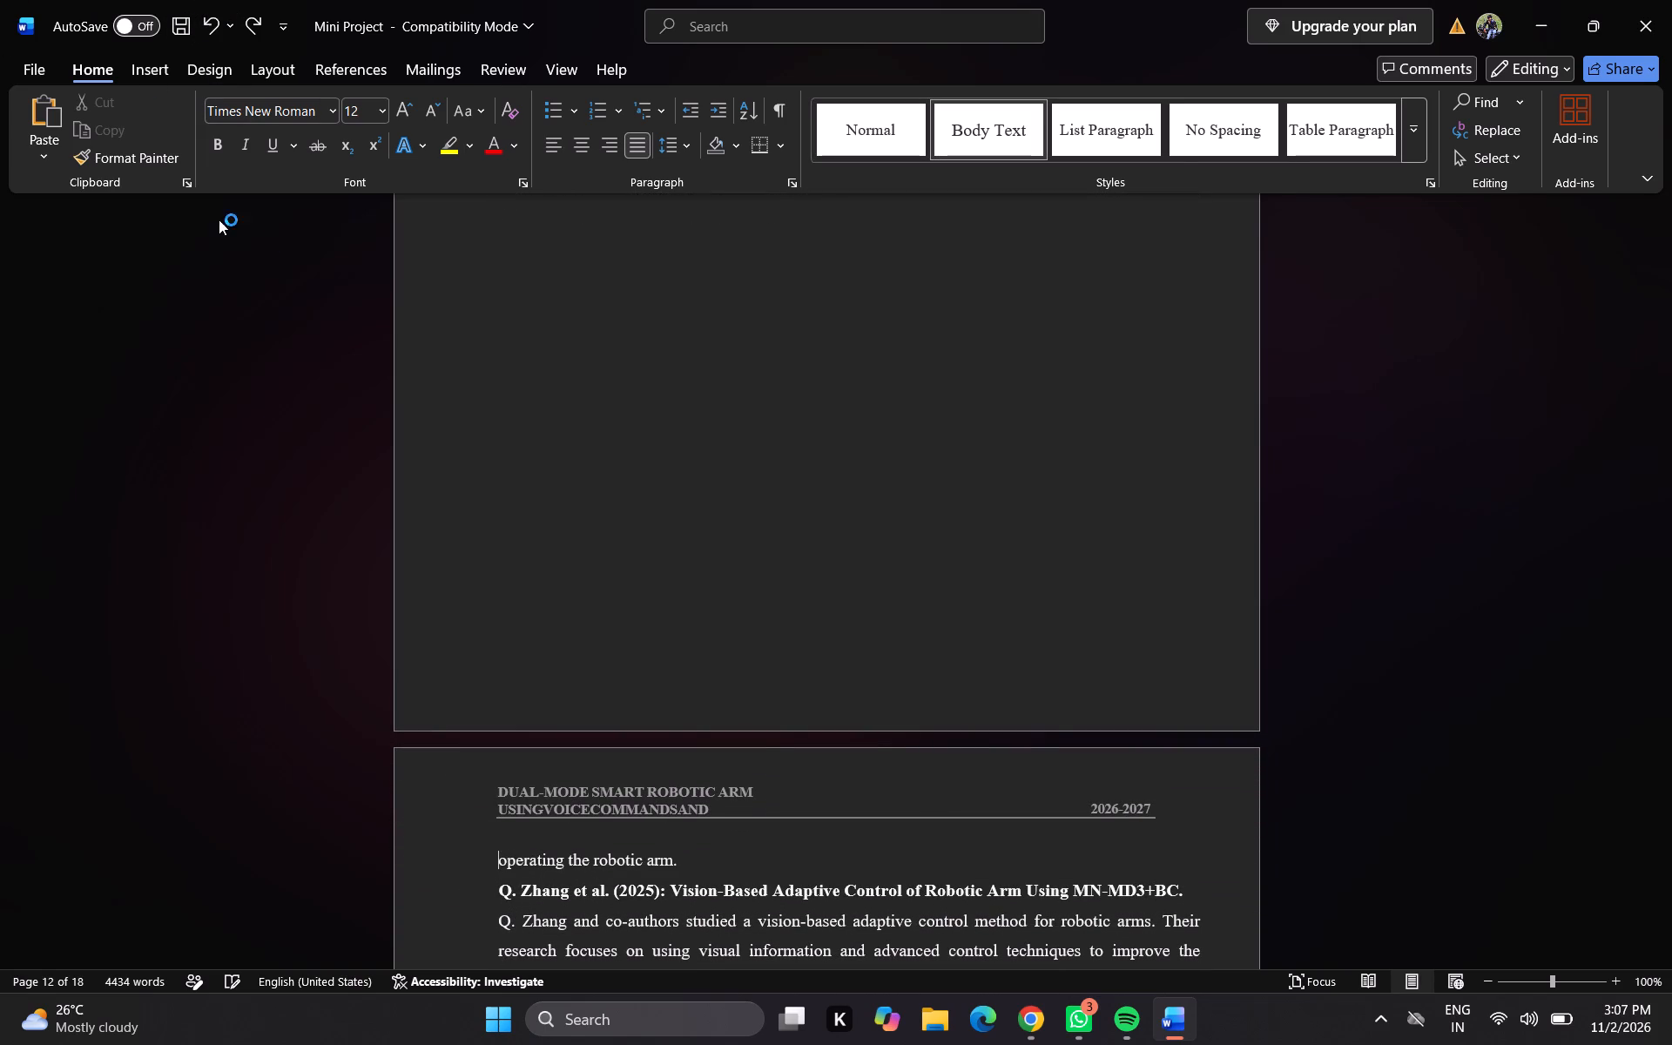
Copy the text from "operating the robotic arm." through the end of the Vision-Based Adaptive Control entry, ending in "design.".
{"action": "left_click_drag", "start_coordinate": [500, 853], "coordinate": [587, 632]}
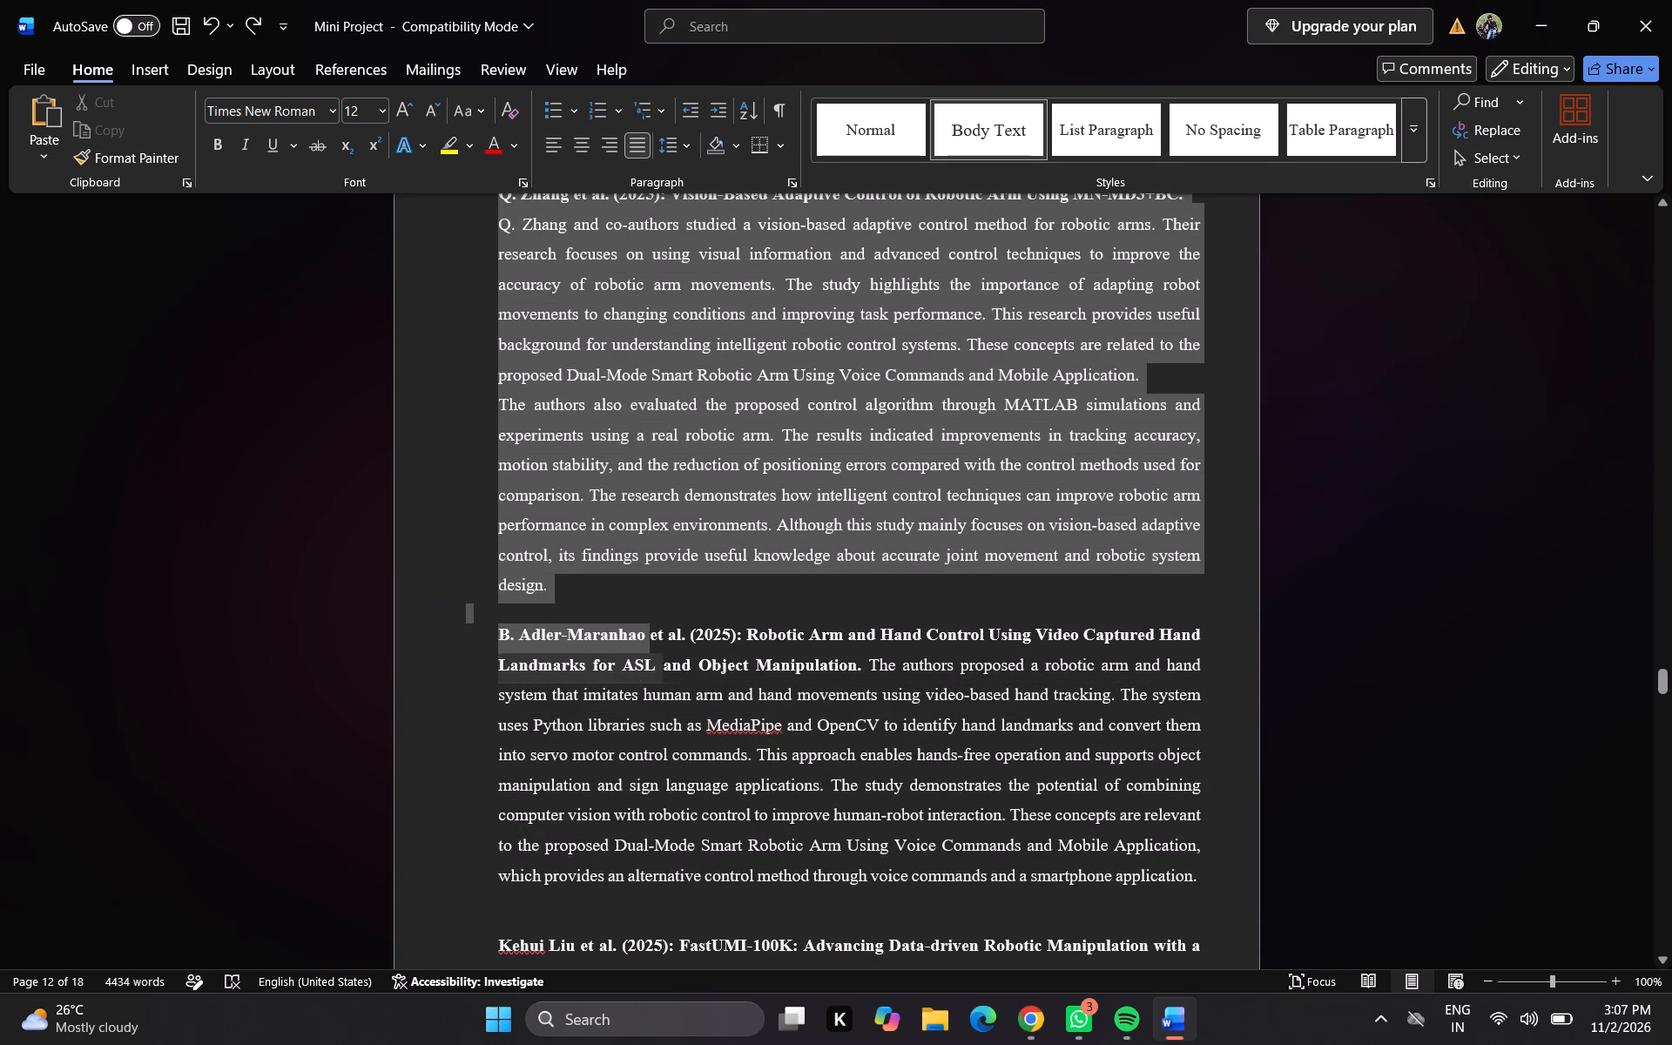
{"action": "left_click_drag", "start_coordinate": [587, 632], "coordinate": [556, 600]}
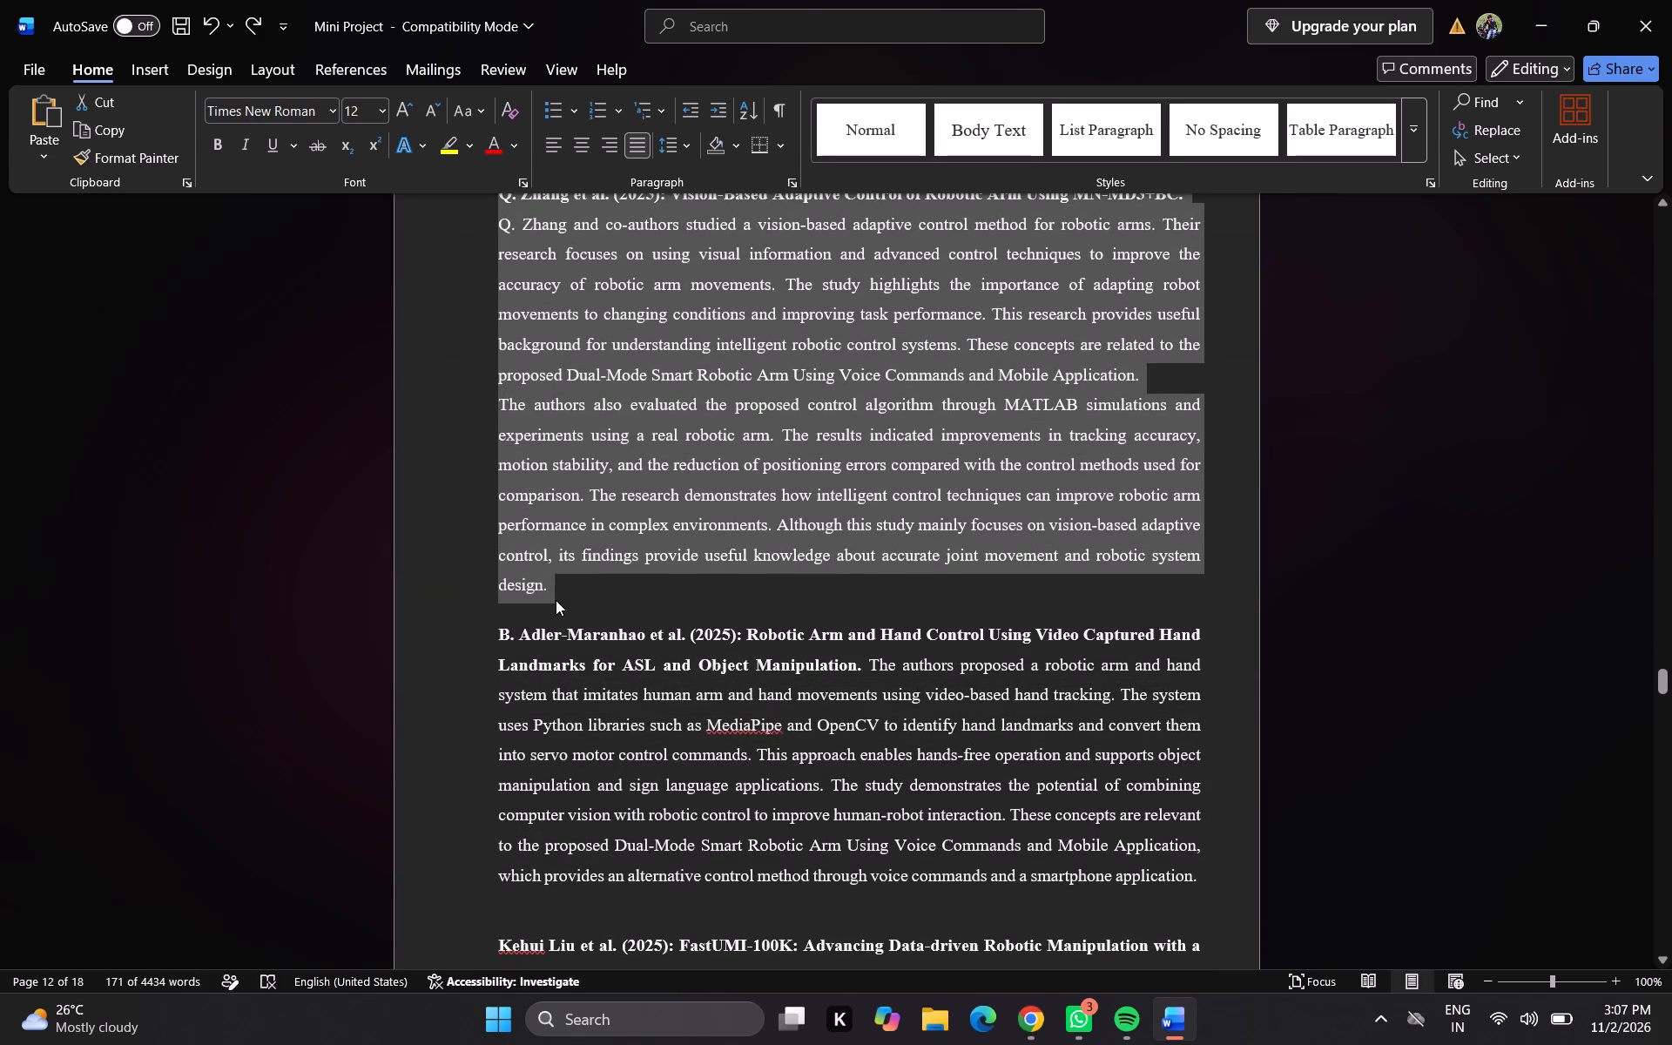
{"action": "key", "text": "ctrl+c"}
Paste the copied text after "system provides two different methods of" at the end of the rotational welding paragraph on the previous page.
{"action": "left_click", "coordinate": [480, 240]}
{"action": "key", "text": "Up"}
{"action": "key", "text": "Up"}
{"action": "key", "text": "Up"}
{"action": "key", "text": "Up"}
{"action": "key", "text": "Up"}
{"action": "key", "text": "Up"}
{"action": "key", "text": "Up"}
{"action": "key", "text": "Up"}
{"action": "key", "text": "Up"}
{"action": "key", "text": "Up"}
{"action": "key", "text": "Up"}
{"action": "key", "text": "Up"}
{"action": "key", "text": "Up"}
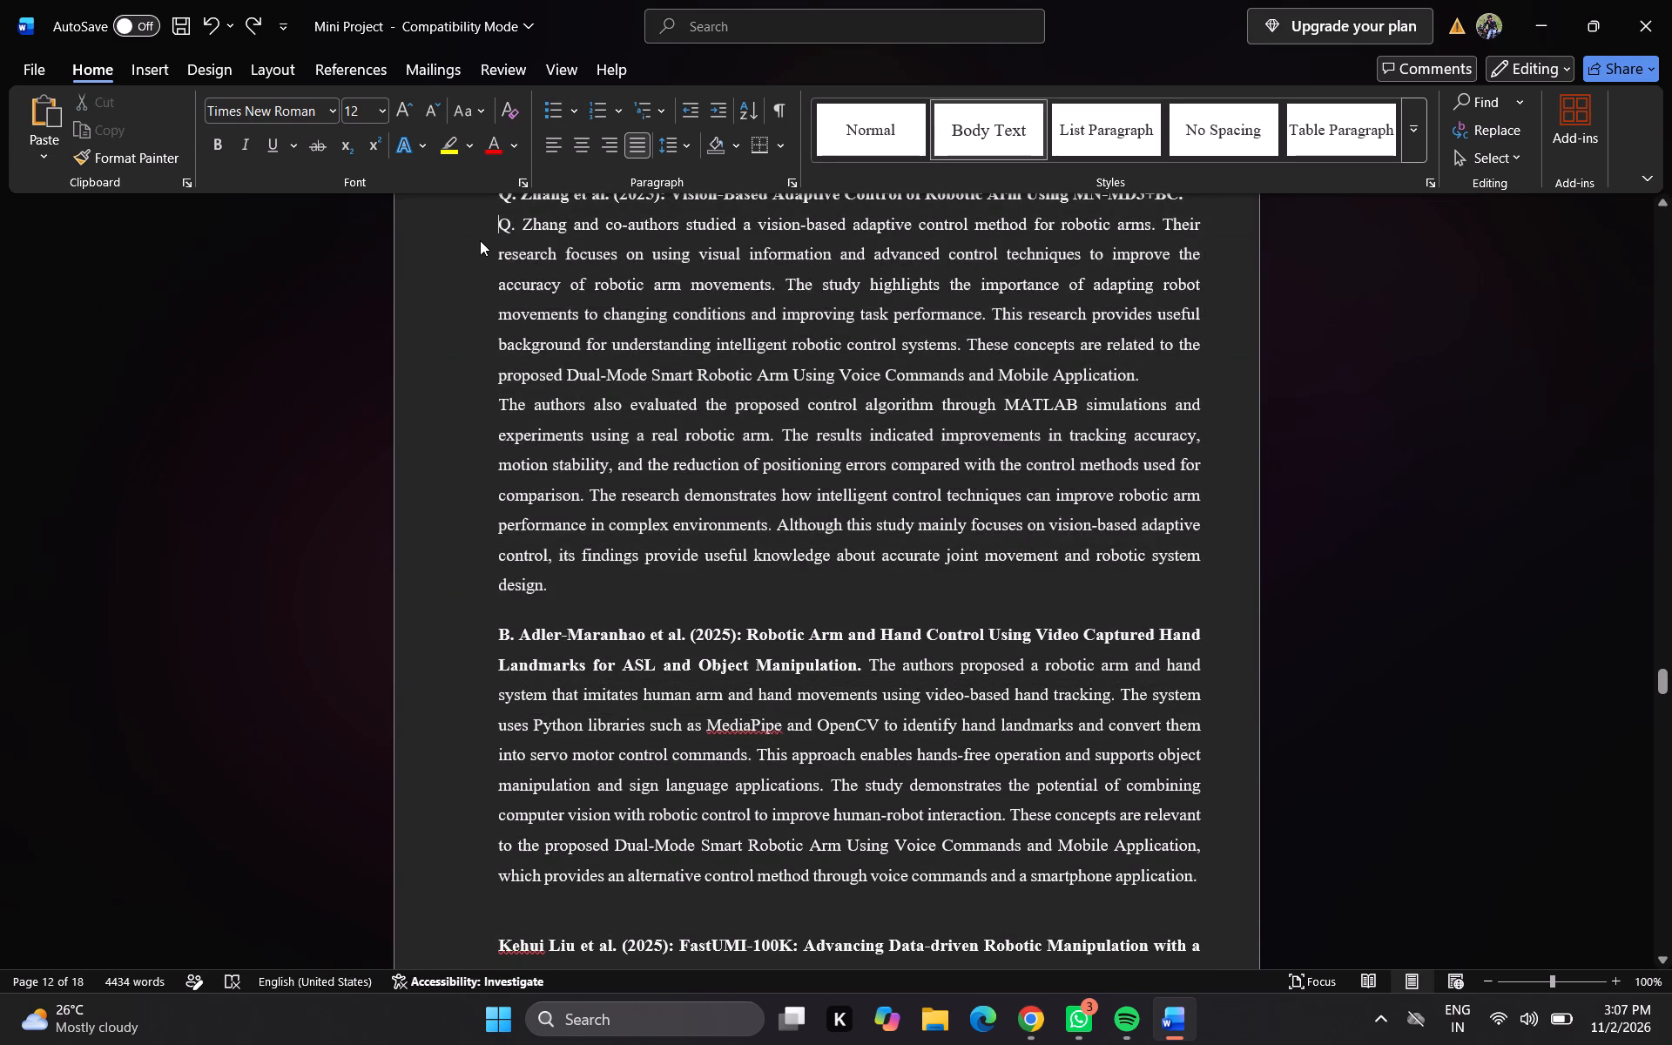
{"action": "key", "text": "Down"}
{"action": "key", "text": "Down"}
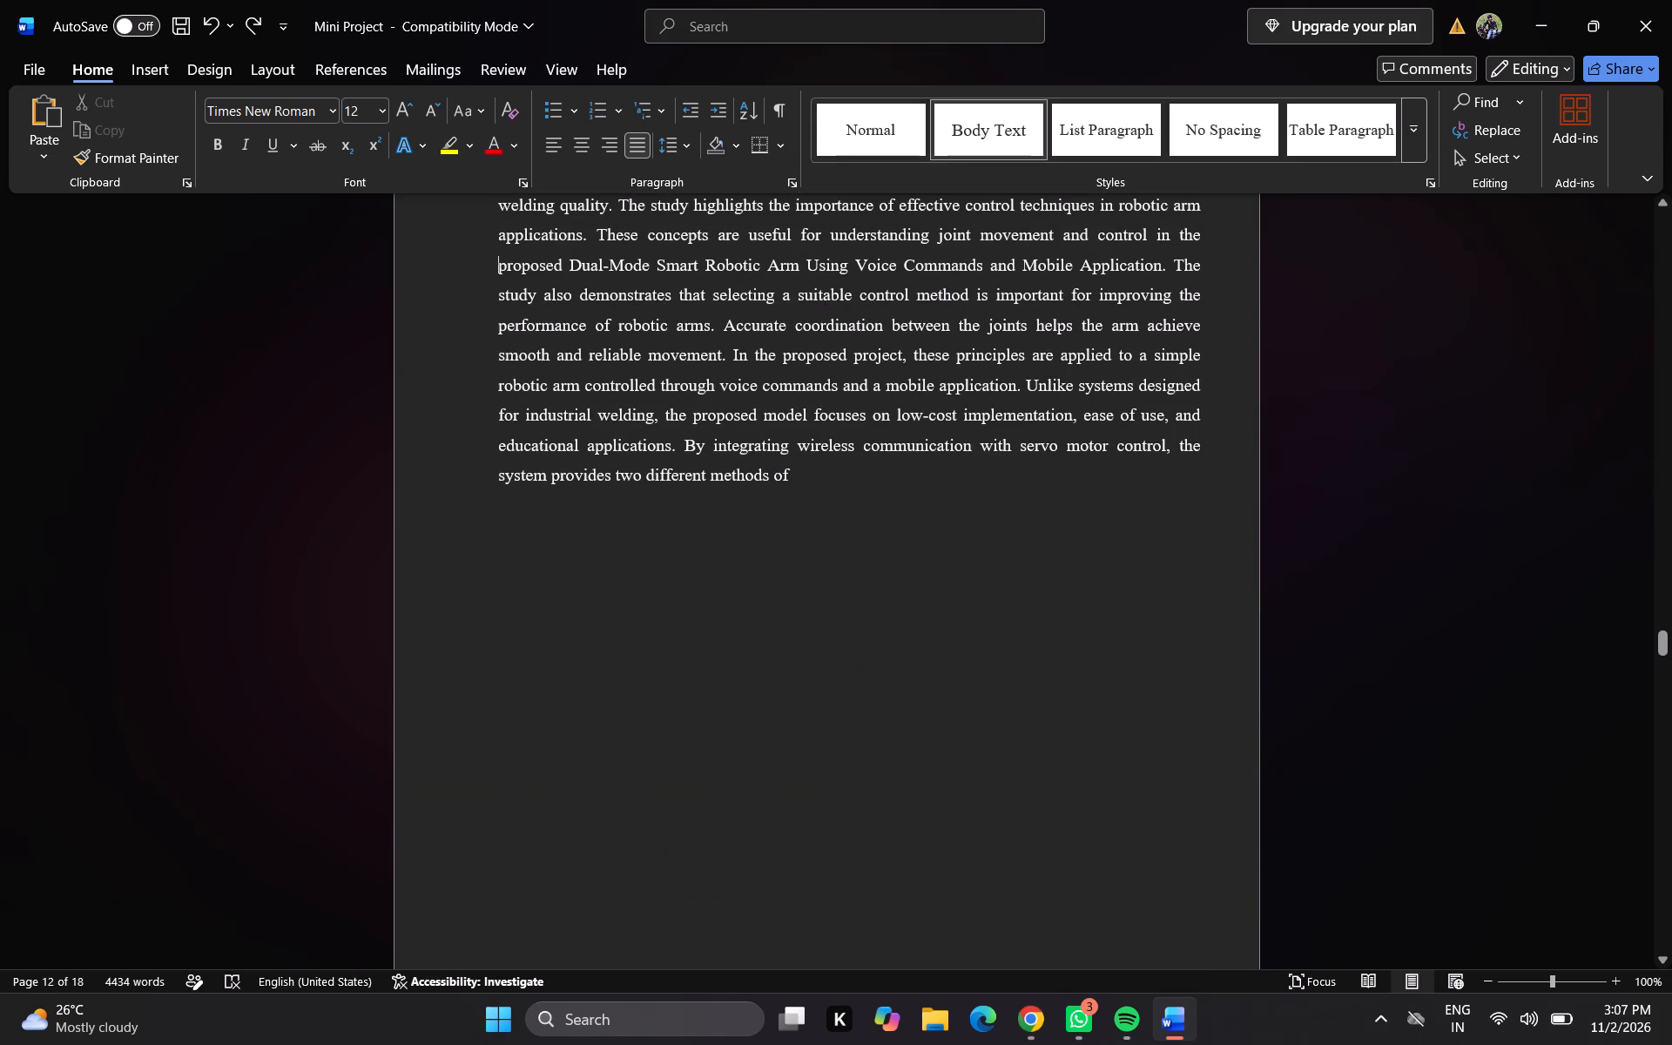
{"action": "left_click", "coordinate": [818, 474]}
{"action": "key", "text": "ctrl+v"}
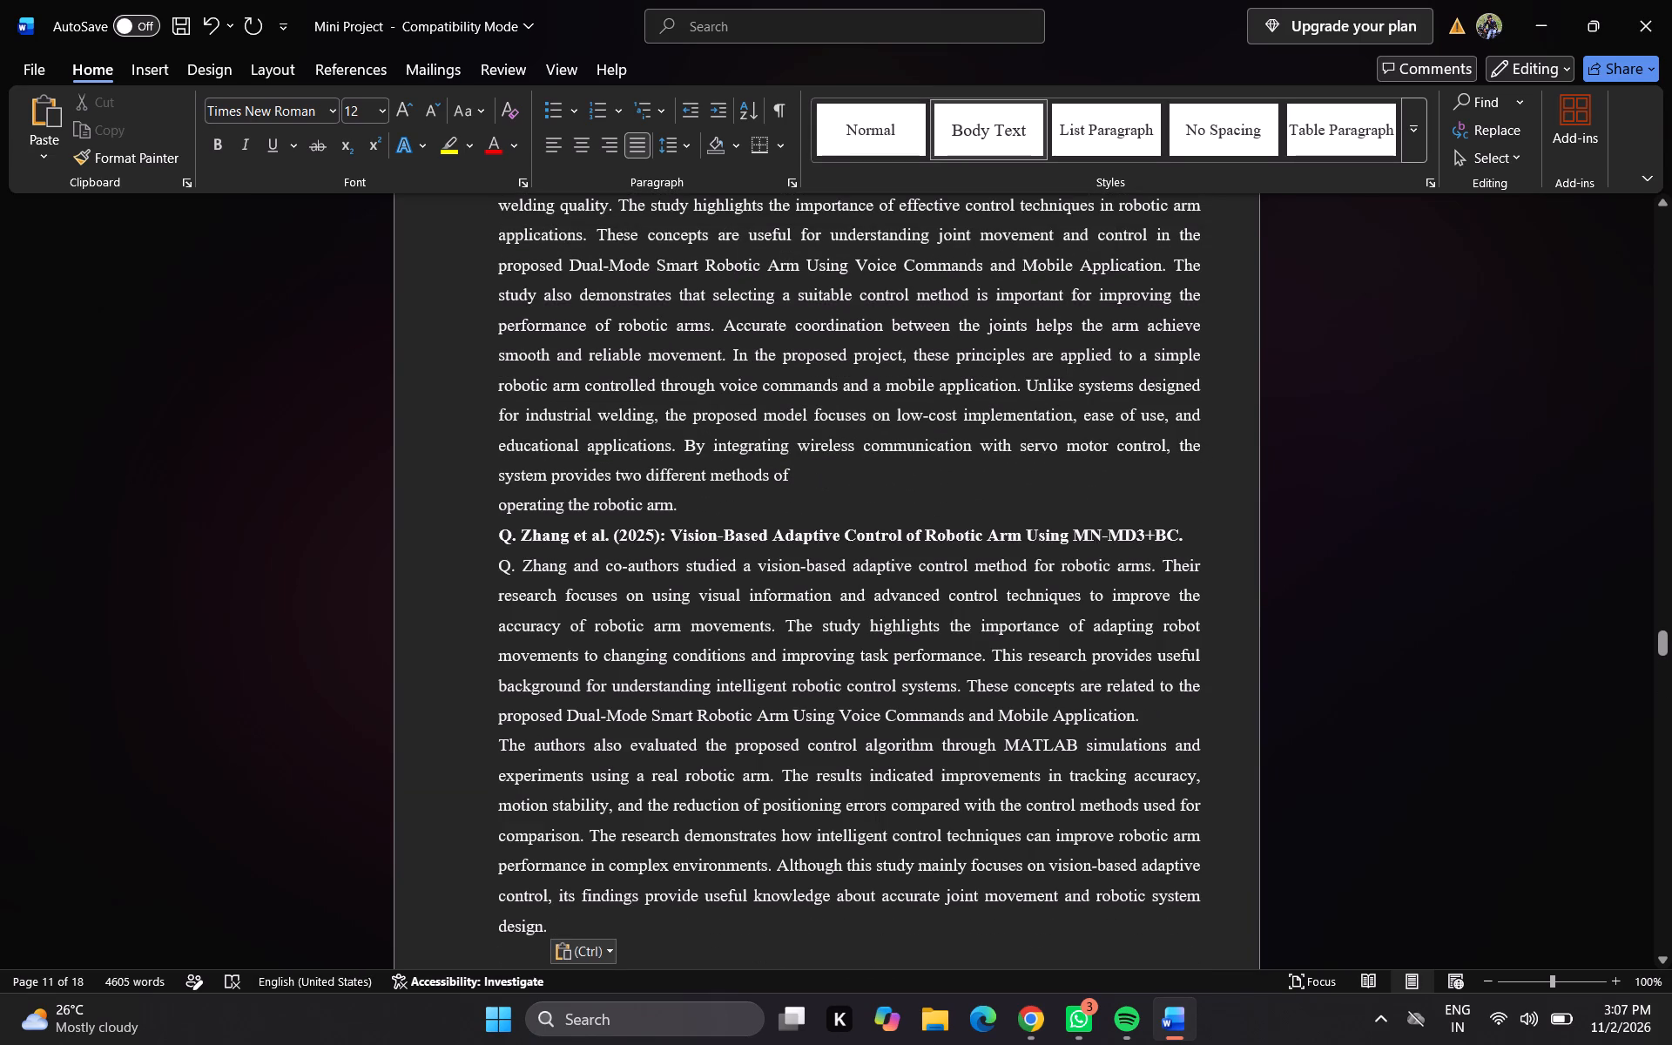
Join the pasted "operating the robotic arm." onto the line ending "two different methods of", separated by a space.
{"action": "left_click", "coordinate": [498, 509]}
{"action": "key", "text": "BackSpace"}
{"action": "key", "text": "BackSpace"}
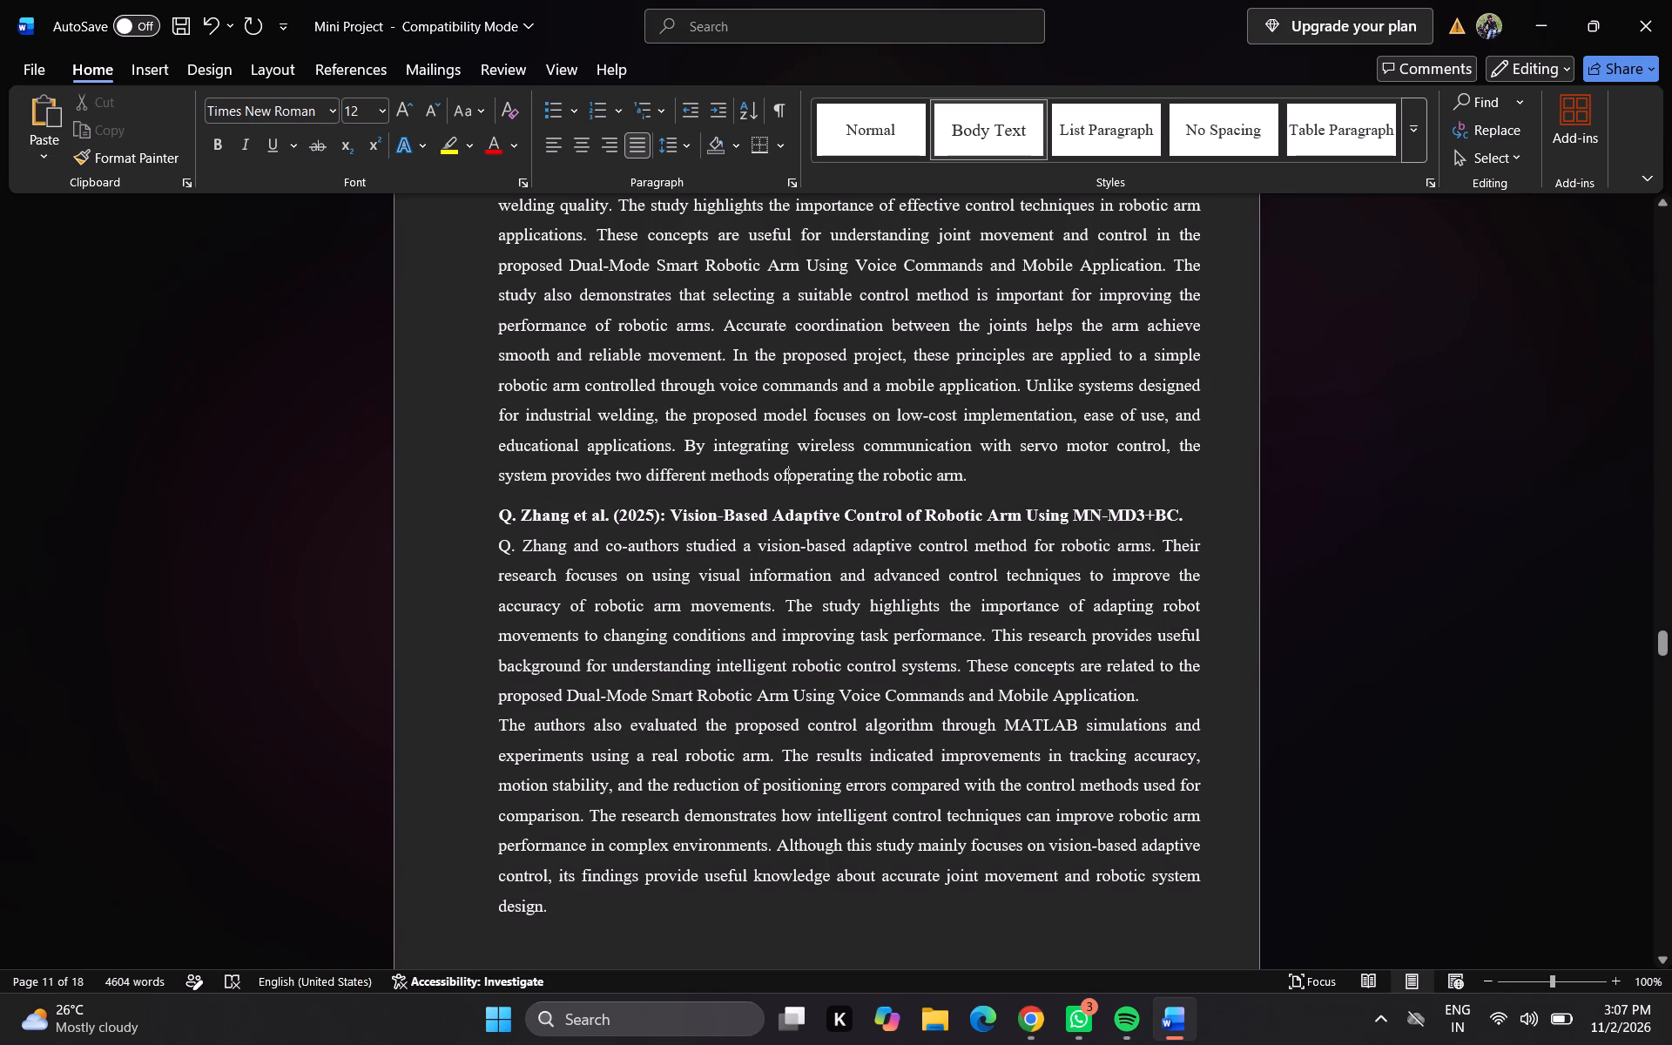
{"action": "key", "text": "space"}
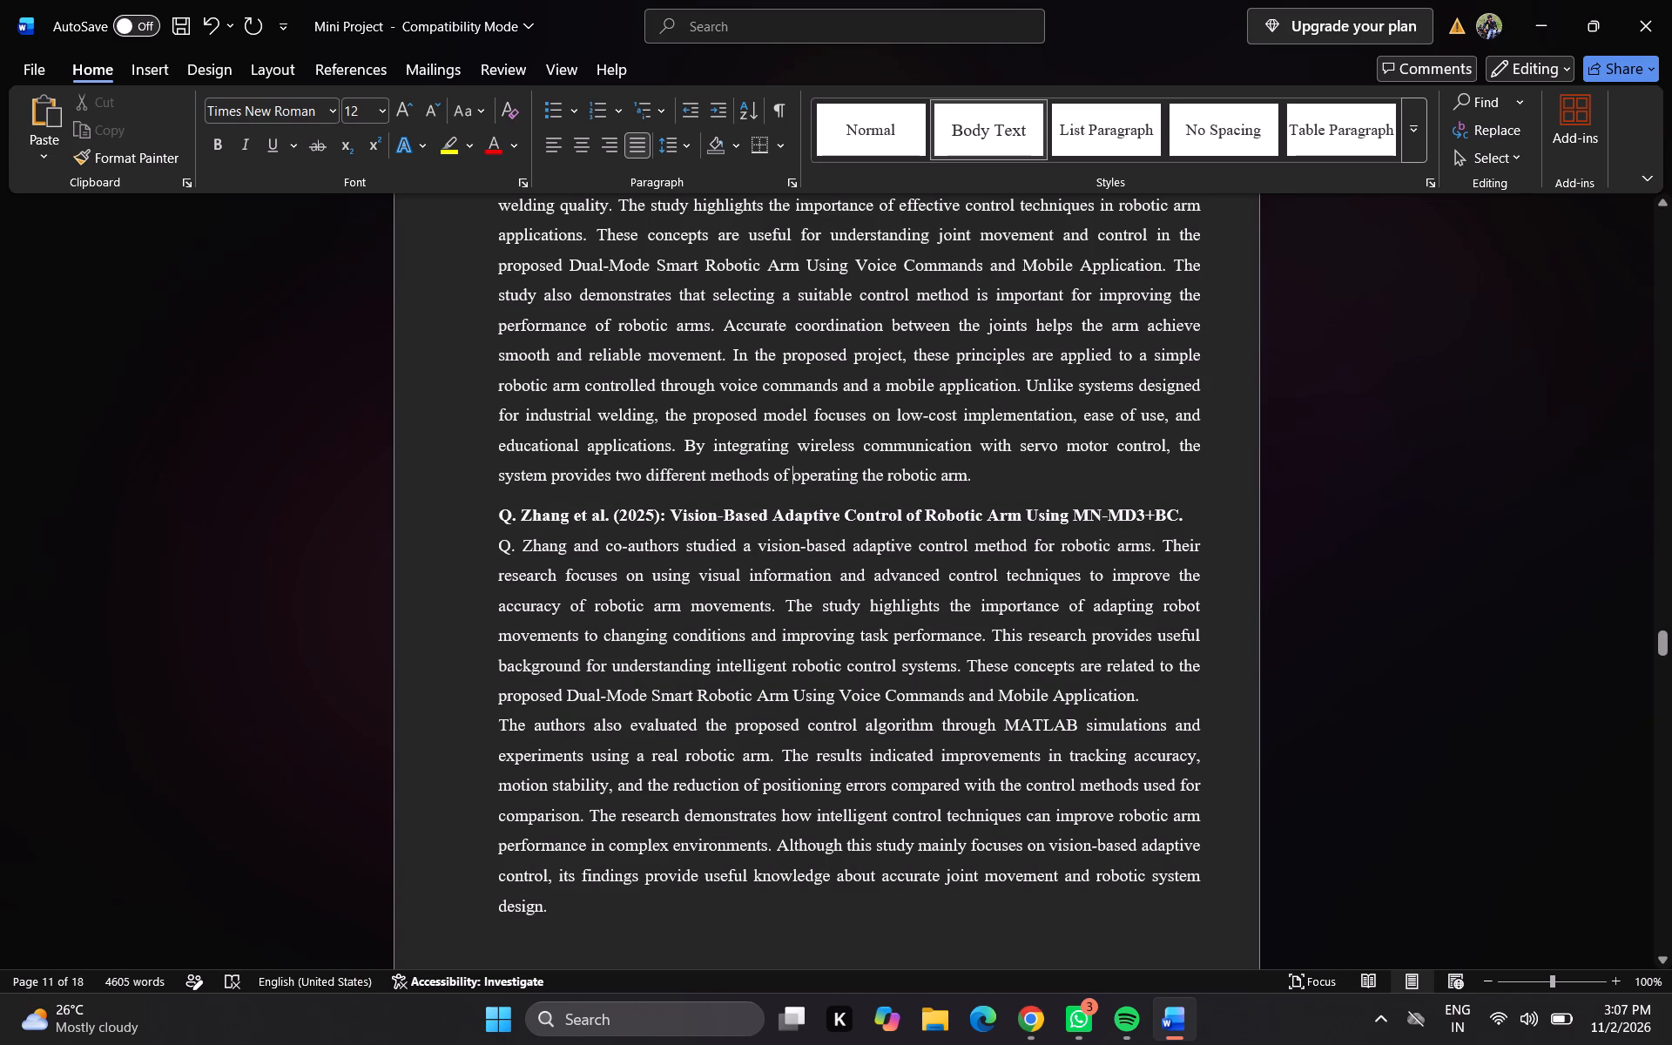
Insert a bold [3] citation at the start of the Vision-Based Adaptive Control entry's description, before its first sentence.
{"action": "left_click", "coordinate": [497, 544]}
{"action": "key", "text": "bracketleft"}
{"action": "key", "text": "BackSpace"}
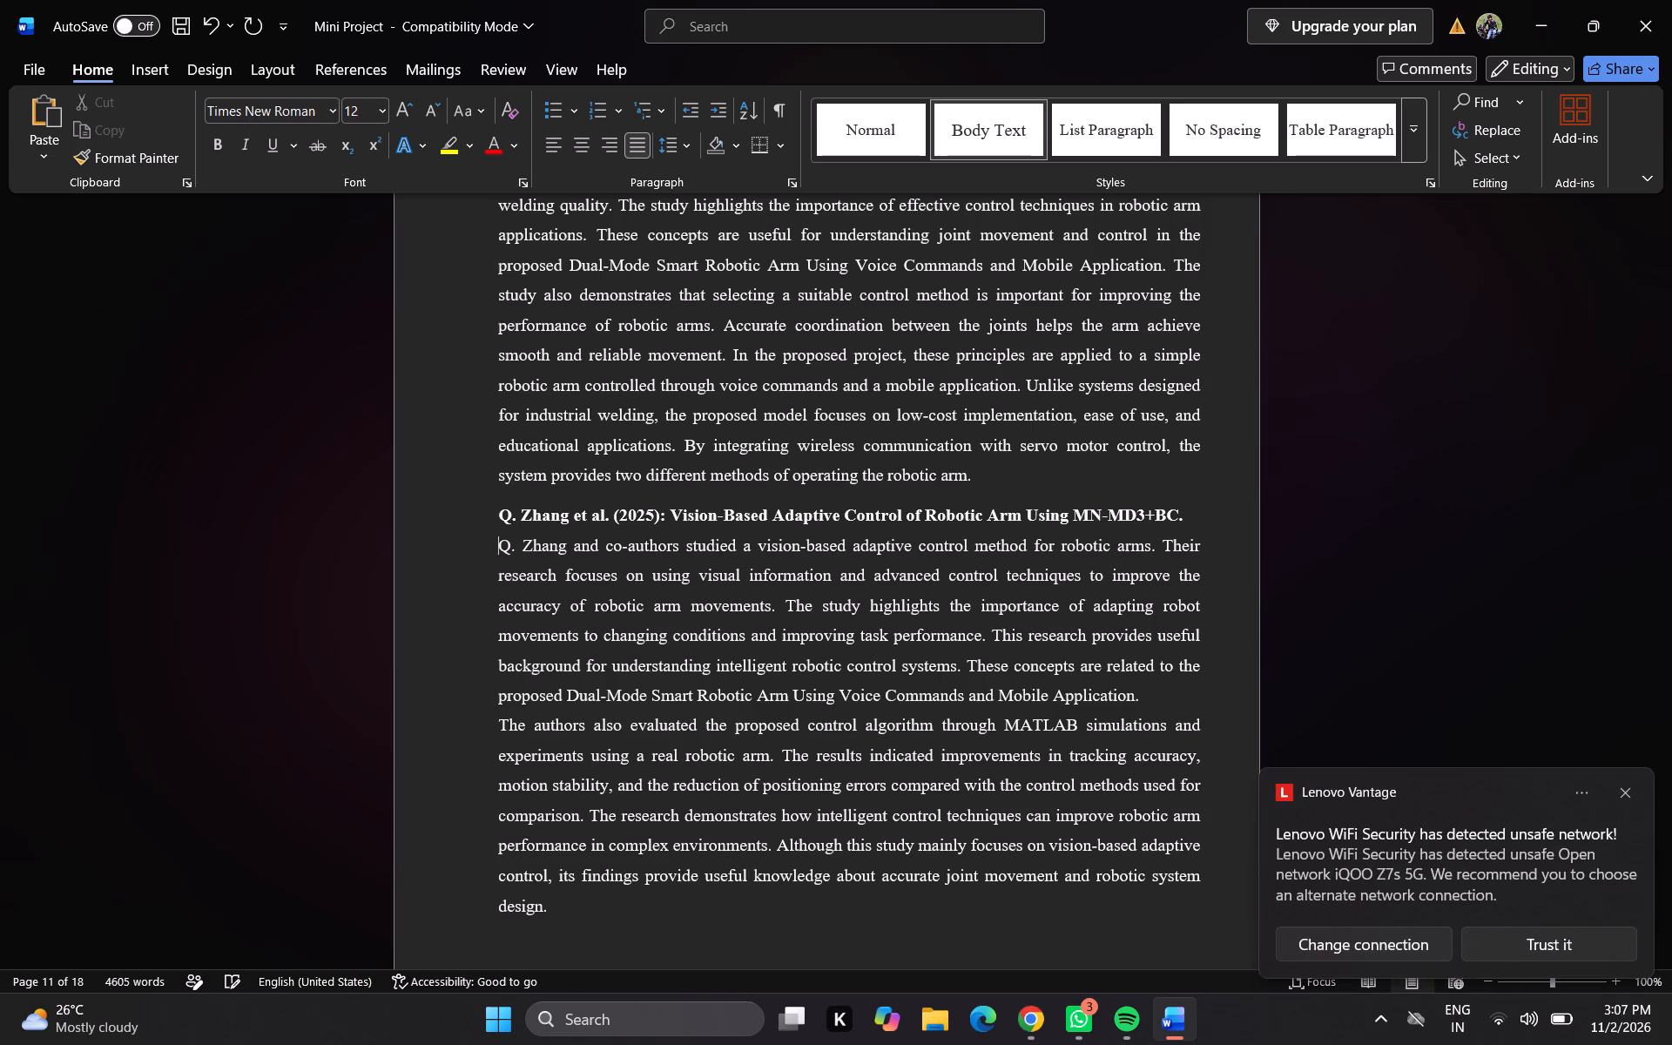
{"action": "left_click", "coordinate": [210, 139]}
{"action": "key", "text": "bracketleft"}
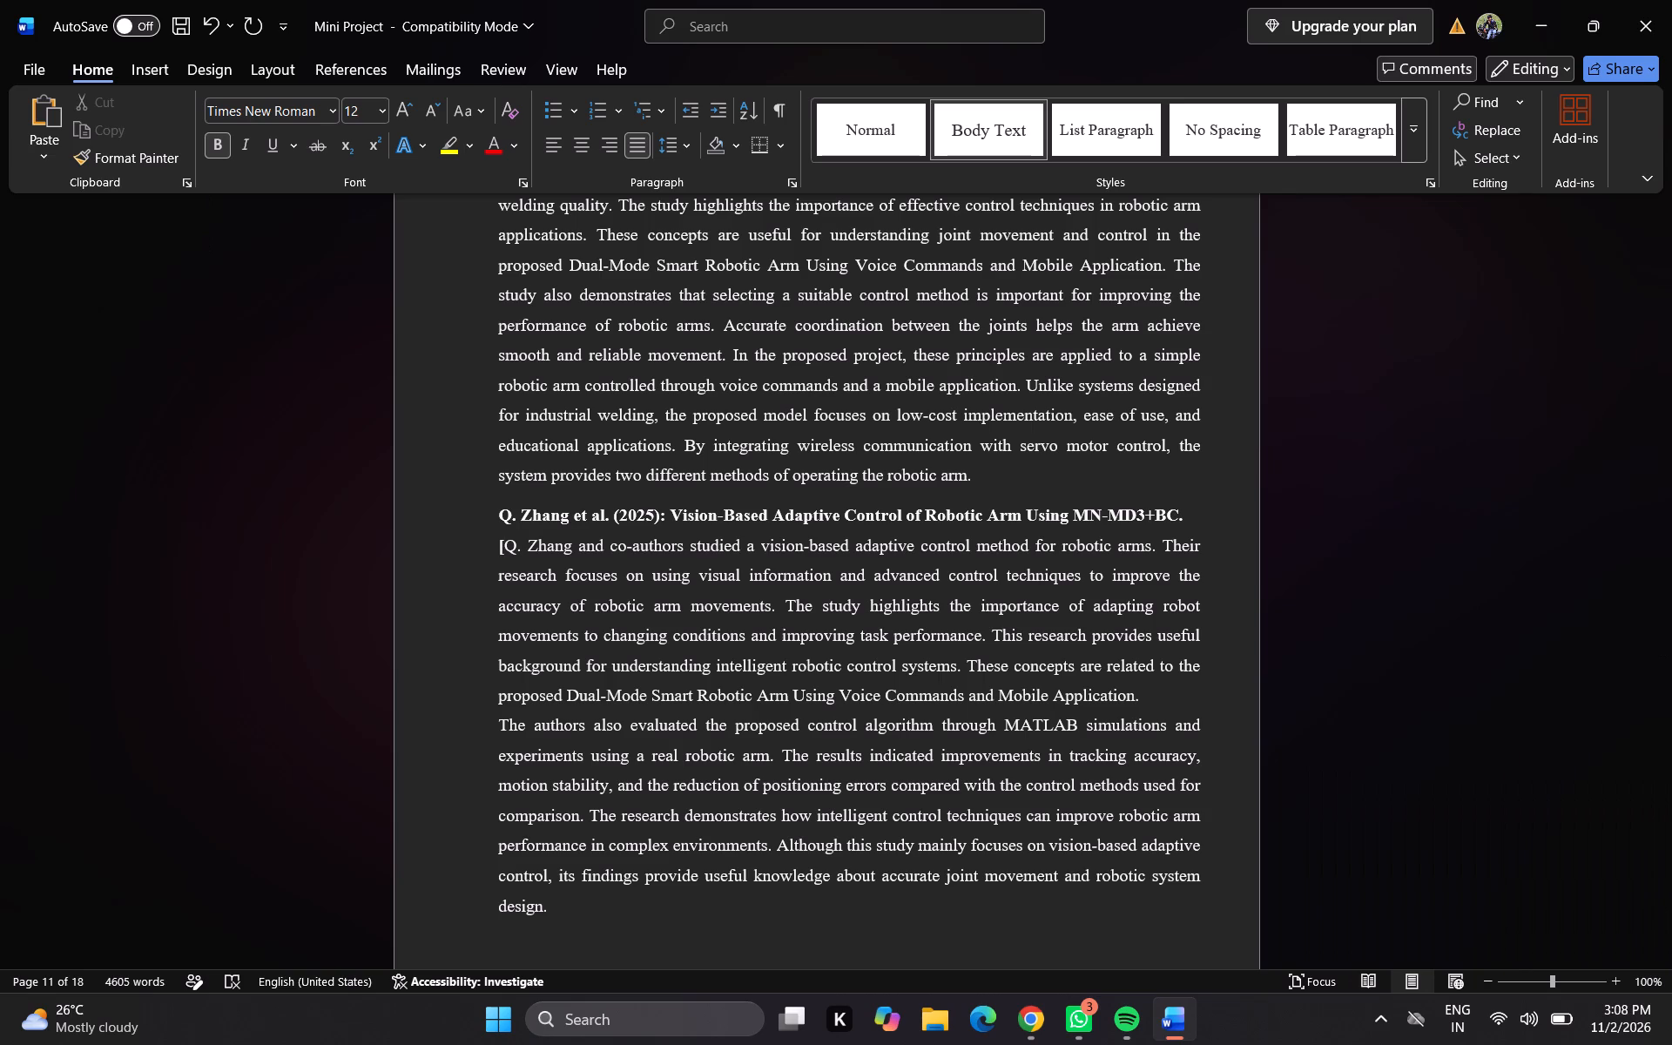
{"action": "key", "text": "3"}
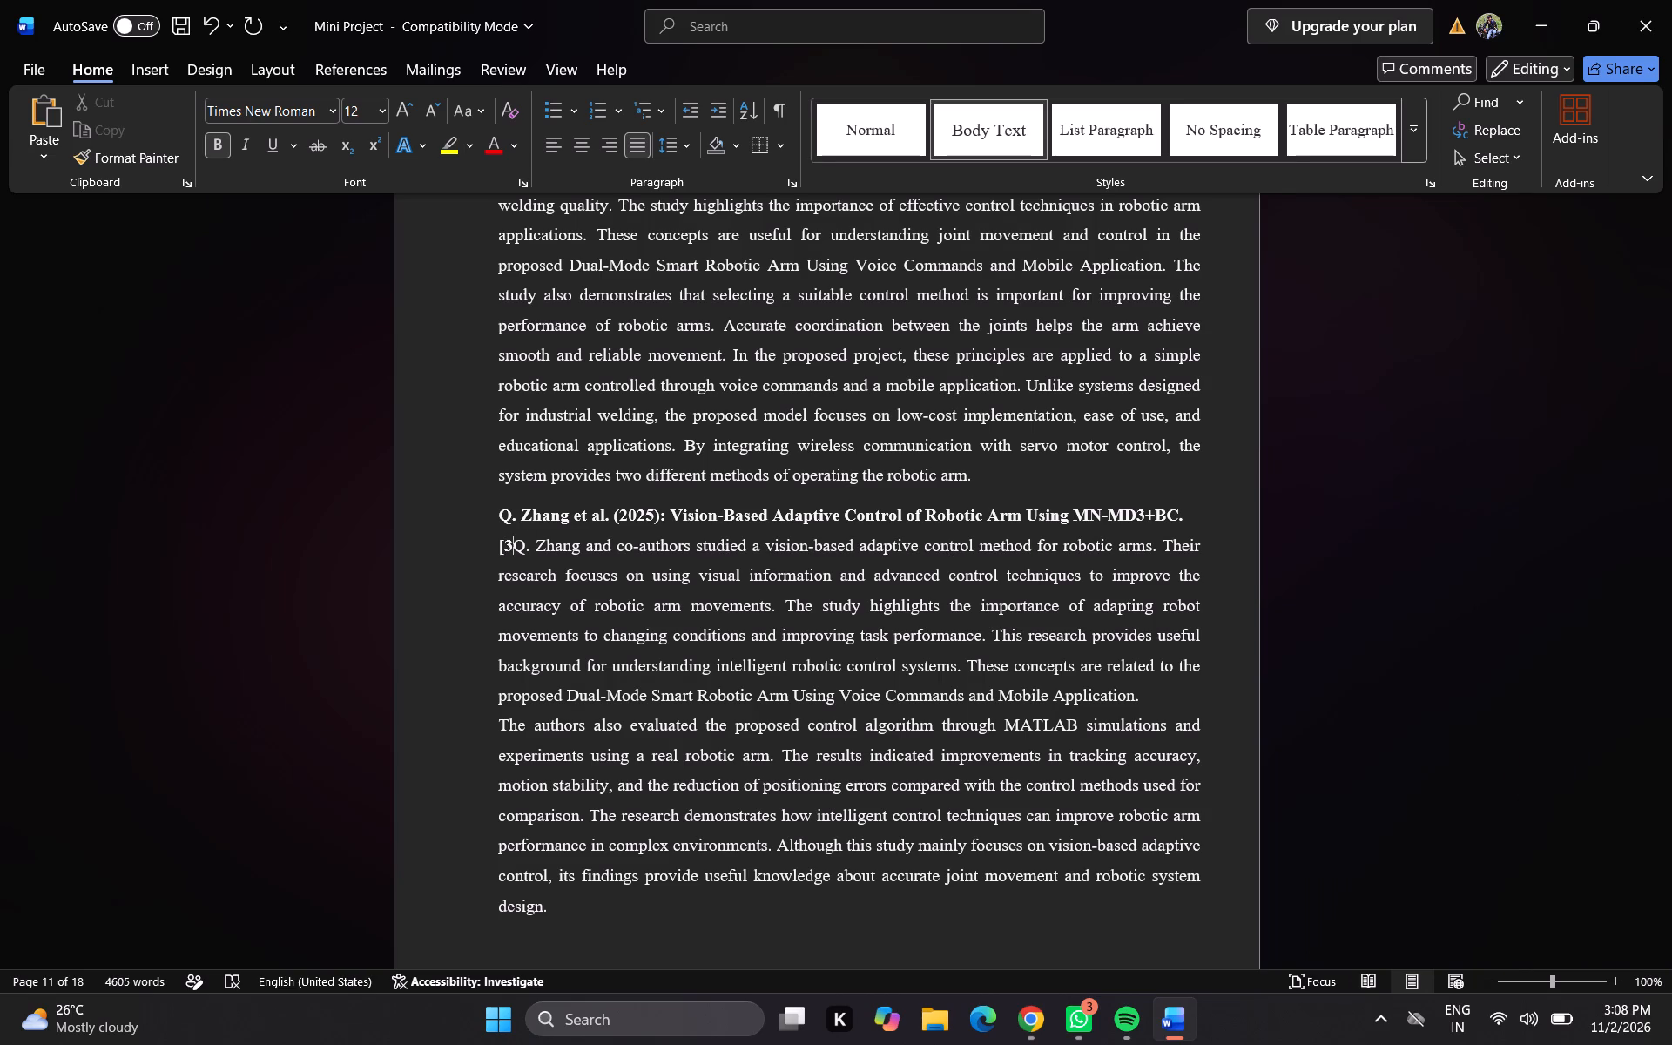
{"action": "key", "text": "bracketright"}
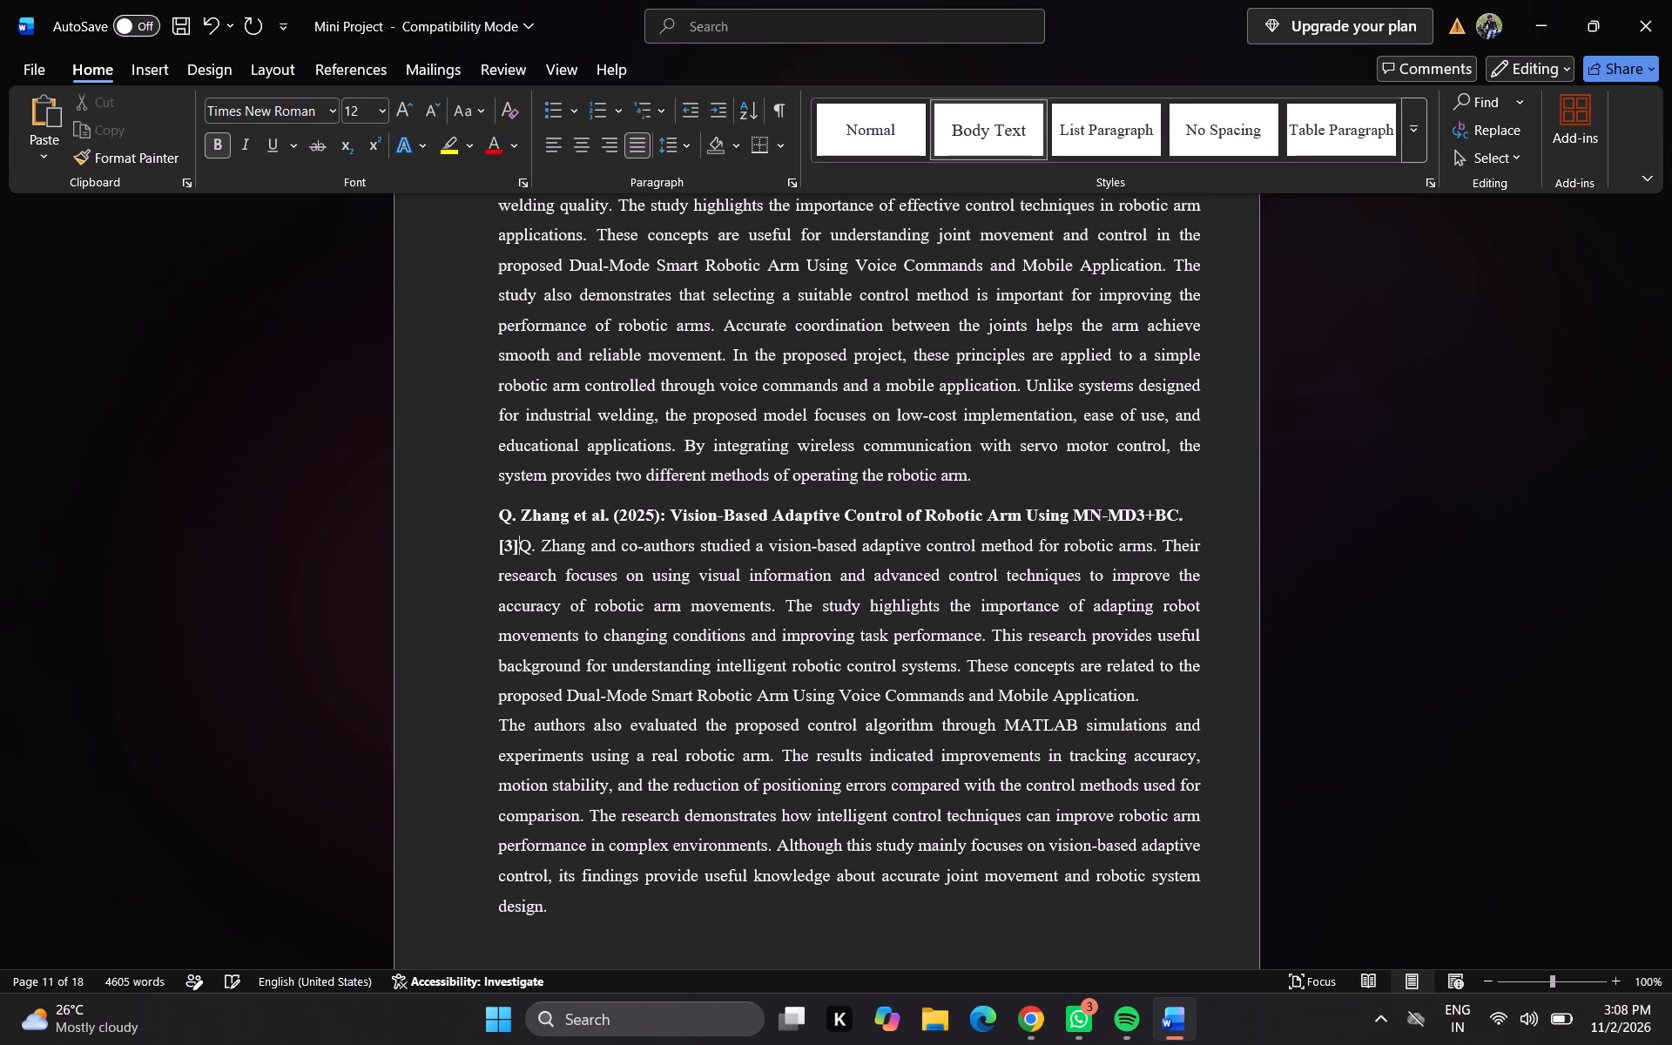
Add a space after the bold [3] citation at the start of the Vision-Based Adaptive Control entry's description.
{"action": "key", "text": "space"}
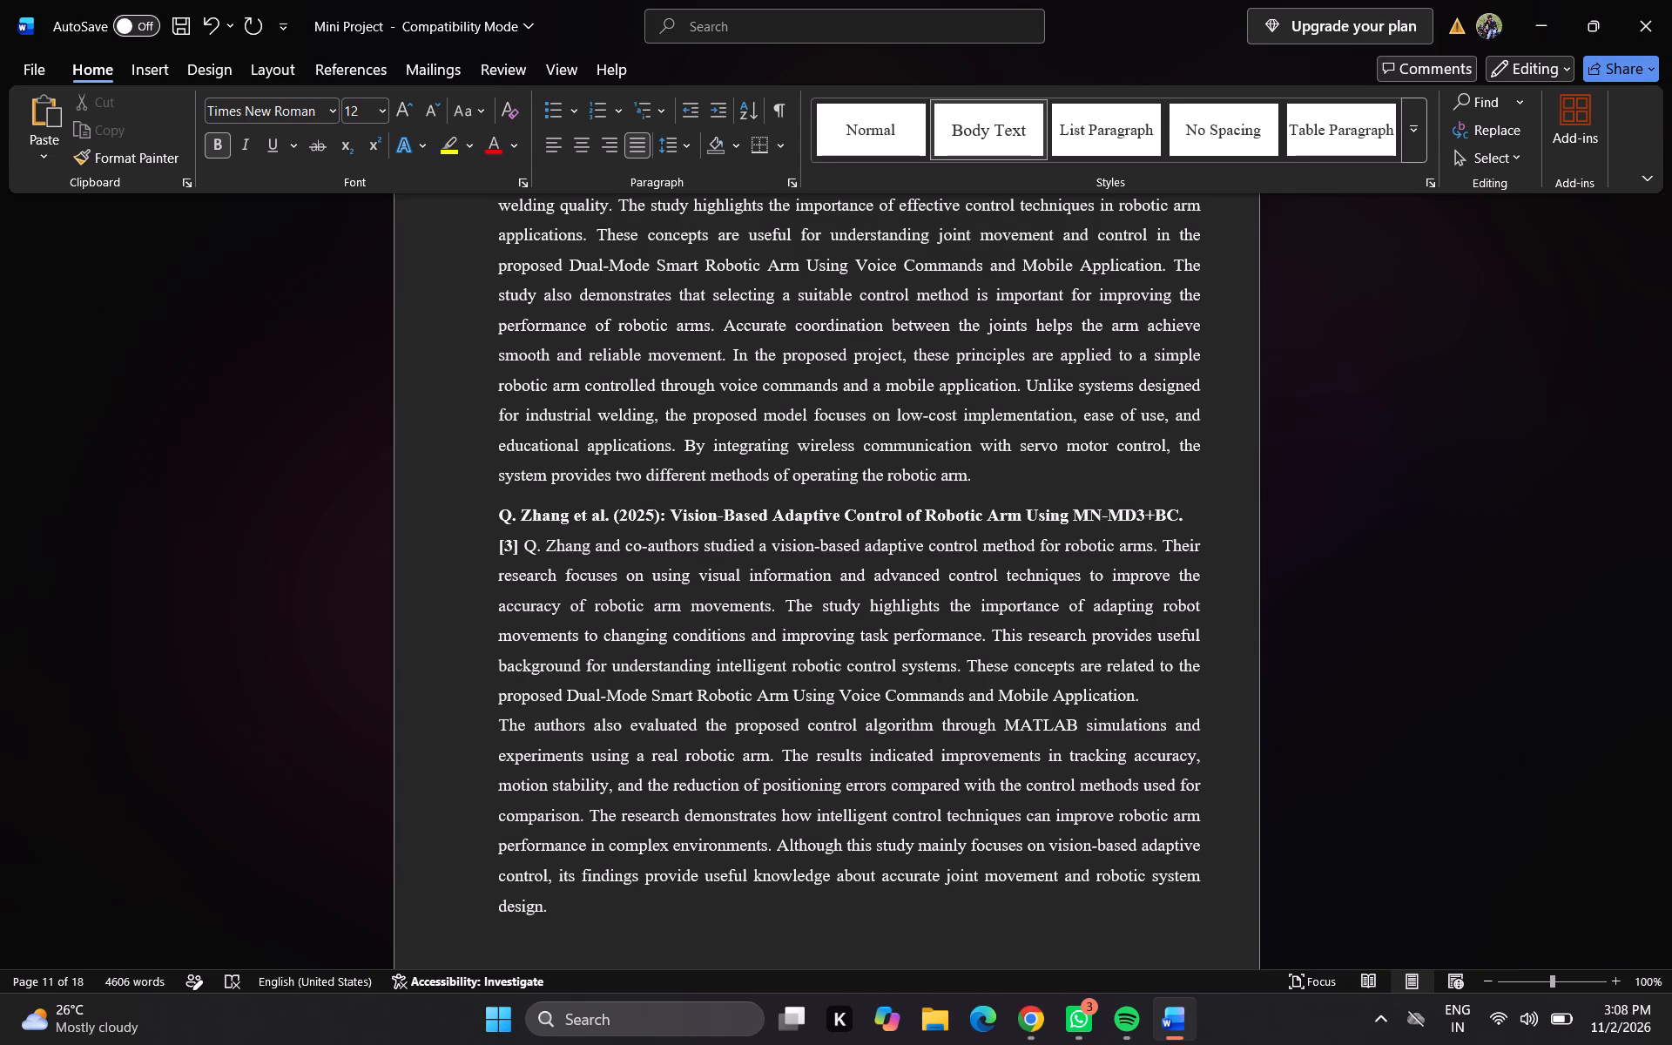
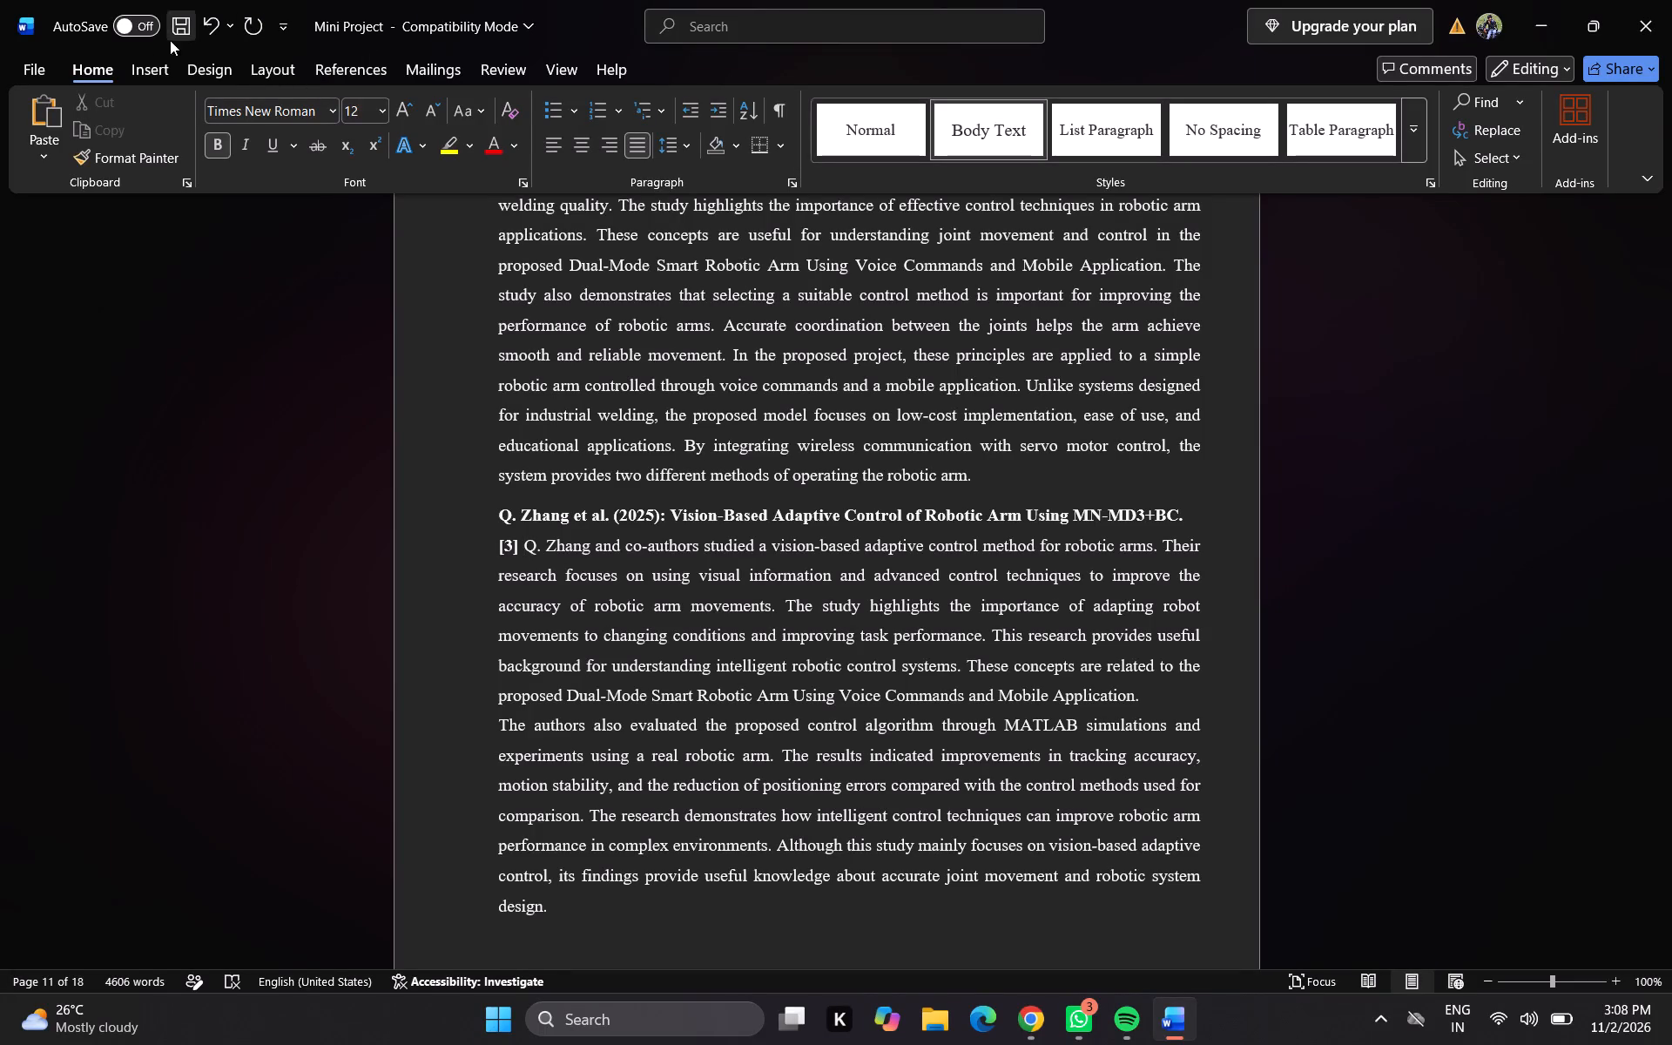
Switch the document's page background from dark to light.
{"action": "left_click", "coordinate": [137, 62]}
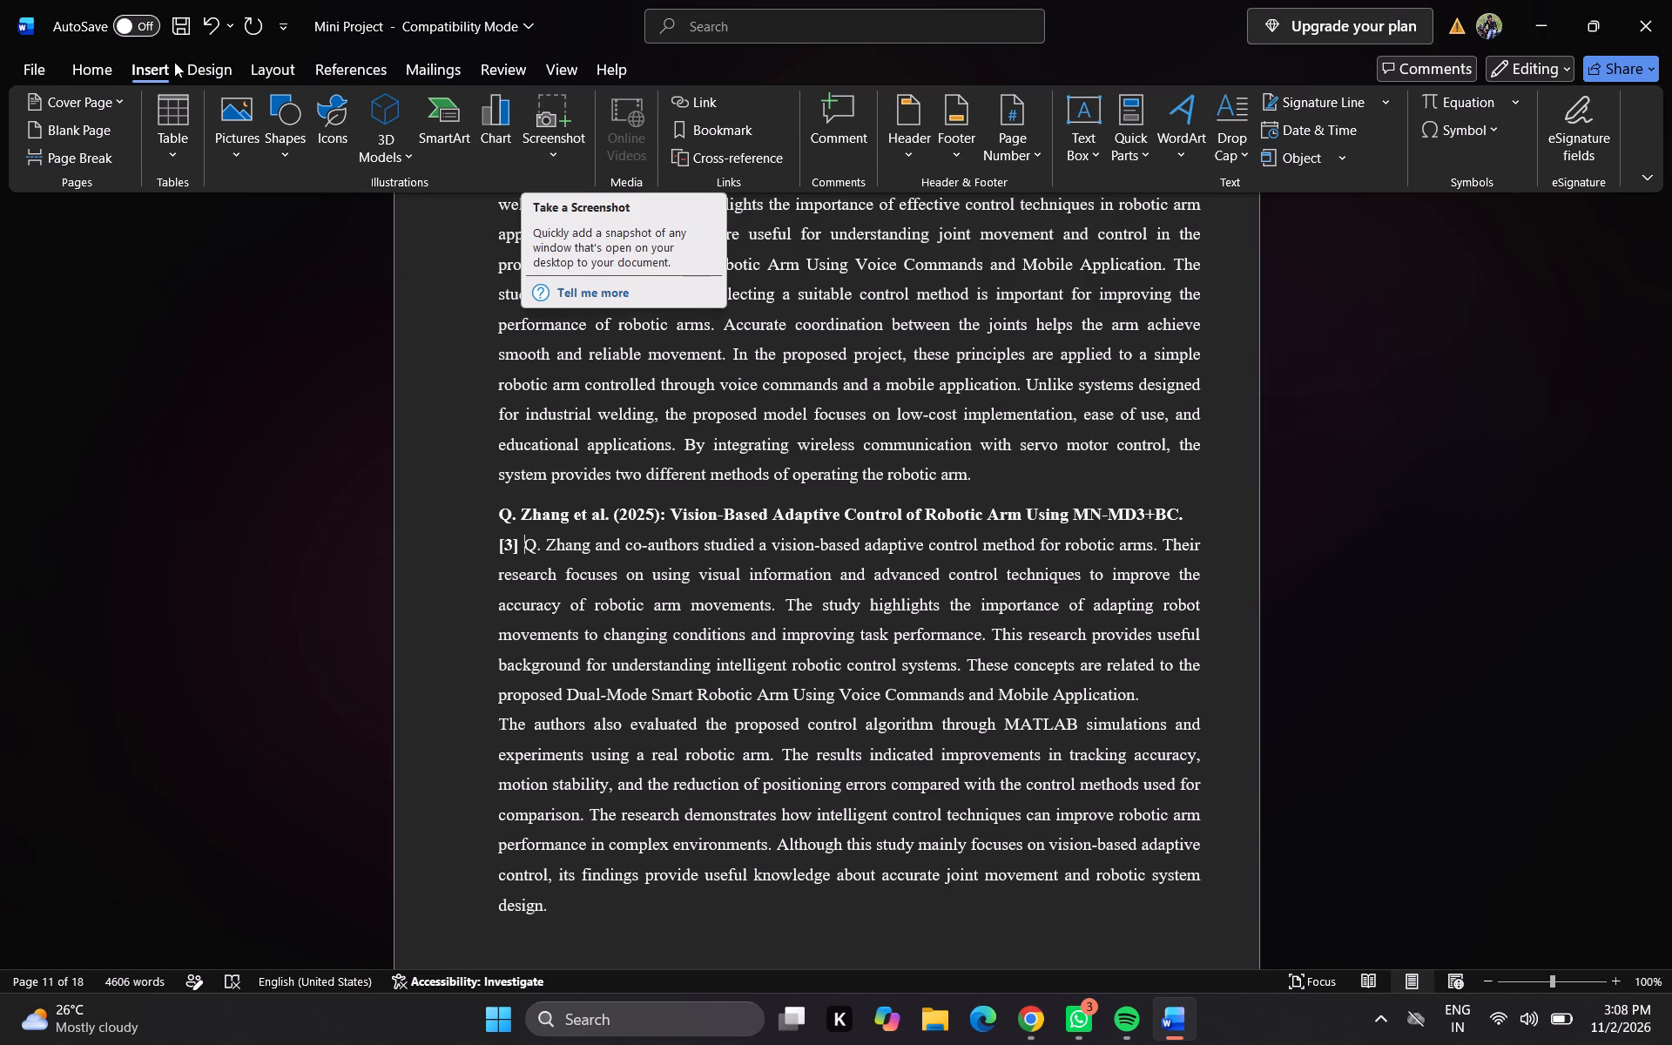
{"action": "left_click", "coordinate": [74, 78]}
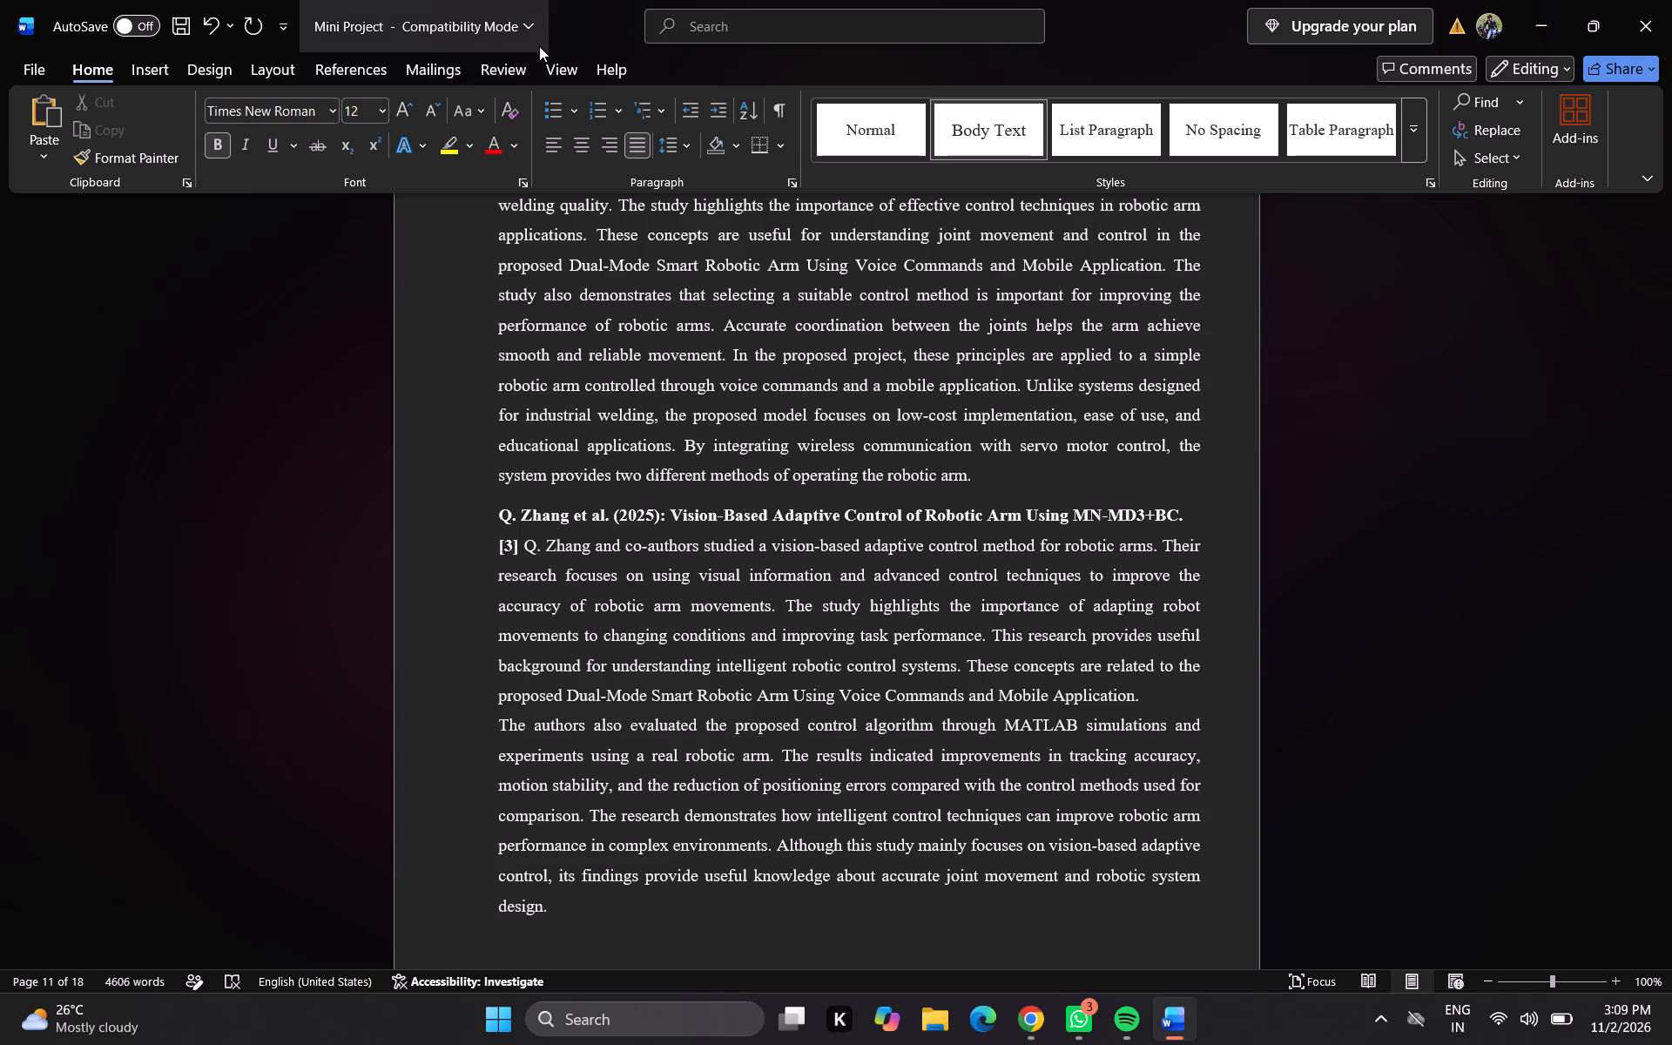
{"action": "left_click", "coordinate": [559, 65]}
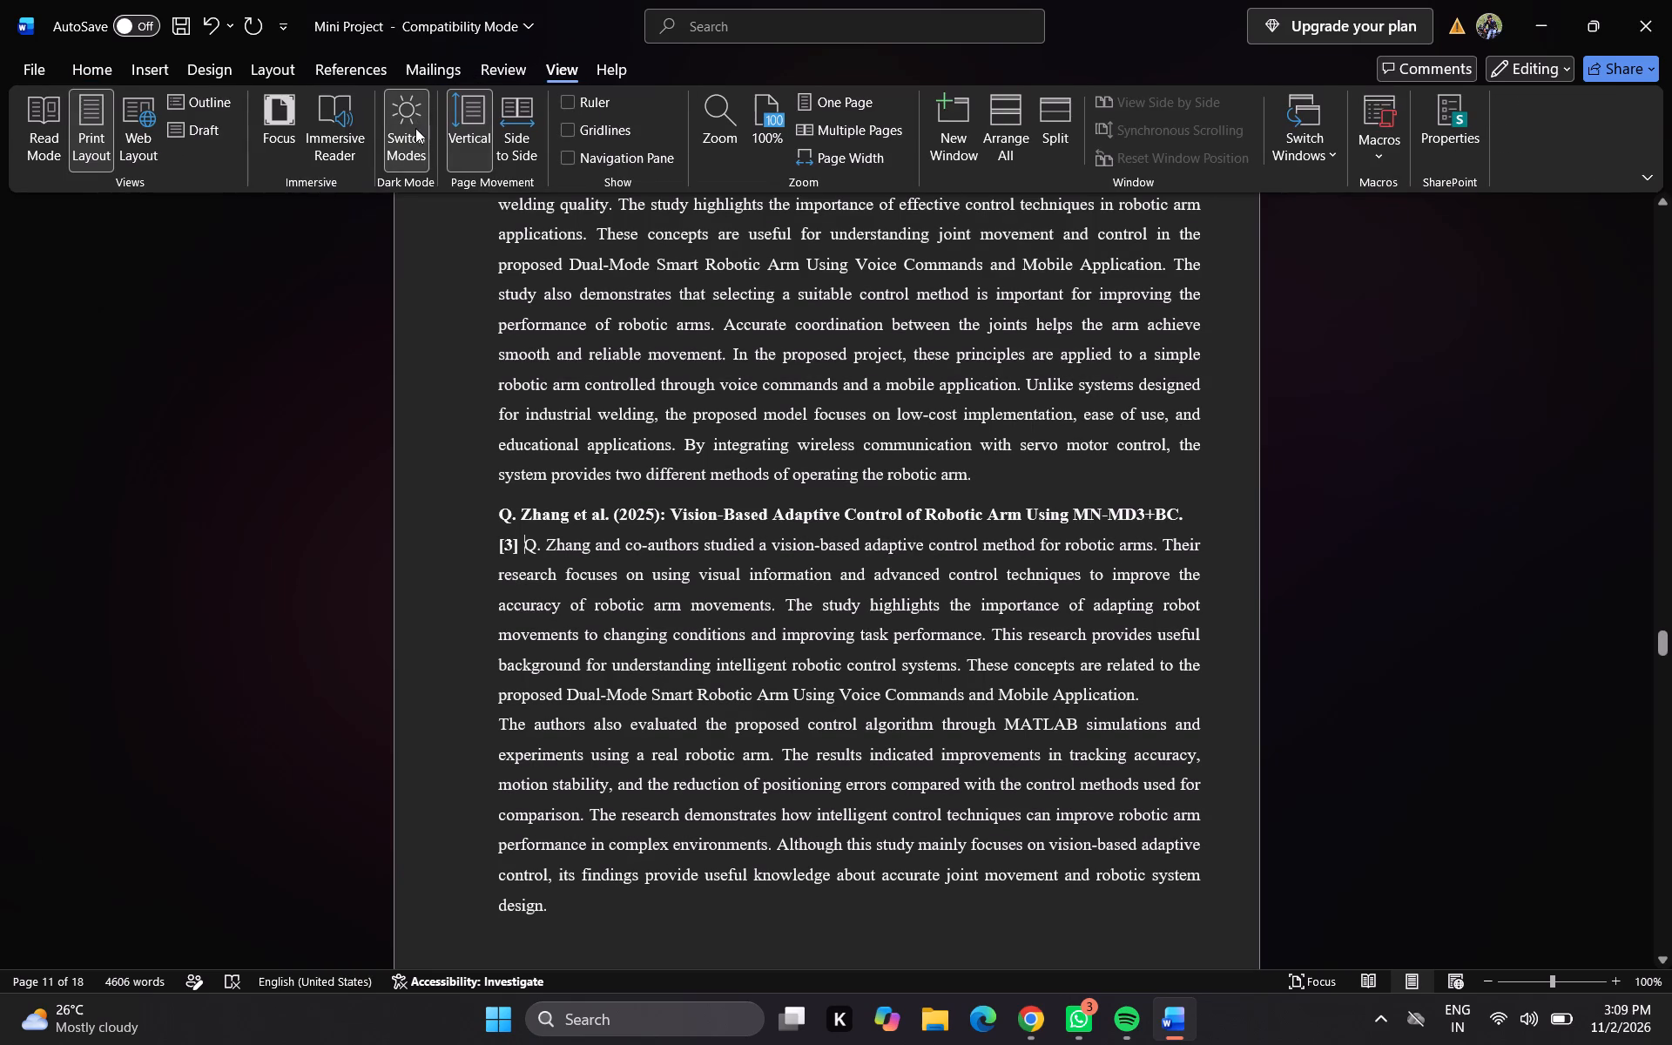
{"action": "left_click", "coordinate": [416, 127]}
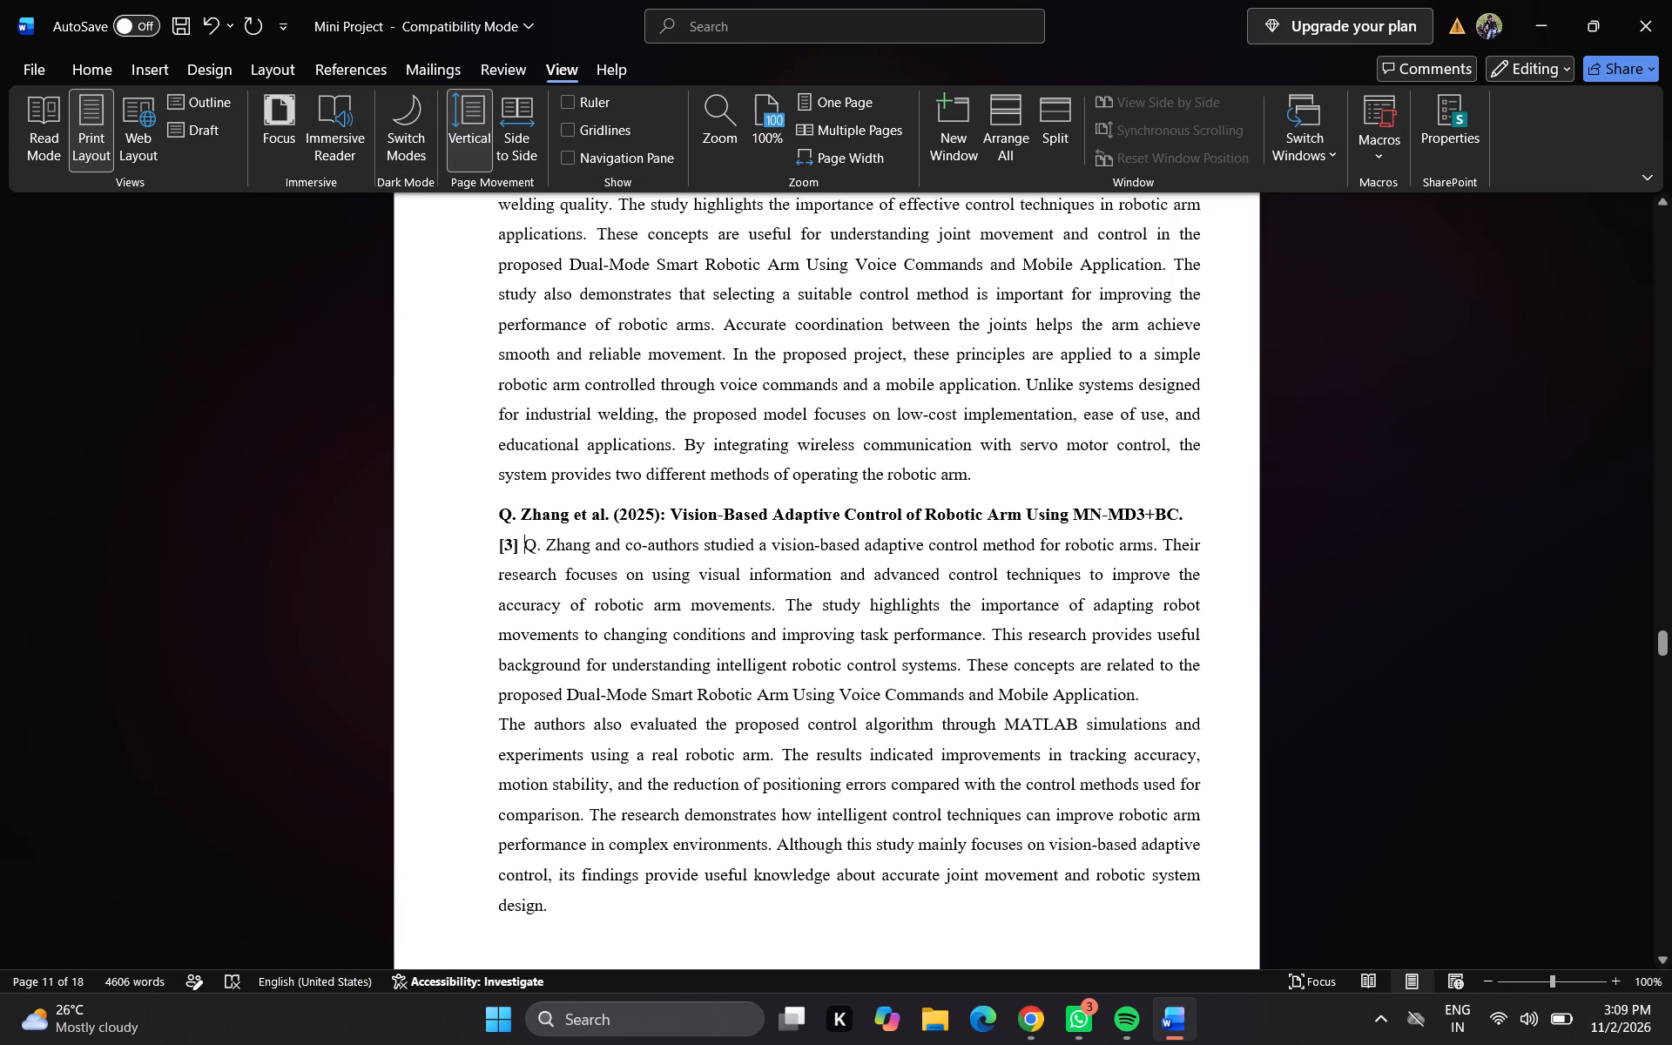
Review the literature survey from the Vision-Based Adaptive Control entry back to the start of section 2.1.
{"action": "key", "text": "Up"}
{"action": "key", "text": "Up"}
{"action": "key", "text": "Up"}
{"action": "key", "text": "Up"}
{"action": "key", "text": "Up"}
{"action": "key", "text": "Up"}
{"action": "key", "text": "Up"}
{"action": "key", "text": "Up"}
{"action": "key", "text": "Up"}
{"action": "key", "text": "Up"}
{"action": "key", "text": "Up"}
{"action": "key", "text": "Up"}
{"action": "key", "text": "Up"}
{"action": "key", "text": "Up"}
{"action": "key", "text": "Up"}
{"action": "key", "text": "Up"}
{"action": "key", "text": "Up"}
{"action": "key", "text": "Up"}
{"action": "key", "text": "Up"}
{"action": "key", "text": "Up"}
{"action": "key", "text": "Up"}
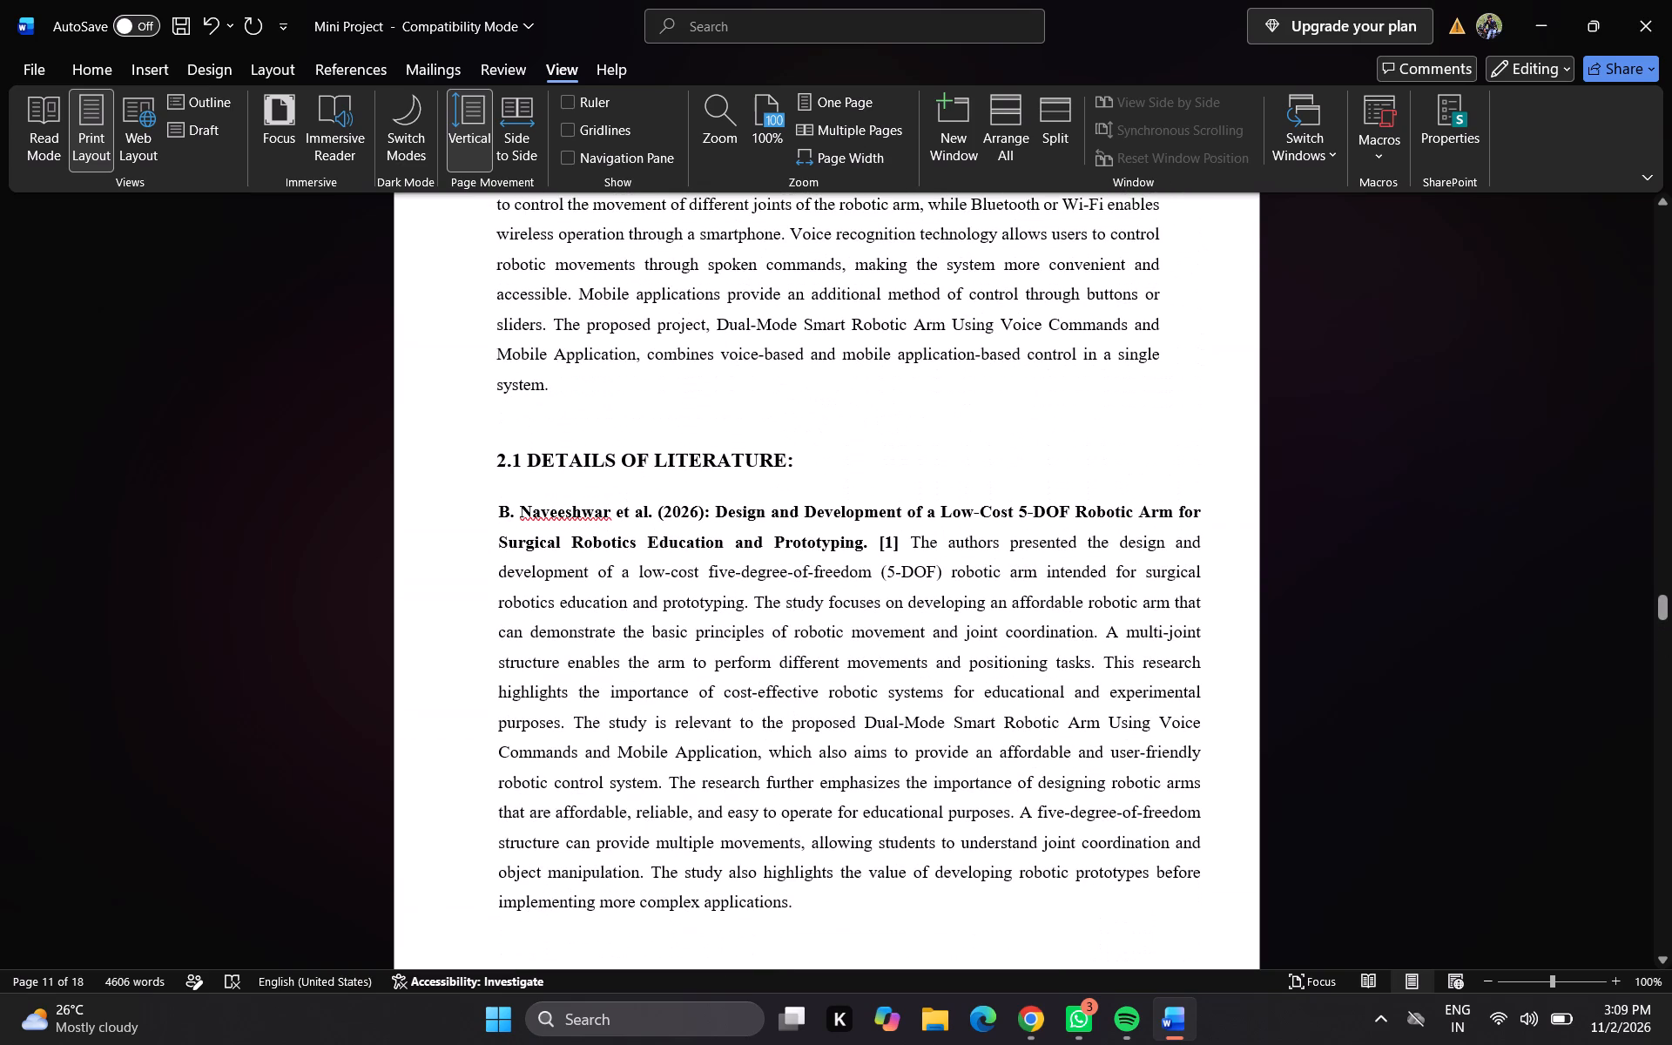
{"action": "key", "text": "Up"}
Review the literature entries from section 2.1 through the start of Chapter 3, checking citations, repeated text and page gaps.
{"action": "key", "text": "Down"}
{"action": "key", "text": "Down"}
{"action": "key", "text": "Down"}
{"action": "key", "text": "Down"}
{"action": "key", "text": "Down"}
{"action": "key", "text": "Down"}
{"action": "key", "text": "Down"}
{"action": "key", "text": "Down"}
{"action": "key", "text": "Down"}
{"action": "key", "text": "Down"}
{"action": "key", "text": "Down"}
{"action": "key", "text": "Down"}
{"action": "key", "text": "Down"}
{"action": "key", "text": "Down"}
{"action": "key", "text": "Down"}
{"action": "key", "text": "Down"}
{"action": "key", "text": "Down"}
{"action": "key", "text": "Down"}
{"action": "key", "text": "Down"}
{"action": "key", "text": "Down"}
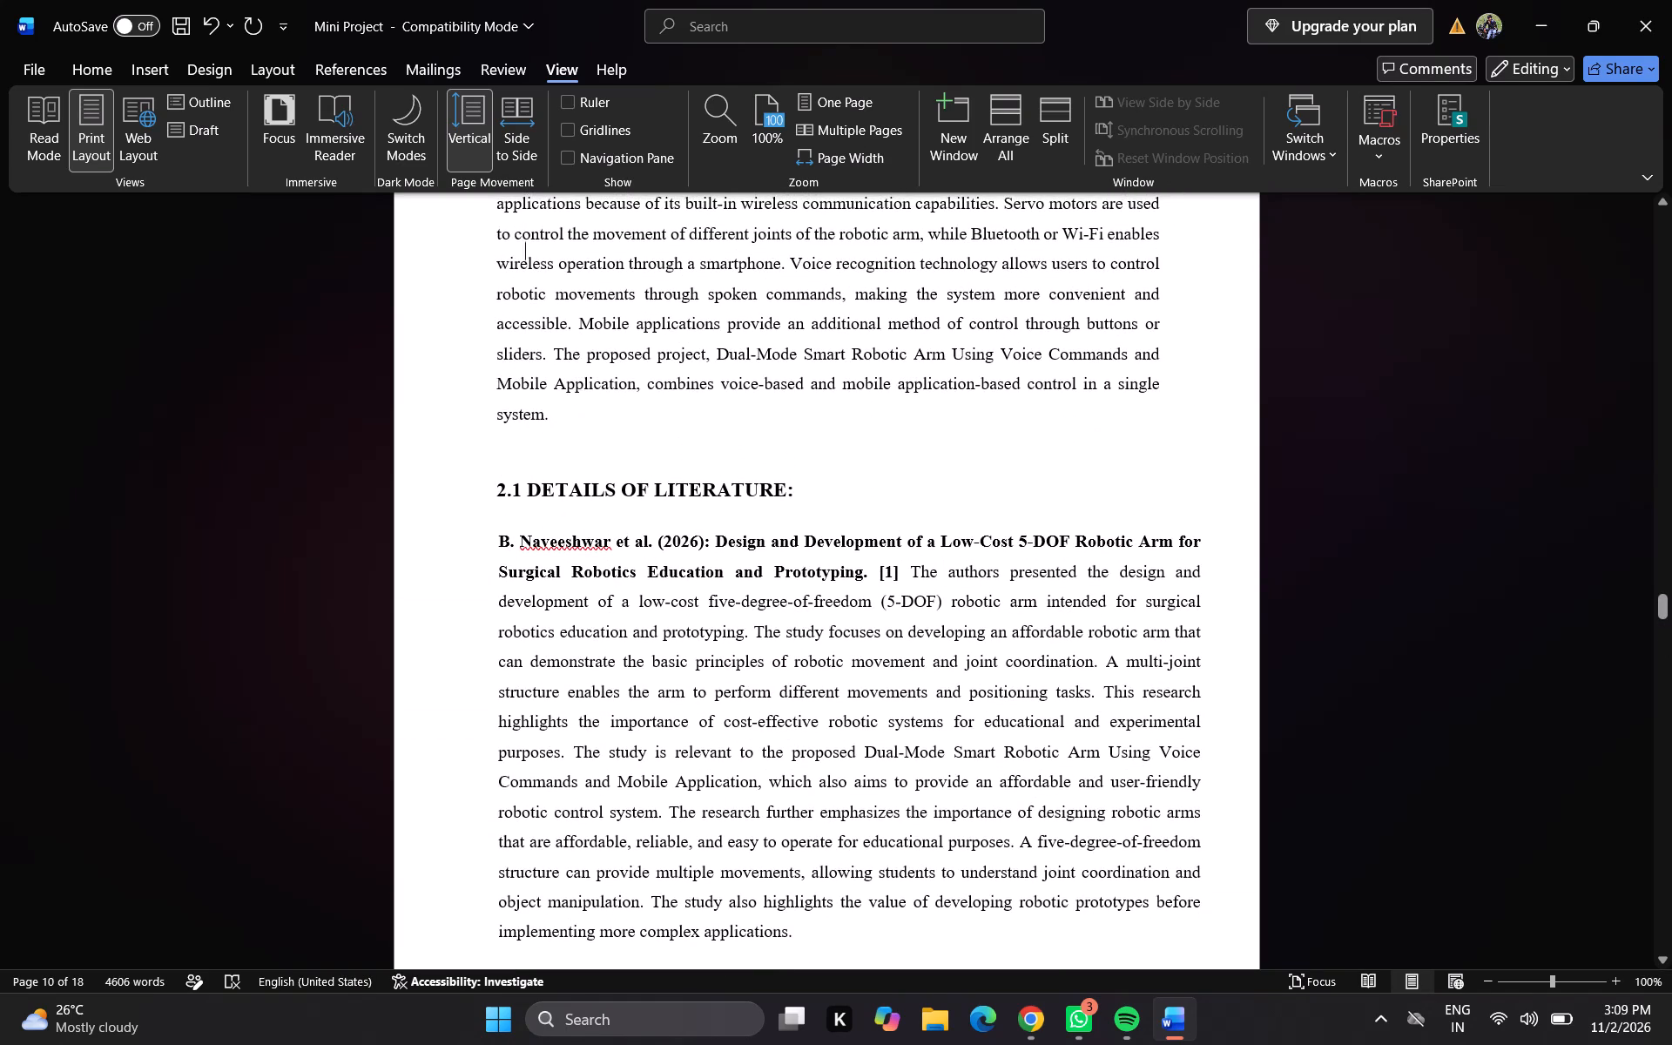
{"action": "key", "text": "Down"}
{"action": "key", "text": "Down"}
{"action": "key", "text": "Down"}
{"action": "key", "text": "Down"}
{"action": "key", "text": "Down"}
{"action": "key", "text": "Down"}
{"action": "key", "text": "Down"}
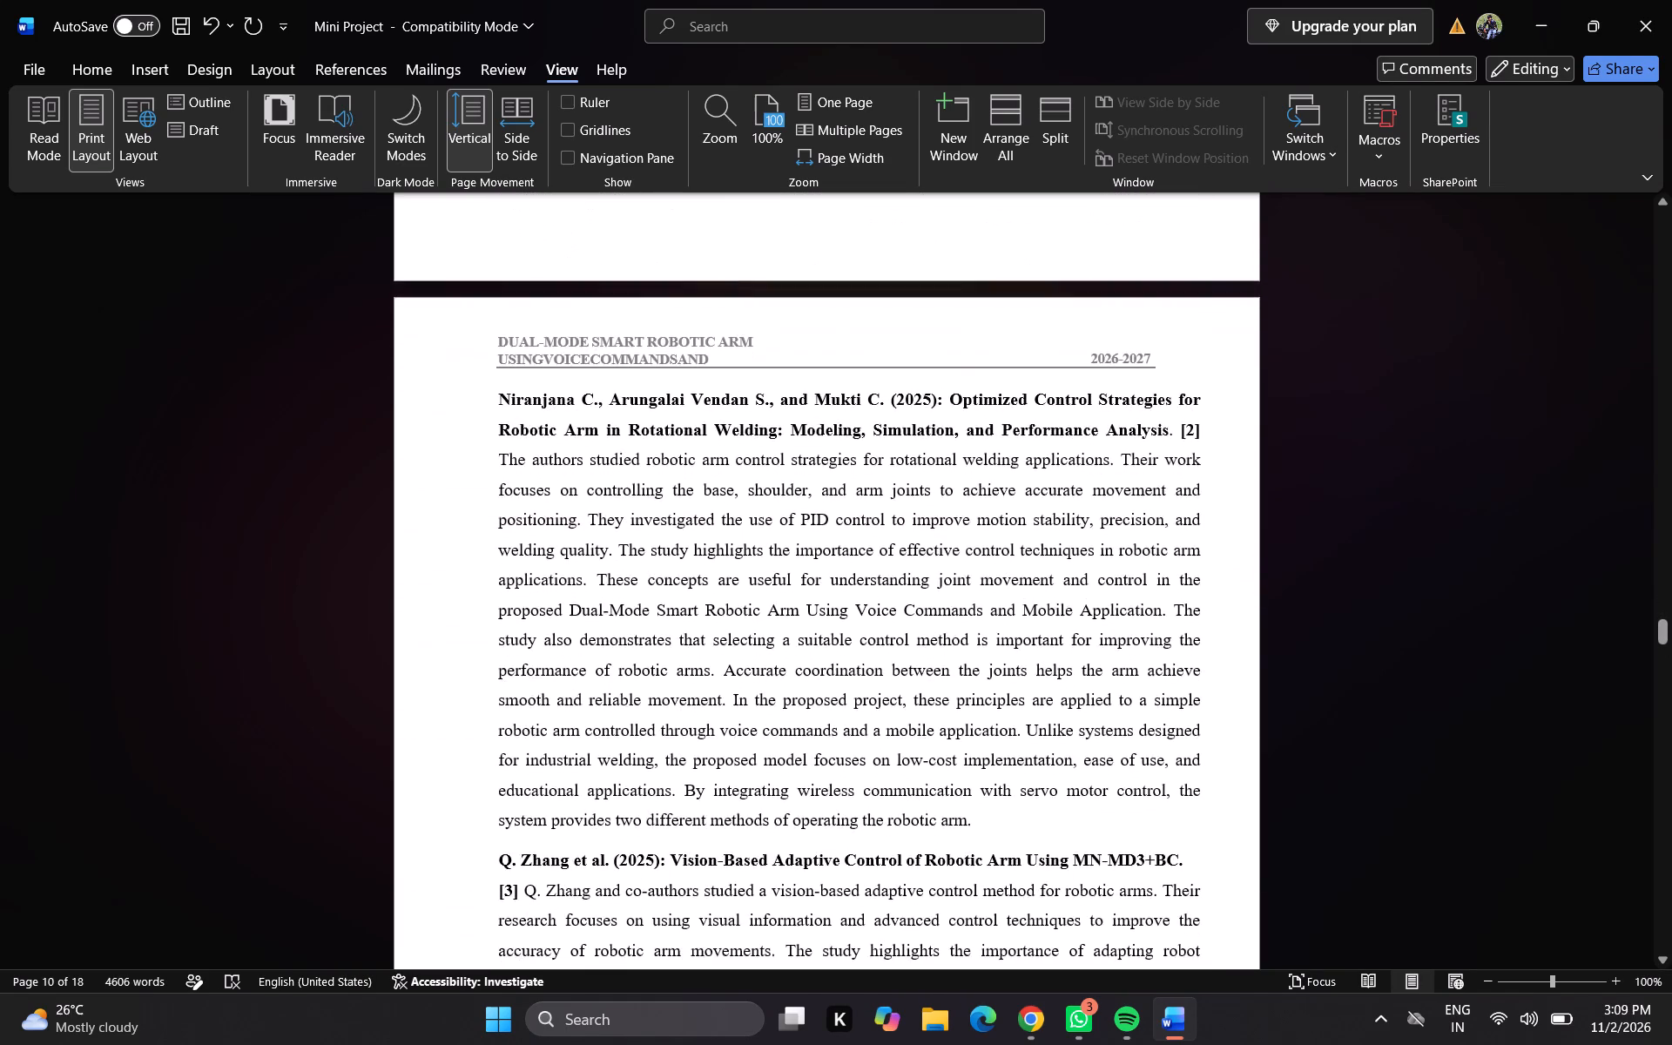
{"action": "key", "text": "Down"}
{"action": "key", "text": "Down"}
{"action": "key", "text": "Down"}
{"action": "key", "text": "Down"}
{"action": "key", "text": "Down"}
{"action": "key", "text": "Down"}
{"action": "key", "text": "Down"}
{"action": "key", "text": "Down"}
{"action": "key", "text": "Down"}
{"action": "key", "text": "Down"}
{"action": "key", "text": "Down"}
{"action": "key", "text": "Down"}
{"action": "key", "text": "Down"}
{"action": "key", "text": "Down"}
{"action": "key", "text": "Down"}
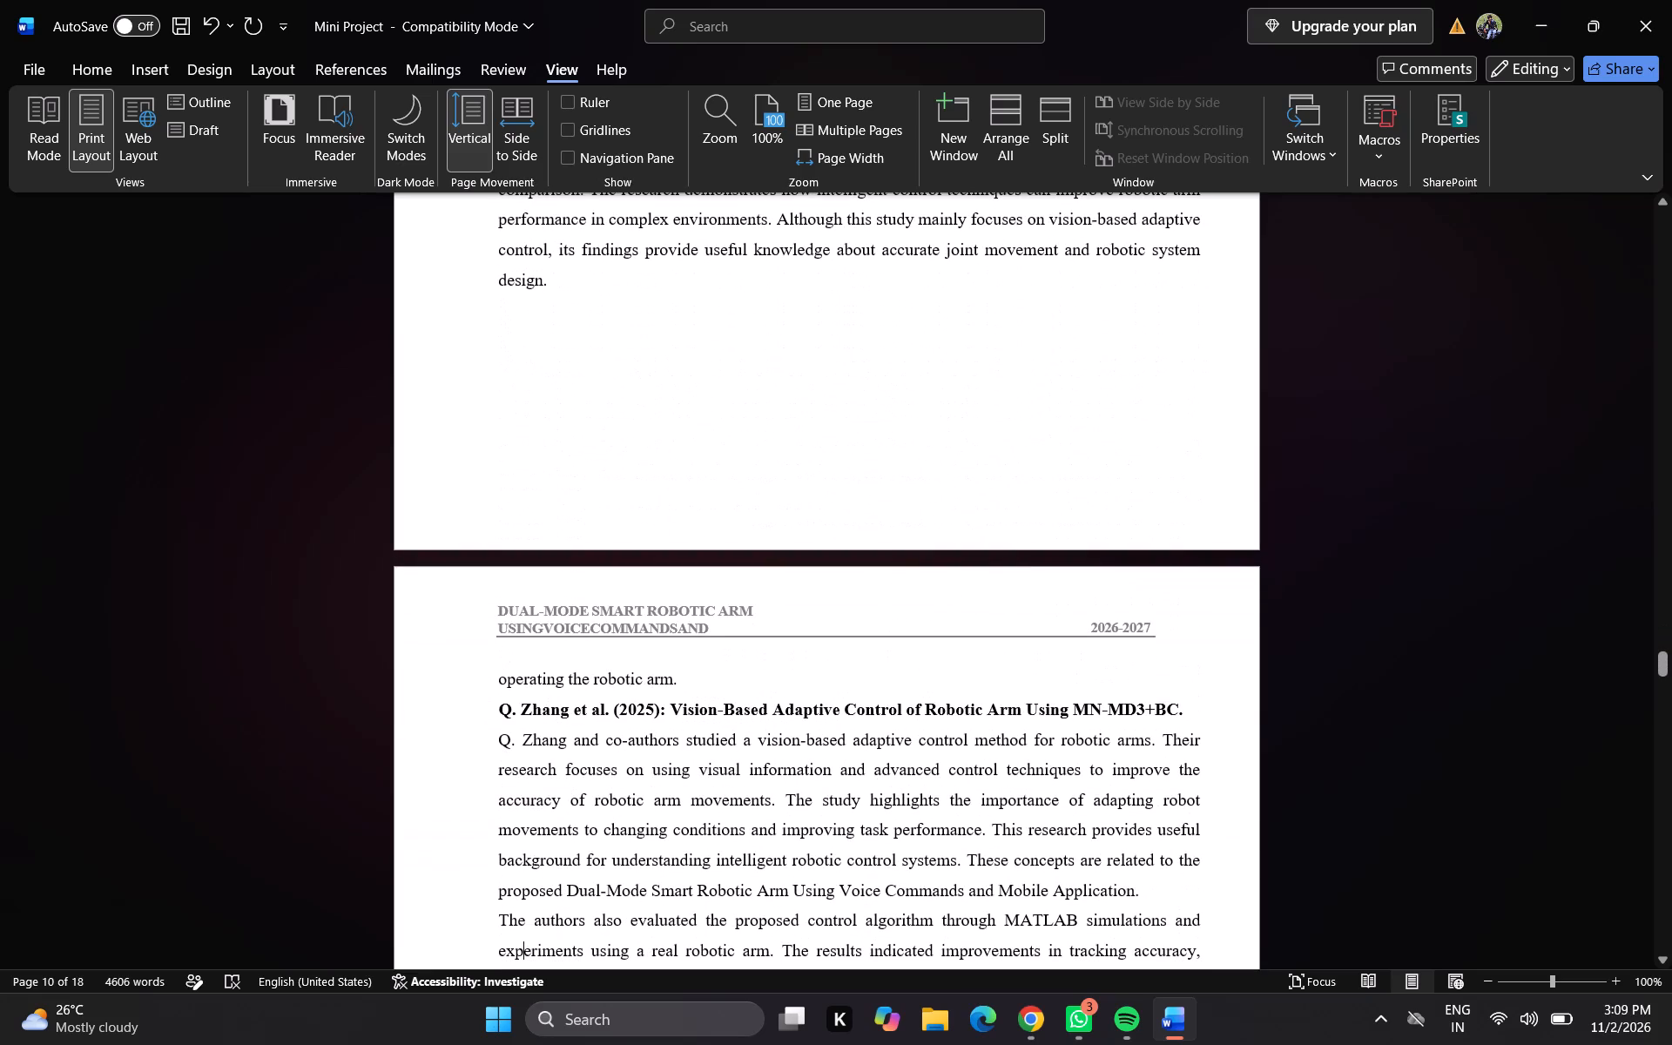
{"action": "key", "text": "Down"}
{"action": "key", "text": "Down"}
{"action": "key", "text": "Down"}
{"action": "key", "text": "Down"}
{"action": "key", "text": "Down"}
{"action": "key", "text": "Down"}
{"action": "key", "text": "Down"}
{"action": "key", "text": "Down"}
{"action": "key", "text": "Down"}
{"action": "key", "text": "Down"}
{"action": "key", "text": "Down"}
{"action": "key", "text": "Down"}
{"action": "key", "text": "Down"}
{"action": "key", "text": "Down"}
{"action": "key", "text": "Down"}
{"action": "key", "text": "Down"}
{"action": "key", "text": "Down"}
{"action": "key", "text": "Down"}
{"action": "key", "text": "Down"}
{"action": "key", "text": "Down"}
{"action": "key", "text": "Down"}
{"action": "key", "text": "Down"}
{"action": "key", "text": "Down"}
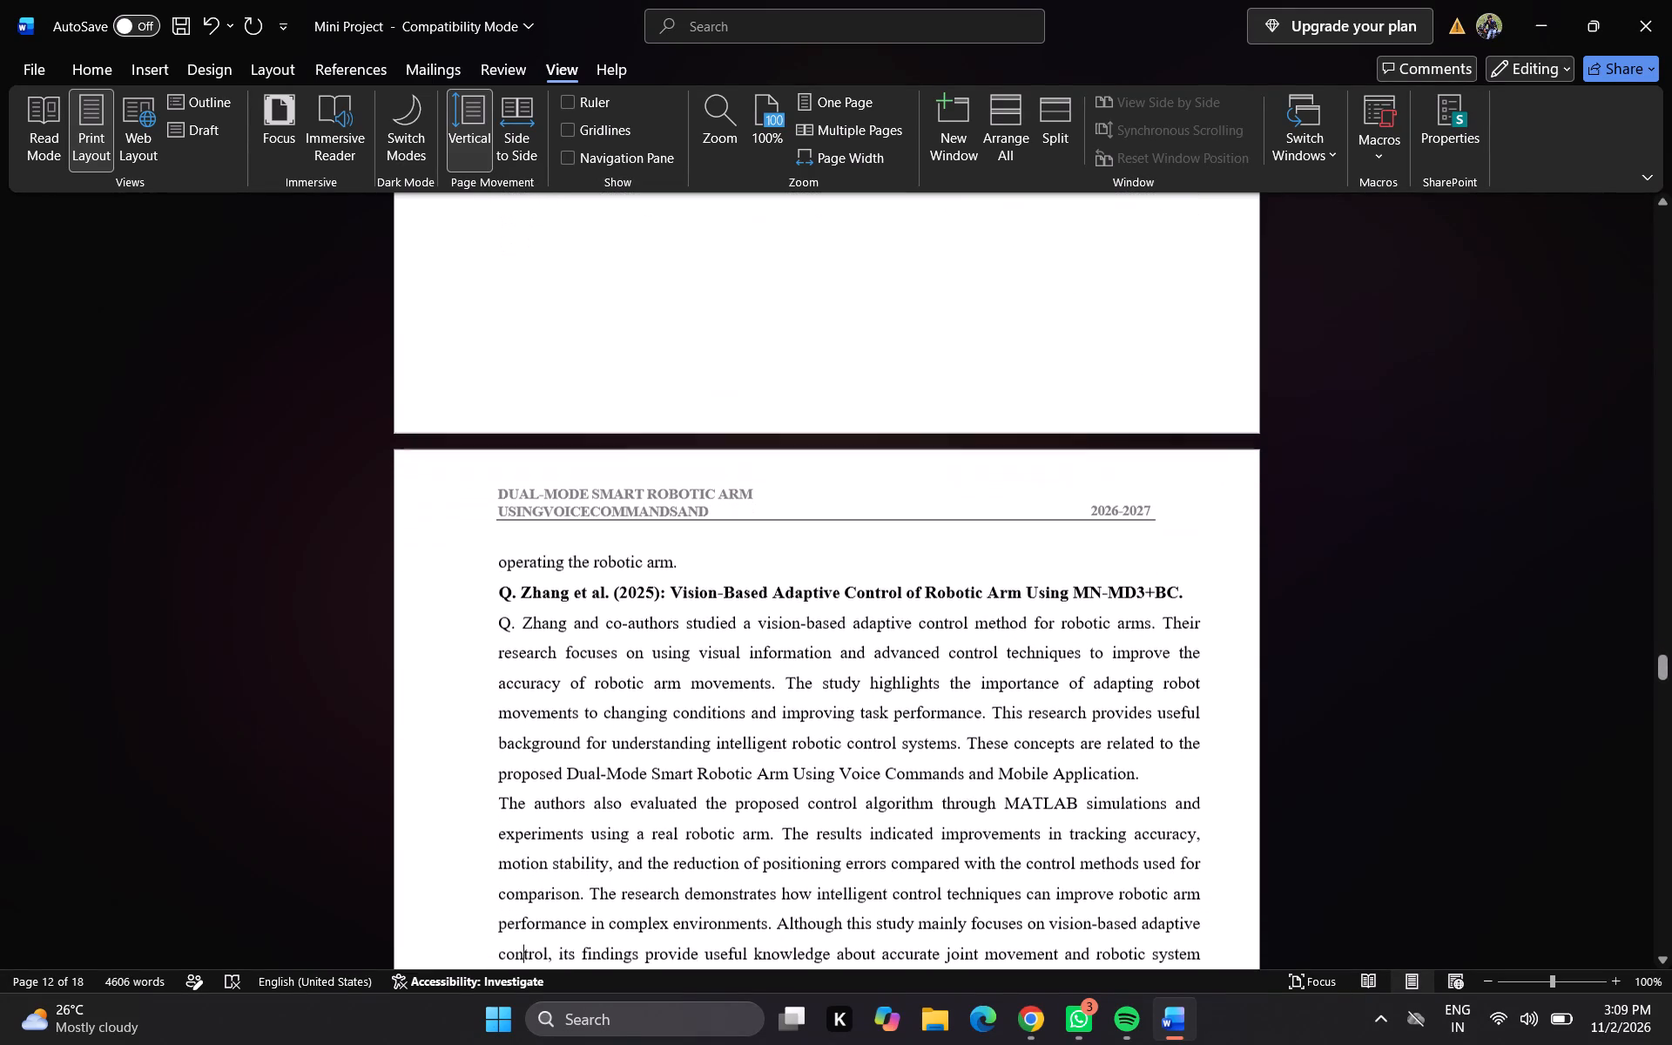
{"action": "key", "text": "Down"}
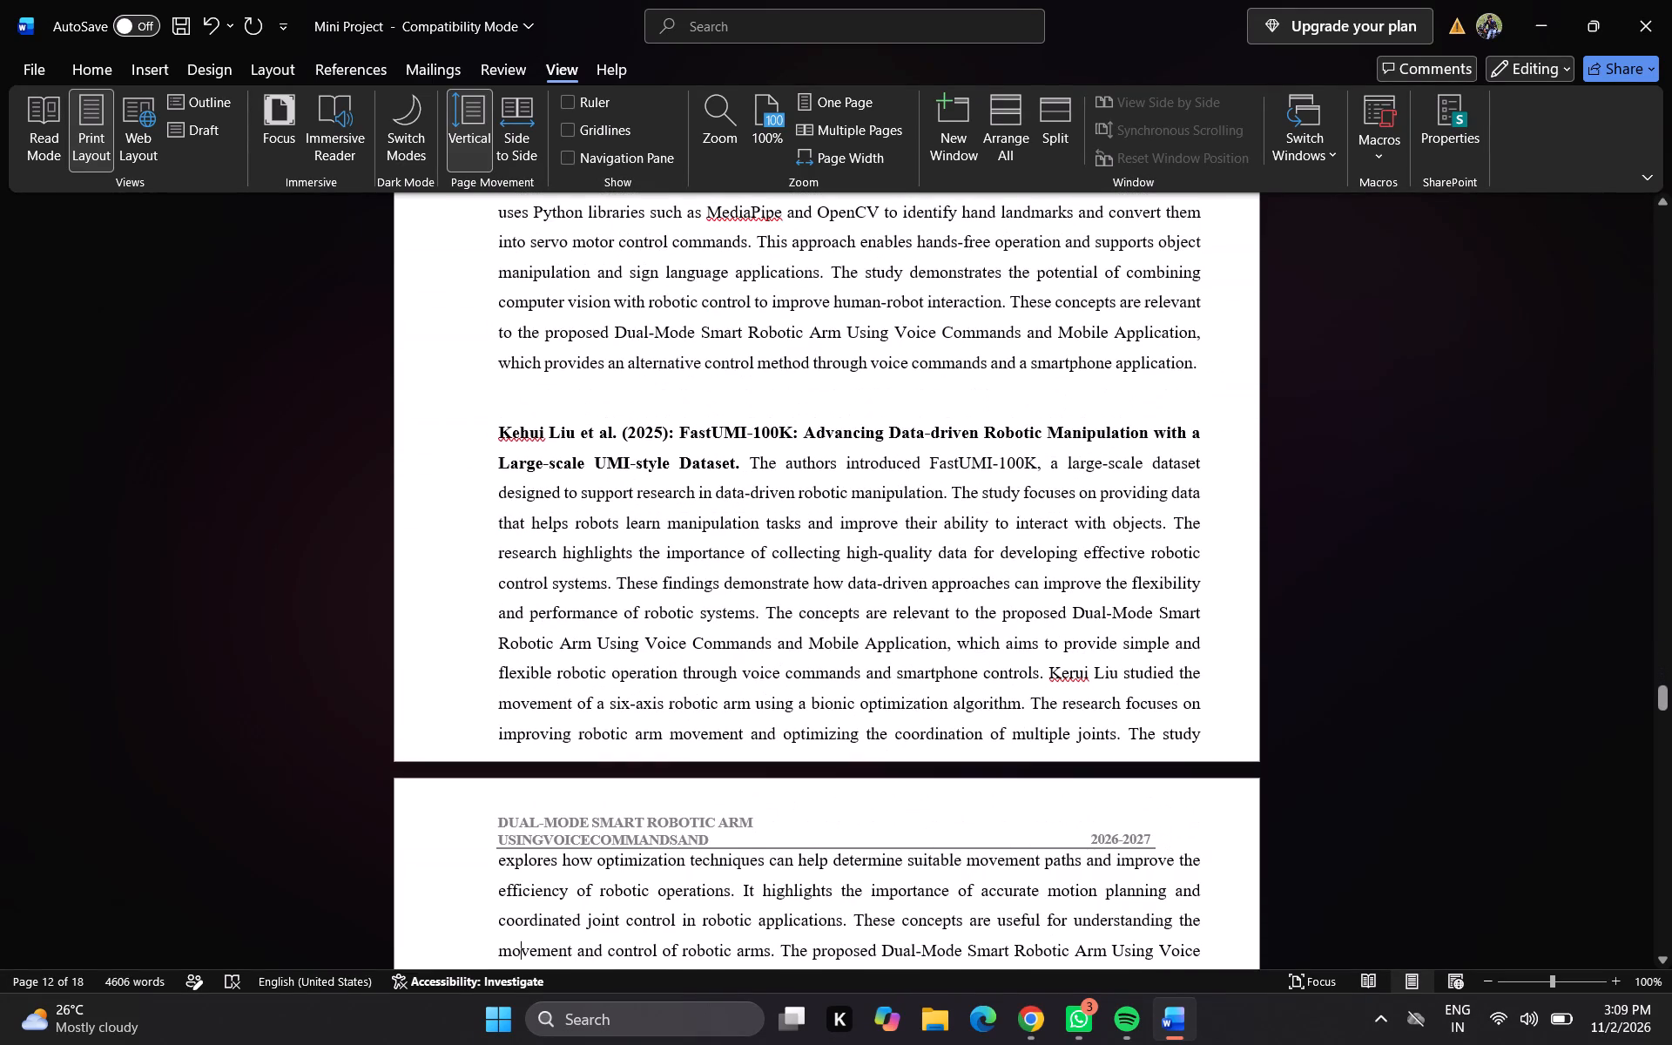
{"action": "key", "text": "Up"}
{"action": "key", "text": "Down"}
{"action": "key", "text": "Down"}
{"action": "key", "text": "Down"}
{"action": "key", "text": "Down"}
{"action": "key", "text": "Down"}
{"action": "key", "text": "Down"}
{"action": "key", "text": "Down"}
{"action": "key", "text": "Down"}
{"action": "key", "text": "Down"}
{"action": "key", "text": "Down"}
{"action": "key", "text": "Down"}
{"action": "key", "text": "Down"}
{"action": "key", "text": "Down"}
{"action": "key", "text": "Down"}
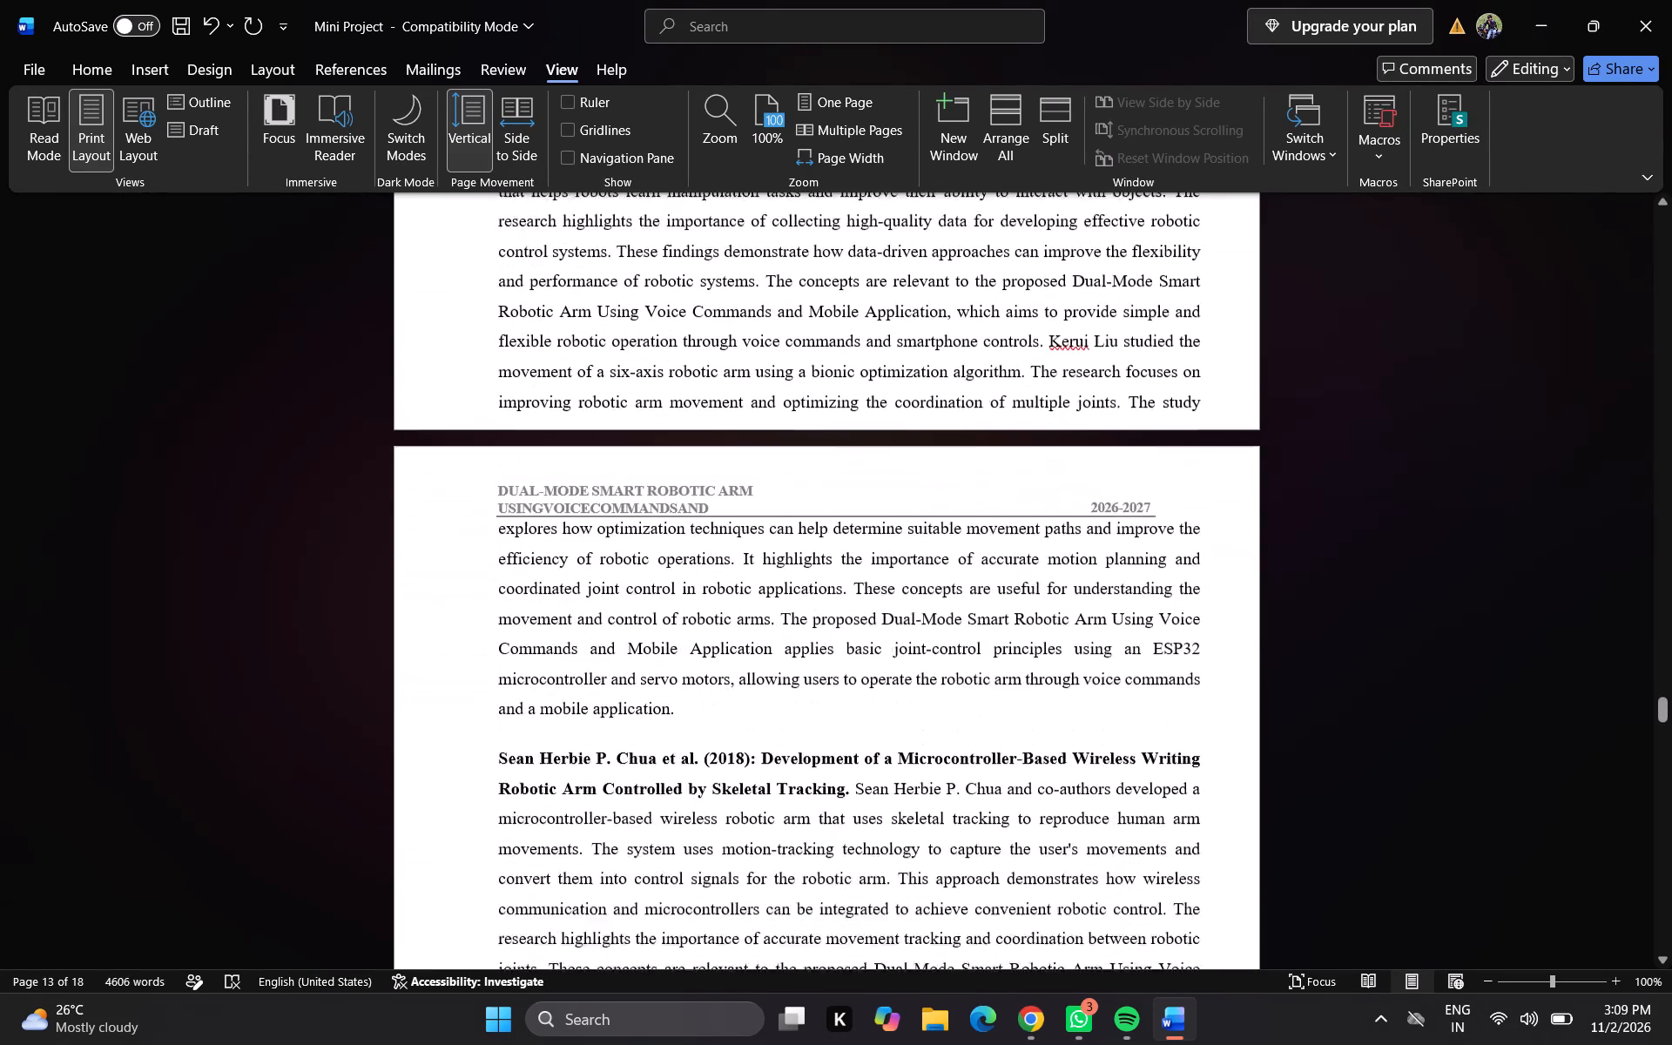
{"action": "key", "text": "Down"}
{"action": "key", "text": "Down"}
{"action": "key", "text": "Down"}
{"action": "key", "text": "Down"}
{"action": "key", "text": "Down"}
{"action": "key", "text": "Down"}
{"action": "key", "text": "Down"}
{"action": "key", "text": "Down"}
{"action": "key", "text": "Down"}
{"action": "key", "text": "Down"}
{"action": "key", "text": "Down"}
{"action": "key", "text": "Down"}
{"action": "key", "text": "Down"}
{"action": "key", "text": "Down"}
{"action": "key", "text": "Down"}
Go back from the Chapter 3 Methodology page to examine the FastUMI-100K and Skeletal Tracking literature entries.
{"action": "key", "text": "Up"}
{"action": "key", "text": "Up"}
{"action": "key", "text": "Up"}
{"action": "key", "text": "Up"}
{"action": "key", "text": "Up"}
{"action": "key", "text": "Up"}
{"action": "key", "text": "Up"}
{"action": "key", "text": "Up"}
{"action": "key", "text": "Up"}
{"action": "key", "text": "Up"}
{"action": "key", "text": "Up"}
{"action": "key", "text": "Up"}
{"action": "key", "text": "Up"}
{"action": "key", "text": "Up"}
{"action": "key", "text": "Up"}
{"action": "key", "text": "Up"}
{"action": "key", "text": "Up"}
{"action": "key", "text": "Up"}
{"action": "key", "text": "Up"}
{"action": "key", "text": "Up"}
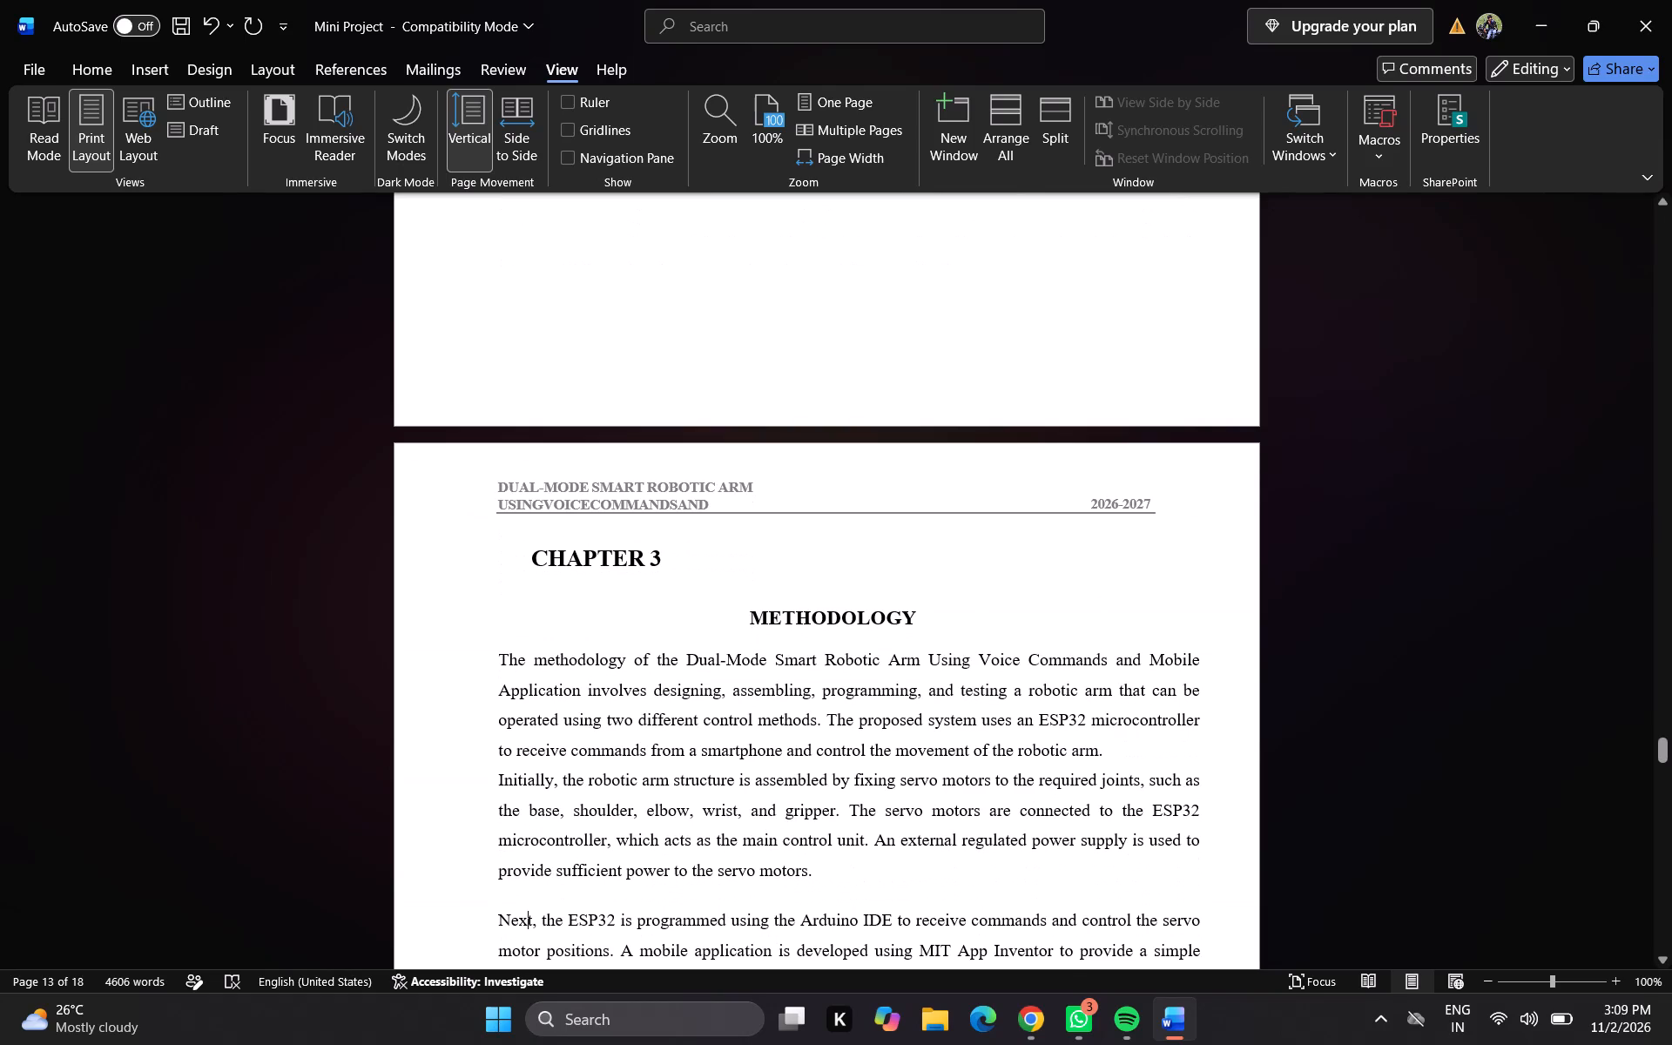
{"action": "key", "text": "Up"}
{"action": "key", "text": "Up"}
{"action": "key", "text": "Up"}
{"action": "key", "text": "Up"}
{"action": "key", "text": "Up"}
{"action": "key", "text": "Up"}
{"action": "key", "text": "Up"}
{"action": "key", "text": "Up"}
{"action": "key", "text": "Up"}
{"action": "key", "text": "Up"}
{"action": "key", "text": "Up"}
{"action": "key", "text": "Up"}
{"action": "key", "text": "Up"}
{"action": "key", "text": "Up"}
{"action": "key", "text": "Up"}
{"action": "key", "text": "Up"}
{"action": "key", "text": "Up"}
{"action": "key", "text": "Up"}
{"action": "key", "text": "Up"}
{"action": "key", "text": "Up"}
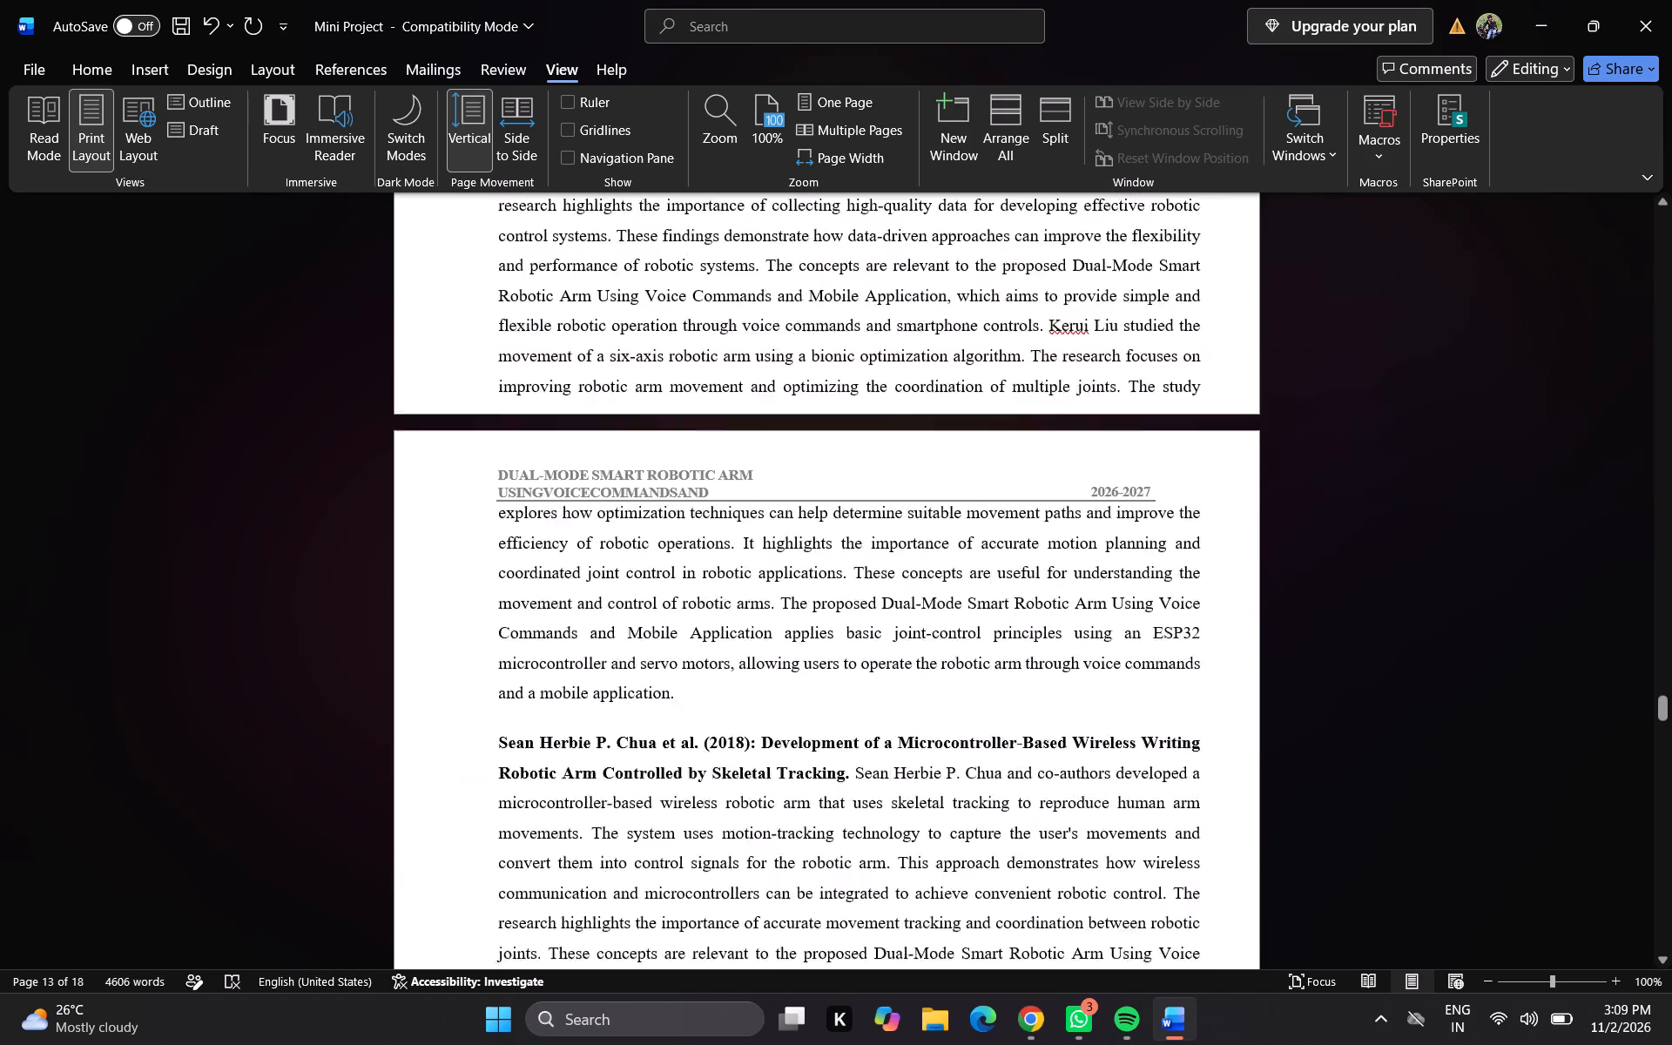
Examine the Vision-Based Adaptive Control entries and the page gap between them, down to the Robotic Arm and Hand Control entry.
{"action": "key", "text": "Down"}
{"action": "key", "text": "Down"}
{"action": "key", "text": "Down"}
{"action": "key", "text": "Down"}
{"action": "key", "text": "Down"}
{"action": "key", "text": "Down"}
{"action": "key", "text": "Down"}
{"action": "key", "text": "Down"}
{"action": "key", "text": "Down"}
{"action": "key", "text": "Down"}
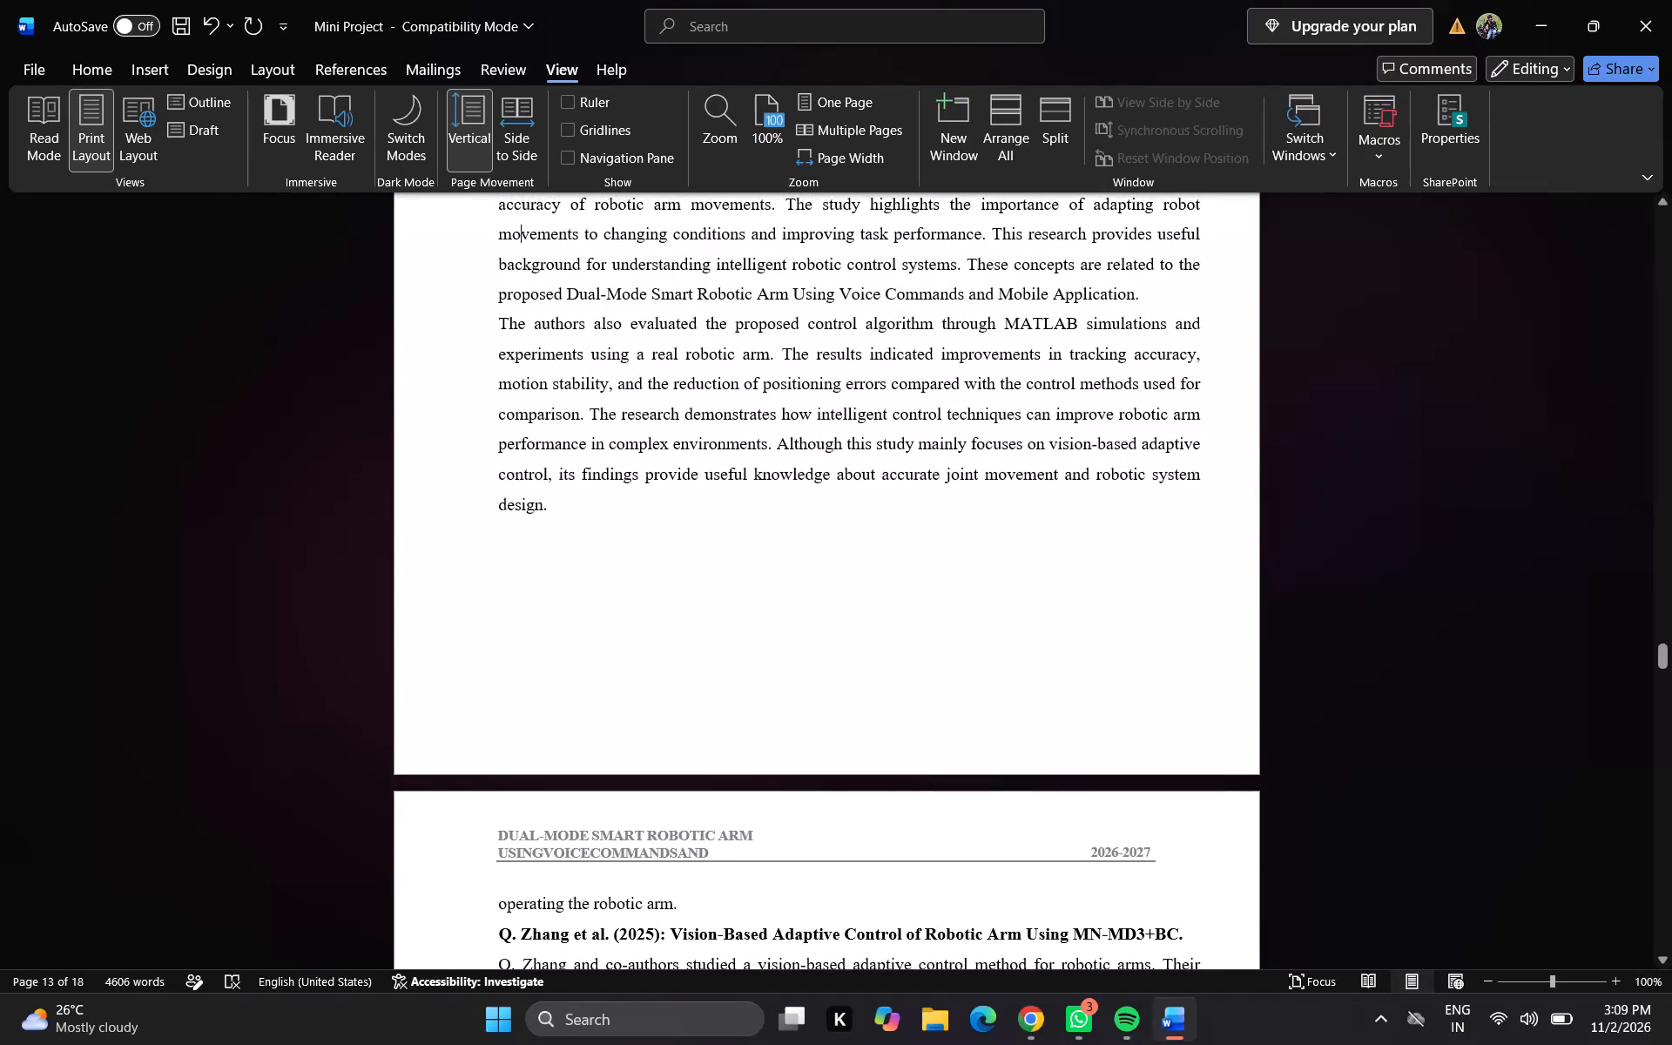
{"action": "key", "text": "Down"}
{"action": "key", "text": "Down"}
{"action": "key", "text": "Down"}
{"action": "key", "text": "Left"}
{"action": "key", "text": "Left"}
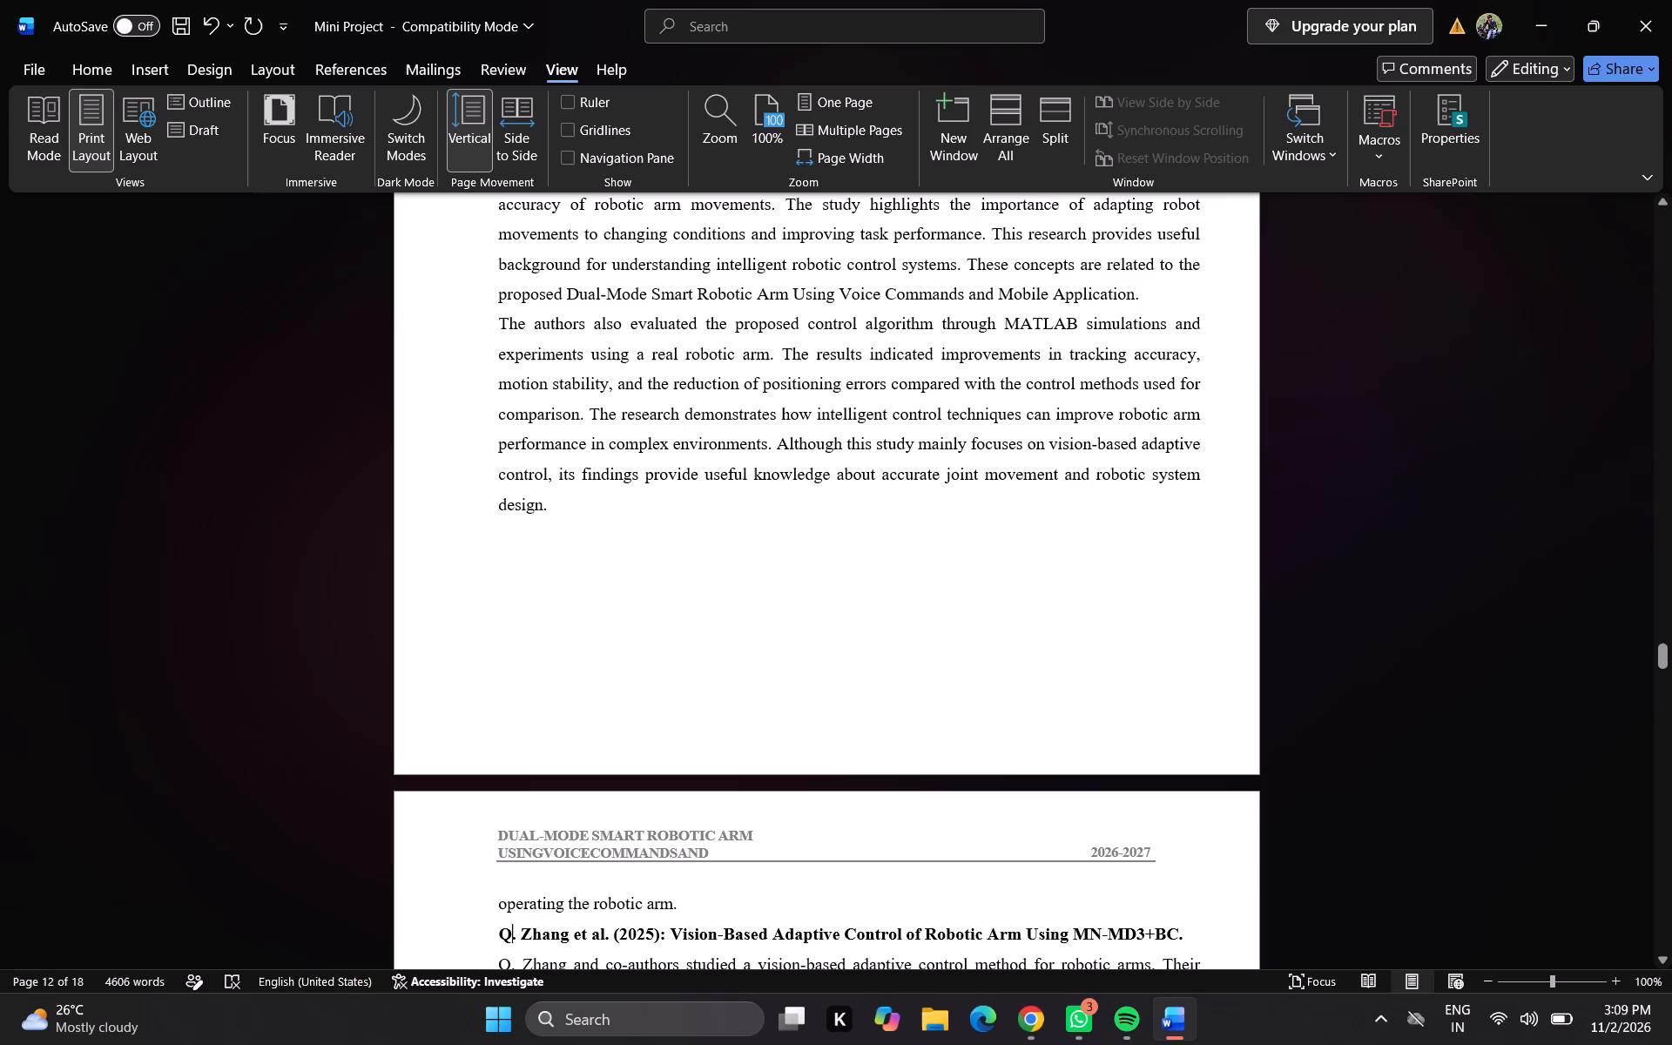
{"action": "key", "text": "Left"}
{"action": "key", "text": "Down"}
{"action": "key", "text": "Down"}
{"action": "key", "text": "Down"}
{"action": "key", "text": "Down"}
{"action": "key", "text": "Down"}
{"action": "key", "text": "Down"}
{"action": "key", "text": "Down"}
{"action": "key", "text": "Down"}
{"action": "key", "text": "Down"}
{"action": "key", "text": "Down"}
{"action": "key", "text": "Down"}
{"action": "key", "text": "Down"}
{"action": "key", "text": "Down"}
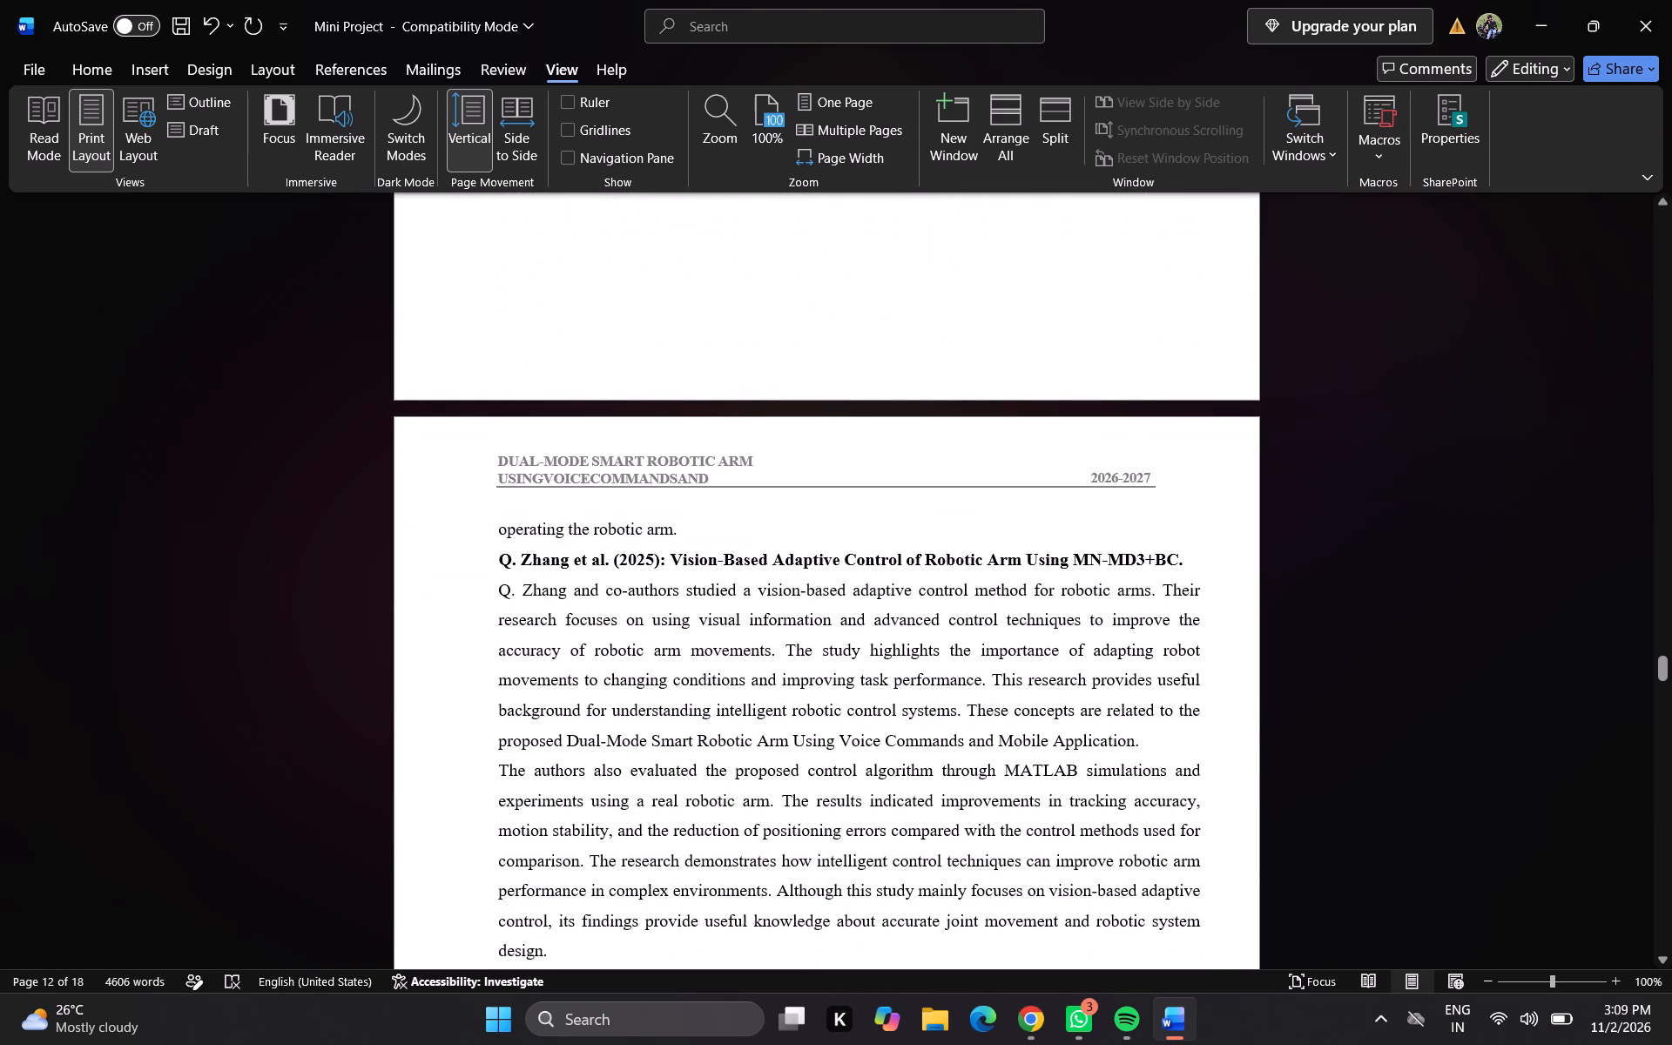
{"action": "key", "text": "Down"}
{"action": "key", "text": "Down"}
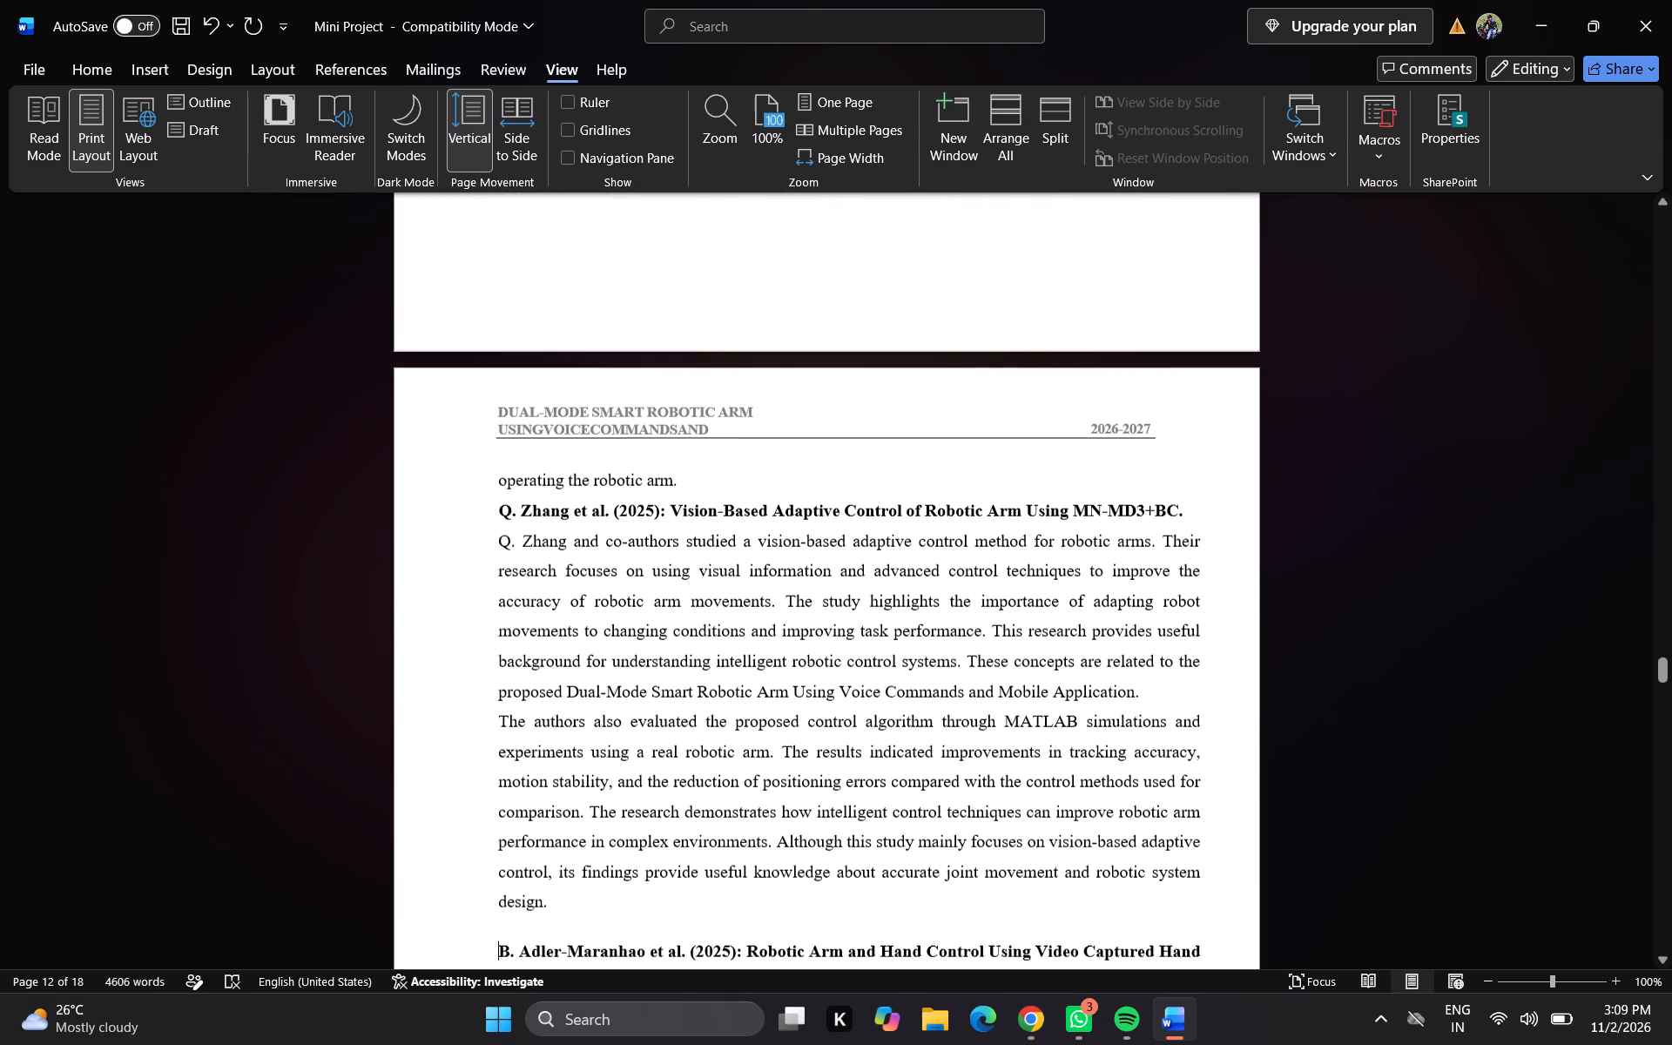
{"action": "key", "text": "Down"}
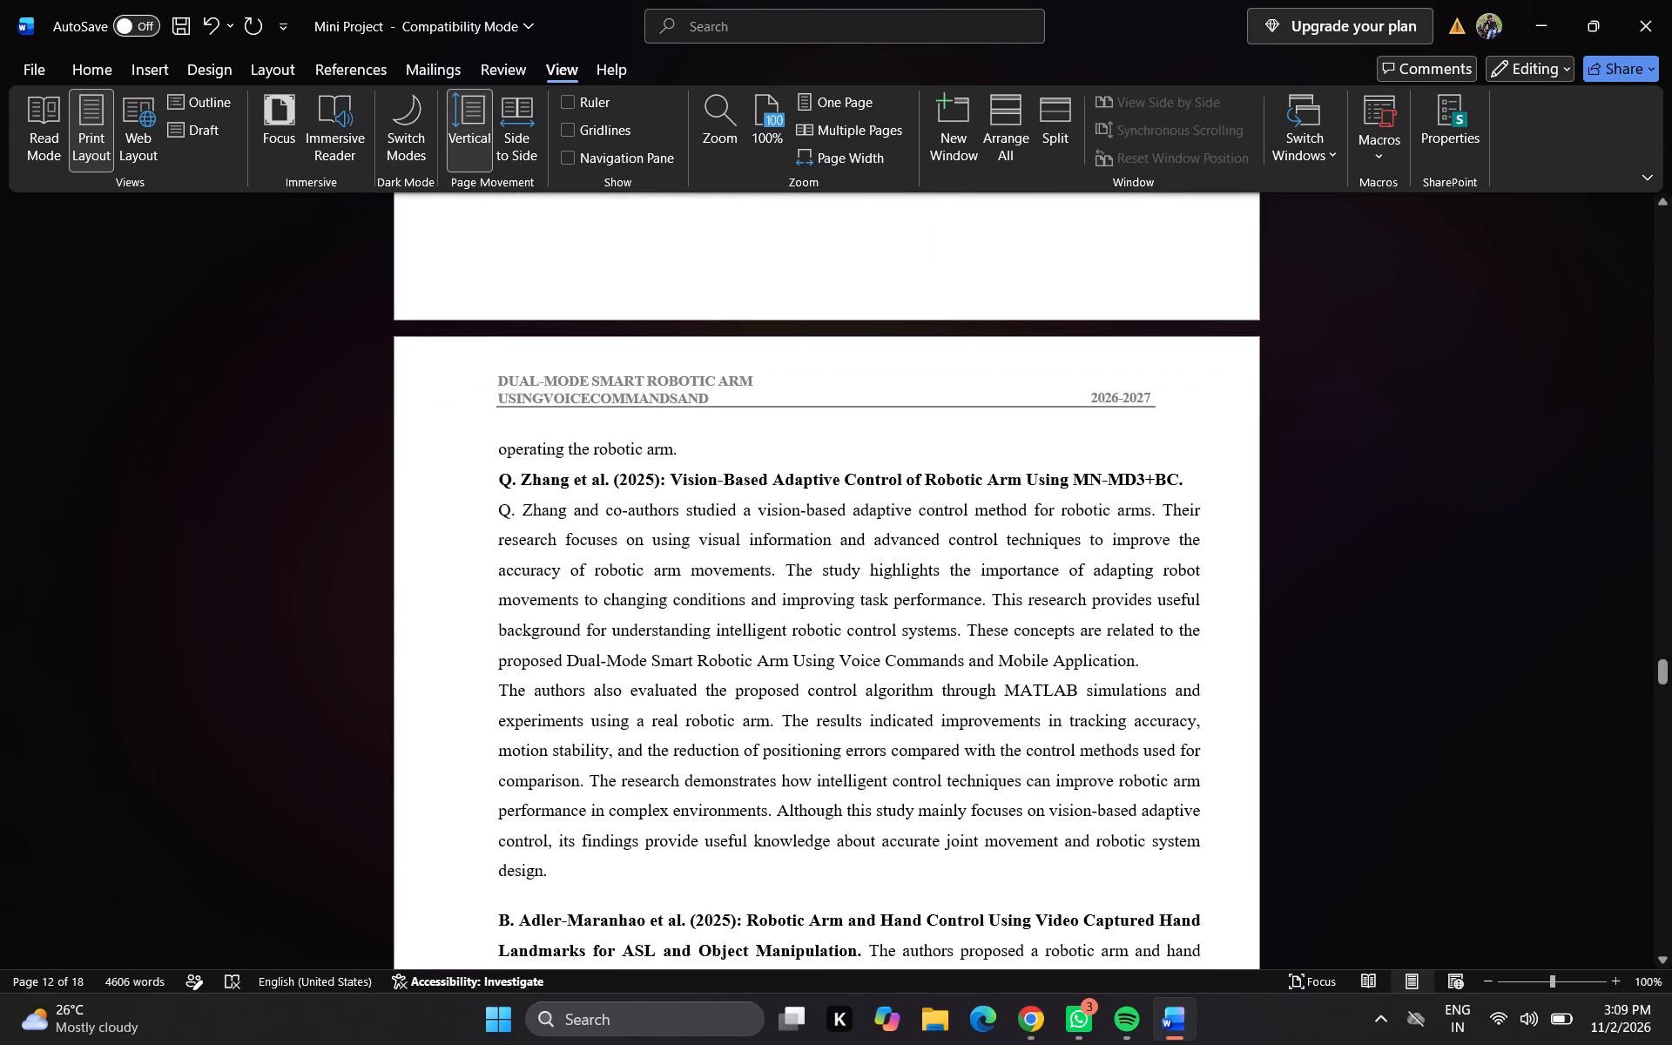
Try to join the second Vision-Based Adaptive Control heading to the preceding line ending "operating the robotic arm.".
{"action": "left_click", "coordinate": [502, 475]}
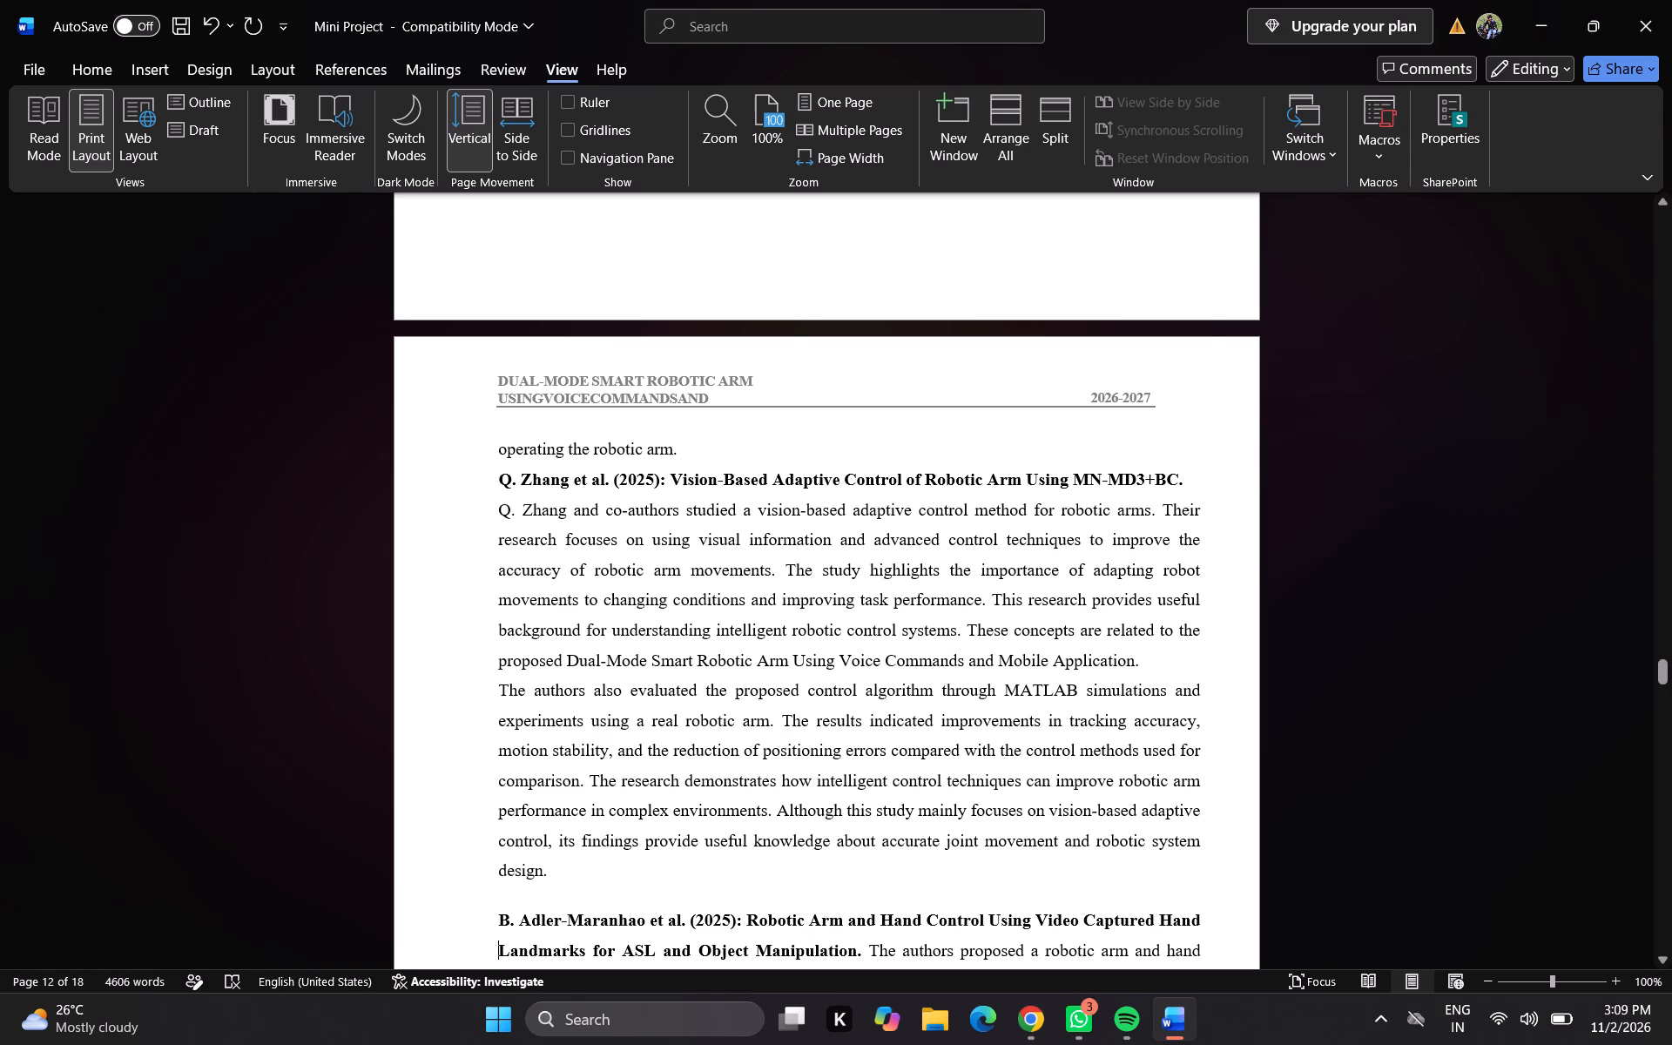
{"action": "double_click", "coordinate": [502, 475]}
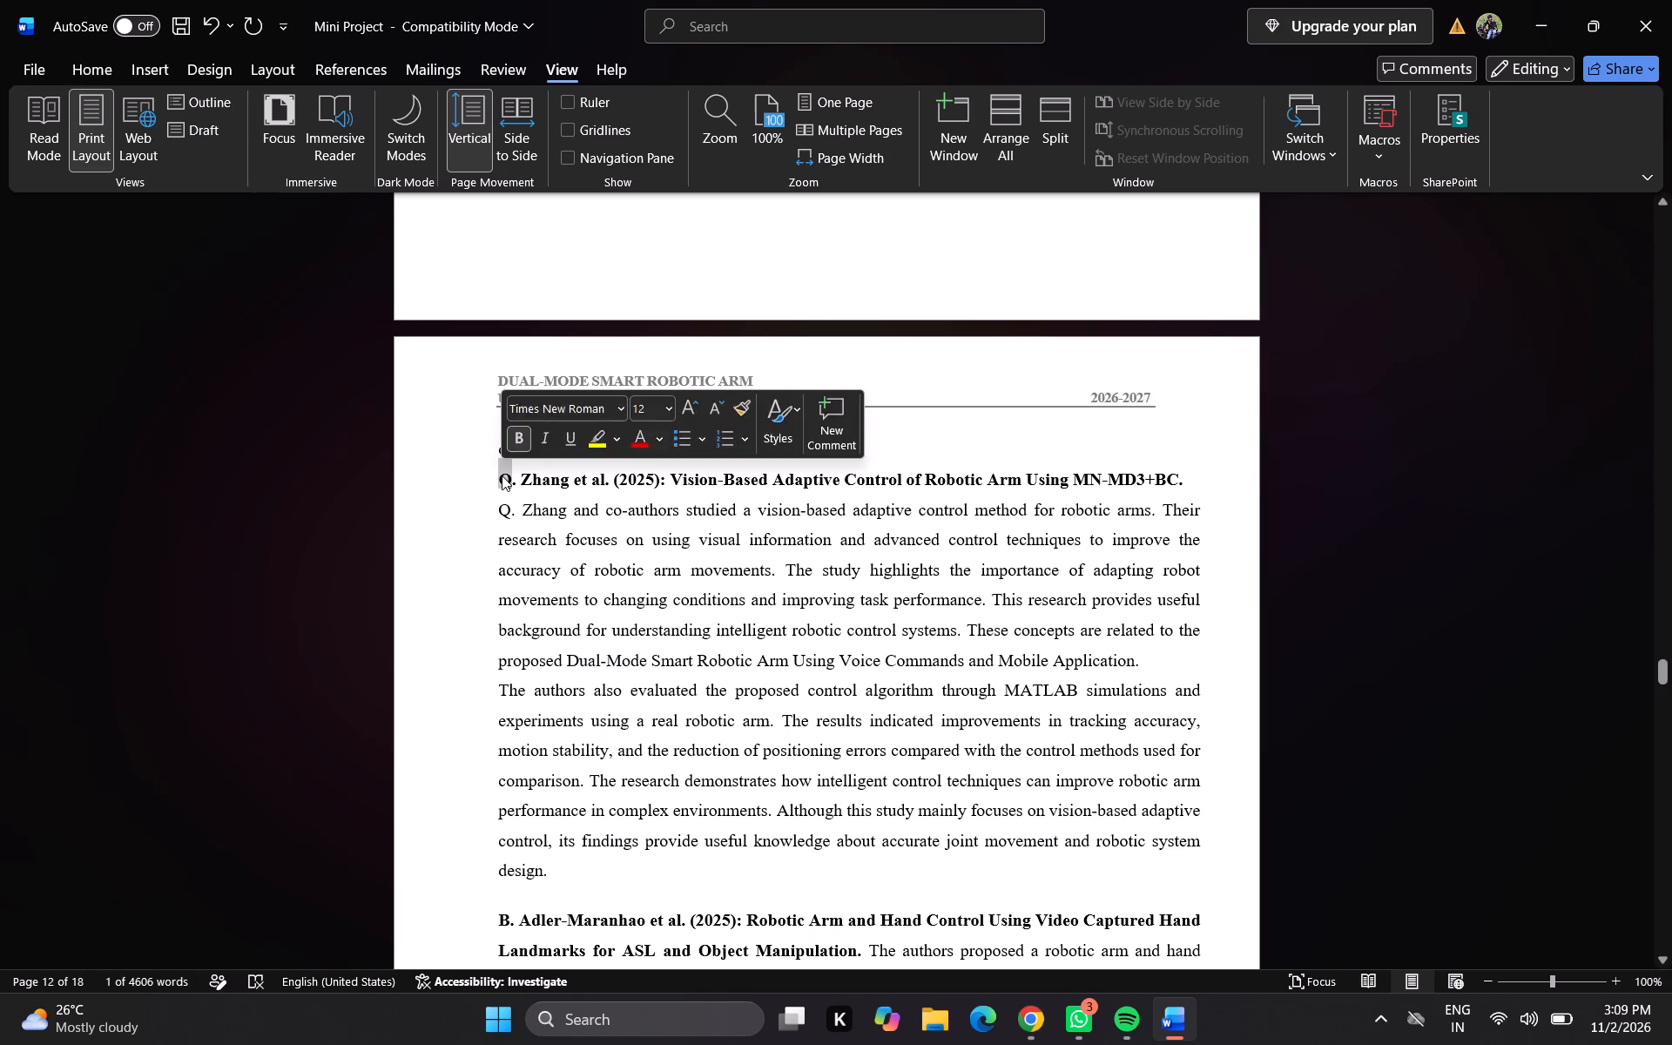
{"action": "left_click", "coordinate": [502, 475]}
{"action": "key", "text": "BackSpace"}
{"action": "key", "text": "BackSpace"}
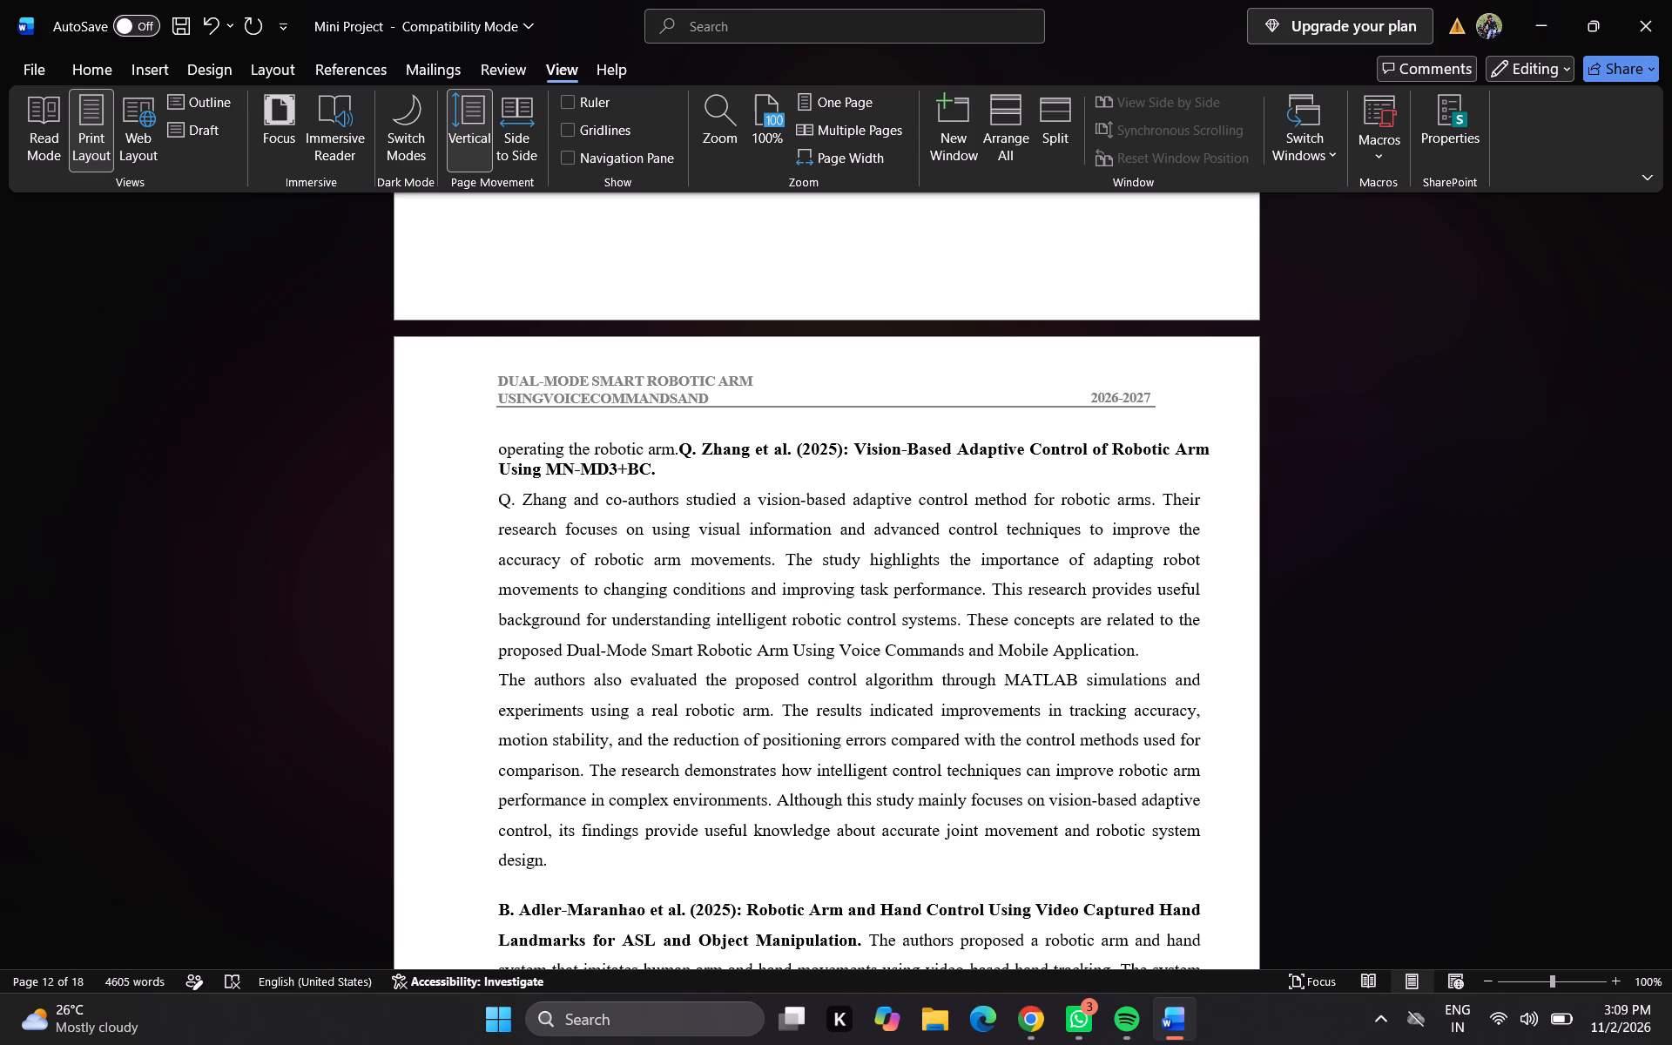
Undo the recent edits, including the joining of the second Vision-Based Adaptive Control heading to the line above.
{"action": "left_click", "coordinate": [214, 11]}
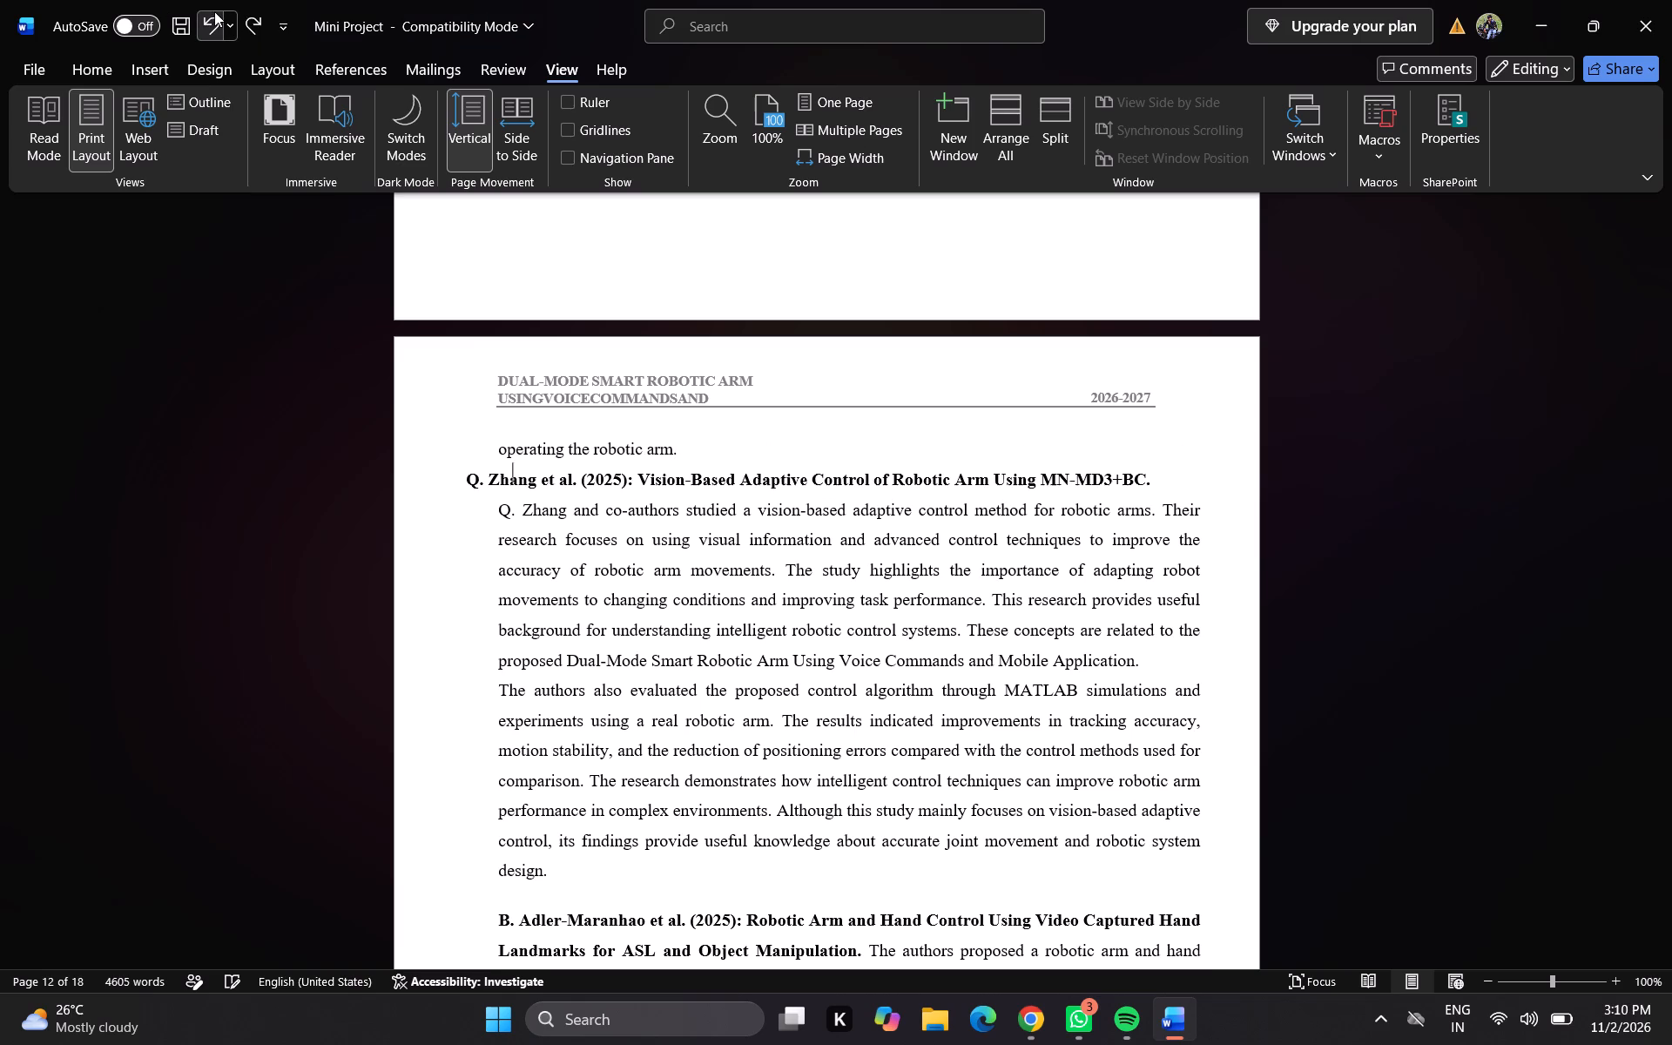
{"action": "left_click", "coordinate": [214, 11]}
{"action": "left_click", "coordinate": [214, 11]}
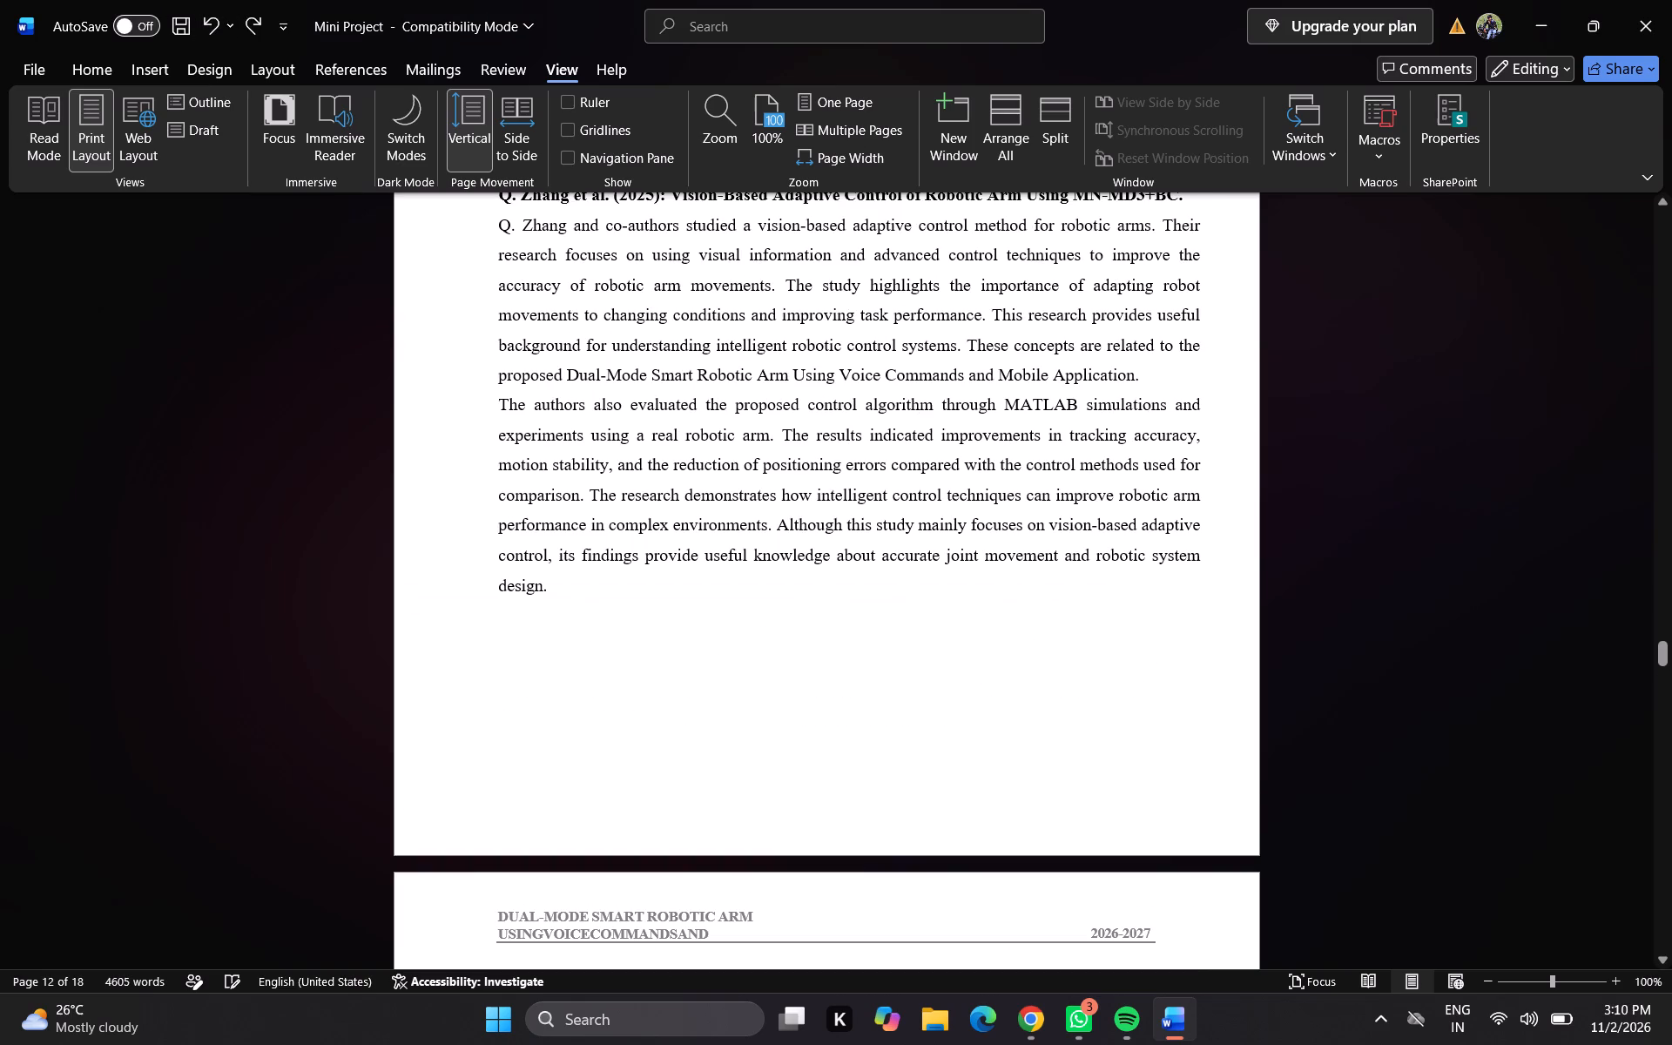
Examine the rotational welding entry and both copies of the Vision-Based Adaptive Control entry across pages 11 and 12.
{"action": "left_click", "coordinate": [663, 736]}
{"action": "key", "text": "Down"}
{"action": "key", "text": "Down"}
{"action": "key", "text": "Down"}
{"action": "key", "text": "Down"}
{"action": "key", "text": "Down"}
{"action": "key", "text": "Down"}
{"action": "key", "text": "Down"}
{"action": "key", "text": "Down"}
{"action": "key", "text": "Down"}
{"action": "key", "text": "Down"}
{"action": "key", "text": "Down"}
{"action": "key", "text": "Down"}
{"action": "key", "text": "Up"}
{"action": "key", "text": "Up"}
{"action": "key", "text": "Up"}
{"action": "key", "text": "Up"}
{"action": "key", "text": "Up"}
{"action": "key", "text": "Up"}
{"action": "key", "text": "Up"}
{"action": "key", "text": "Up"}
{"action": "key", "text": "Up"}
{"action": "key", "text": "Up"}
{"action": "key", "text": "Up"}
{"action": "key", "text": "Up"}
{"action": "key", "text": "Up"}
{"action": "key", "text": "Up"}
{"action": "key", "text": "Up"}
{"action": "key", "text": "Up"}
{"action": "key", "text": "Up"}
{"action": "key", "text": "Up"}
{"action": "key", "text": "Up"}
{"action": "key", "text": "Up"}
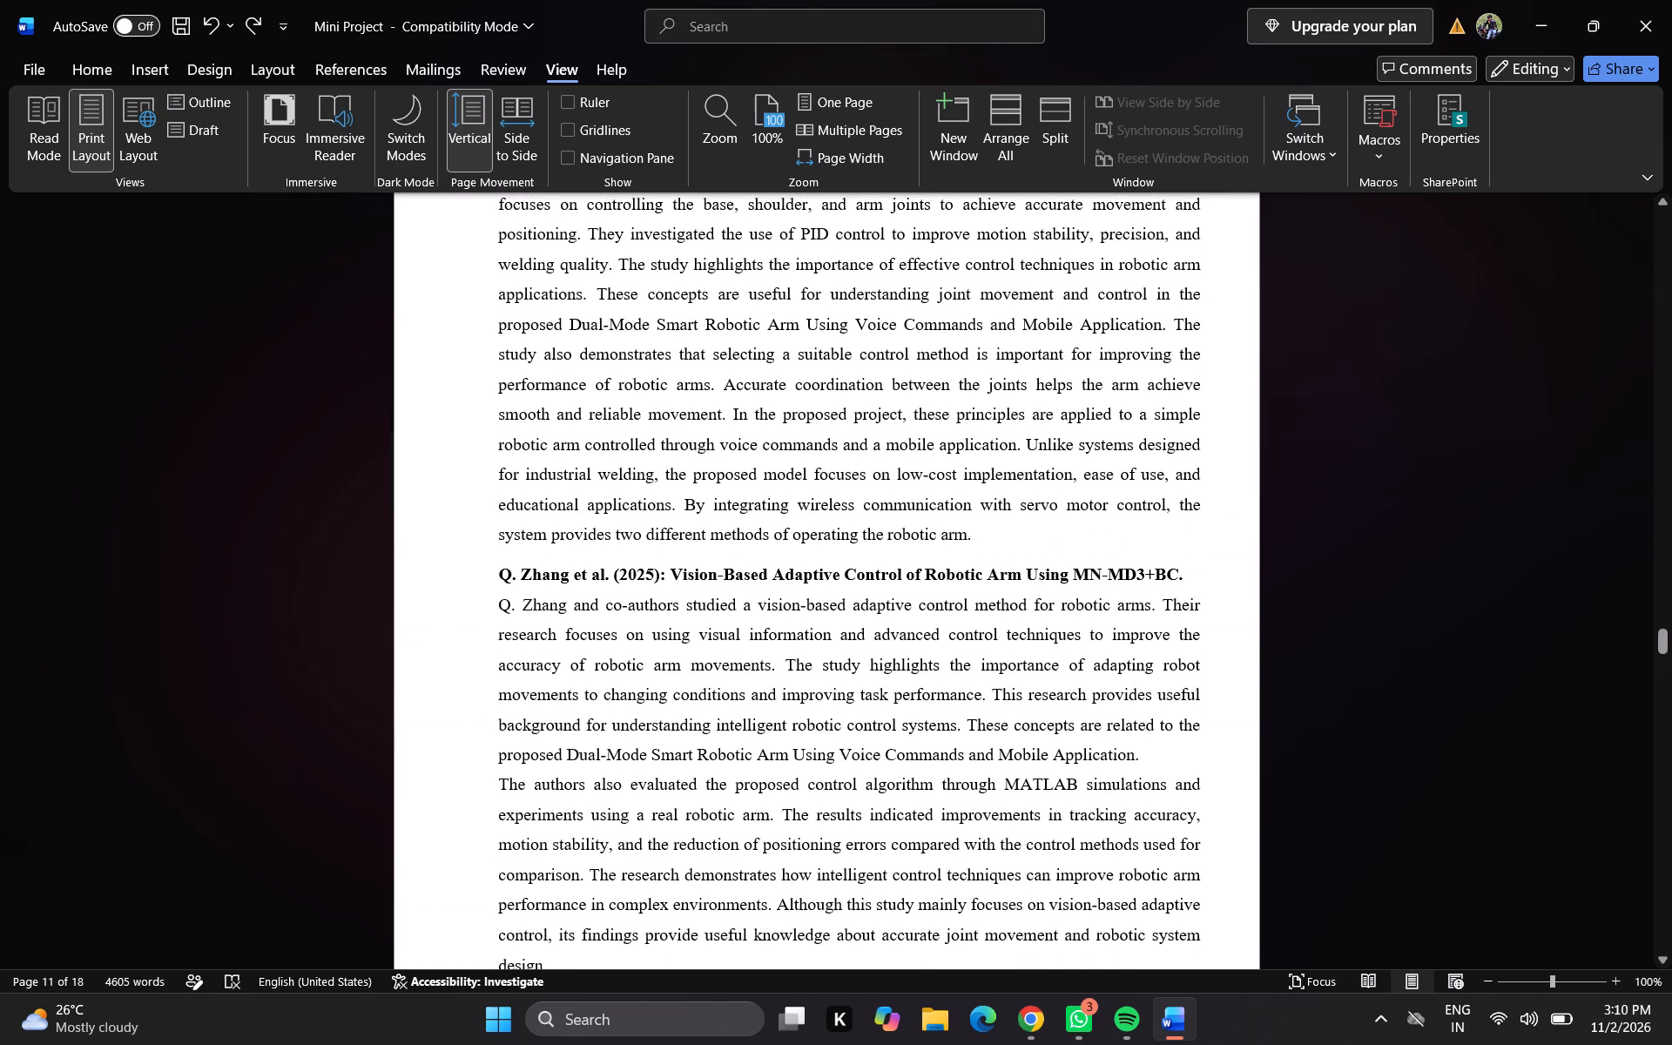
{"action": "key", "text": "Up"}
{"action": "key", "text": "Up"}
{"action": "key", "text": "Up"}
{"action": "key", "text": "Up"}
{"action": "key", "text": "Up"}
{"action": "key", "text": "Up"}
{"action": "key", "text": "Up"}
{"action": "key", "text": "Up"}
{"action": "key", "text": "Up"}
{"action": "key", "text": "Up"}
{"action": "key", "text": "Down"}
{"action": "key", "text": "Down"}
{"action": "key", "text": "Down"}
{"action": "key", "text": "Down"}
{"action": "key", "text": "Down"}
{"action": "key", "text": "Down"}
{"action": "key", "text": "Down"}
{"action": "key", "text": "Down"}
{"action": "key", "text": "Down"}
{"action": "key", "text": "Down"}
{"action": "key", "text": "Down"}
{"action": "key", "text": "Down"}
{"action": "key", "text": "Down"}
{"action": "key", "text": "Down"}
{"action": "key", "text": "Down"}
{"action": "key", "text": "Down"}
{"action": "key", "text": "Down"}
{"action": "key", "text": "Down"}
{"action": "key", "text": "Down"}
{"action": "key", "text": "Down"}
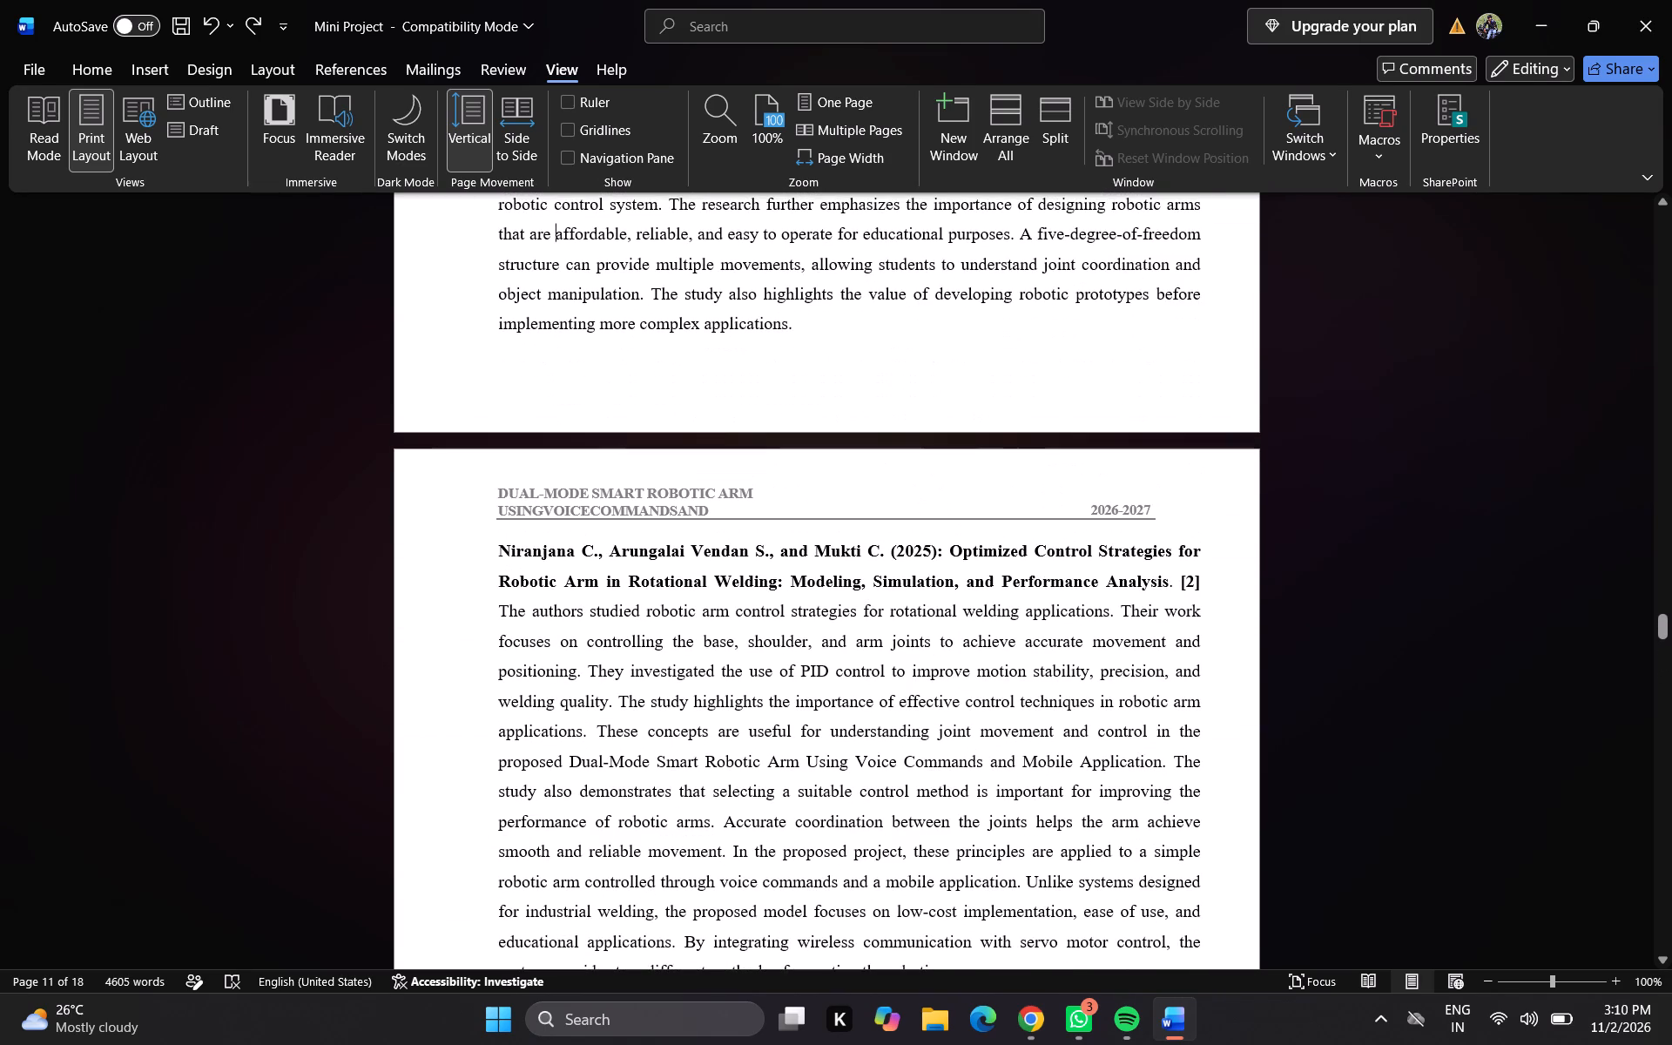
{"action": "key", "text": "Down"}
{"action": "key", "text": "Down"}
{"action": "key", "text": "Down"}
{"action": "key", "text": "Down"}
{"action": "key", "text": "Down"}
{"action": "key", "text": "Down"}
{"action": "key", "text": "Down"}
{"action": "key", "text": "Down"}
{"action": "key", "text": "Down"}
{"action": "key", "text": "Down"}
{"action": "key", "text": "Down"}
{"action": "key", "text": "Down"}
{"action": "key", "text": "Down"}
{"action": "key", "text": "Down"}
{"action": "key", "text": "Down"}
{"action": "key", "text": "Down"}
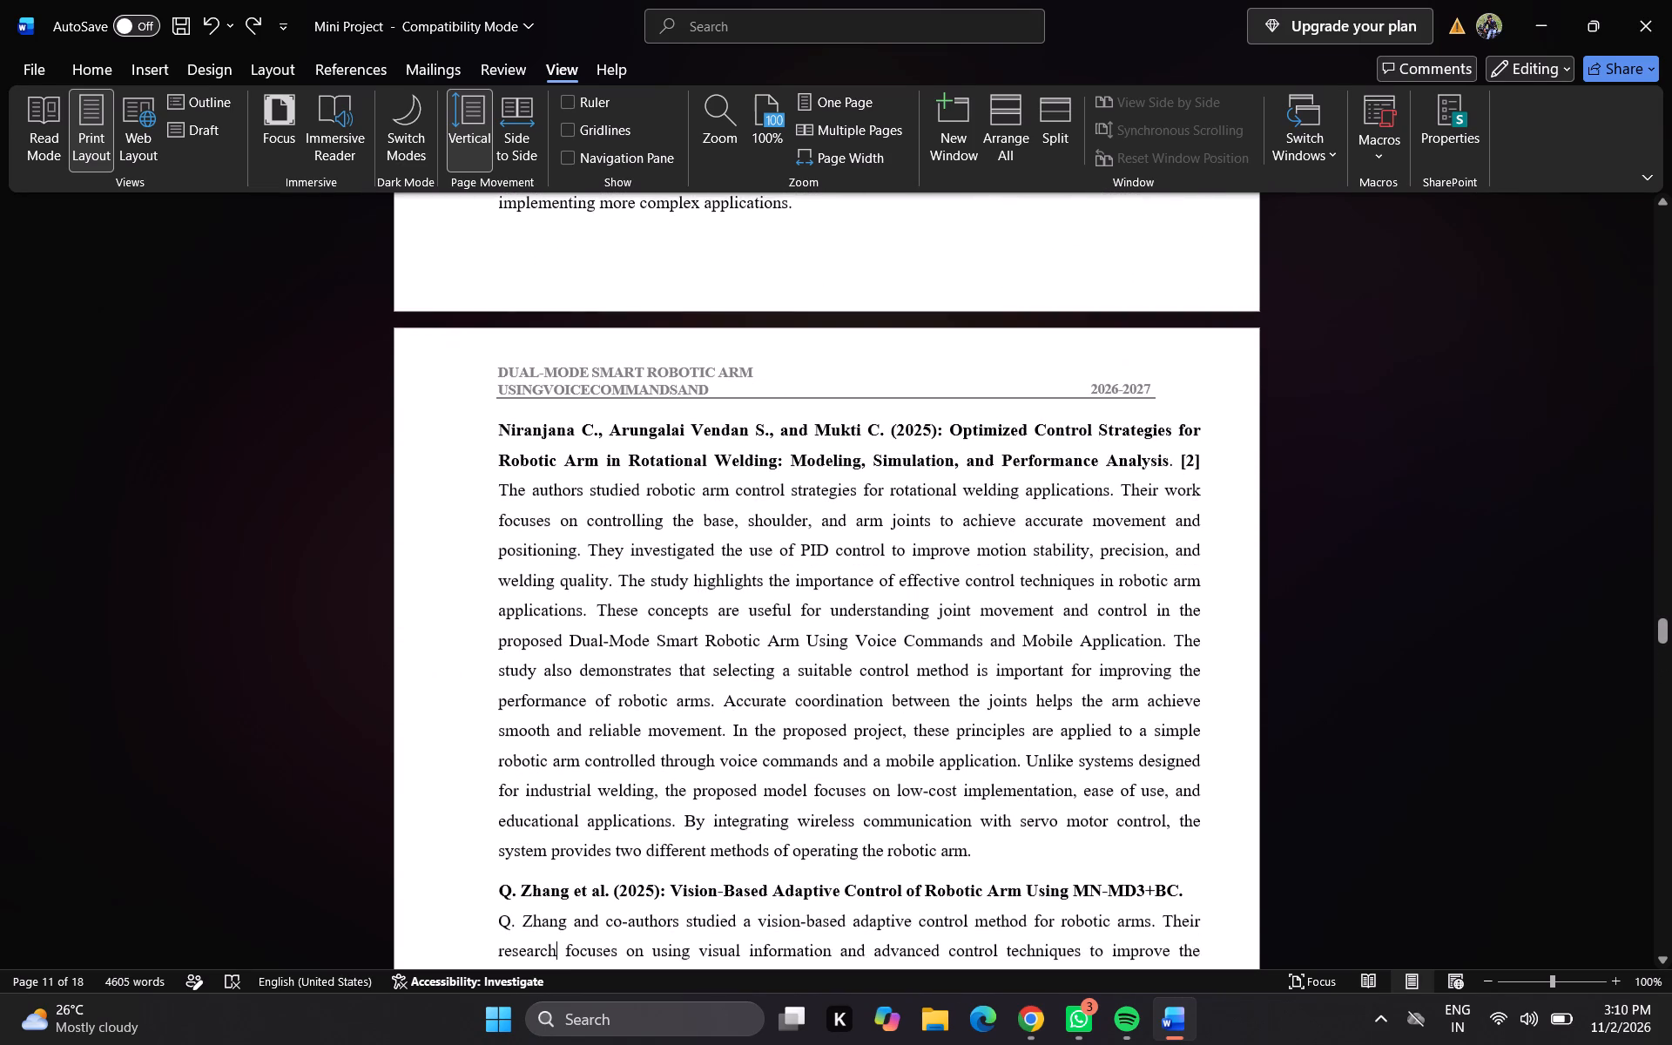
{"action": "key", "text": "Down"}
{"action": "key", "text": "Down"}
{"action": "key", "text": "Down"}
{"action": "key", "text": "Down"}
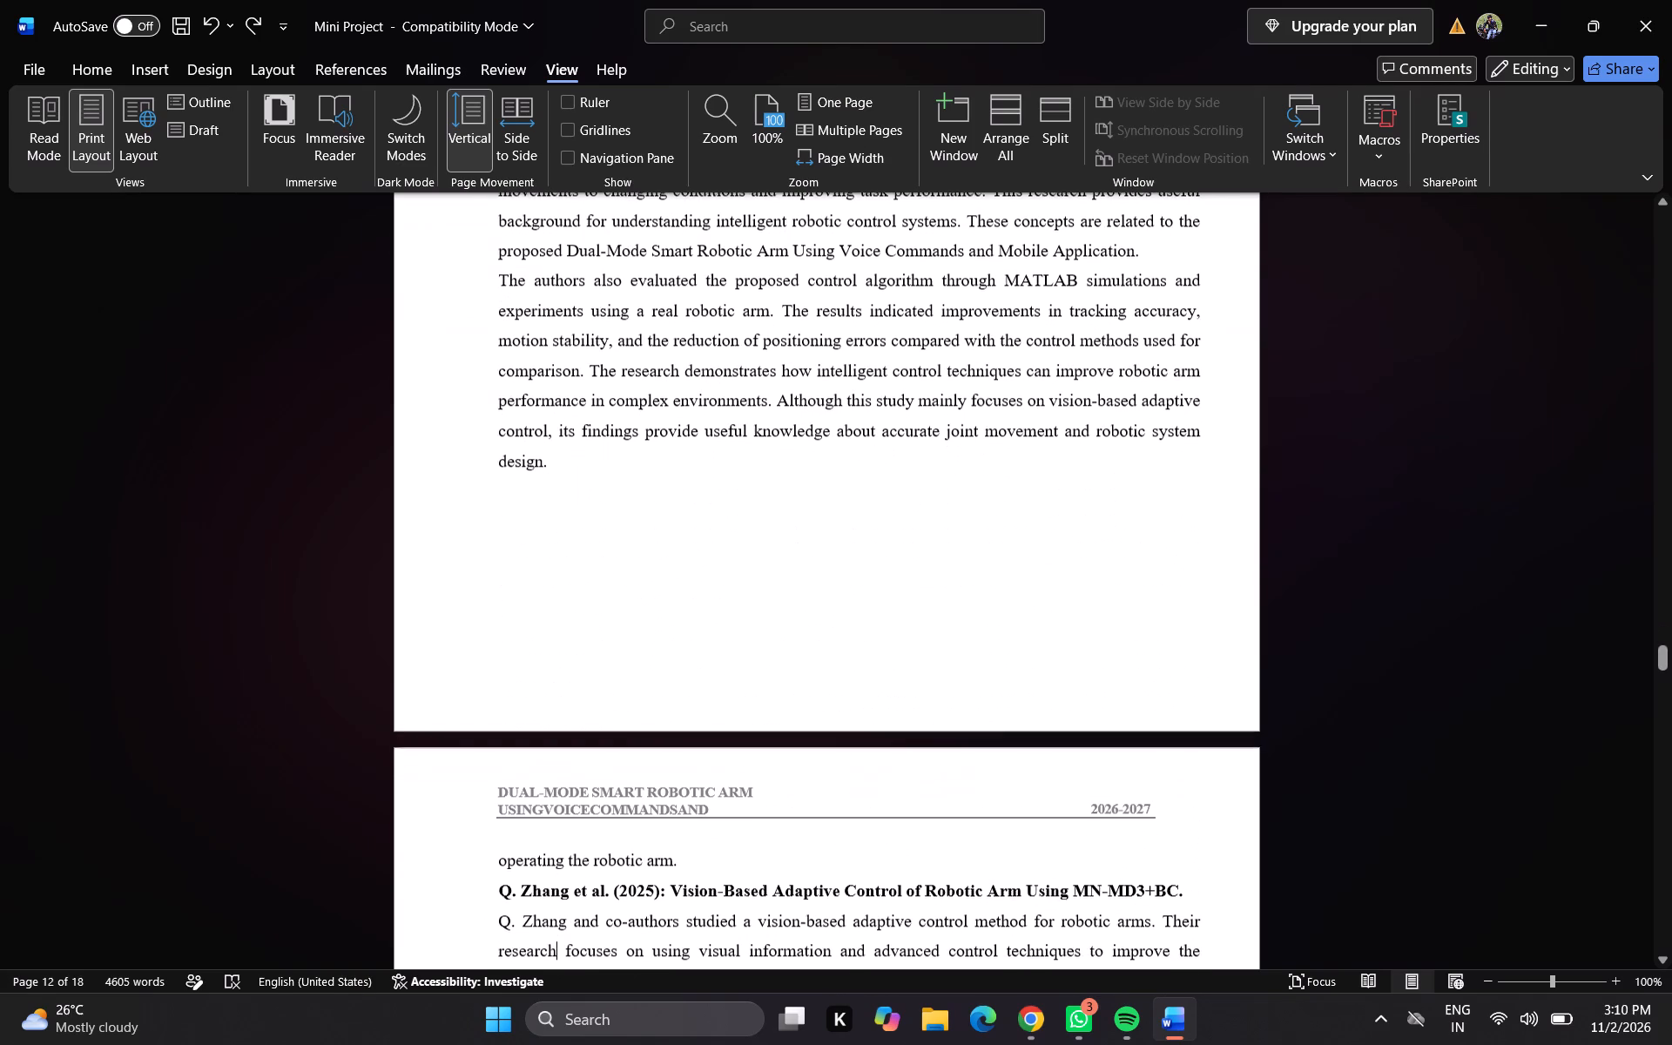
{"action": "key", "text": "Up"}
{"action": "key", "text": "Up"}
{"action": "key", "text": "Up"}
{"action": "key", "text": "Up"}
{"action": "key", "text": "Up"}
{"action": "key", "text": "Up"}
{"action": "key", "text": "Up"}
{"action": "key", "text": "Up"}
{"action": "key", "text": "Up"}
{"action": "key", "text": "Up"}
{"action": "key", "text": "Up"}
{"action": "key", "text": "Up"}
{"action": "key", "text": "Up"}
{"action": "key", "text": "Up"}
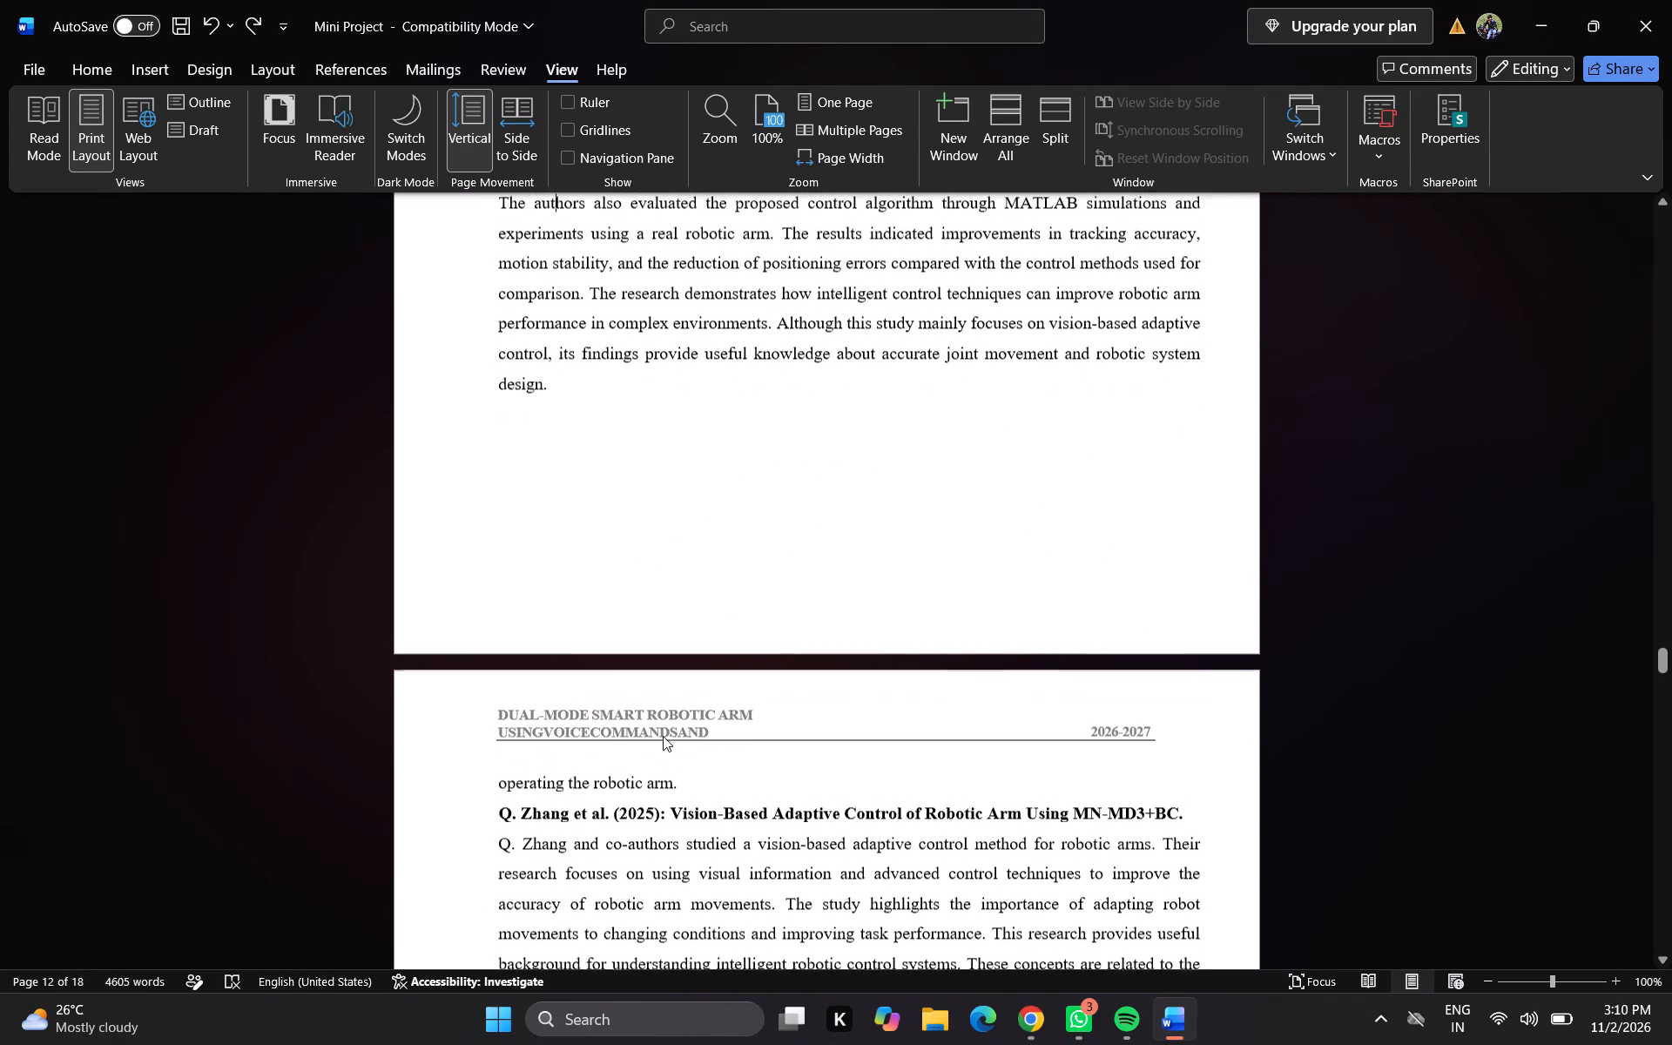
{"action": "key", "text": "Up"}
{"action": "key", "text": "Up"}
{"action": "key", "text": "Up"}
{"action": "key", "text": "Up"}
{"action": "key", "text": "Up"}
{"action": "key", "text": "Up"}
{"action": "key", "text": "Up"}
{"action": "key", "text": "Up"}
{"action": "key", "text": "Up"}
{"action": "key", "text": "Up"}
{"action": "key", "text": "Up"}
{"action": "key", "text": "Down"}
{"action": "key", "text": "Down"}
{"action": "key", "text": "Down"}
{"action": "key", "text": "Down"}
{"action": "key", "text": "Down"}
{"action": "key", "text": "Down"}
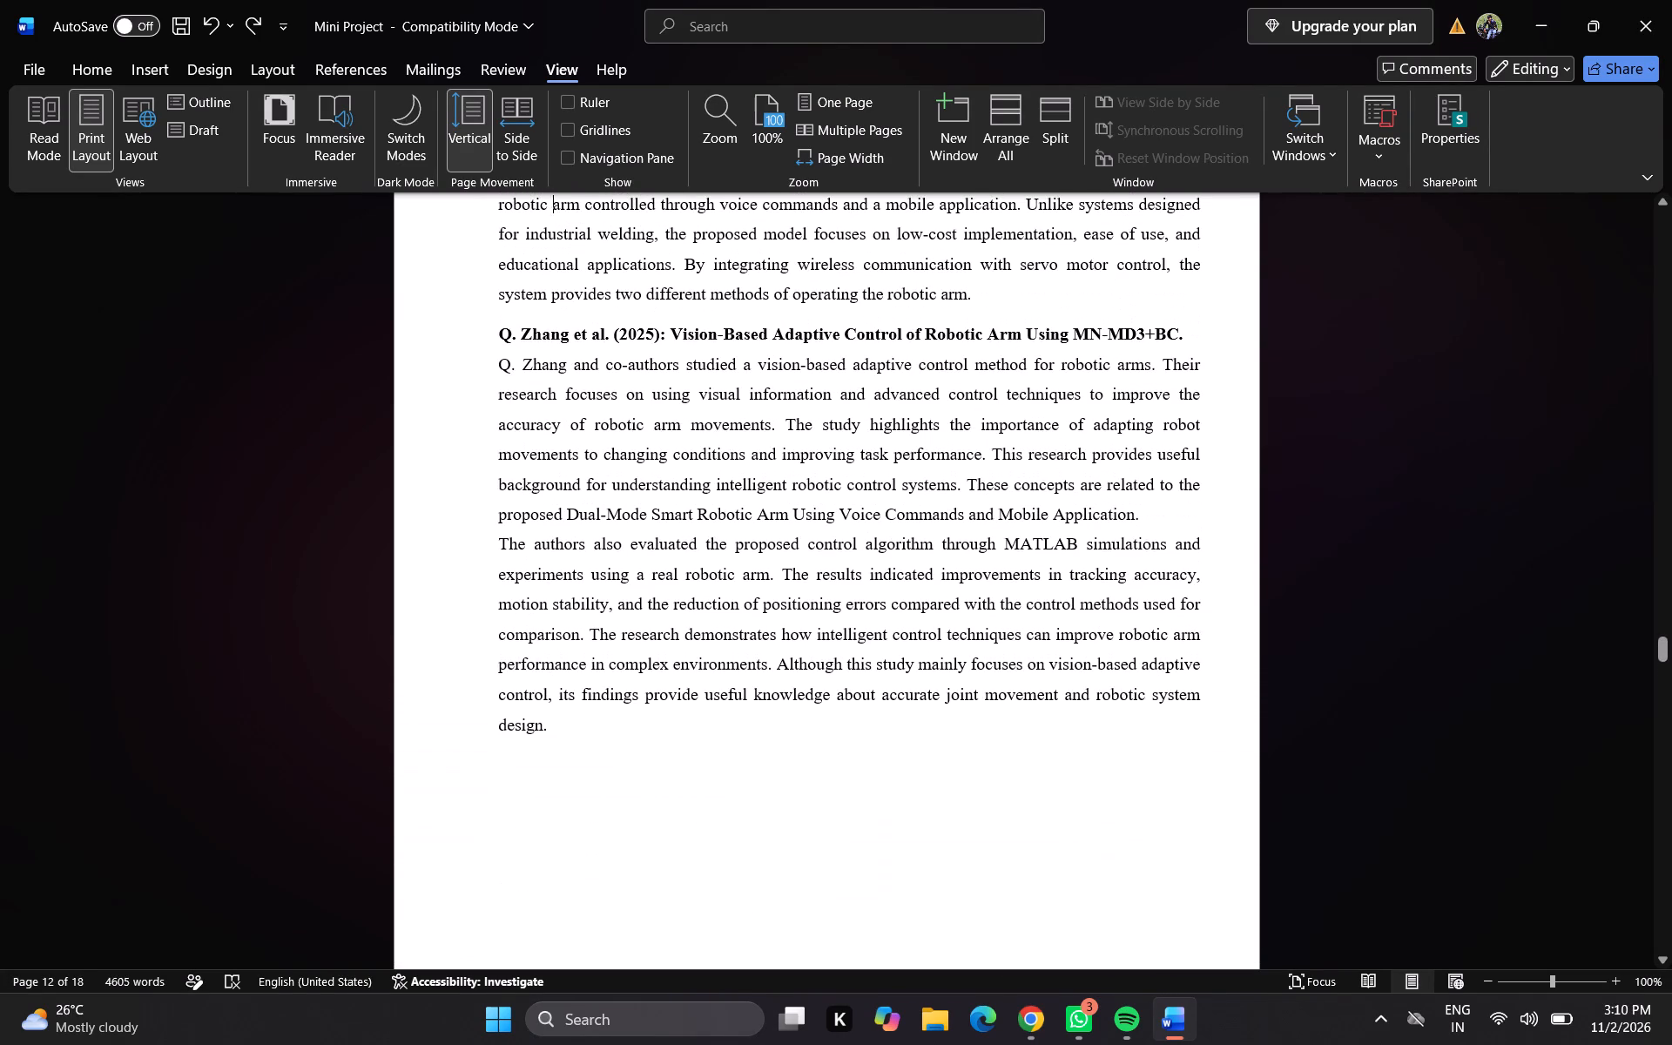
Compare the two copies of the Vision-Based Adaptive Control entry on pages 11 and 12, including the text around them.
{"action": "key", "text": "Down"}
{"action": "key", "text": "Down"}
{"action": "key", "text": "Down"}
{"action": "key", "text": "Down"}
{"action": "key", "text": "Down"}
{"action": "key", "text": "Down"}
{"action": "key", "text": "Down"}
{"action": "key", "text": "Down"}
{"action": "key", "text": "Down"}
{"action": "key", "text": "Down"}
{"action": "key", "text": "Down"}
{"action": "key", "text": "Down"}
{"action": "key", "text": "Down"}
{"action": "key", "text": "Down"}
{"action": "key", "text": "Down"}
{"action": "key", "text": "Down"}
{"action": "key", "text": "Down"}
{"action": "key", "text": "Down"}
{"action": "key", "text": "Down"}
{"action": "key", "text": "Down"}
{"action": "key", "text": "Down"}
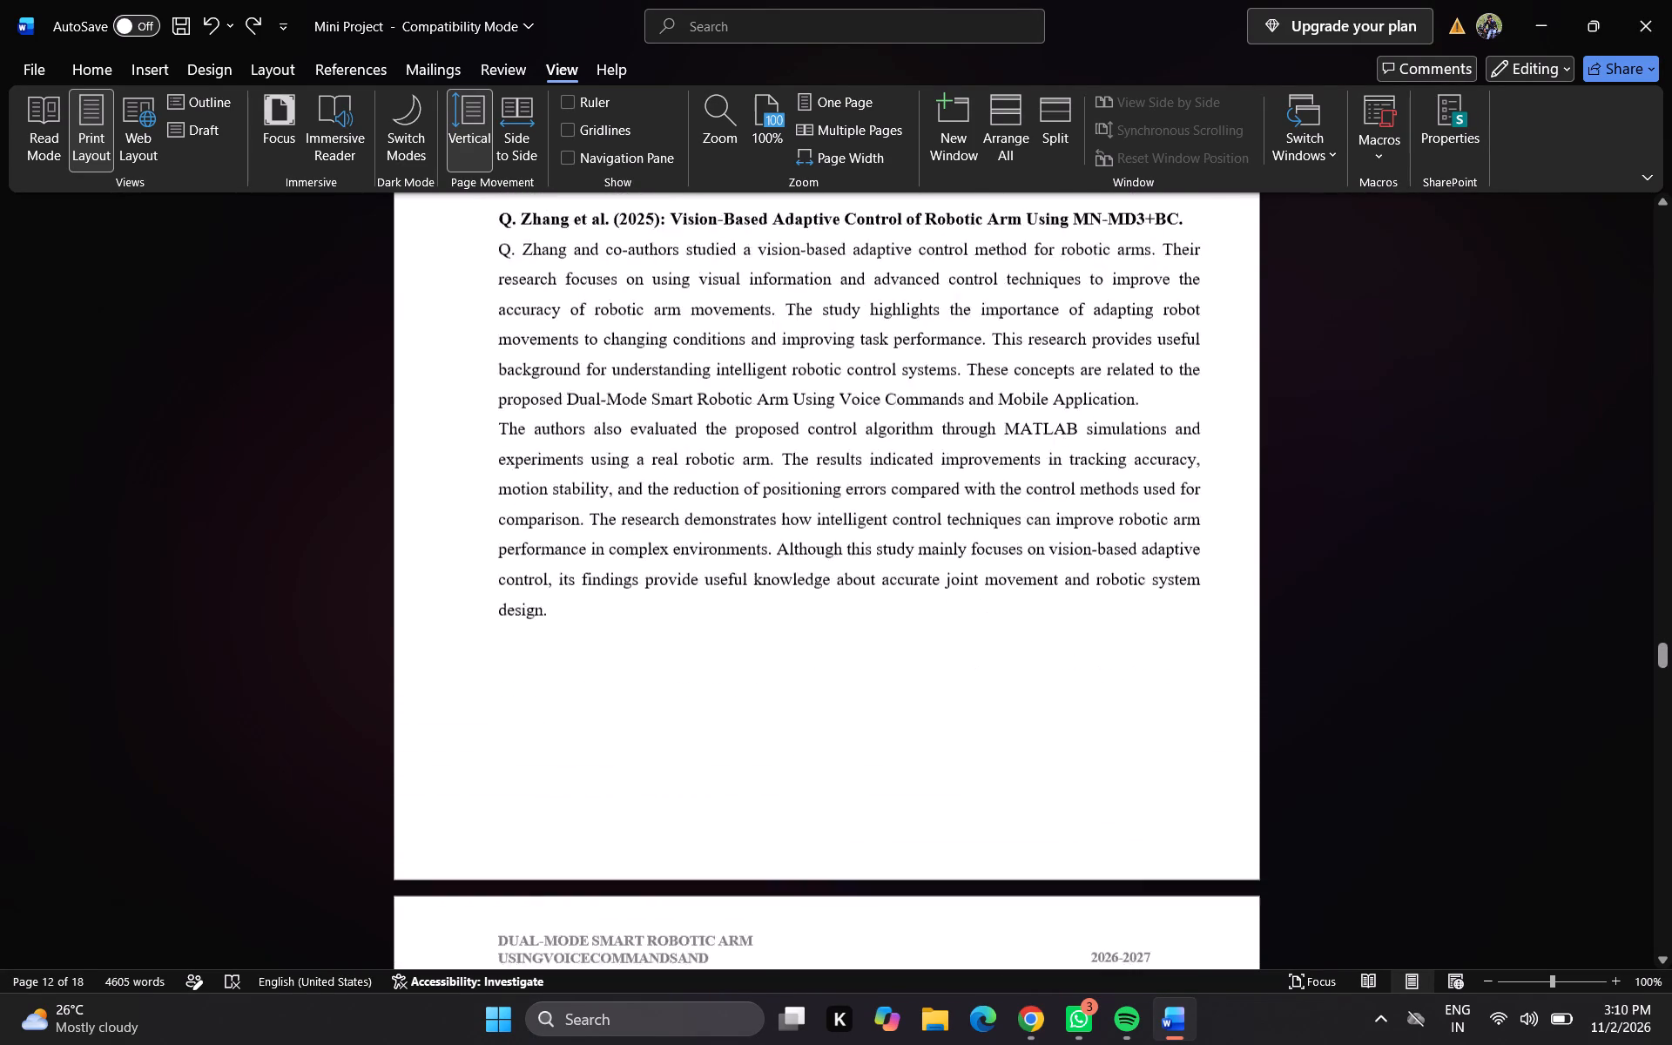
{"action": "key", "text": "Down"}
{"action": "key", "text": "Down"}
{"action": "key", "text": "Down"}
{"action": "key", "text": "Down"}
{"action": "key", "text": "Down"}
{"action": "key", "text": "Down"}
{"action": "key", "text": "Down"}
{"action": "key", "text": "Down"}
{"action": "key", "text": "Down"}
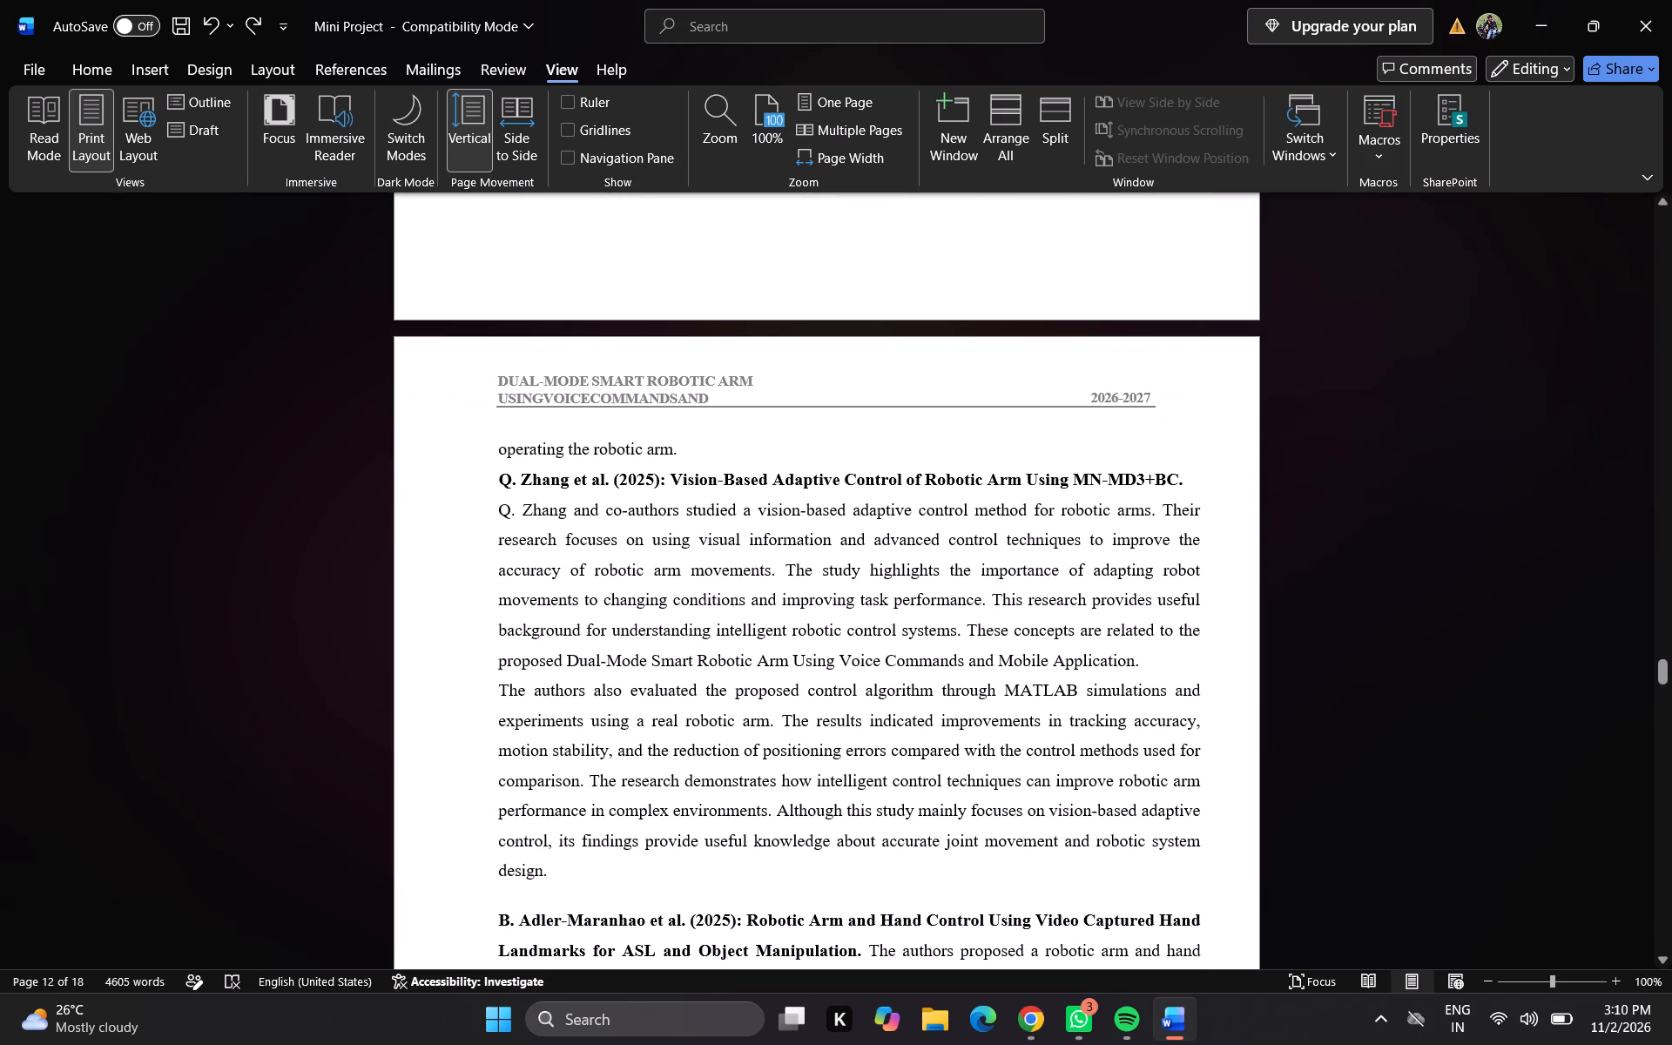
{"action": "key", "text": "Up"}
{"action": "key", "text": "Up"}
{"action": "key", "text": "Up"}
{"action": "key", "text": "Up"}
{"action": "key", "text": "Up"}
{"action": "key", "text": "Down"}
{"action": "key", "text": "Up"}
{"action": "key", "text": "Up"}
{"action": "key", "text": "Up"}
{"action": "key", "text": "Up"}
{"action": "key", "text": "Up"}
{"action": "key", "text": "Up"}
{"action": "key", "text": "Up"}
{"action": "key", "text": "Up"}
{"action": "key", "text": "Up"}
{"action": "key", "text": "Up"}
{"action": "key", "text": "Up"}
{"action": "key", "text": "Up"}
{"action": "key", "text": "Up"}
{"action": "key", "text": "Up"}
{"action": "key", "text": "Up"}
{"action": "key", "text": "Up"}
{"action": "key", "text": "Up"}
{"action": "key", "text": "Up"}
{"action": "key", "text": "Up"}
{"action": "key", "text": "Up"}
{"action": "key", "text": "Down"}
{"action": "key", "text": "Down"}
{"action": "key", "text": "Down"}
{"action": "key", "text": "Down"}
{"action": "key", "text": "Down"}
{"action": "key", "text": "Down"}
{"action": "key", "text": "Down"}
{"action": "key", "text": "Down"}
{"action": "key", "text": "Down"}
{"action": "key", "text": "Down"}
{"action": "key", "text": "Down"}
{"action": "key", "text": "Down"}
{"action": "key", "text": "Down"}
{"action": "key", "text": "Down"}
{"action": "key", "text": "Down"}
{"action": "key", "text": "Down"}
{"action": "key", "text": "Down"}
{"action": "key", "text": "Down"}
{"action": "key", "text": "Down"}
{"action": "key", "text": "Down"}
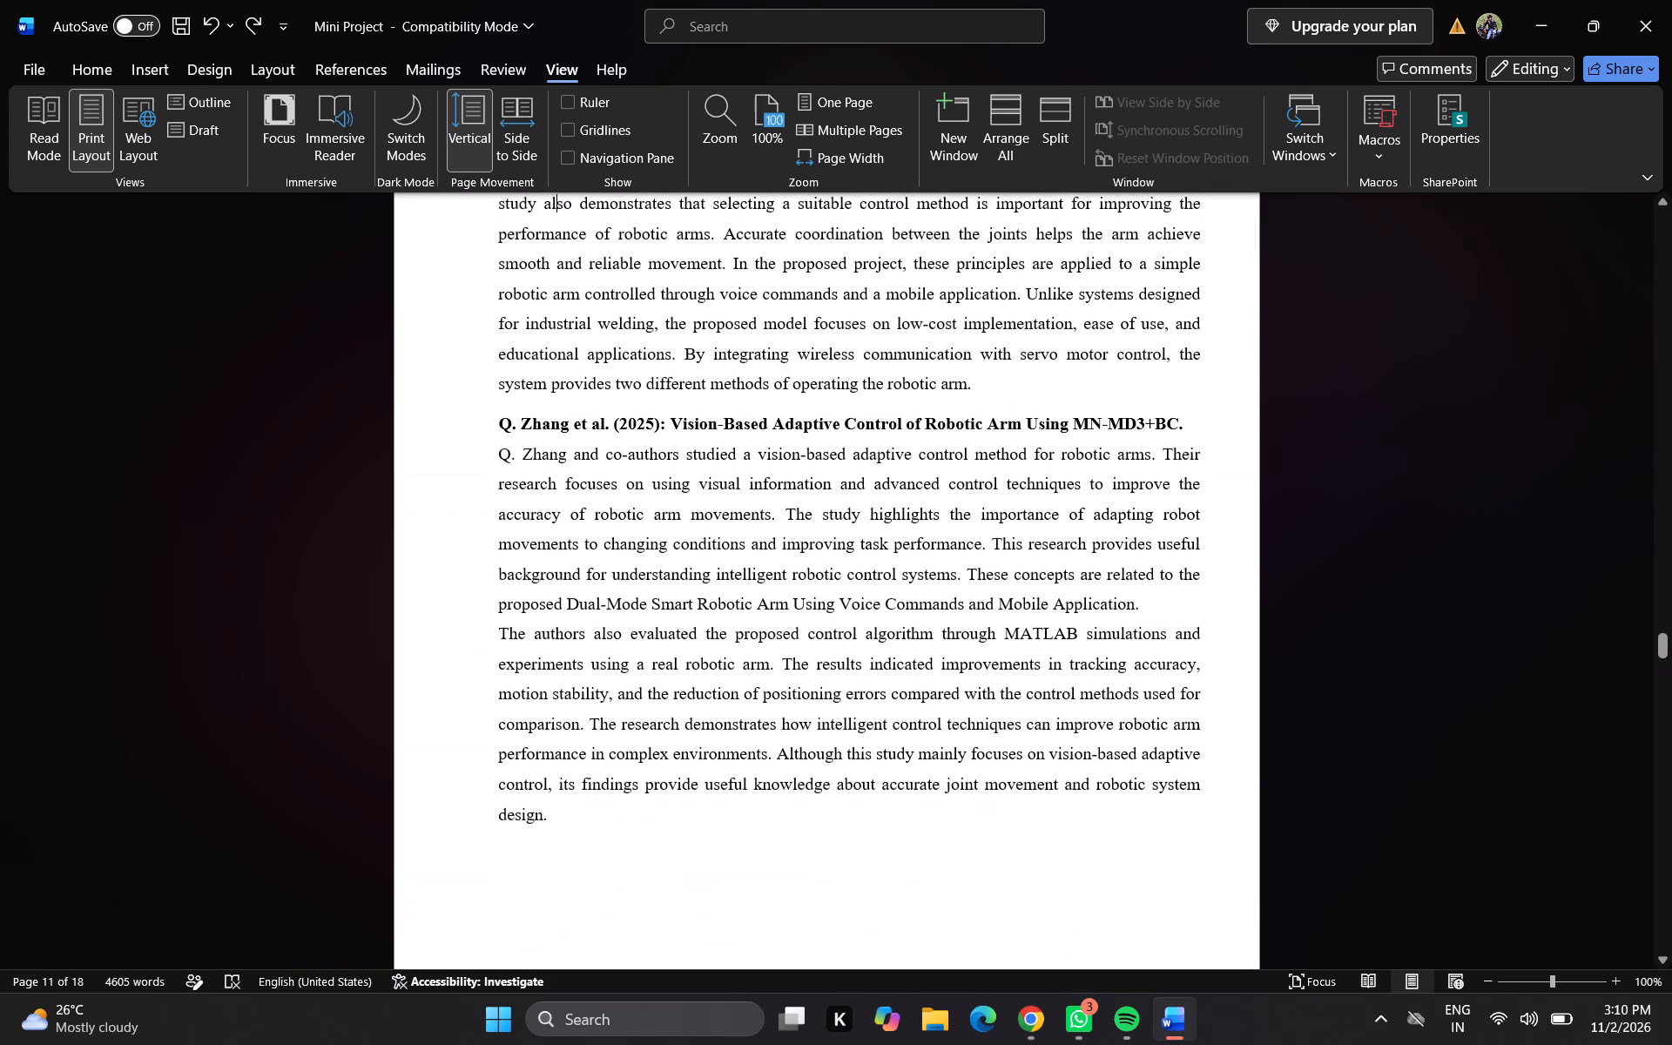
{"action": "key", "text": "Down"}
{"action": "key", "text": "Down"}
{"action": "key", "text": "Down"}
{"action": "key", "text": "Down"}
{"action": "key", "text": "Down"}
{"action": "key", "text": "Down"}
{"action": "key", "text": "Down"}
{"action": "key", "text": "Down"}
{"action": "key", "text": "Down"}
{"action": "key", "text": "Down"}
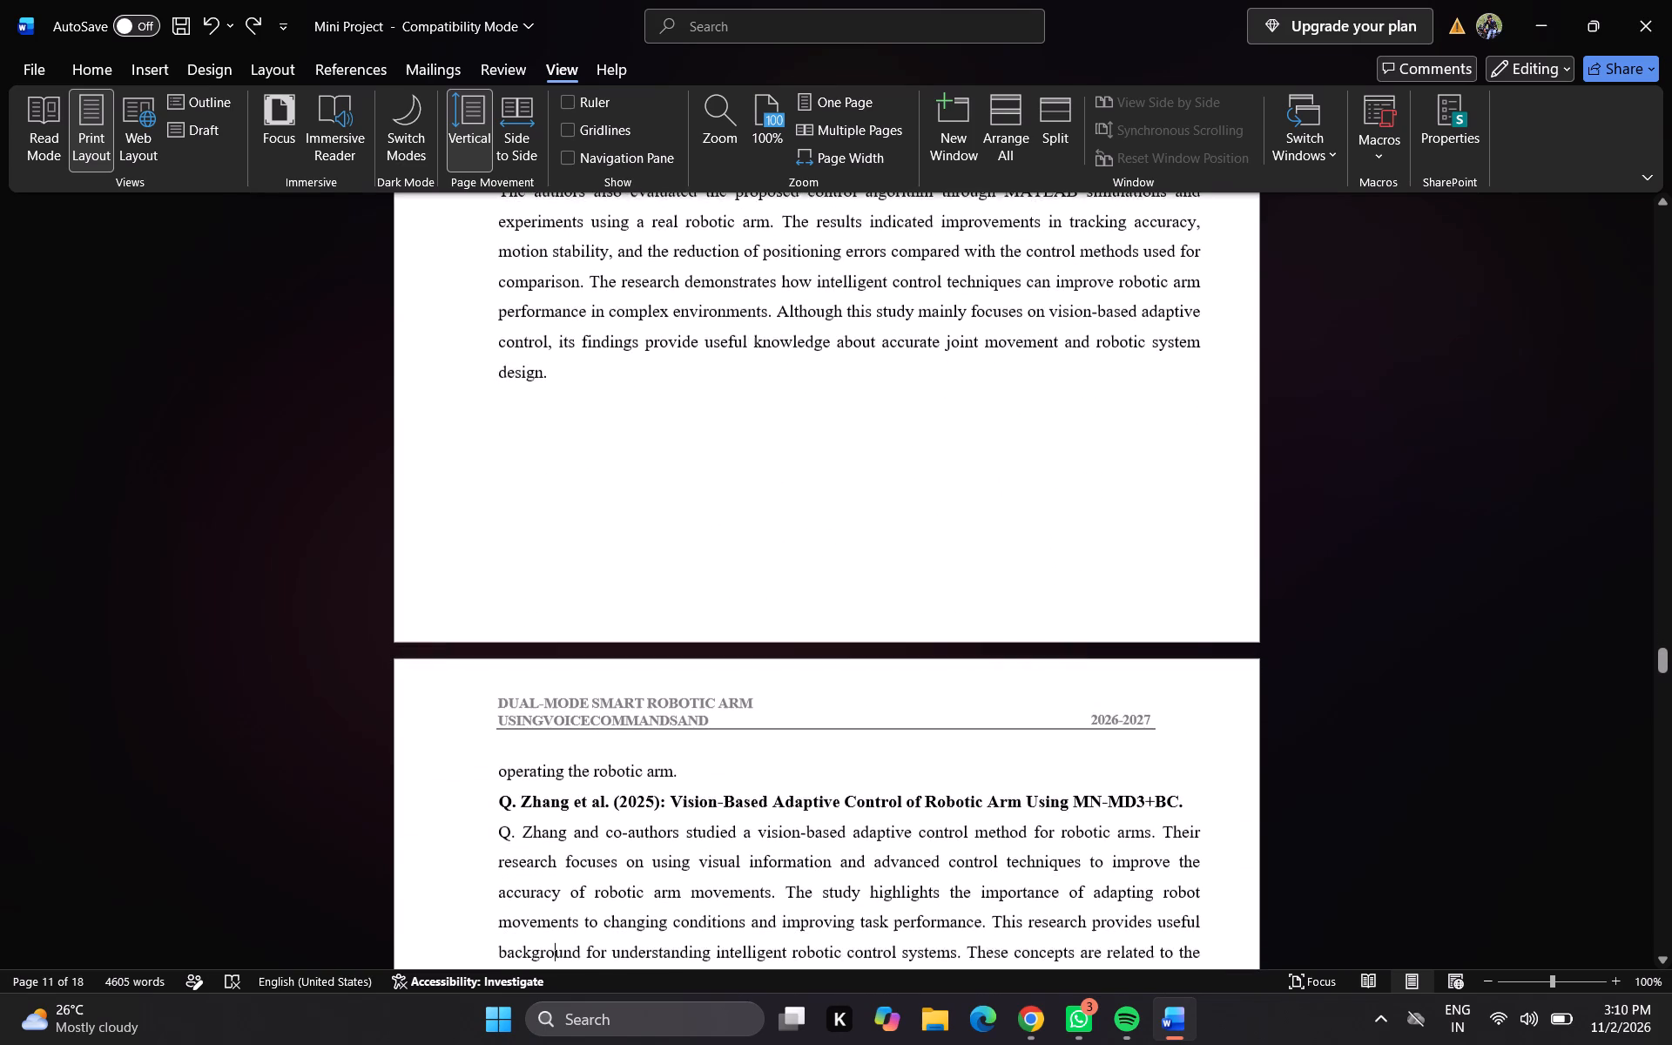
{"action": "key", "text": "Down"}
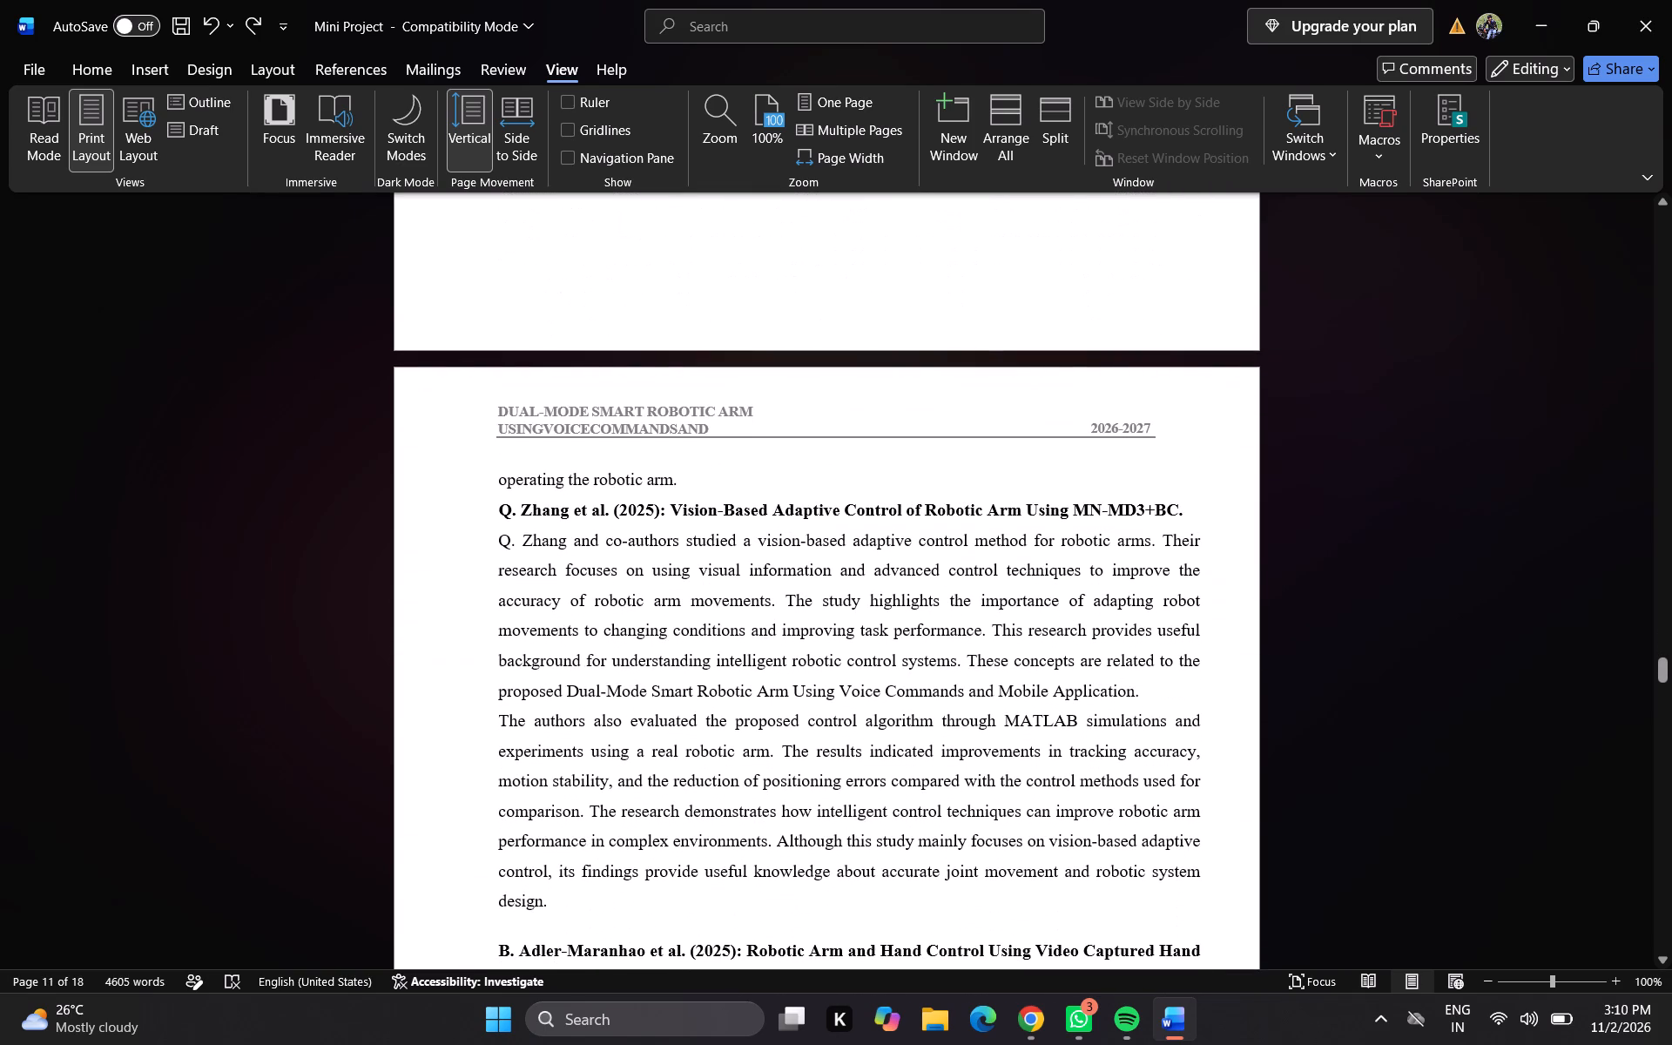
Delete the stray "operating the robotic arm." line and the duplicate Vision-Based Adaptive Control entry from page 12.
{"action": "left_click_drag", "start_coordinate": [554, 893], "coordinate": [470, 512]}
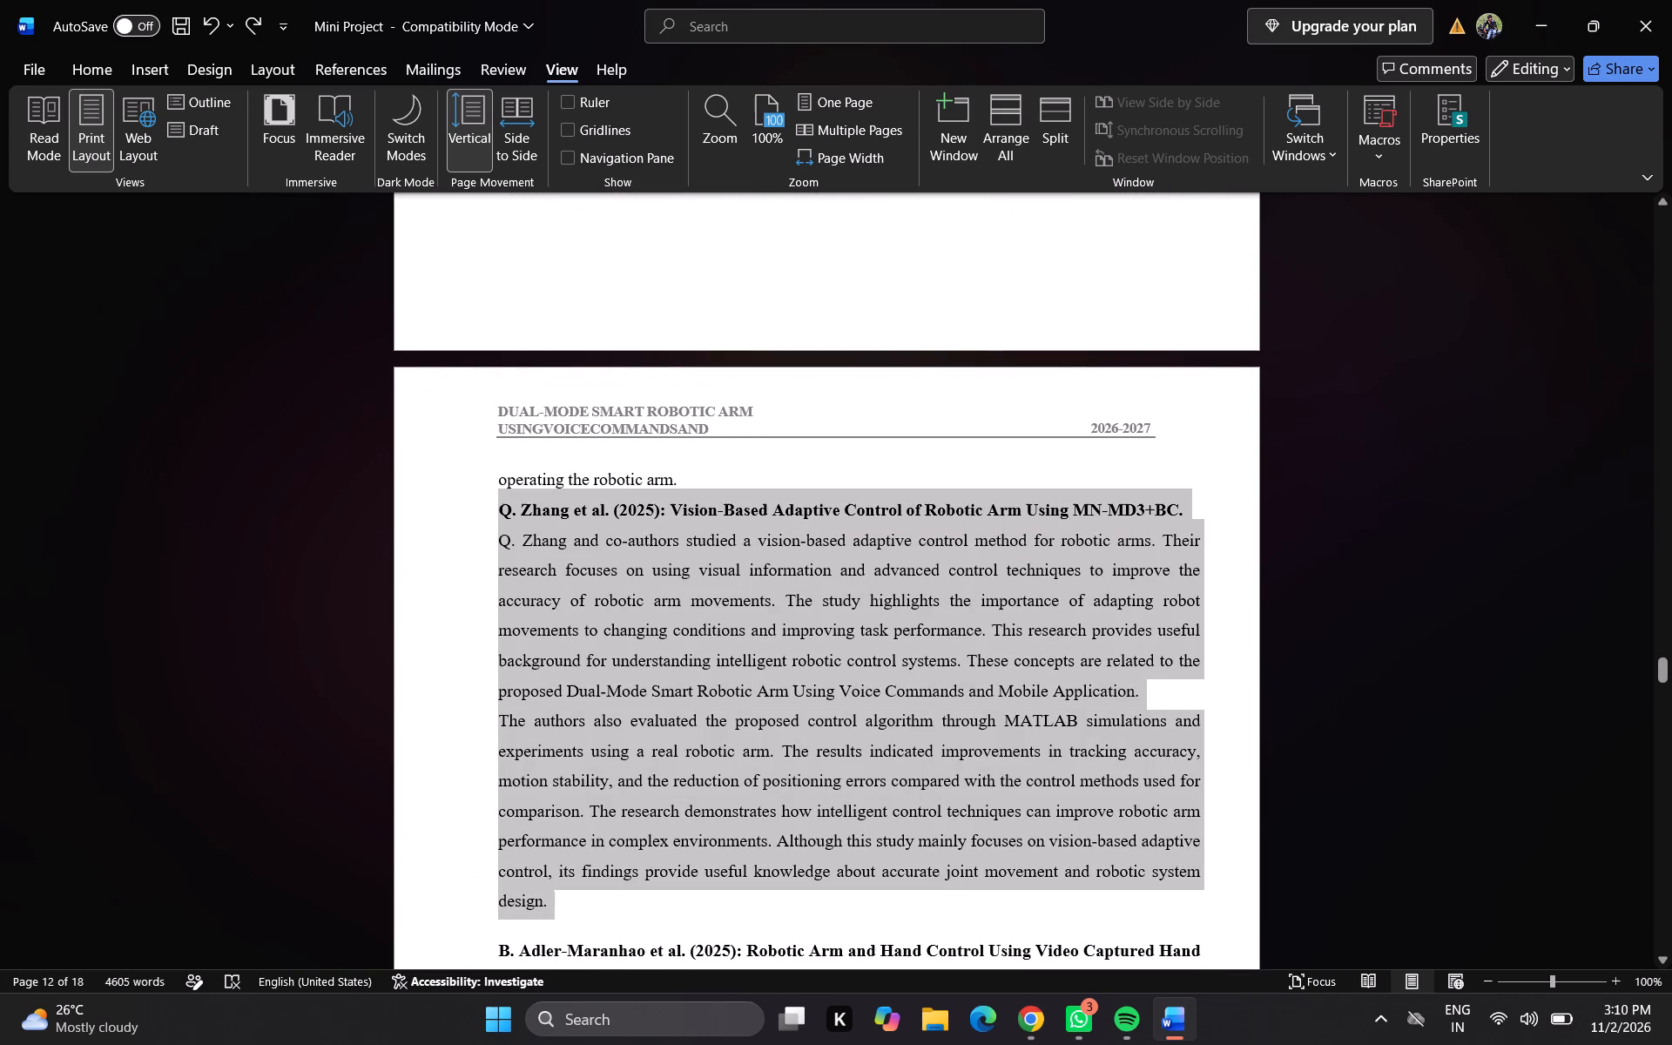
{"action": "left_click_drag", "start_coordinate": [470, 512], "coordinate": [453, 374]}
{"action": "key", "text": "BackSpace"}
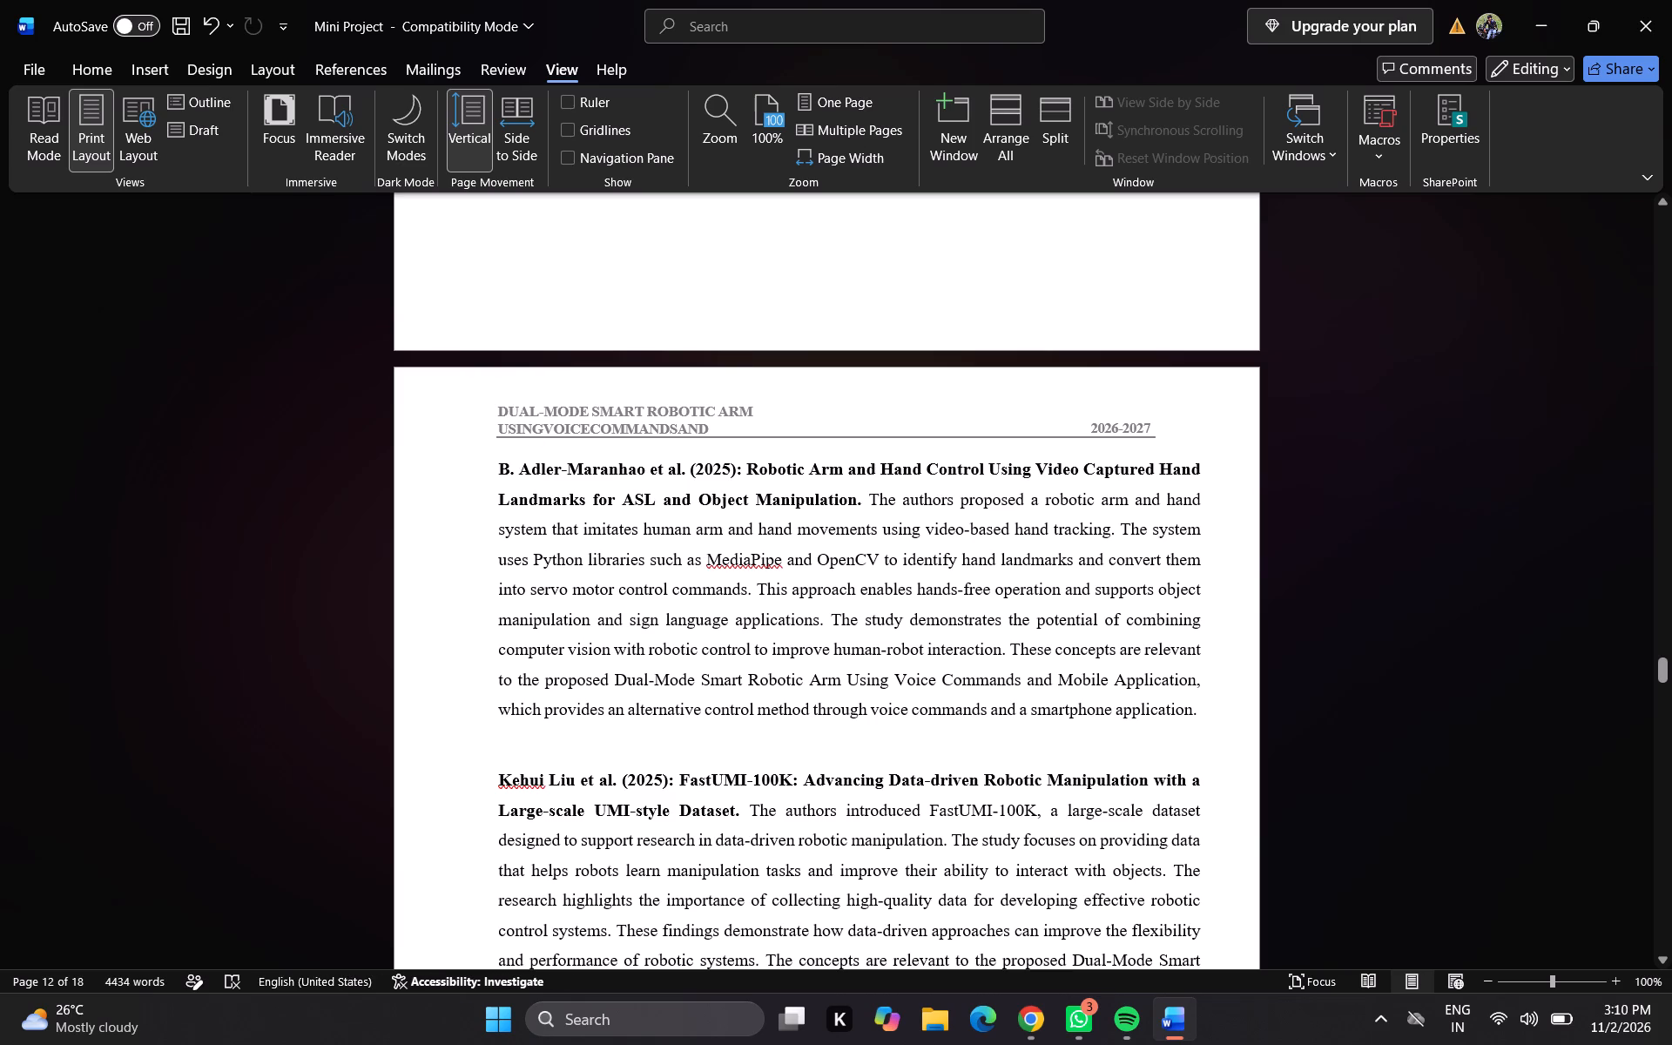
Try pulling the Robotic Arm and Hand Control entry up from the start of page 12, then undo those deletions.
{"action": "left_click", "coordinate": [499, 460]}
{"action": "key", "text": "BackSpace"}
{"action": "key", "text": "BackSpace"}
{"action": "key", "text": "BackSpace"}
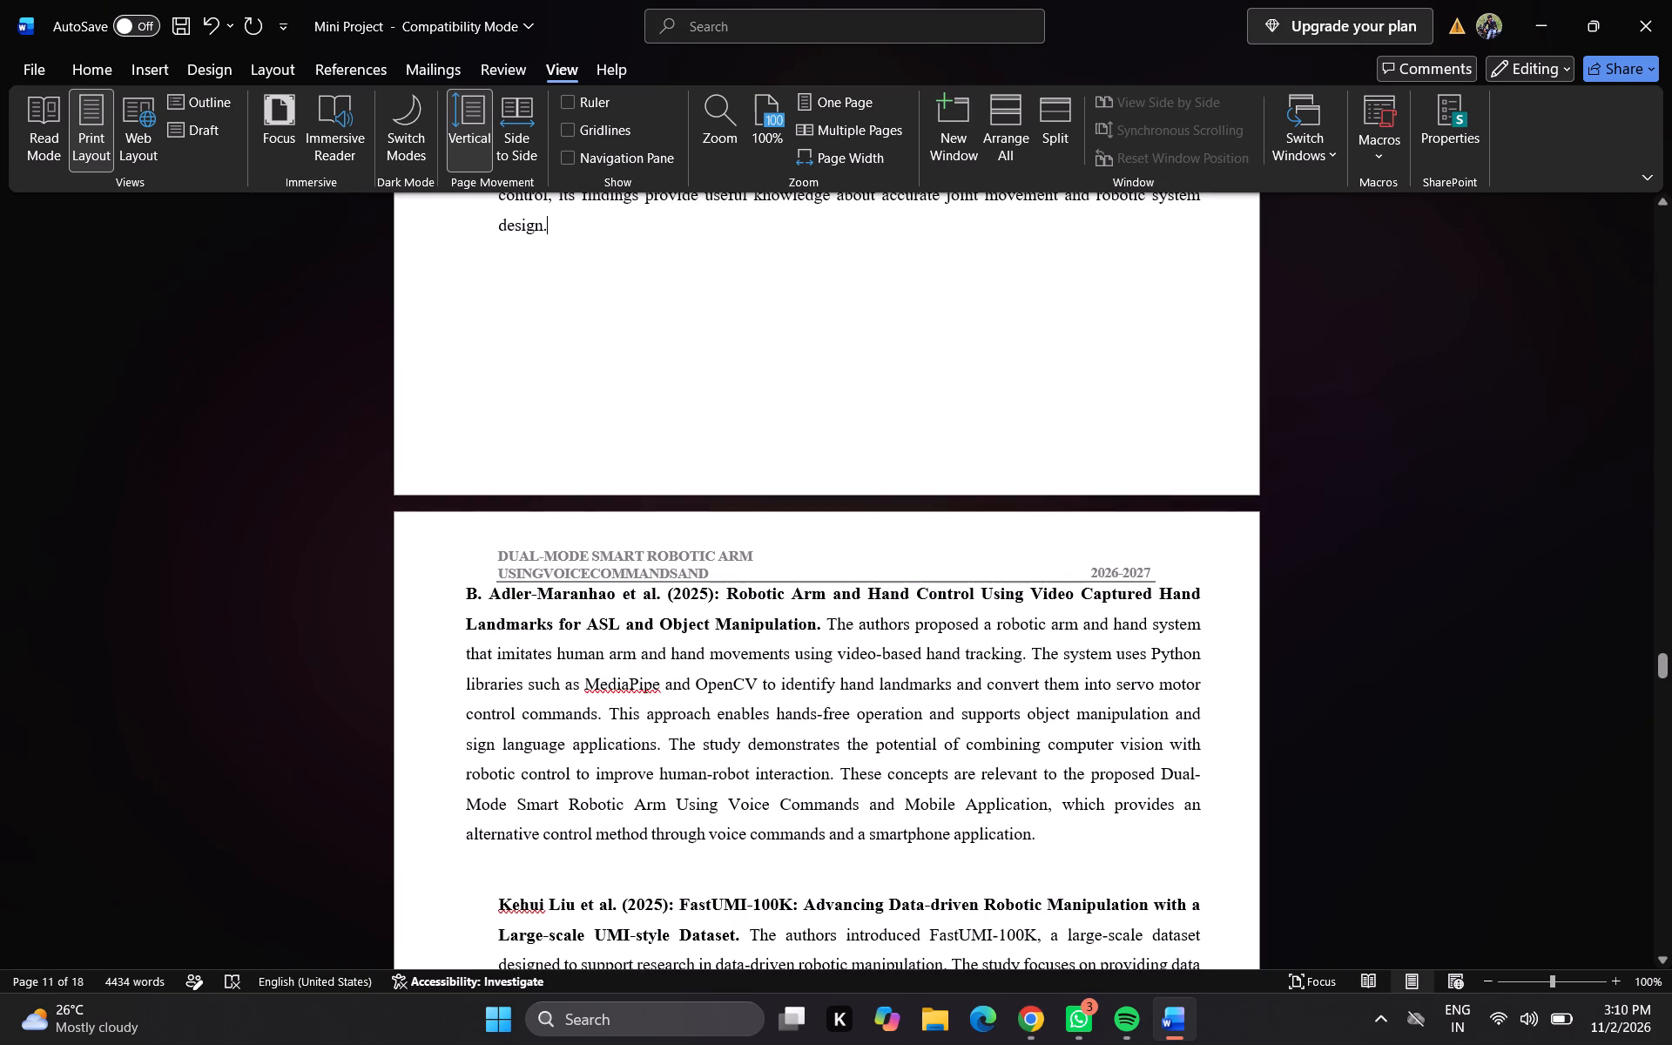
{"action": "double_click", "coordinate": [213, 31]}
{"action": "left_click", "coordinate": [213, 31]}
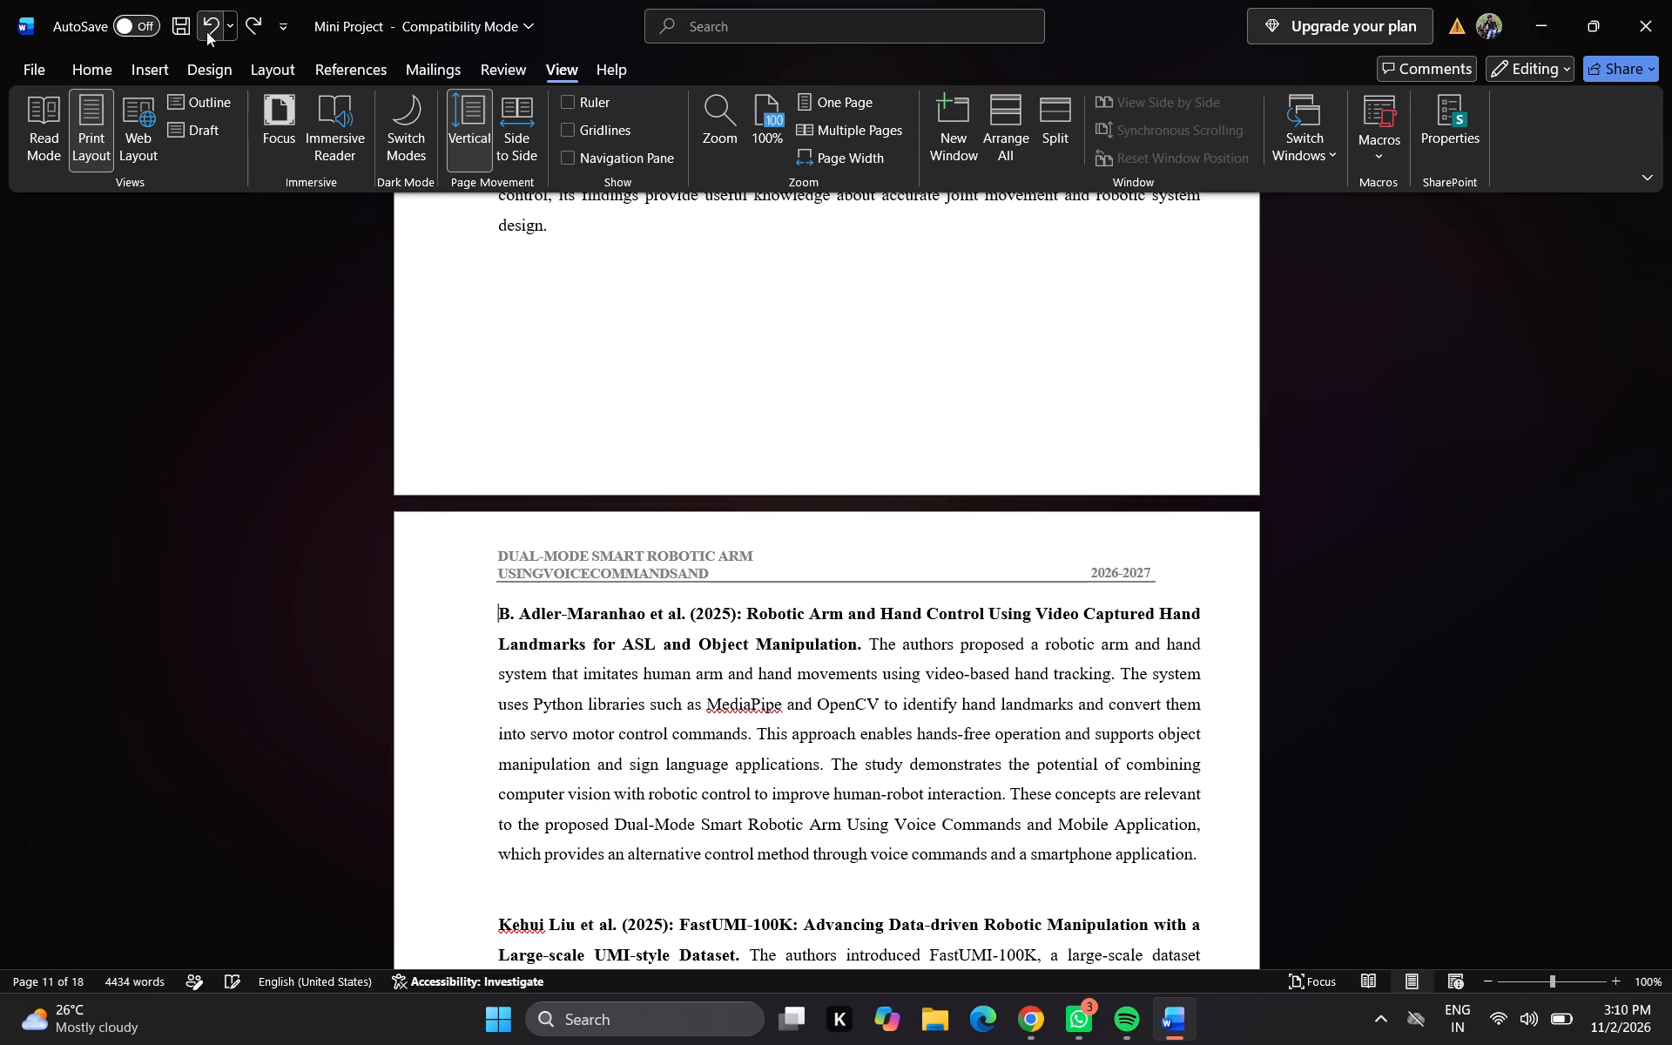
Split "MediaPipe" into "Media Pipe" in the Robotic Arm and Hand Control entry.
{"action": "left_click_drag", "start_coordinate": [1206, 859], "coordinate": [967, 855]}
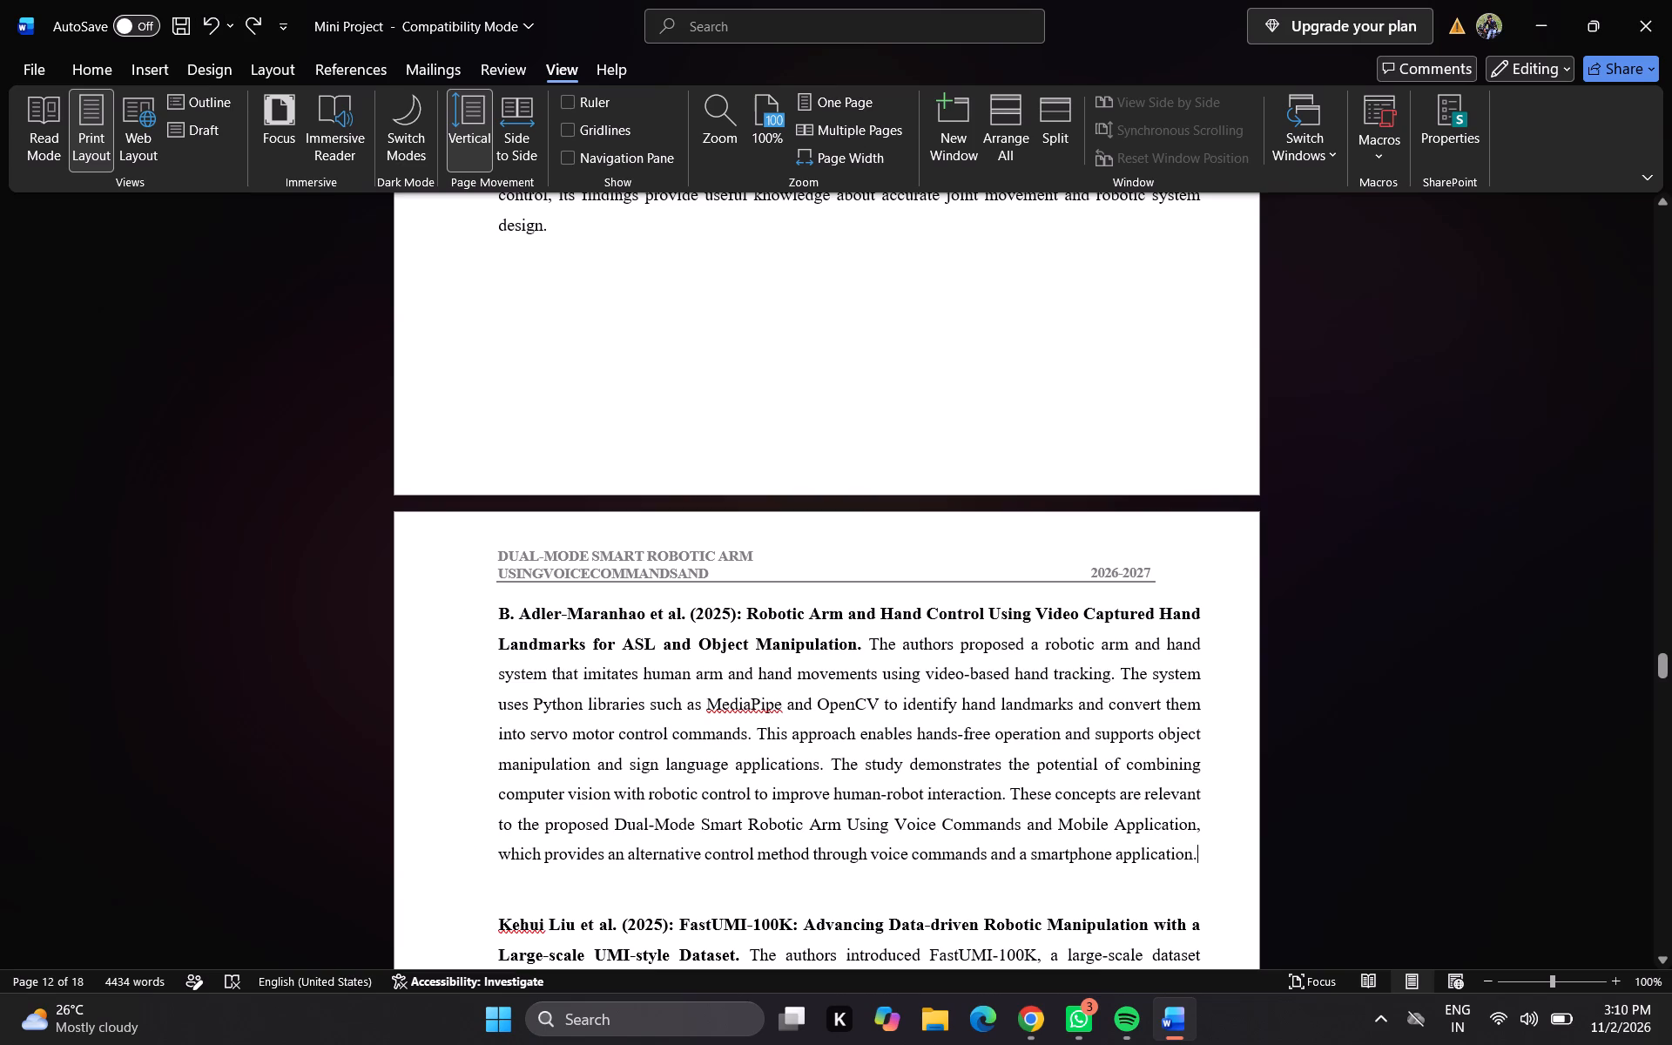
{"action": "left_click_drag", "start_coordinate": [967, 855], "coordinate": [845, 721]}
{"action": "left_click", "coordinate": [845, 721]}
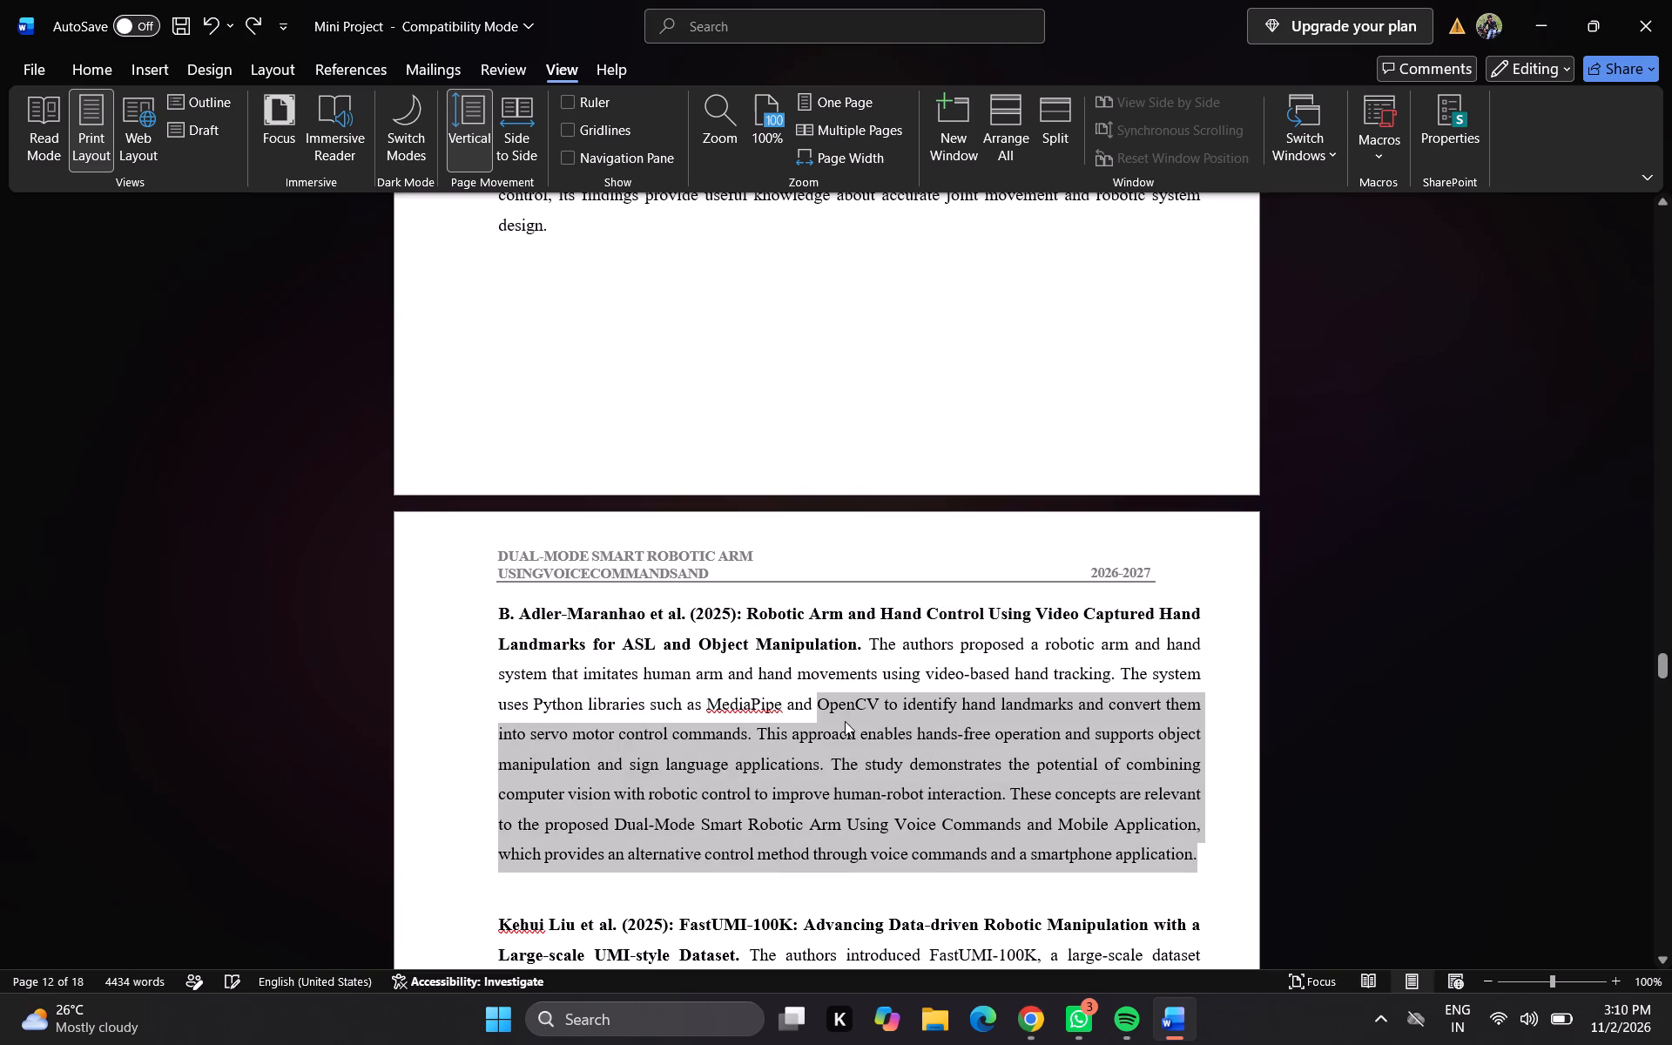
{"action": "left_click", "coordinate": [757, 702]}
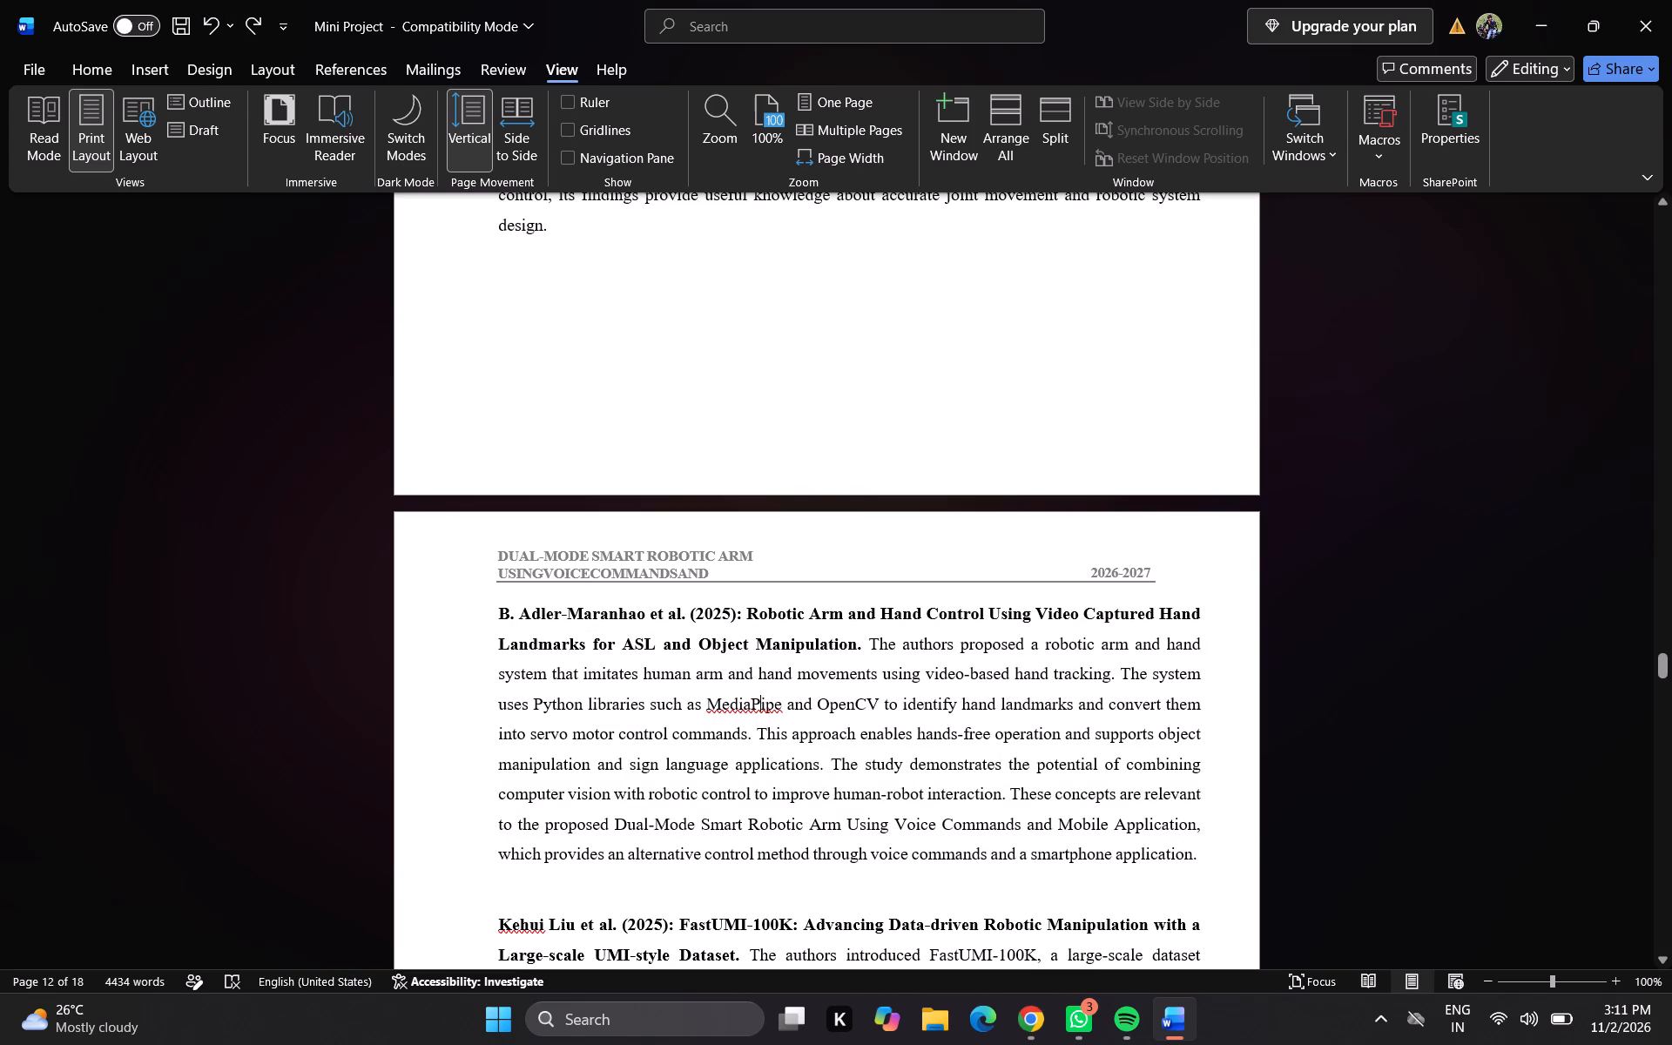
{"action": "key", "text": "Left"}
{"action": "key", "text": "space"}
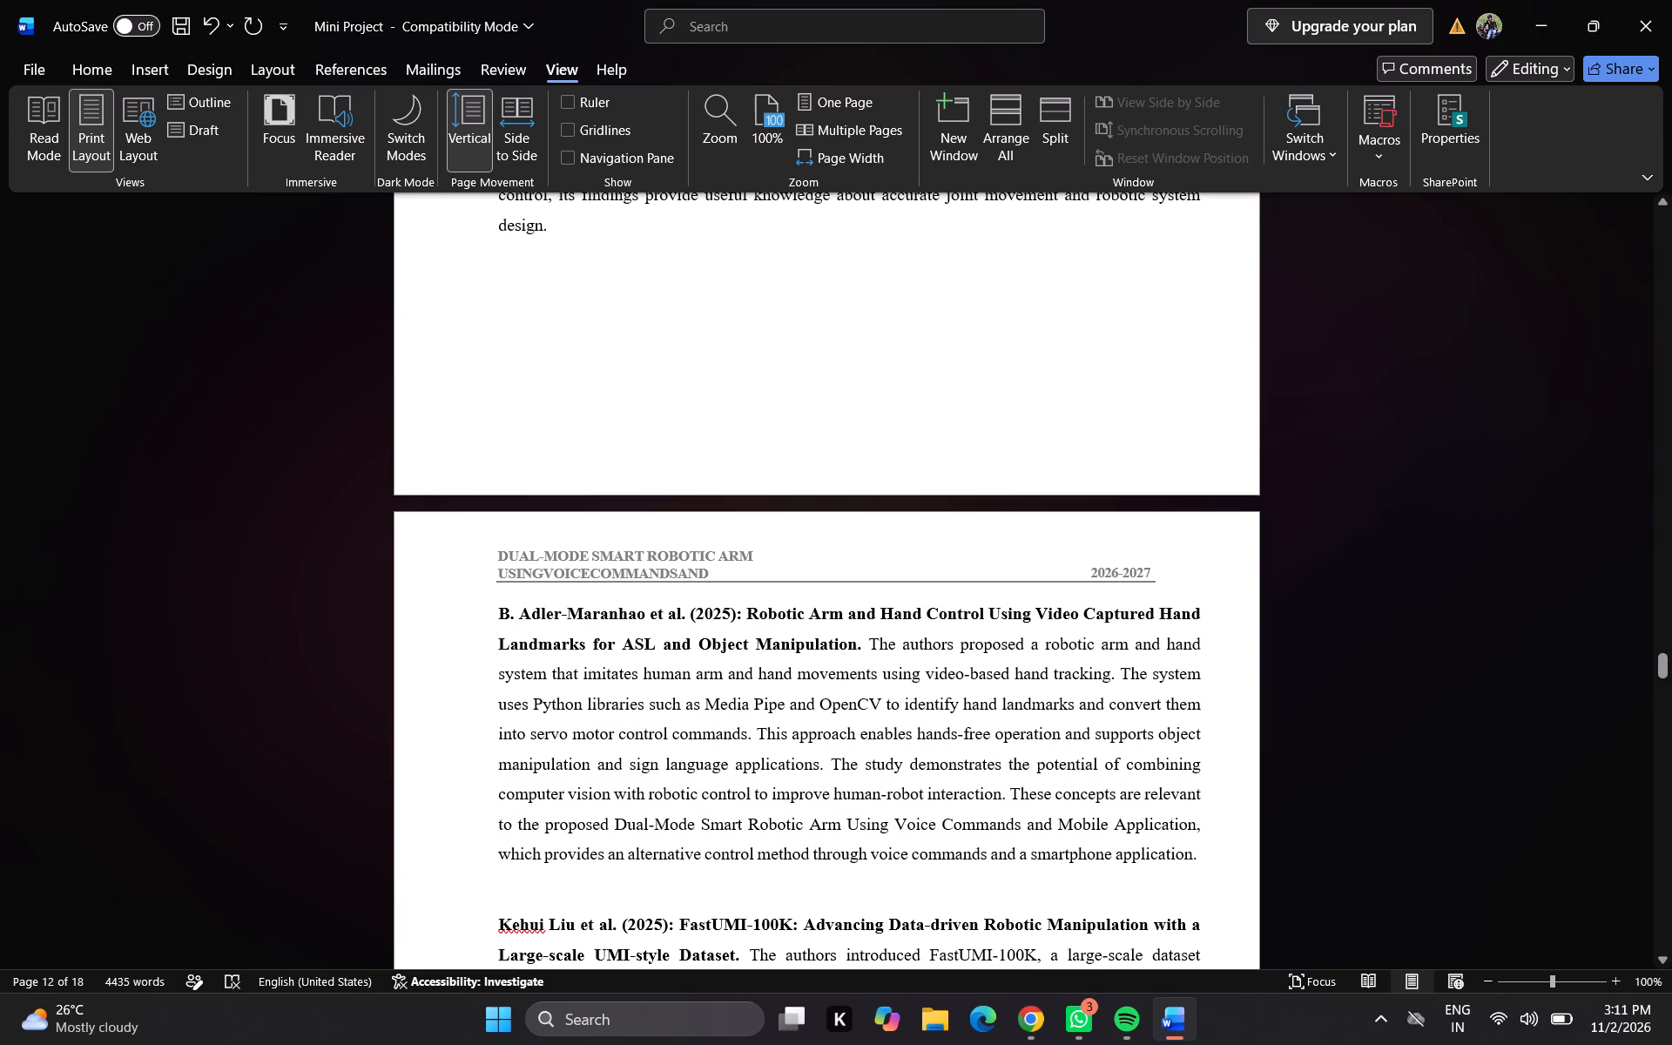
Copy the whole Robotic Arm and Hand Control entry from page 12 and paste it below the Vision-Based Adaptive Control entry on page 11.
{"action": "left_click_drag", "start_coordinate": [1196, 847], "coordinate": [475, 550]}
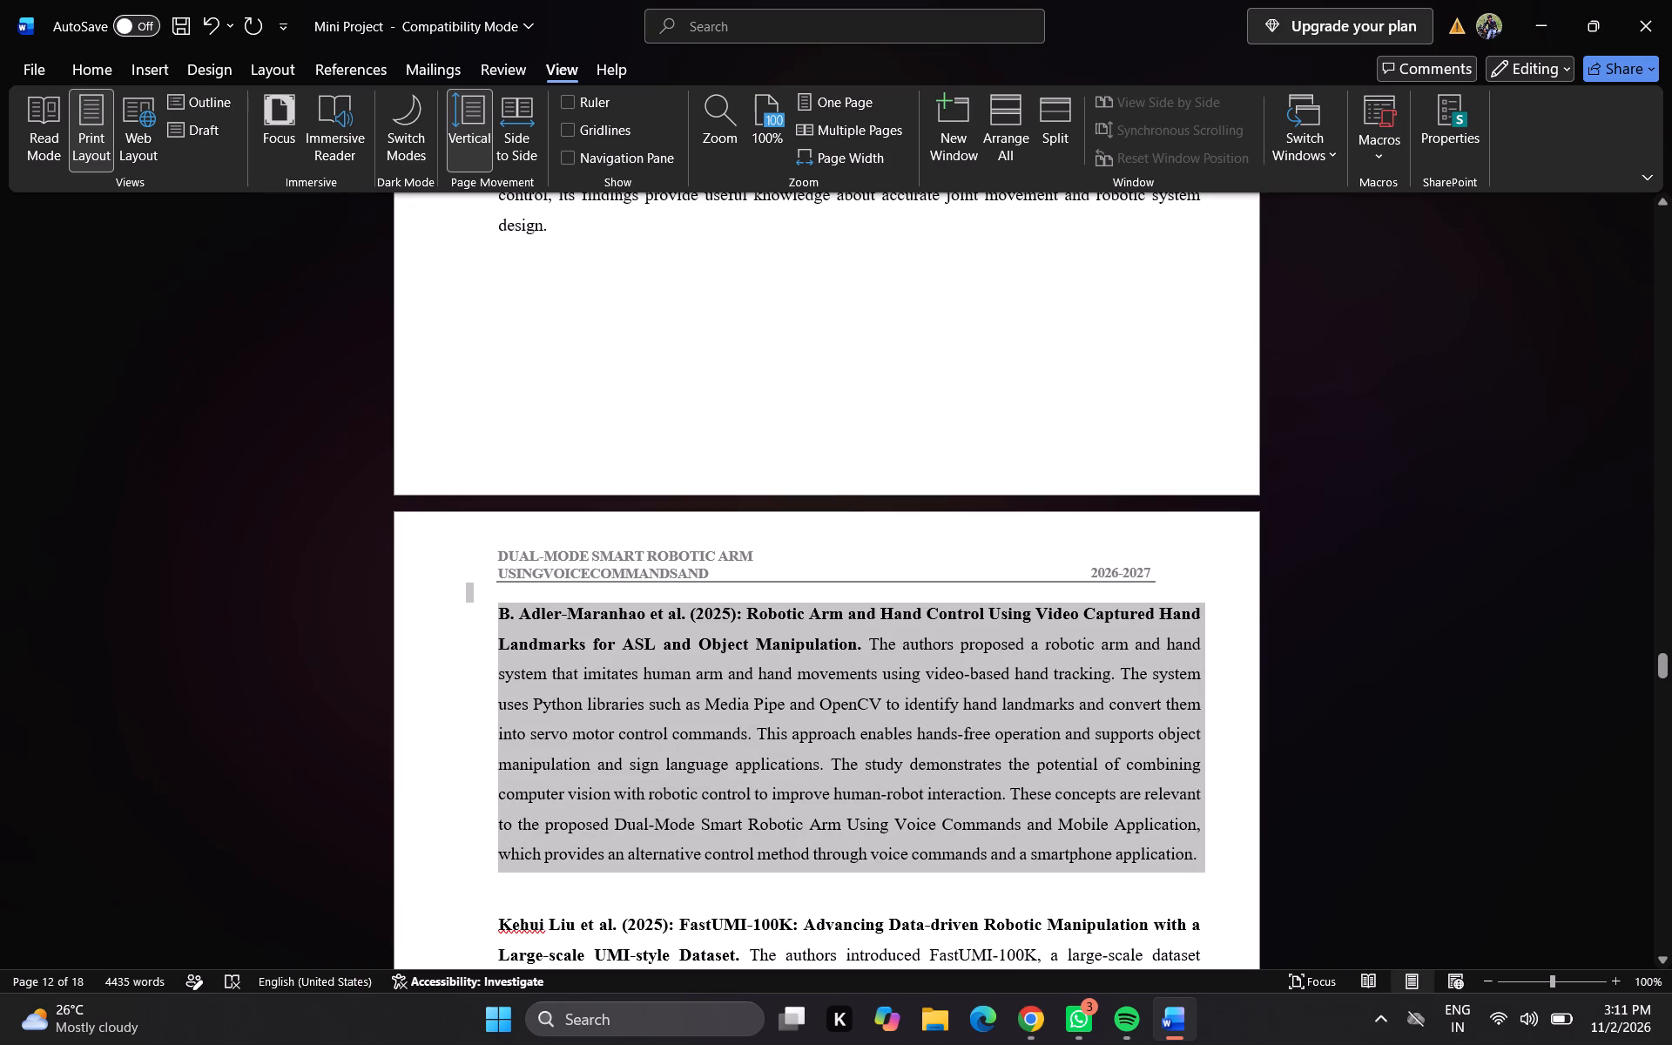
{"action": "left_click_drag", "start_coordinate": [475, 550], "coordinate": [478, 553]}
{"action": "key", "text": "ctrl+c"}
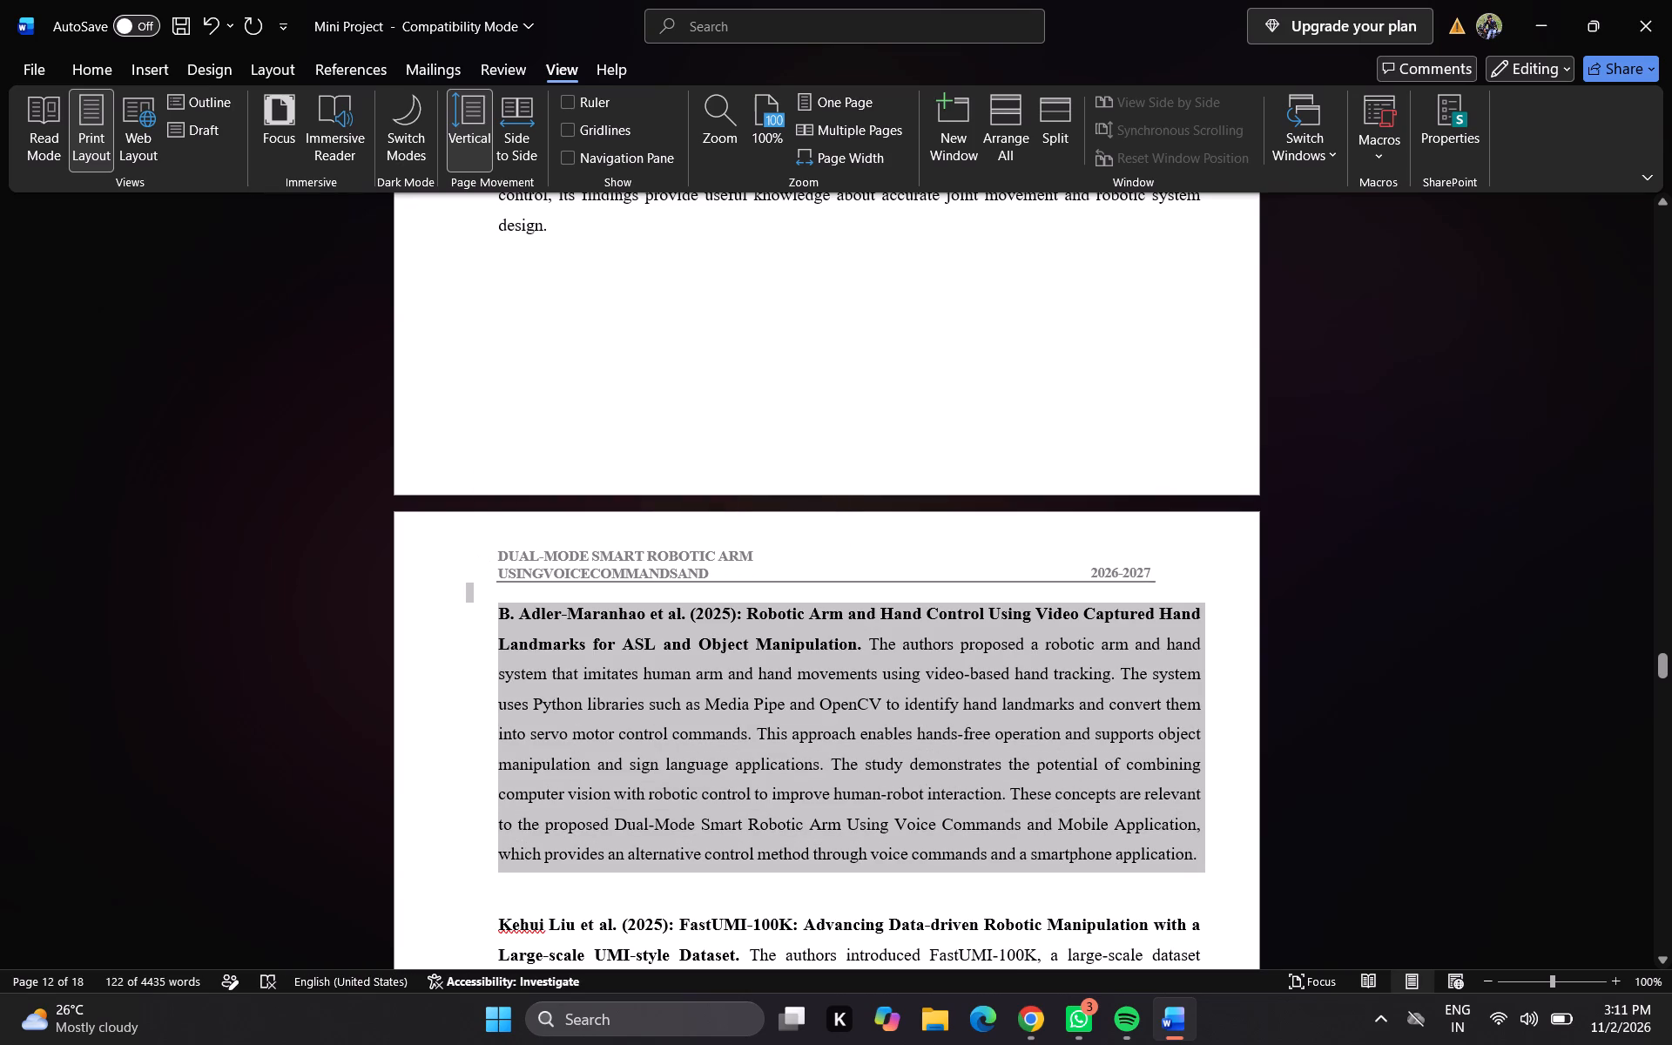
{"action": "left_click", "coordinate": [566, 242]}
{"action": "key", "text": "Return"}
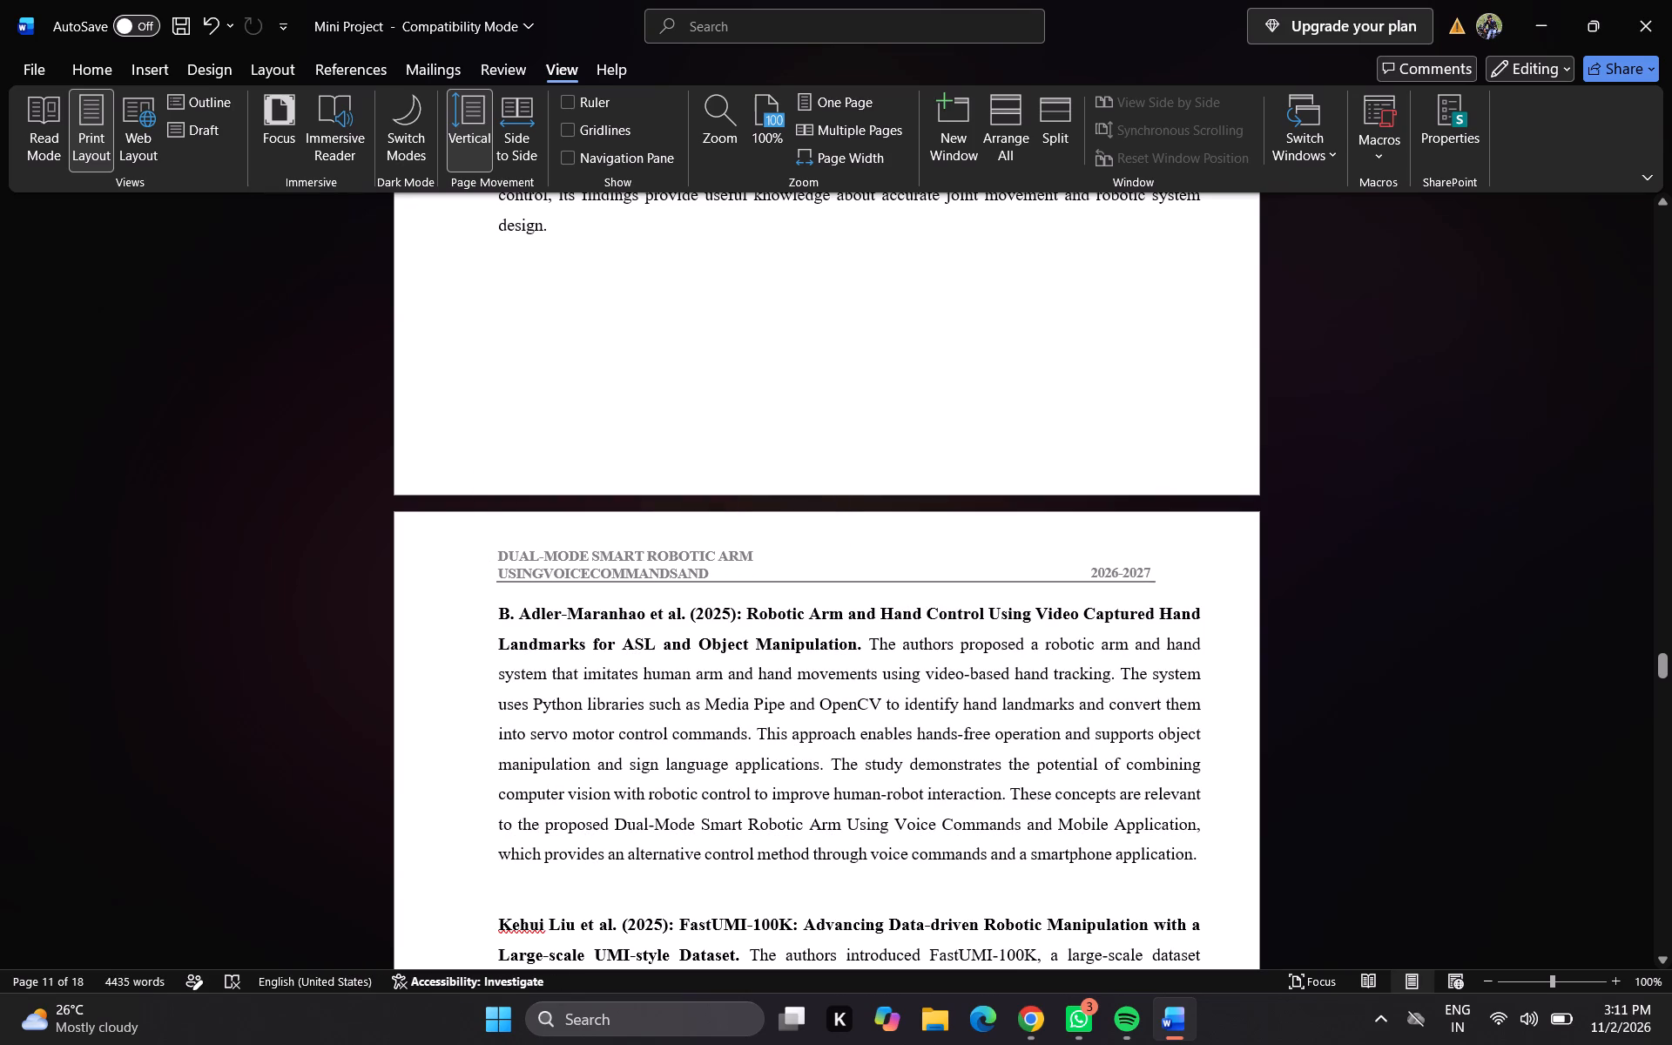
{"action": "key", "text": "Return"}
{"action": "key", "text": "ctrl+v"}
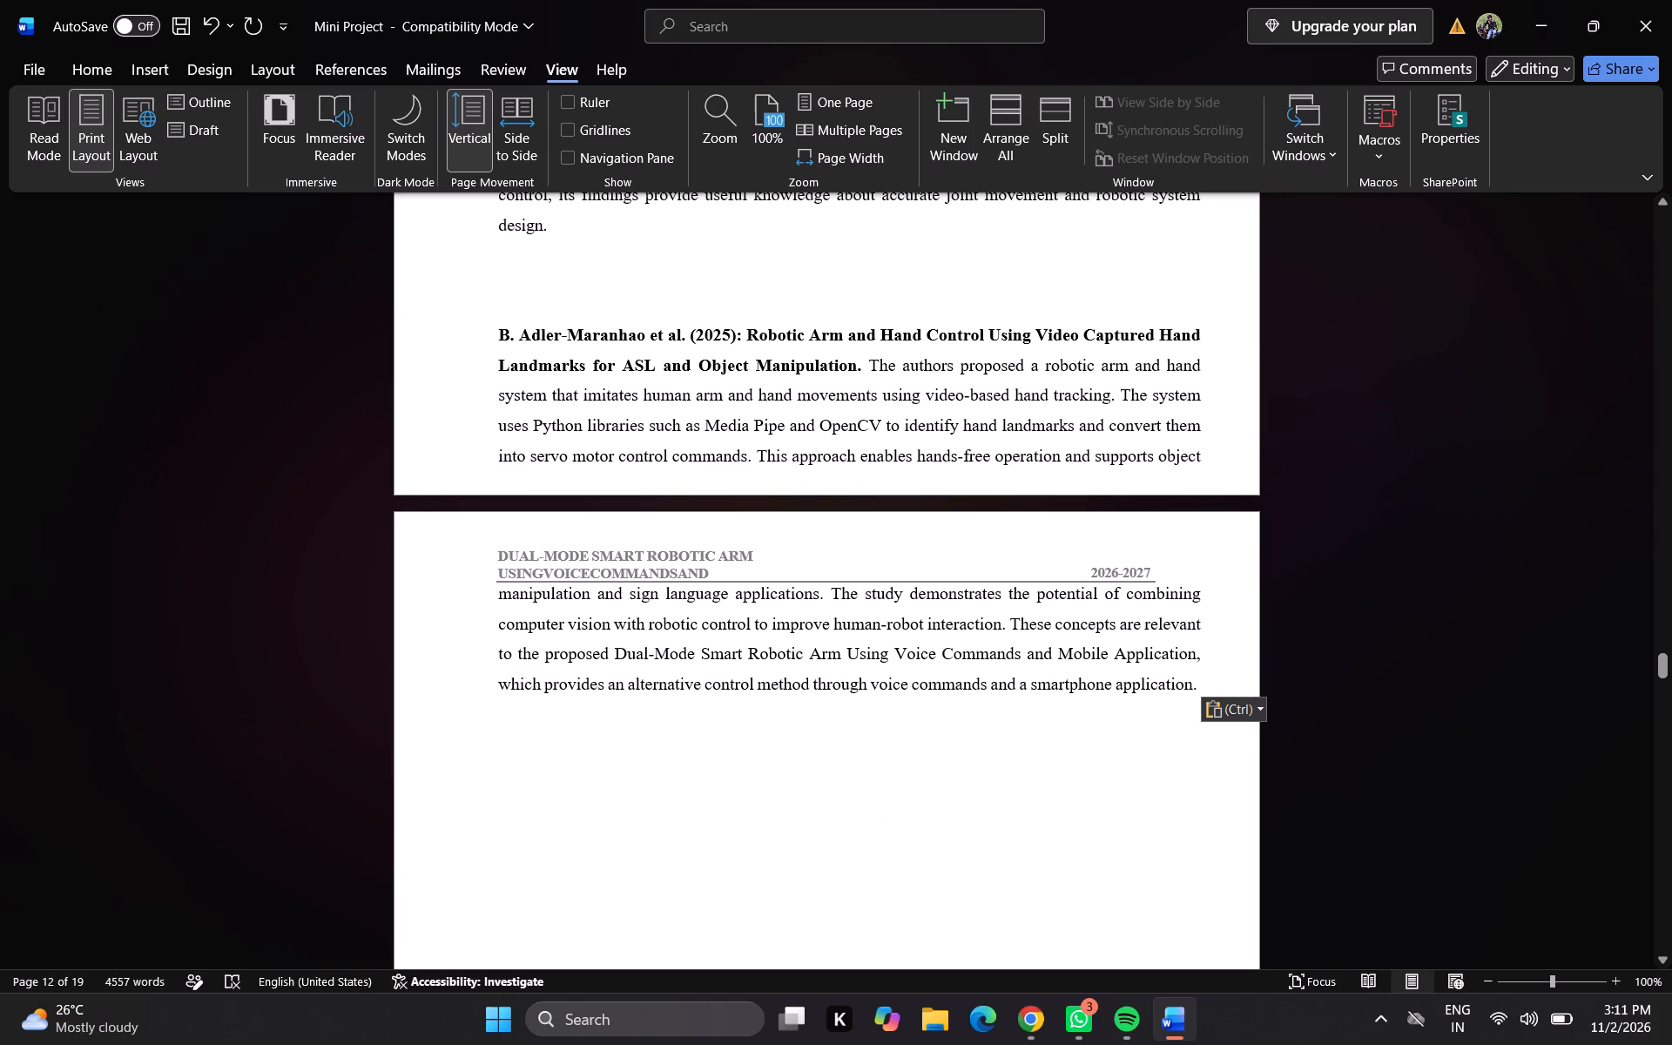
Remove the indent and extra blank lines before the pasted Robotic Arm and Hand Control entry, keeping one blank line above it.
{"action": "left_click", "coordinate": [489, 330]}
{"action": "key", "text": "BackSpace"}
{"action": "key", "text": "BackSpace"}
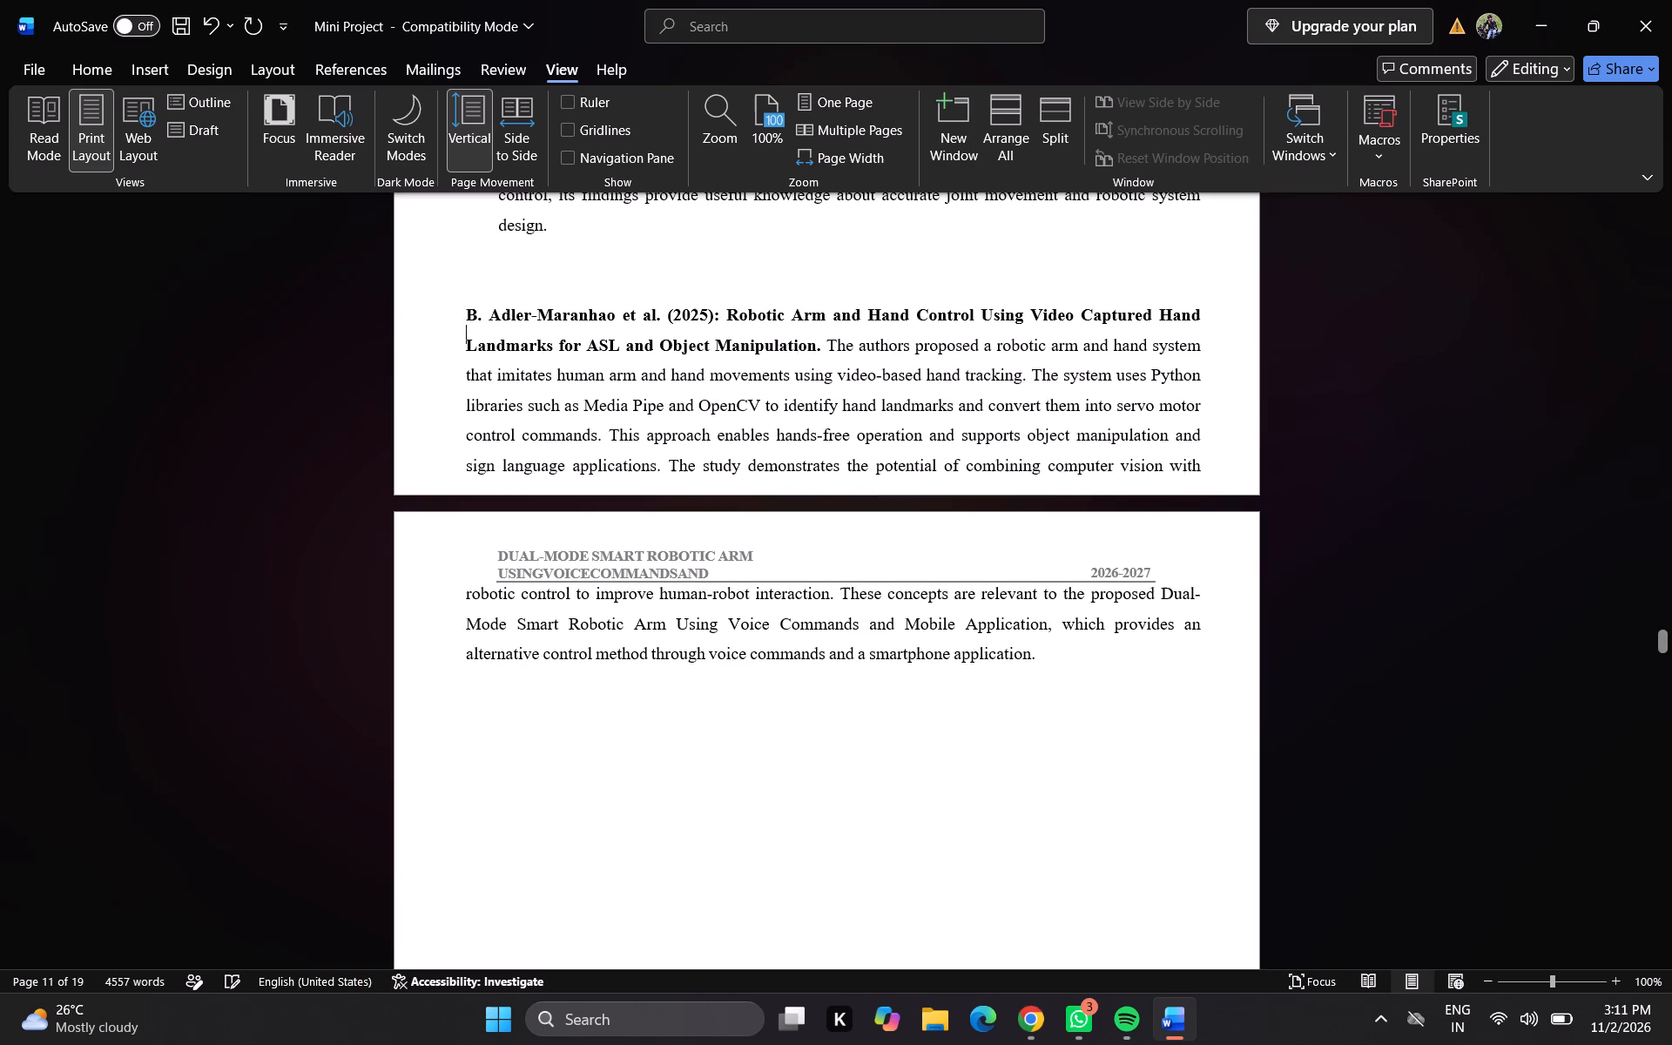
{"action": "key", "text": "BackSpace"}
{"action": "key", "text": "BackSpace"}
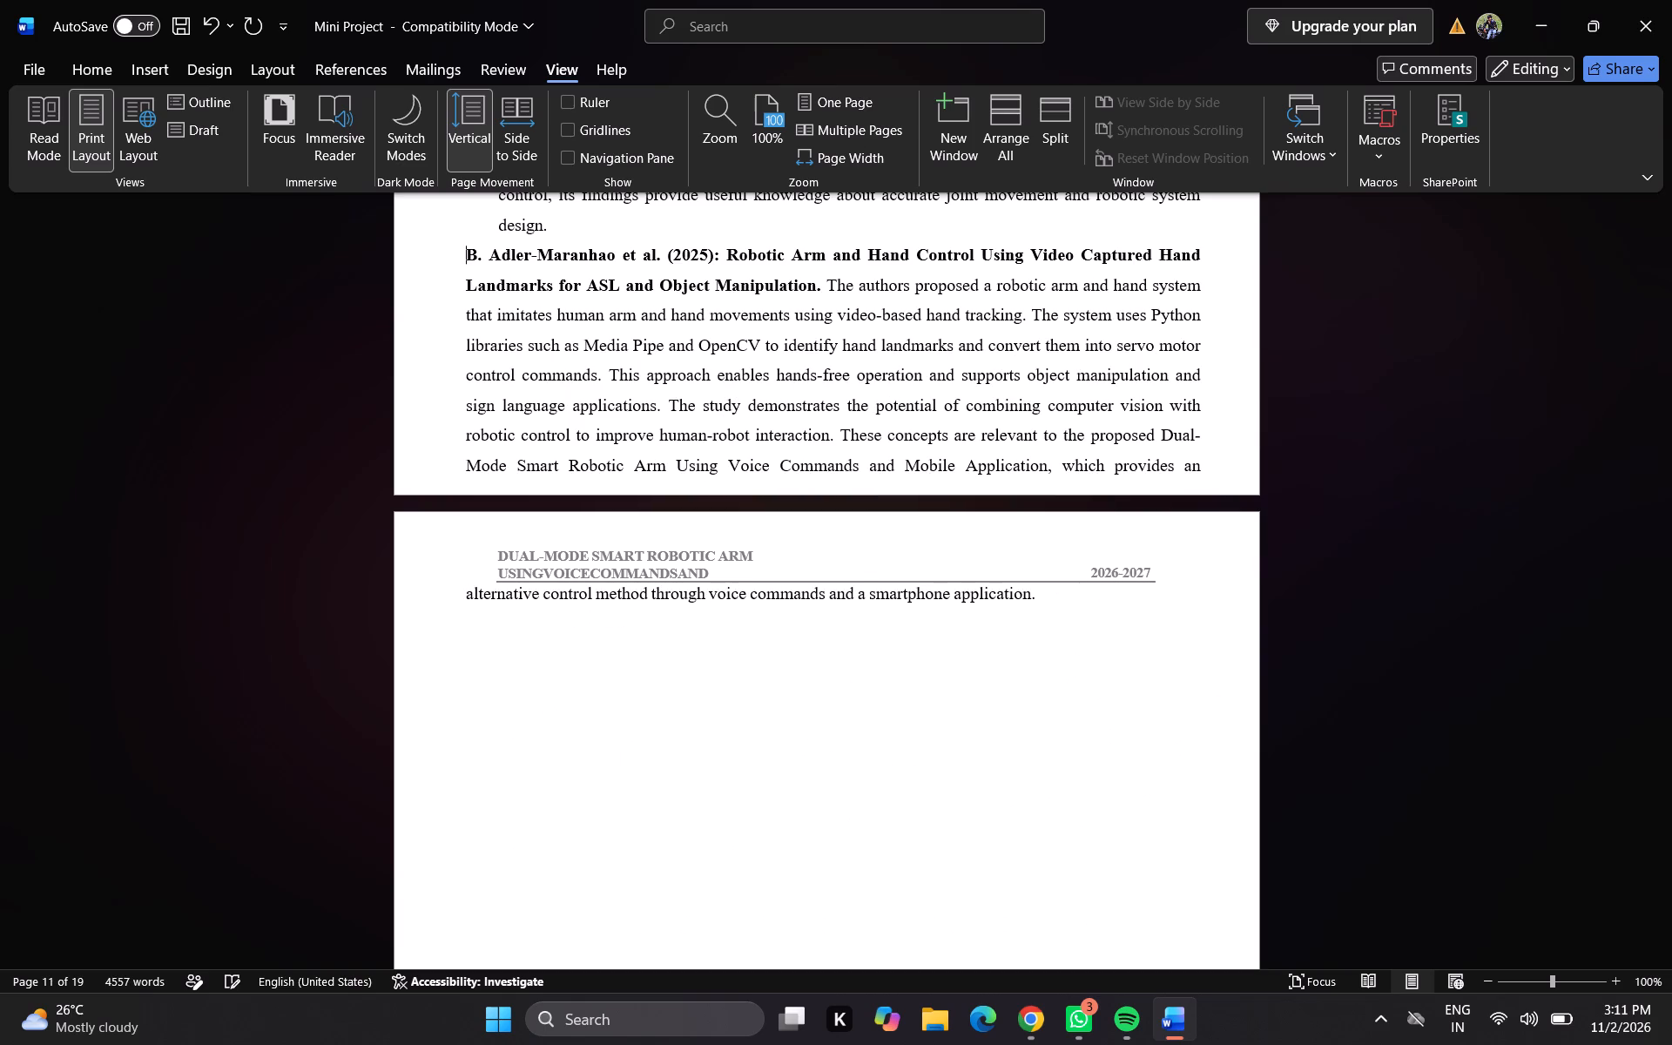
{"action": "key", "text": "Return"}
Examine the spacing and alignment of page 11's literature entries, from the welding text down to the pasted Robotic Arm and Hand Control entry.
{"action": "key", "text": "Up"}
{"action": "key", "text": "Up"}
{"action": "key", "text": "Up"}
{"action": "key", "text": "Up"}
{"action": "key", "text": "Up"}
{"action": "key", "text": "Up"}
{"action": "key", "text": "Up"}
{"action": "key", "text": "Up"}
{"action": "key", "text": "Up"}
{"action": "key", "text": "Up"}
{"action": "key", "text": "Up"}
{"action": "key", "text": "Up"}
{"action": "key", "text": "Up"}
{"action": "key", "text": "Up"}
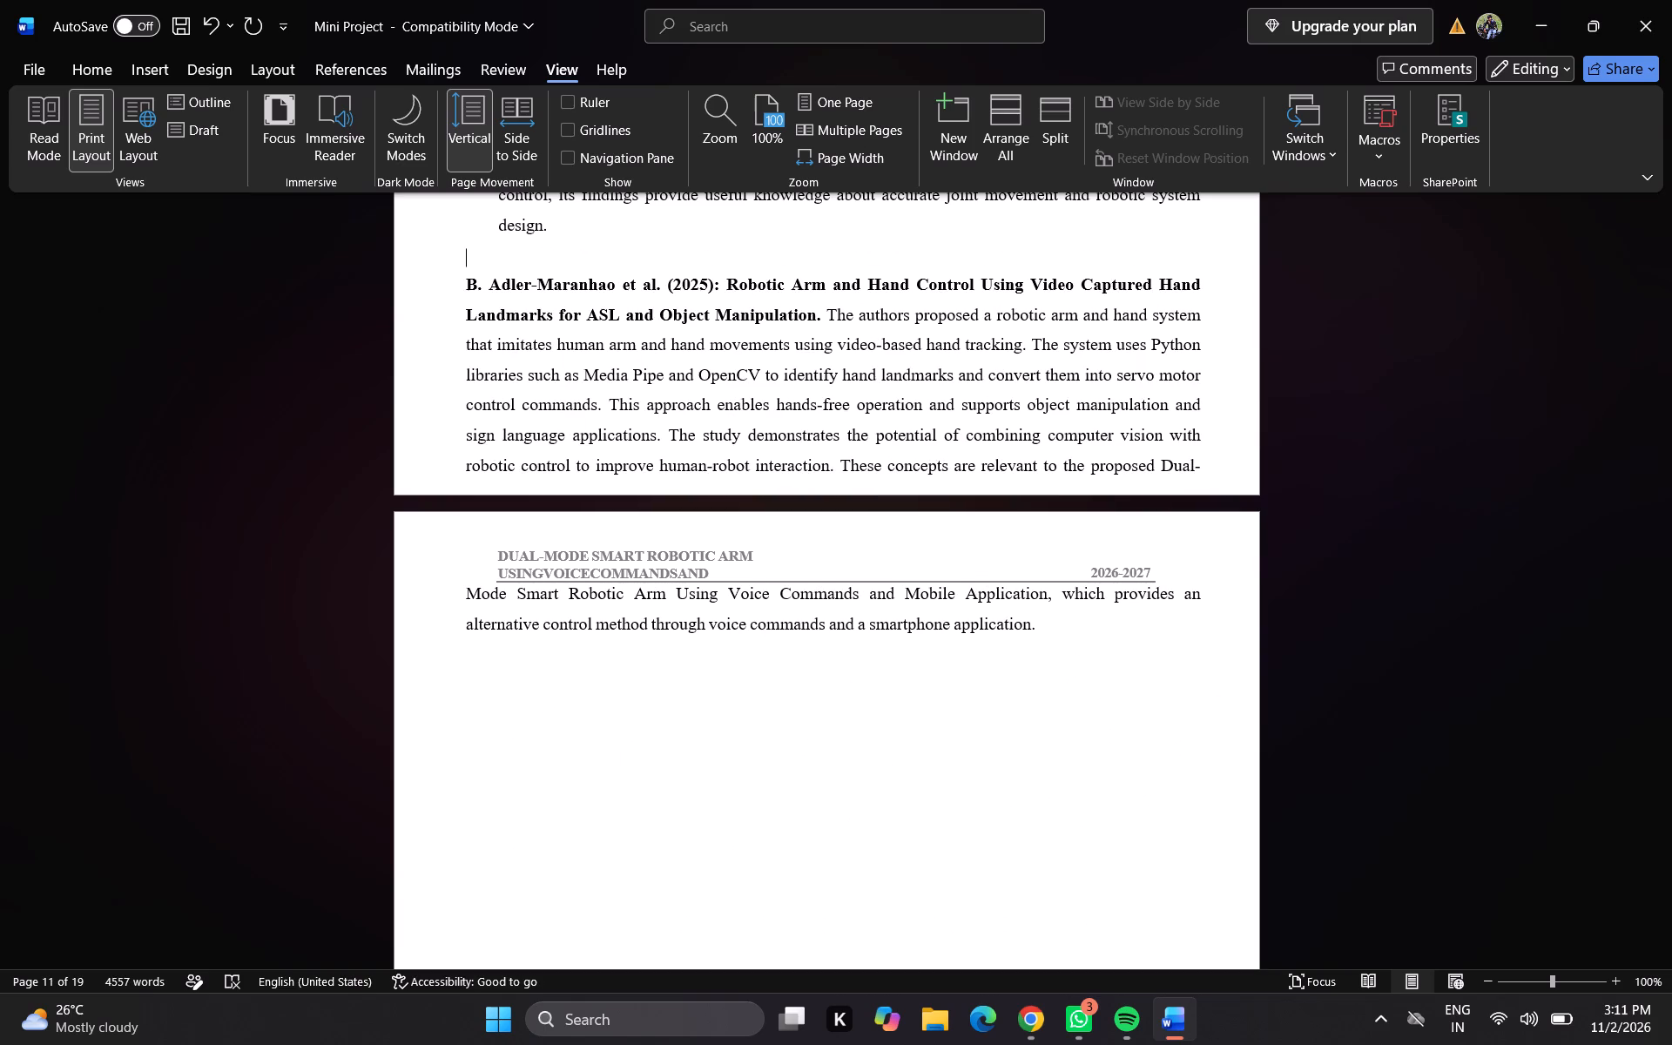
{"action": "key", "text": "Up"}
{"action": "key", "text": "Up"}
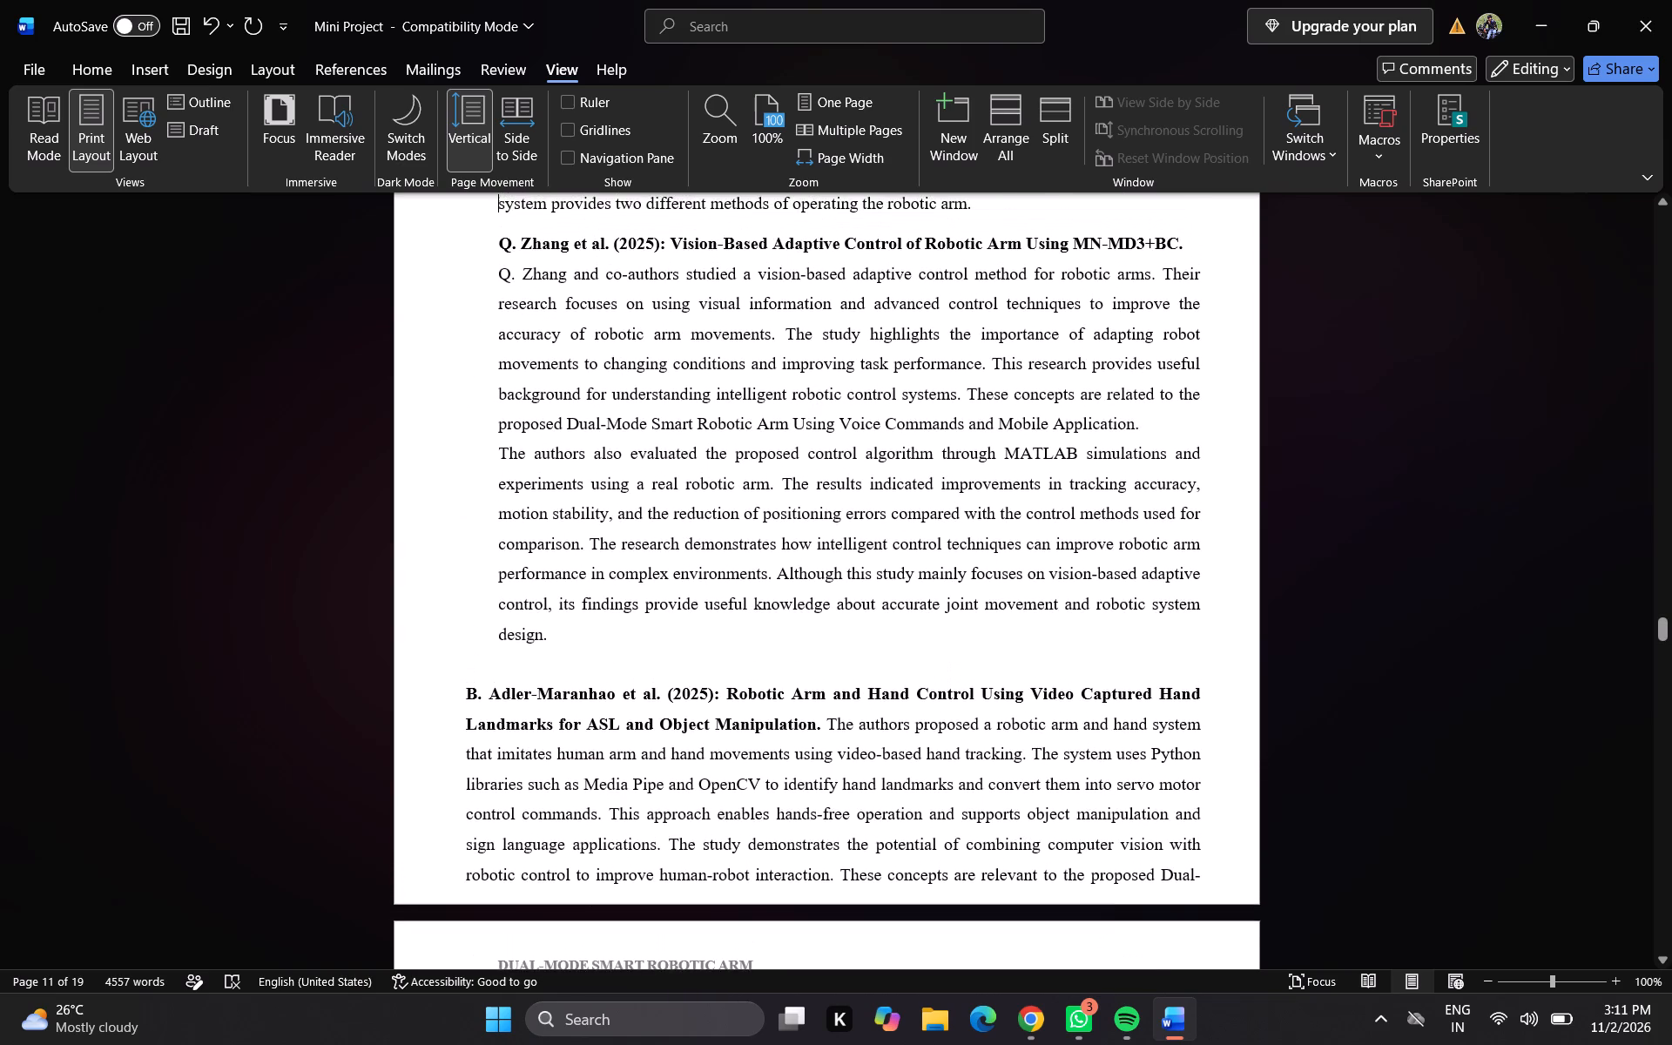
{"action": "key", "text": "Up"}
{"action": "key", "text": "Up"}
{"action": "key", "text": "Up"}
{"action": "key", "text": "Up"}
{"action": "key", "text": "Up"}
{"action": "key", "text": "Up"}
{"action": "key", "text": "Down"}
{"action": "key", "text": "Down"}
{"action": "key", "text": "Down"}
{"action": "key", "text": "Down"}
{"action": "key", "text": "Down"}
{"action": "key", "text": "Down"}
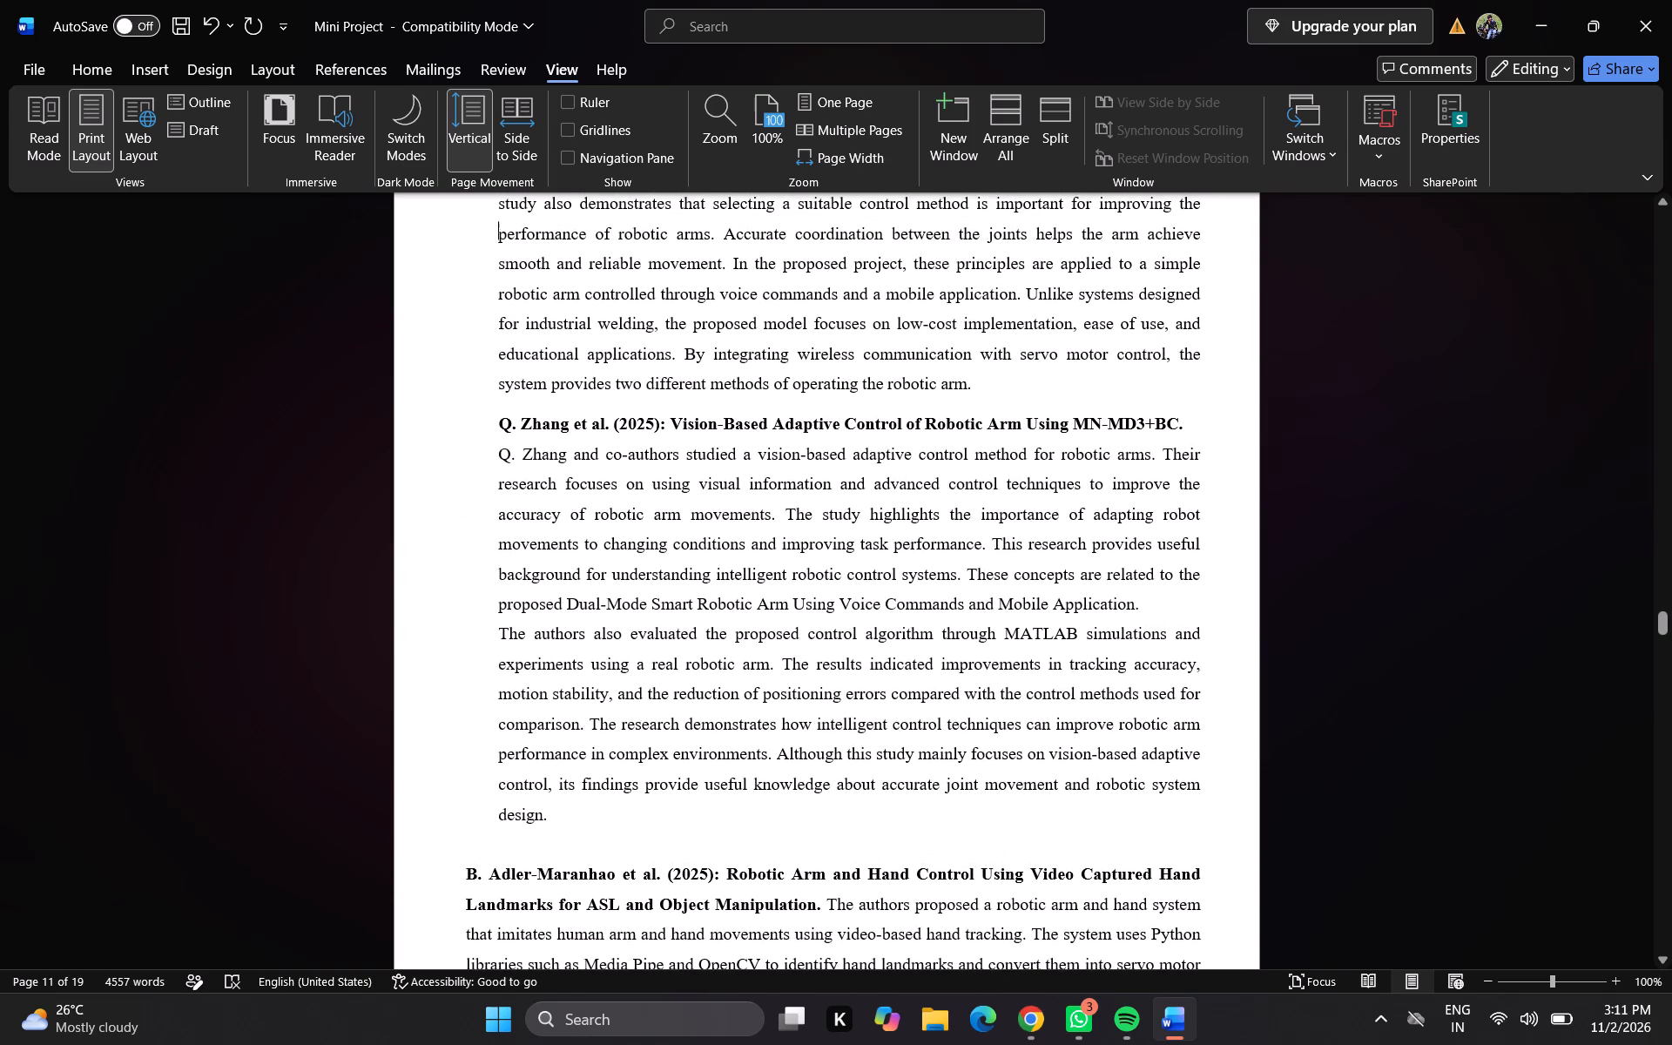
{"action": "key", "text": "Down"}
{"action": "key", "text": "Down"}
{"action": "key", "text": "Down"}
{"action": "key", "text": "Down"}
{"action": "key", "text": "Down"}
{"action": "key", "text": "Down"}
{"action": "key", "text": "Down"}
{"action": "key", "text": "Down"}
{"action": "key", "text": "Down"}
{"action": "key", "text": "Down"}
{"action": "key", "text": "Down"}
{"action": "key", "text": "Down"}
{"action": "key", "text": "Down"}
{"action": "key", "text": "Down"}
{"action": "key", "text": "Down"}
{"action": "key", "text": "Down"}
{"action": "key", "text": "Down"}
Undo the edits around the pasted Robotic Arm and Hand Control entry on page 11, back to before it was pasted.
{"action": "key", "text": "Up"}
{"action": "key", "text": "space"}
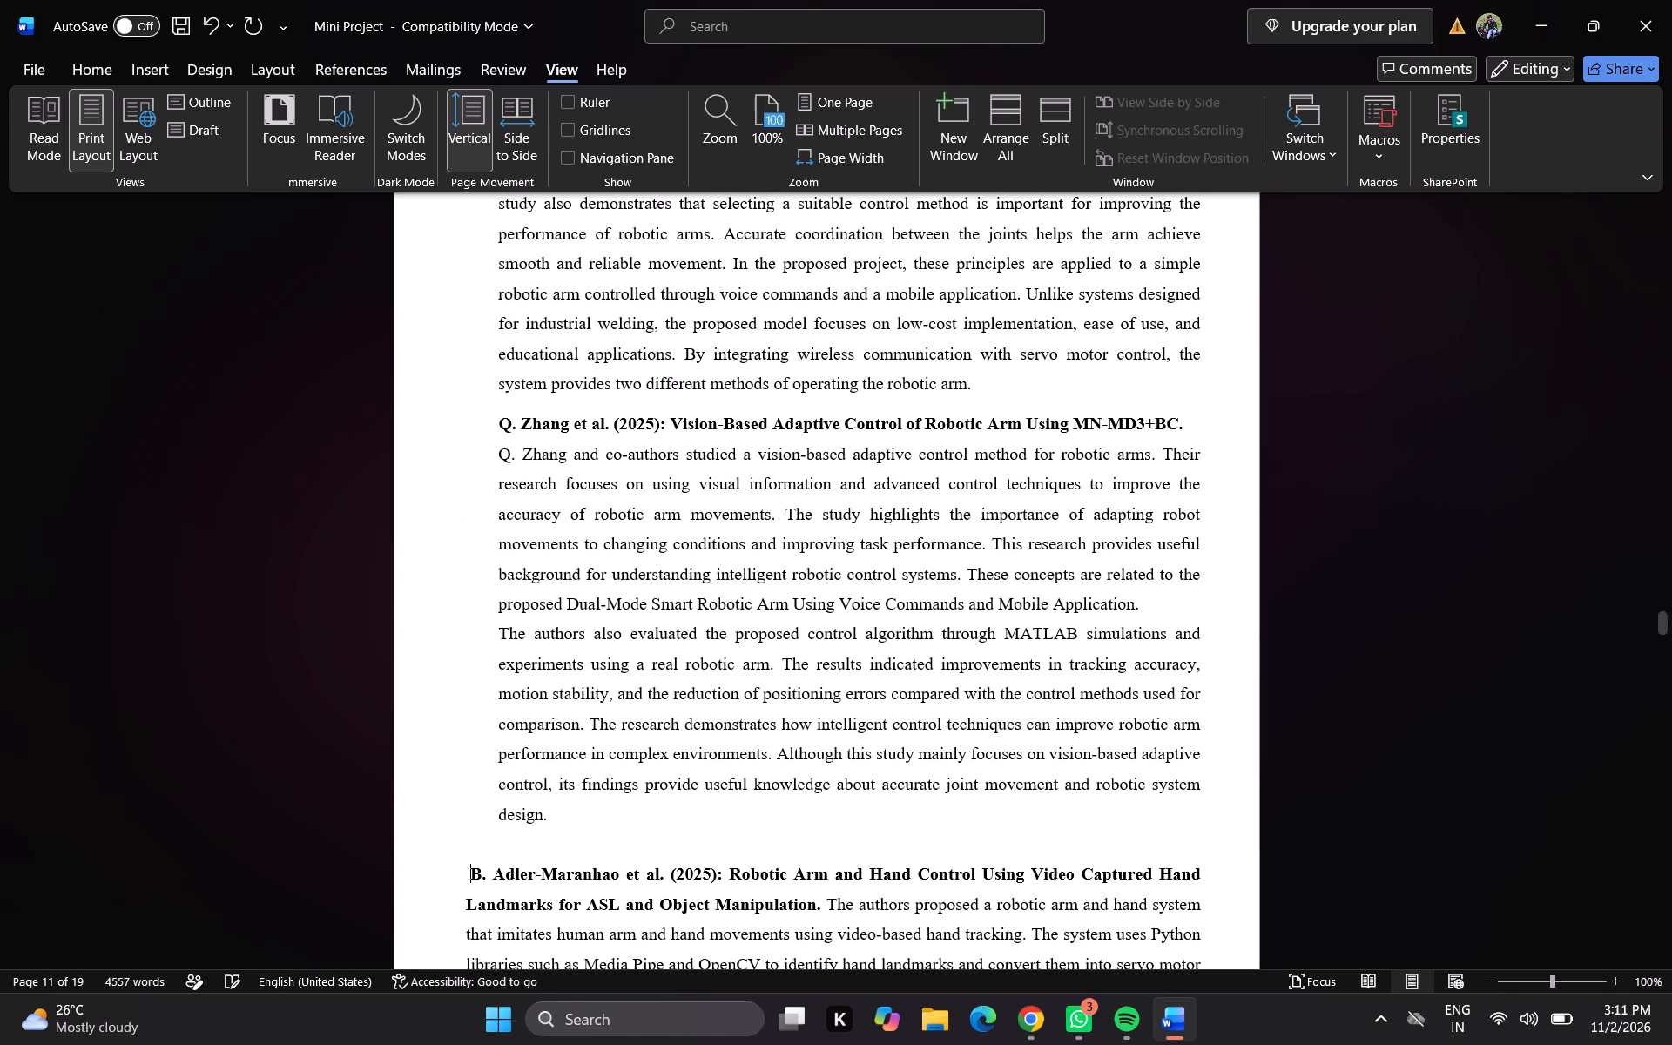
{"action": "left_click", "coordinate": [206, 34]}
{"action": "left_click", "coordinate": [206, 34]}
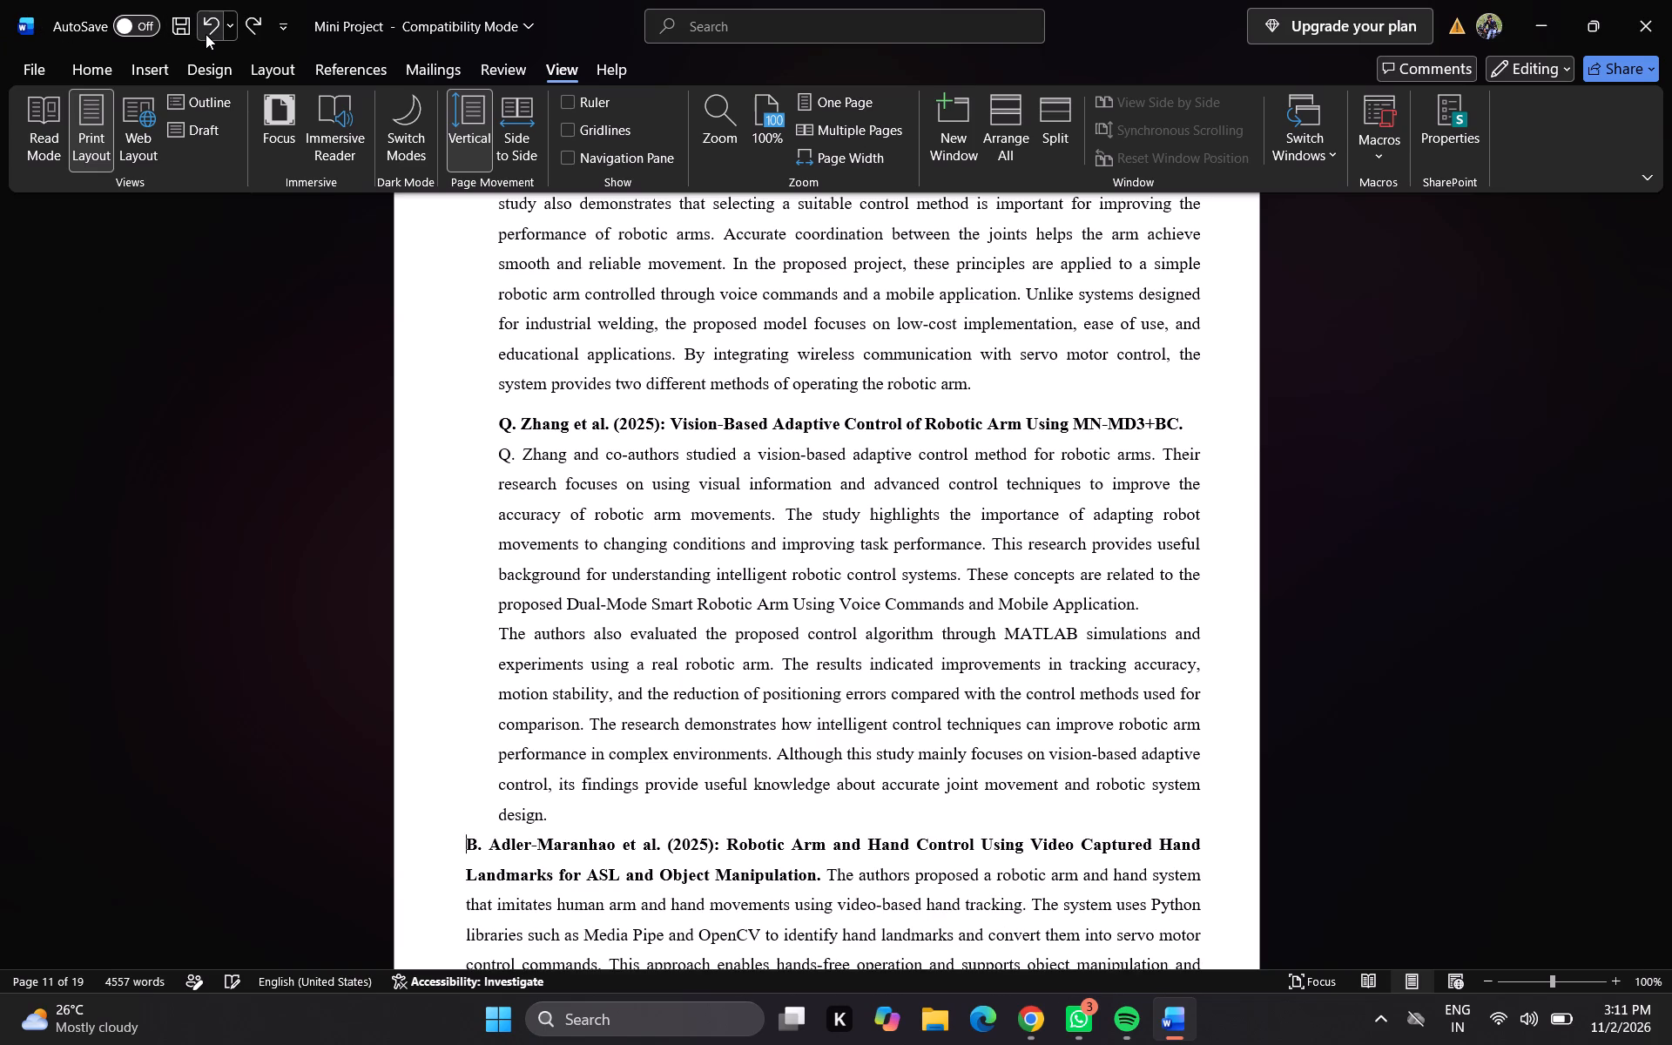
{"action": "left_click", "coordinate": [206, 34]}
{"action": "left_click", "coordinate": [206, 34]}
{"action": "left_click", "coordinate": [206, 34]}
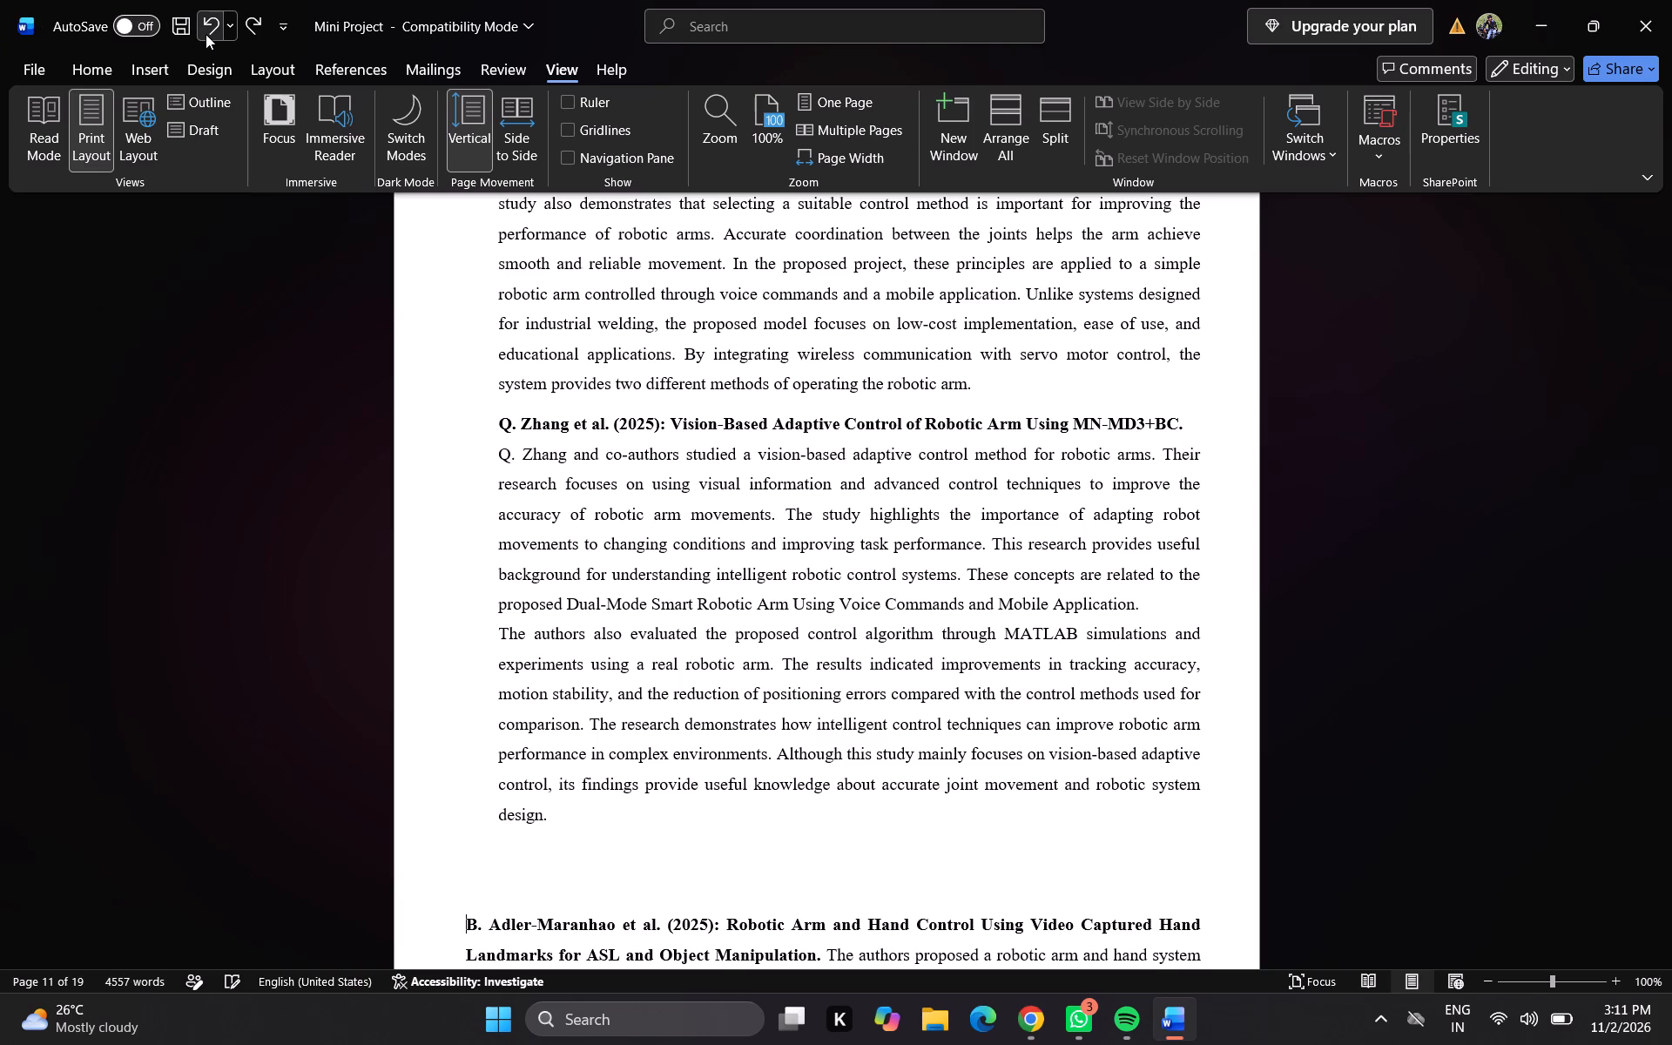
{"action": "left_click", "coordinate": [206, 34]}
{"action": "left_click", "coordinate": [206, 34]}
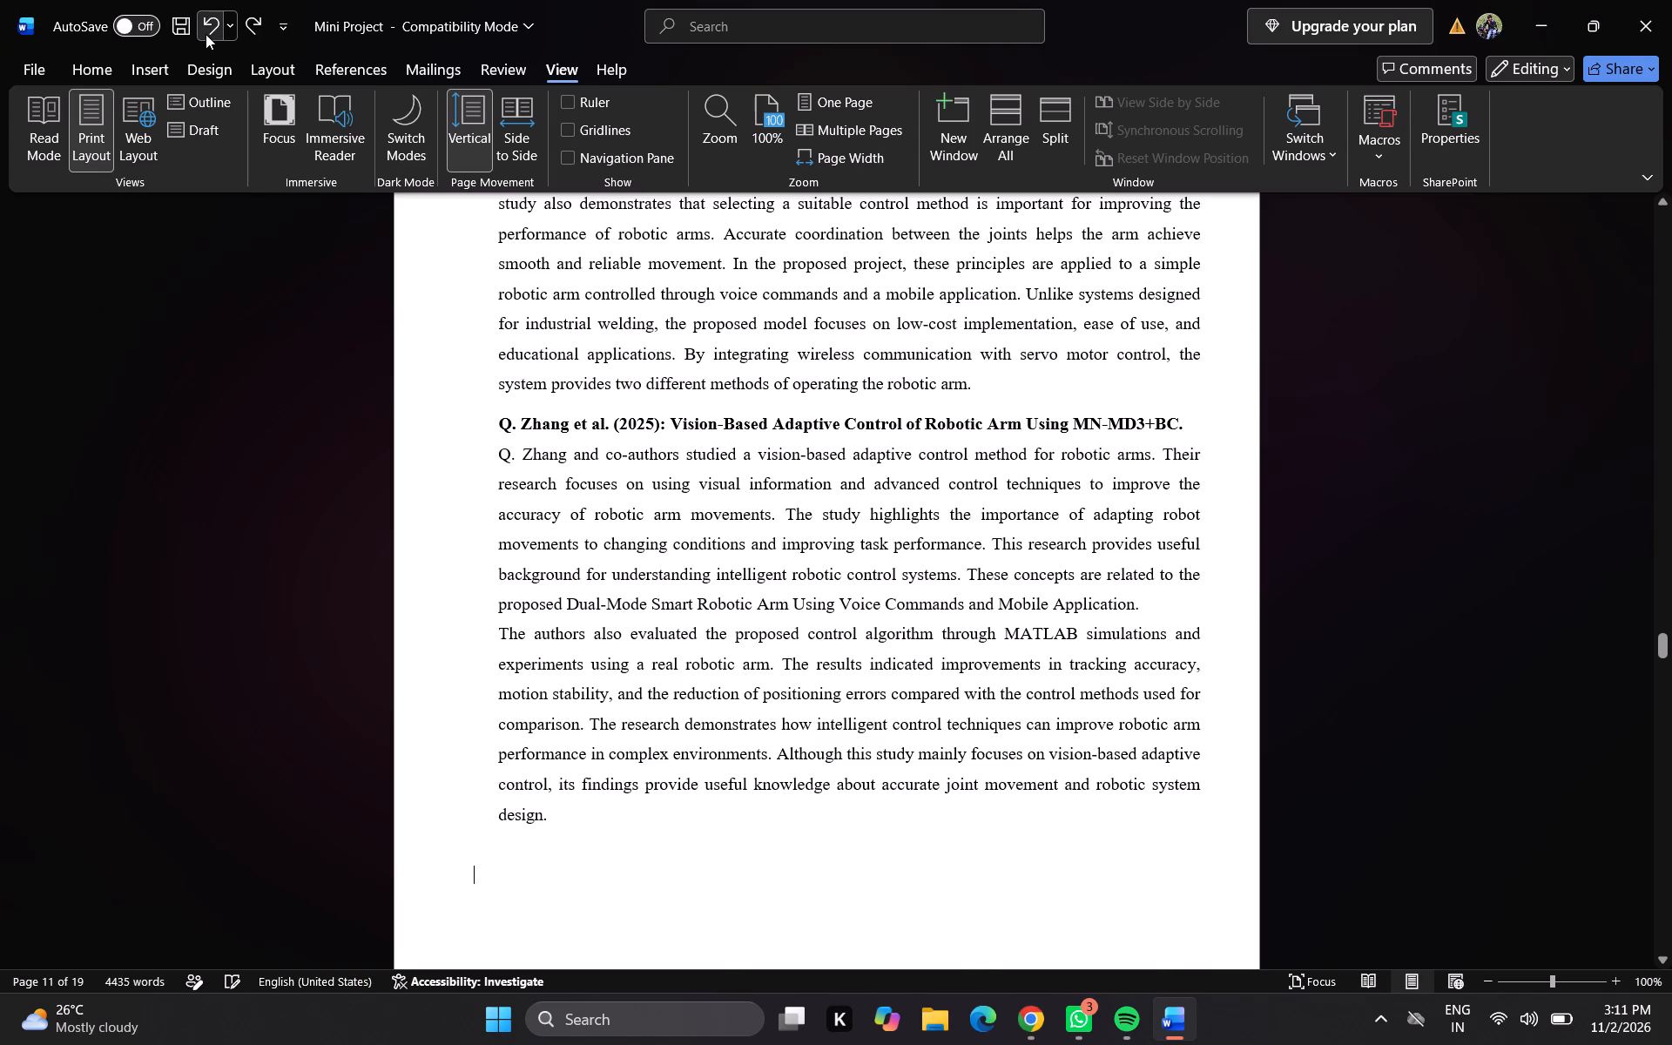
Paste the Robotic Arm and Hand Control entry again on a new line below the Vision-Based Adaptive Control entry.
{"action": "left_click", "coordinate": [560, 810]}
{"action": "key", "text": "Return"}
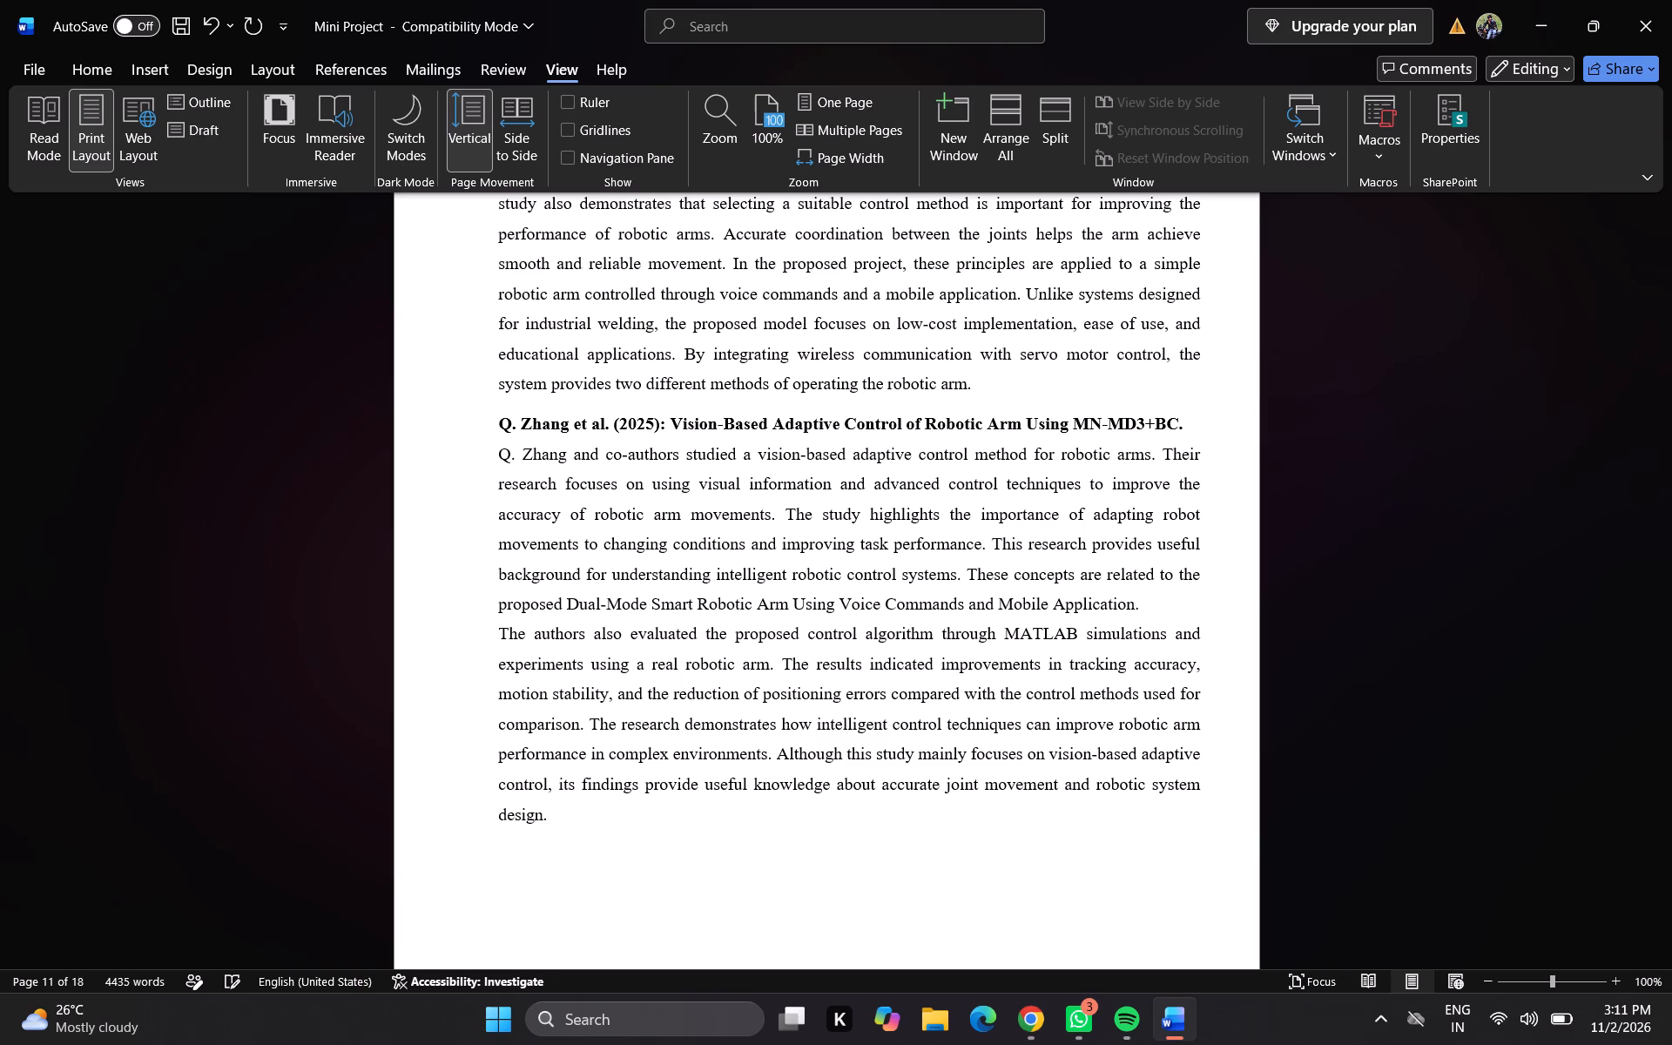
{"action": "key", "text": "ctrl+v"}
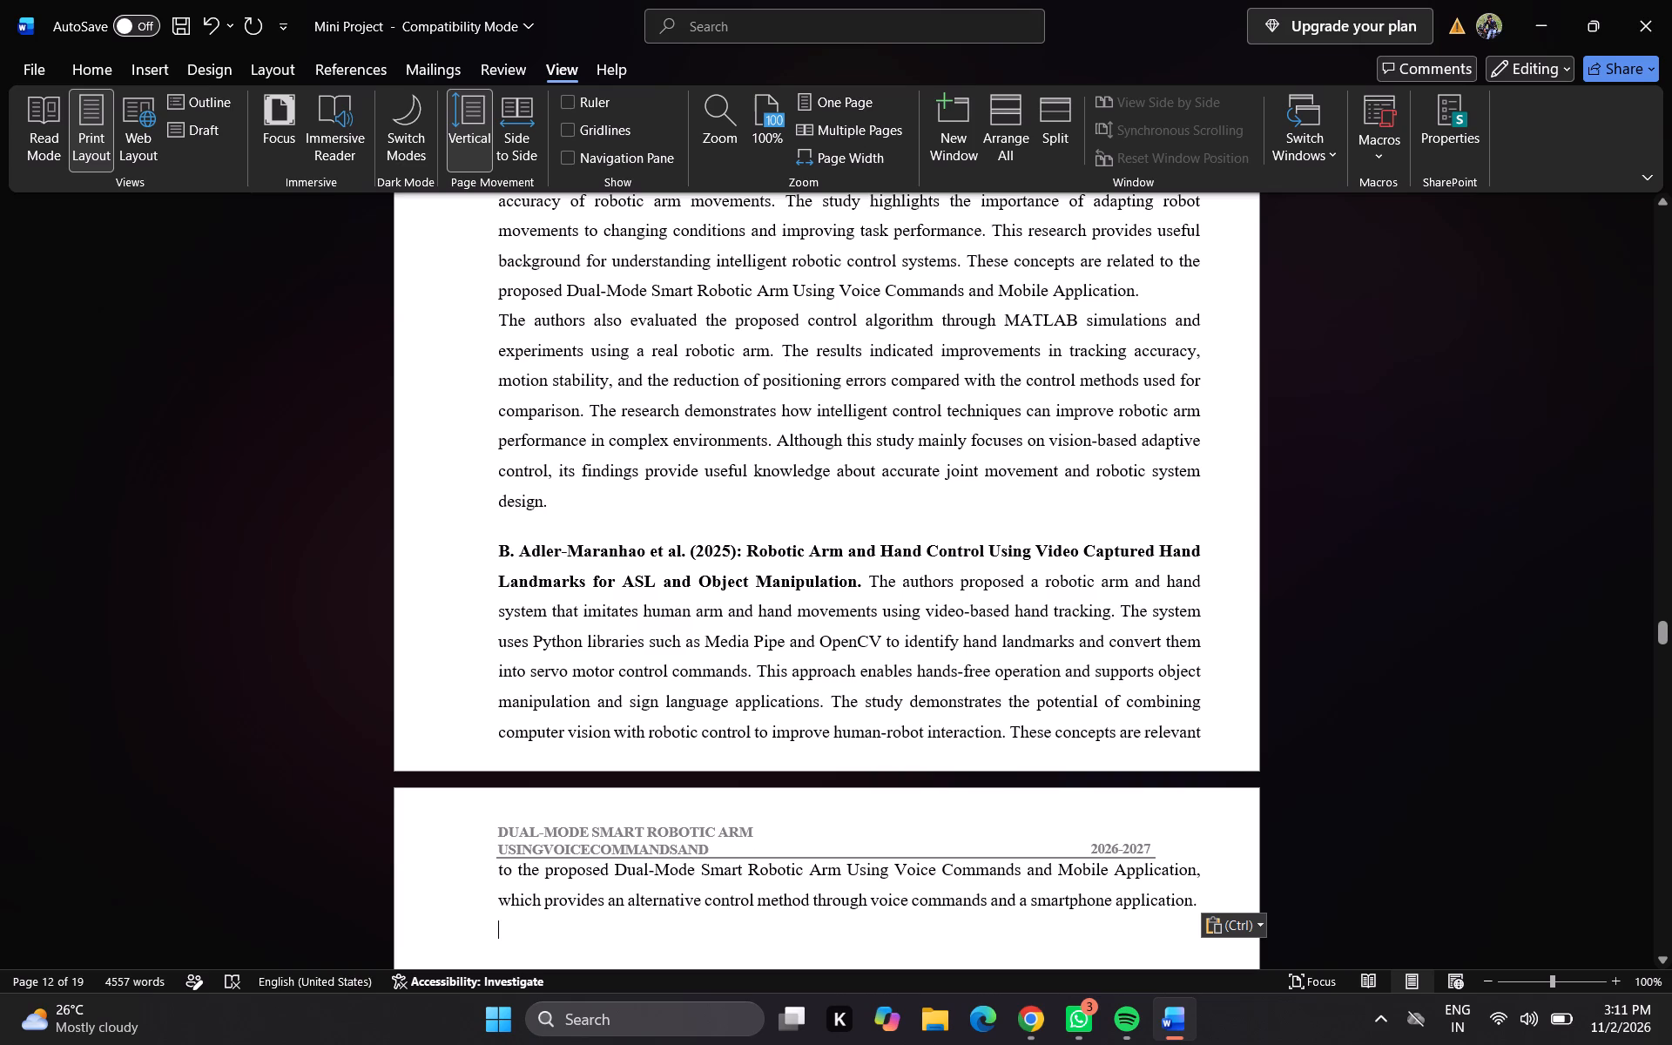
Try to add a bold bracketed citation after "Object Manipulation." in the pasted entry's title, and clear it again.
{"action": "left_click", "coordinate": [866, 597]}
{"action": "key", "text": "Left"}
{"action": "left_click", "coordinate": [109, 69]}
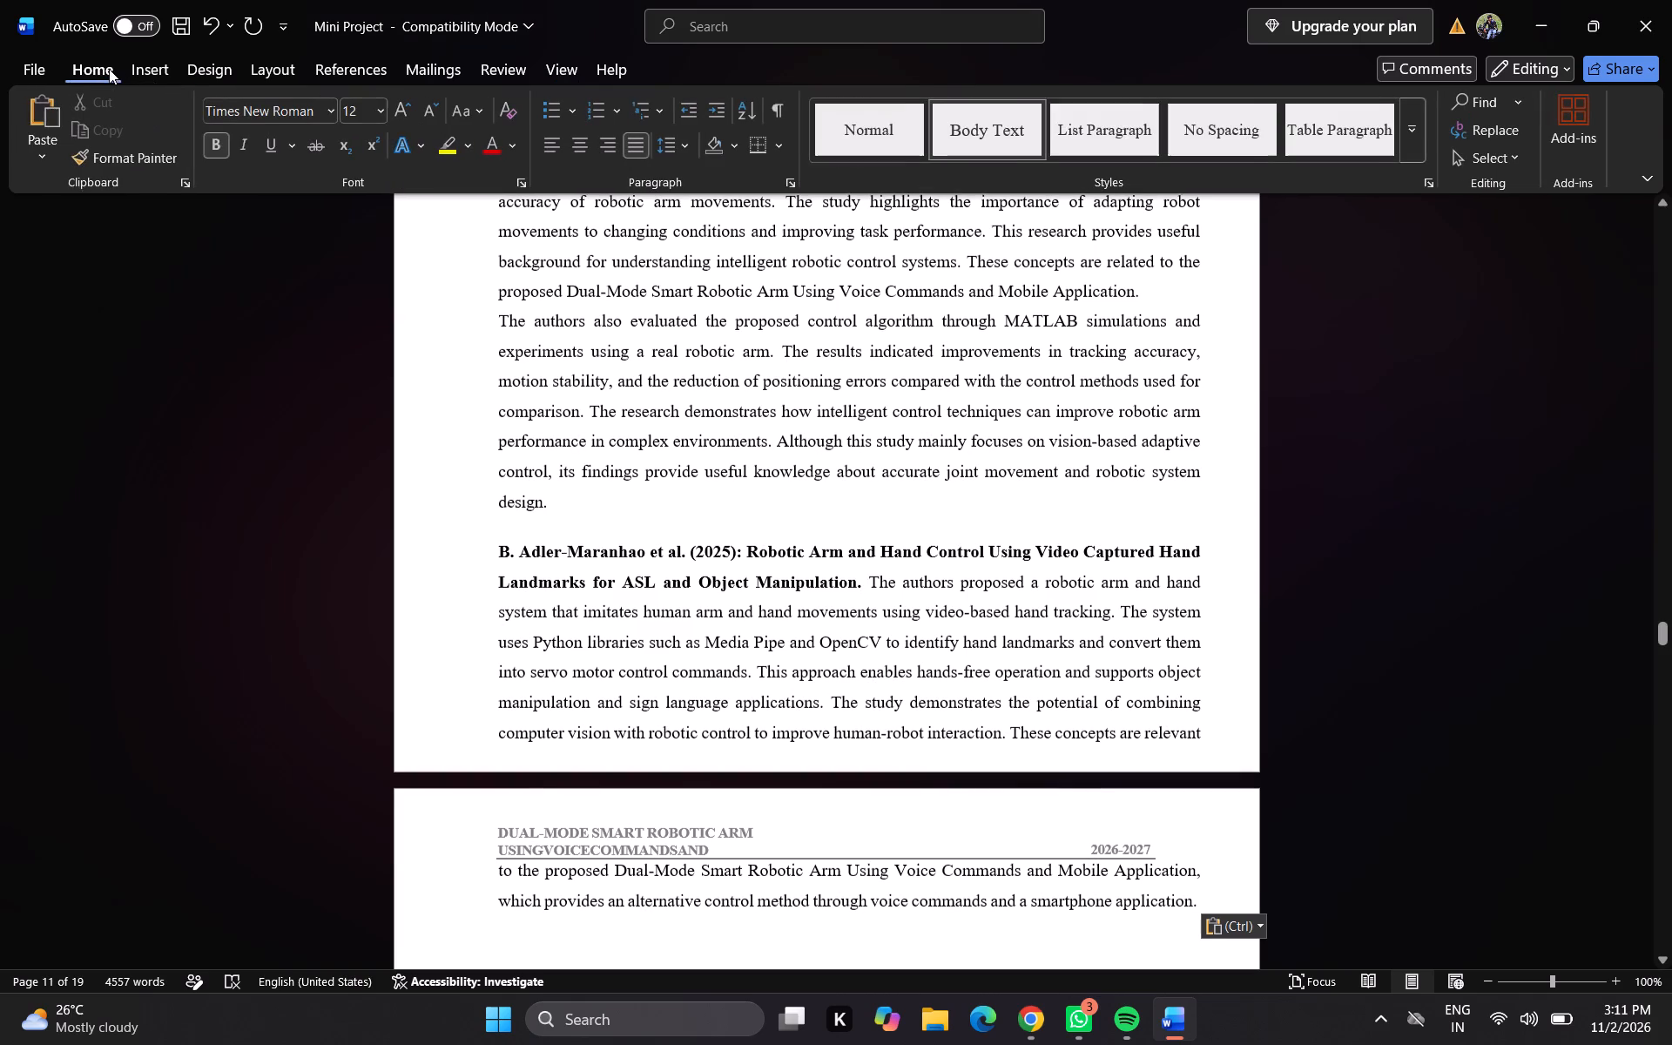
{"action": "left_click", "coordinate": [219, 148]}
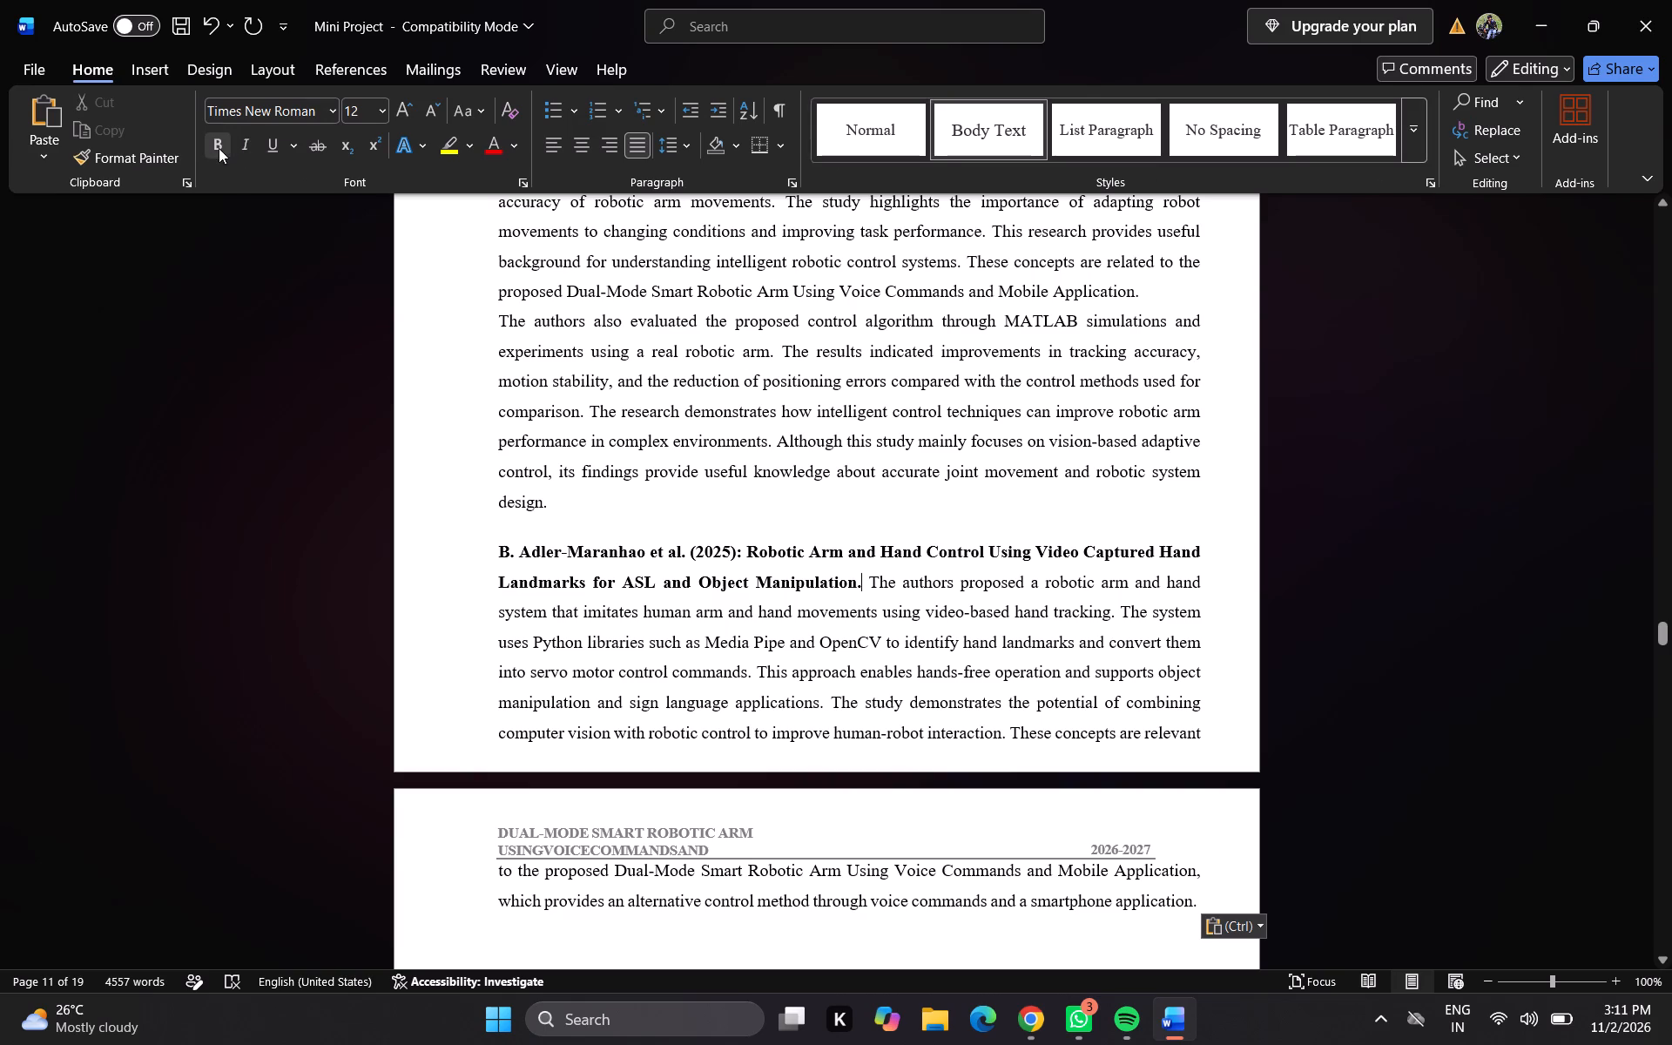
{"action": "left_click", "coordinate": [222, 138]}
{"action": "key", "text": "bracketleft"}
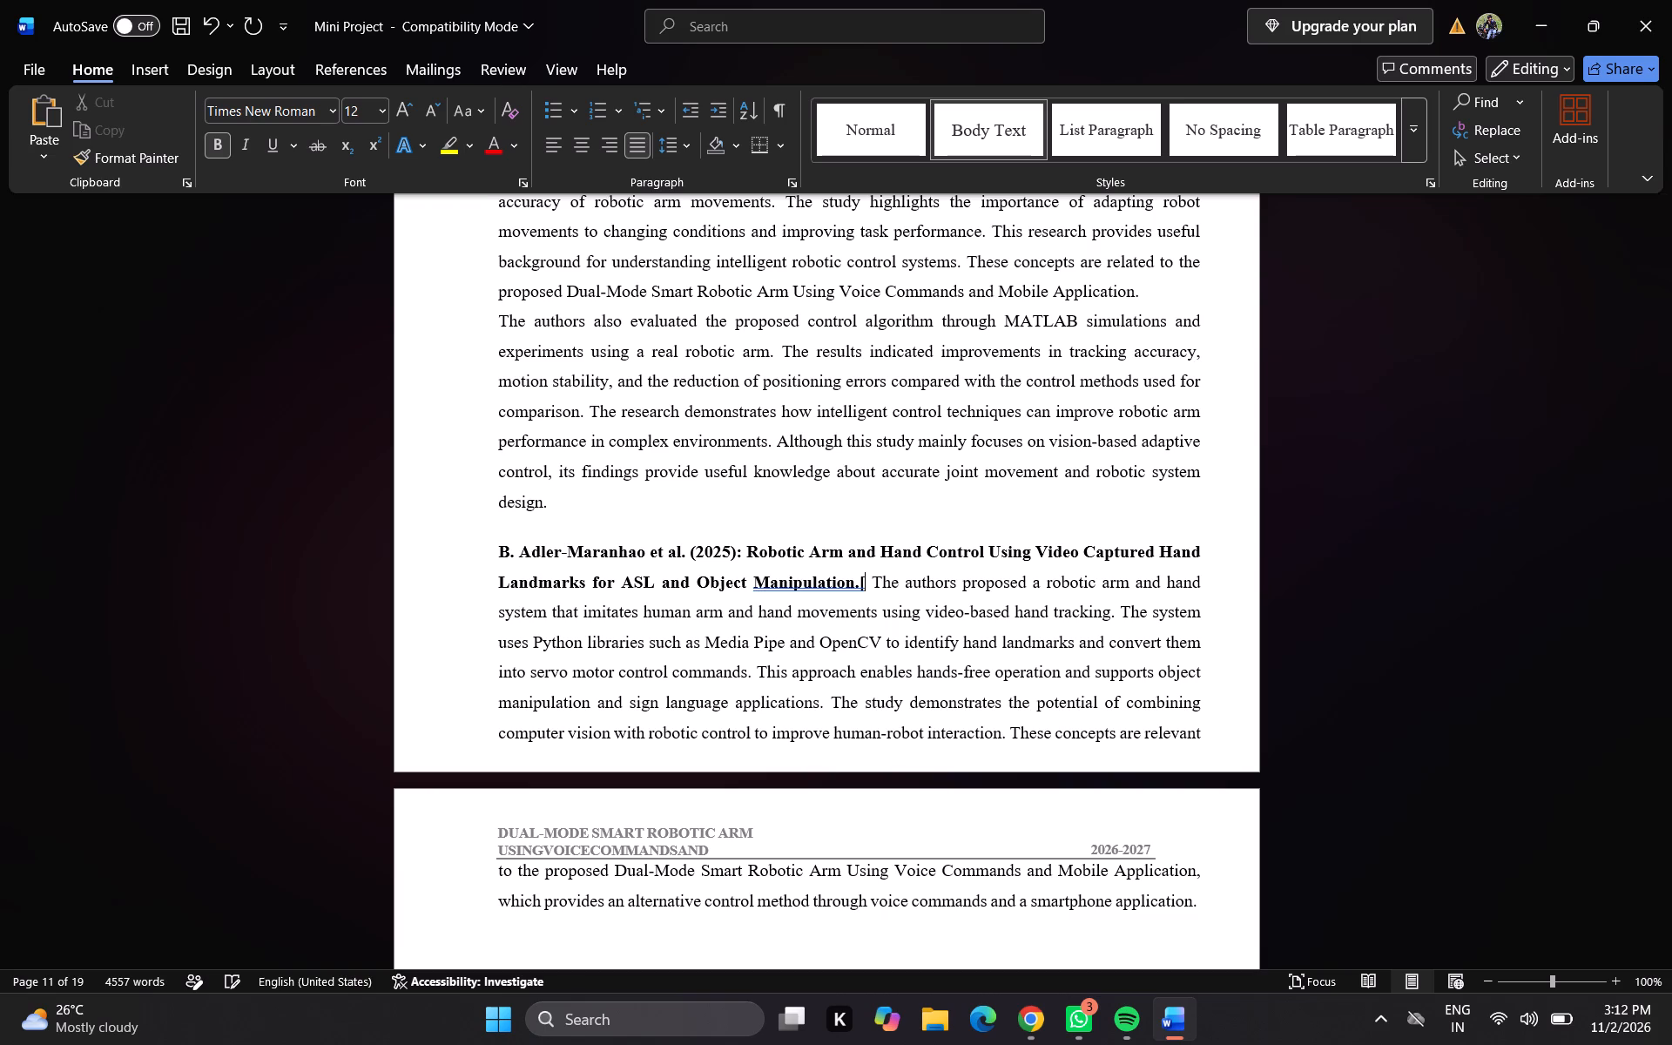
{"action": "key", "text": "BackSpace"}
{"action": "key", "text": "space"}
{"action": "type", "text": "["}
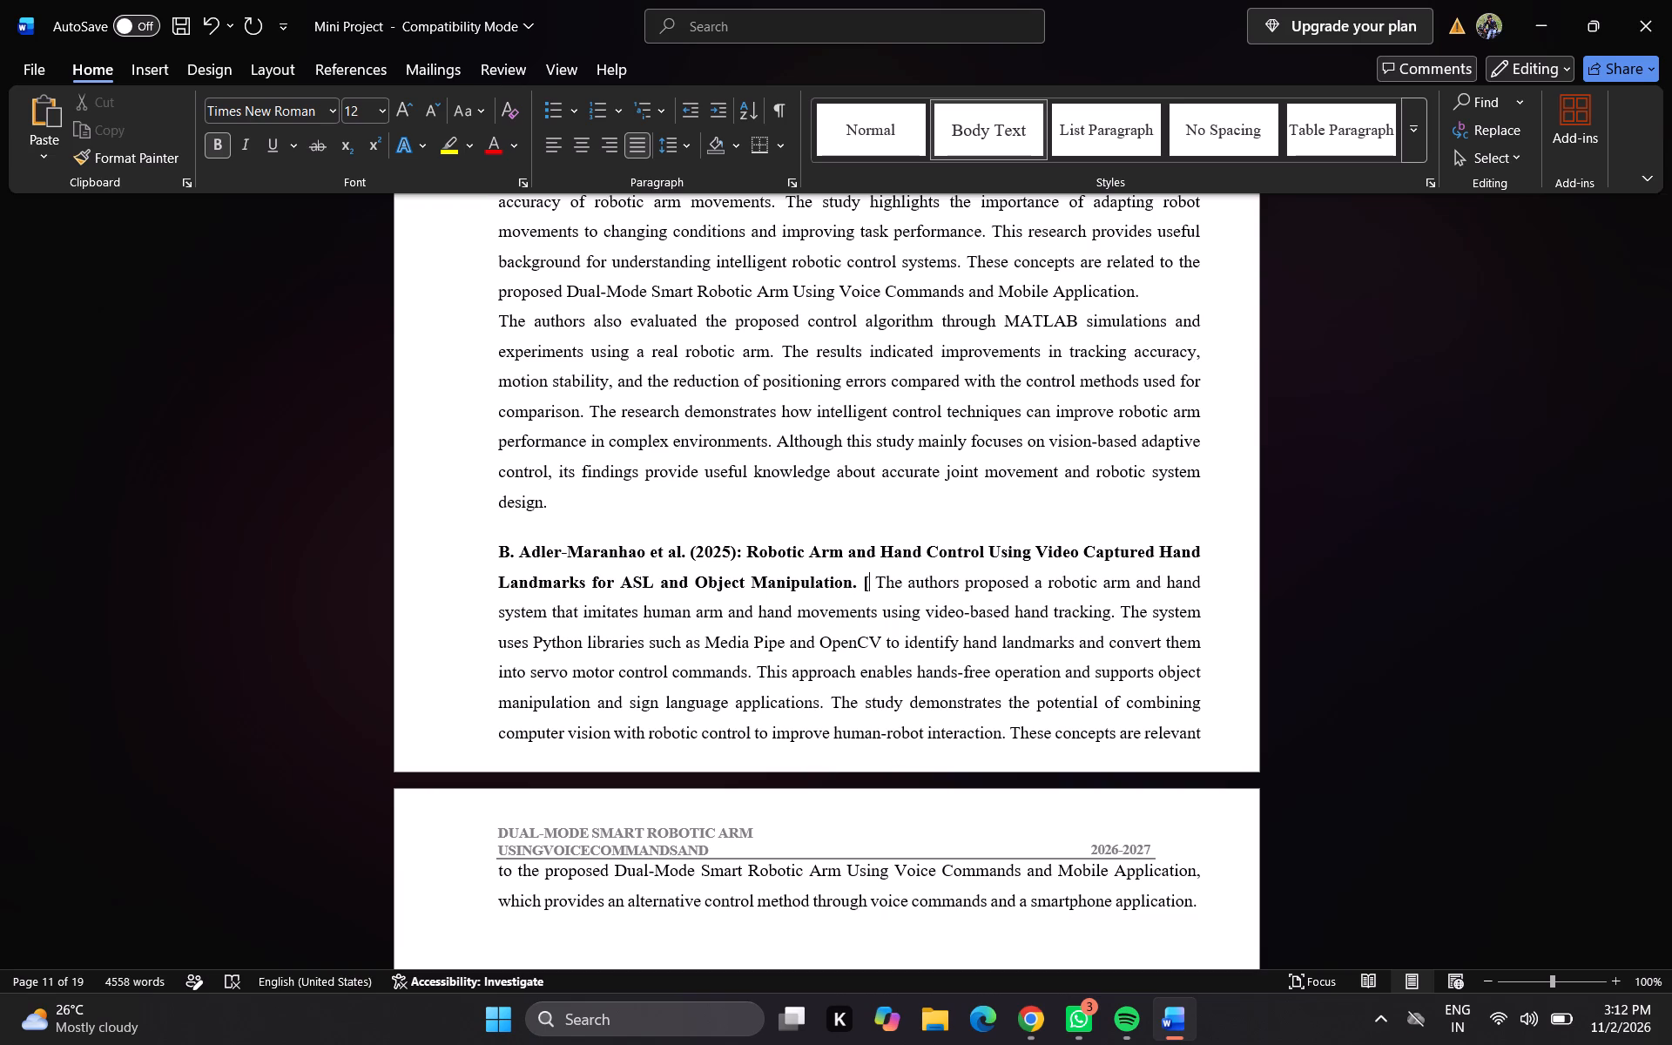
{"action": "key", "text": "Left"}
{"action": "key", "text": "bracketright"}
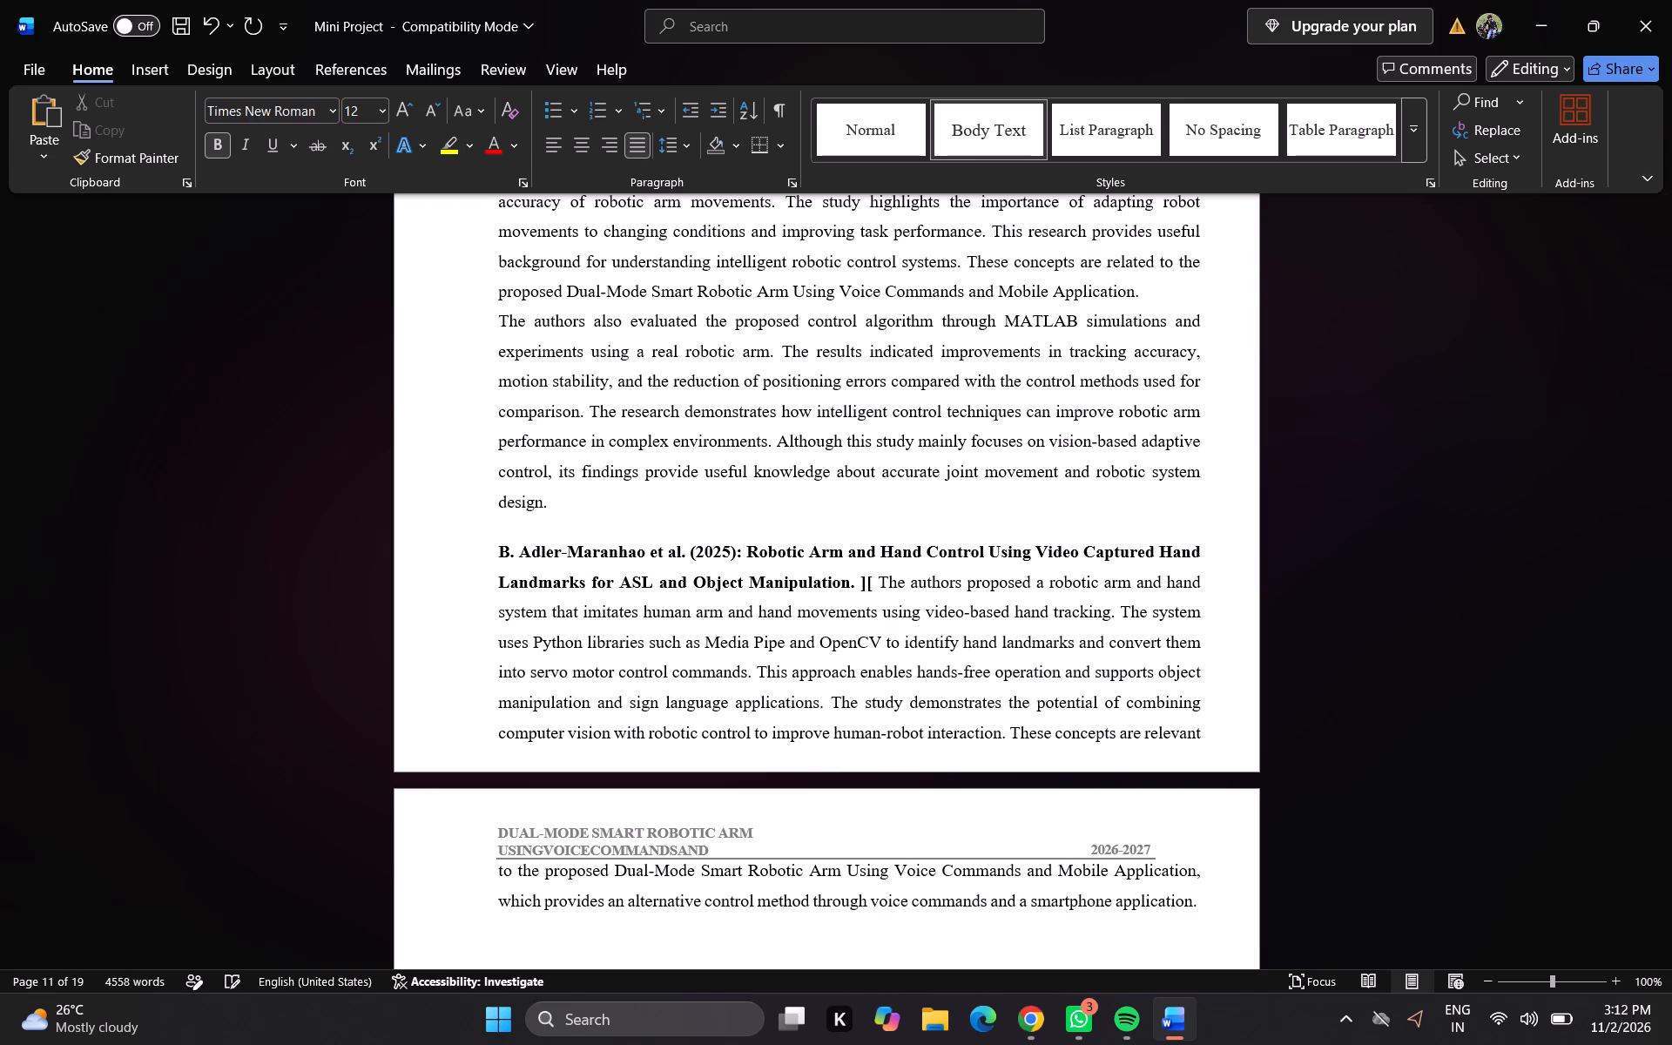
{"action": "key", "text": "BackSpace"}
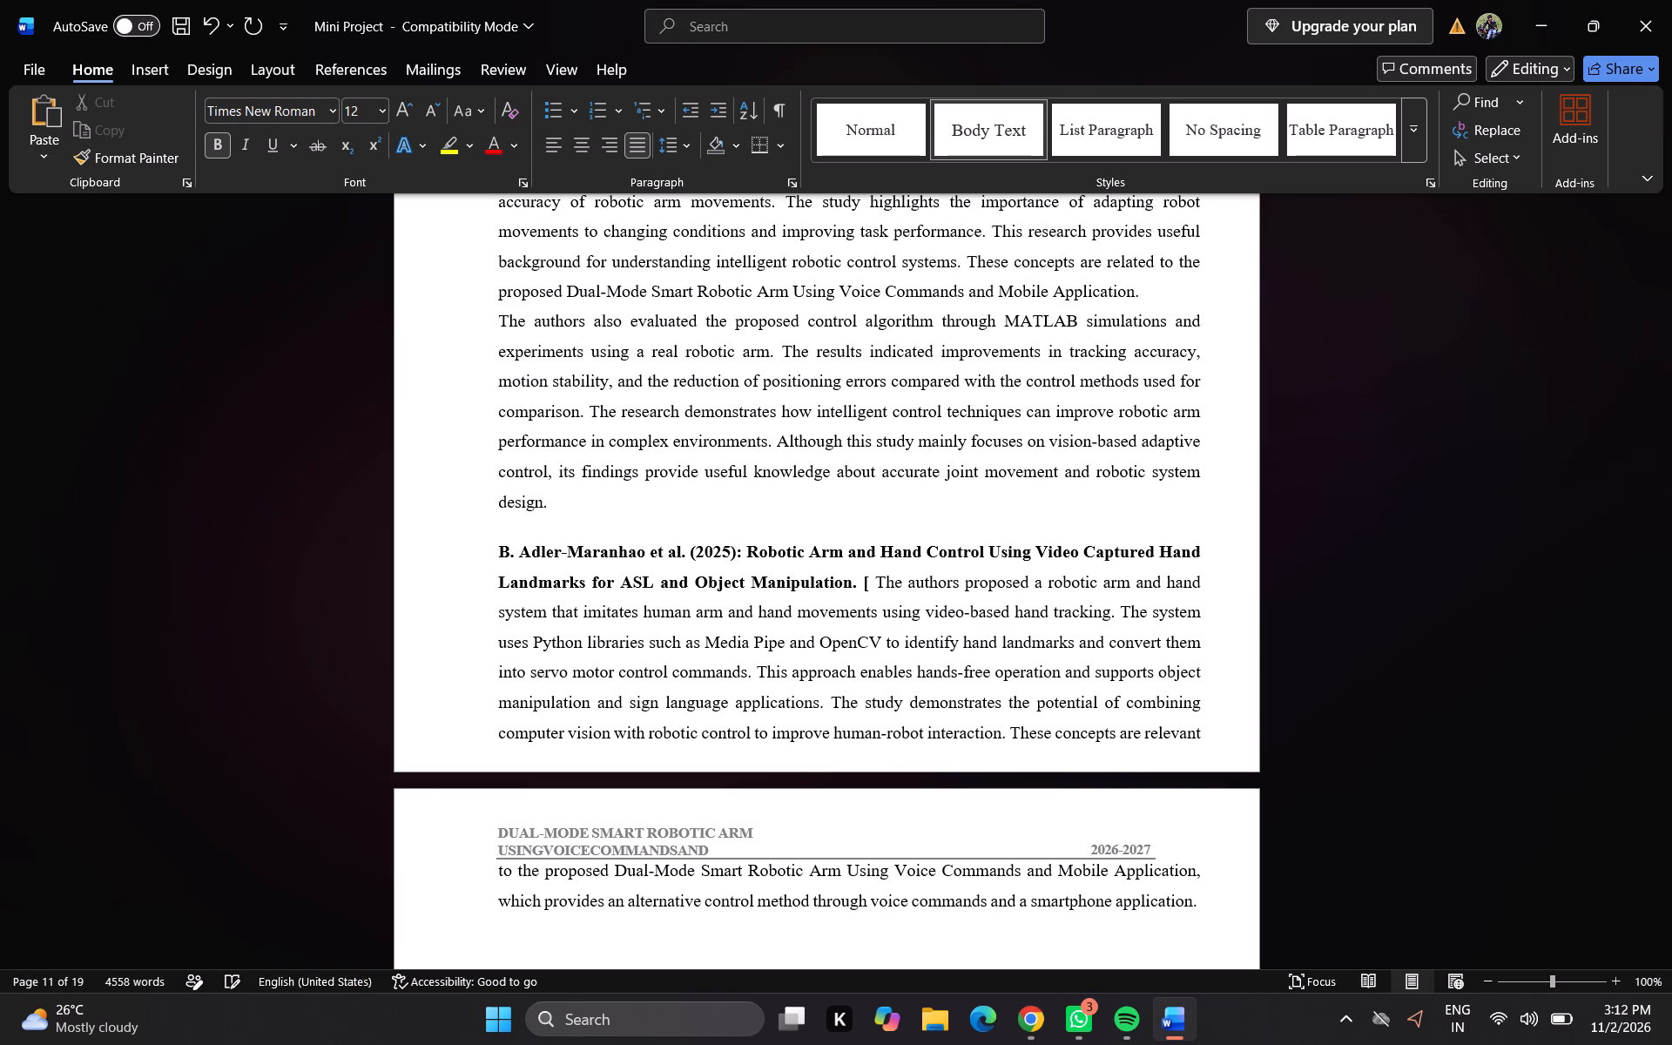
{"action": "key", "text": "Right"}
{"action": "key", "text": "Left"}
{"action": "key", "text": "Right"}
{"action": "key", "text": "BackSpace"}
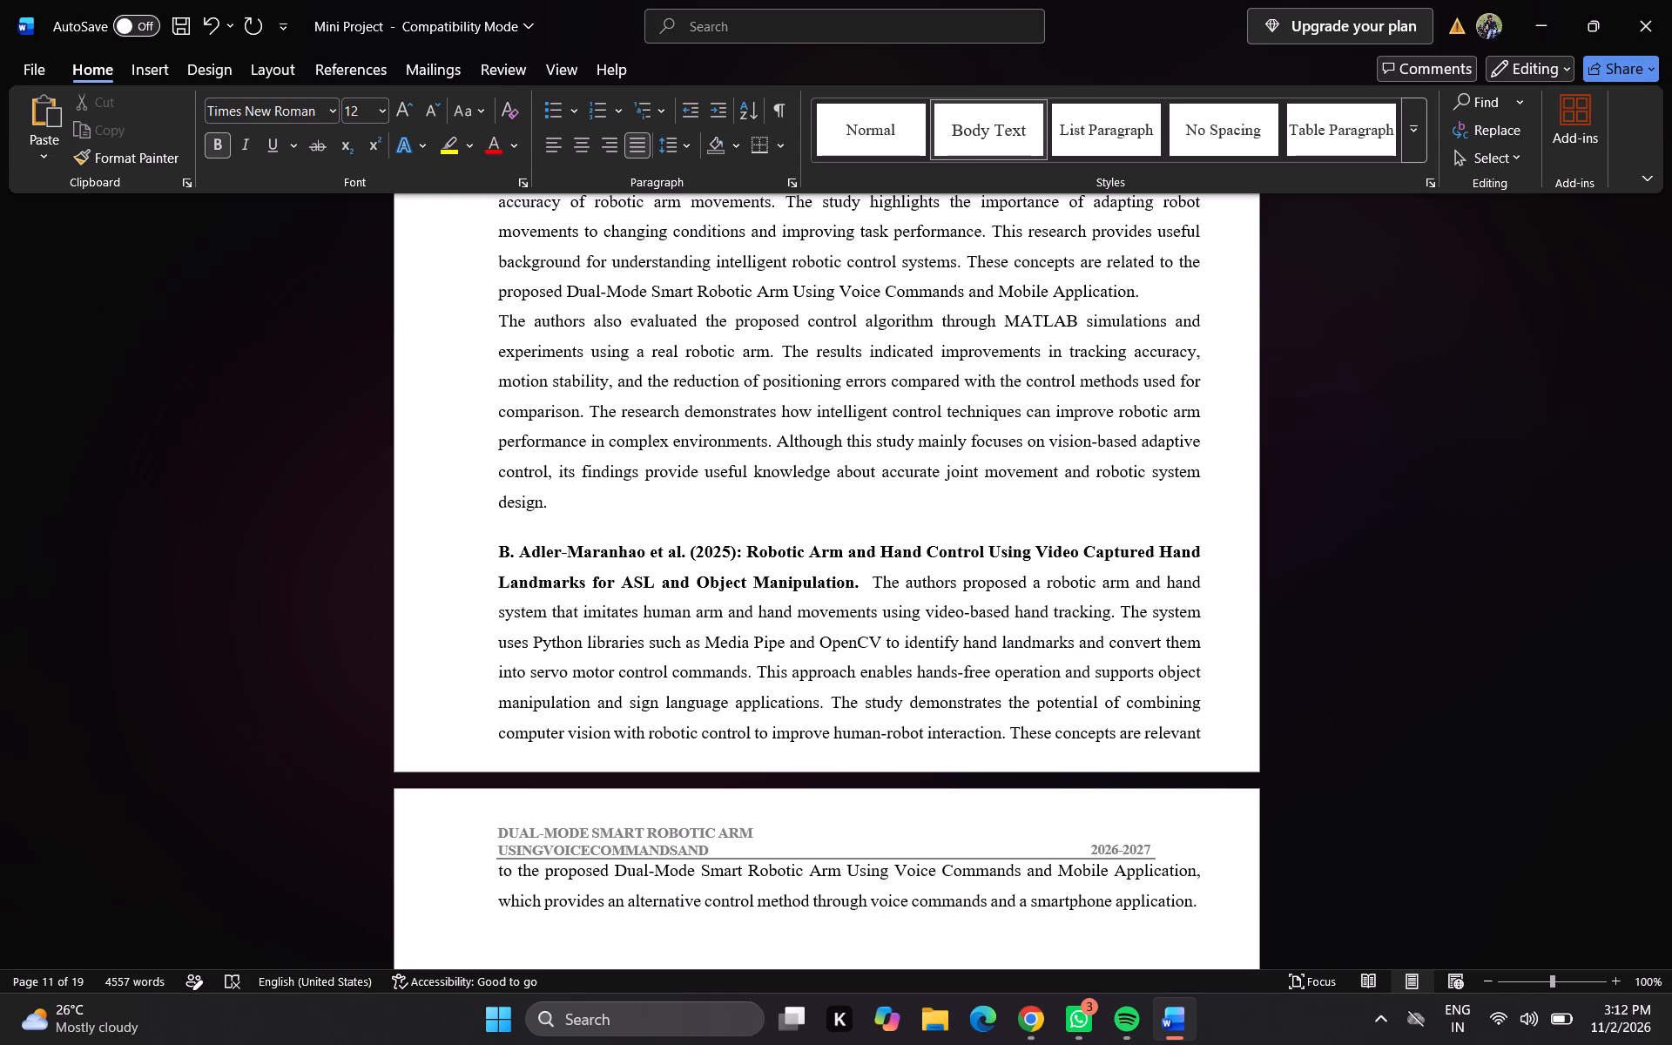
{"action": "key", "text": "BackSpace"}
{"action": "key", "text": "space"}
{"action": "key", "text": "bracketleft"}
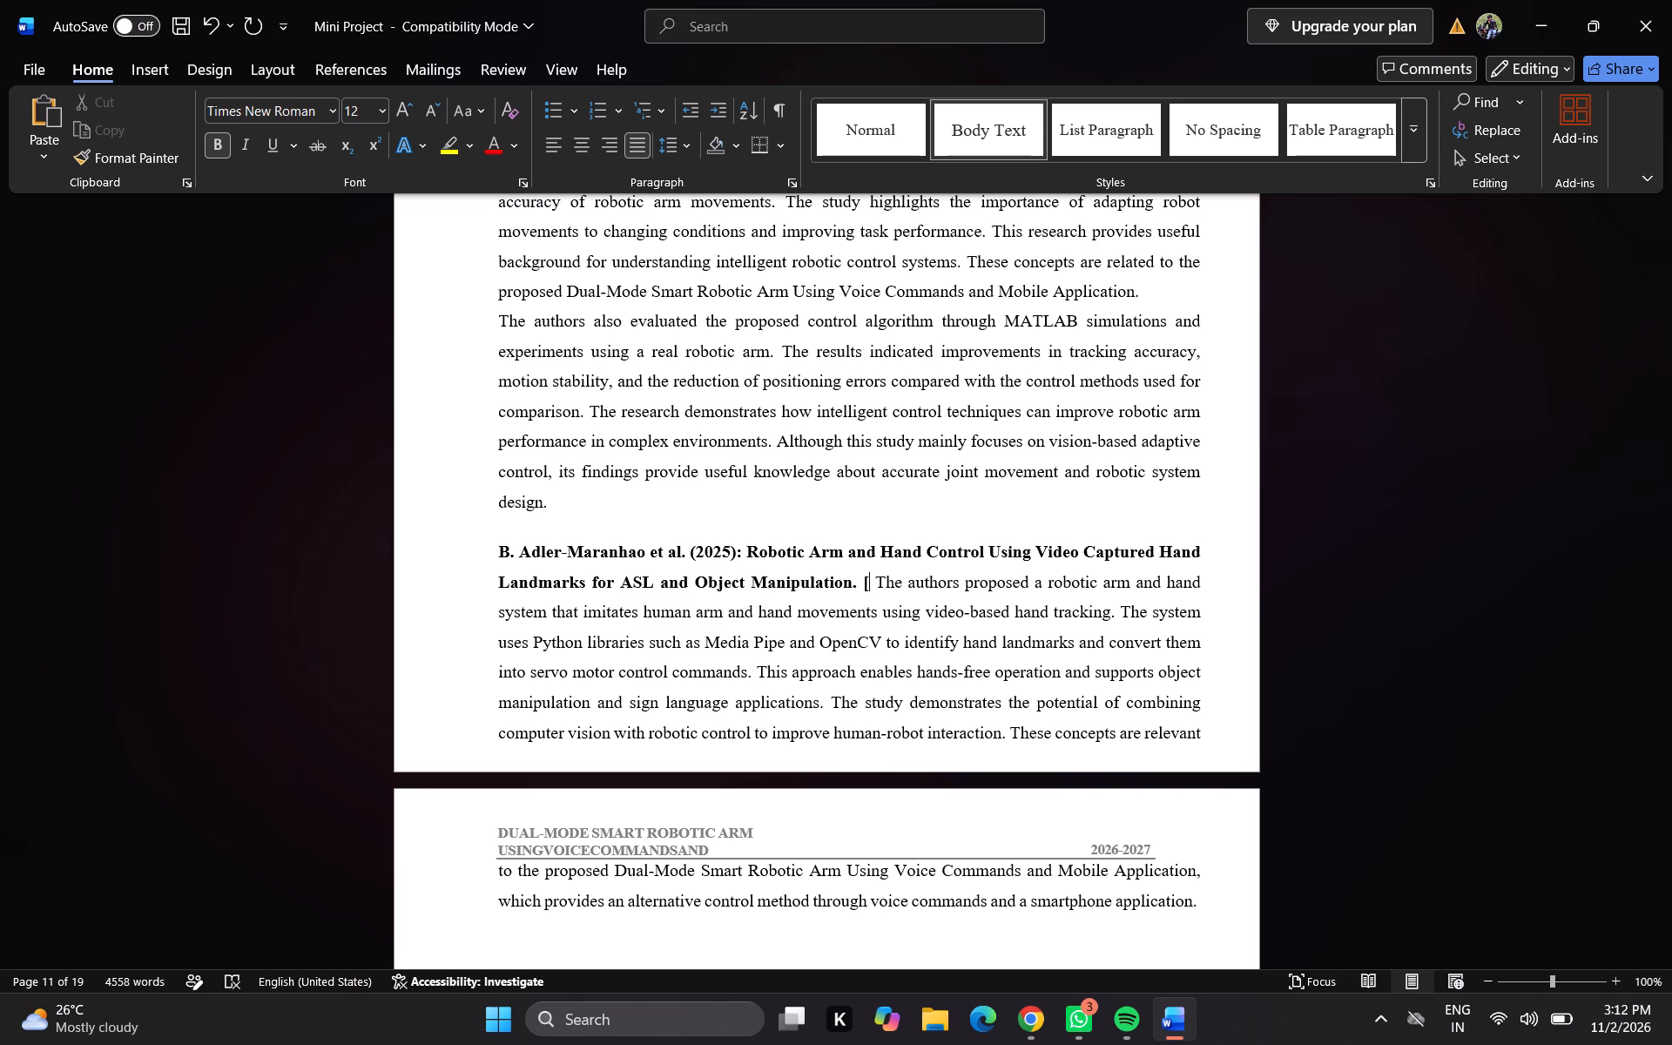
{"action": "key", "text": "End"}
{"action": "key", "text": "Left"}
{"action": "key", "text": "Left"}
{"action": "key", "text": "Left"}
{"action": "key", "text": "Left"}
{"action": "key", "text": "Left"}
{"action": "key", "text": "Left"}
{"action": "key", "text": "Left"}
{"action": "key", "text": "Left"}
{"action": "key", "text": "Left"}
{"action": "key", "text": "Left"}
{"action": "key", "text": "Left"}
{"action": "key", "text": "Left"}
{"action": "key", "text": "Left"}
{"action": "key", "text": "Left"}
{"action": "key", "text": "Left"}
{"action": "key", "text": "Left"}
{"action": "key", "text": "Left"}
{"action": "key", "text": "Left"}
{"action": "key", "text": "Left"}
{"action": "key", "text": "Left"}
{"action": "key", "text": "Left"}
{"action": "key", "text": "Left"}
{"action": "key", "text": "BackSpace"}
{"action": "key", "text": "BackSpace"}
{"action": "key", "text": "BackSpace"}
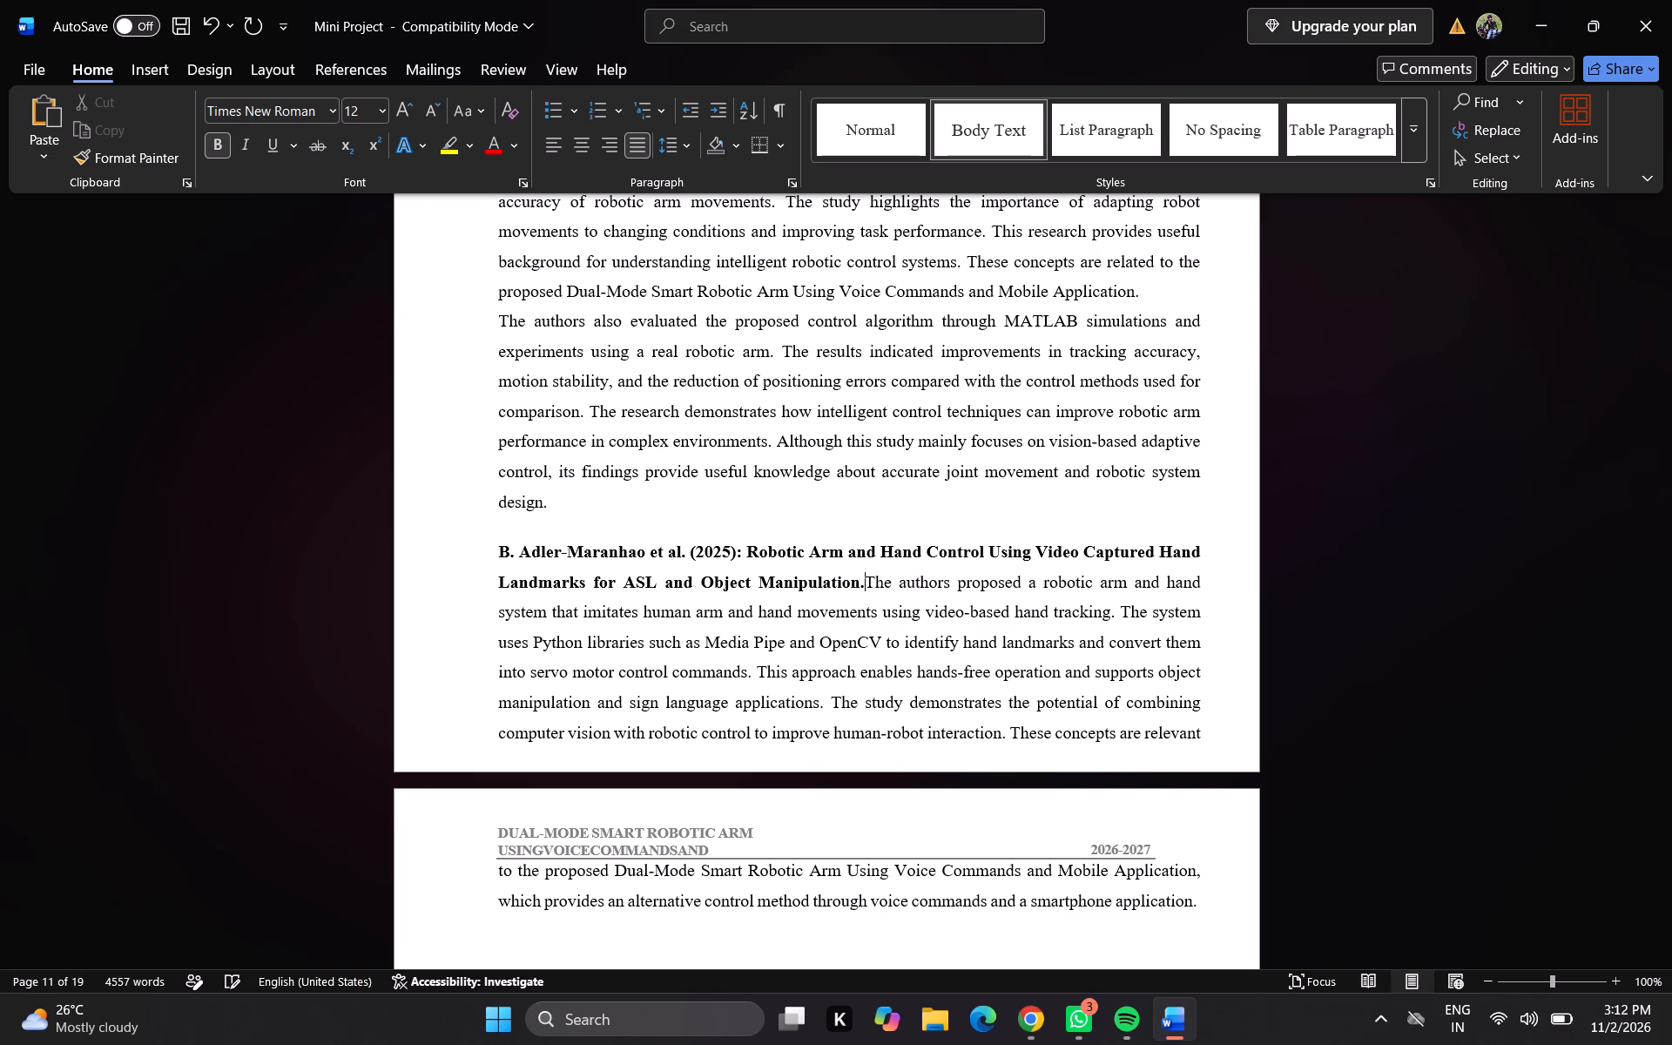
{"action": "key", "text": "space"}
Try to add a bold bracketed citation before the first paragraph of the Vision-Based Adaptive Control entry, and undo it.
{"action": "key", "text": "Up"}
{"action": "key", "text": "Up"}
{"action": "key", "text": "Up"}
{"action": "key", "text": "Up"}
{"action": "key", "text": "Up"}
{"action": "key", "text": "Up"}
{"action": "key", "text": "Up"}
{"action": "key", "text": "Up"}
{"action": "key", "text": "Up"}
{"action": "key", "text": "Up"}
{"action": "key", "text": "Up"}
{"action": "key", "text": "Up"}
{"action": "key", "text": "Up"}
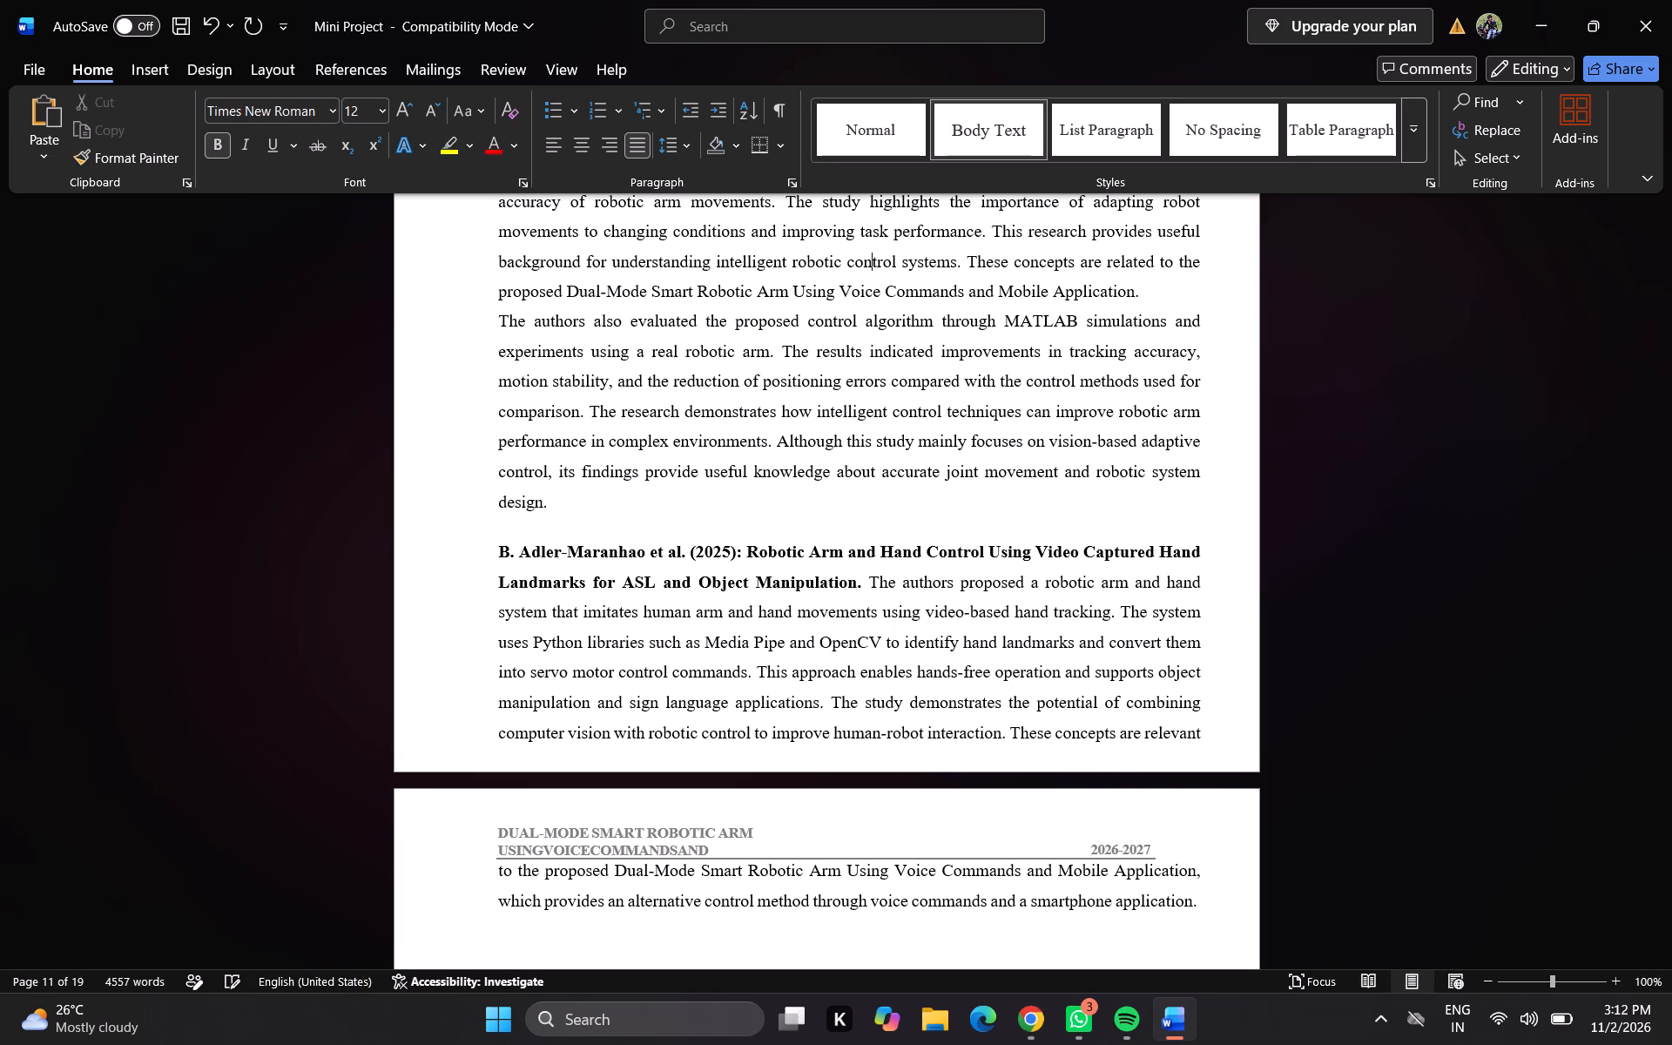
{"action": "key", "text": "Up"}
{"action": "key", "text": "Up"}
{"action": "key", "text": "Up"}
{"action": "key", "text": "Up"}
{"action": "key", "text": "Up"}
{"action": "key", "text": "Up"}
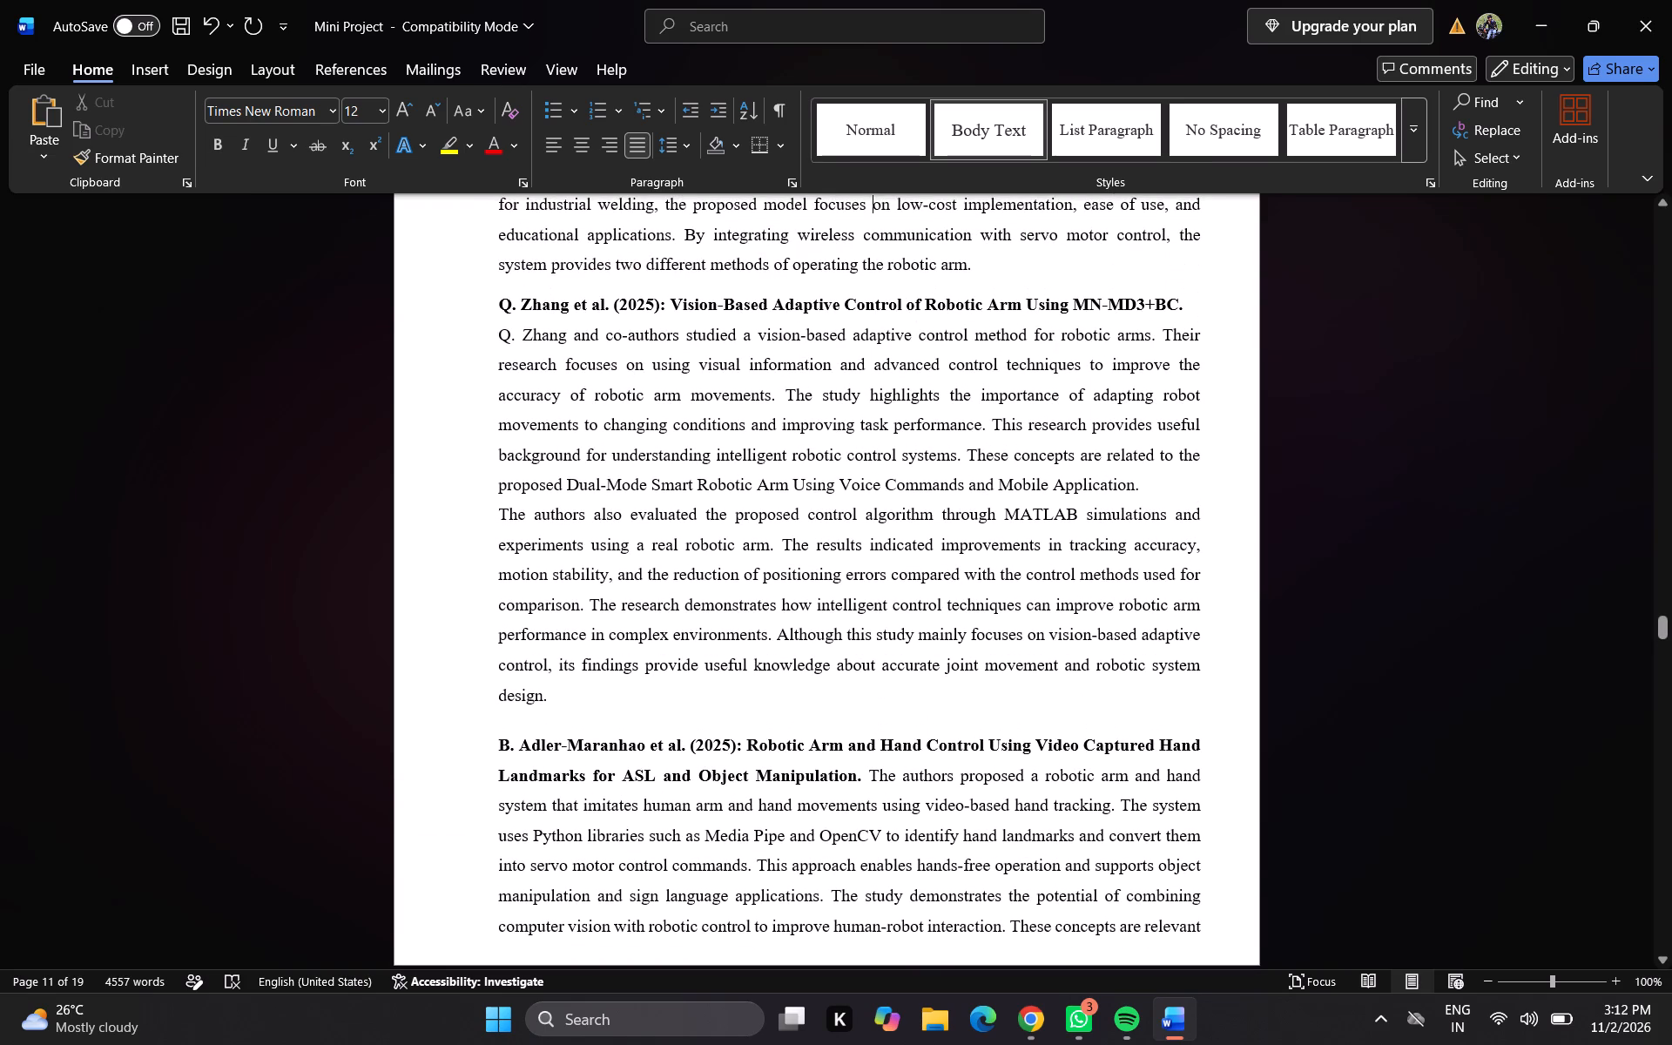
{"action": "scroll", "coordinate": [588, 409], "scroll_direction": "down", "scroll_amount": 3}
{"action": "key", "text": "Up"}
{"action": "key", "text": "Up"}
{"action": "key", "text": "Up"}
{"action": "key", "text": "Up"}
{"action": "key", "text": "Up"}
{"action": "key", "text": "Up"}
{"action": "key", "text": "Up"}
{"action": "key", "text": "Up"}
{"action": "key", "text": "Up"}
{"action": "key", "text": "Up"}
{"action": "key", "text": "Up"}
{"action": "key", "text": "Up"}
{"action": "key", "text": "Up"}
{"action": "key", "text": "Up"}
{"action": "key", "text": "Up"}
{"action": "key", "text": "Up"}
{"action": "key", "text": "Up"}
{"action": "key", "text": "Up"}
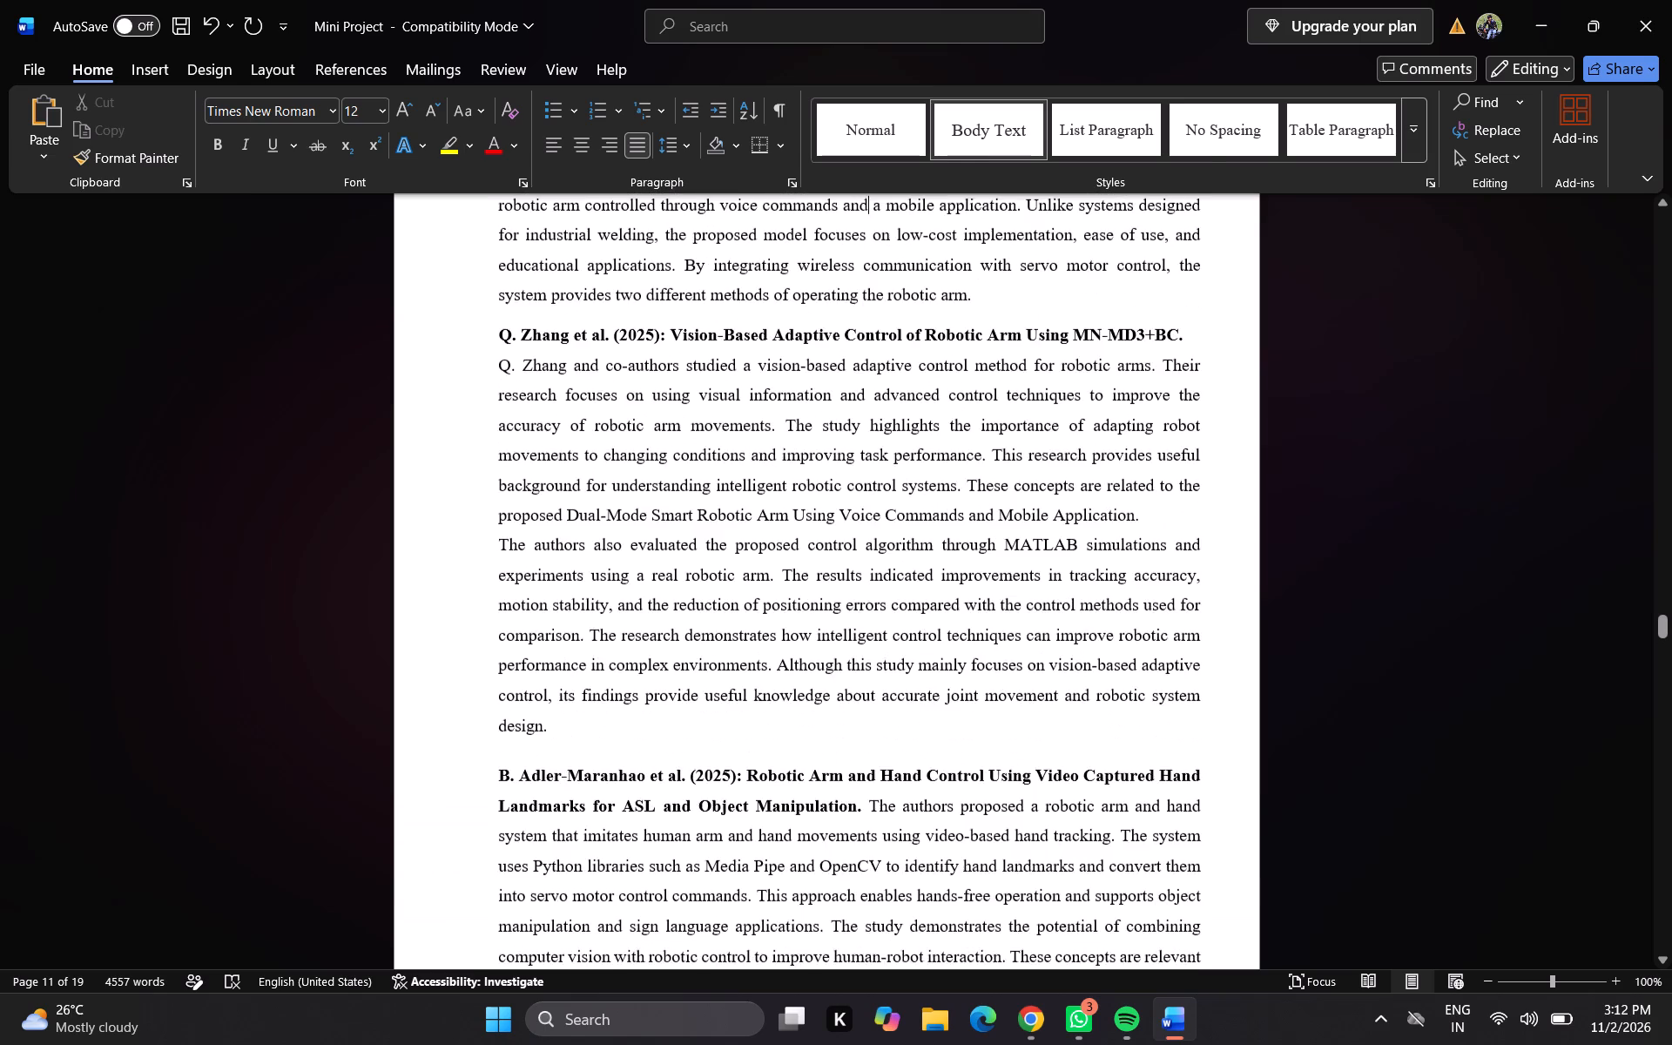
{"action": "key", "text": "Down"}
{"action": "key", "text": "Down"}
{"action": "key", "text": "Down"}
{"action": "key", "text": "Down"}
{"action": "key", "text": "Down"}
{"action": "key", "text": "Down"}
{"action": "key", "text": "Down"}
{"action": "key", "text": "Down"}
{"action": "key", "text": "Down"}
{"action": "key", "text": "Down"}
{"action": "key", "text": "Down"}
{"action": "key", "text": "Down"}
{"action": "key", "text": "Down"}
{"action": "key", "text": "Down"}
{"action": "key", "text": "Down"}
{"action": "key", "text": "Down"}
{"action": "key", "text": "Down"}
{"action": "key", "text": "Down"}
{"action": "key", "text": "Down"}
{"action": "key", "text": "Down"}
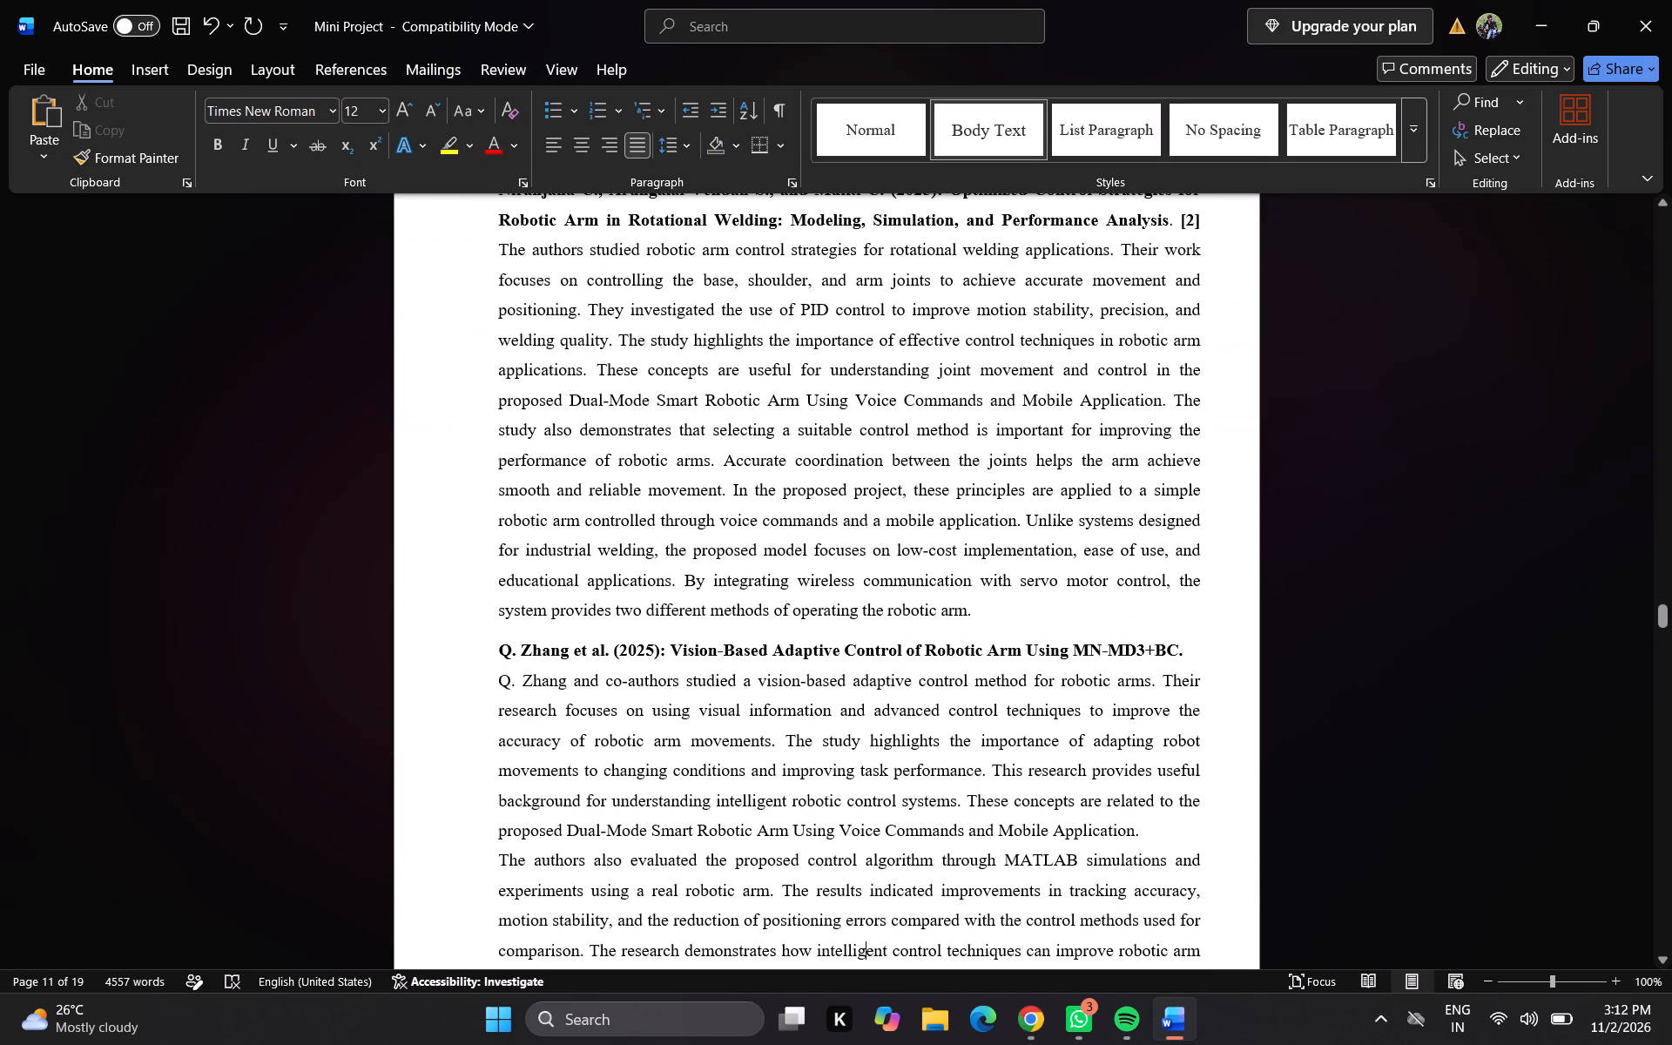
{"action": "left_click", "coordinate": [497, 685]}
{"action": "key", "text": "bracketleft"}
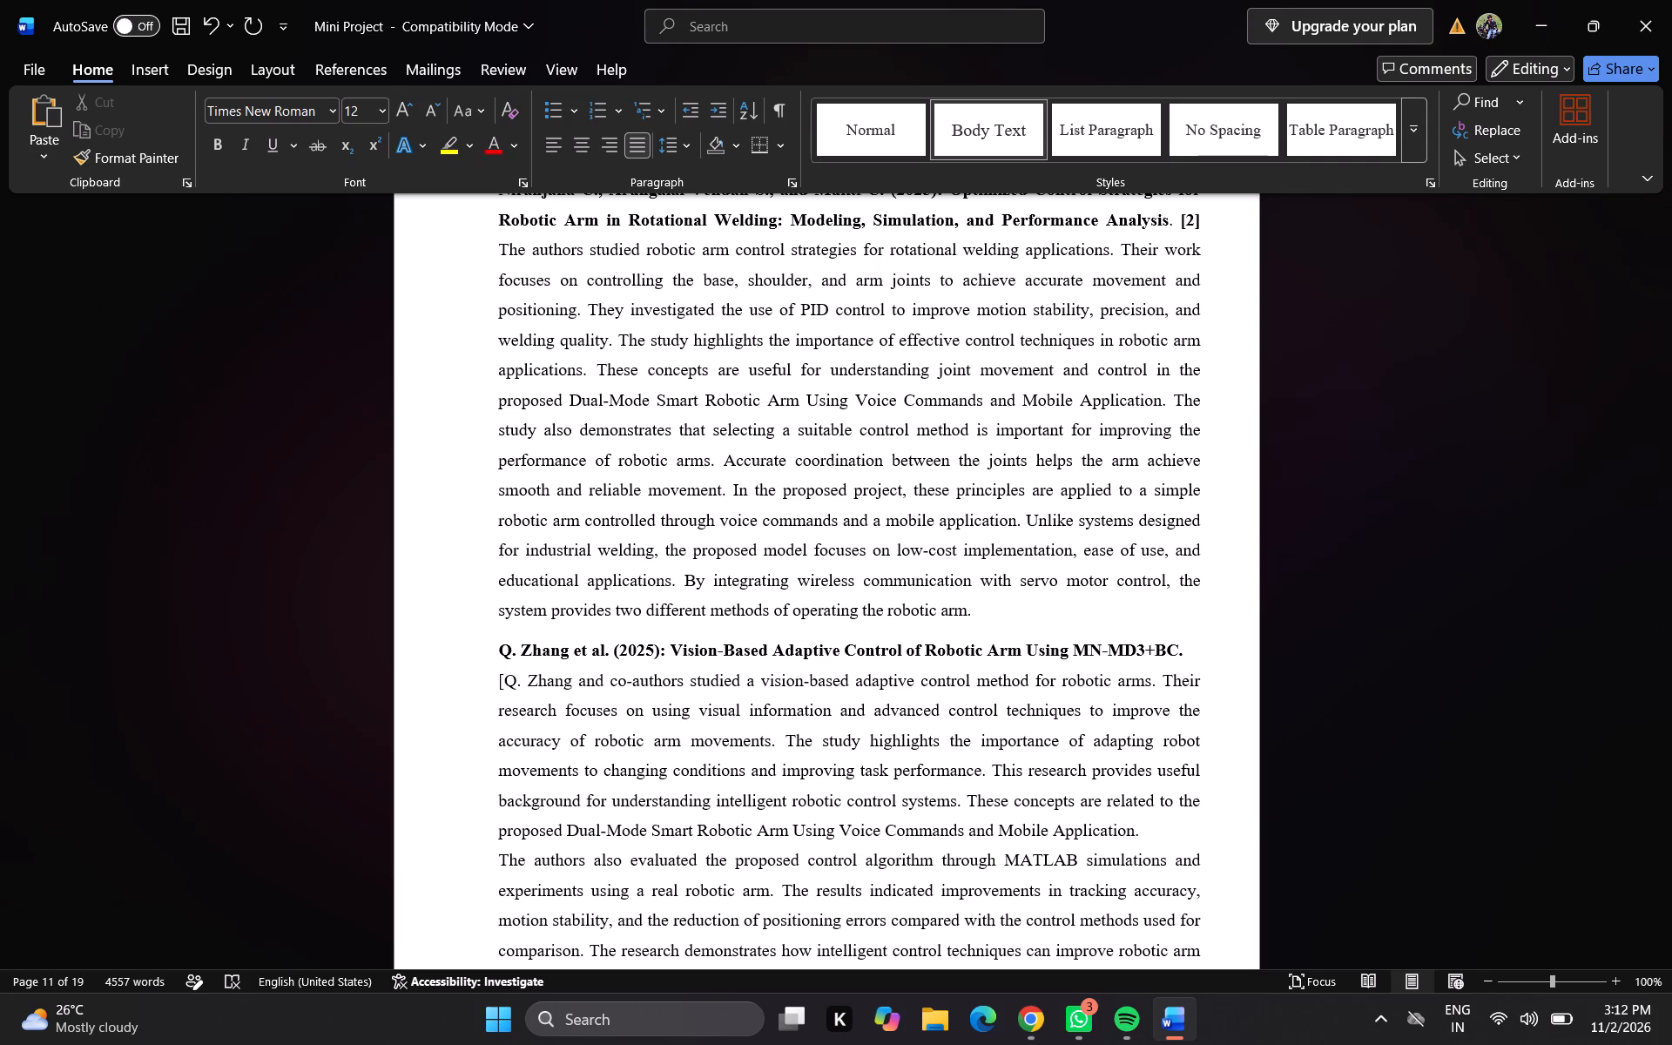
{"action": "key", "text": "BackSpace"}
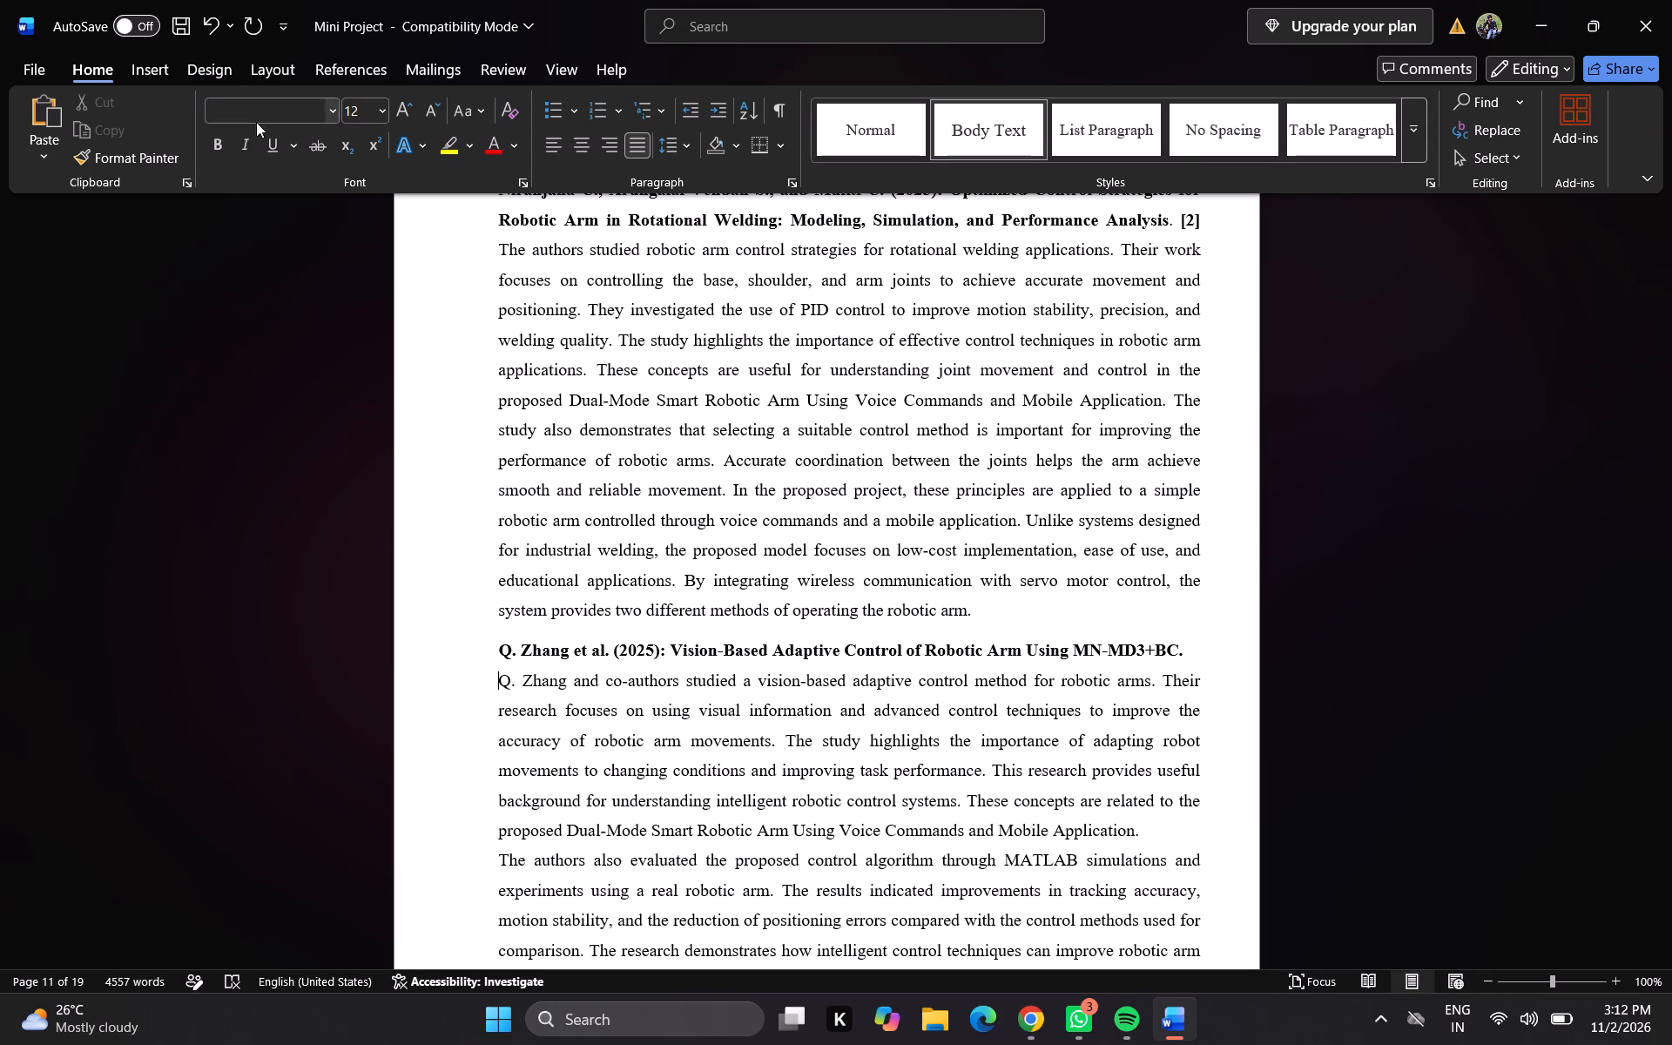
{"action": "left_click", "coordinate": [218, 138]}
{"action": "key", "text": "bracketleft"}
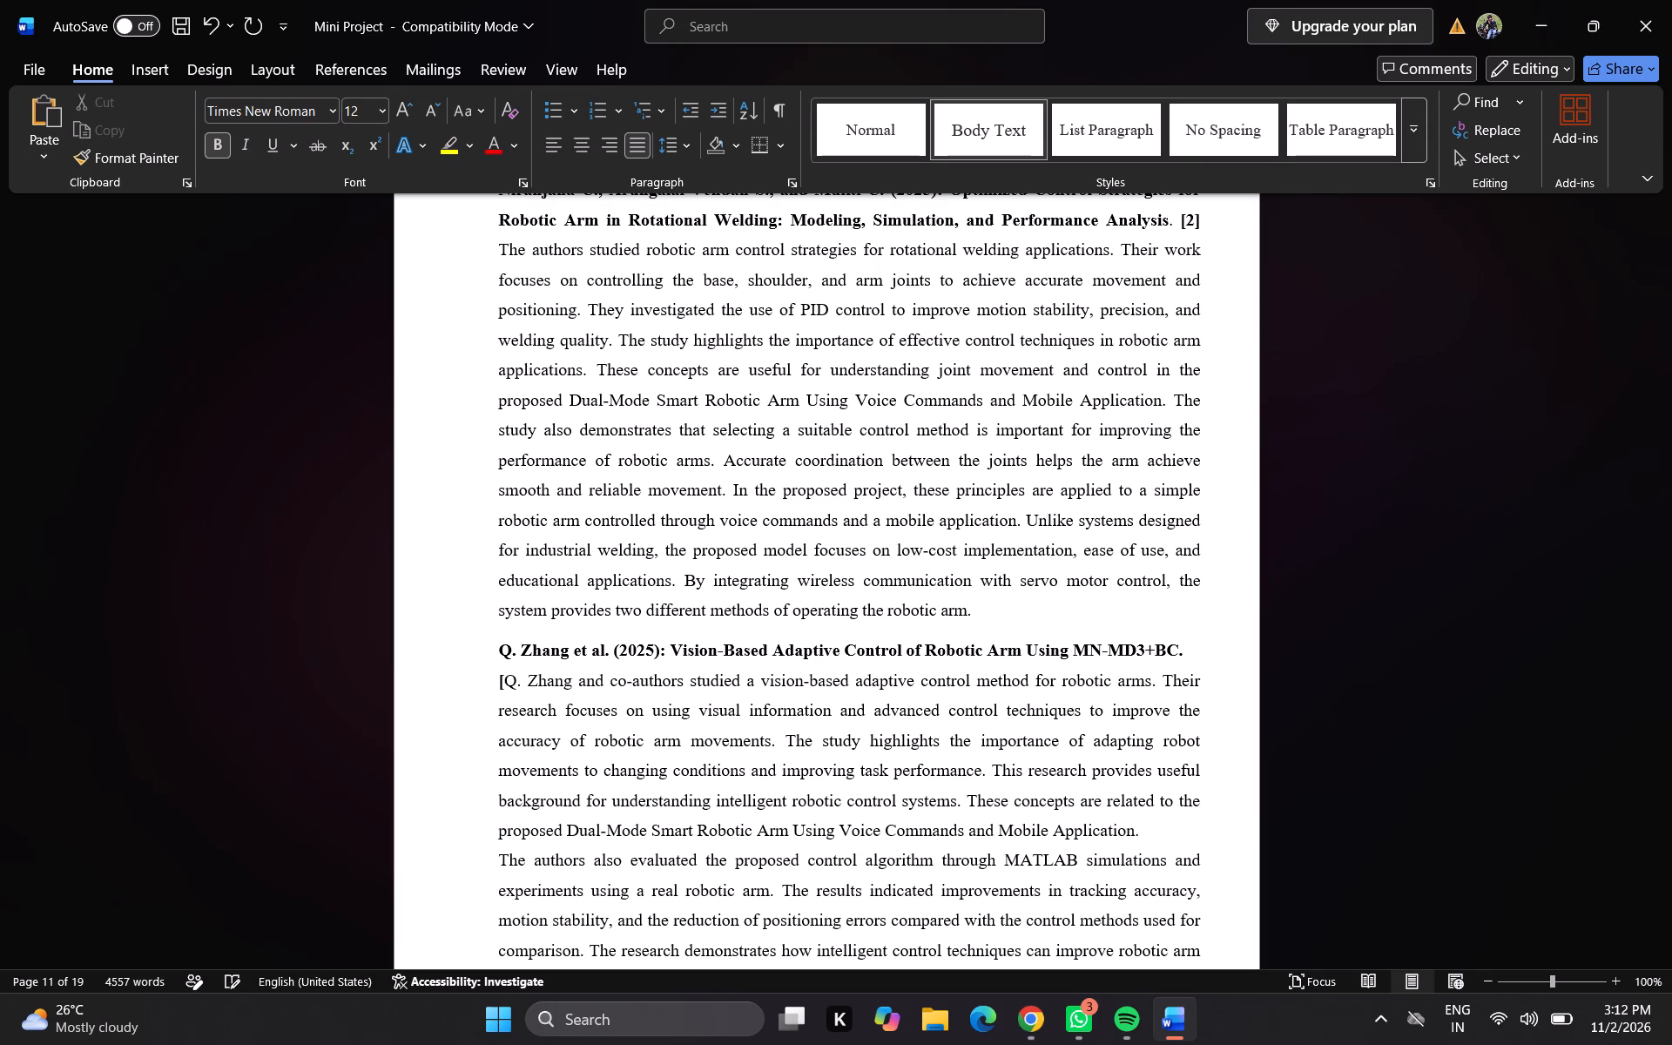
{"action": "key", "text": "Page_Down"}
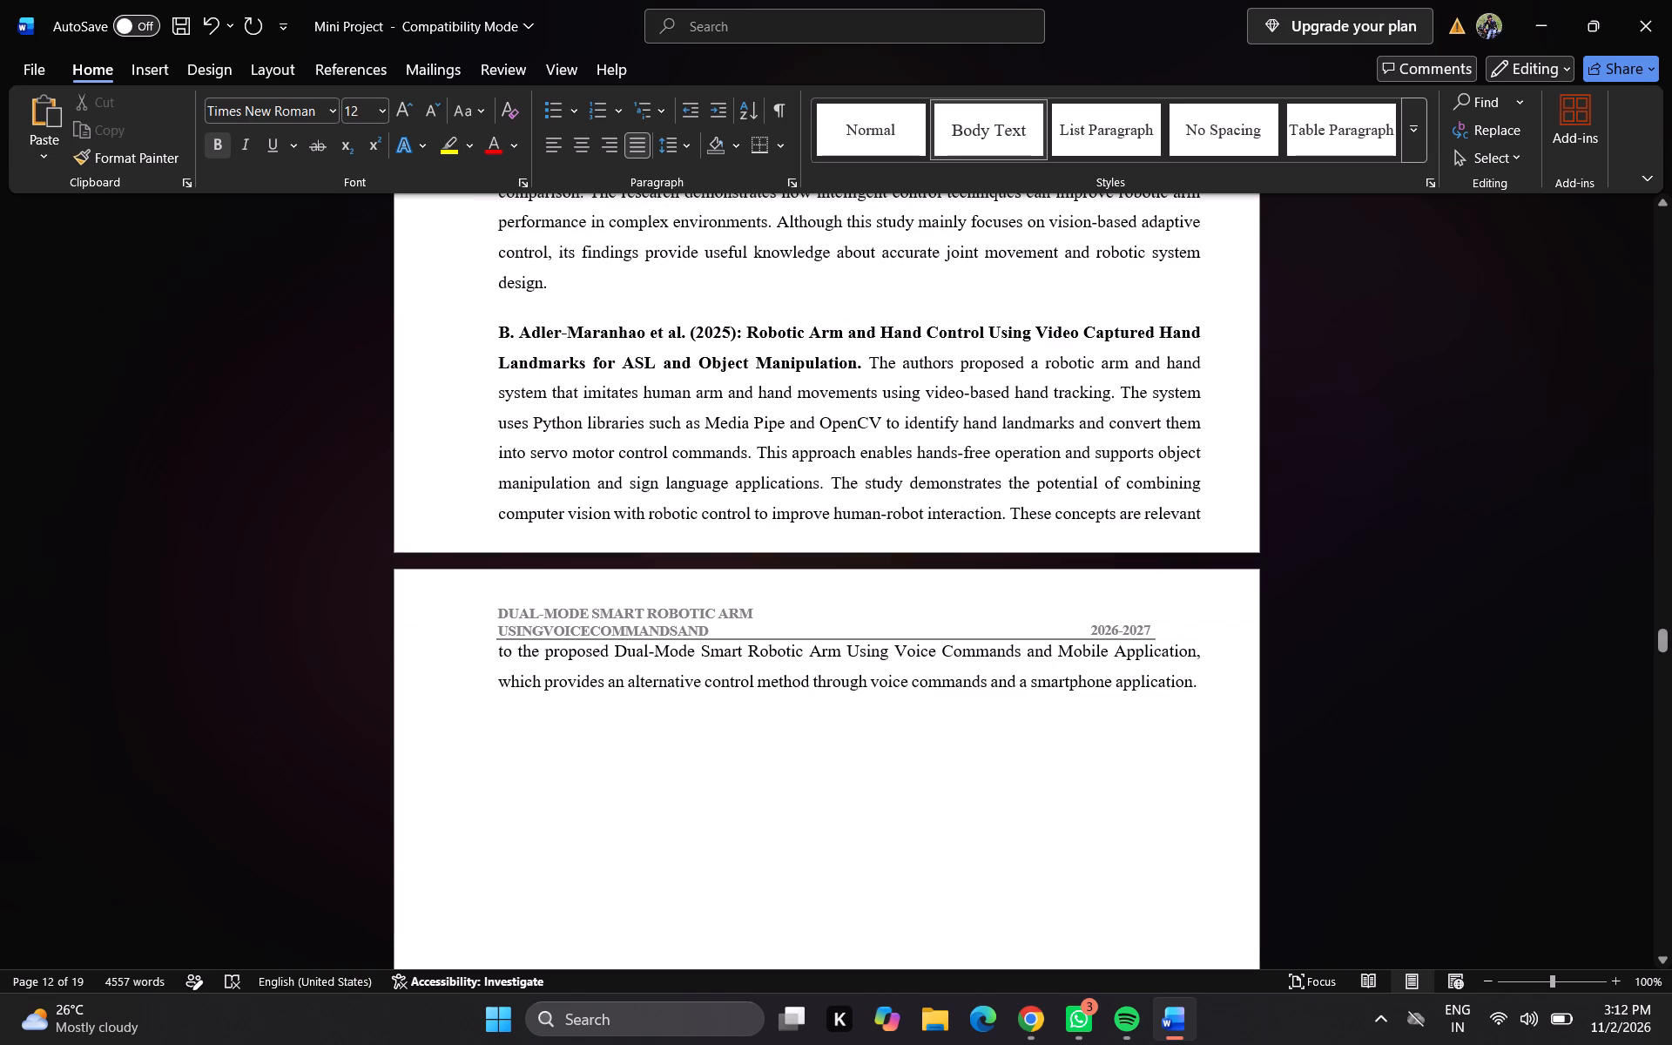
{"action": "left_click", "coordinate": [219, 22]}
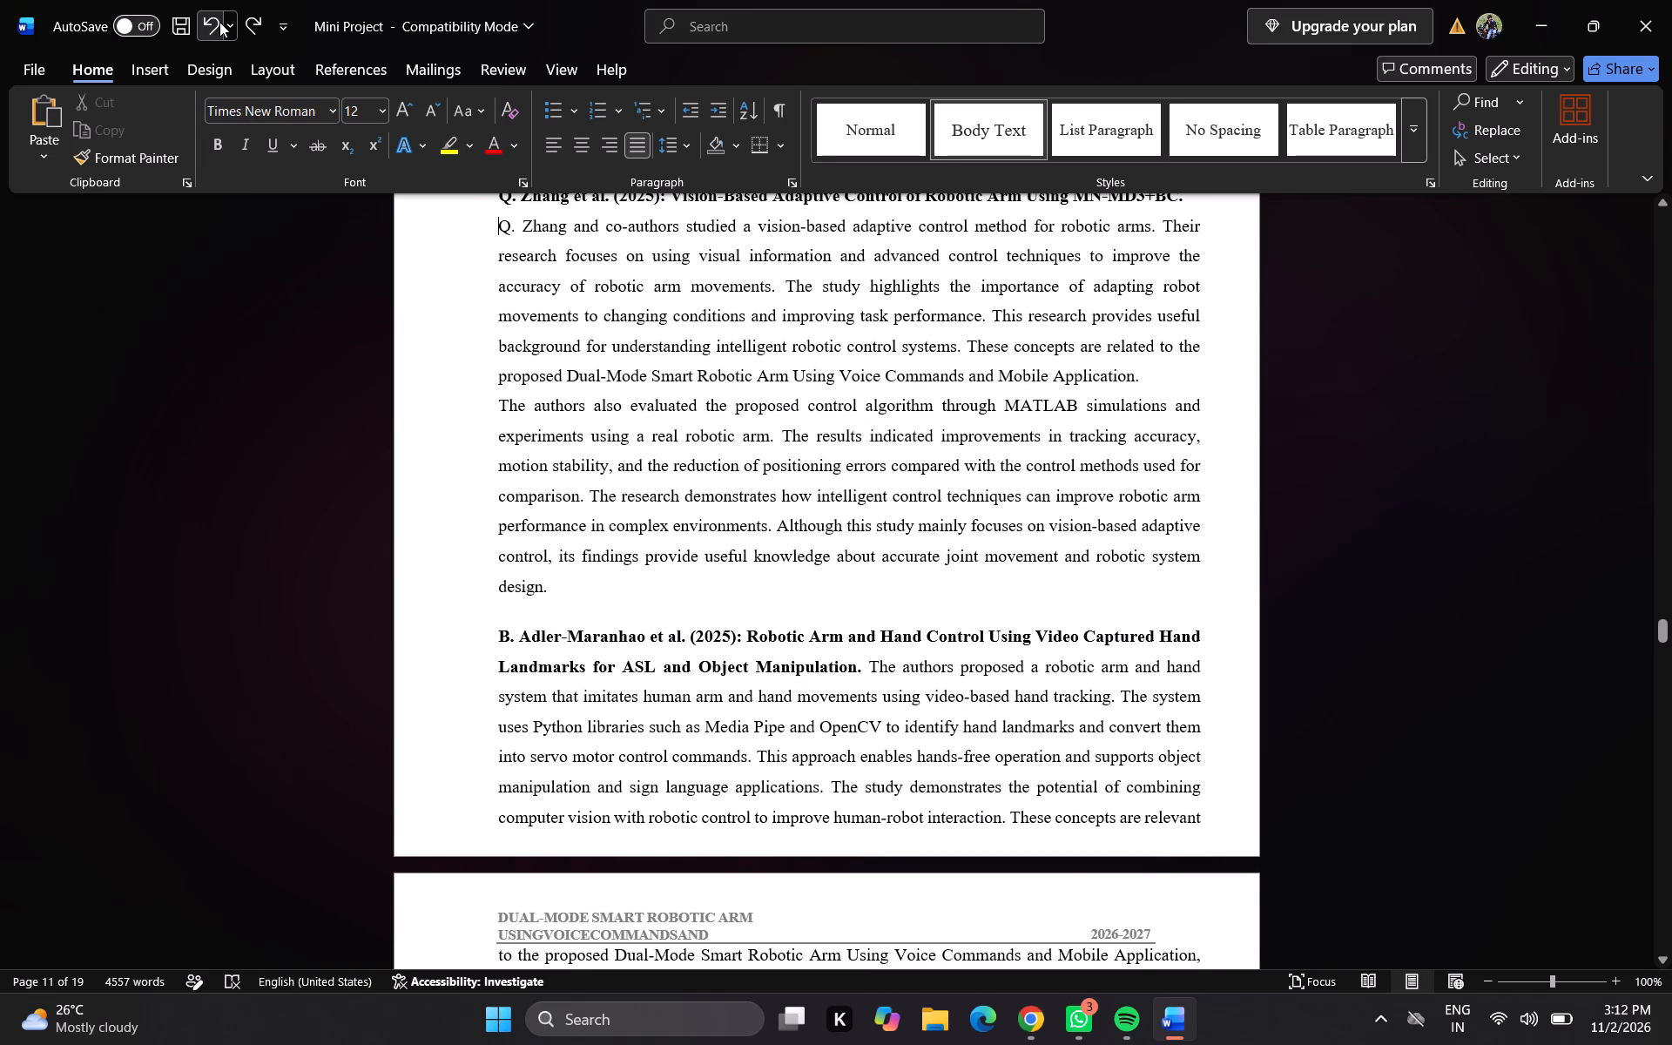
Retype the space before the bold [1] citation after "Prototyping." in the first entry under 2.1 Details of Literature.
{"action": "key", "text": "Up"}
{"action": "key", "text": "Up"}
{"action": "key", "text": "Up"}
{"action": "key", "text": "Up"}
{"action": "key", "text": "Up"}
{"action": "key", "text": "Up"}
{"action": "key", "text": "Up"}
{"action": "key", "text": "Up"}
{"action": "key", "text": "Up"}
{"action": "key", "text": "Up"}
{"action": "key", "text": "Up"}
{"action": "key", "text": "Up"}
{"action": "key", "text": "Up"}
{"action": "key", "text": "Up"}
{"action": "key", "text": "Up"}
{"action": "key", "text": "Up"}
{"action": "key", "text": "Up"}
{"action": "key", "text": "Up"}
{"action": "key", "text": "Up"}
{"action": "key", "text": "Up"}
{"action": "key", "text": "Up"}
{"action": "key", "text": "Up"}
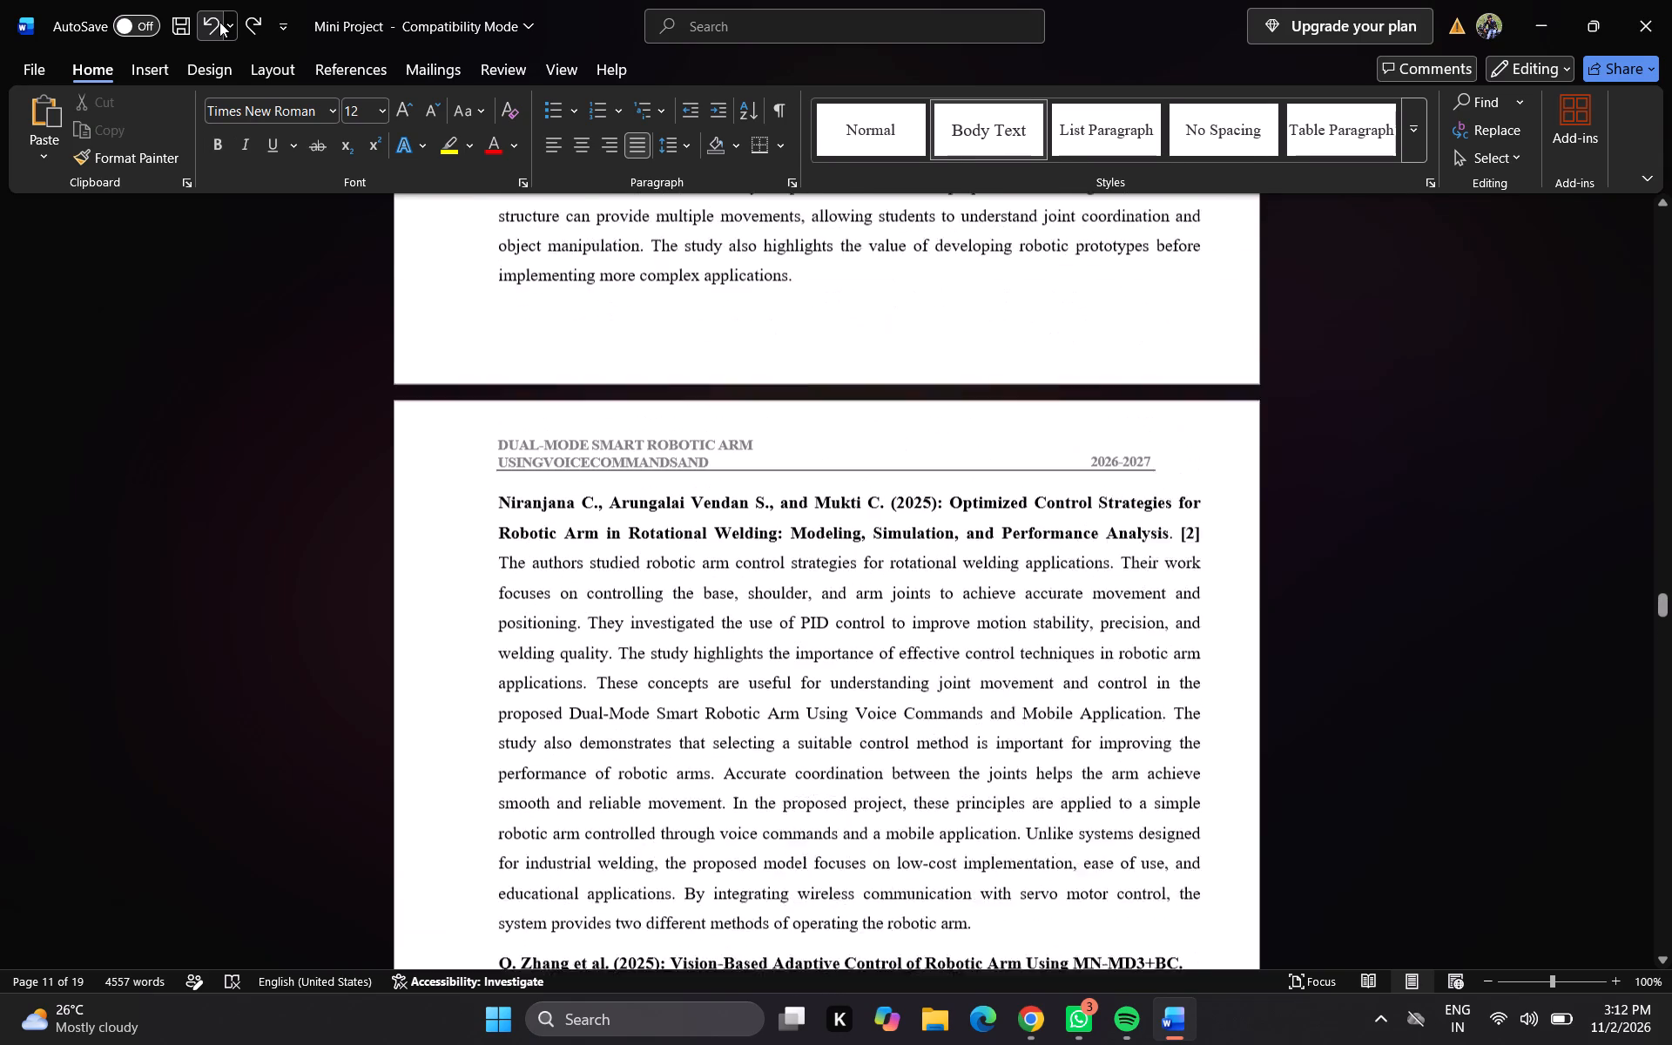
{"action": "key", "text": "Up"}
{"action": "key", "text": "Up"}
{"action": "key", "text": "Up"}
{"action": "key", "text": "Up"}
{"action": "key", "text": "Up"}
{"action": "key", "text": "Up"}
{"action": "key", "text": "Up"}
{"action": "key", "text": "Up"}
{"action": "key", "text": "Up"}
{"action": "key", "text": "Up"}
{"action": "key", "text": "Up"}
{"action": "key", "text": "Up"}
{"action": "key", "text": "Up"}
{"action": "key", "text": "Up"}
{"action": "key", "text": "Up"}
{"action": "key", "text": "Up"}
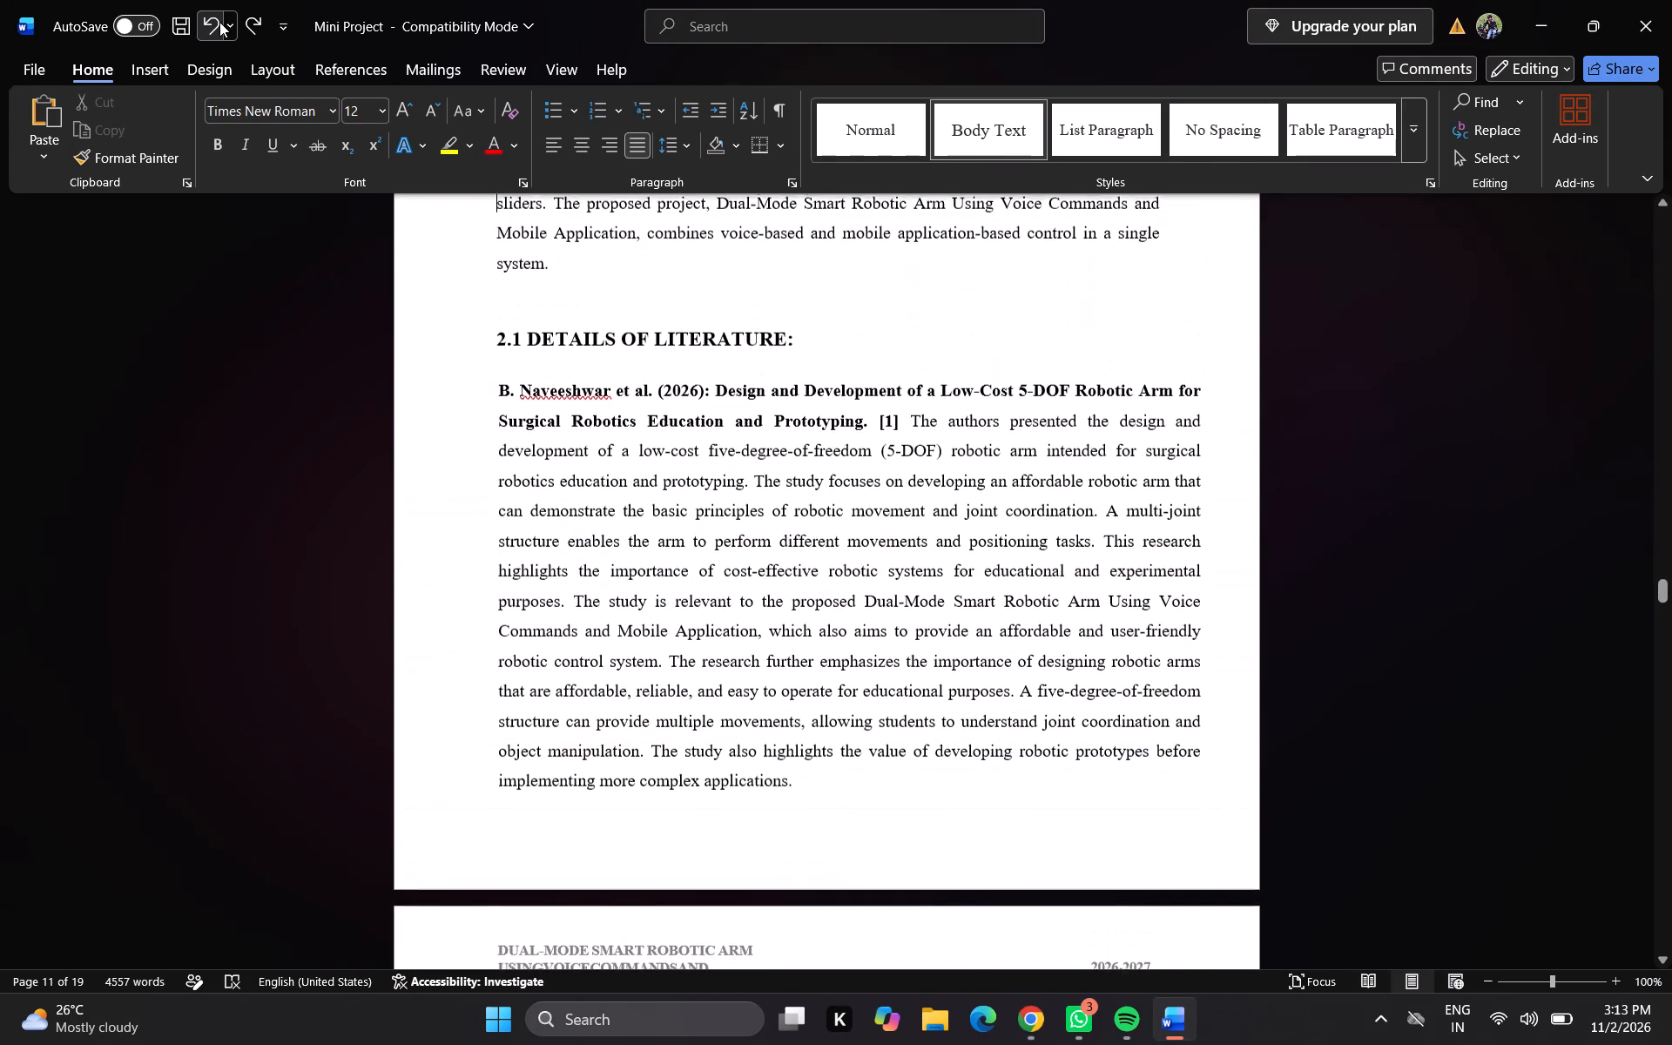
{"action": "key", "text": "Down"}
{"action": "key", "text": "Down"}
{"action": "key", "text": "Down"}
{"action": "key", "text": "Down"}
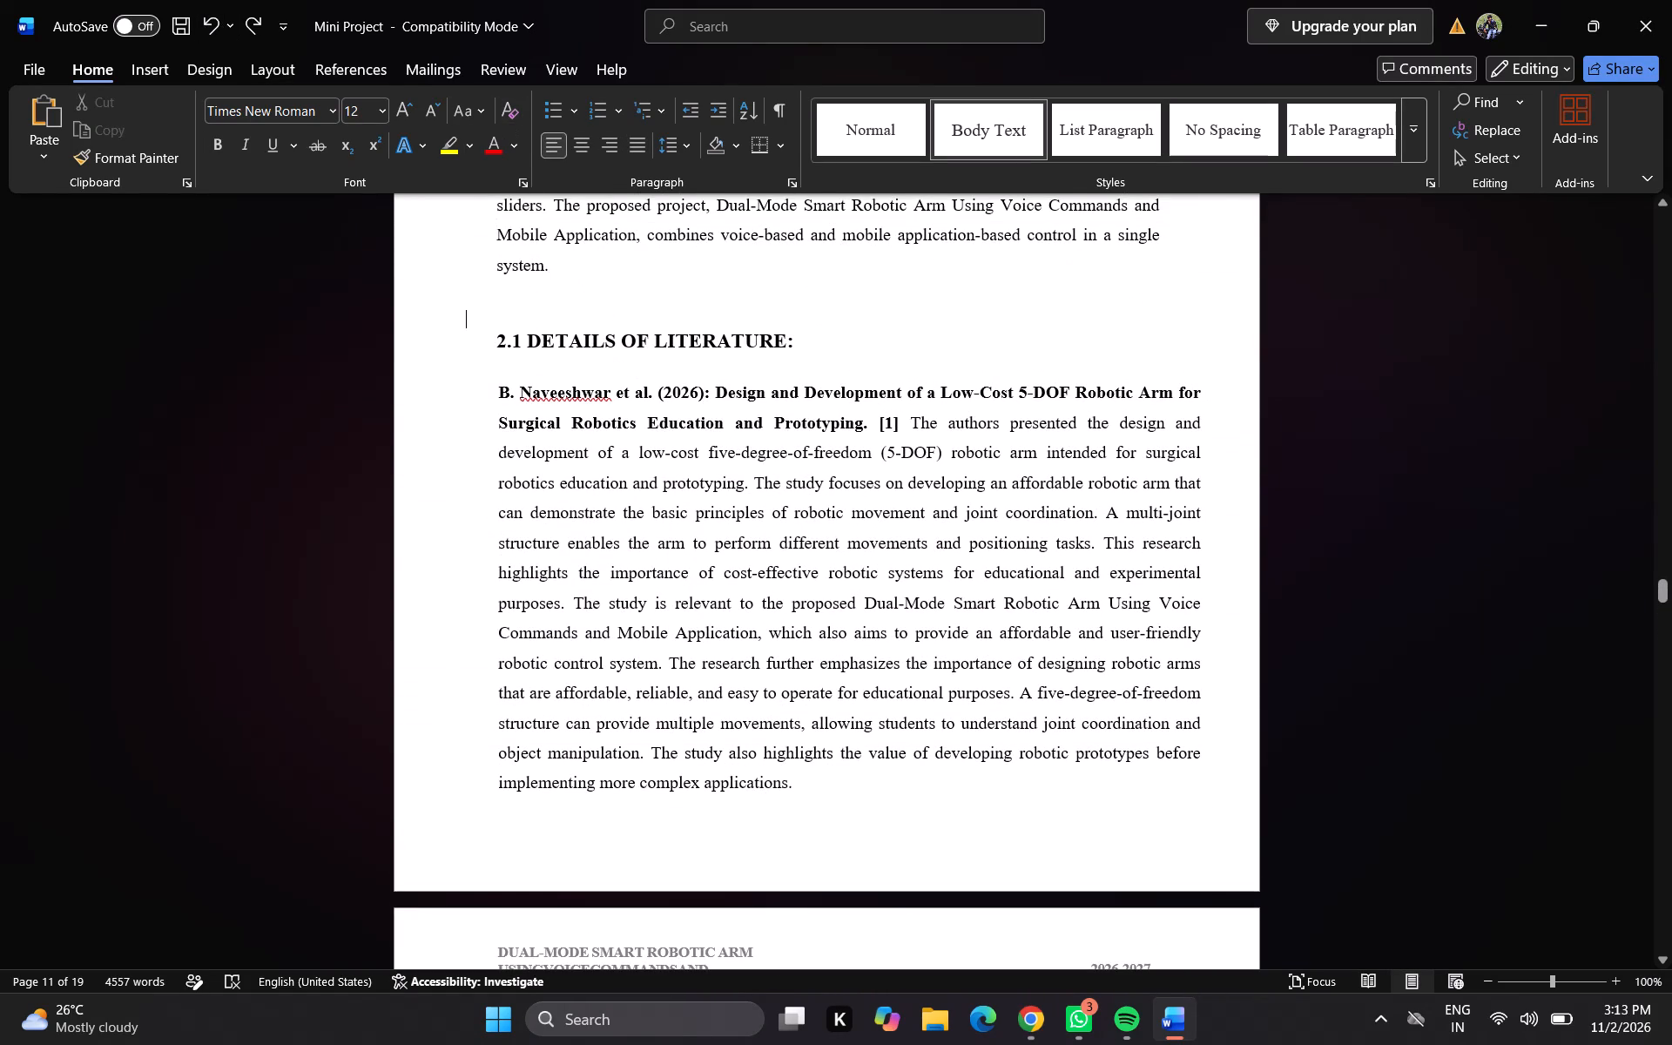
{"action": "left_click", "coordinate": [880, 422]}
{"action": "key", "text": "BackSpace"}
{"action": "key", "text": "space"}
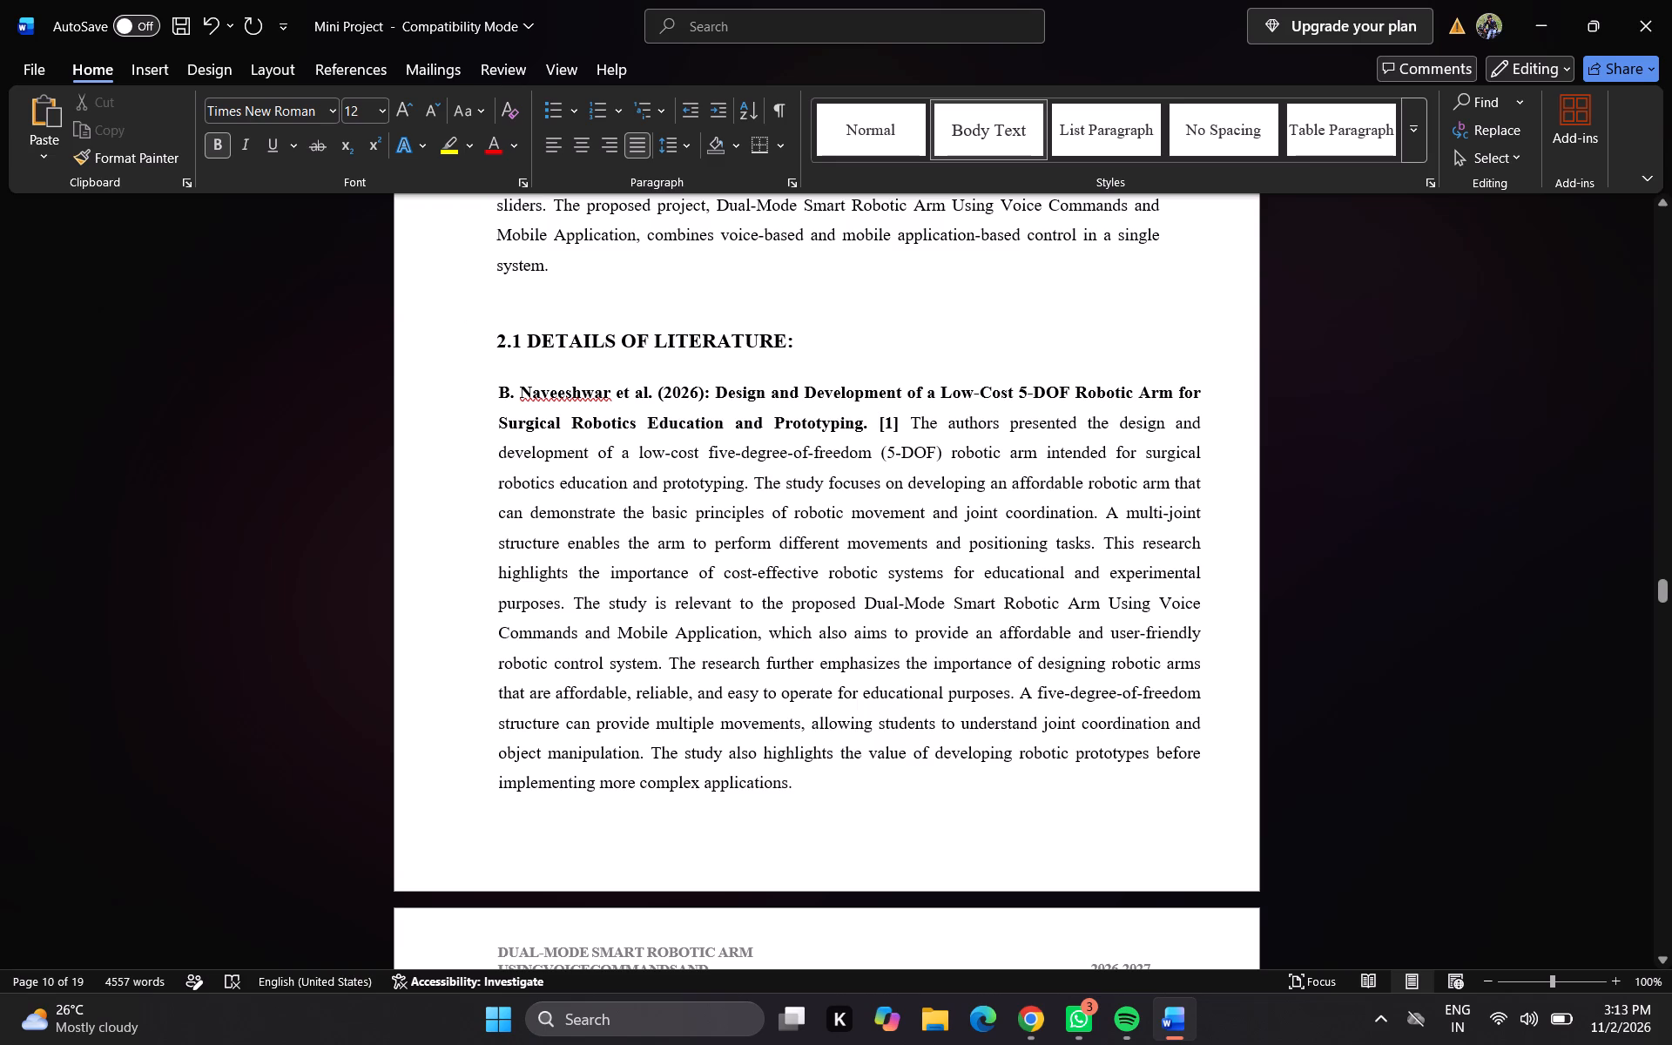
Copy the bold [2] citation from the Optimized Control Strategies title to the start of the Vision-Based Adaptive Control paragraph, without its leading period and space.
{"action": "left_click", "coordinate": [1141, 945]}
{"action": "key", "text": "Down"}
{"action": "key", "text": "Down"}
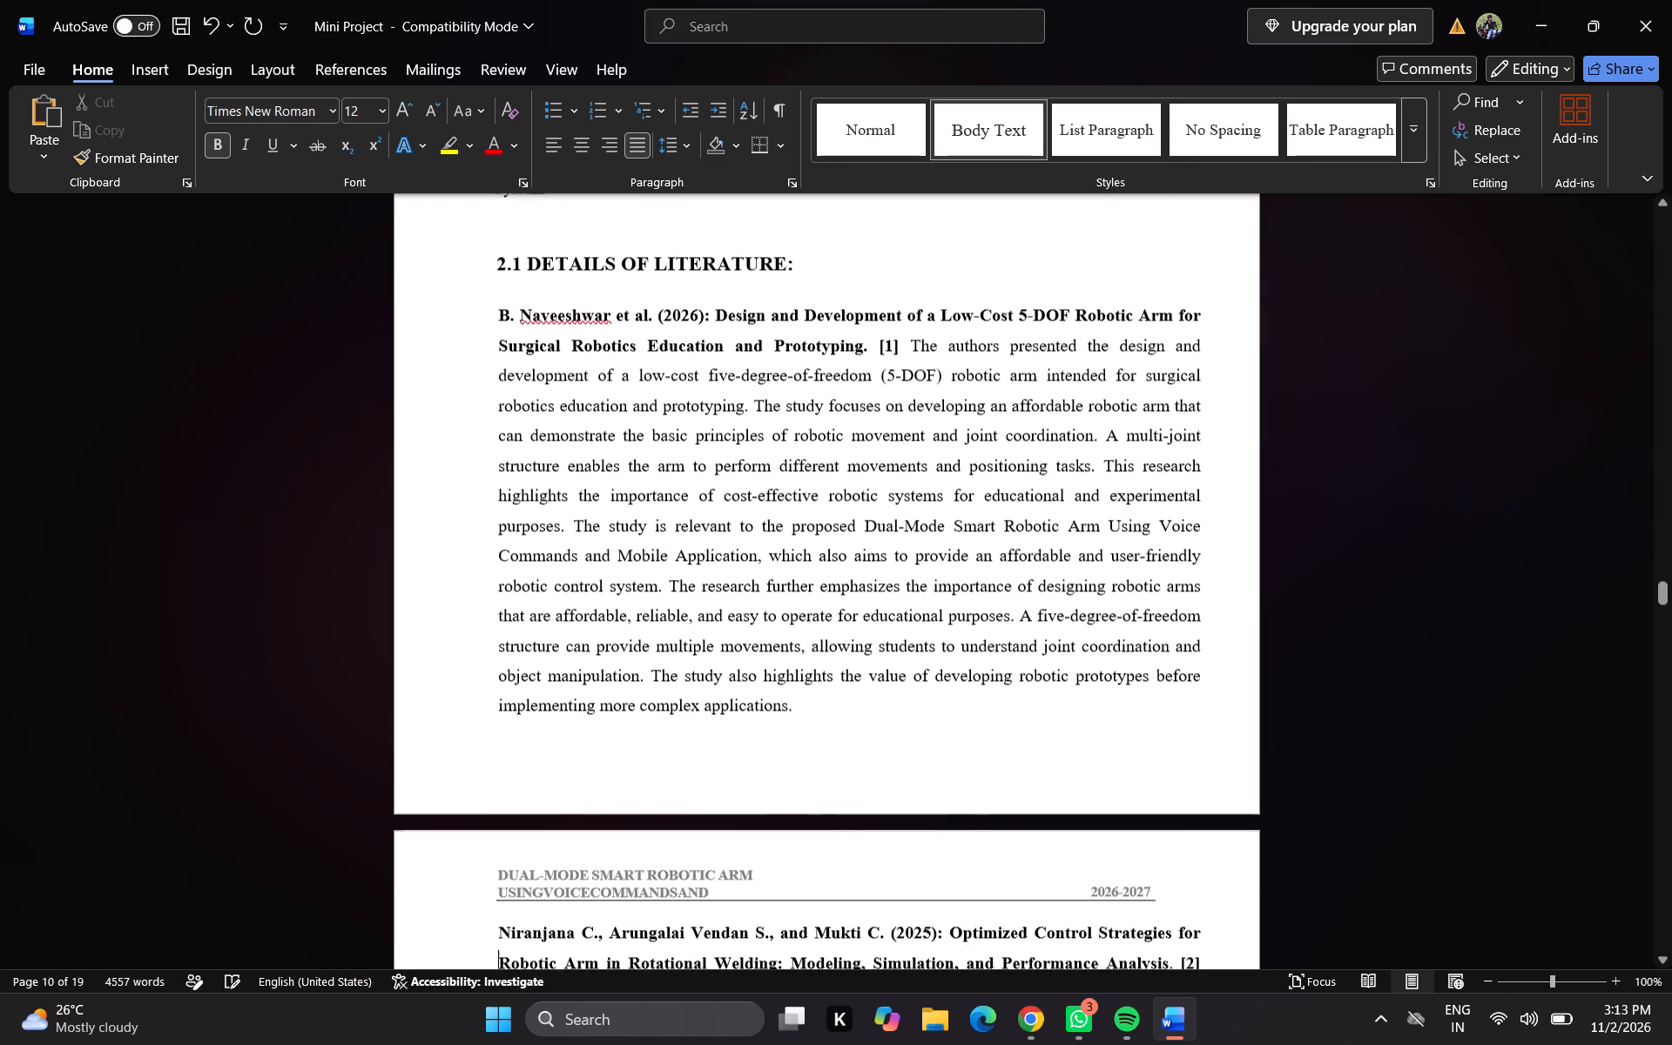
{"action": "key", "text": "Down"}
{"action": "key", "text": "Down"}
{"action": "key", "text": "Down"}
{"action": "key", "text": "Down"}
{"action": "key", "text": "Down"}
{"action": "key", "text": "Down"}
{"action": "key", "text": "Down"}
{"action": "key", "text": "Down"}
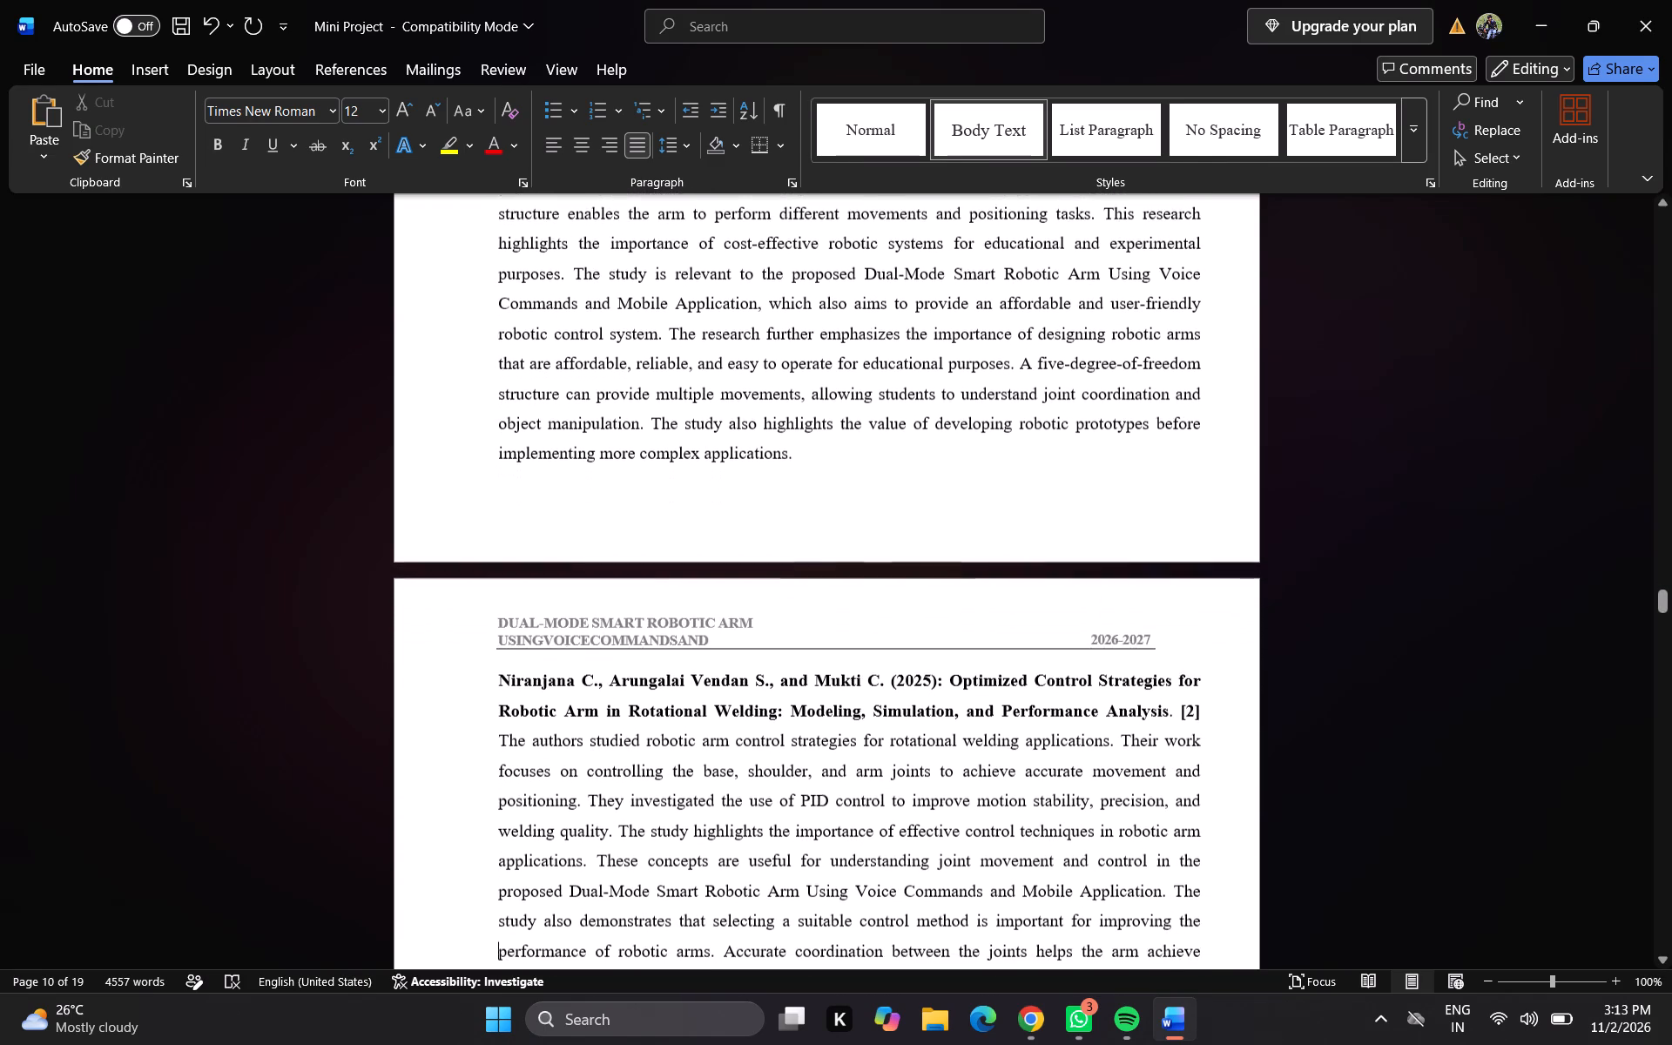
{"action": "key", "text": "Down"}
{"action": "key", "text": "Down"}
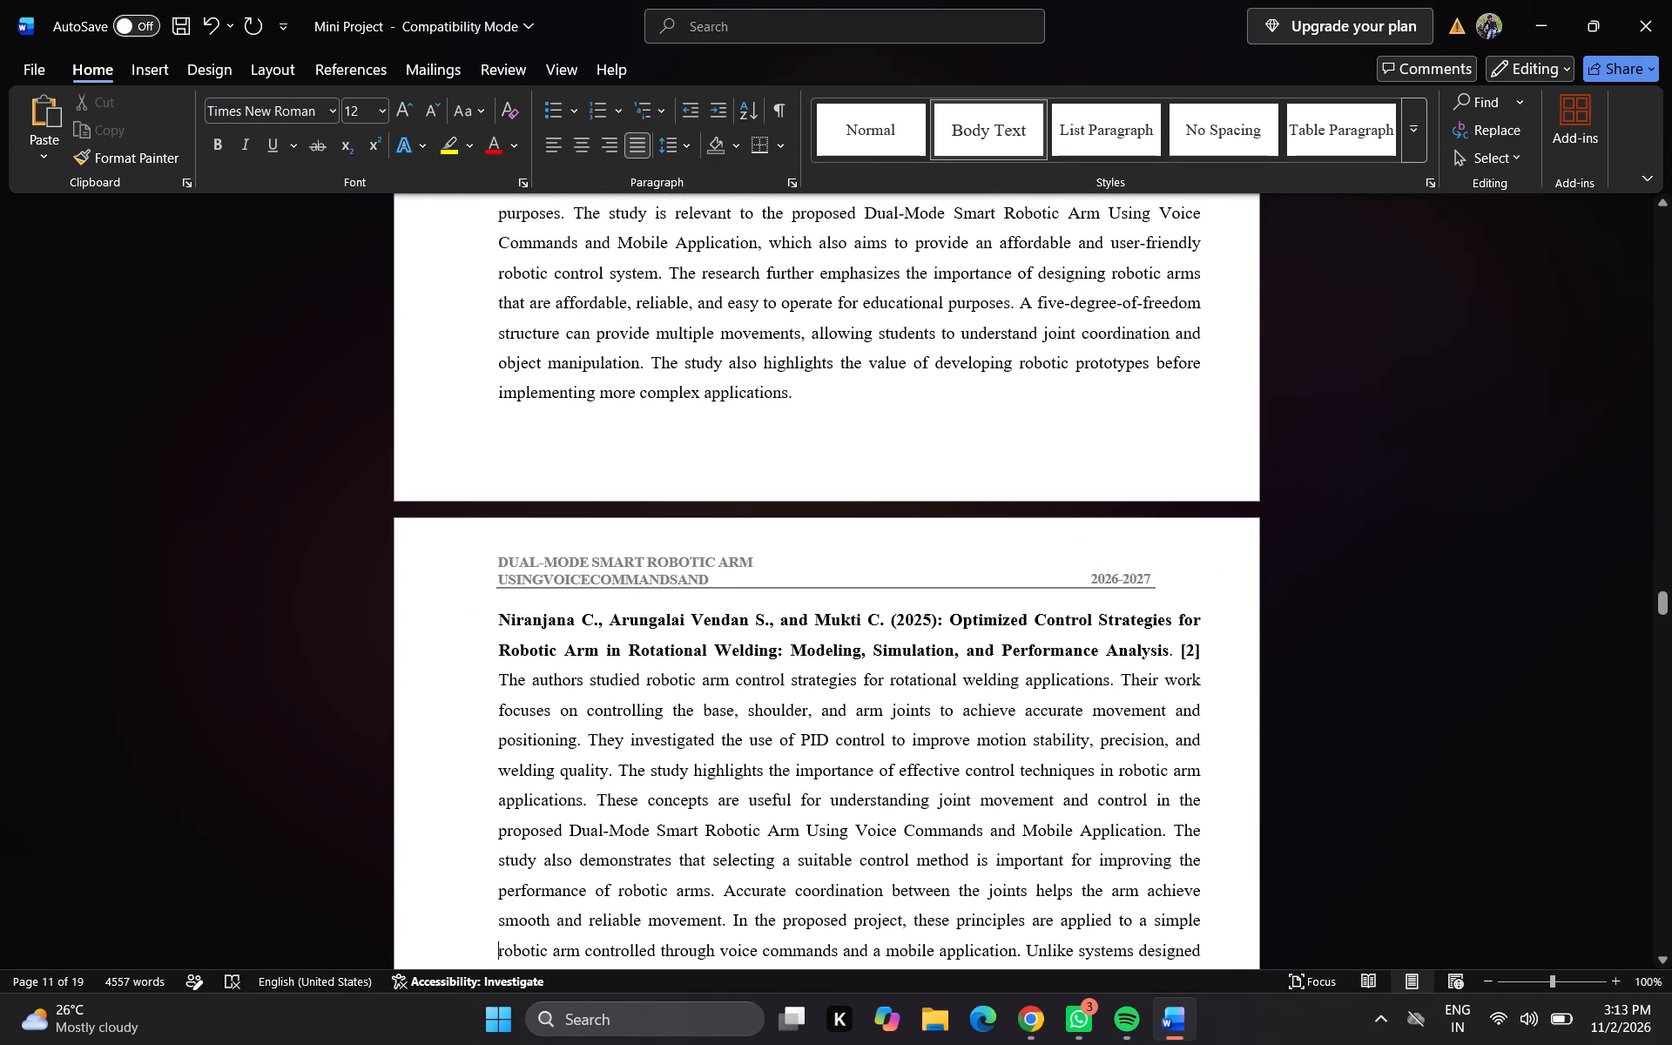
{"action": "left_click_drag", "start_coordinate": [1203, 650], "coordinate": [1174, 650]}
{"action": "left_click_drag", "start_coordinate": [1174, 650], "coordinate": [1175, 649]}
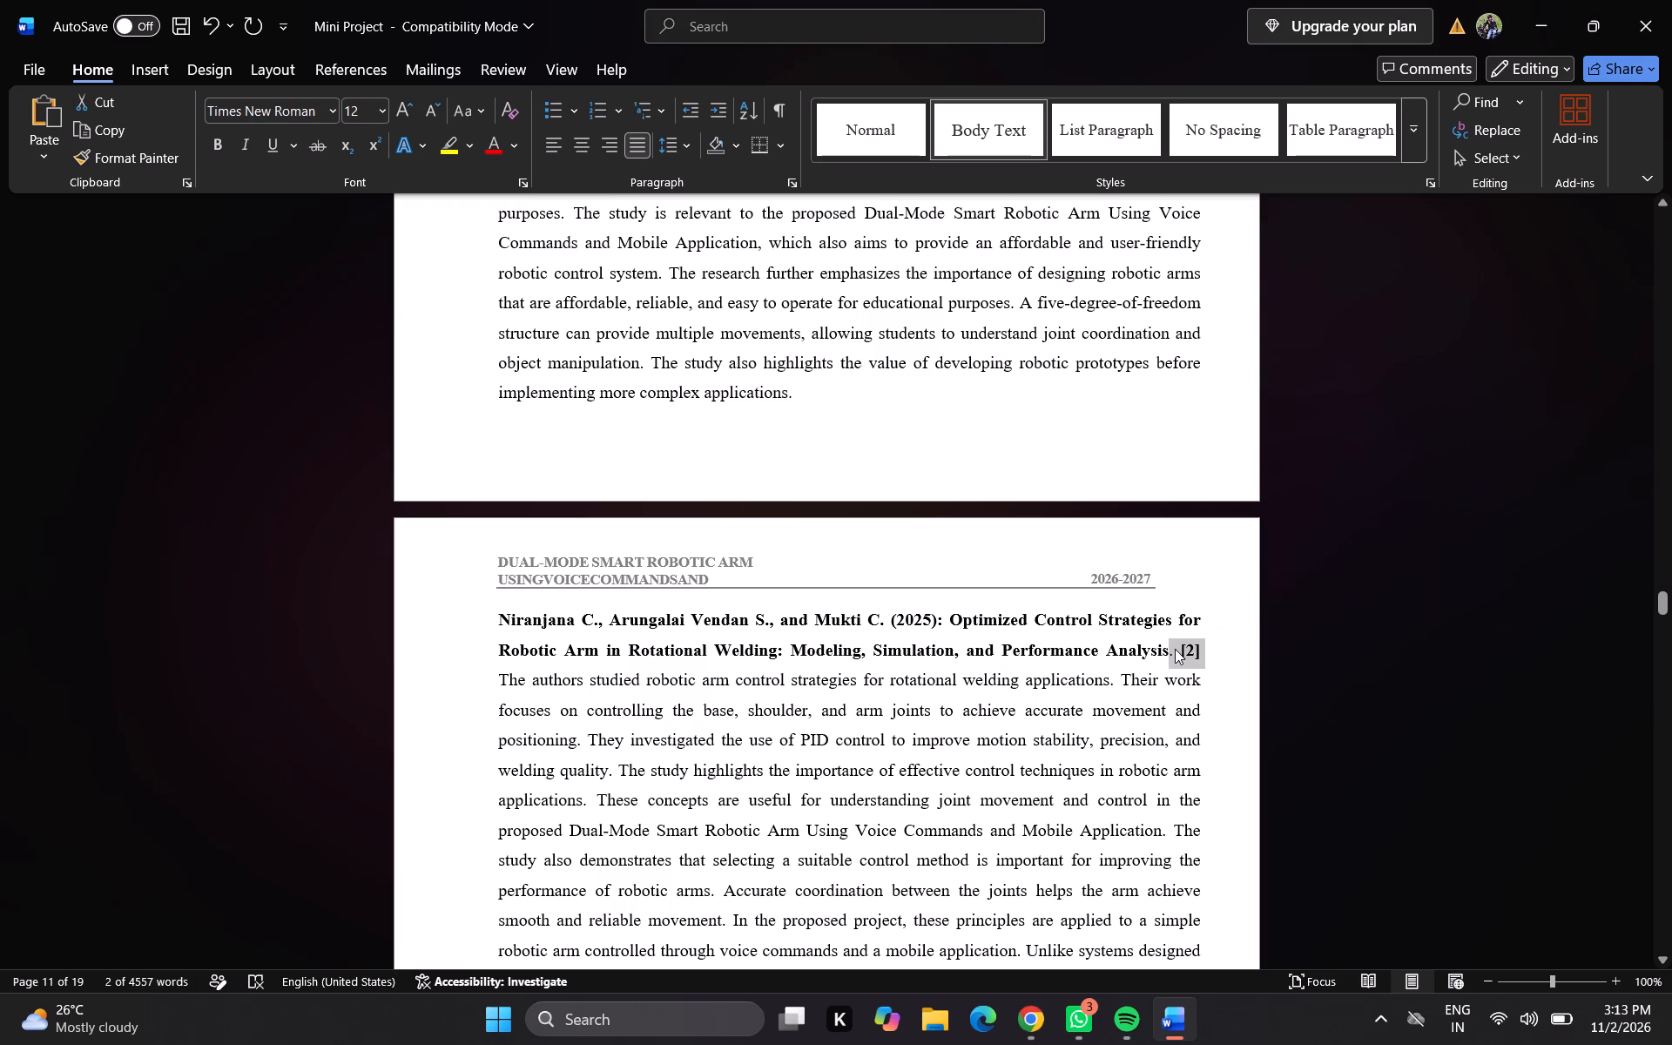
{"action": "key", "text": "ctrl+c"}
{"action": "key", "text": "Down"}
{"action": "key", "text": "Down"}
{"action": "key", "text": "Down"}
{"action": "key", "text": "Down"}
{"action": "key", "text": "Down"}
{"action": "key", "text": "Down"}
{"action": "key", "text": "Down"}
{"action": "key", "text": "Down"}
{"action": "key", "text": "Down"}
{"action": "key", "text": "Down"}
{"action": "key", "text": "Down"}
{"action": "key", "text": "Down"}
{"action": "key", "text": "Down"}
{"action": "key", "text": "Down"}
{"action": "key", "text": "Down"}
{"action": "key", "text": "Down"}
{"action": "key", "text": "Down"}
{"action": "key", "text": "Down"}
{"action": "key", "text": "Down"}
{"action": "key", "text": "Down"}
{"action": "key", "text": "Down"}
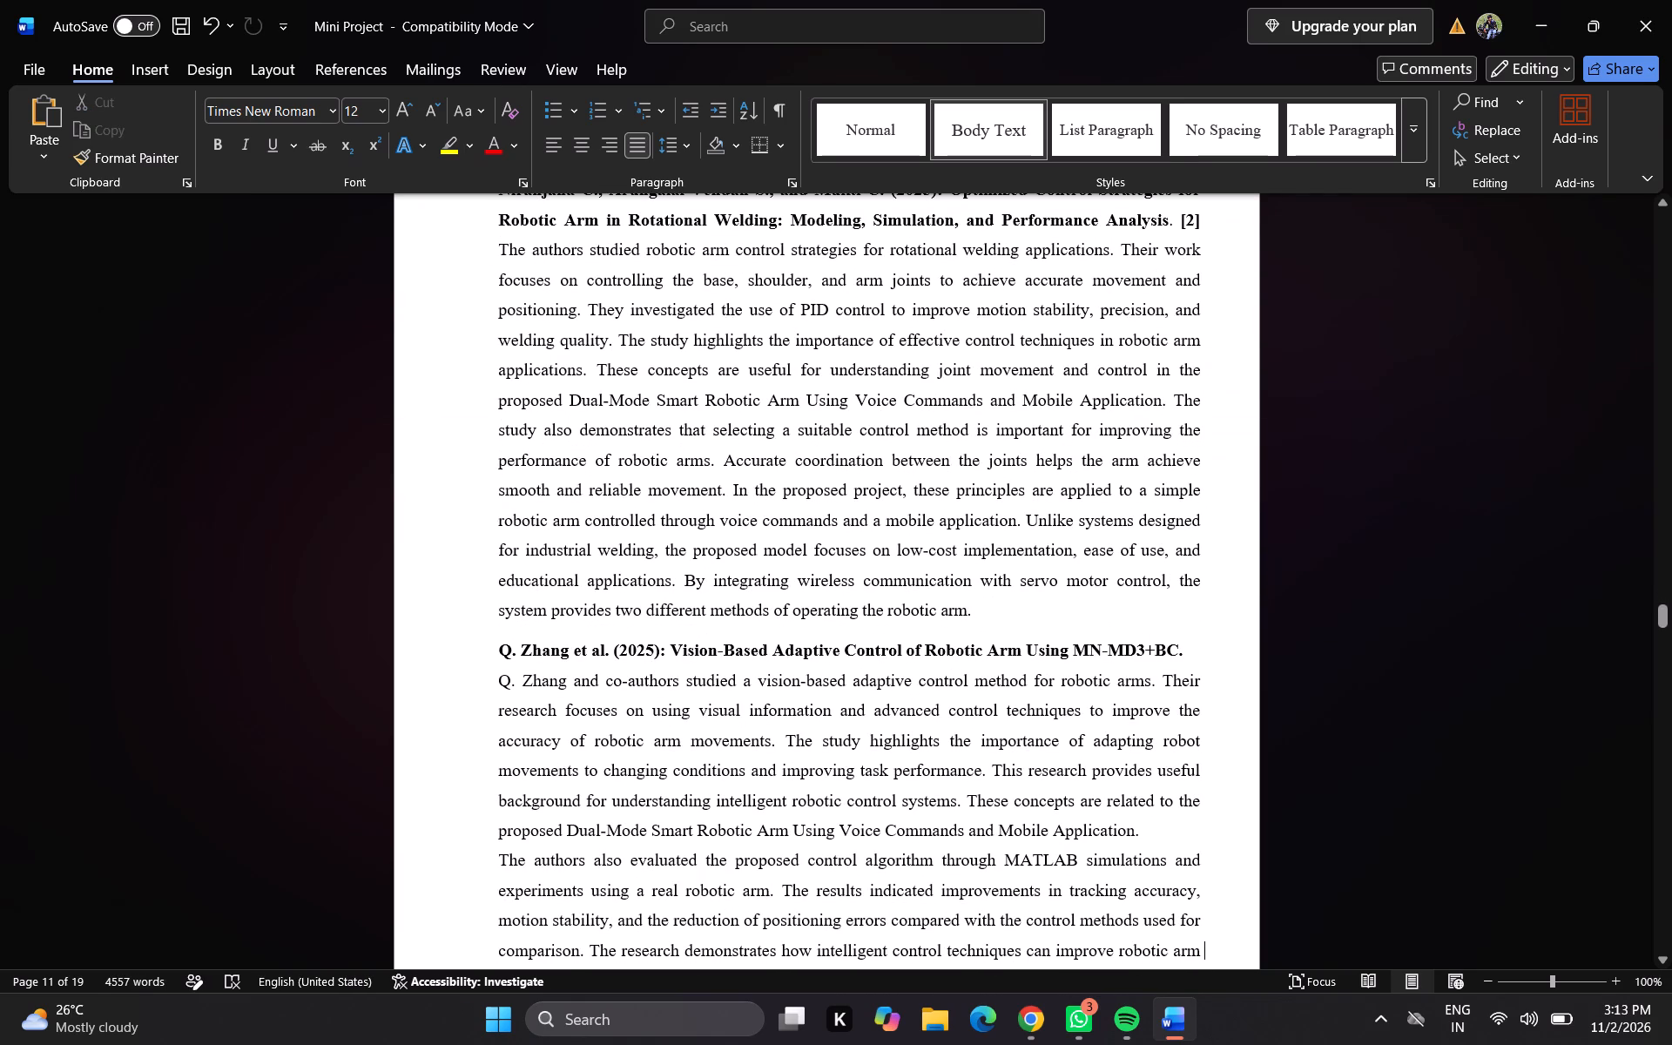
{"action": "left_click", "coordinate": [496, 686]}
{"action": "key", "text": "space"}
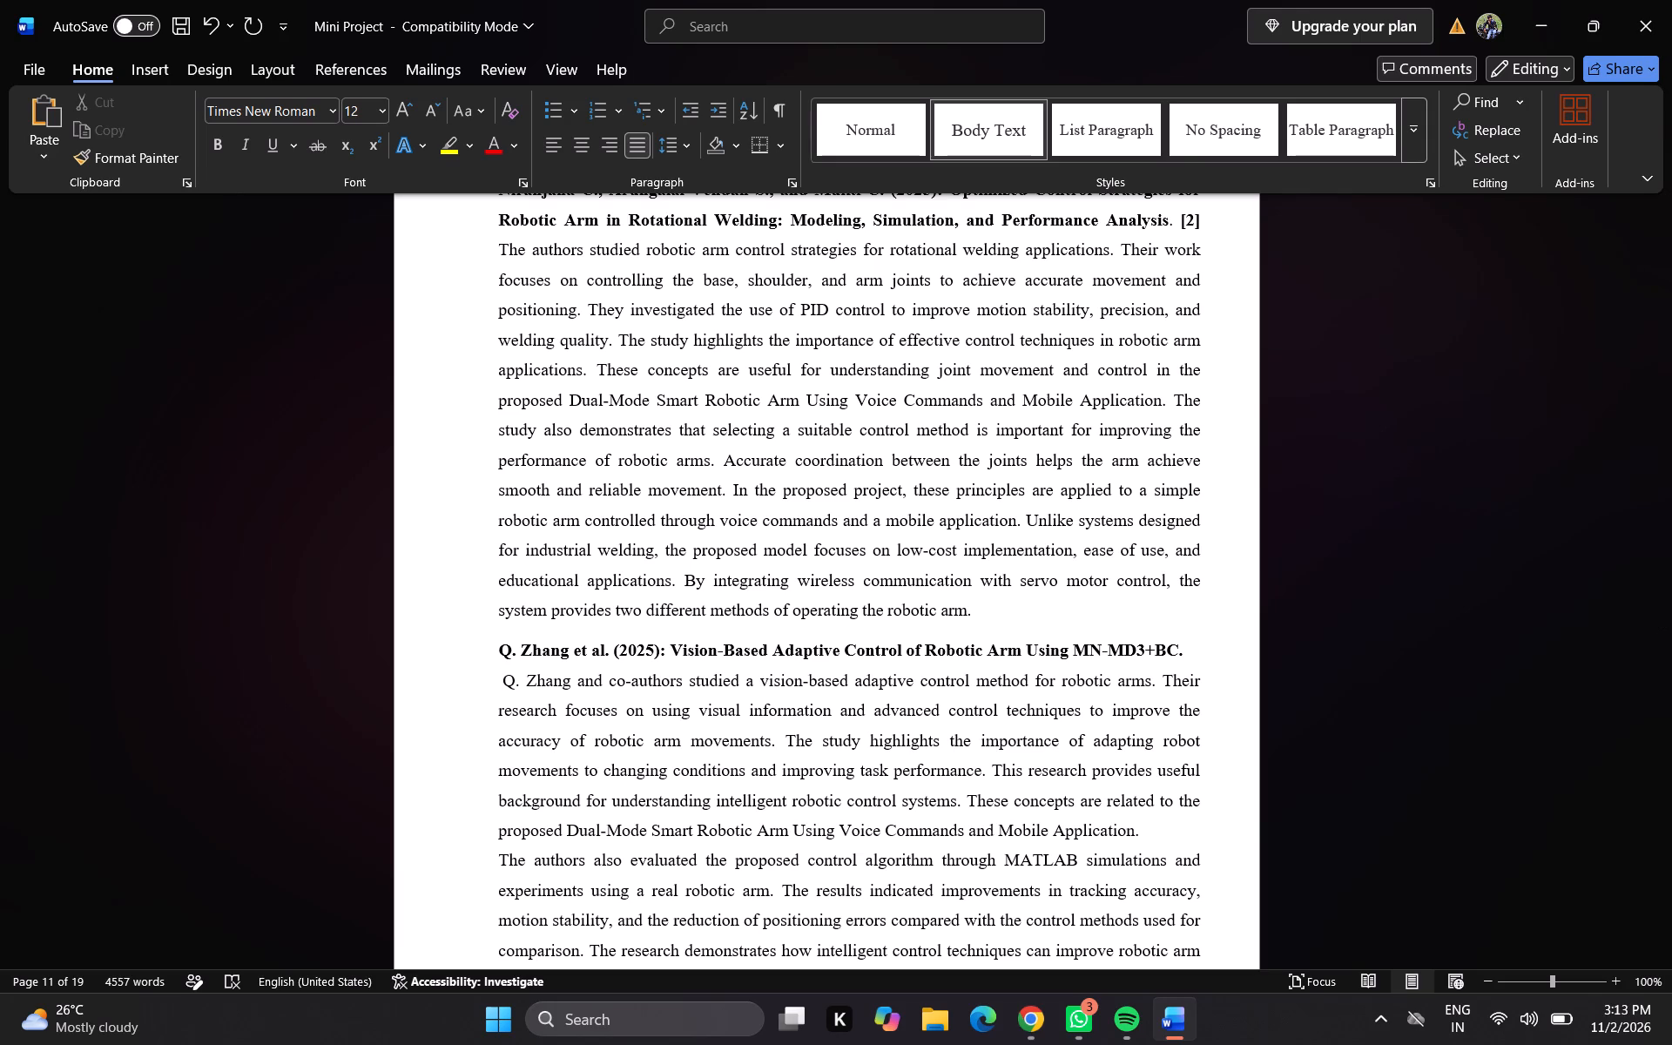
{"action": "key", "text": "BackSpace"}
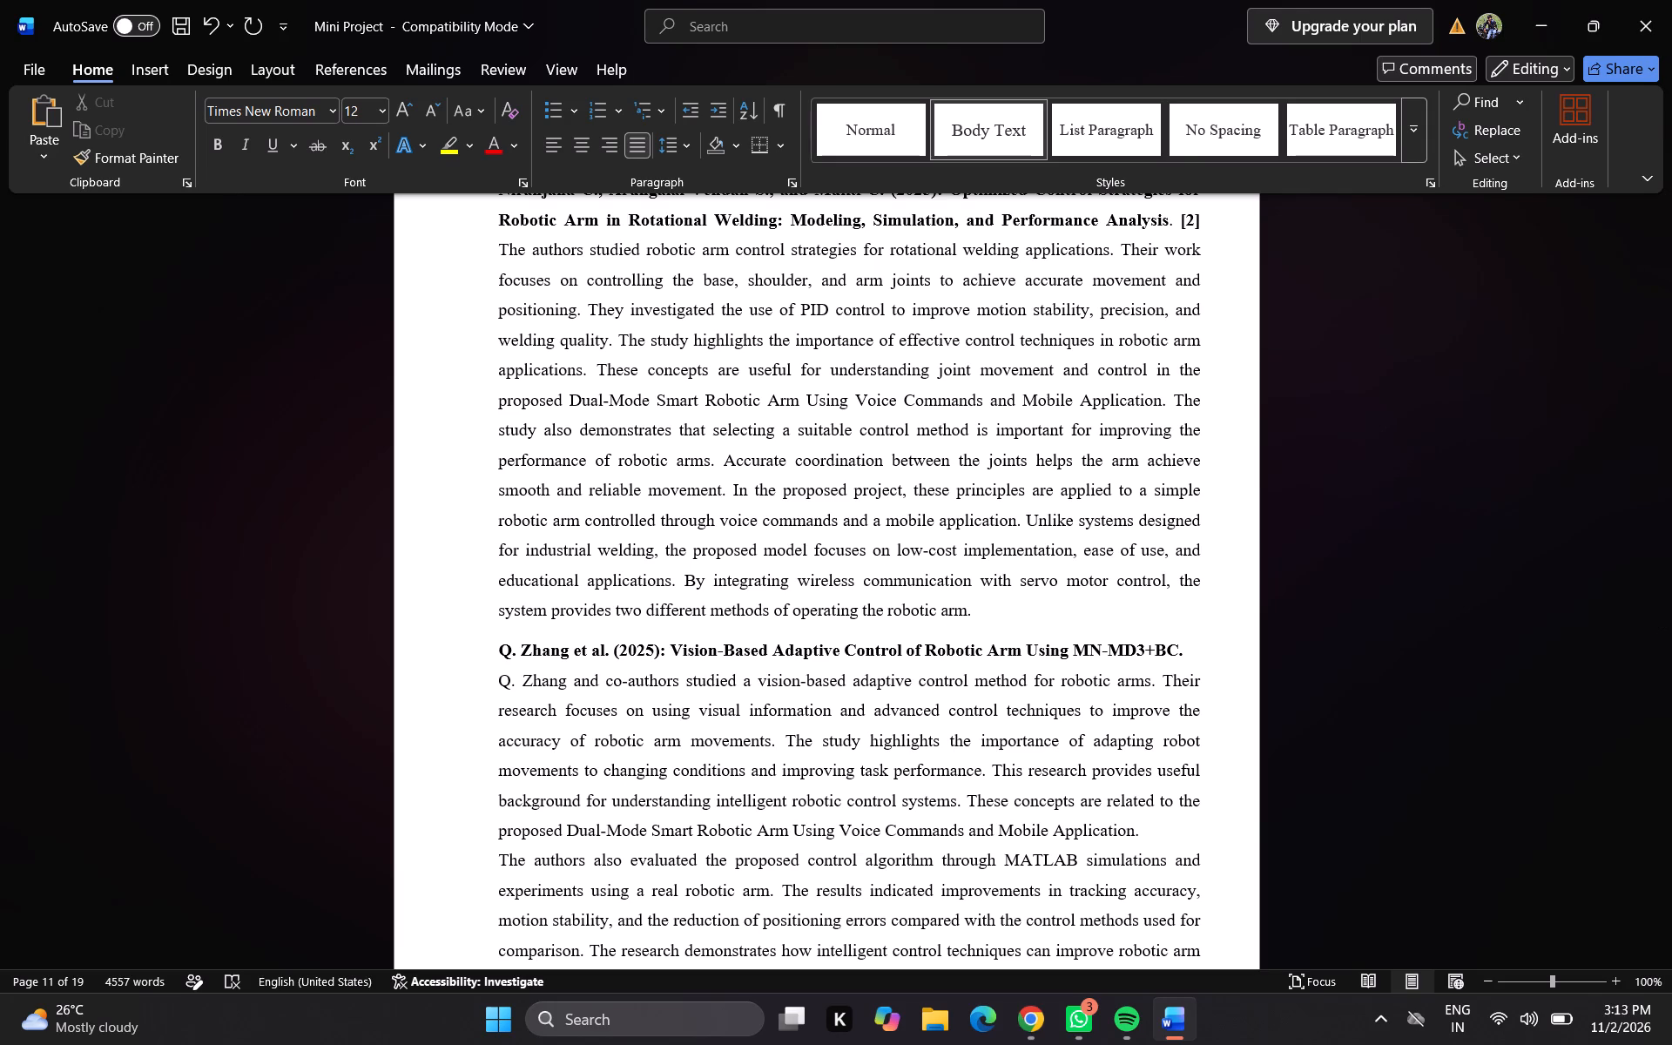
{"action": "key", "text": "ctrl+v"}
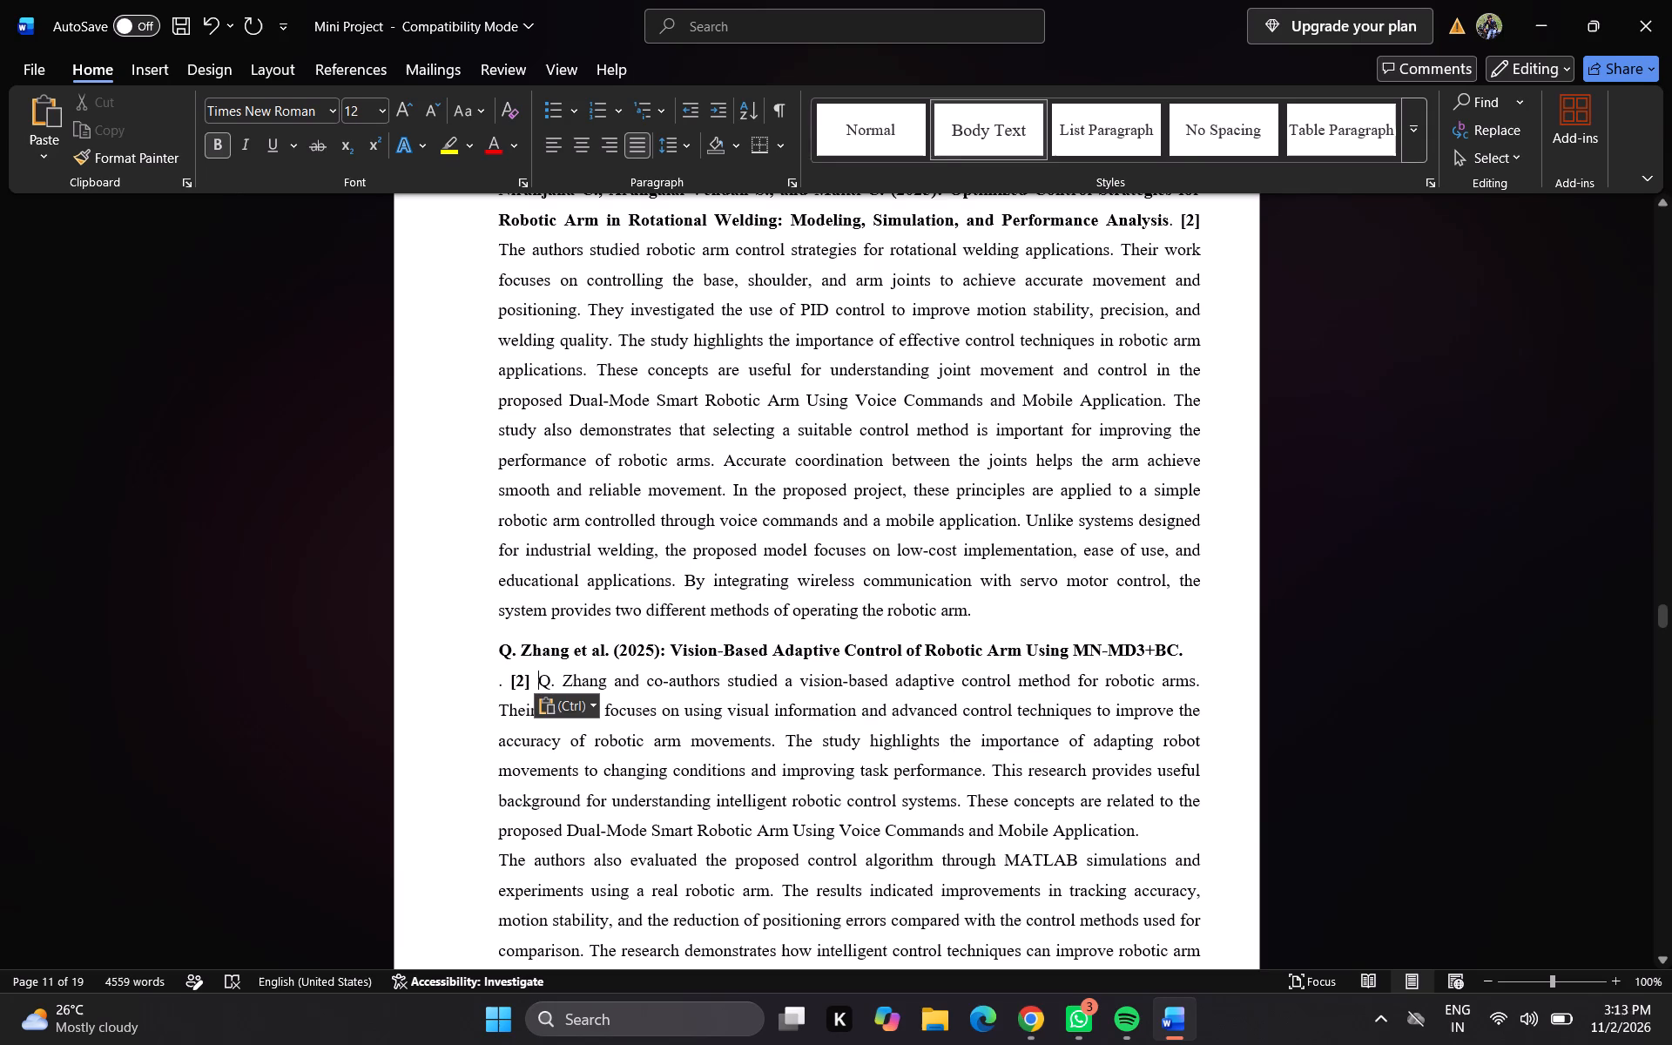
{"action": "left_click", "coordinate": [509, 681]}
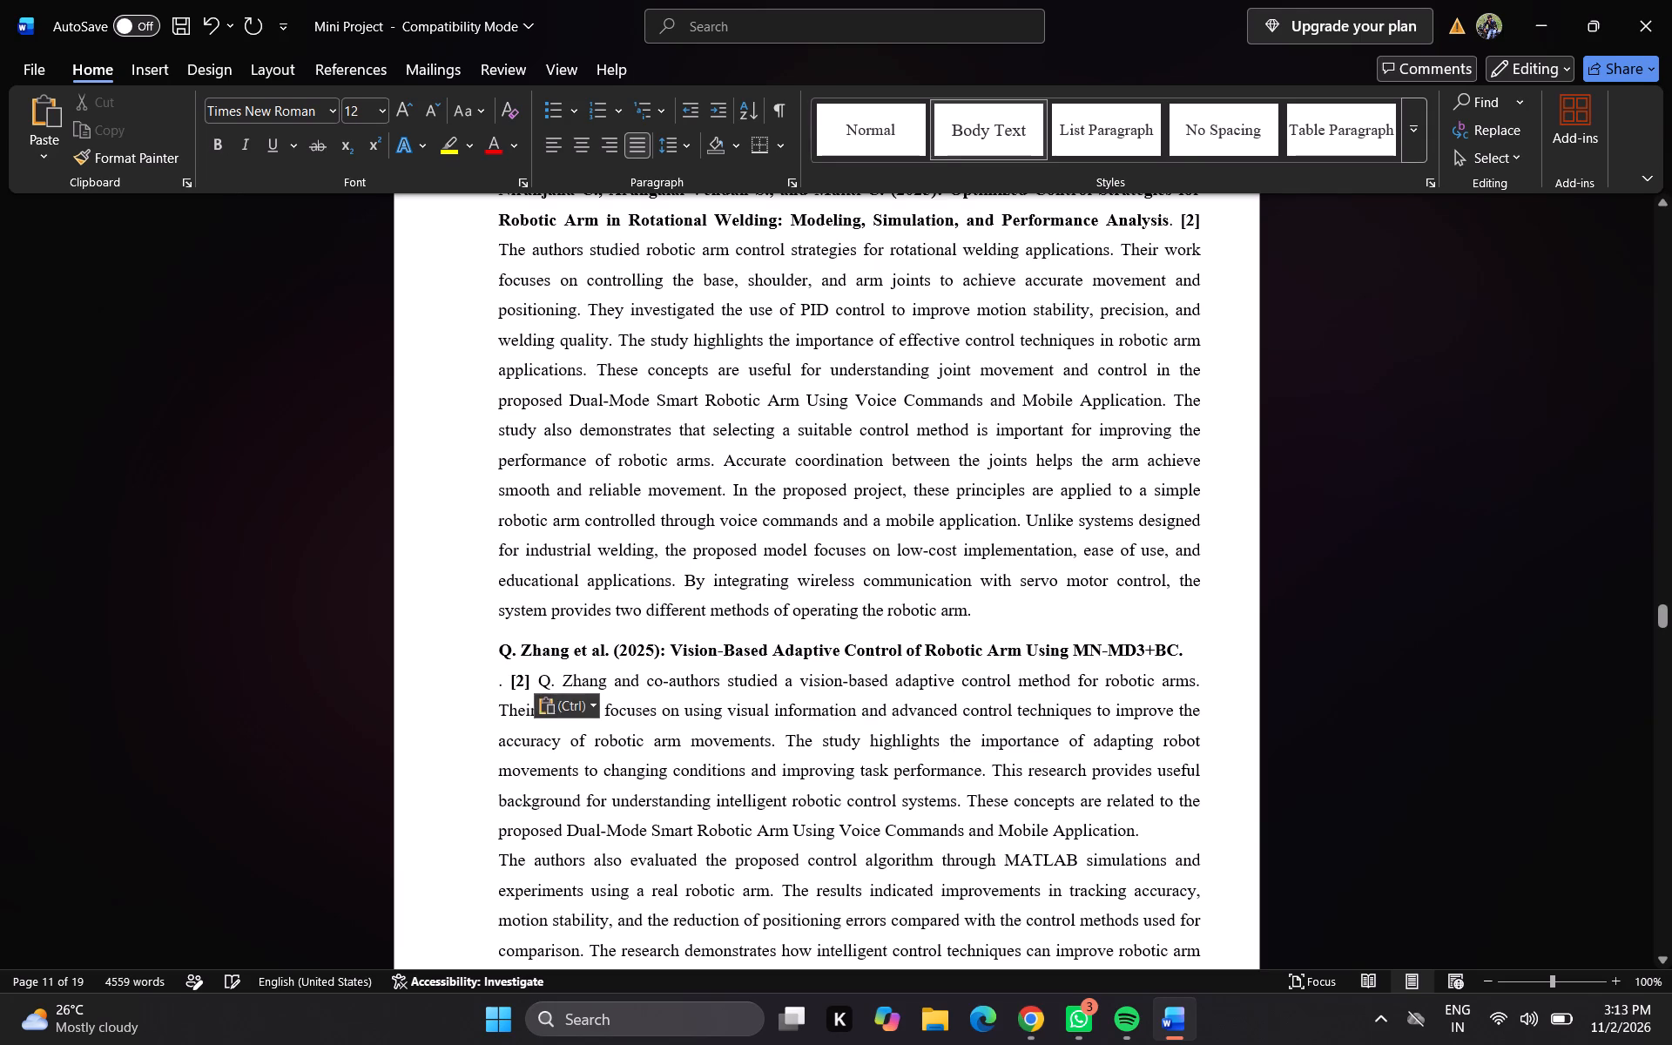
{"action": "key", "text": "BackSpace"}
{"action": "key", "text": "BackSpace"}
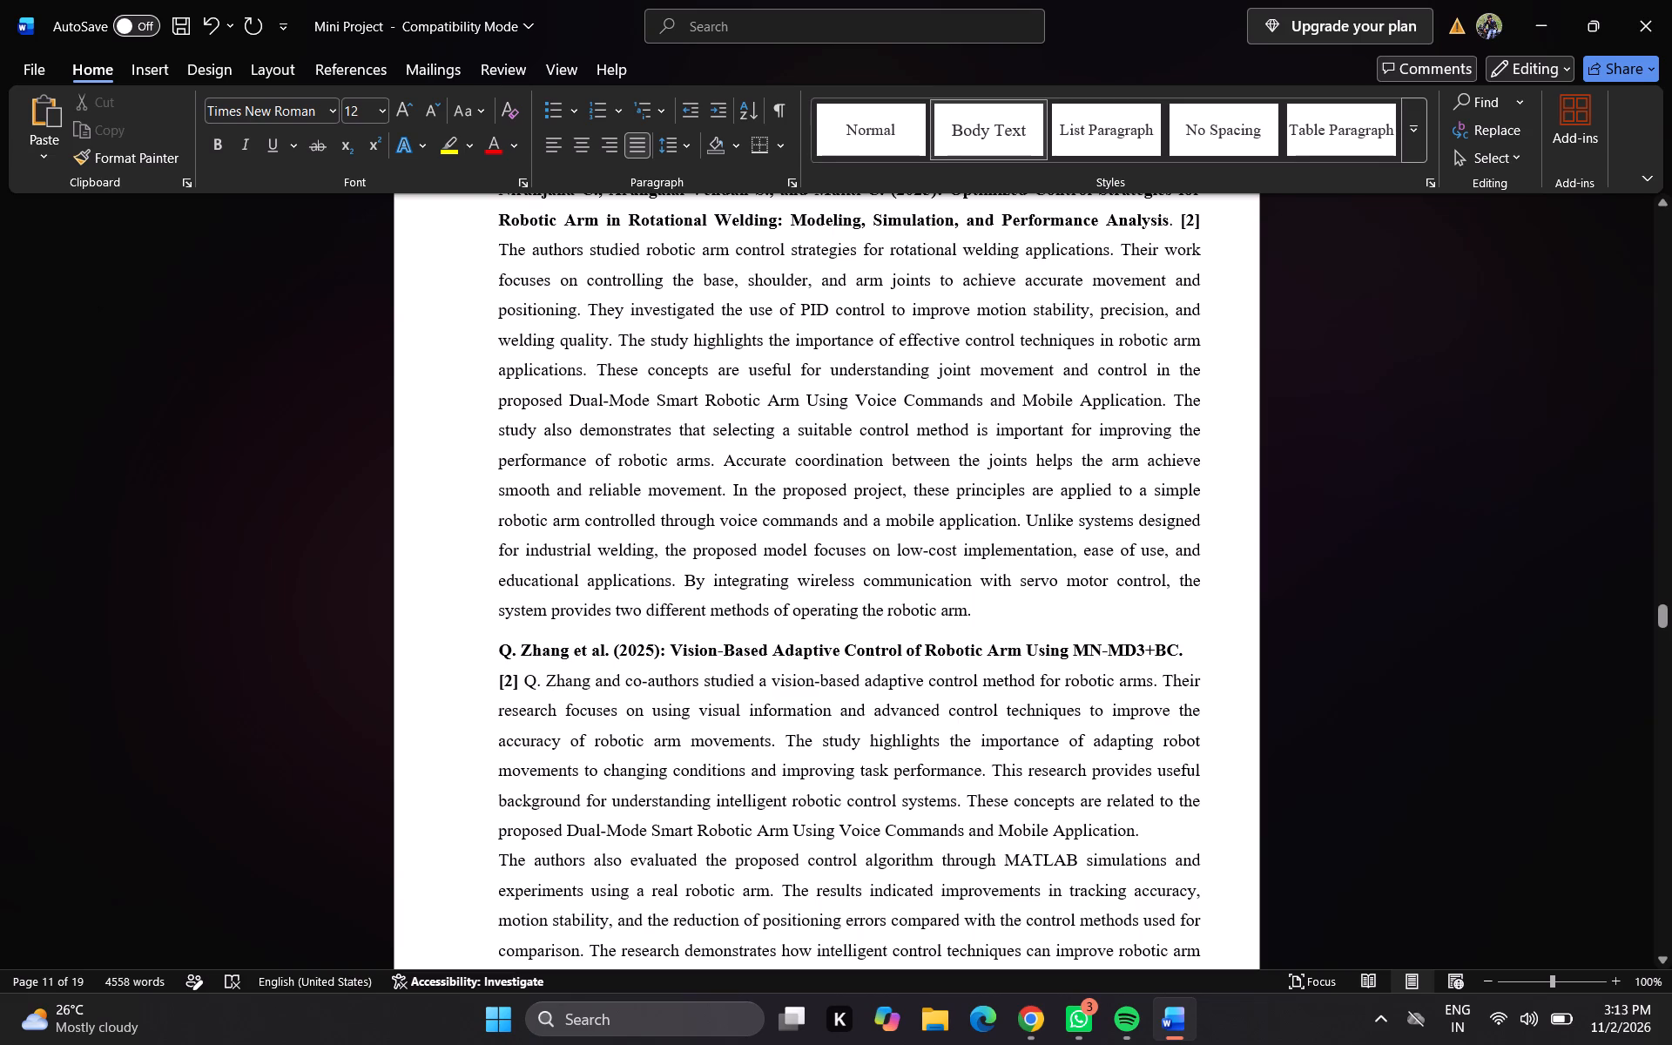
Paste the bold [2] citation after "Object Manipulation." in the Robotic Arm and Hand Control title and remove the extra period and space.
{"action": "key", "text": "Down"}
{"action": "key", "text": "Down"}
{"action": "key", "text": "Down"}
{"action": "key", "text": "Down"}
{"action": "key", "text": "Down"}
{"action": "key", "text": "Down"}
{"action": "key", "text": "Down"}
{"action": "key", "text": "Down"}
{"action": "key", "text": "Down"}
{"action": "key", "text": "Down"}
{"action": "key", "text": "Down"}
{"action": "key", "text": "Down"}
{"action": "key", "text": "Down"}
{"action": "key", "text": "Down"}
{"action": "key", "text": "Down"}
{"action": "key", "text": "Down"}
{"action": "key", "text": "Down"}
{"action": "key", "text": "Down"}
{"action": "key", "text": "Down"}
{"action": "key", "text": "Down"}
{"action": "key", "text": "Down"}
{"action": "key", "text": "Down"}
{"action": "key", "text": "Down"}
{"action": "key", "text": "Down"}
{"action": "key", "text": "Down"}
{"action": "key", "text": "Down"}
{"action": "key", "text": "Down"}
{"action": "key", "text": "Down"}
{"action": "key", "text": "Down"}
{"action": "key", "text": "Down"}
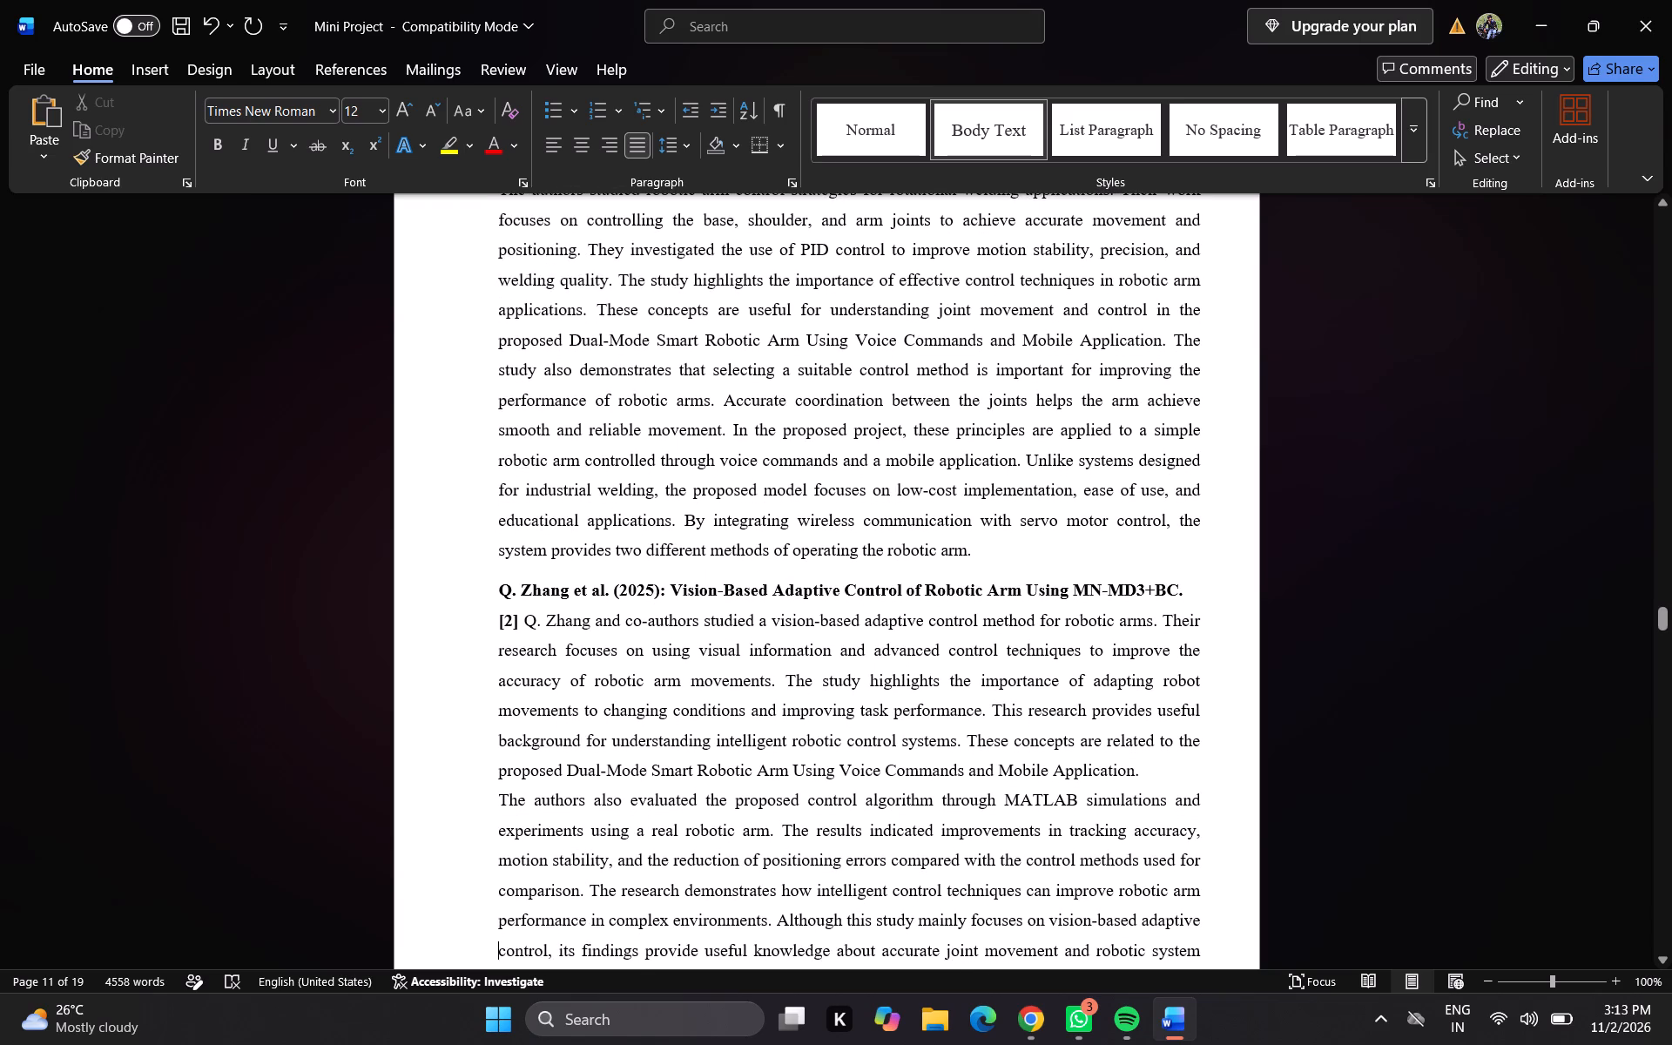
{"action": "key", "text": "Up"}
{"action": "key", "text": "Up"}
{"action": "key", "text": "Up"}
{"action": "key", "text": "Up"}
{"action": "key", "text": "Up"}
{"action": "key", "text": "Up"}
{"action": "key", "text": "Up"}
{"action": "key", "text": "Up"}
{"action": "key", "text": "Up"}
{"action": "key", "text": "Up"}
{"action": "key", "text": "Up"}
{"action": "key", "text": "Up"}
{"action": "key", "text": "Up"}
{"action": "key", "text": "Up"}
{"action": "key", "text": "Up"}
{"action": "key", "text": "Up"}
{"action": "key", "text": "Up"}
{"action": "key", "text": "Up"}
{"action": "key", "text": "Up"}
{"action": "key", "text": "Up"}
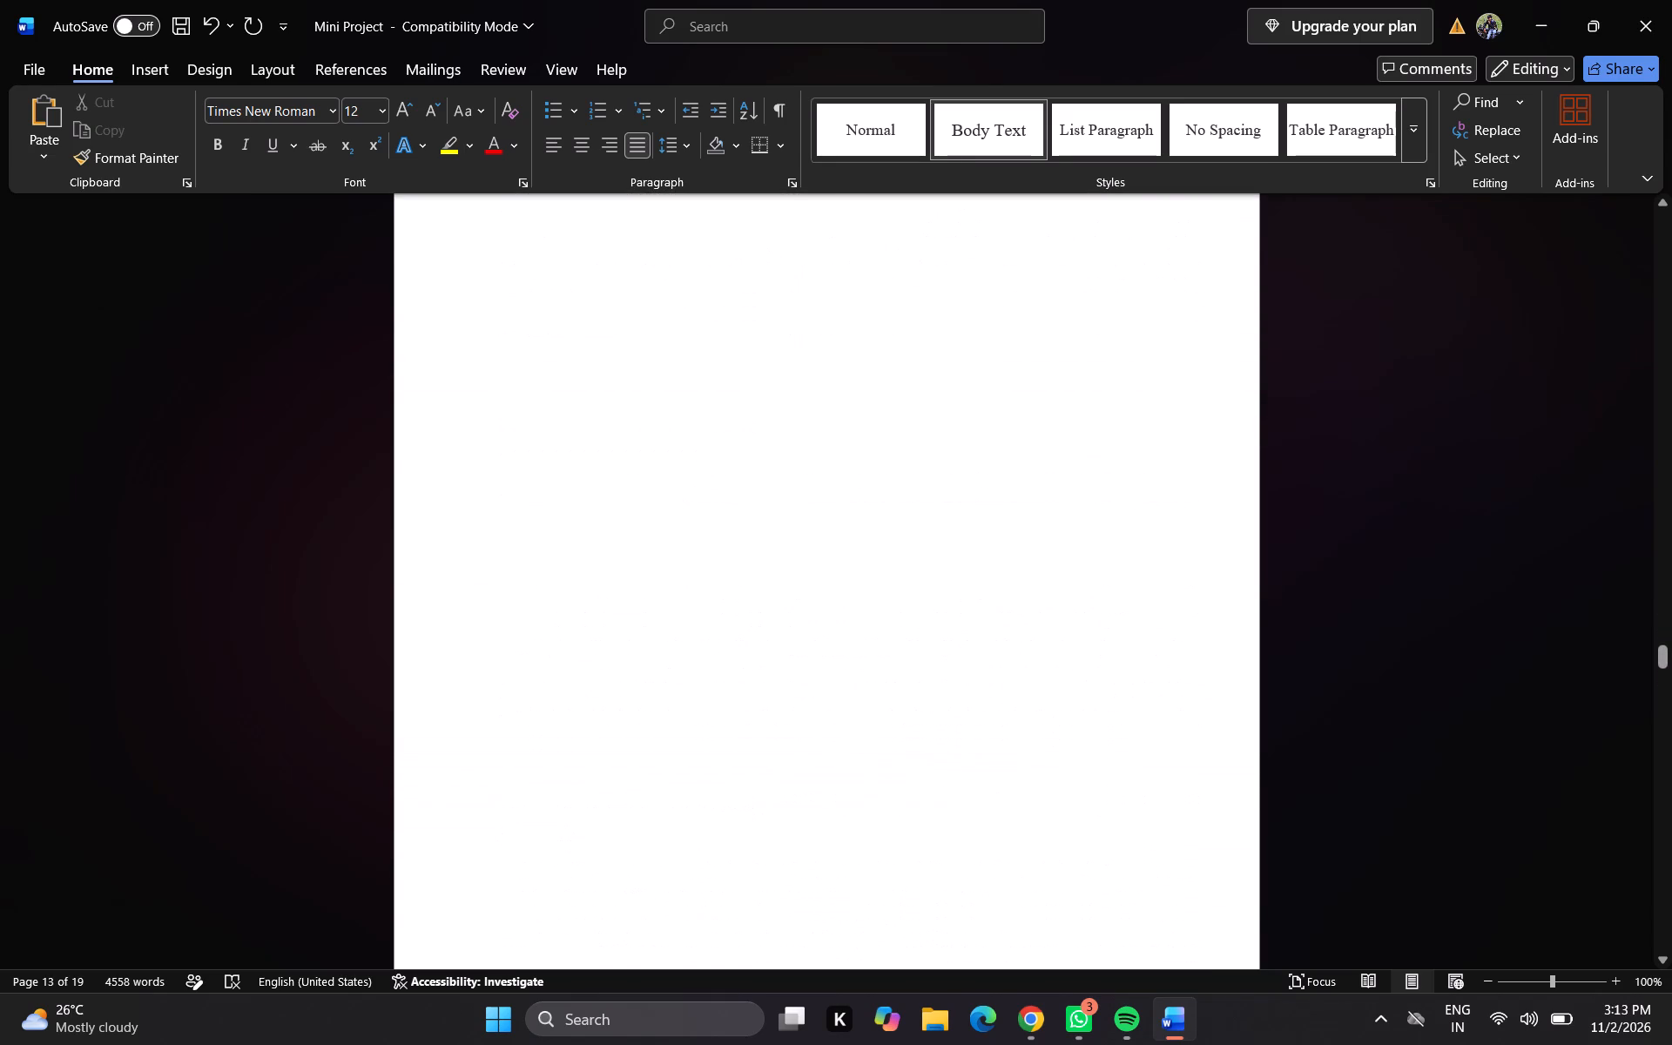
{"action": "key", "text": "Up"}
{"action": "key", "text": "Up"}
{"action": "key", "text": "Up"}
{"action": "key", "text": "Up"}
{"action": "key", "text": "Up"}
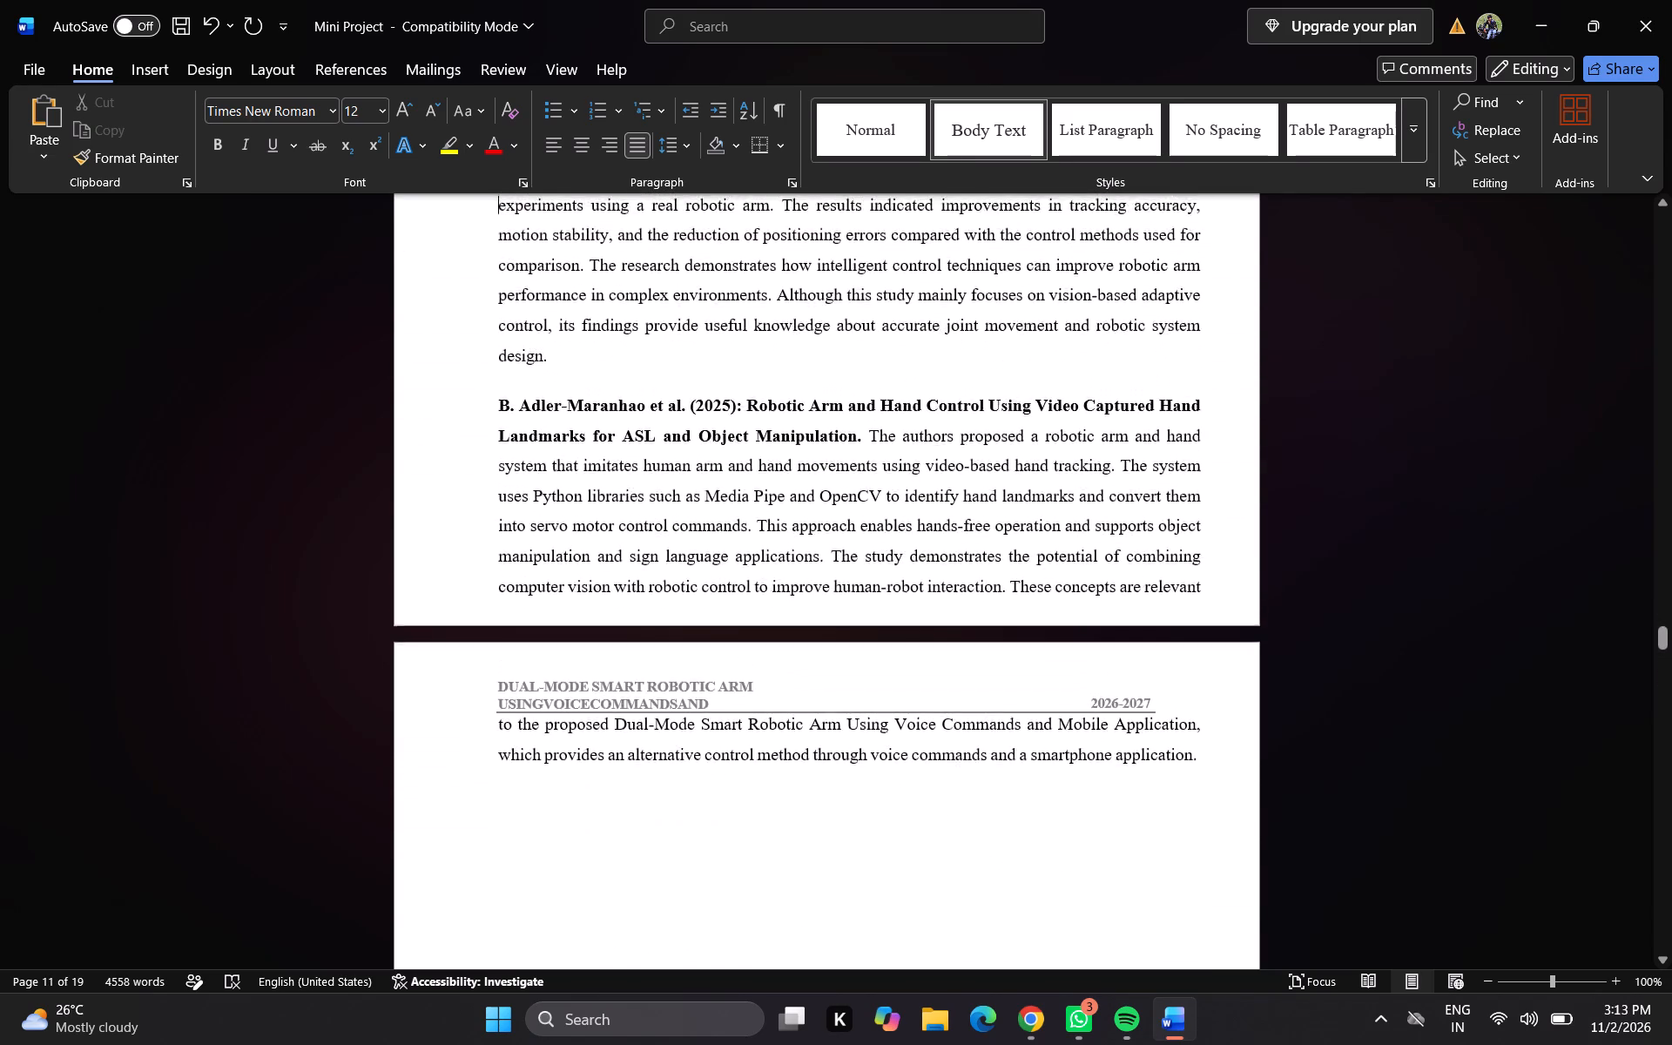
{"action": "key", "text": "Up"}
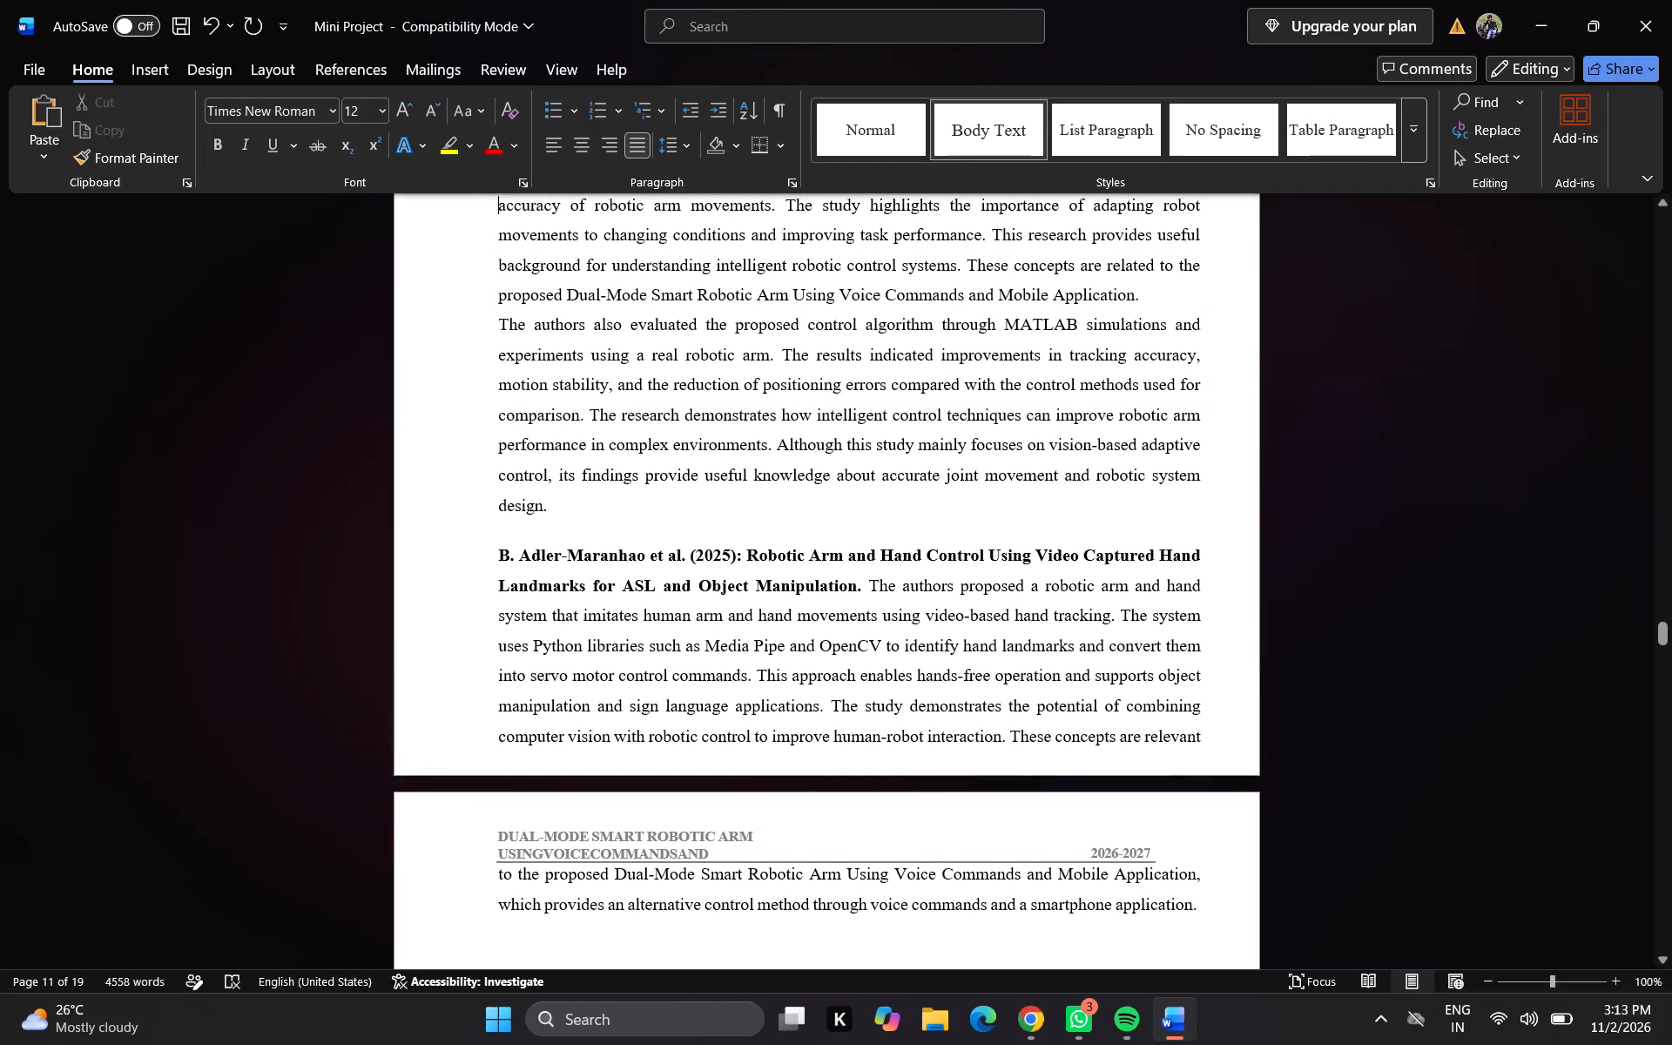
{"action": "left_click", "coordinate": [861, 579]}
{"action": "key", "text": "ctrl+v"}
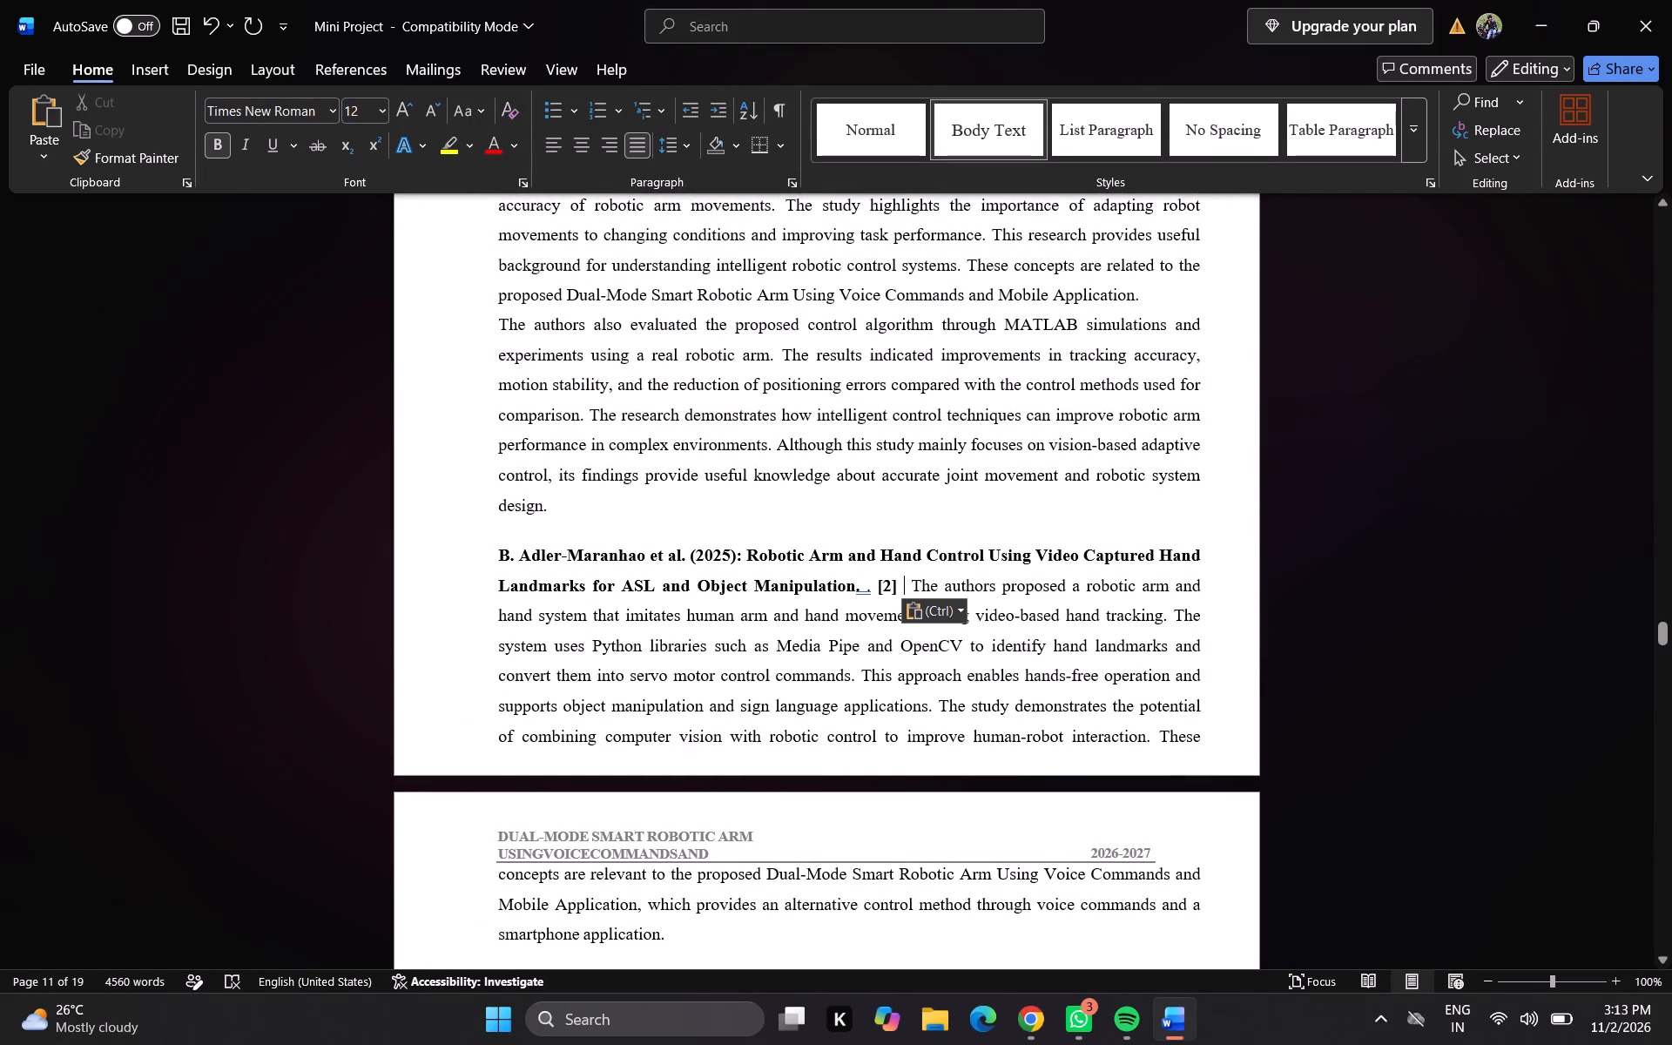
{"action": "left_click", "coordinate": [873, 588]}
{"action": "key", "text": "BackSpace"}
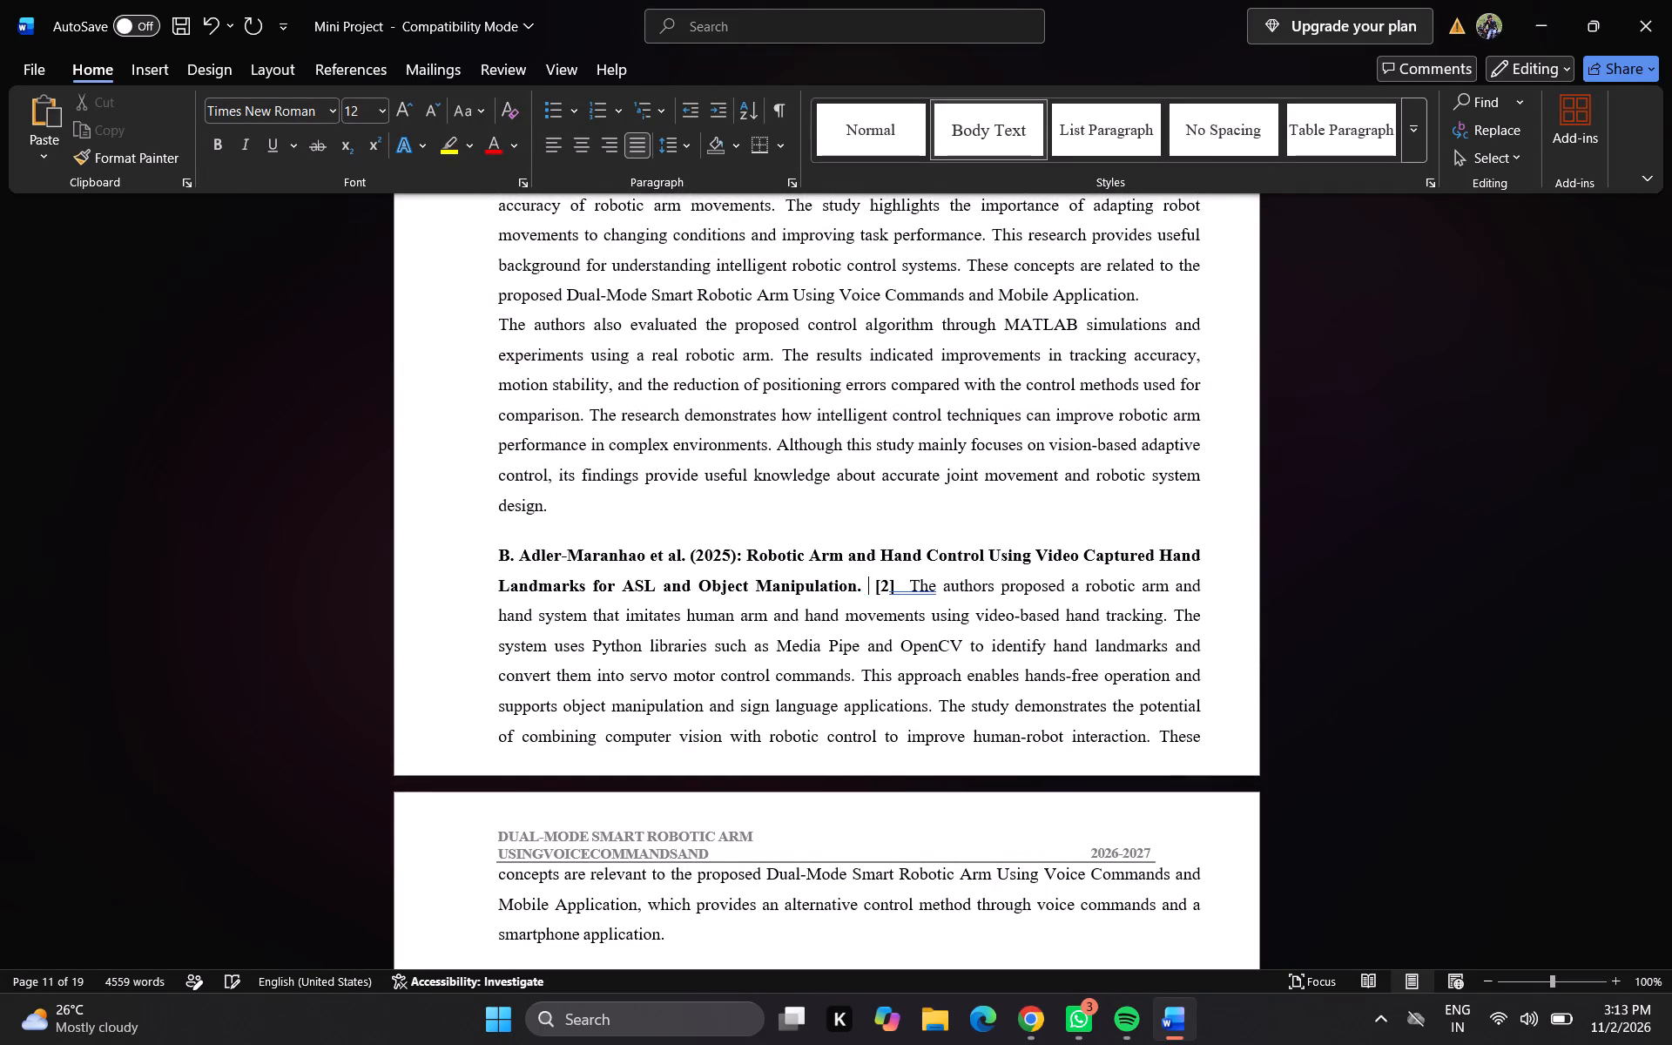
{"action": "key", "text": "BackSpace"}
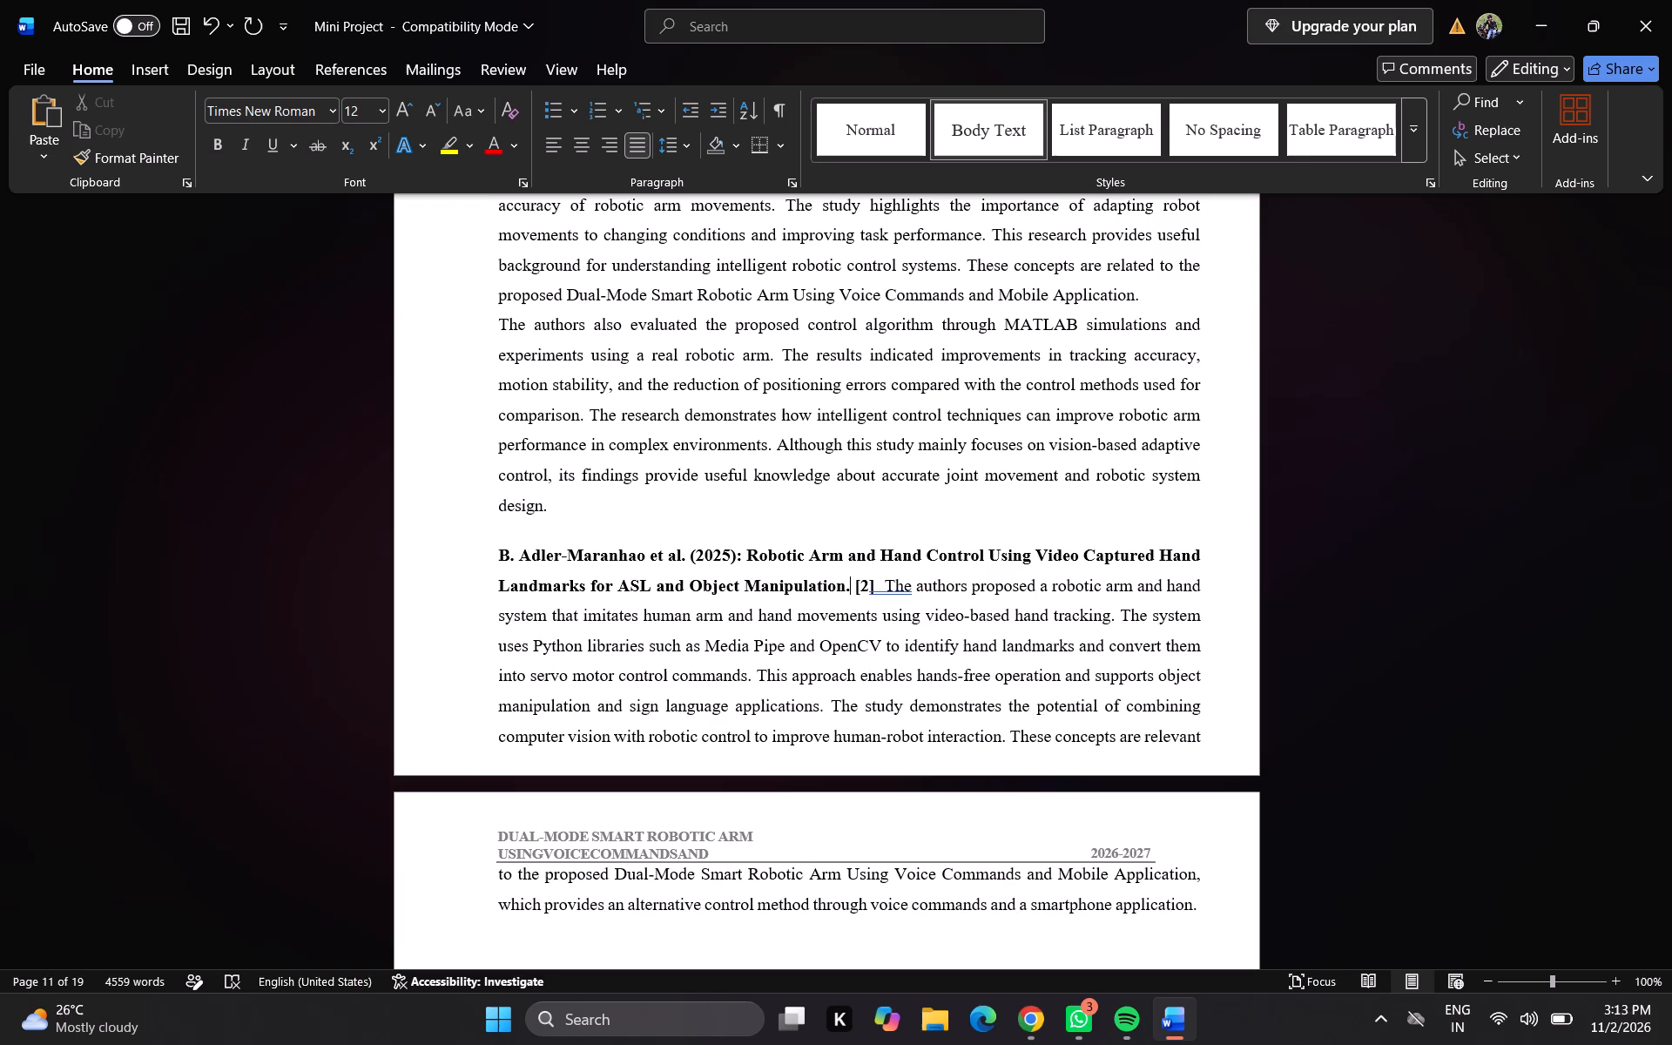
{"action": "left_click_drag", "start_coordinate": [873, 588], "coordinate": [937, 597]}
{"action": "left_click", "coordinate": [937, 597]}
{"action": "left_click", "coordinate": [893, 586]}
Paste the bold [2] citation after "Object Manipulation." in the repeated Robotic Arm and Hand Control title on page 13, removing the extra period and space.
{"action": "key", "text": "Down"}
{"action": "key", "text": "Down"}
{"action": "key", "text": "Down"}
{"action": "key", "text": "Down"}
{"action": "key", "text": "Down"}
{"action": "key", "text": "Down"}
{"action": "key", "text": "Down"}
{"action": "key", "text": "Down"}
{"action": "key", "text": "Down"}
{"action": "key", "text": "Down"}
{"action": "key", "text": "Down"}
{"action": "key", "text": "Down"}
{"action": "key", "text": "Down"}
{"action": "key", "text": "Down"}
{"action": "key", "text": "Down"}
{"action": "key", "text": "Down"}
{"action": "key", "text": "Down"}
{"action": "key", "text": "Down"}
{"action": "key", "text": "Down"}
{"action": "key", "text": "Down"}
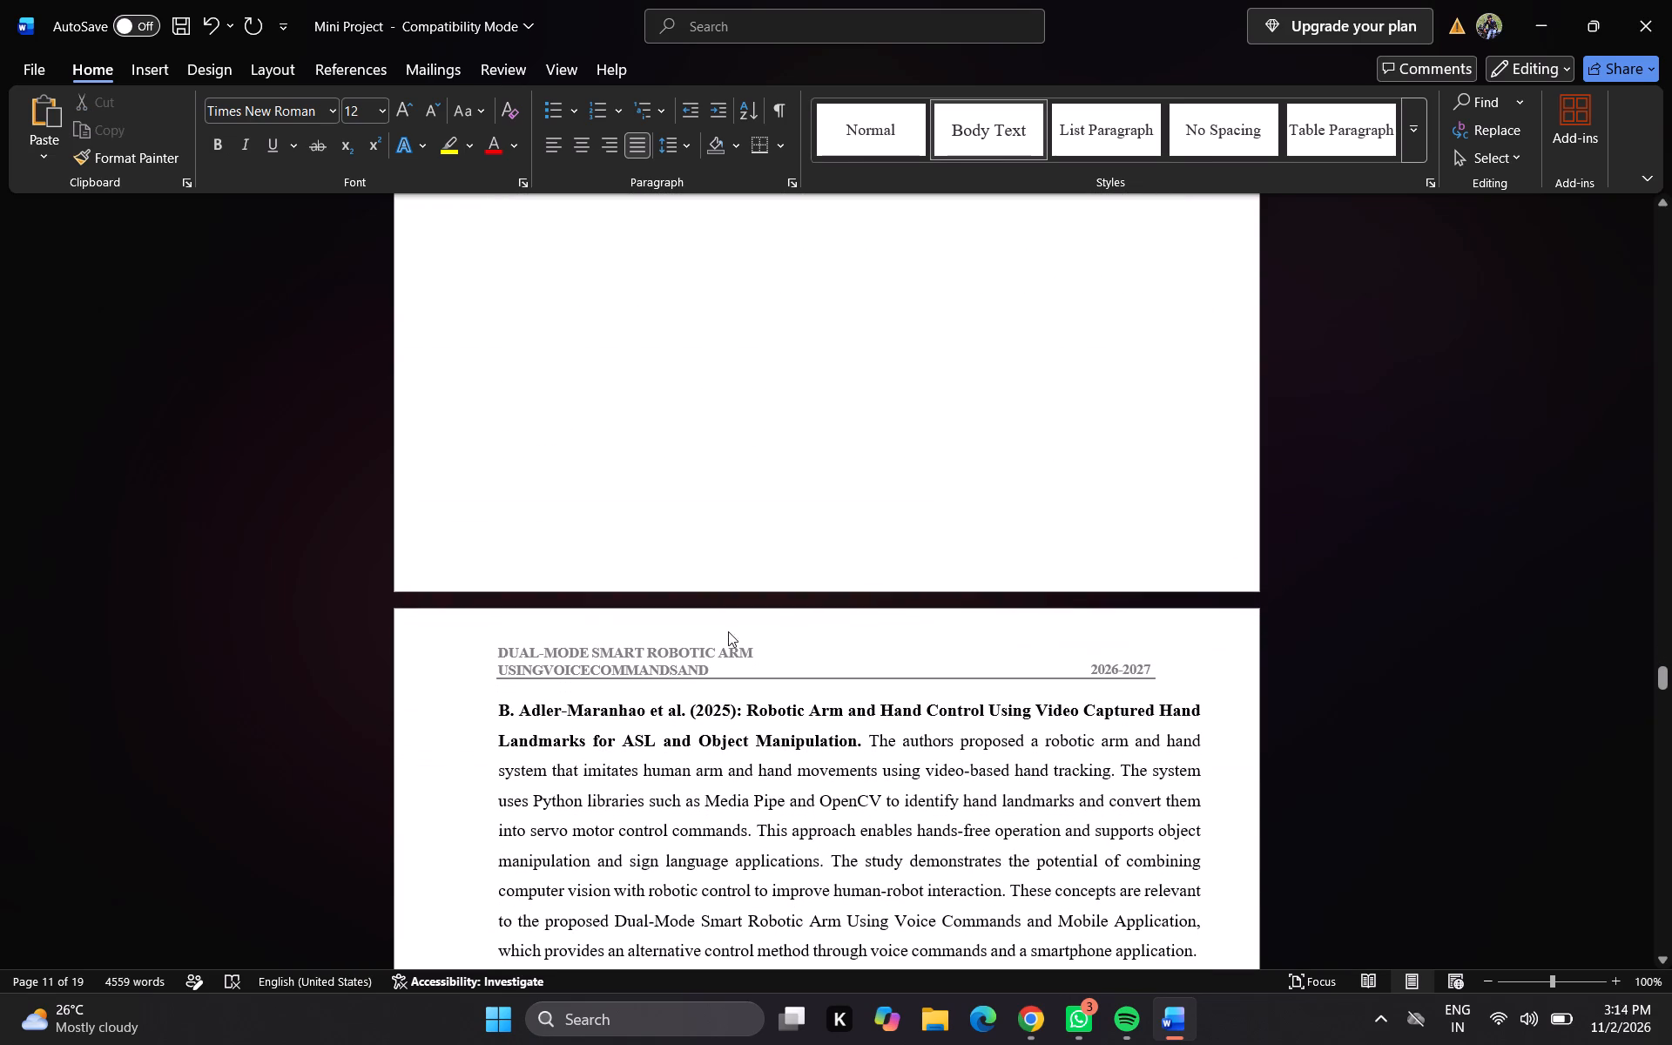
{"action": "left_click", "coordinate": [864, 740]}
{"action": "key", "text": "ctrl+v"}
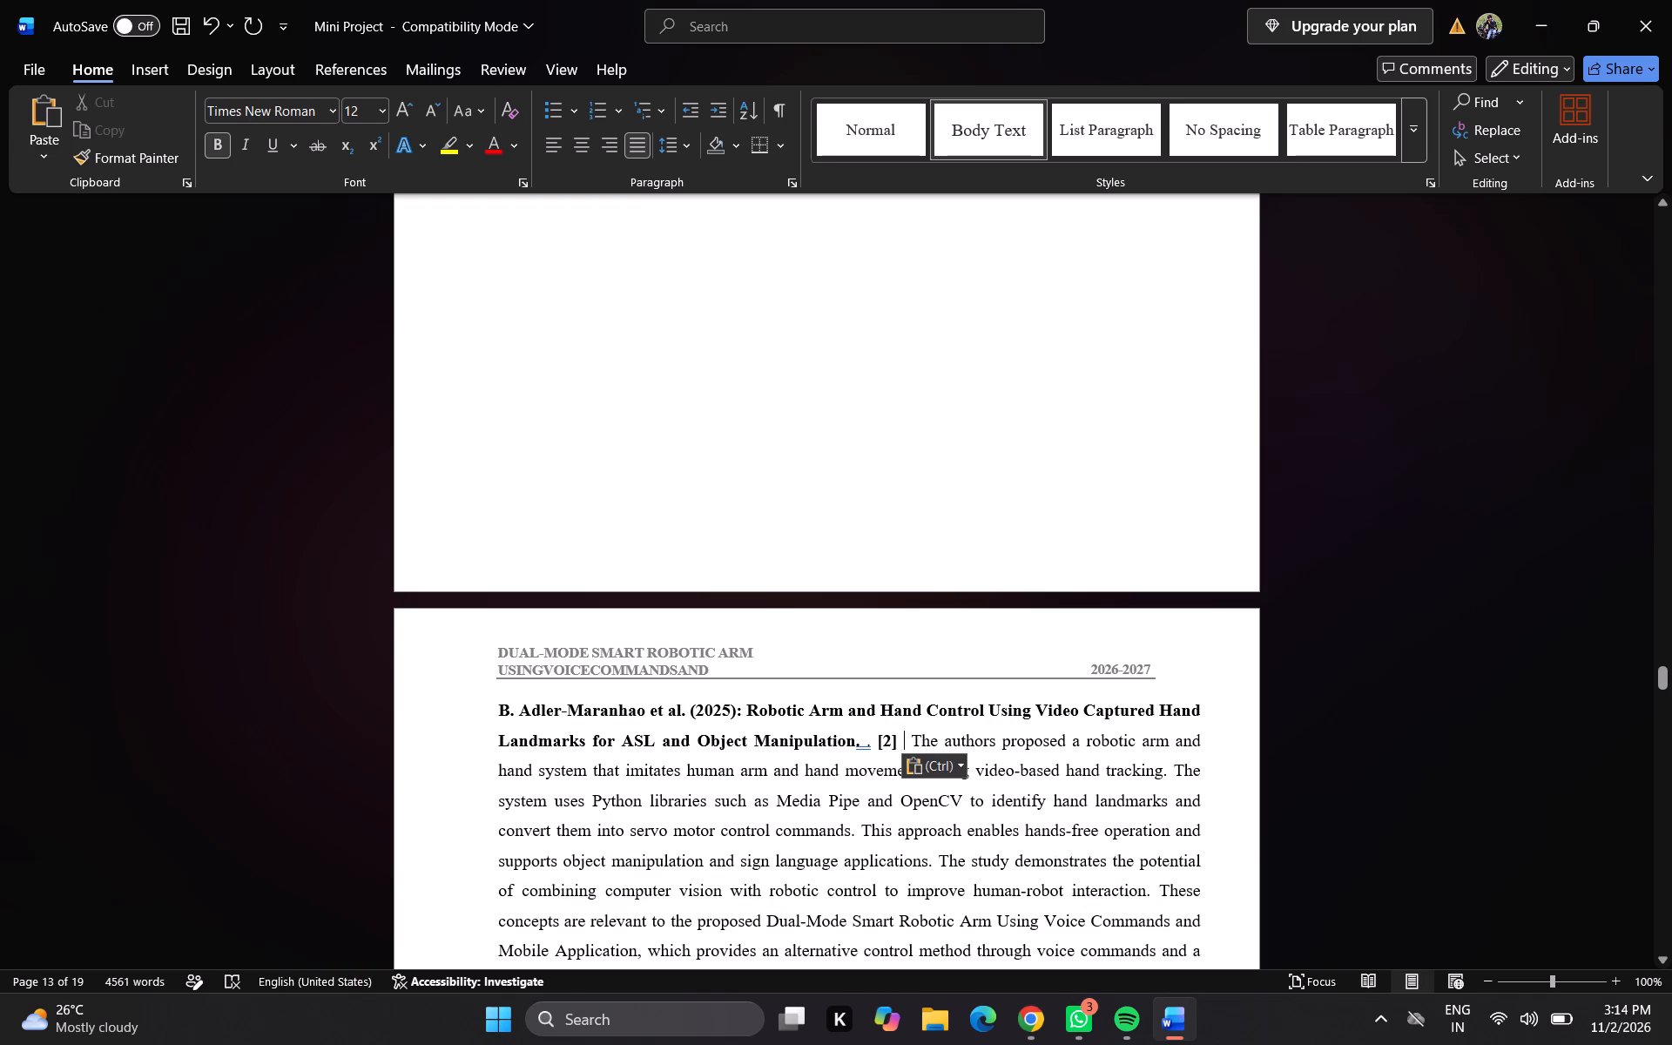
{"action": "left_click", "coordinate": [880, 743]}
{"action": "key", "text": "Left"}
{"action": "key", "text": "BackSpace"}
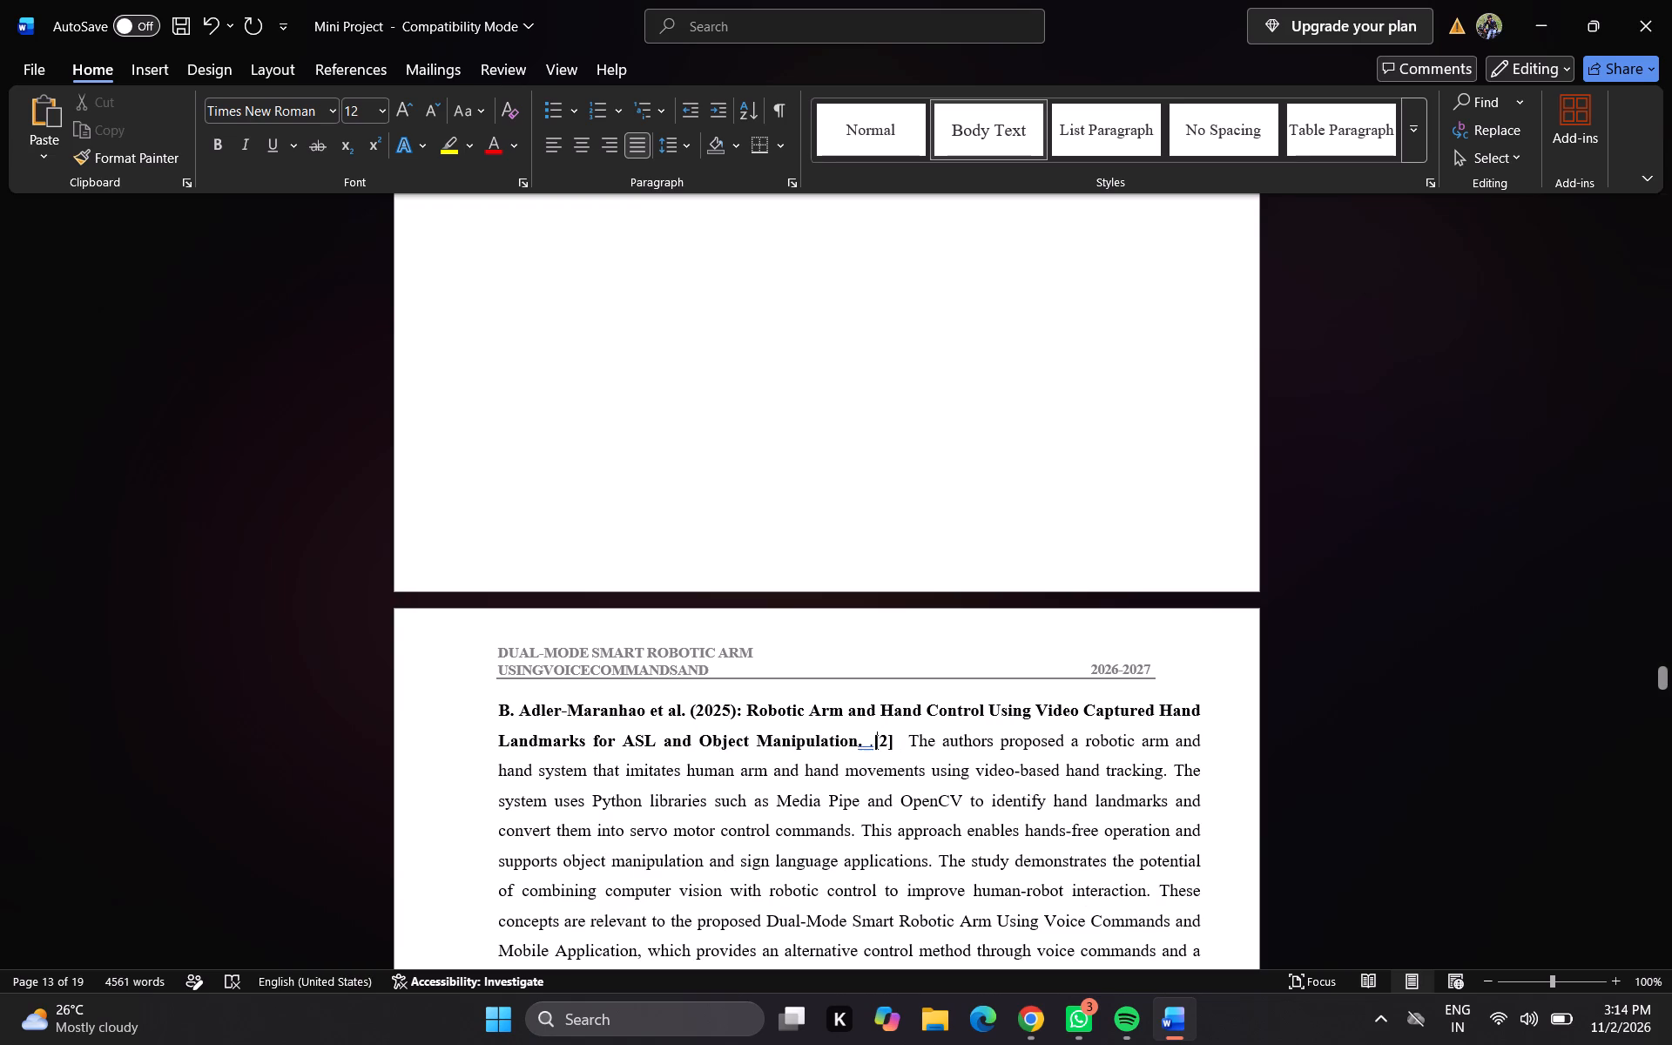
{"action": "key", "text": "BackSpace"}
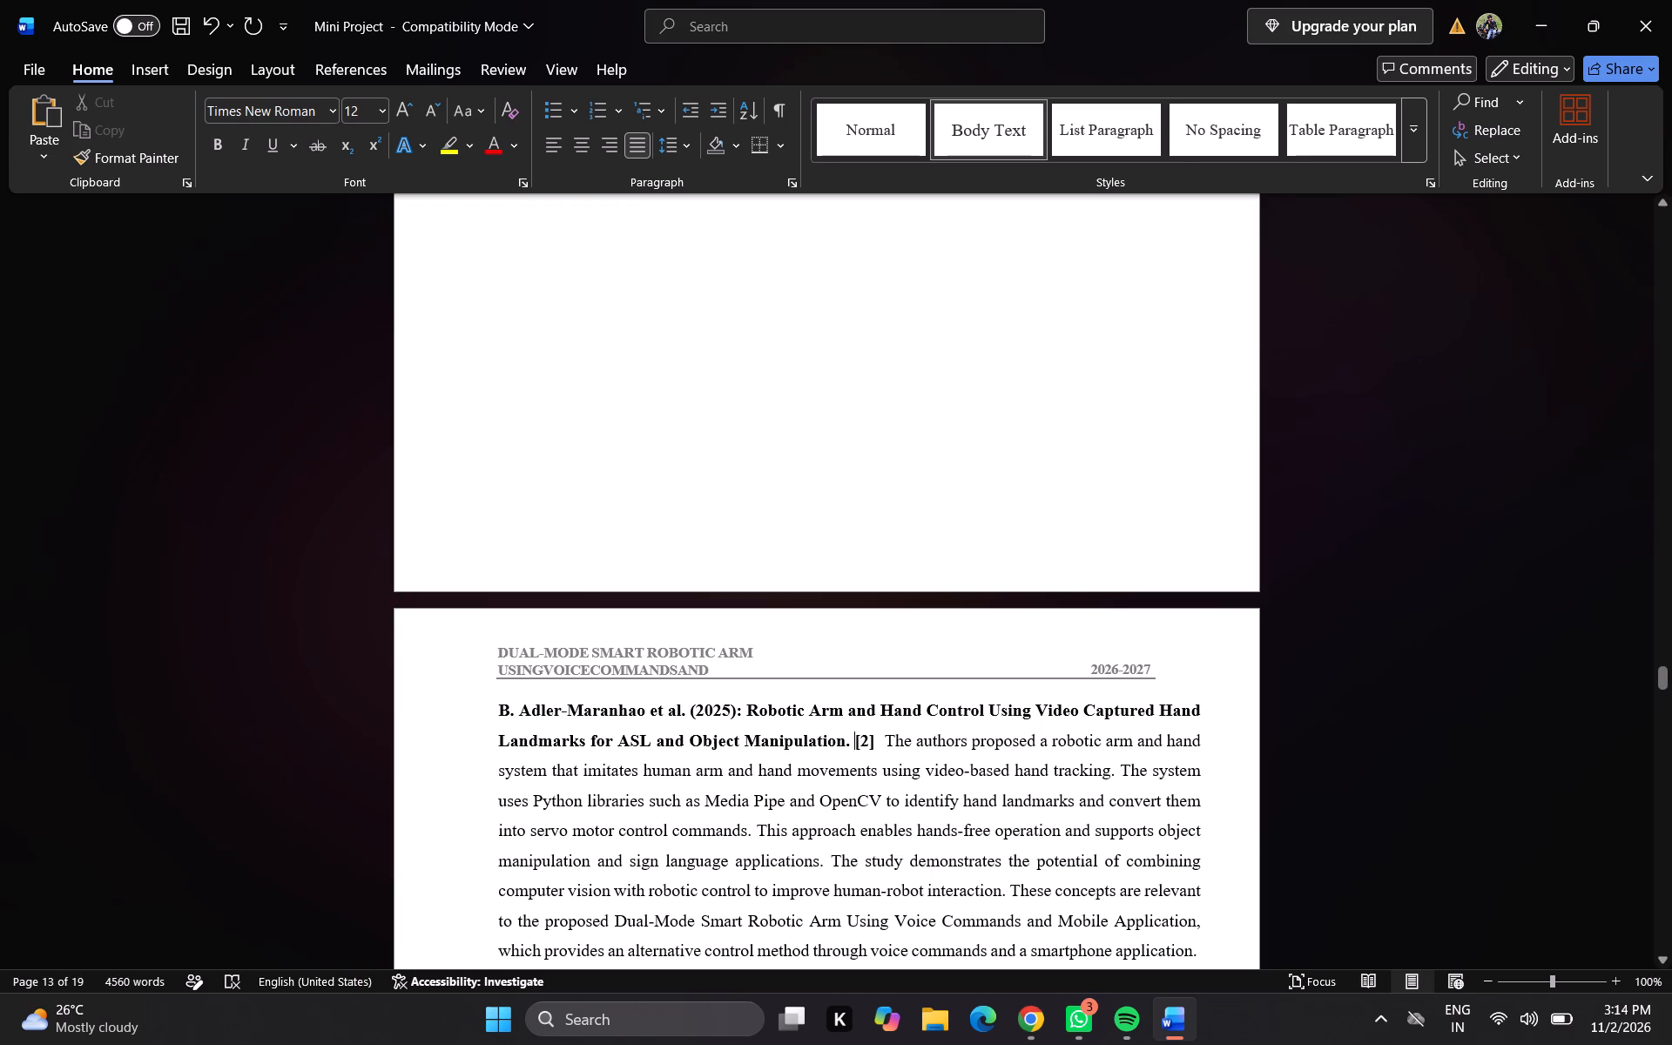
Look through the FastUMI-100K and Skeletal Tracking entries and the page space after them.
{"action": "key", "text": "Down"}
{"action": "key", "text": "Down"}
{"action": "key", "text": "Down"}
{"action": "key", "text": "Down"}
{"action": "key", "text": "Down"}
{"action": "key", "text": "Down"}
{"action": "key", "text": "Down"}
{"action": "key", "text": "Down"}
{"action": "key", "text": "Down"}
{"action": "key", "text": "Down"}
{"action": "key", "text": "Down"}
{"action": "key", "text": "Down"}
{"action": "key", "text": "Down"}
{"action": "key", "text": "Down"}
{"action": "key", "text": "Down"}
{"action": "key", "text": "Down"}
{"action": "key", "text": "Down"}
{"action": "key", "text": "Down"}
{"action": "key", "text": "Down"}
{"action": "key", "text": "Down"}
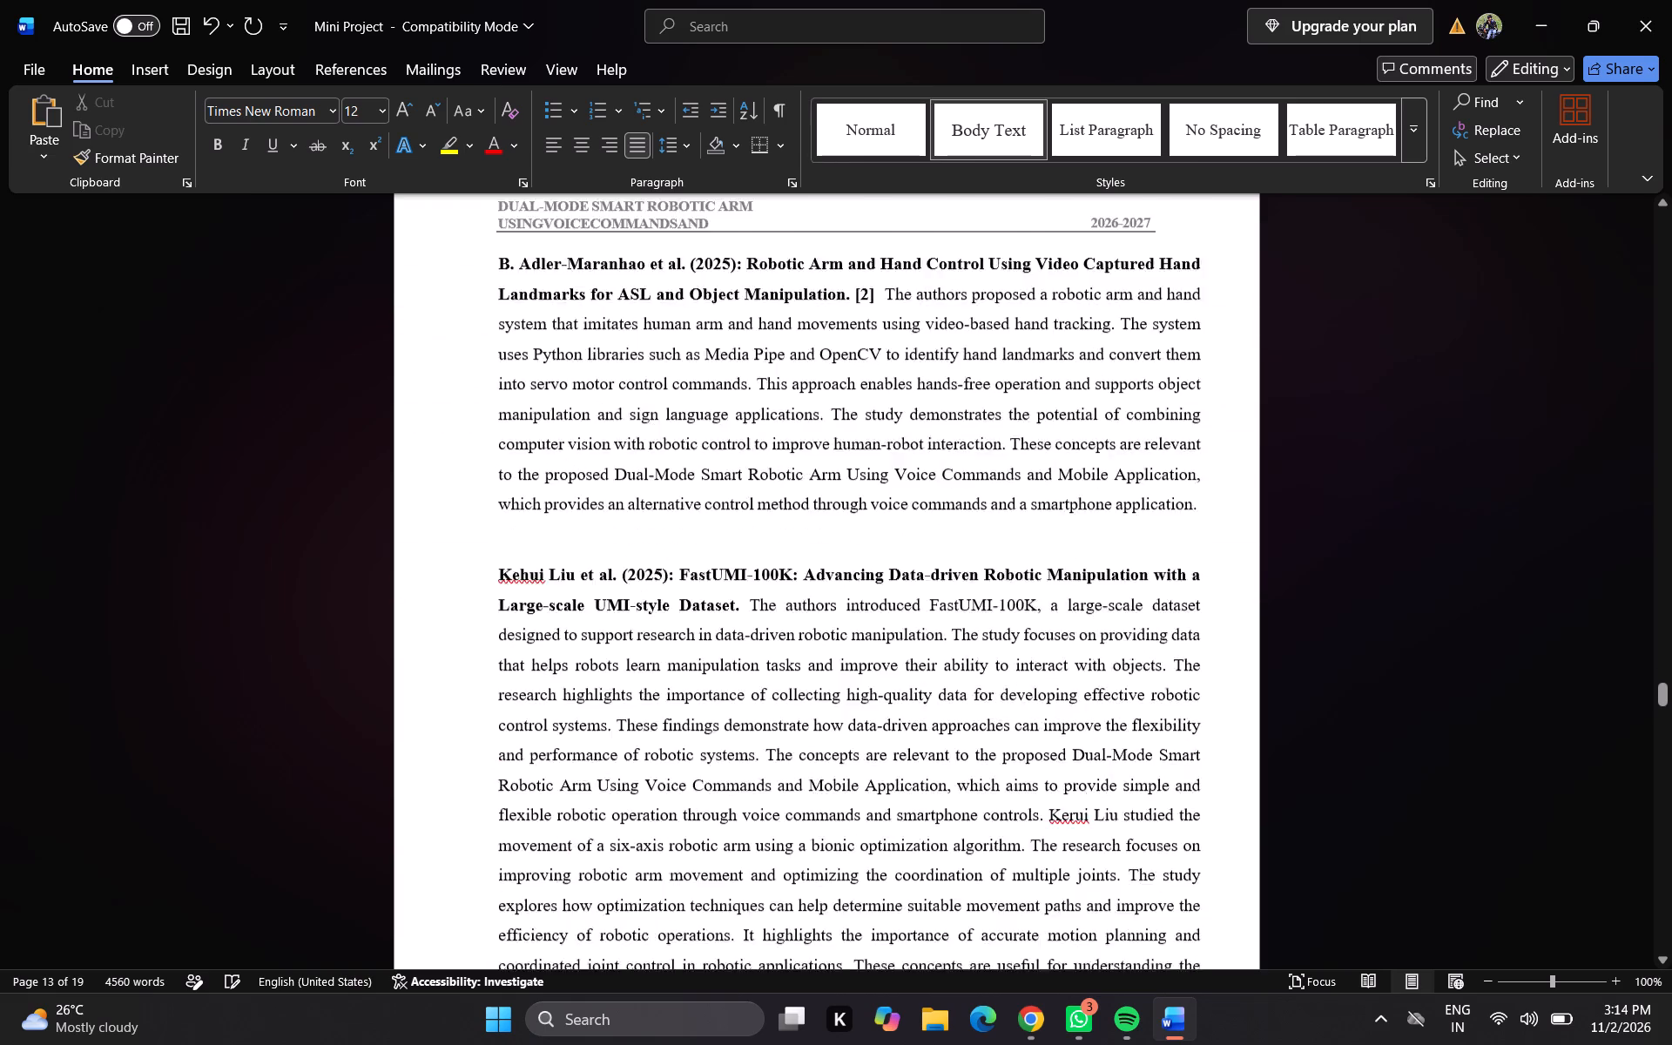
{"action": "key", "text": "Down"}
{"action": "key", "text": "Down"}
{"action": "key", "text": "Down"}
{"action": "key", "text": "Down"}
{"action": "key", "text": "Down"}
{"action": "key", "text": "Down"}
{"action": "key", "text": "Down"}
{"action": "key", "text": "Down"}
{"action": "key", "text": "Down"}
{"action": "key", "text": "Down"}
{"action": "key", "text": "Down"}
{"action": "key", "text": "Down"}
{"action": "key", "text": "Down"}
{"action": "key", "text": "Down"}
{"action": "key", "text": "Down"}
{"action": "key", "text": "Down"}
{"action": "key", "text": "Down"}
{"action": "key", "text": "Down"}
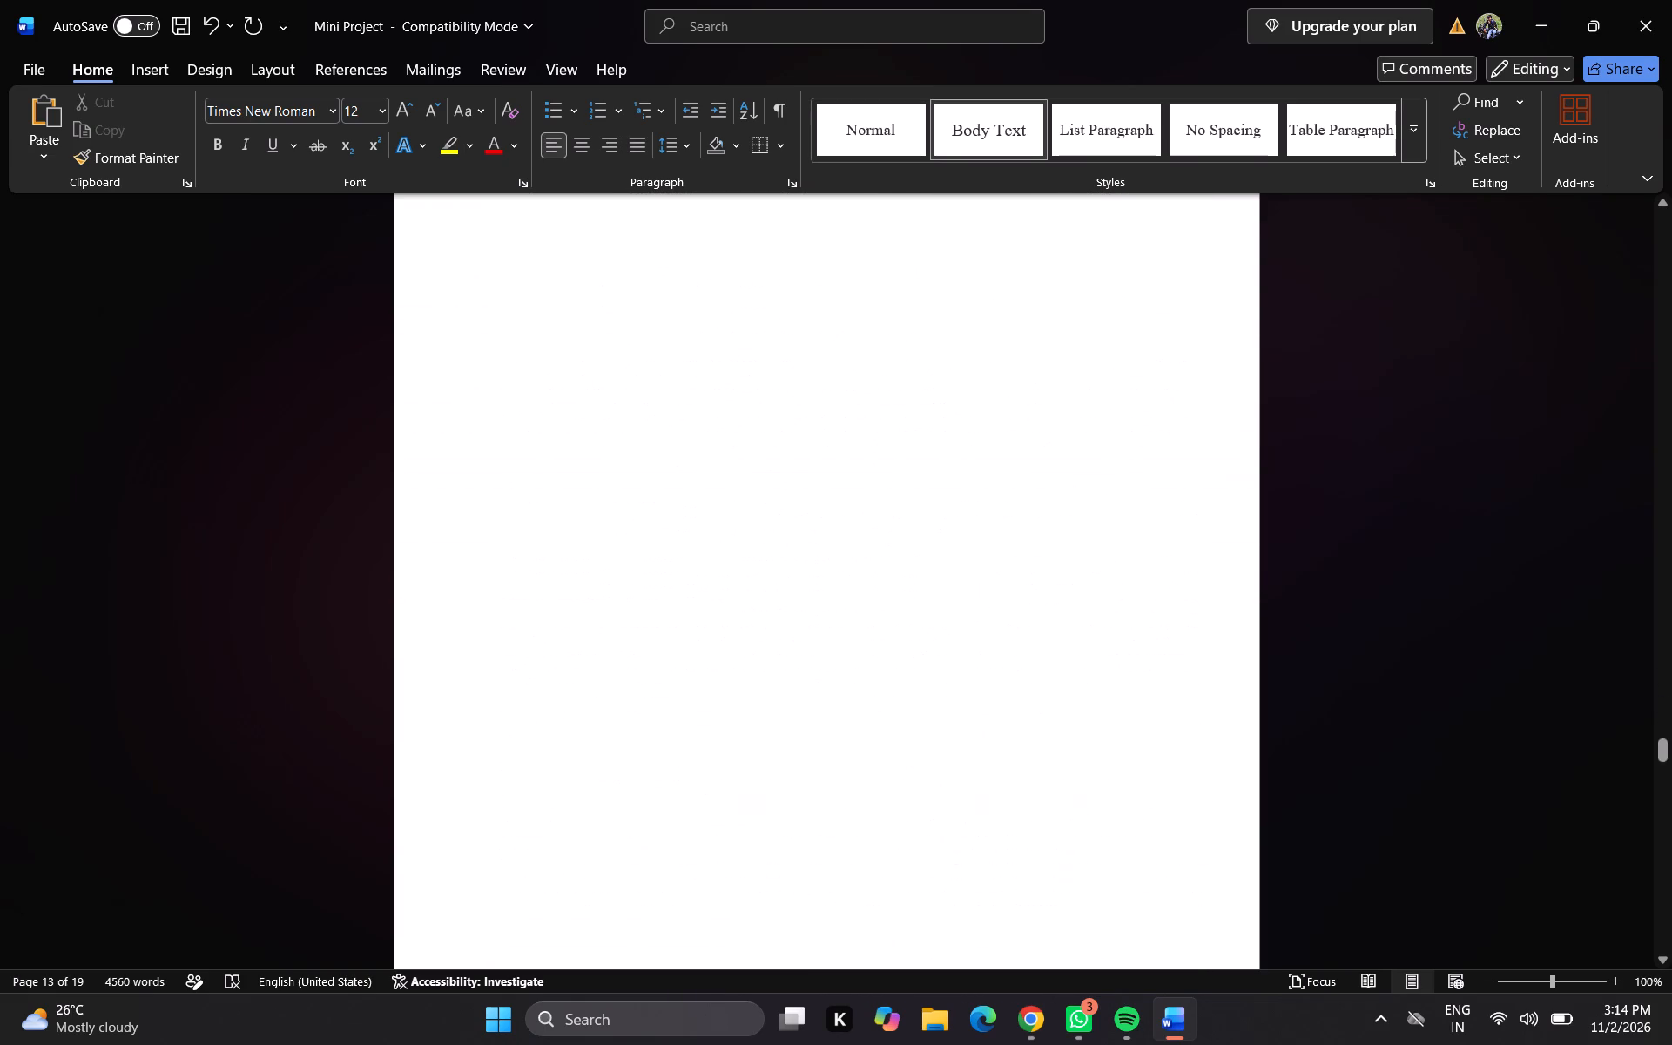
{"action": "key", "text": "Up"}
{"action": "key", "text": "Up"}
{"action": "key", "text": "Up"}
{"action": "key", "text": "Up"}
{"action": "key", "text": "Up"}
{"action": "key", "text": "Up"}
{"action": "key", "text": "Up"}
{"action": "key", "text": "Up"}
{"action": "key", "text": "Up"}
{"action": "key", "text": "Up"}
{"action": "key", "text": "Up"}
{"action": "key", "text": "Up"}
{"action": "key", "text": "Up"}
{"action": "key", "text": "Up"}
{"action": "key", "text": "Up"}
{"action": "key", "text": "Up"}
{"action": "key", "text": "Up"}
{"action": "key", "text": "Up"}
{"action": "key", "text": "Up"}
{"action": "key", "text": "Up"}
{"action": "key", "text": "Up"}
{"action": "key", "text": "Up"}
{"action": "key", "text": "Up"}
{"action": "key", "text": "Up"}
{"action": "key", "text": "Up"}
{"action": "key", "text": "Up"}
{"action": "key", "text": "Up"}
{"action": "key", "text": "Up"}
{"action": "key", "text": "Up"}
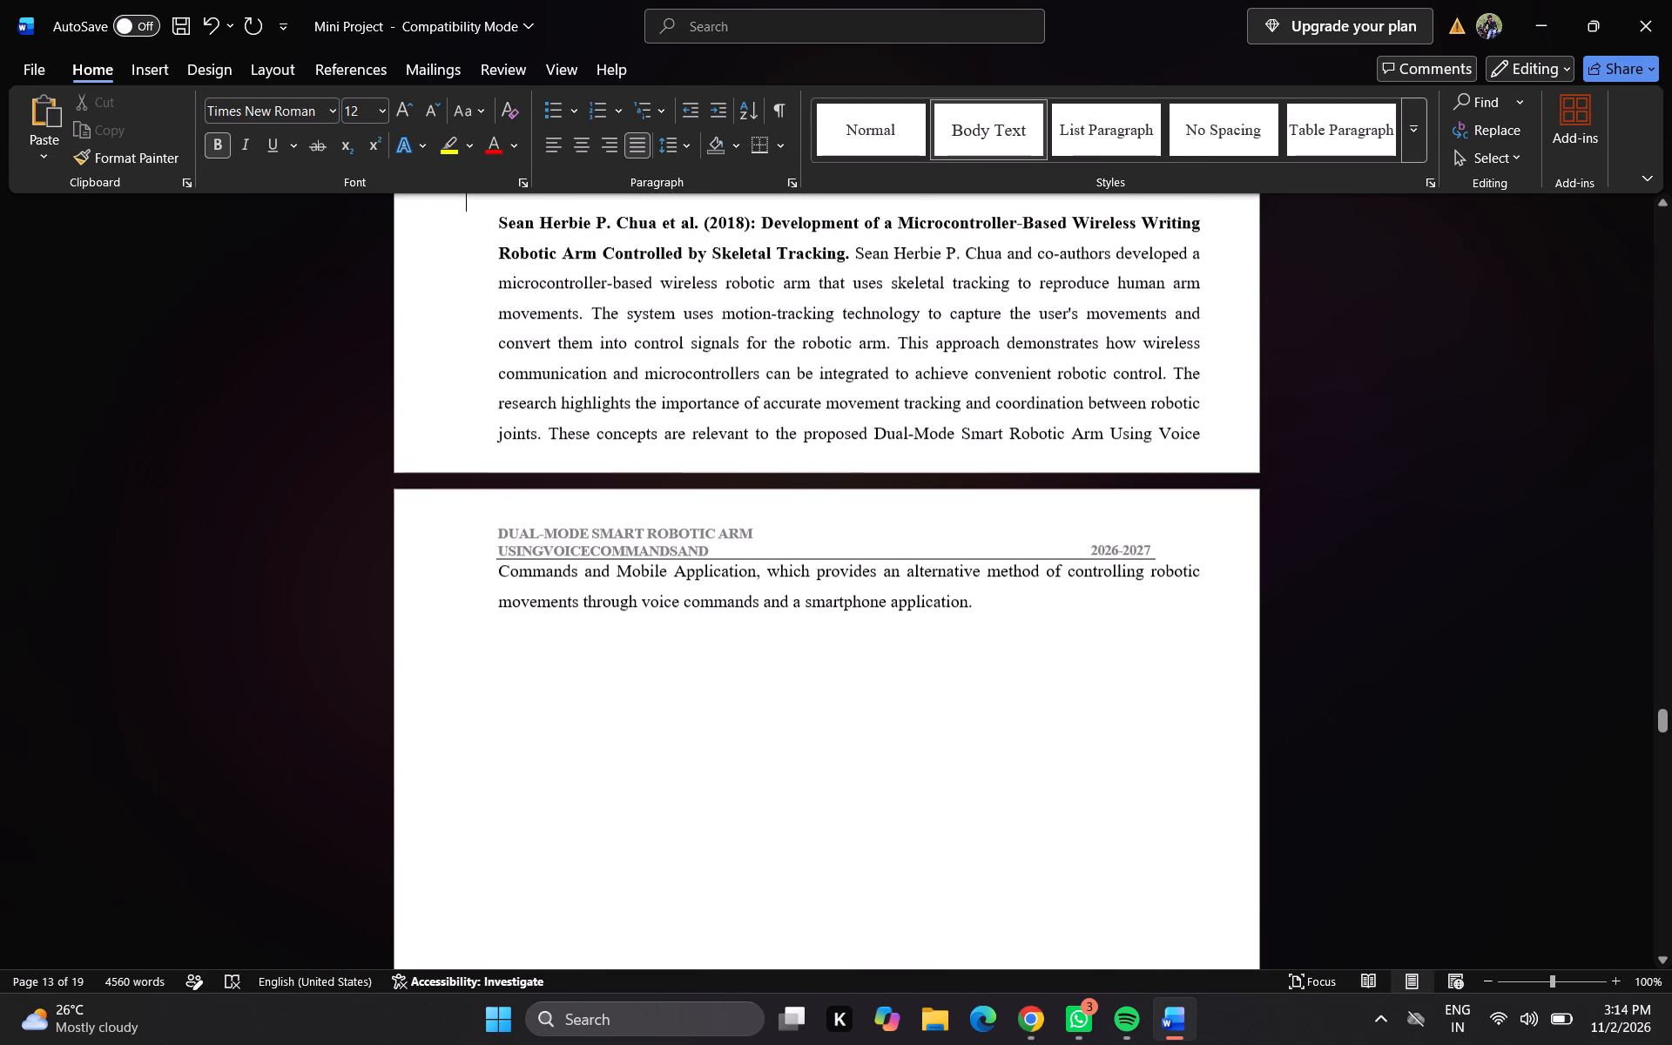
{"action": "key", "text": "Up"}
{"action": "key", "text": "Up"}
{"action": "key", "text": "Up"}
{"action": "key", "text": "Up"}
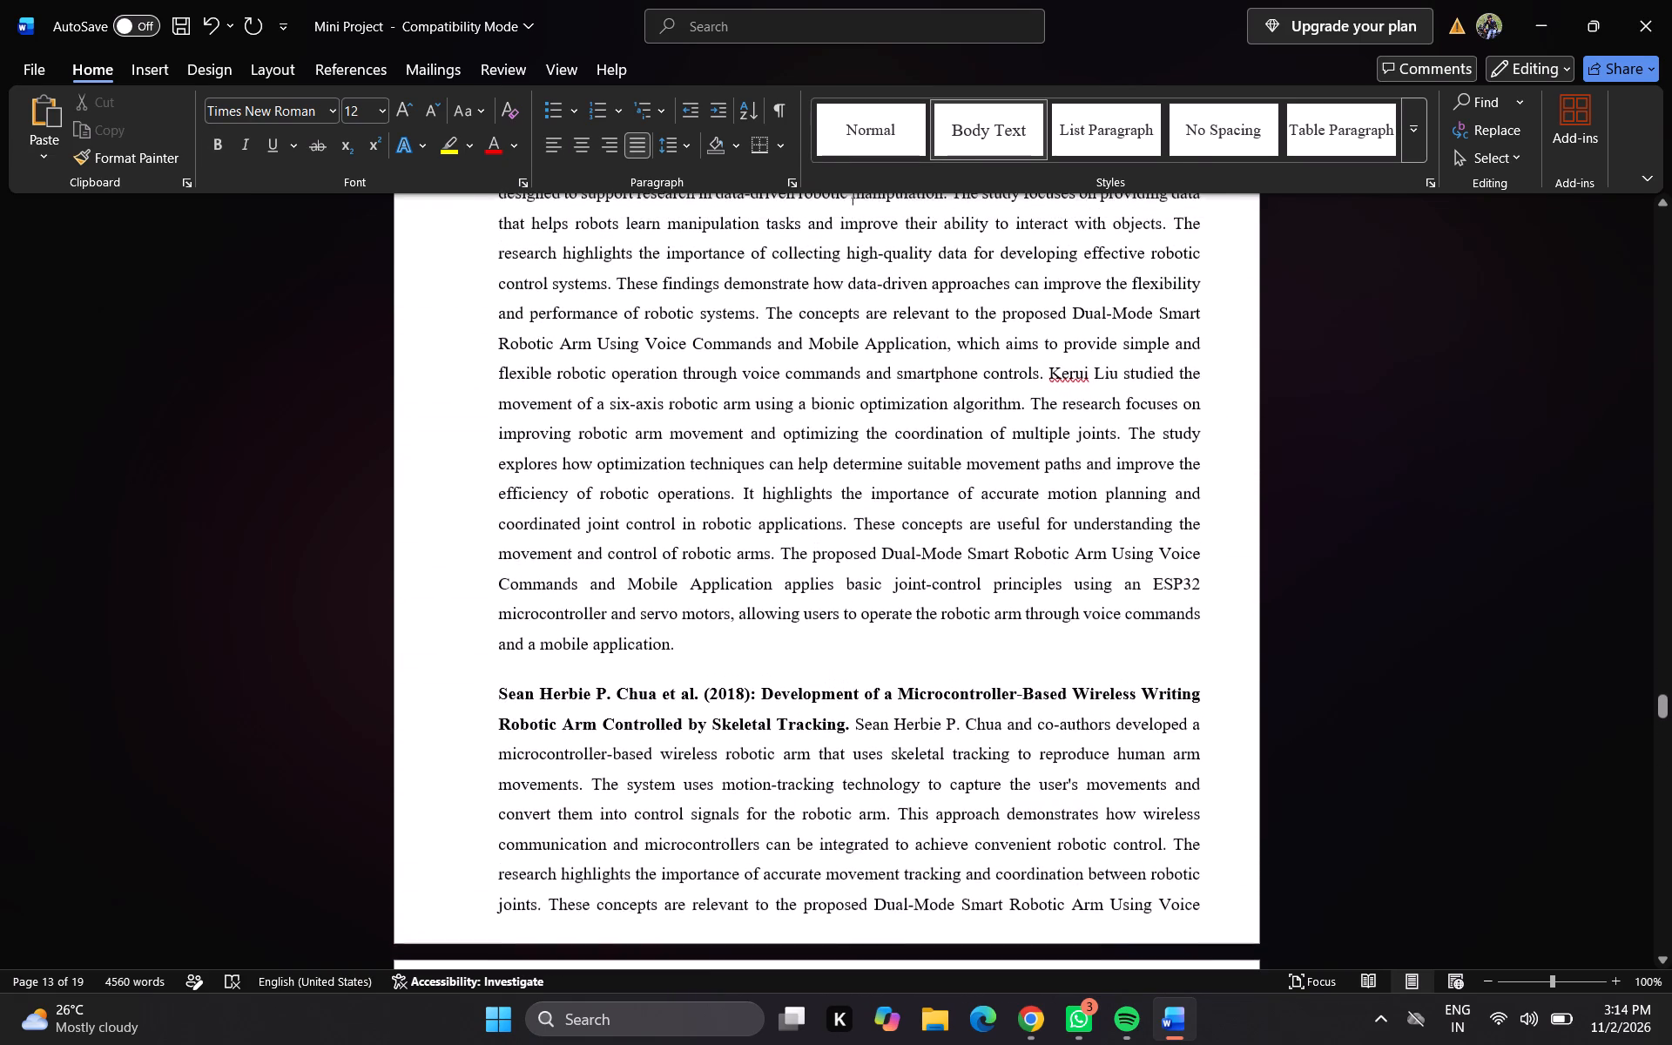
{"action": "key", "text": "Up"}
{"action": "key", "text": "Up"}
{"action": "key", "text": "Up"}
{"action": "key", "text": "Up"}
{"action": "key", "text": "Up"}
{"action": "key", "text": "Up"}
{"action": "key", "text": "Up"}
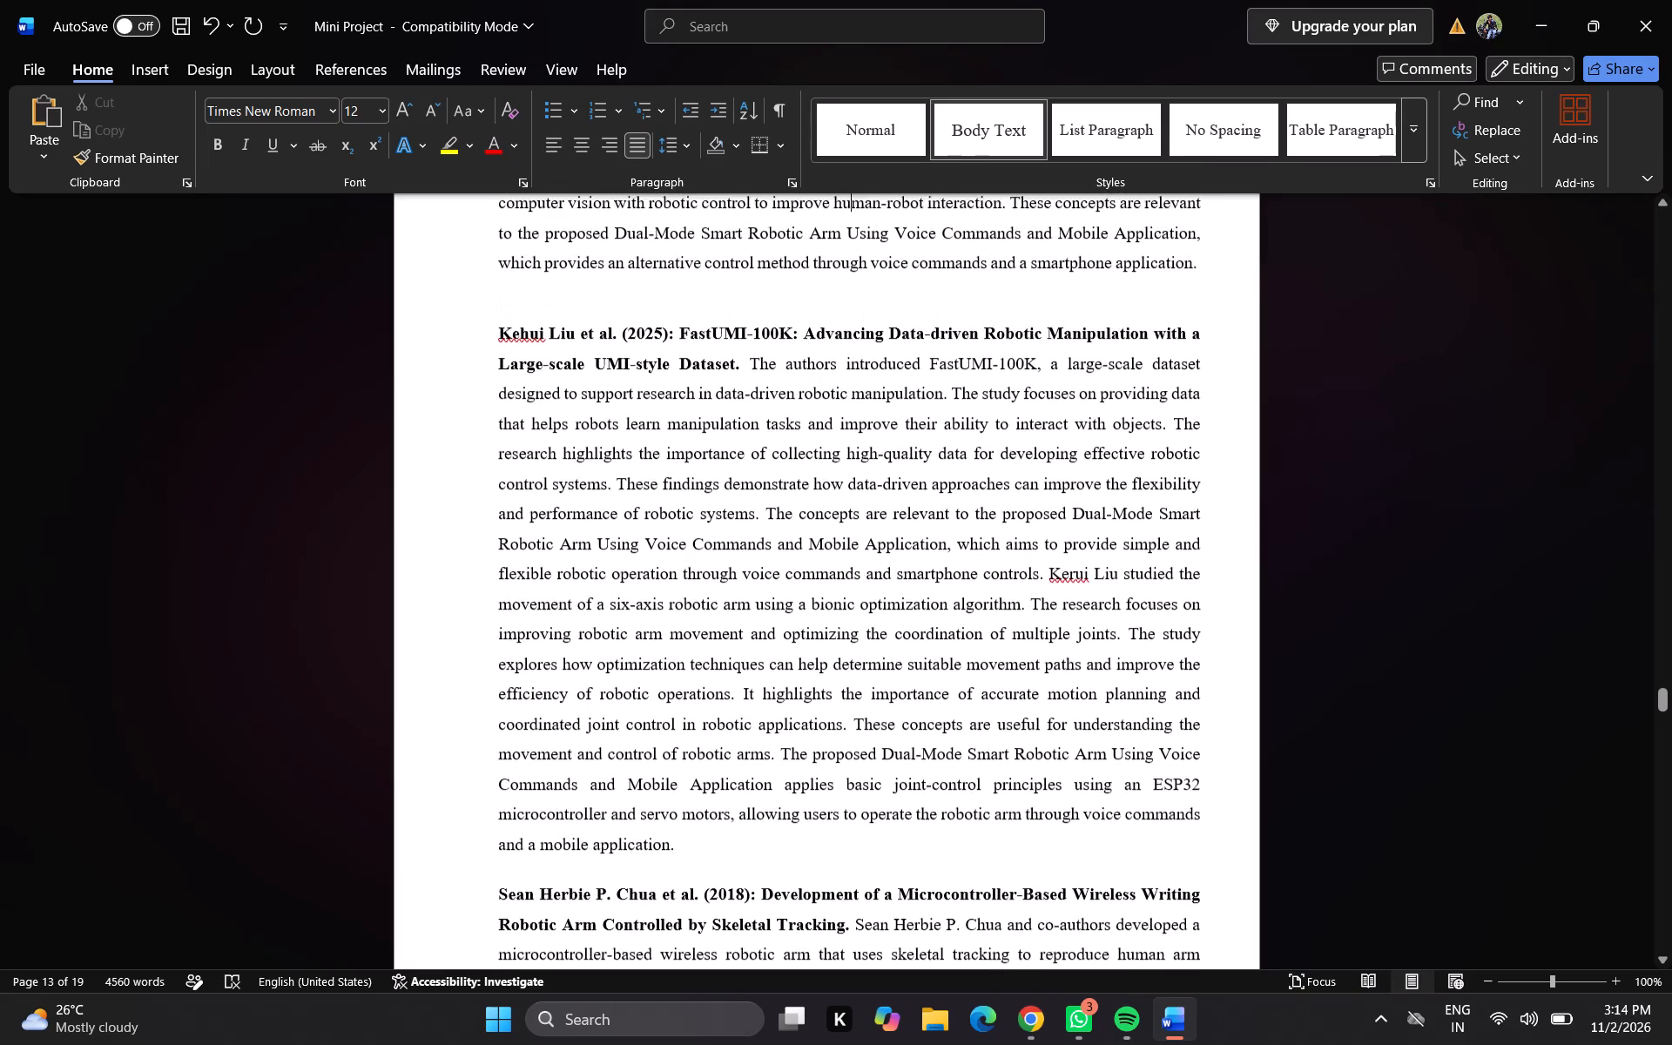
{"action": "key", "text": "Up"}
{"action": "key", "text": "Up"}
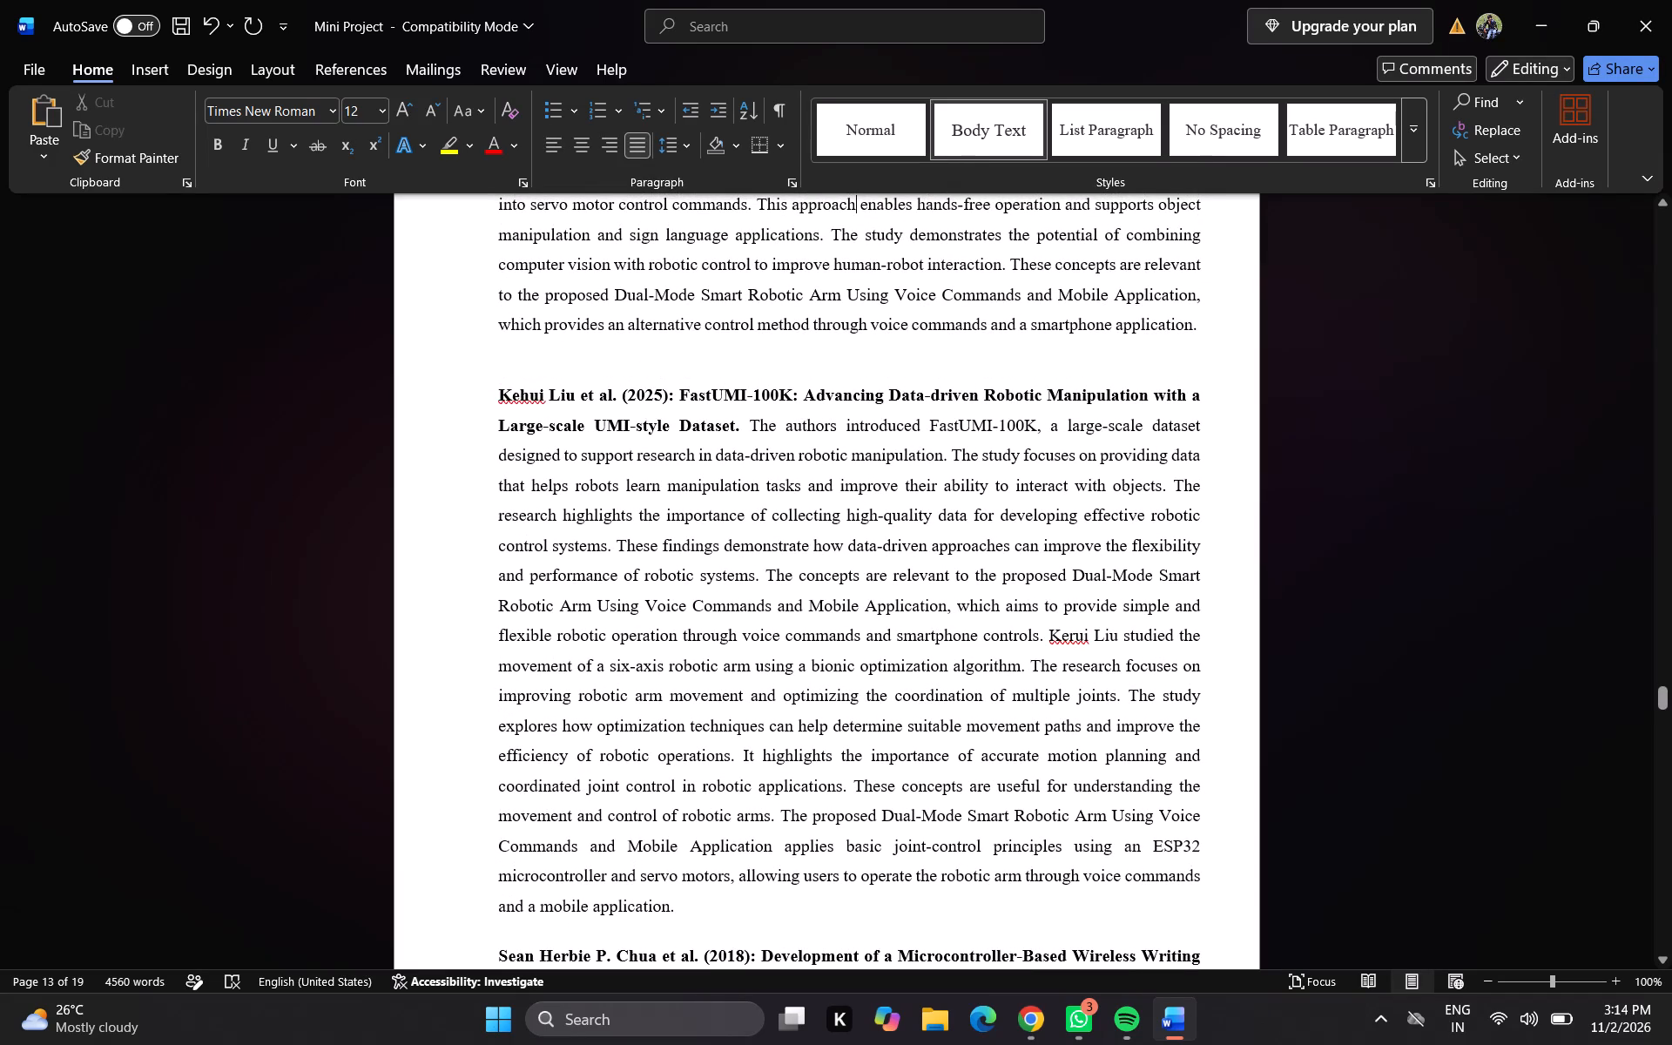
Open the spelling suggestions for the author's first name at the start of the FastUMI-100K entry title.
{"action": "left_click", "coordinate": [518, 408]}
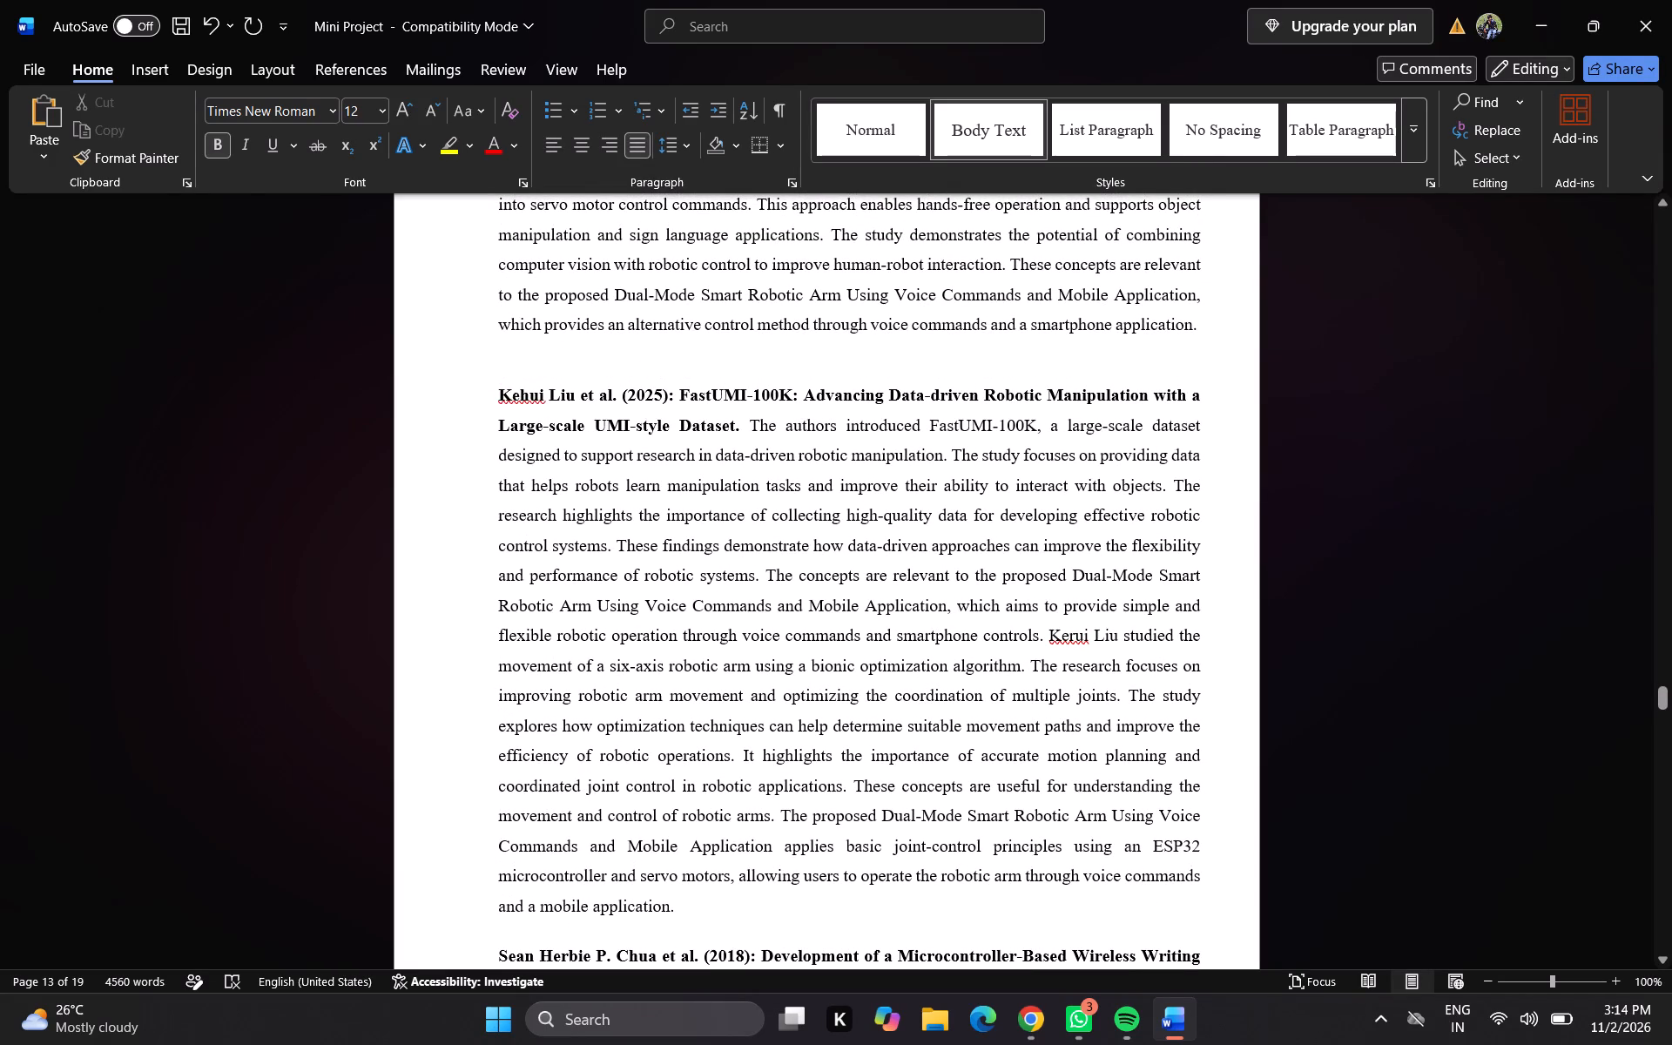
{"action": "left_click", "coordinate": [510, 401]}
{"action": "right_click", "coordinate": [510, 401]}
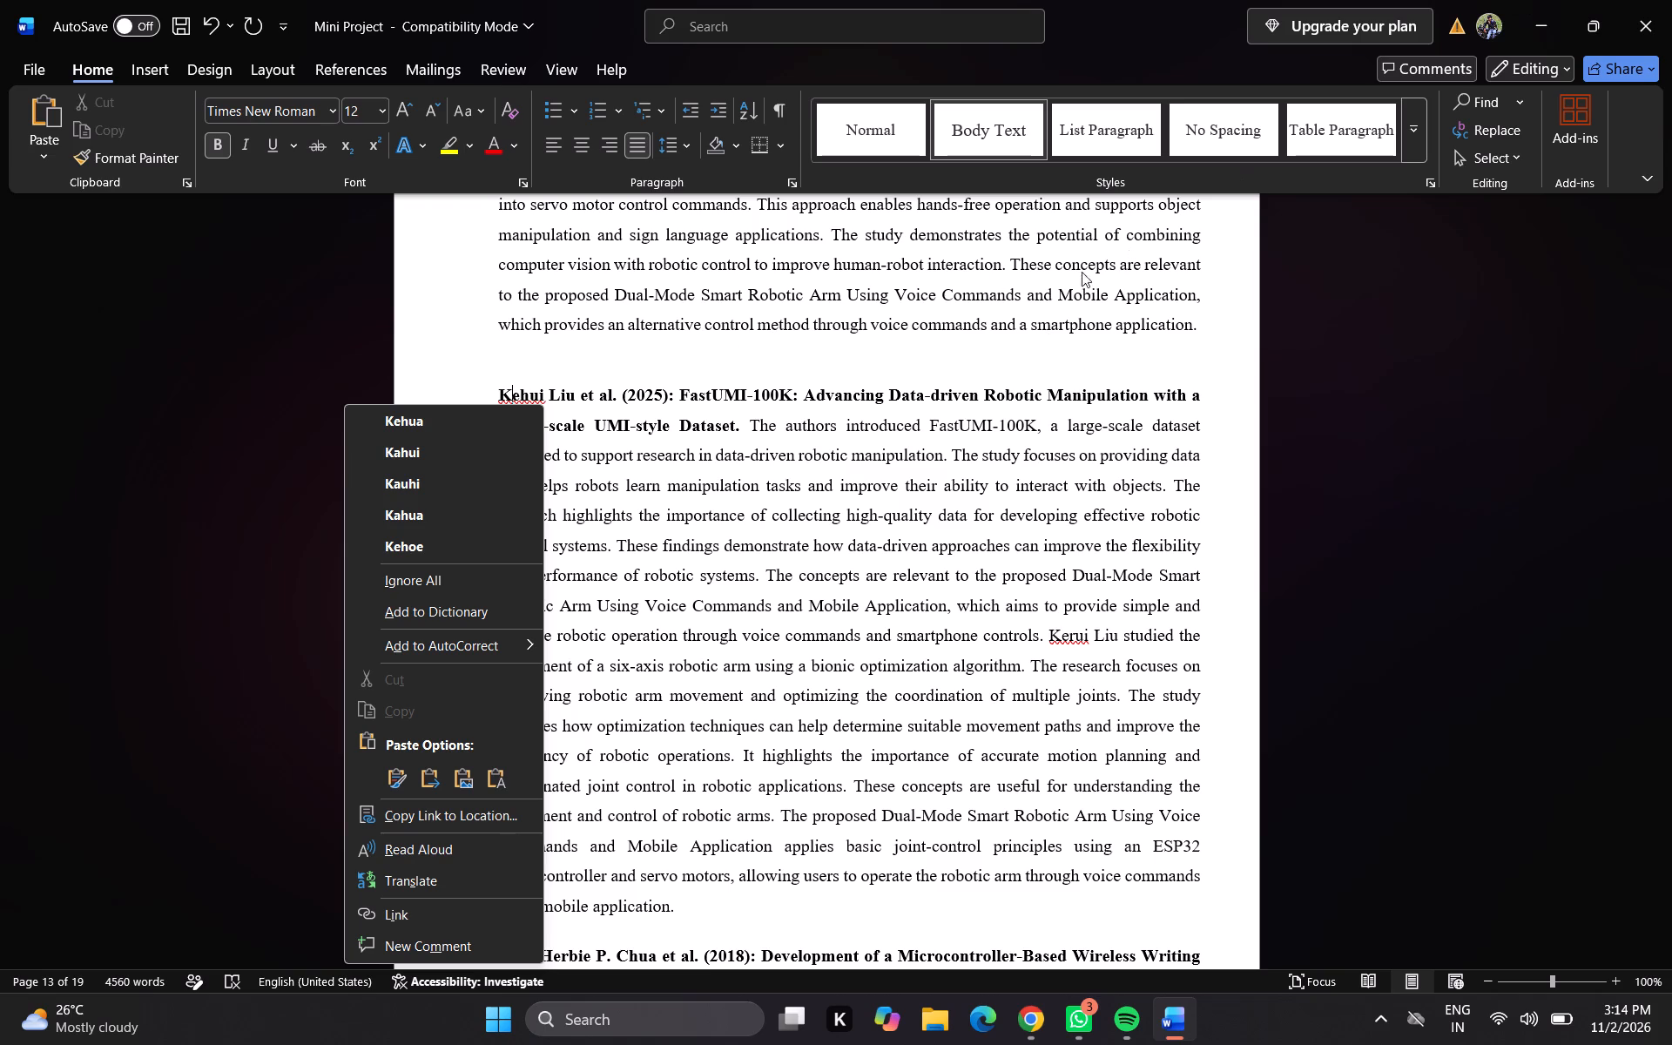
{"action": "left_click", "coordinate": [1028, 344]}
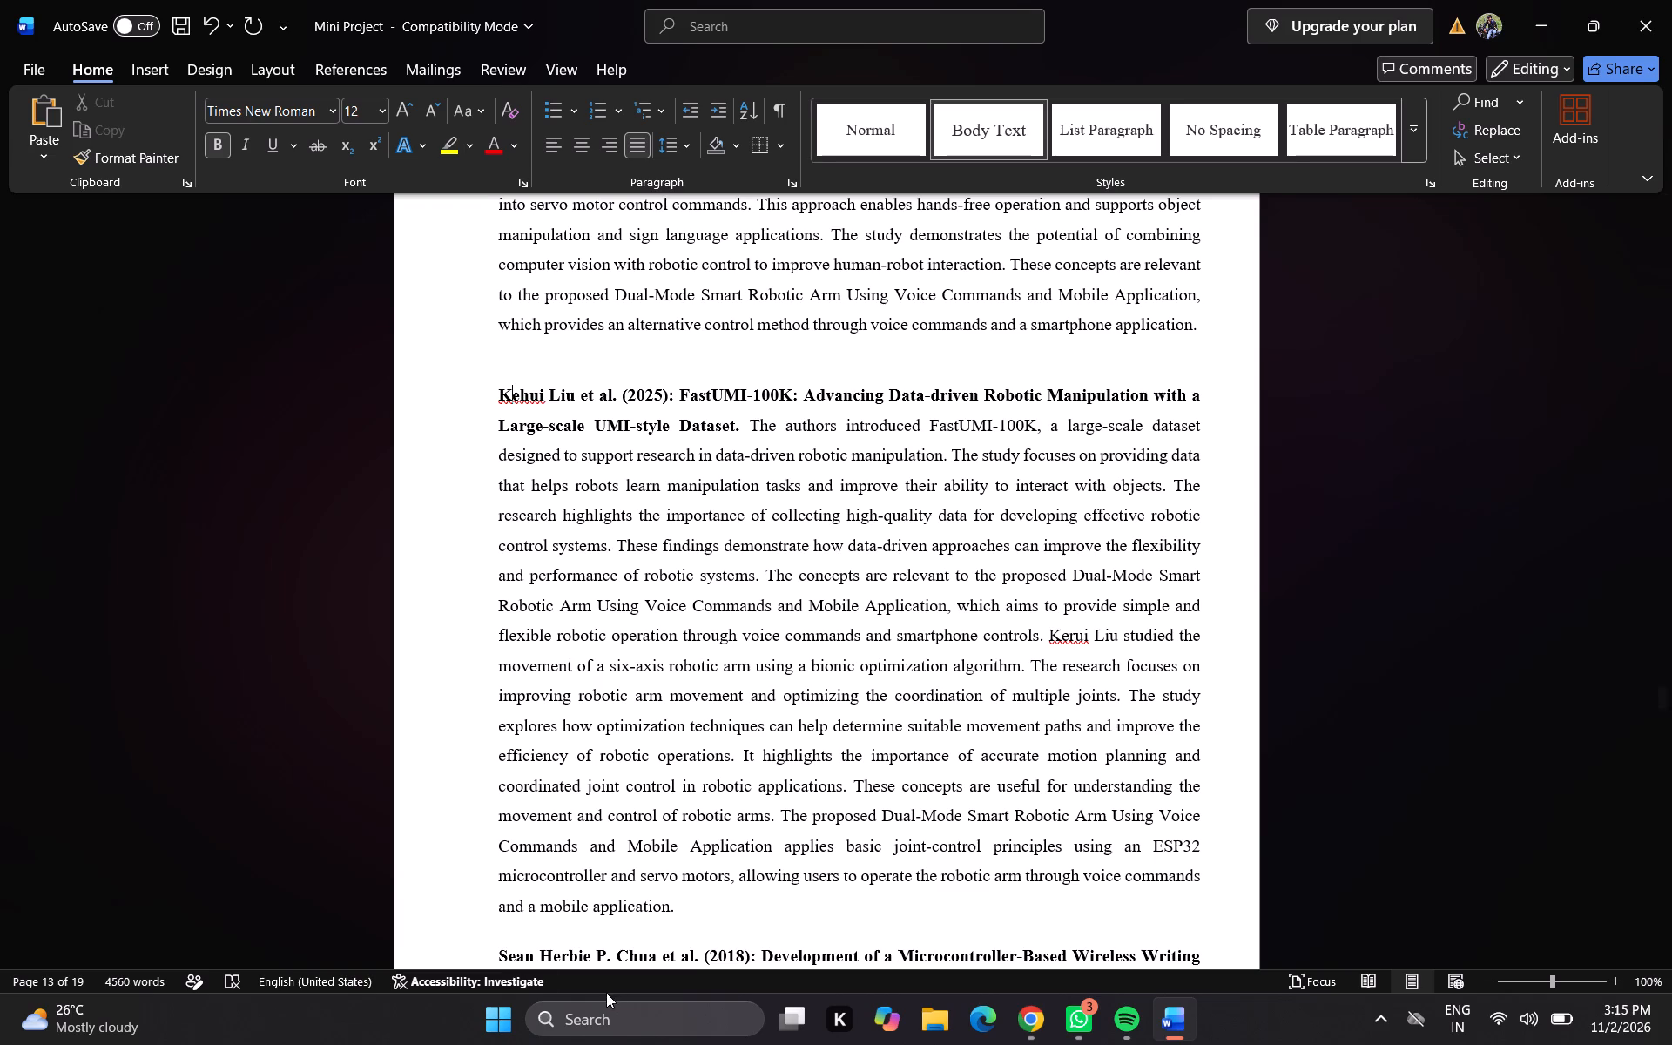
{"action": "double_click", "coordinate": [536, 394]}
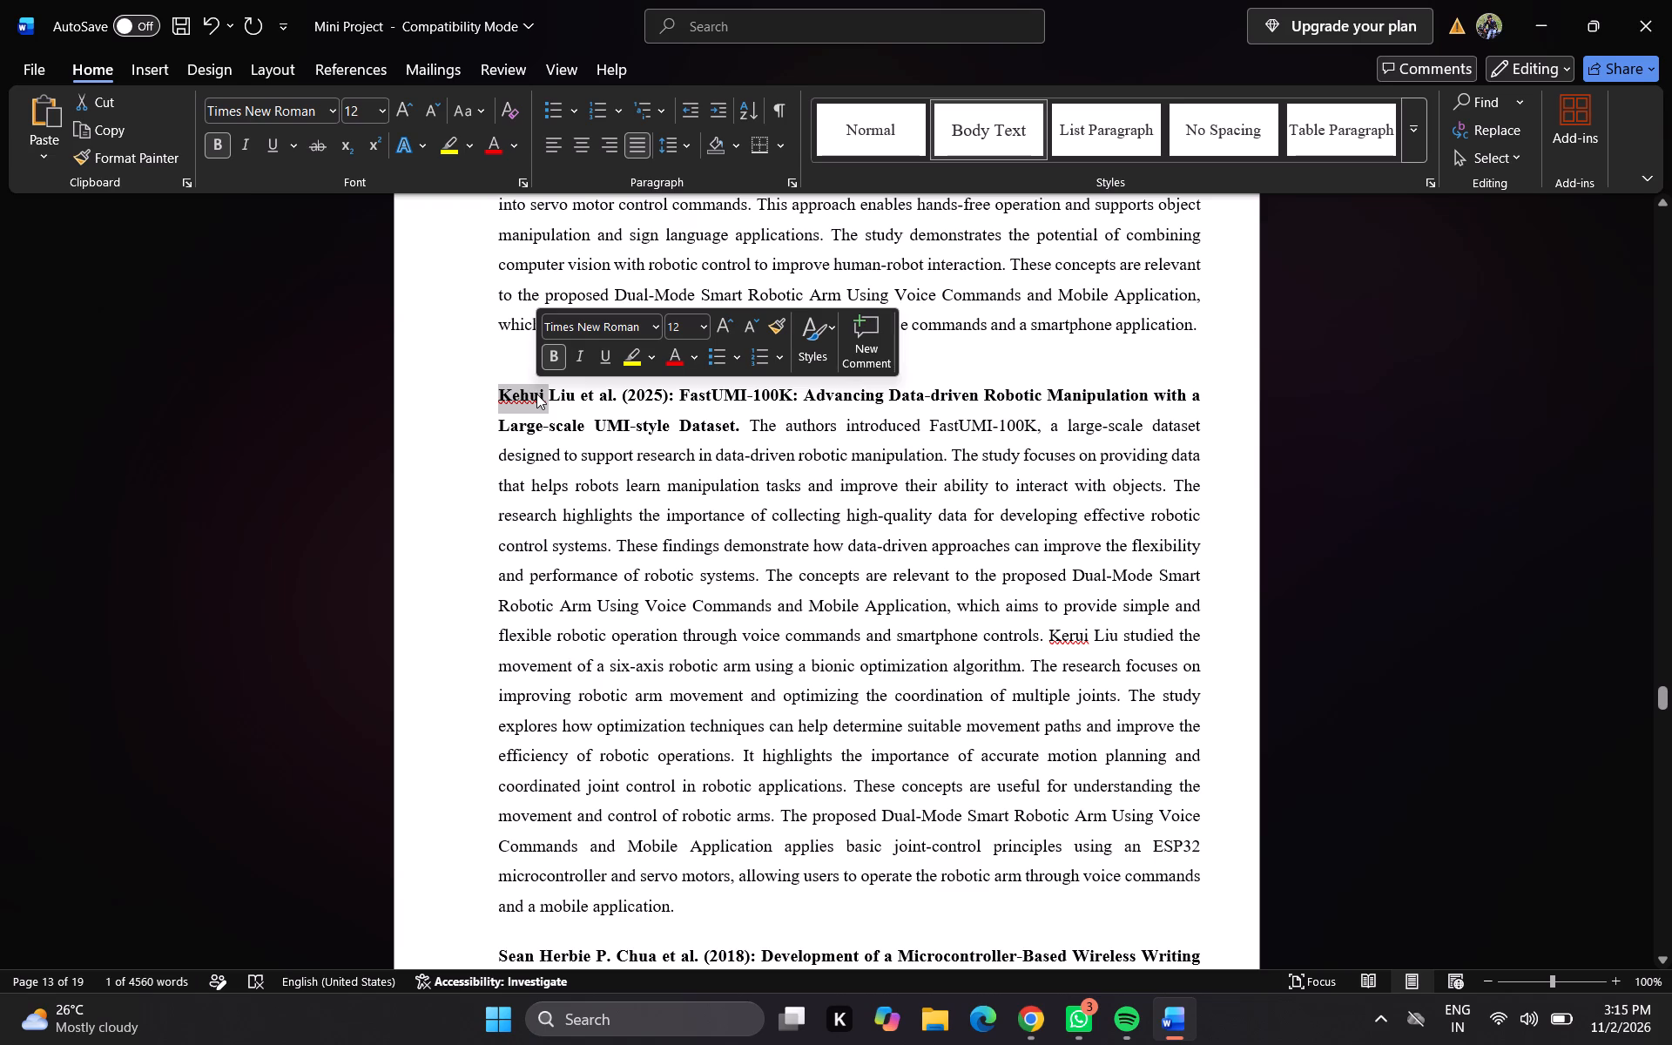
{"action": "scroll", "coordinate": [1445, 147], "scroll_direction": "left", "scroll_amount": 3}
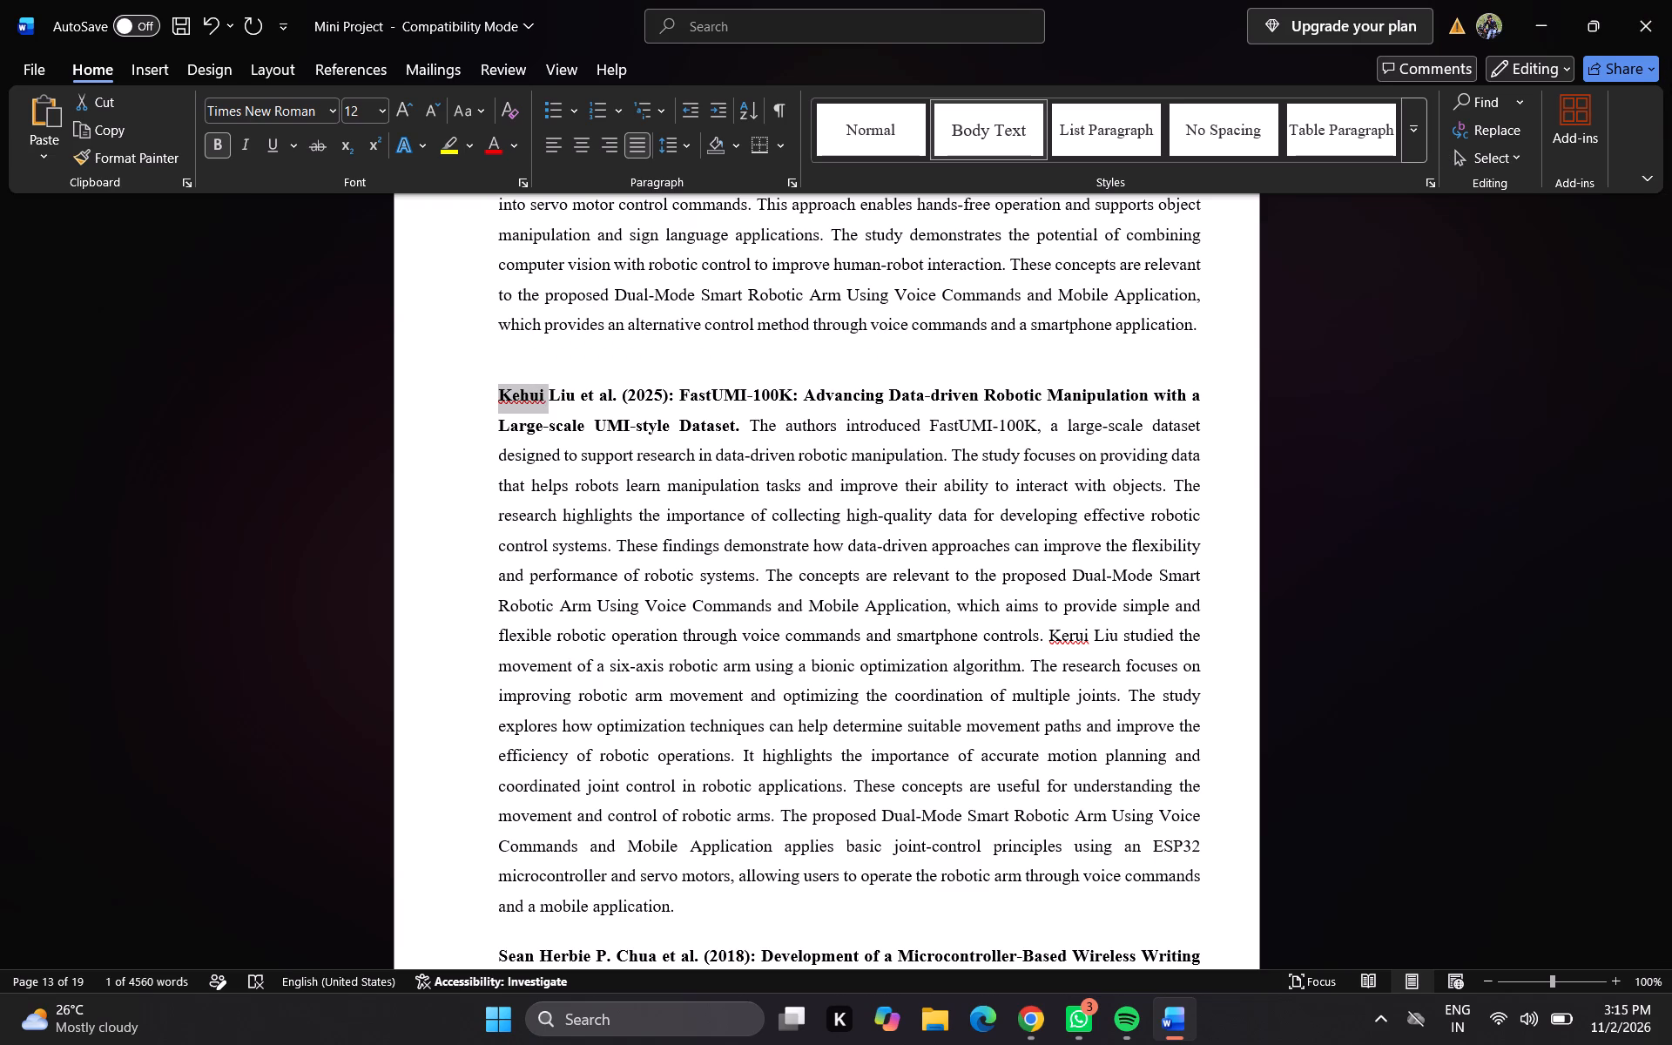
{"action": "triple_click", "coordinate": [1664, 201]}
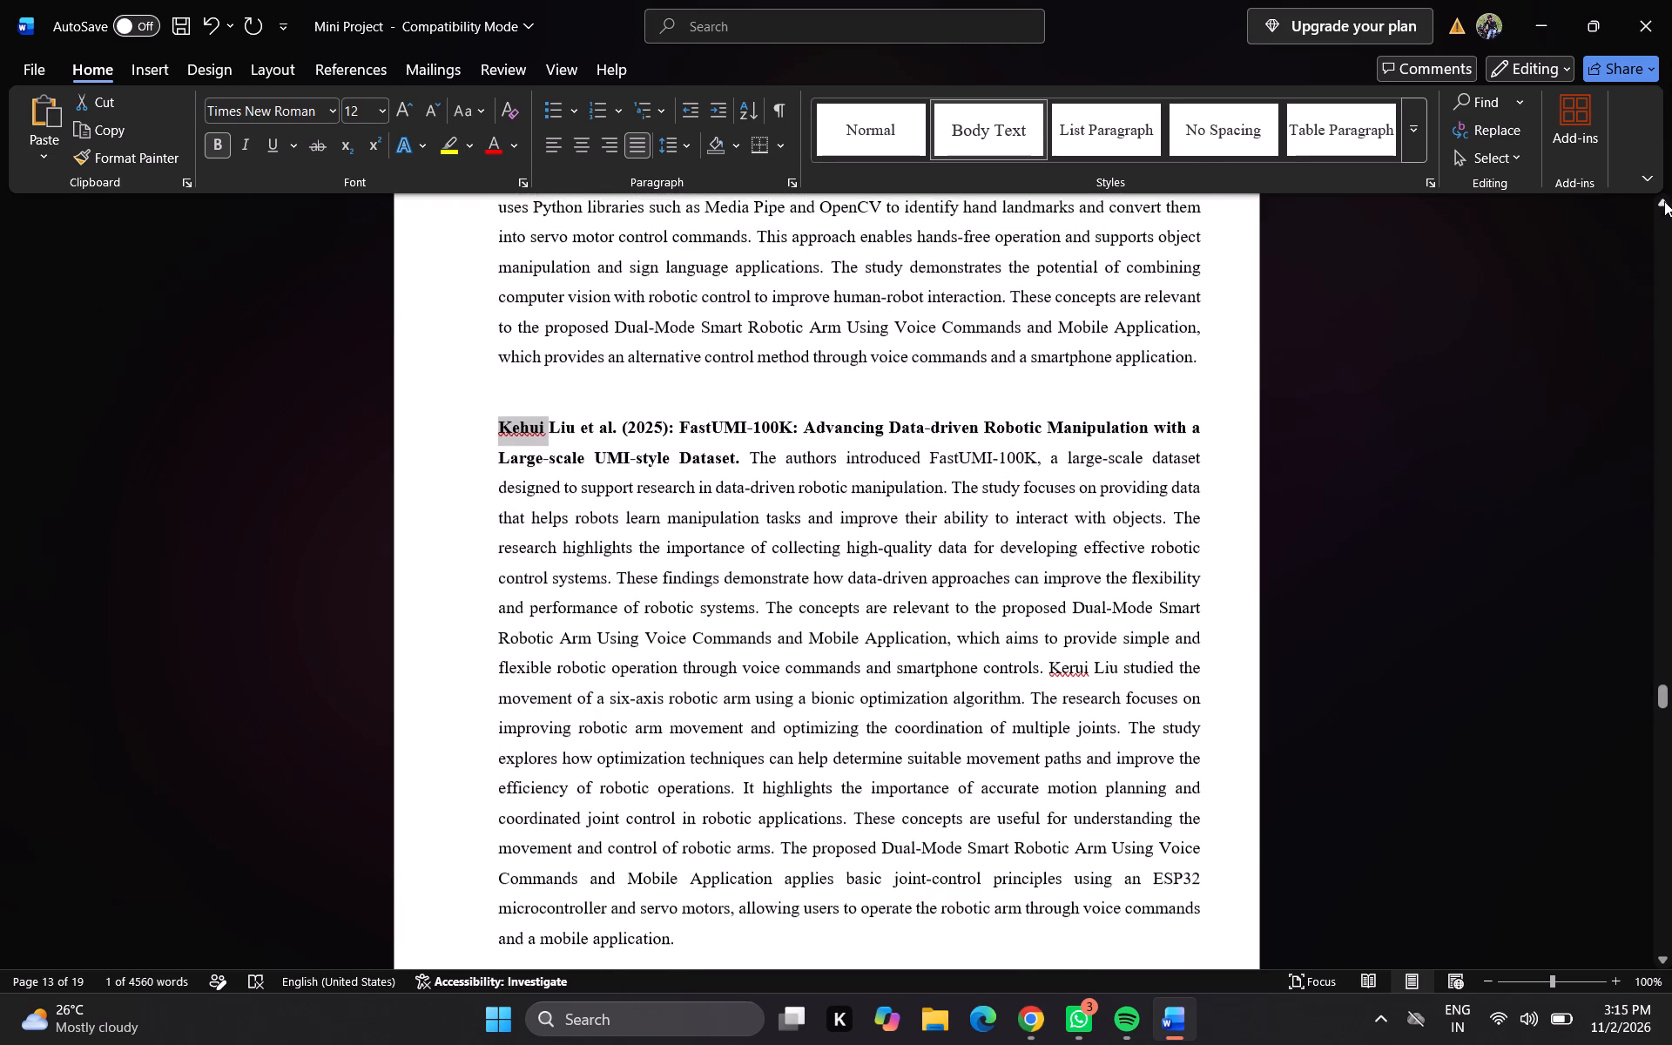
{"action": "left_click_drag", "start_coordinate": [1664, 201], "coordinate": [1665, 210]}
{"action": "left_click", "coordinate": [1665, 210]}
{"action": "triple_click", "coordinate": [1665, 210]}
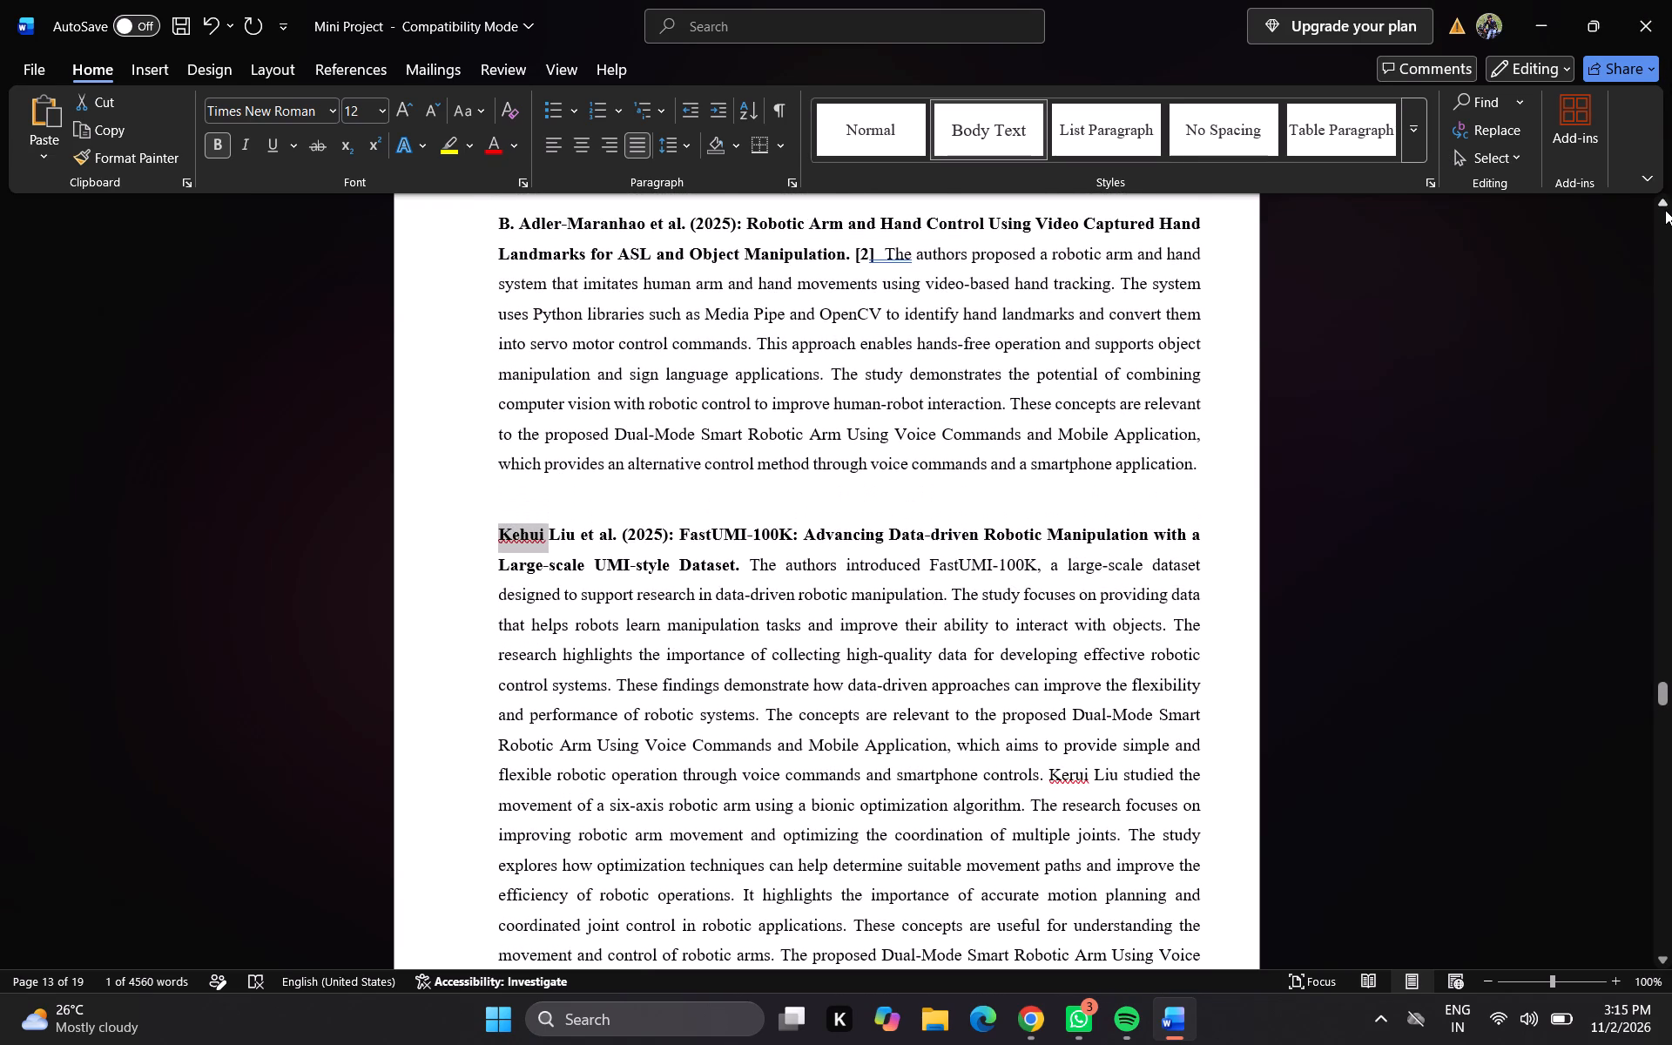
Change the bold citation number after "Object Manipulation." in the Robotic Arm and Hand Control title to [3].
{"action": "triple_click", "coordinate": [1665, 210]}
{"action": "double_click", "coordinate": [1665, 210]}
{"action": "left_click_drag", "start_coordinate": [1665, 210], "coordinate": [1665, 241]}
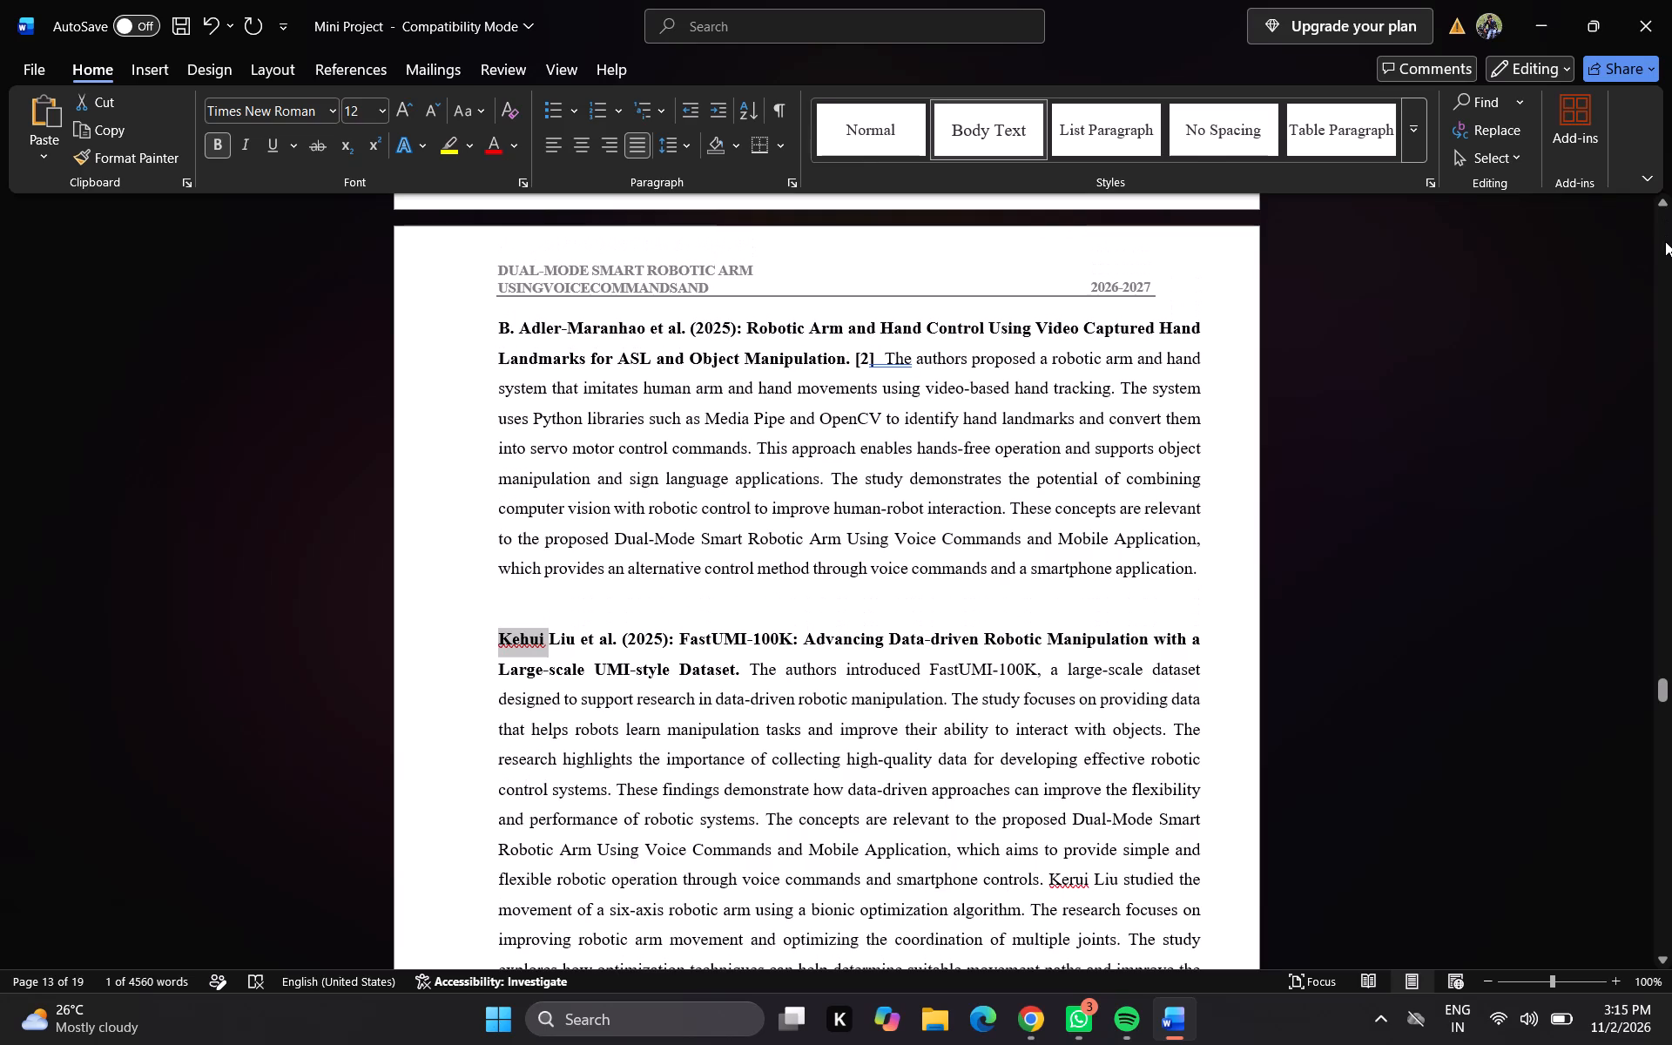
{"action": "left_click", "coordinate": [1665, 241]}
{"action": "left_click", "coordinate": [1665, 241]}
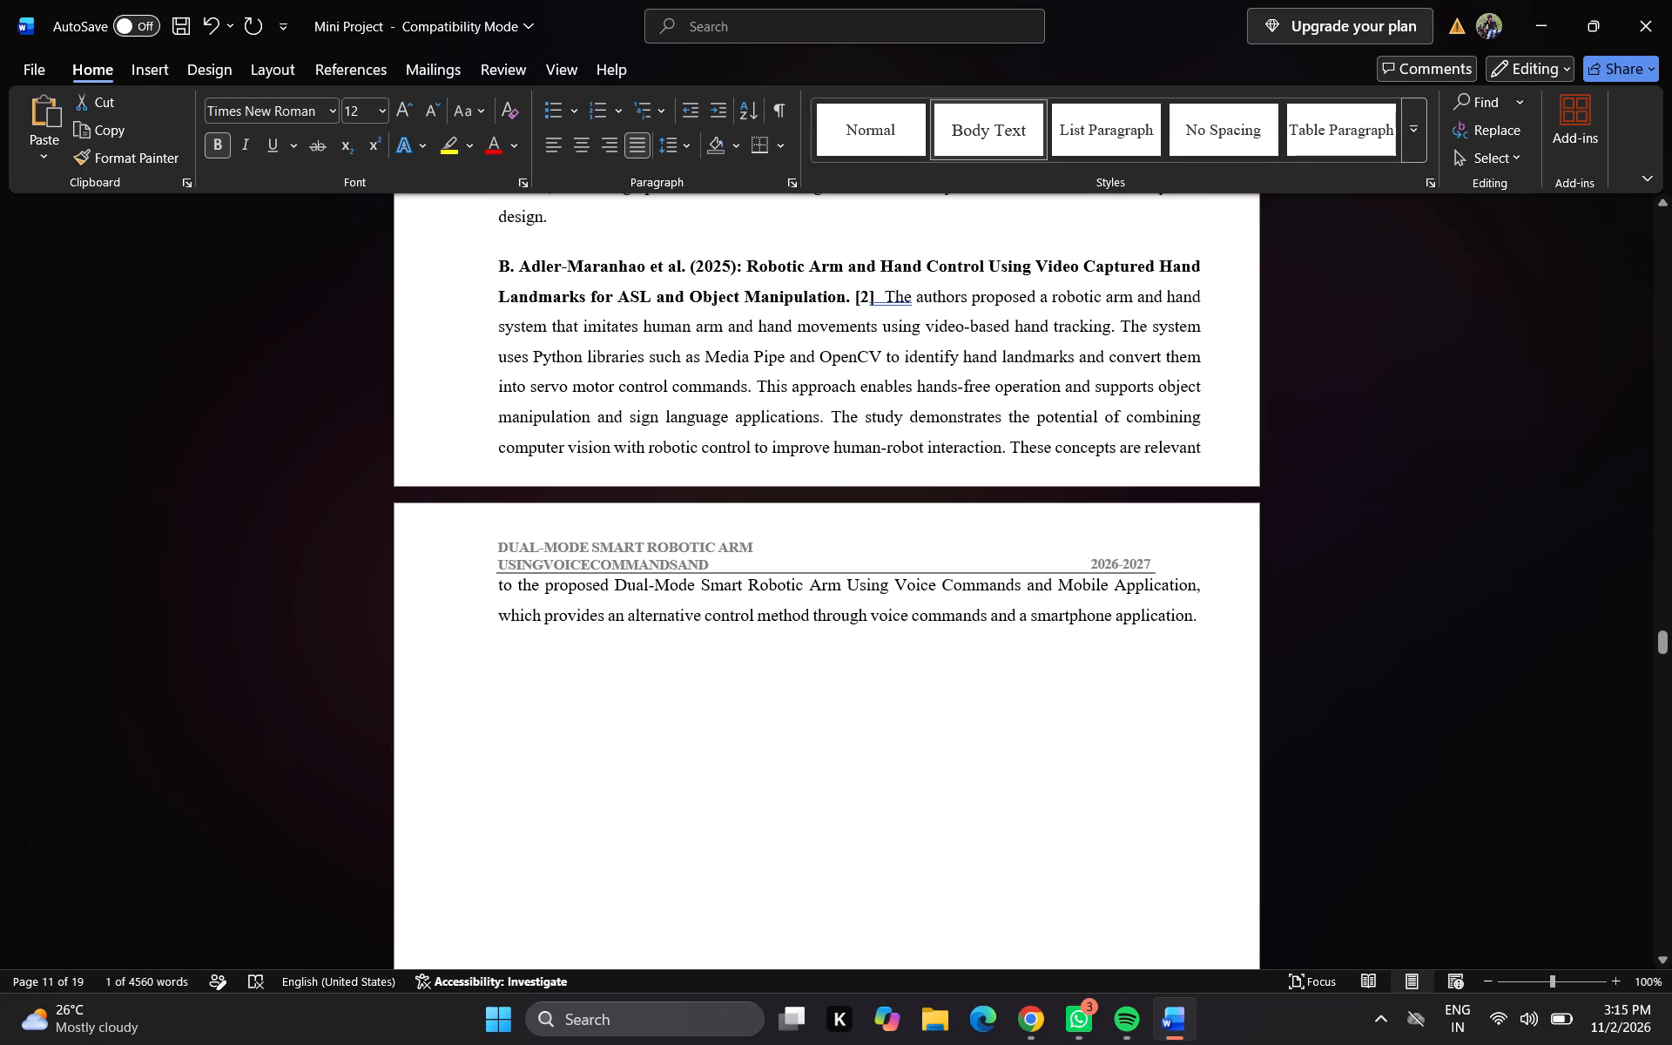
{"action": "triple_click", "coordinate": [1666, 201]}
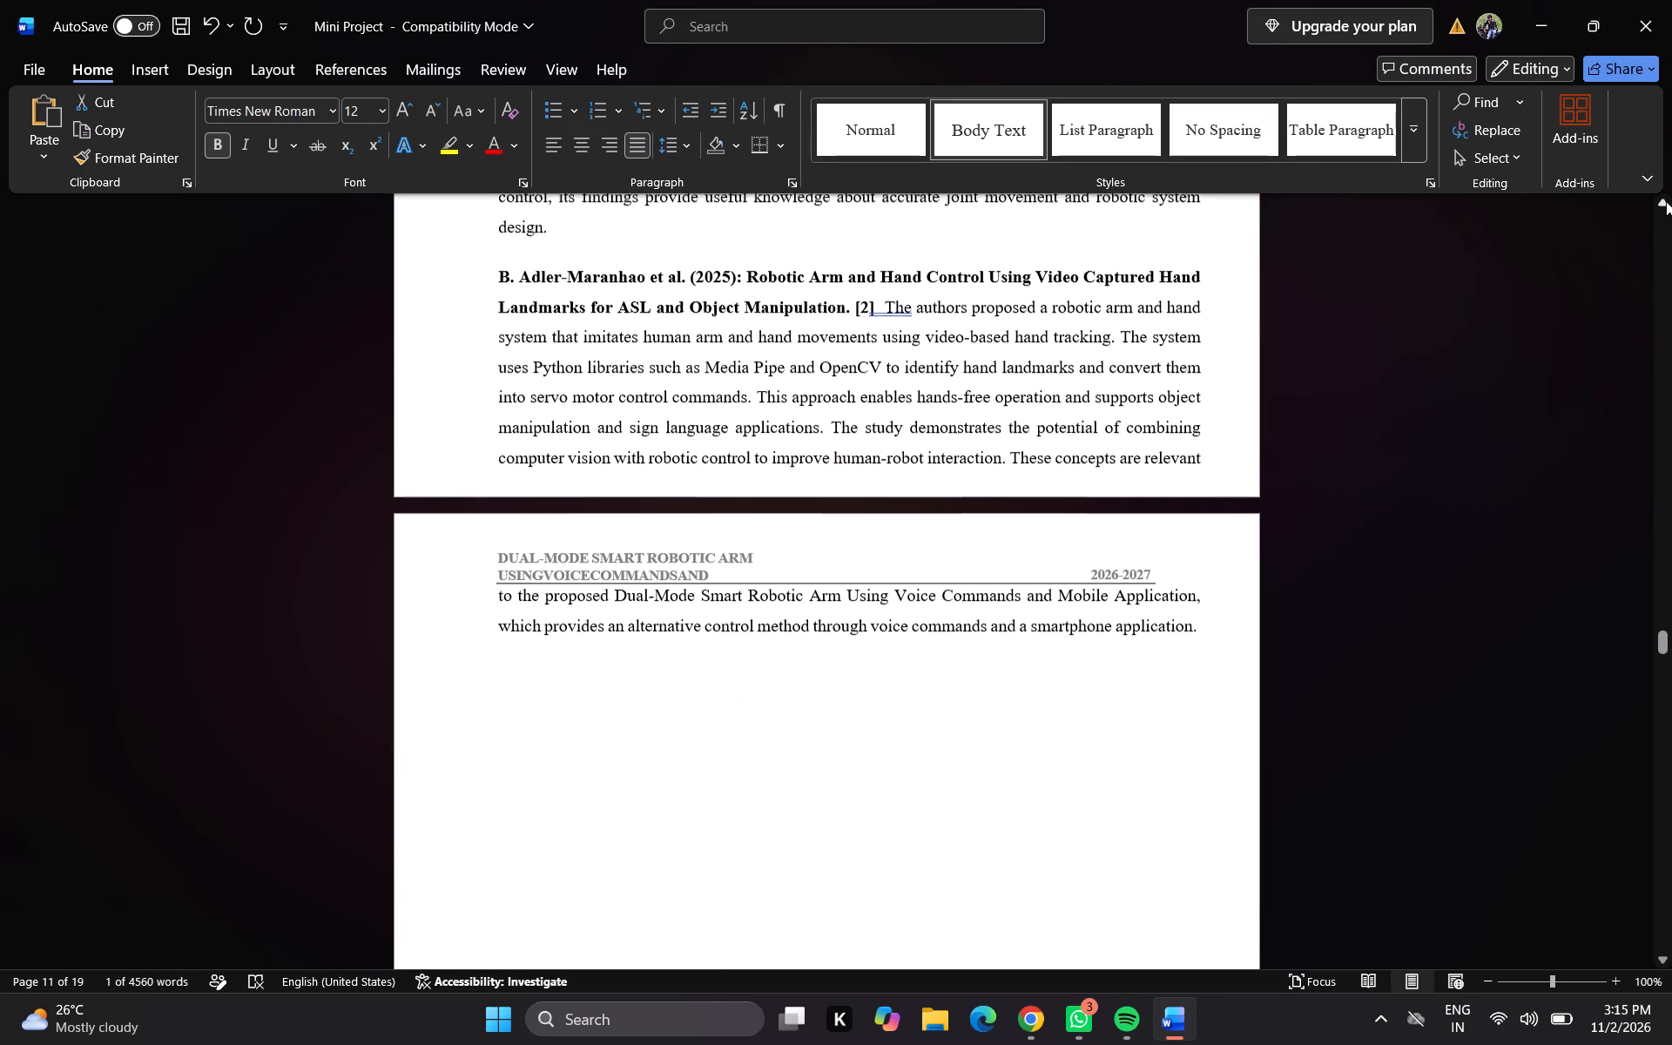
{"action": "triple_click", "coordinate": [1666, 201]}
{"action": "triple_click", "coordinate": [1666, 201]}
{"action": "left_click", "coordinate": [1666, 201]}
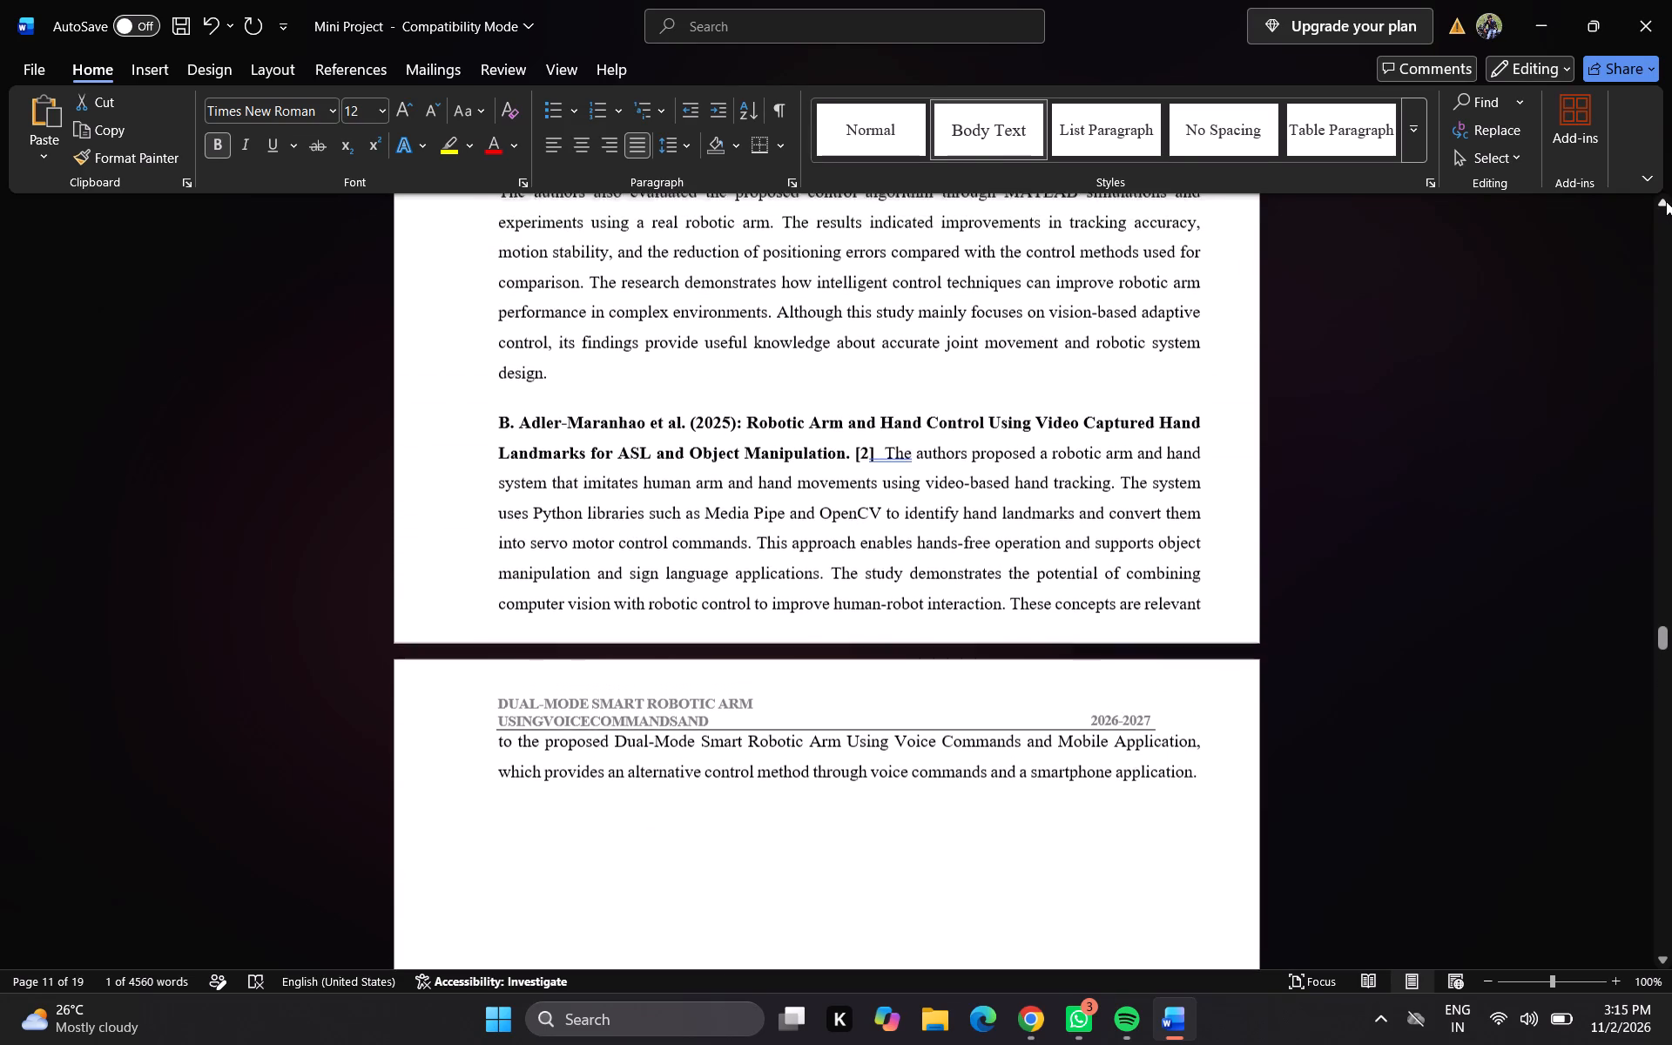
{"action": "left_click_drag", "start_coordinate": [1666, 201], "coordinate": [931, 547]}
{"action": "left_click_drag", "start_coordinate": [931, 547], "coordinate": [875, 496]}
{"action": "left_click", "coordinate": [875, 496]}
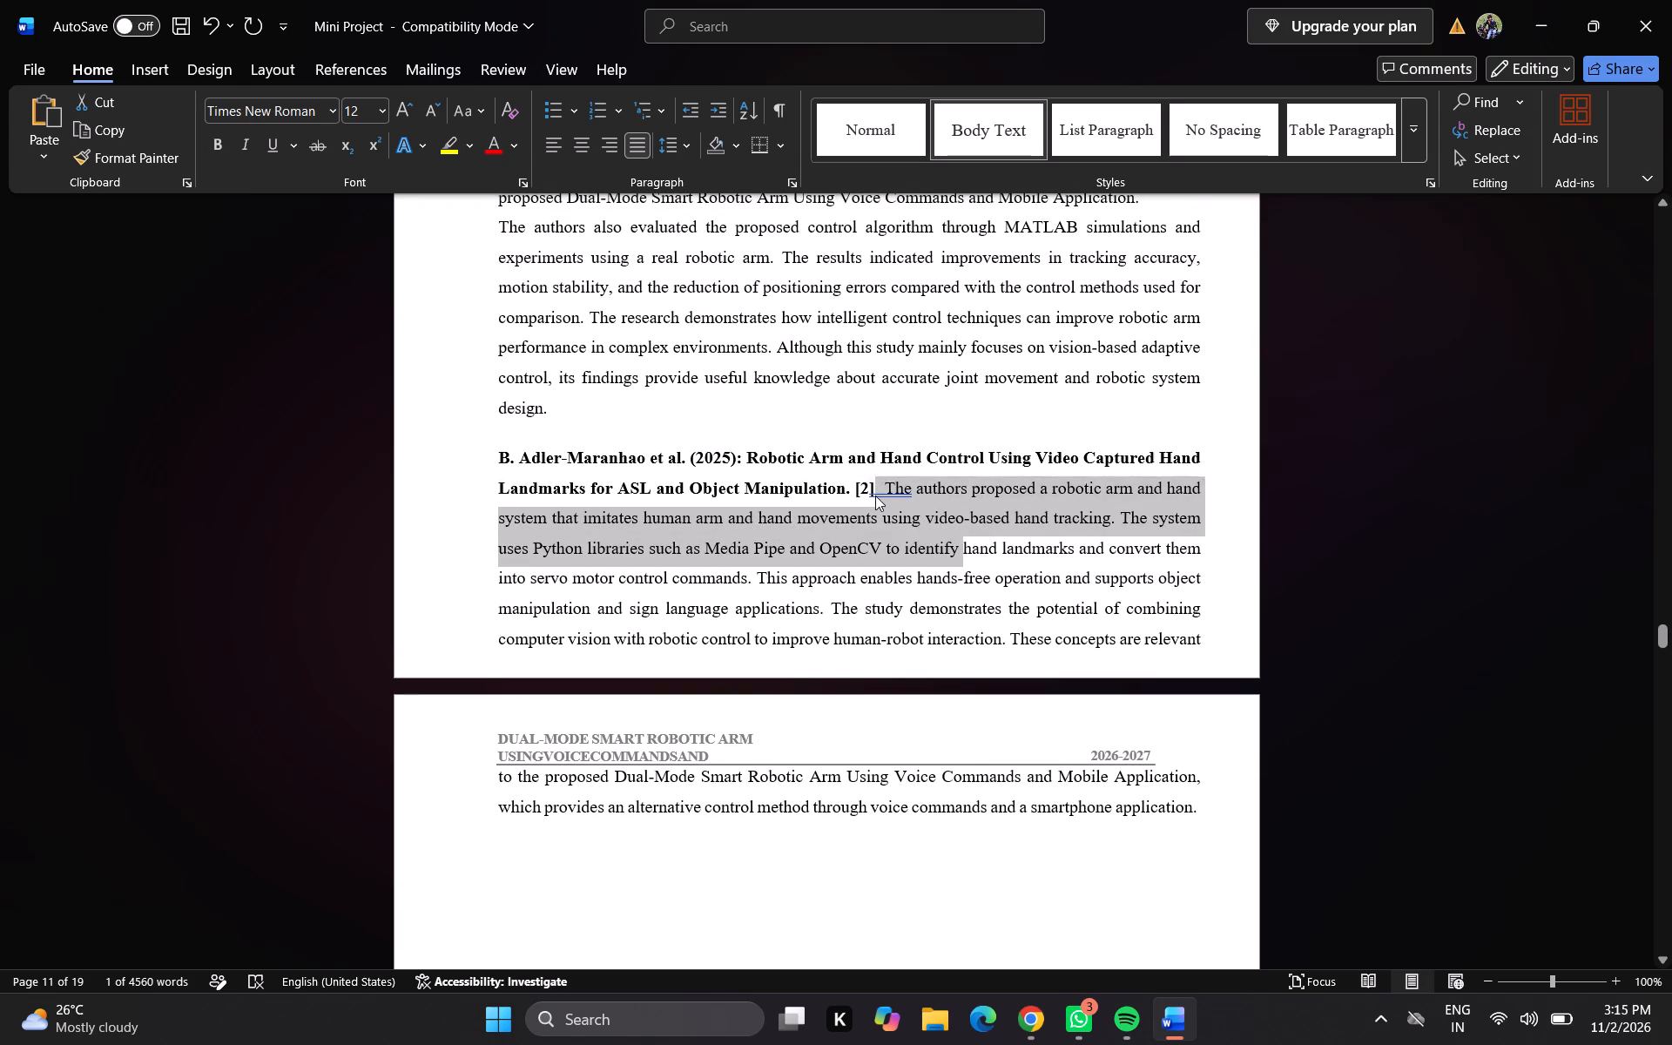
{"action": "left_click", "coordinate": [873, 490]}
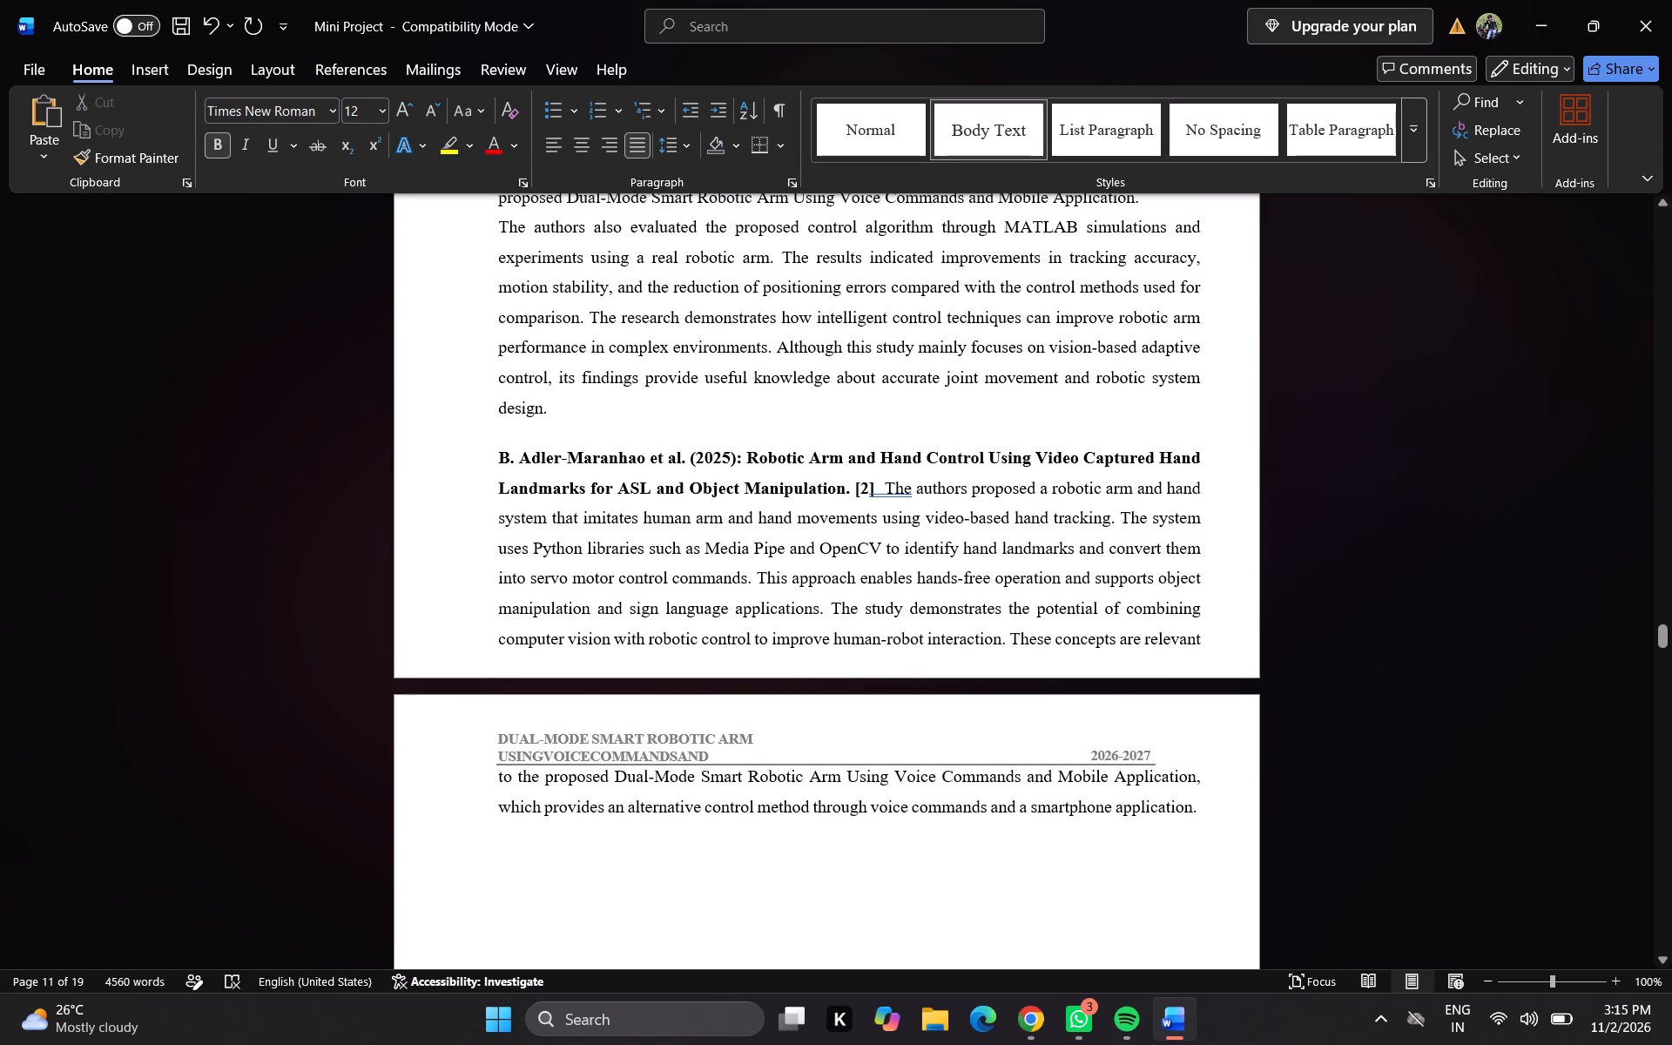
{"action": "key", "text": "Left"}
{"action": "key", "text": "BackSpace"}
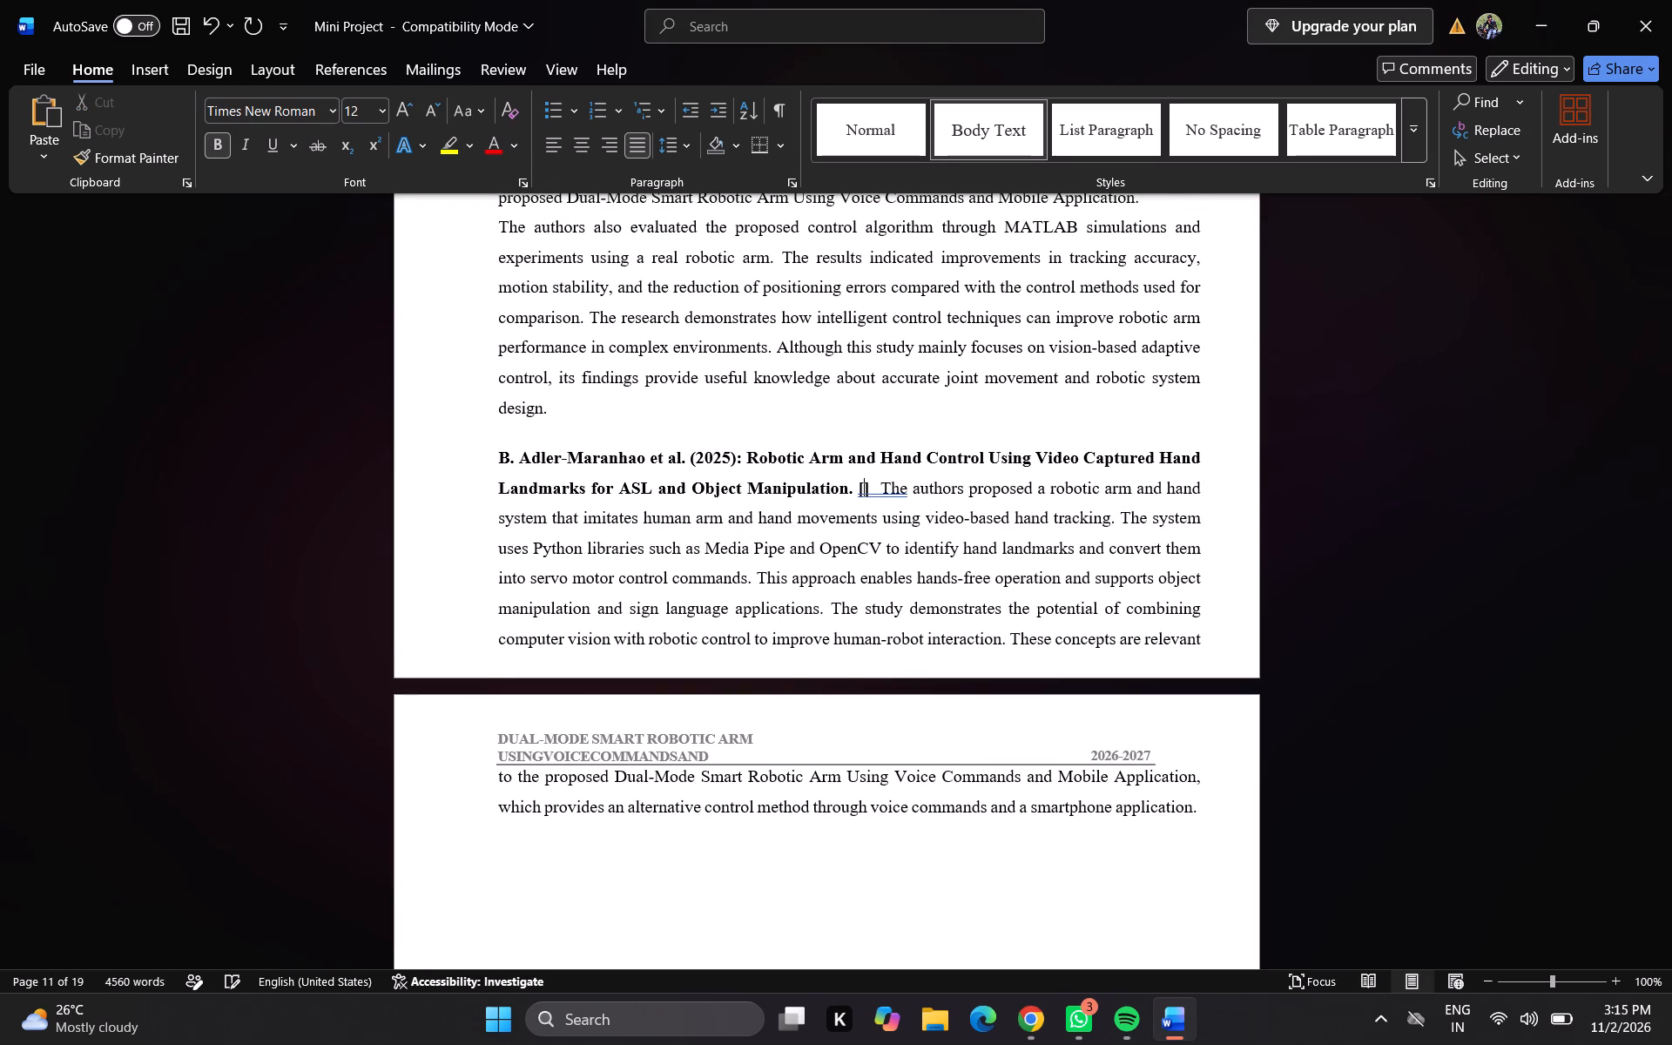
{"action": "key", "text": "3"}
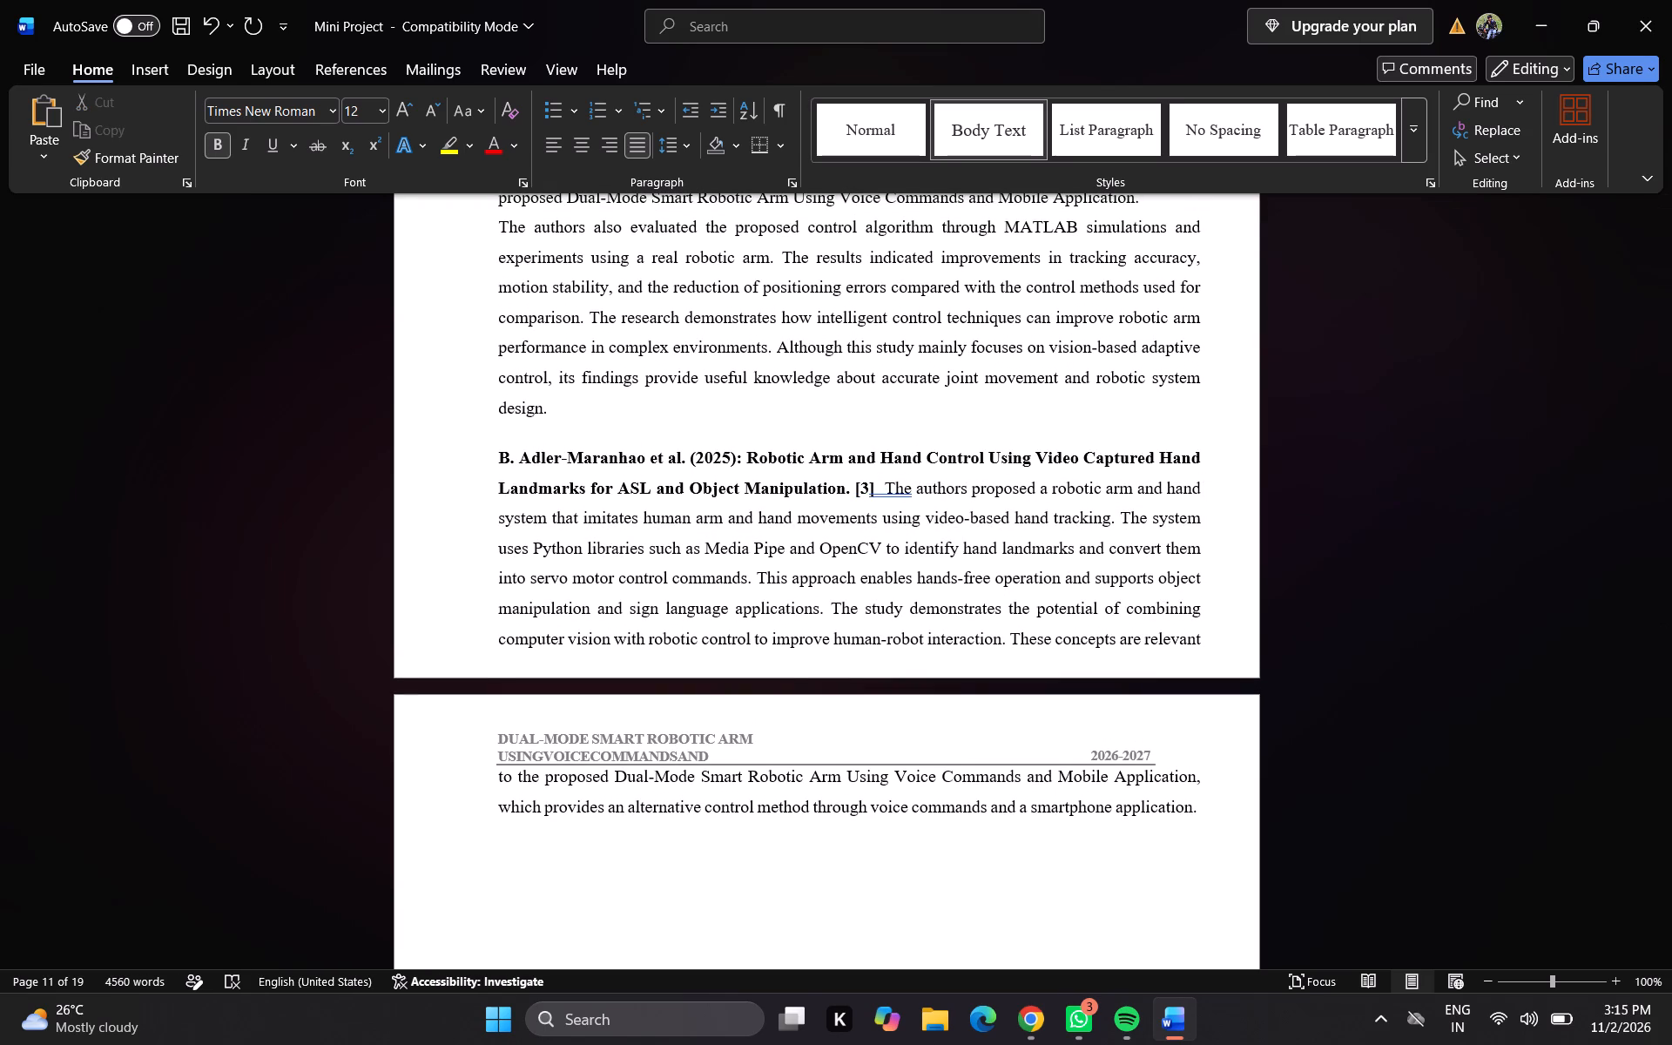
Review the citation numbers of the preceding literature entries, back to the start of 2.1 Details of Literature.
{"action": "key", "text": "Up"}
{"action": "key", "text": "Up"}
{"action": "key", "text": "Up"}
{"action": "key", "text": "Up"}
{"action": "key", "text": "Up"}
{"action": "key", "text": "Up"}
{"action": "key", "text": "Up"}
{"action": "key", "text": "Up"}
{"action": "key", "text": "Up"}
{"action": "key", "text": "Up"}
{"action": "key", "text": "Up"}
{"action": "key", "text": "Up"}
{"action": "key", "text": "Up"}
{"action": "key", "text": "Up"}
{"action": "key", "text": "Up"}
{"action": "key", "text": "Up"}
{"action": "key", "text": "Up"}
{"action": "key", "text": "Up"}
{"action": "key", "text": "Up"}
{"action": "key", "text": "Up"}
{"action": "key", "text": "Up"}
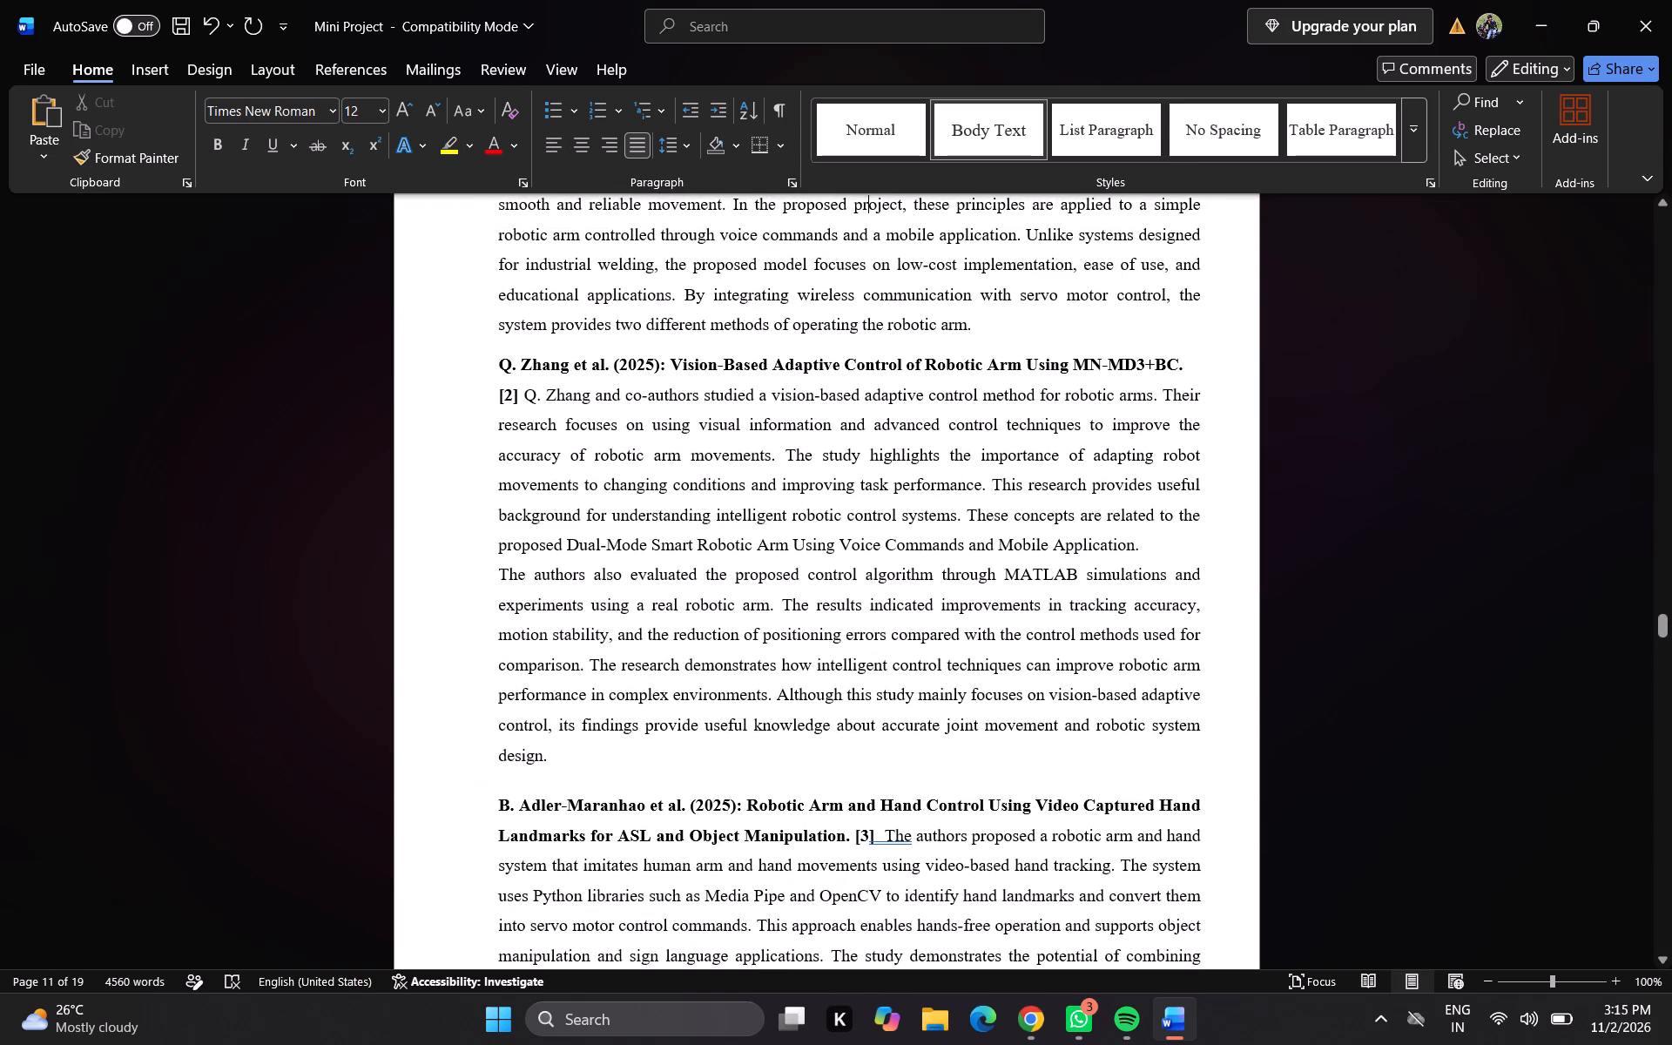
{"action": "key", "text": "Up"}
{"action": "key", "text": "Up"}
{"action": "key", "text": "Up"}
{"action": "key", "text": "Up"}
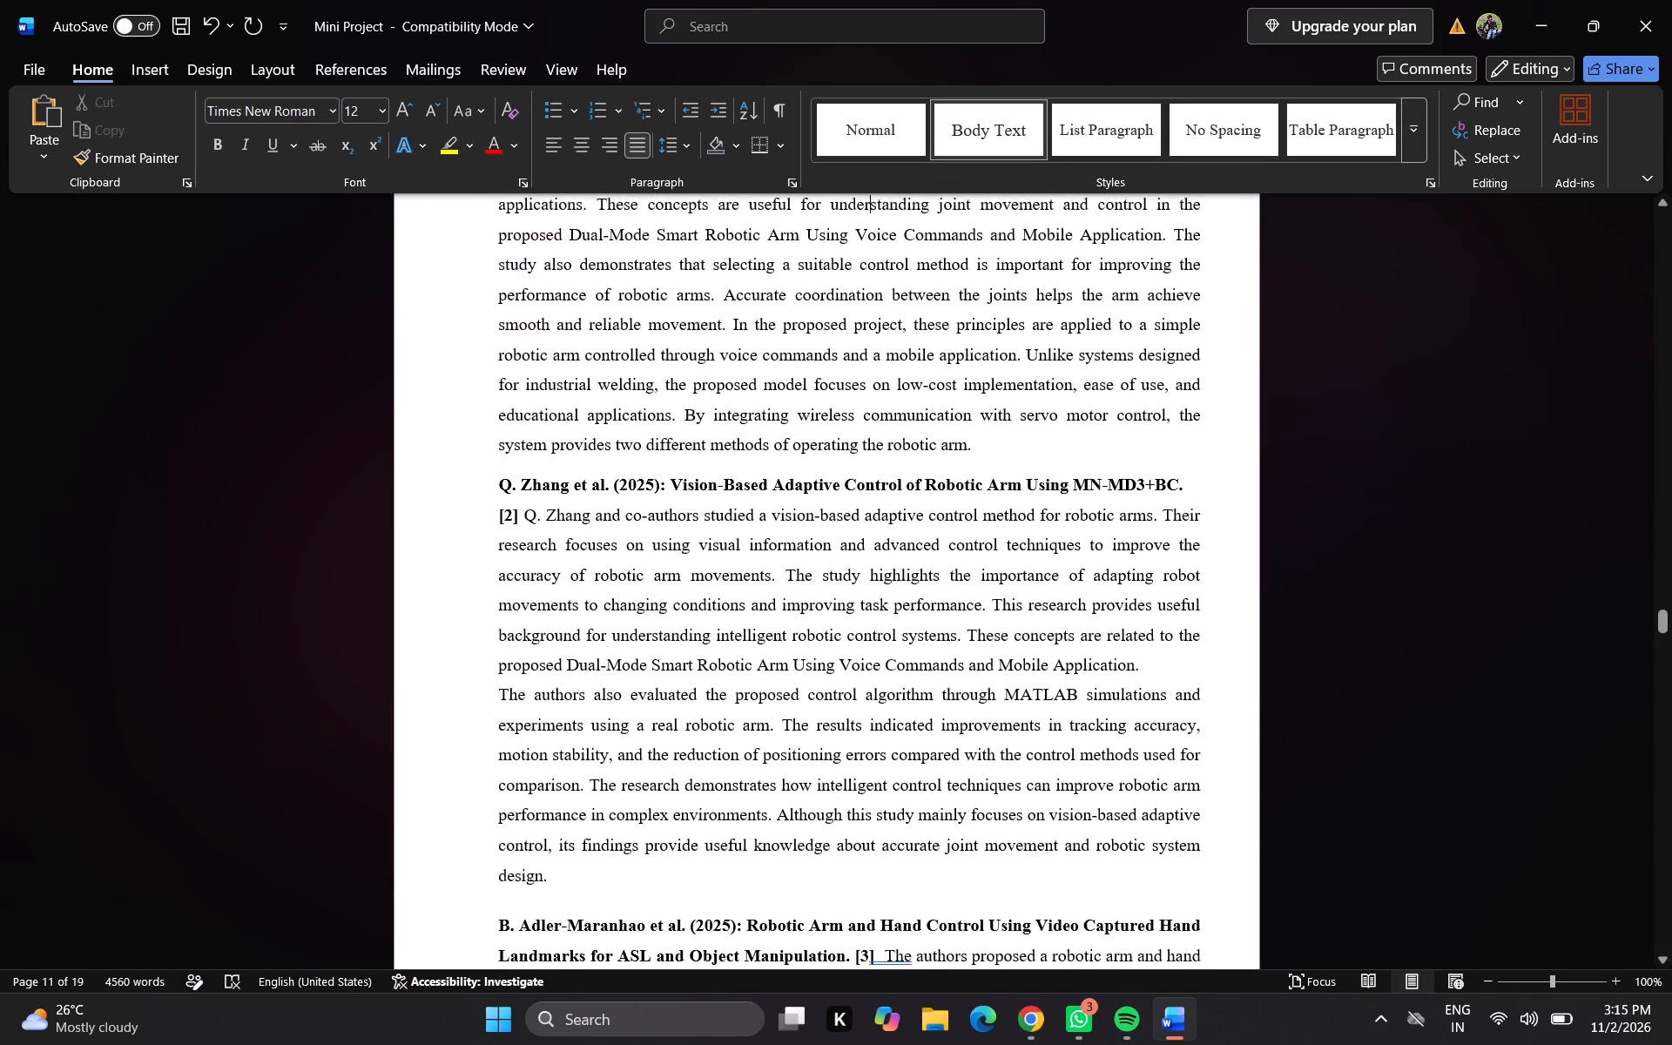
{"action": "key", "text": "Up"}
{"action": "key", "text": "Up"}
{"action": "key", "text": "Up"}
{"action": "key", "text": "Up"}
{"action": "key", "text": "Up"}
{"action": "key", "text": "Up"}
{"action": "key", "text": "Up"}
{"action": "key", "text": "Up"}
{"action": "key", "text": "Up"}
{"action": "key", "text": "Up"}
{"action": "key", "text": "Up"}
{"action": "key", "text": "Up"}
{"action": "key", "text": "Up"}
{"action": "key", "text": "Up"}
{"action": "key", "text": "Up"}
{"action": "key", "text": "Up"}
{"action": "key", "text": "Up"}
{"action": "key", "text": "Up"}
{"action": "key", "text": "Up"}
{"action": "key", "text": "Up"}
{"action": "key", "text": "Up"}
{"action": "key", "text": "Up"}
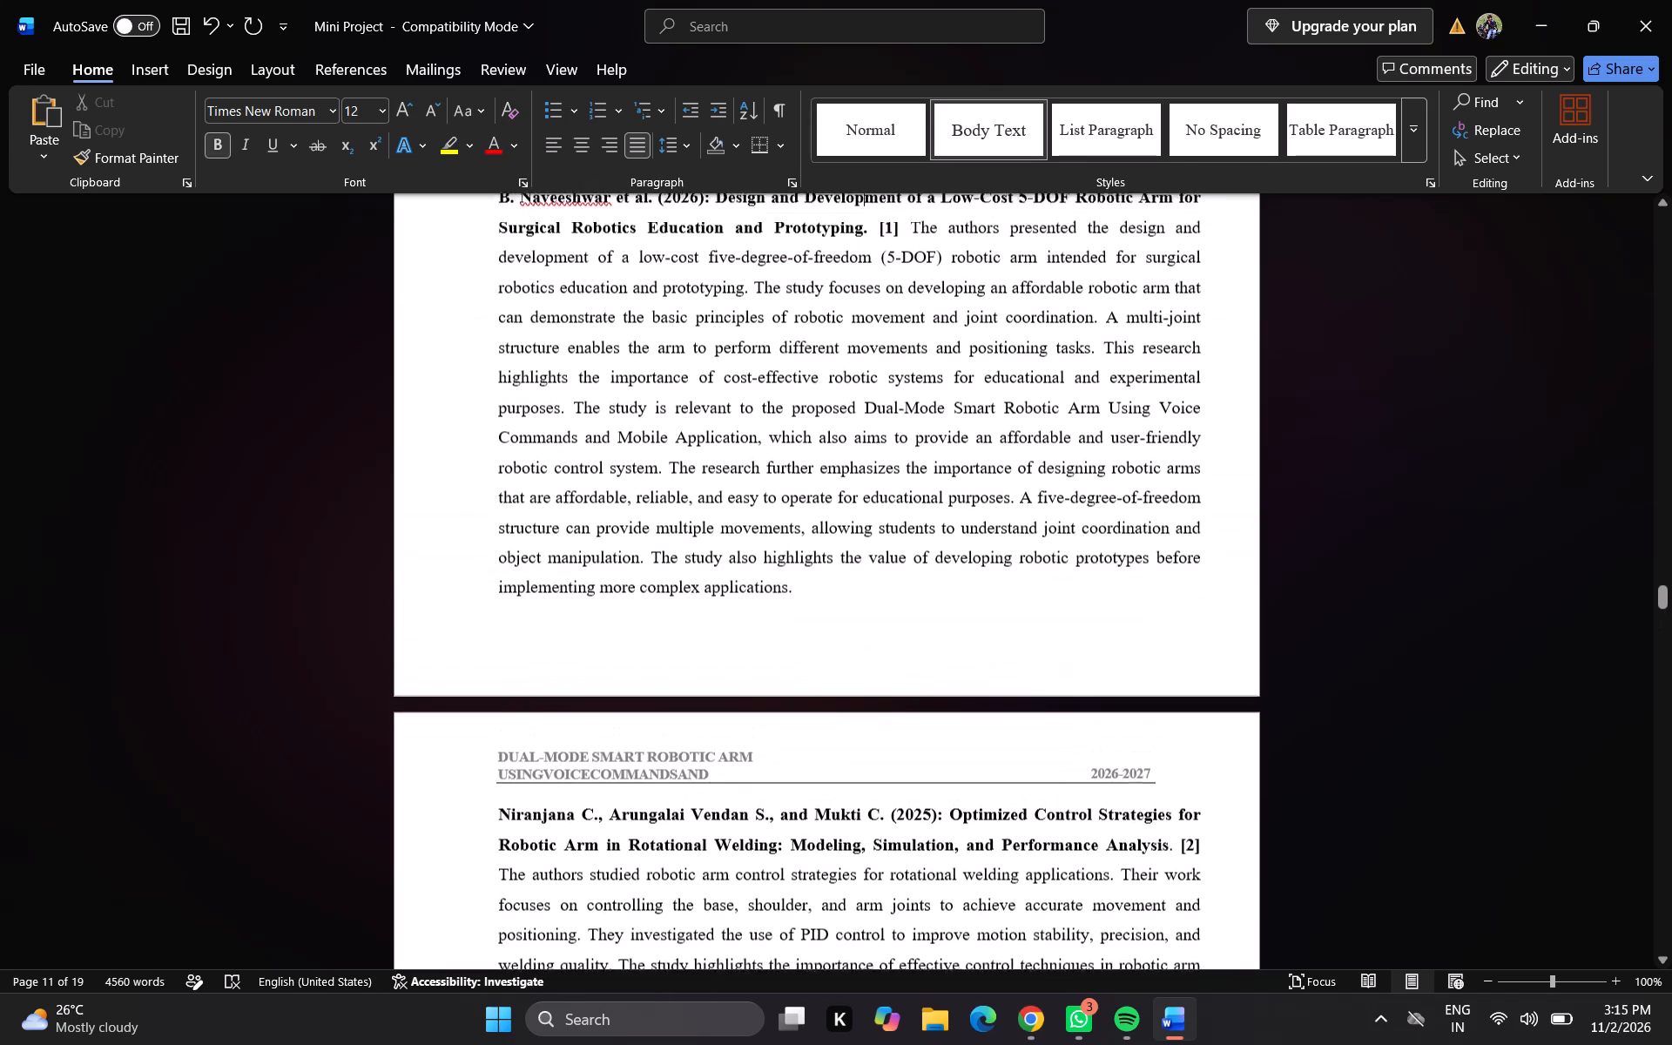
{"action": "key", "text": "Up"}
{"action": "key", "text": "Up"}
{"action": "key", "text": "Up"}
{"action": "key", "text": "Up"}
{"action": "key", "text": "Up"}
{"action": "key", "text": "Up"}
{"action": "key", "text": "Up"}
{"action": "key", "text": "Up"}
{"action": "key", "text": "Up"}
{"action": "key", "text": "Up"}
{"action": "key", "text": "Up"}
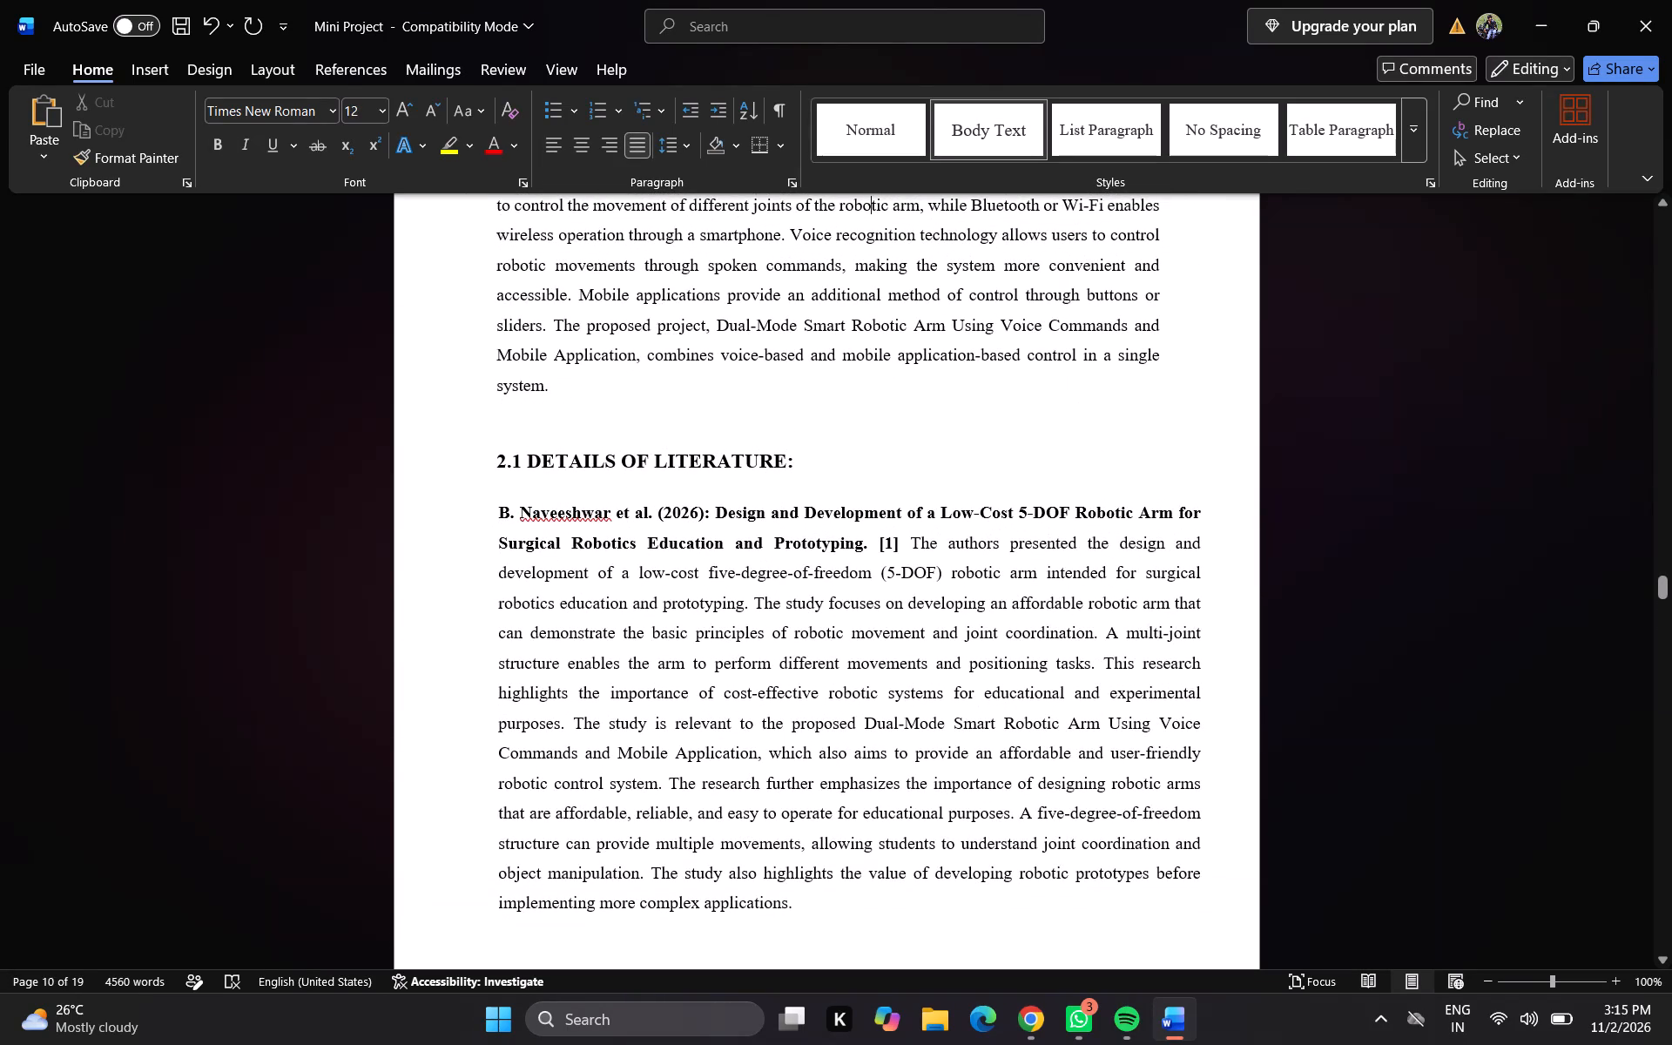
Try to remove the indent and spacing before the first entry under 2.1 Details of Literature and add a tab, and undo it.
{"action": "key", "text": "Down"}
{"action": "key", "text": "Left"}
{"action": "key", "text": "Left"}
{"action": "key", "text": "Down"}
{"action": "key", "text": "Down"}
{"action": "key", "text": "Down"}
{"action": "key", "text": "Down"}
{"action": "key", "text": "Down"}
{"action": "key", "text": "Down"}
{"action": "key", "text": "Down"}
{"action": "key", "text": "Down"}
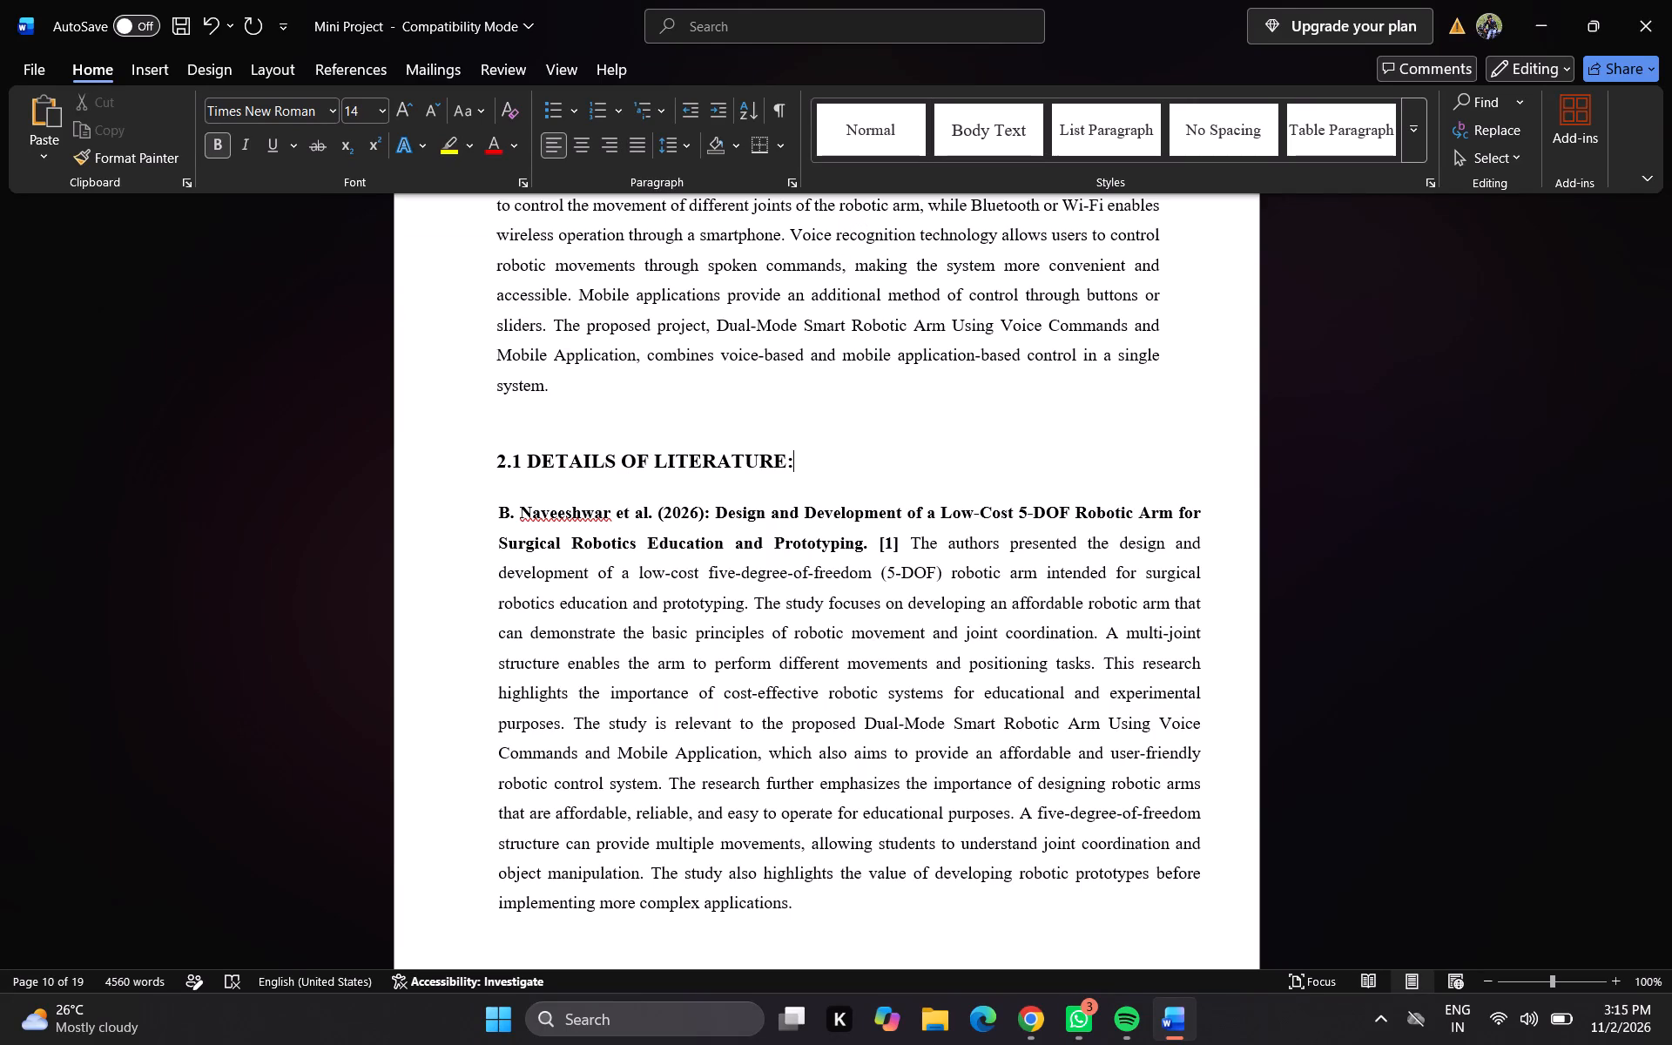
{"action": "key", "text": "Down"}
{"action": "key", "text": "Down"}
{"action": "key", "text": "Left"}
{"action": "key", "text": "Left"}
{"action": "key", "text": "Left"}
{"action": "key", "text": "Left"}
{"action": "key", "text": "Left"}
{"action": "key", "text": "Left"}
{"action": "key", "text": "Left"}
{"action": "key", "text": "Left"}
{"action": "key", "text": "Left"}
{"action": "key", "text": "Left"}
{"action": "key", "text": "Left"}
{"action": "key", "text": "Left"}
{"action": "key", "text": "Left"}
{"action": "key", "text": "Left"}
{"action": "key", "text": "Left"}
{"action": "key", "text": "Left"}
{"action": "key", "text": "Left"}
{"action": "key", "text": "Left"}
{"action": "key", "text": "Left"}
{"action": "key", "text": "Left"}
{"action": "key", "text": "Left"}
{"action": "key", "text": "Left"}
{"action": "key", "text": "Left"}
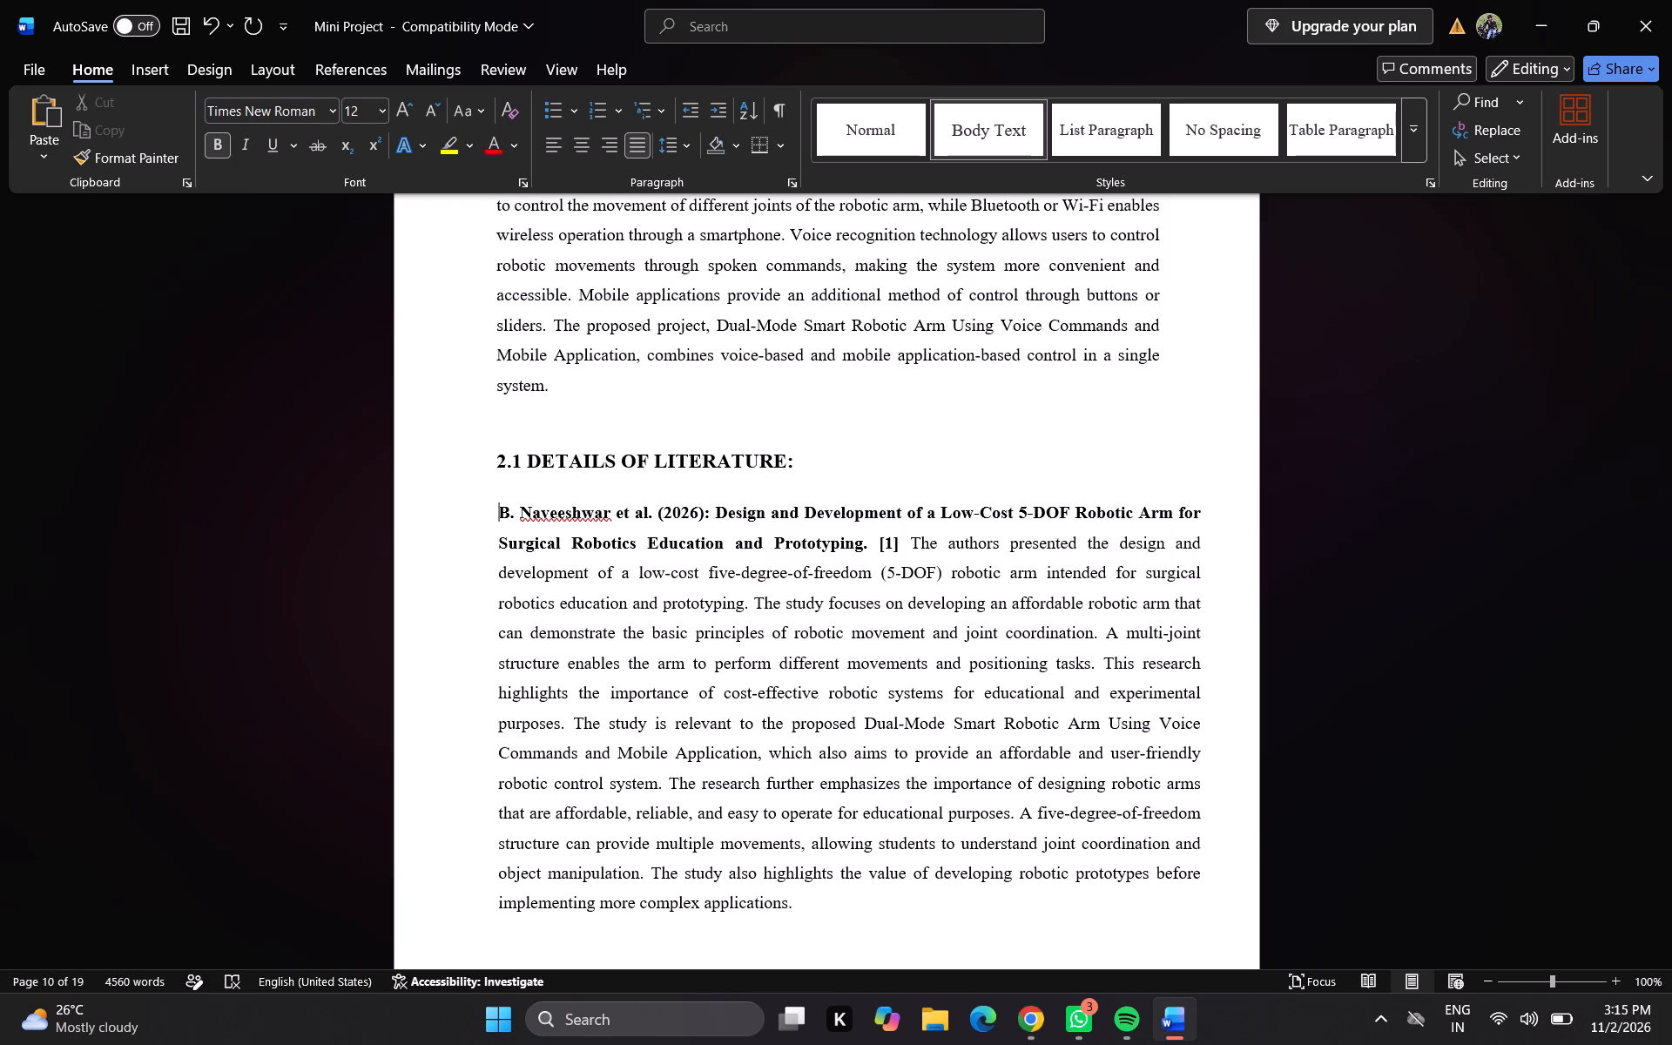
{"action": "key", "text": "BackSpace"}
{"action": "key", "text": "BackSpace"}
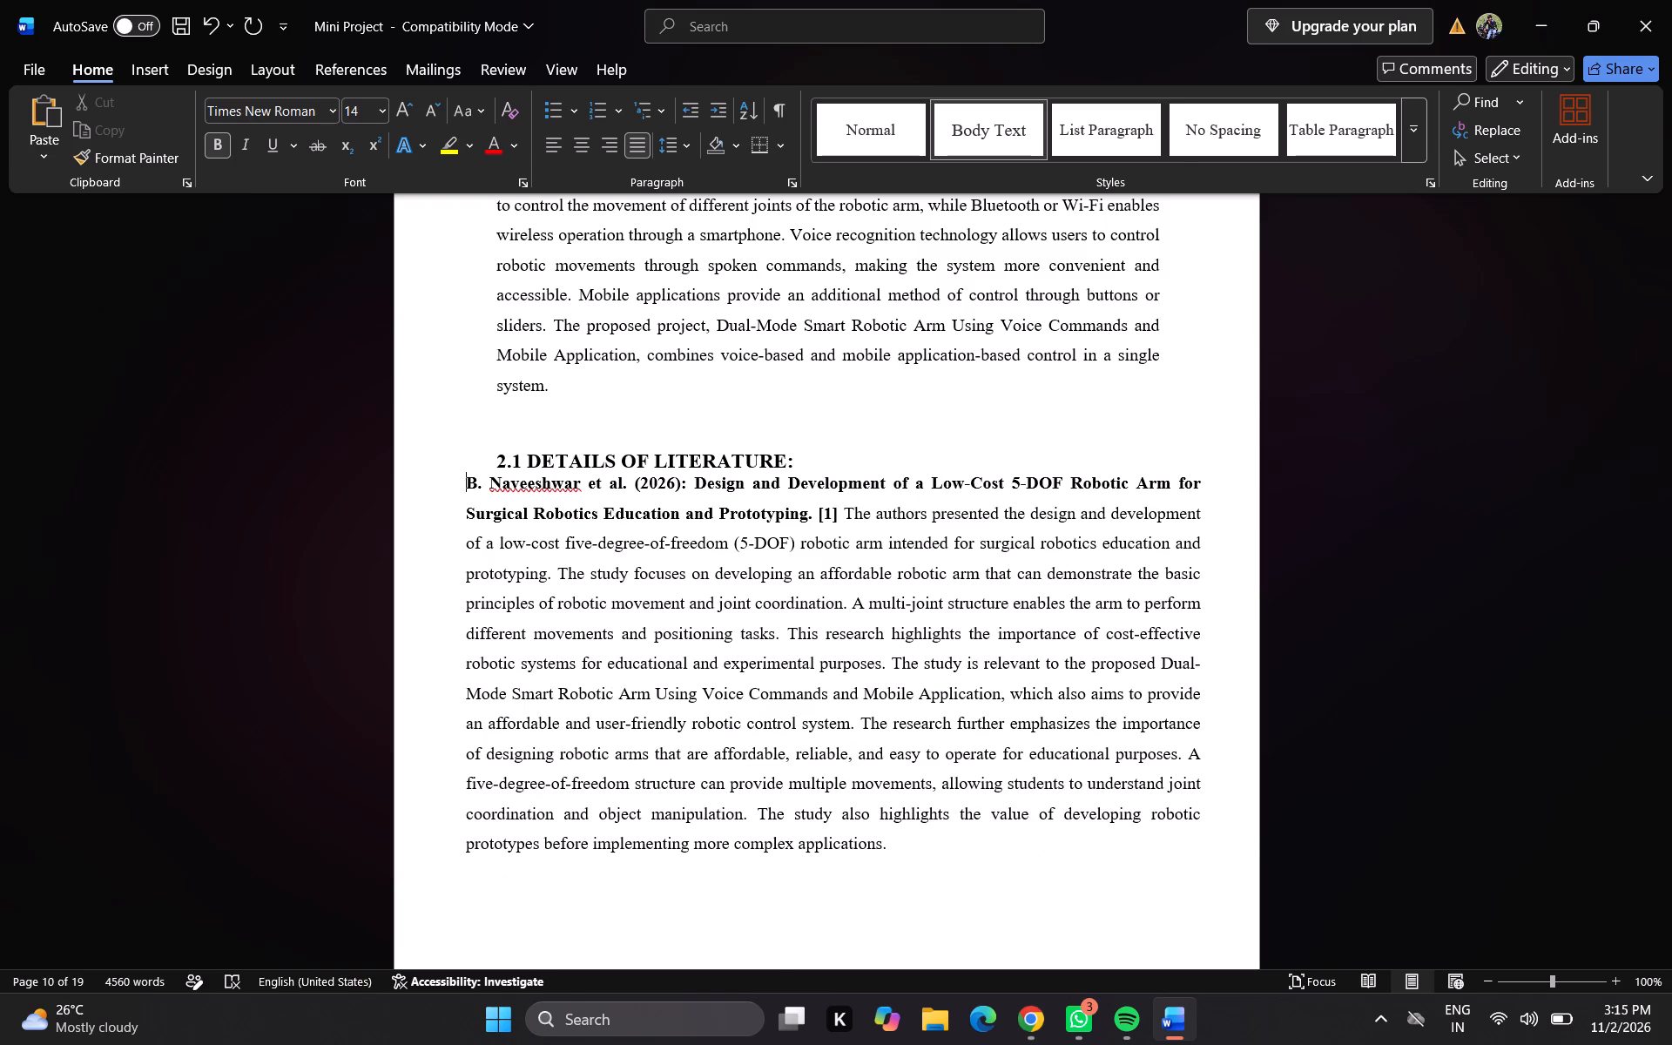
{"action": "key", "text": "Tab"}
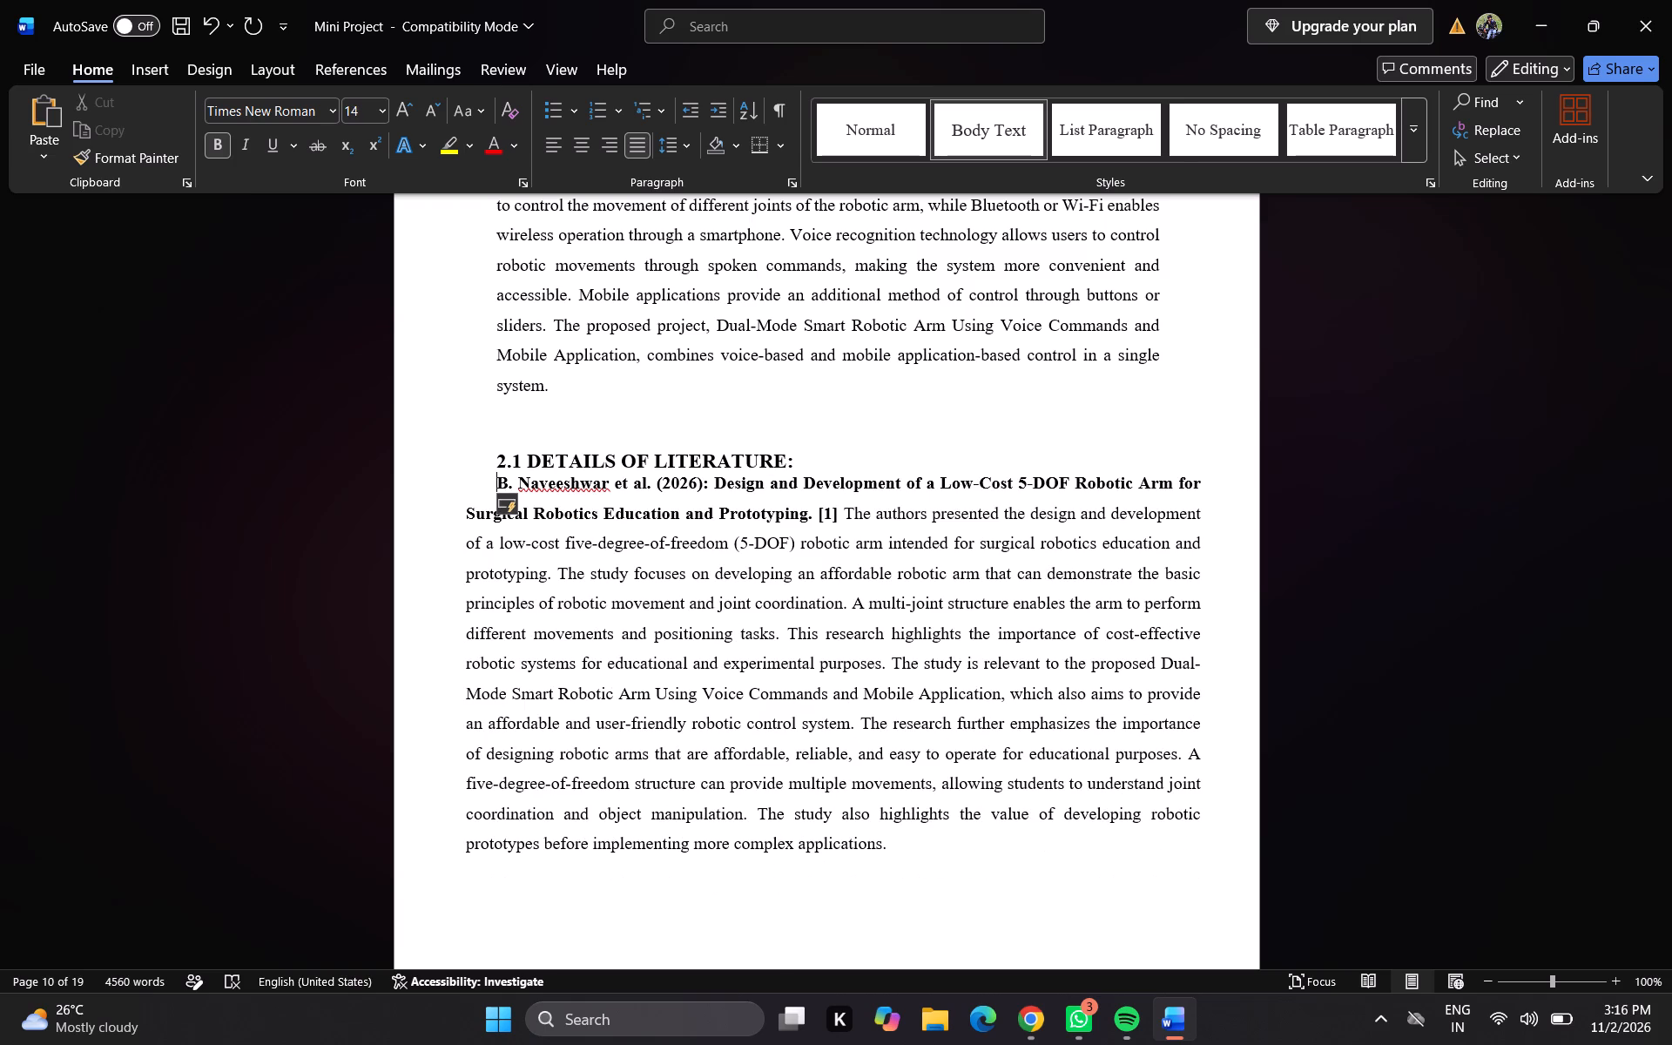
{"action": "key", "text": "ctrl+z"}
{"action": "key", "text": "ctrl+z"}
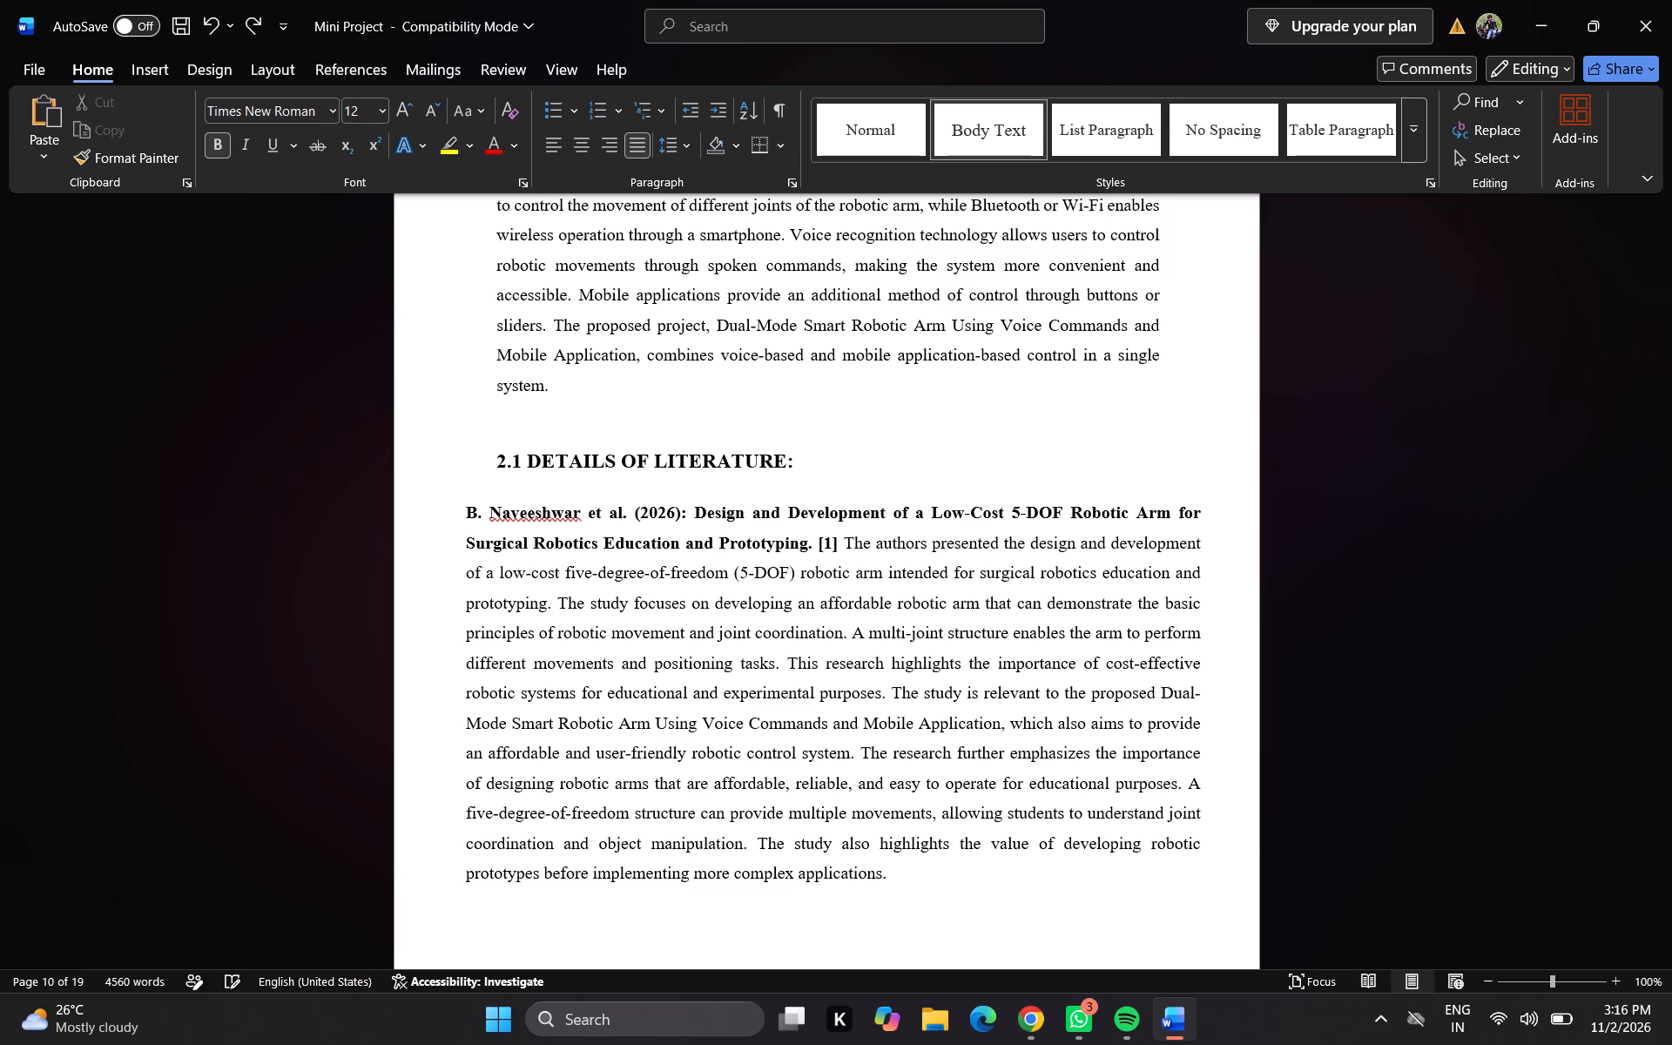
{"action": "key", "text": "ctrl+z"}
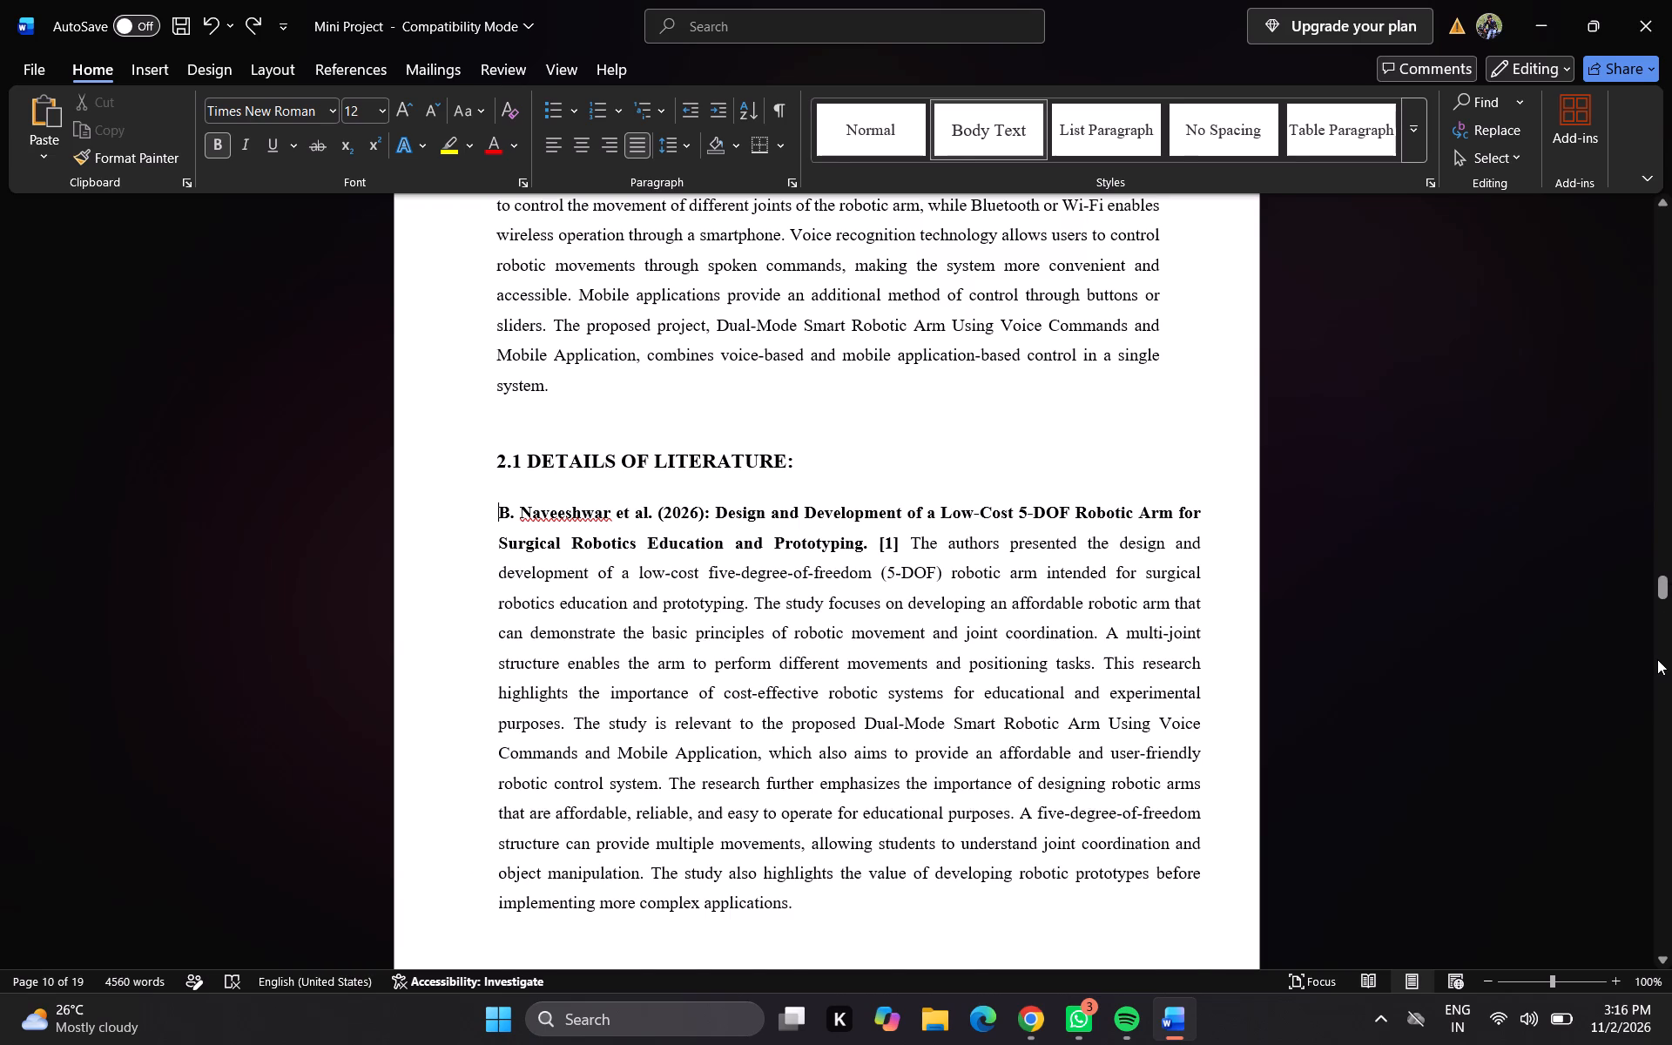
Change the bold citation number at the start of the Vision-Based Adaptive Control paragraph to [3].
{"action": "left_click", "coordinate": [1657, 659]}
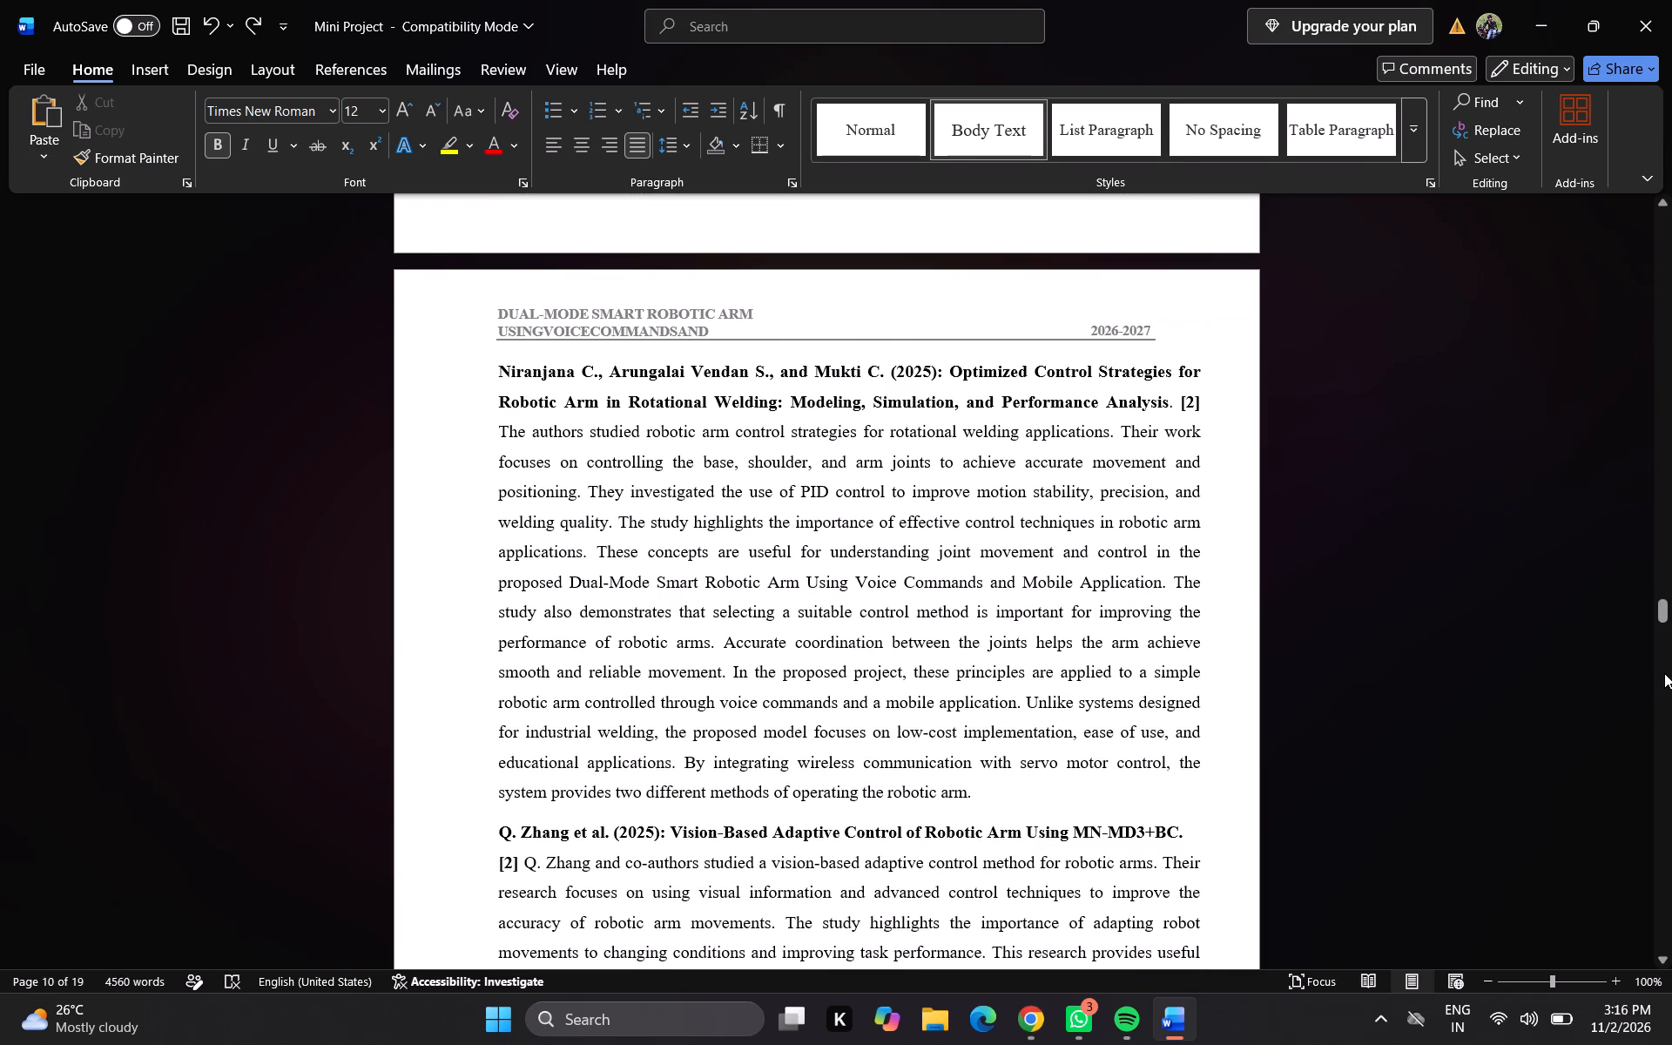
{"action": "left_click", "coordinate": [1667, 673]}
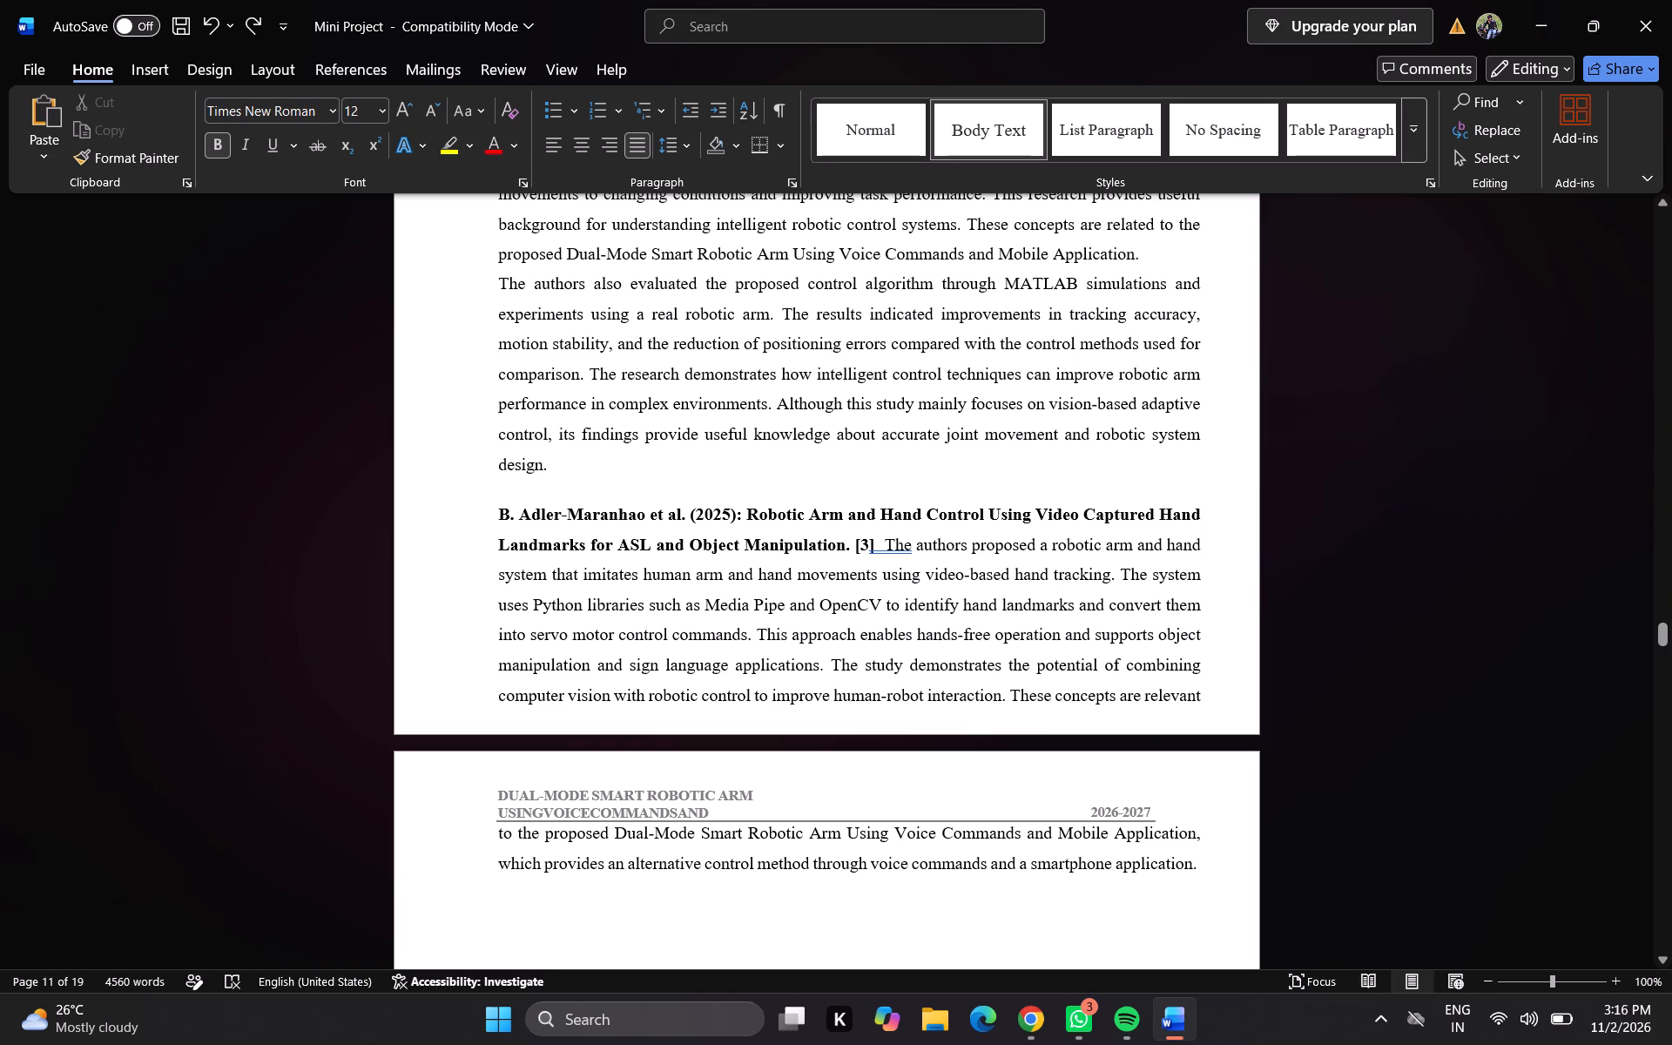
{"action": "triple_click", "coordinate": [1666, 205]}
{"action": "triple_click", "coordinate": [1666, 205]}
{"action": "triple_click", "coordinate": [1666, 205]}
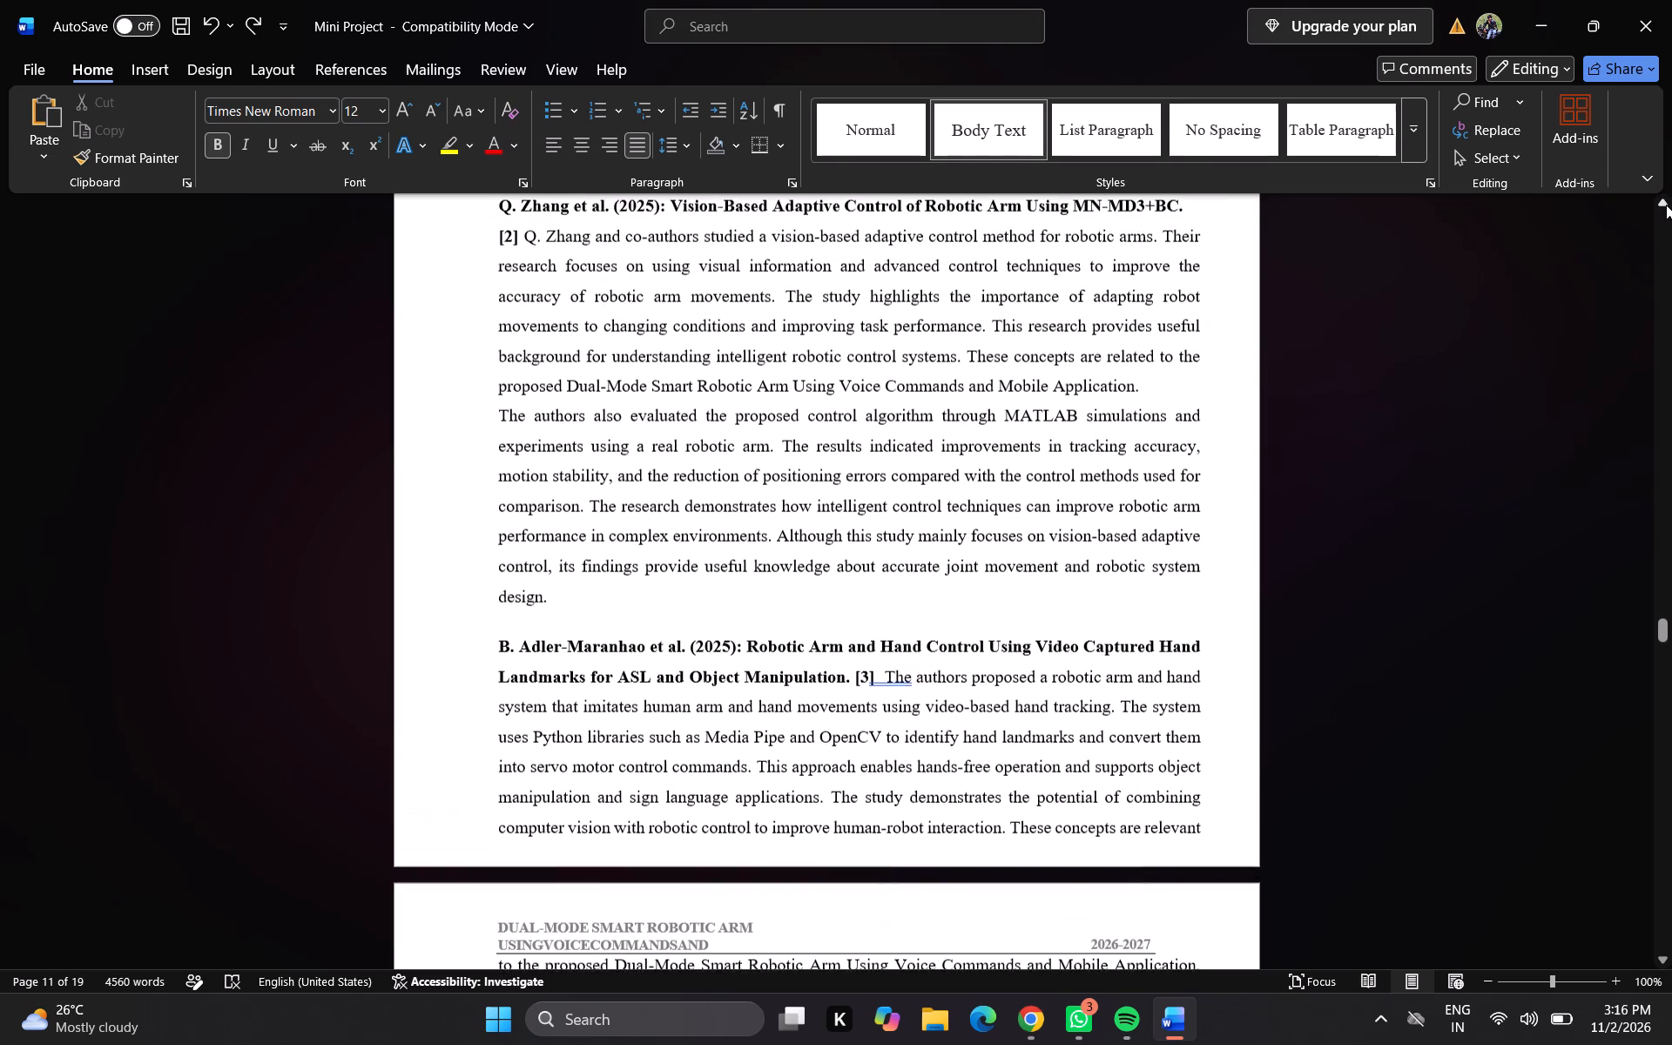
{"action": "left_click", "coordinate": [1663, 210]}
{"action": "triple_click", "coordinate": [1663, 210]}
{"action": "triple_click", "coordinate": [1663, 210]}
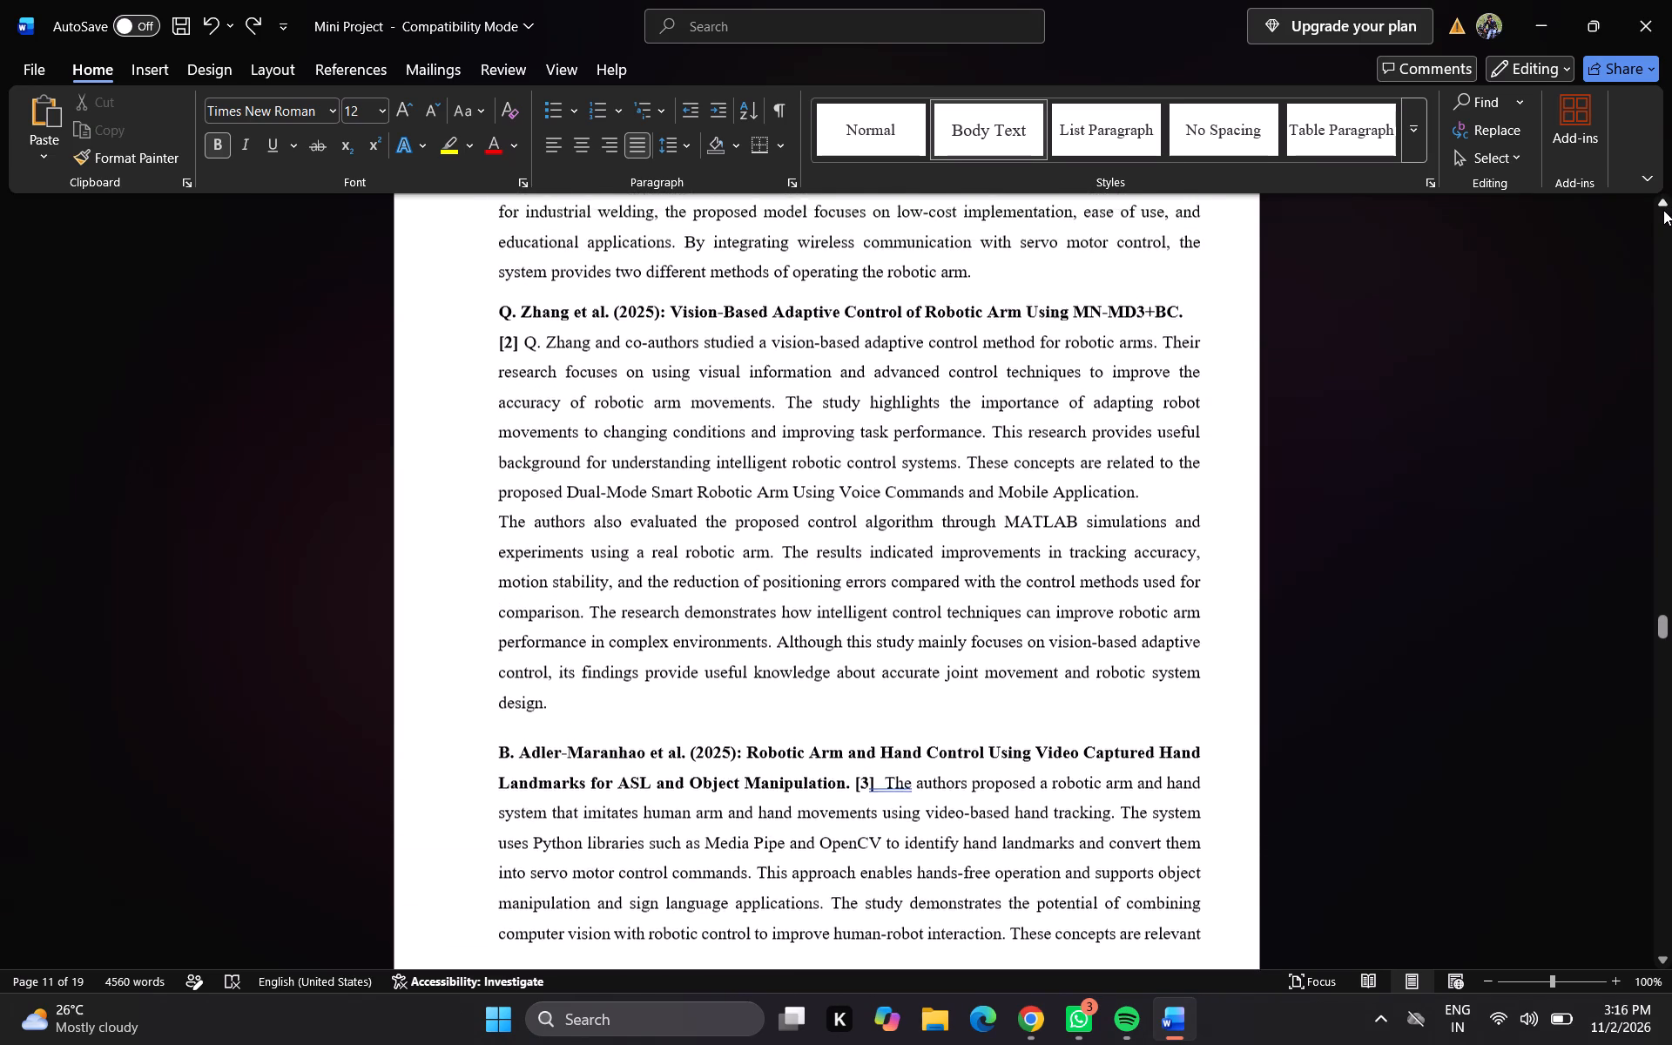
{"action": "triple_click", "coordinate": [1663, 210]}
{"action": "left_click_drag", "start_coordinate": [1663, 210], "coordinate": [1664, 219]}
{"action": "left_click", "coordinate": [1664, 219]}
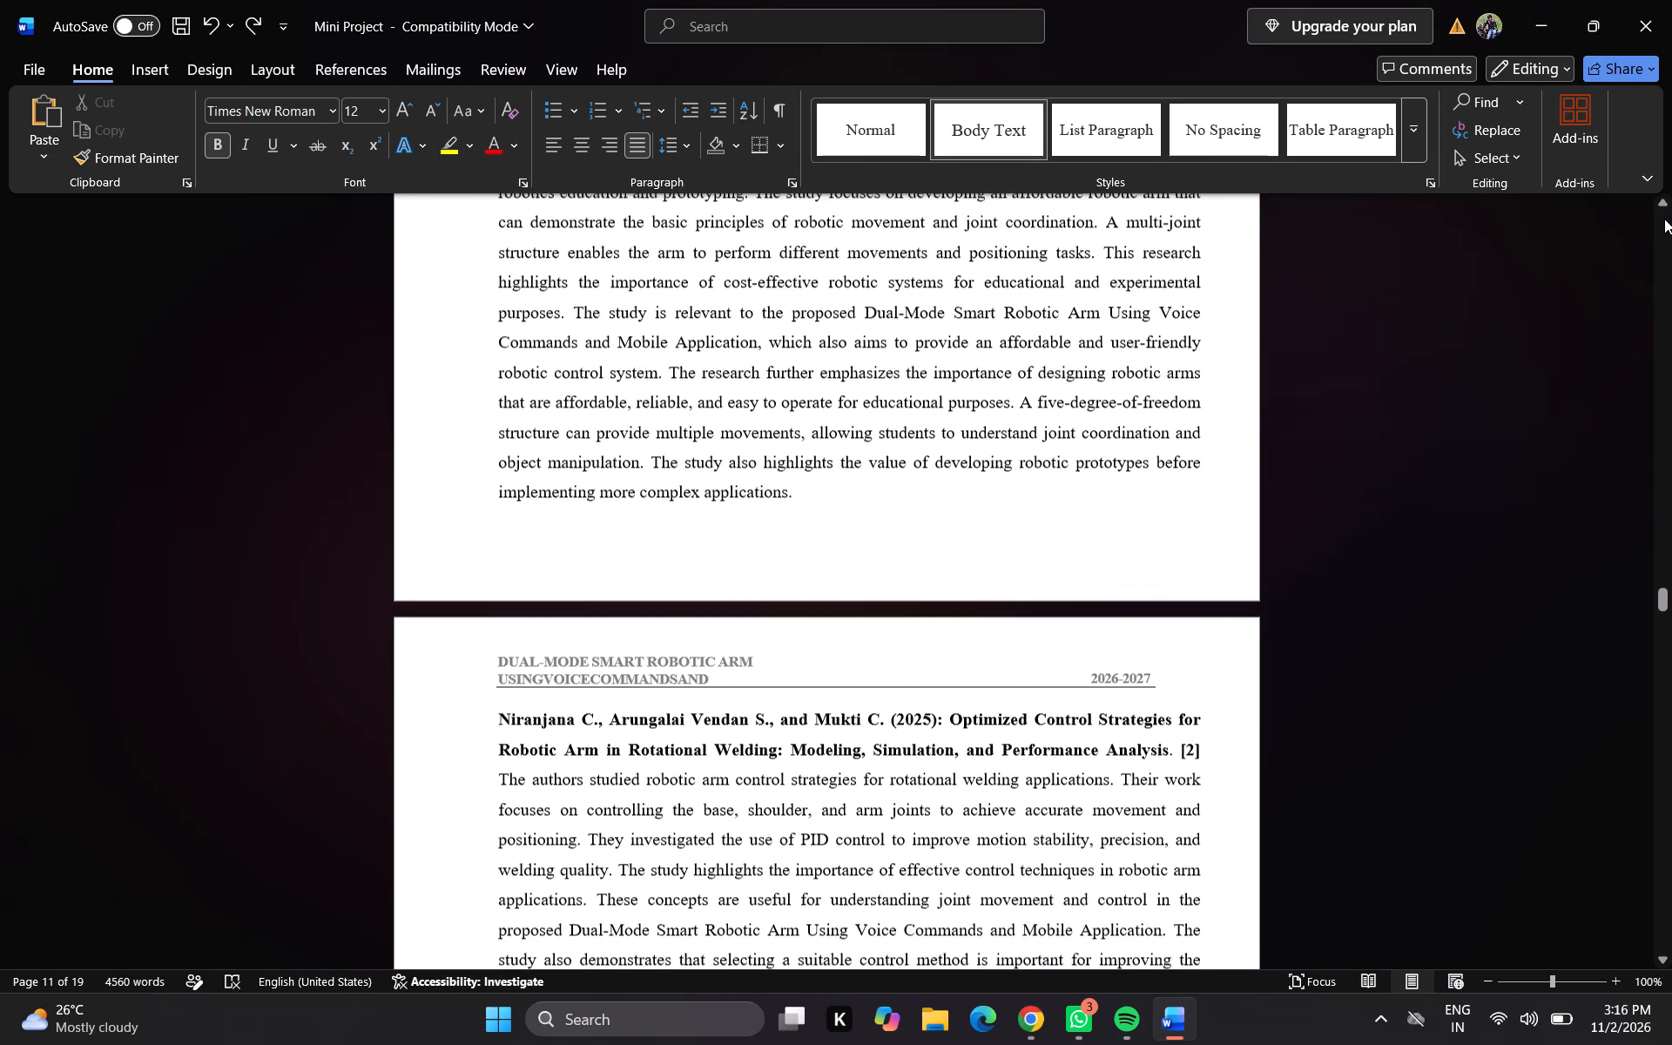
{"action": "left_click", "coordinate": [1664, 219]}
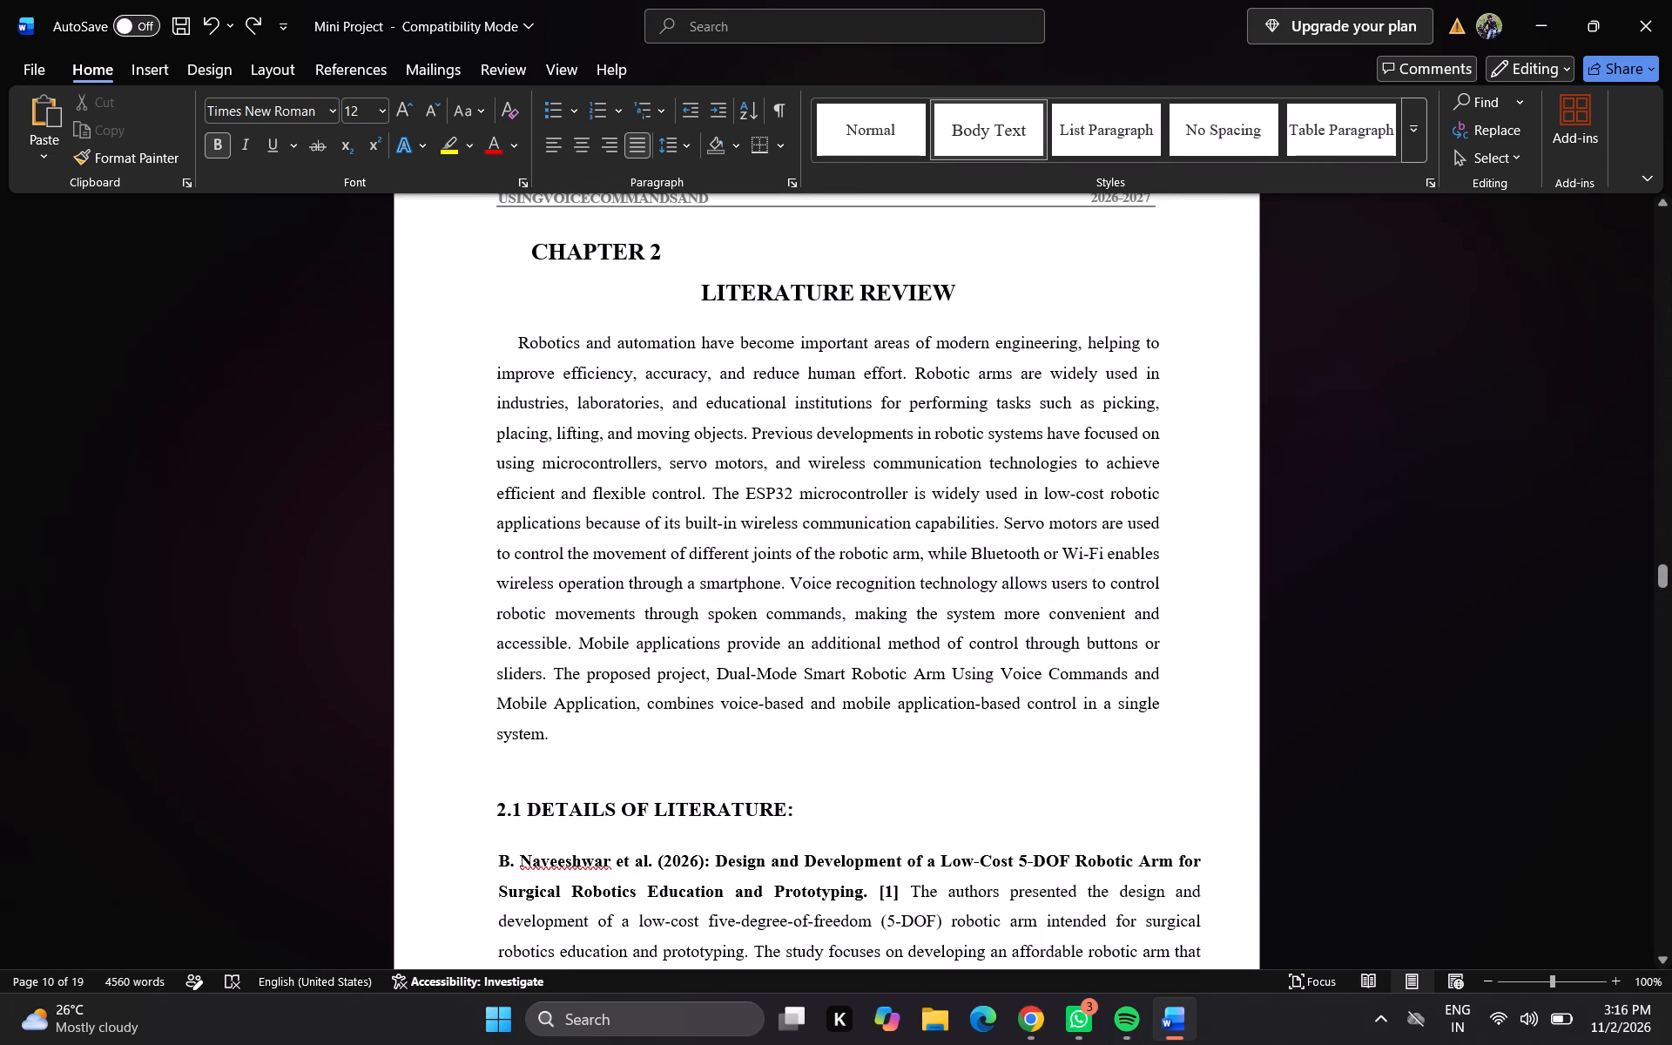
{"action": "left_click", "coordinate": [1658, 644]}
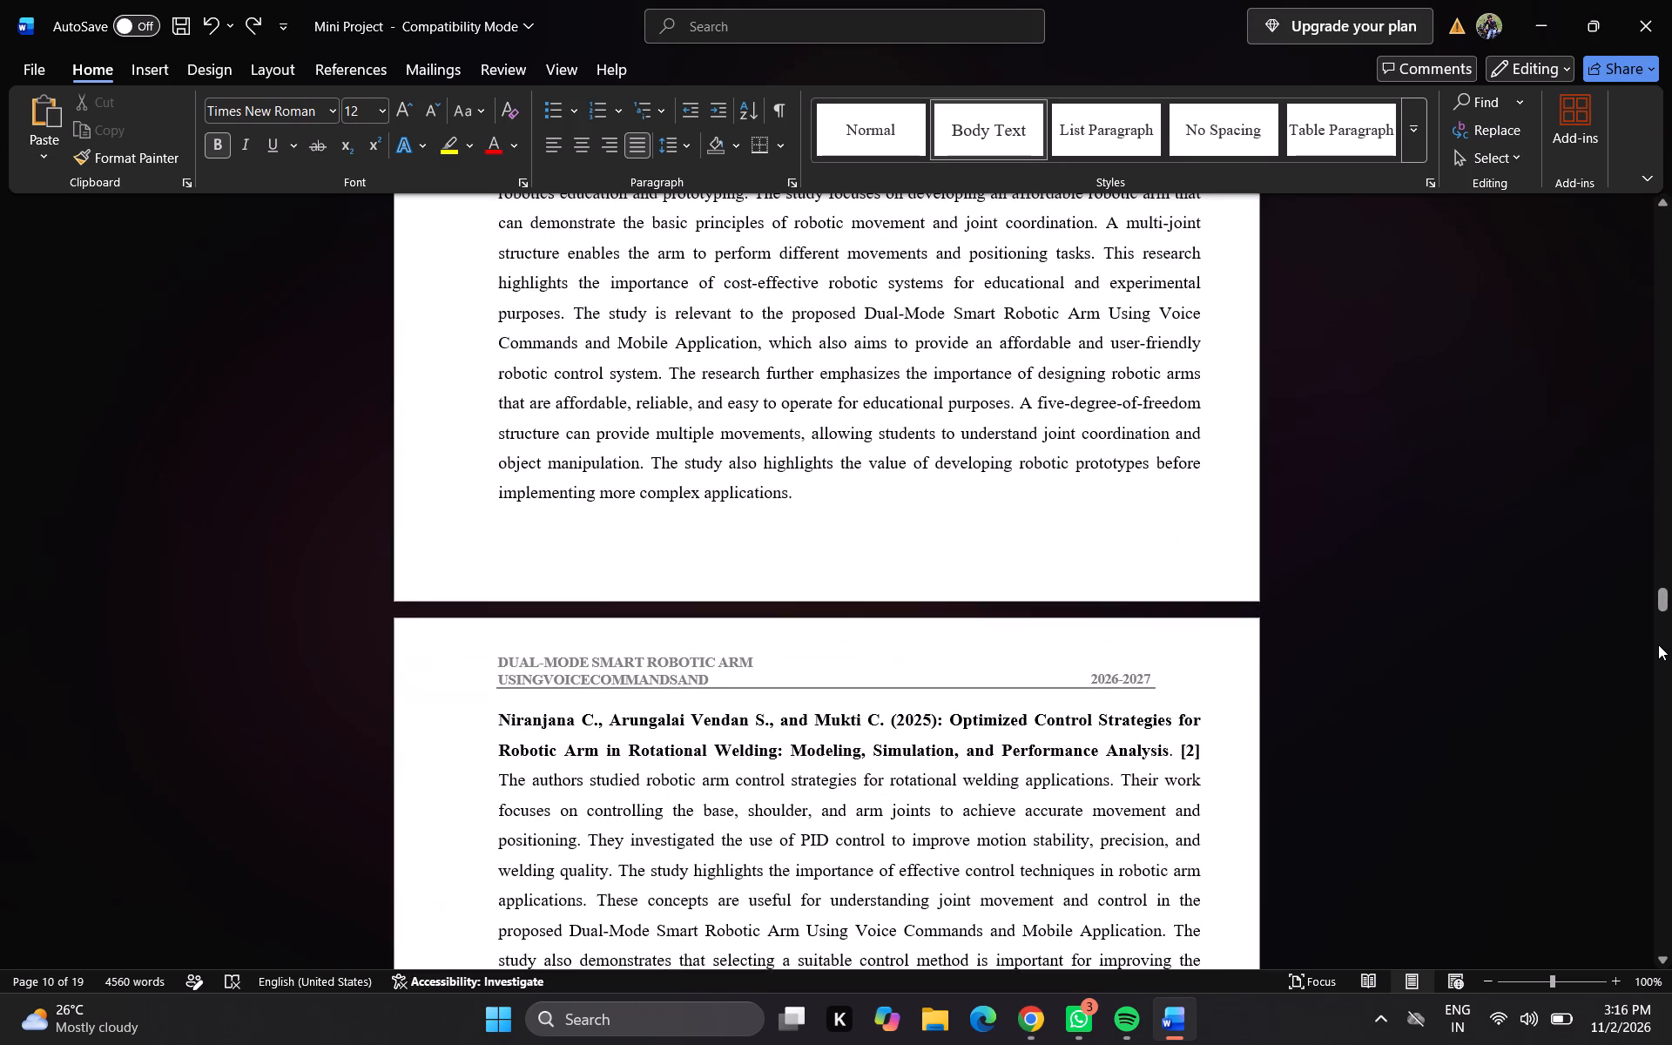
{"action": "left_click", "coordinate": [1658, 644]}
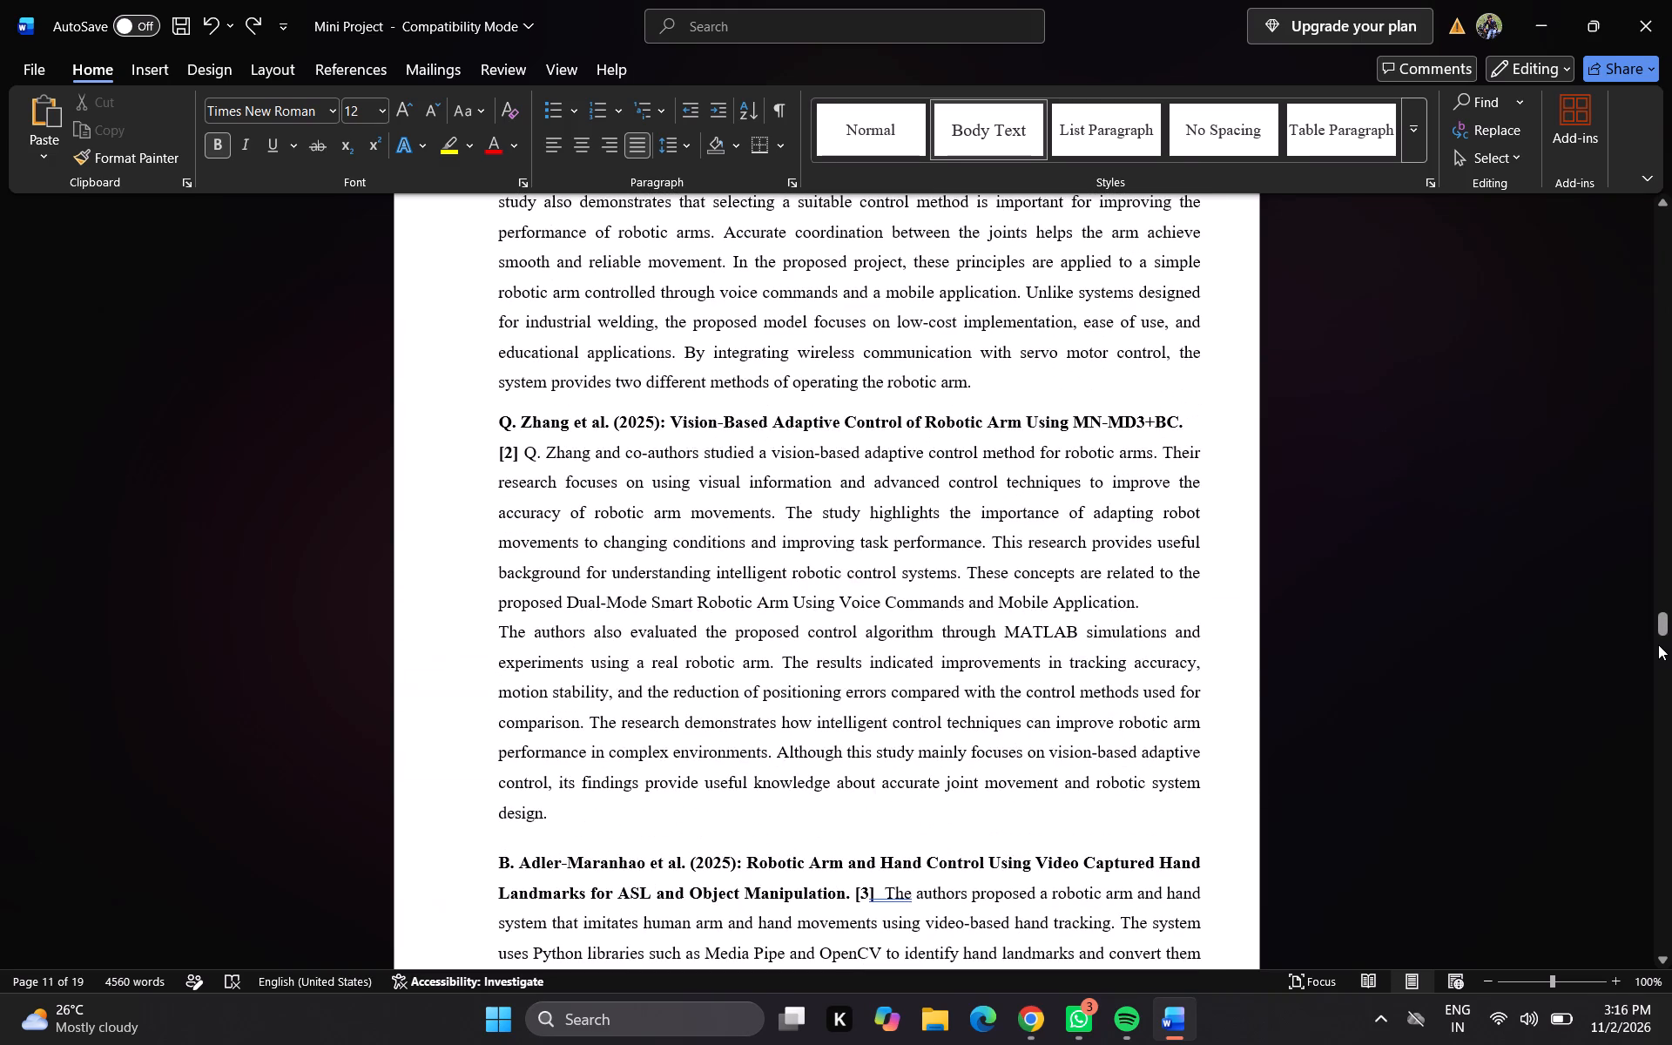
{"action": "left_click_drag", "start_coordinate": [509, 447], "coordinate": [612, 437]}
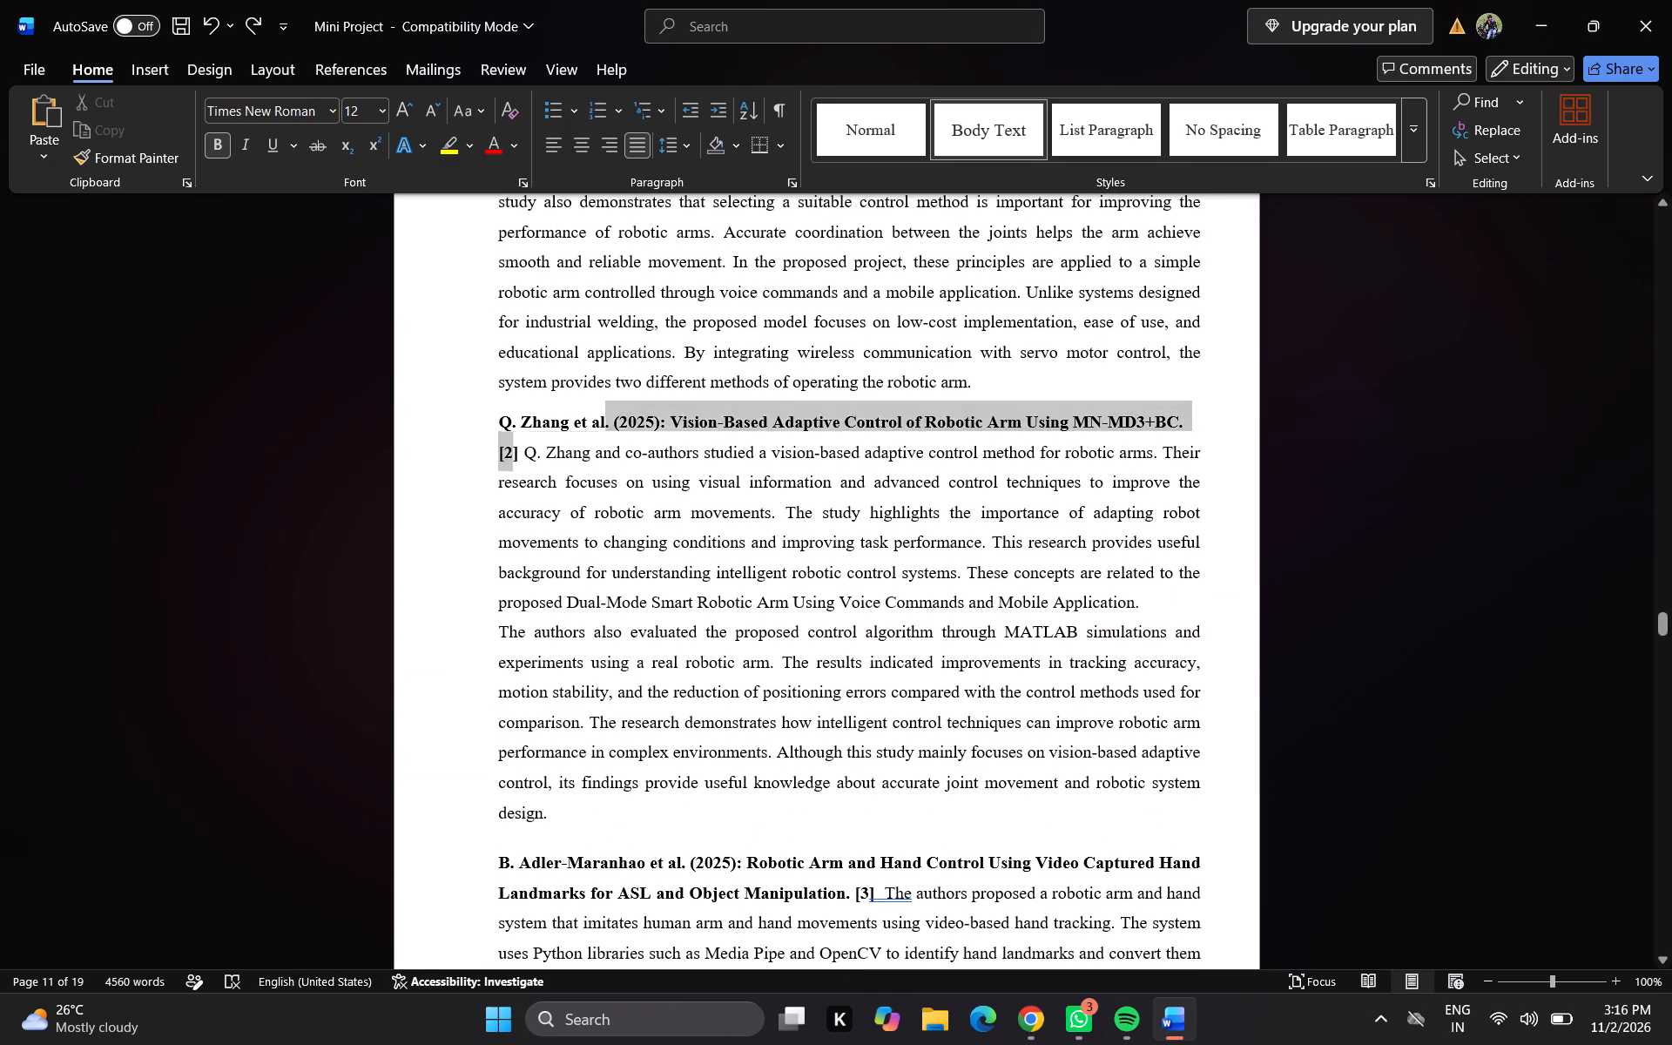
{"action": "left_click_drag", "start_coordinate": [612, 437], "coordinate": [612, 441]}
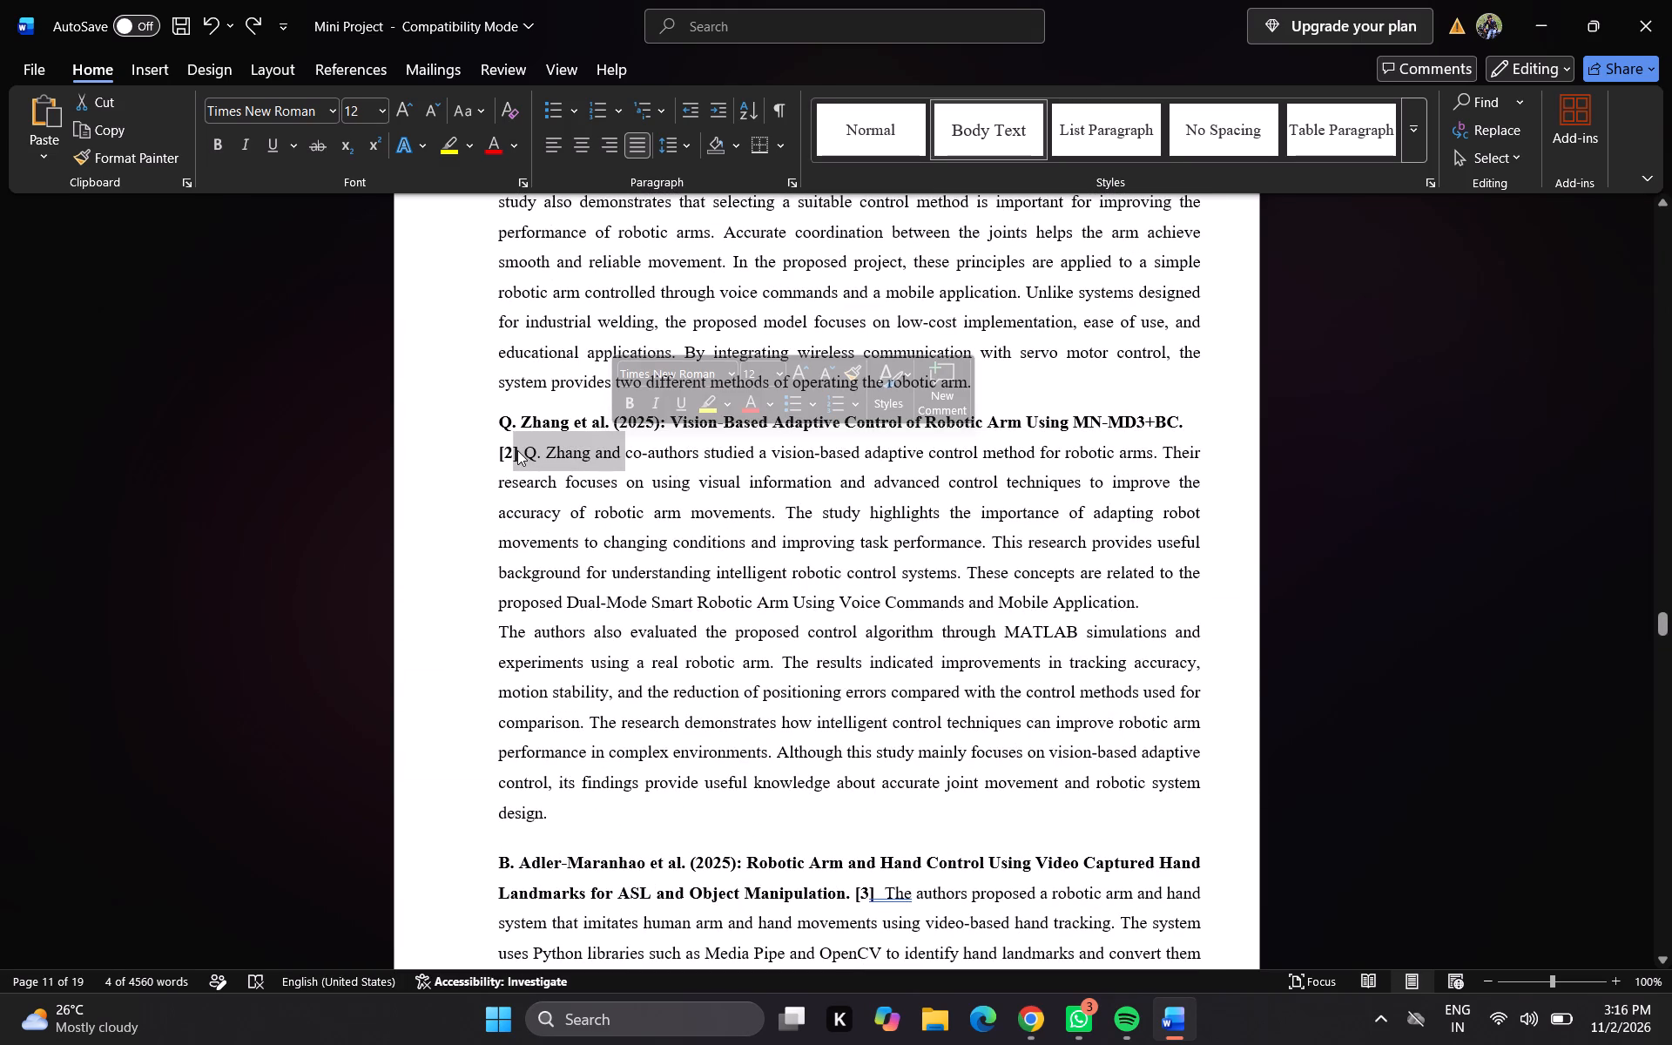
{"action": "left_click", "coordinate": [517, 450]}
{"action": "key", "text": "Left"}
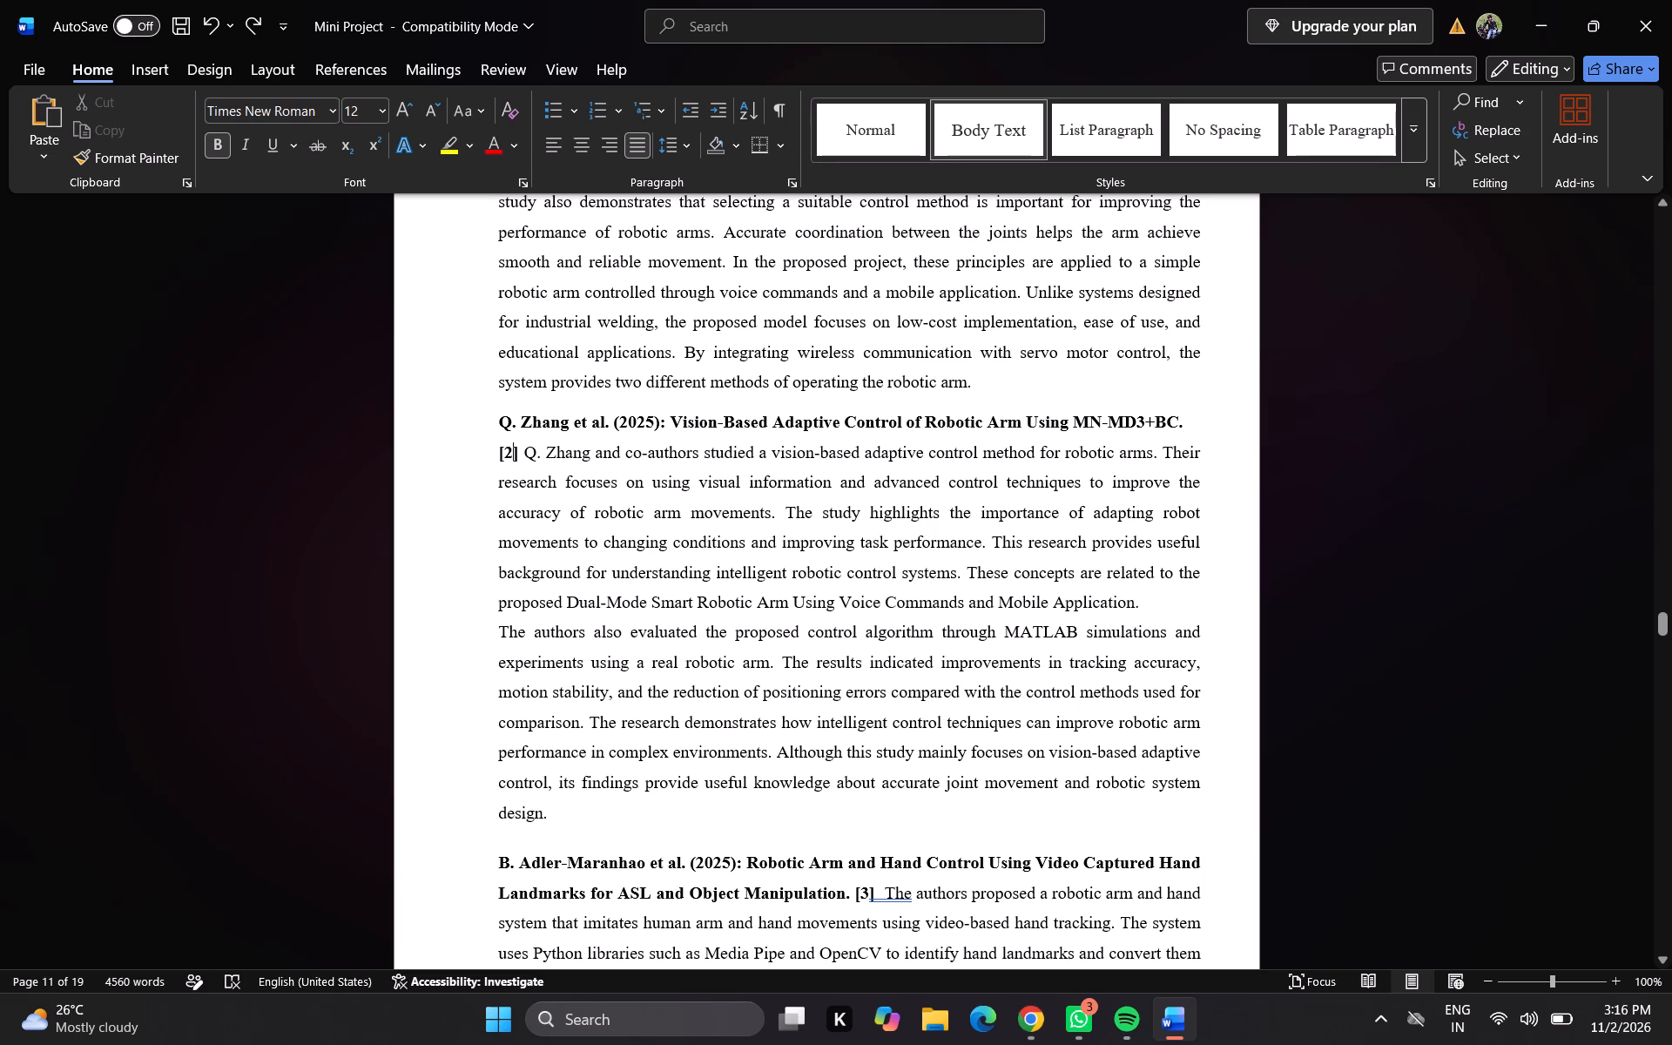
{"action": "key", "text": "BackSpace"}
{"action": "key", "text": "3"}
Change the bold citation number after "Object Manipulation." in the first Robotic Arm and Hand Control title to [4].
{"action": "key", "text": "Down"}
{"action": "key", "text": "Down"}
{"action": "key", "text": "Down"}
{"action": "key", "text": "Down"}
{"action": "key", "text": "Down"}
{"action": "key", "text": "Down"}
{"action": "key", "text": "Down"}
{"action": "key", "text": "Down"}
{"action": "key", "text": "Down"}
{"action": "key", "text": "Down"}
{"action": "key", "text": "Down"}
{"action": "key", "text": "Down"}
{"action": "key", "text": "Down"}
{"action": "key", "text": "Down"}
{"action": "key", "text": "Down"}
{"action": "key", "text": "Down"}
{"action": "key", "text": "Down"}
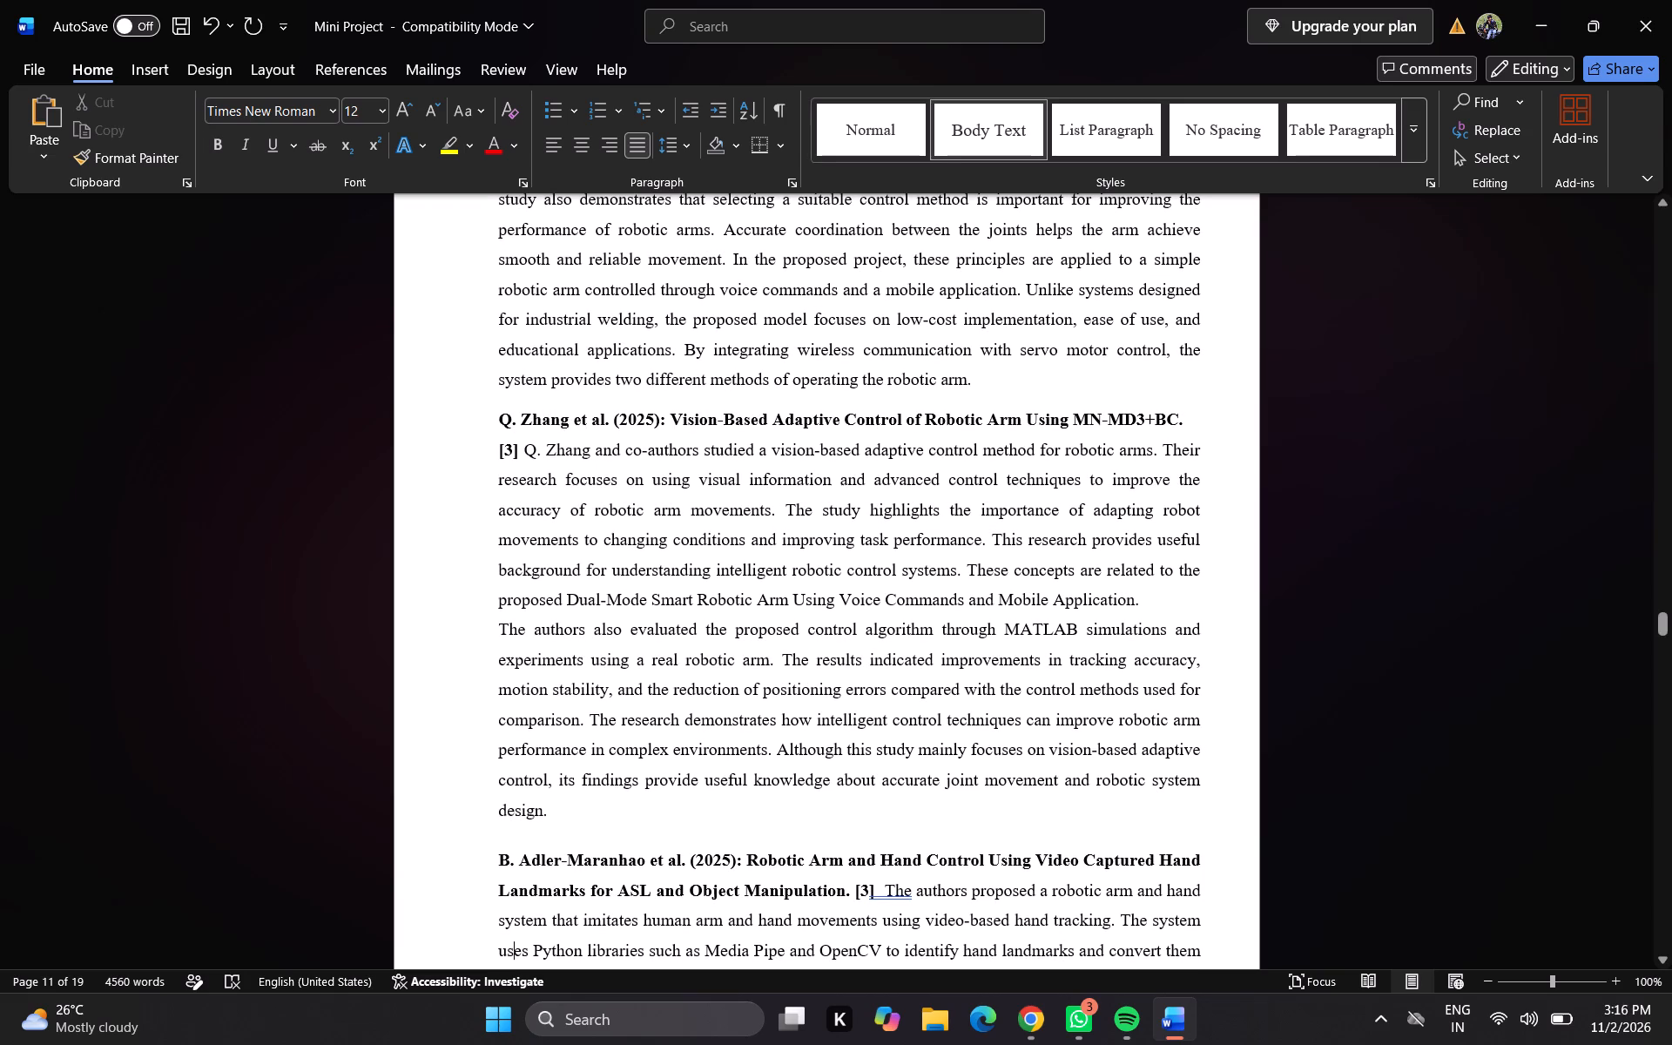
{"action": "key", "text": "Up"}
{"action": "key", "text": "Up"}
{"action": "key", "text": "Right"}
{"action": "key", "text": "Right"}
{"action": "key", "text": "Right"}
{"action": "key", "text": "Right"}
{"action": "key", "text": "Right"}
{"action": "key", "text": "Right"}
{"action": "key", "text": "Right"}
{"action": "key", "text": "Right"}
{"action": "key", "text": "Right"}
{"action": "key", "text": "Right"}
{"action": "key", "text": "Right"}
{"action": "key", "text": "Right"}
{"action": "key", "text": "Right"}
{"action": "key", "text": "Right"}
{"action": "key", "text": "Right"}
{"action": "key", "text": "Right"}
{"action": "key", "text": "Right"}
{"action": "key", "text": "Right"}
{"action": "key", "text": "Right"}
{"action": "key", "text": "Right"}
{"action": "key", "text": "Right"}
{"action": "key", "text": "Right"}
{"action": "key", "text": "Right"}
{"action": "key", "text": "BackSpace"}
{"action": "key", "text": "4"}
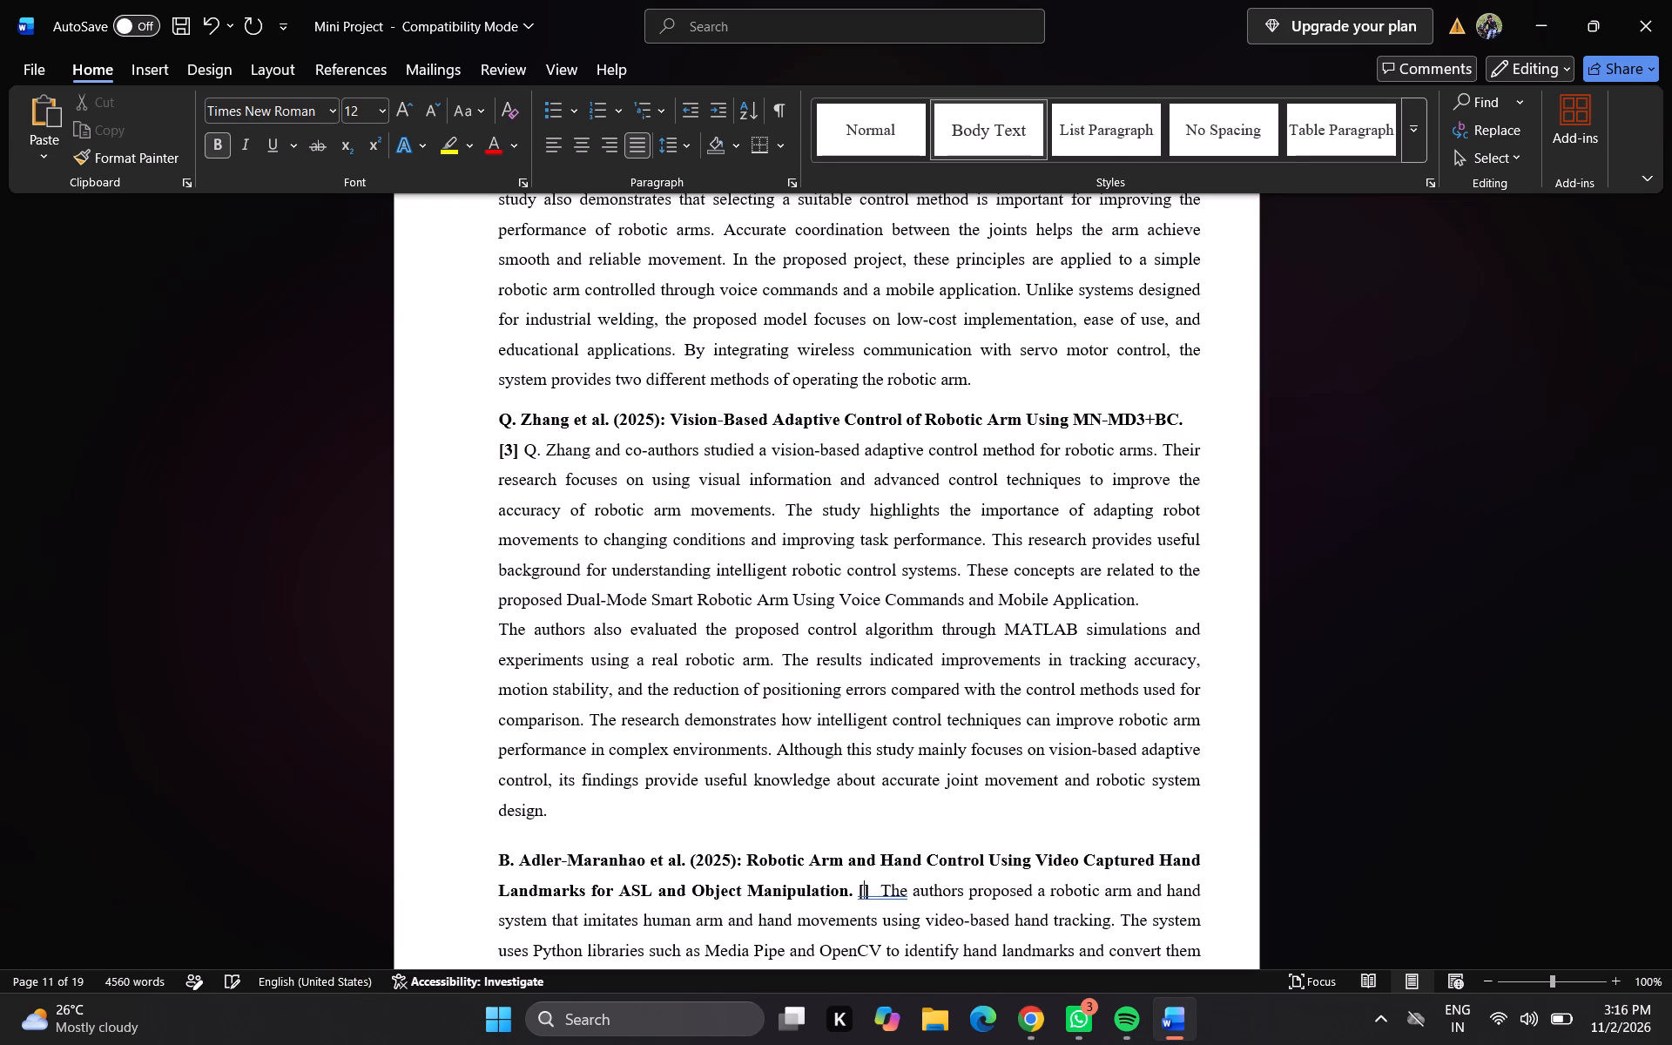
Change the bold citation number in the repeated Robotic Arm and Hand Control title, at the start of page 13, to [5].
{"action": "key", "text": "Down"}
{"action": "key", "text": "Down"}
{"action": "key", "text": "Down"}
{"action": "key", "text": "Down"}
{"action": "key", "text": "Down"}
{"action": "key", "text": "Down"}
{"action": "key", "text": "Down"}
{"action": "key", "text": "Down"}
{"action": "key", "text": "Down"}
{"action": "key", "text": "Down"}
{"action": "key", "text": "Down"}
{"action": "key", "text": "Down"}
{"action": "key", "text": "Down"}
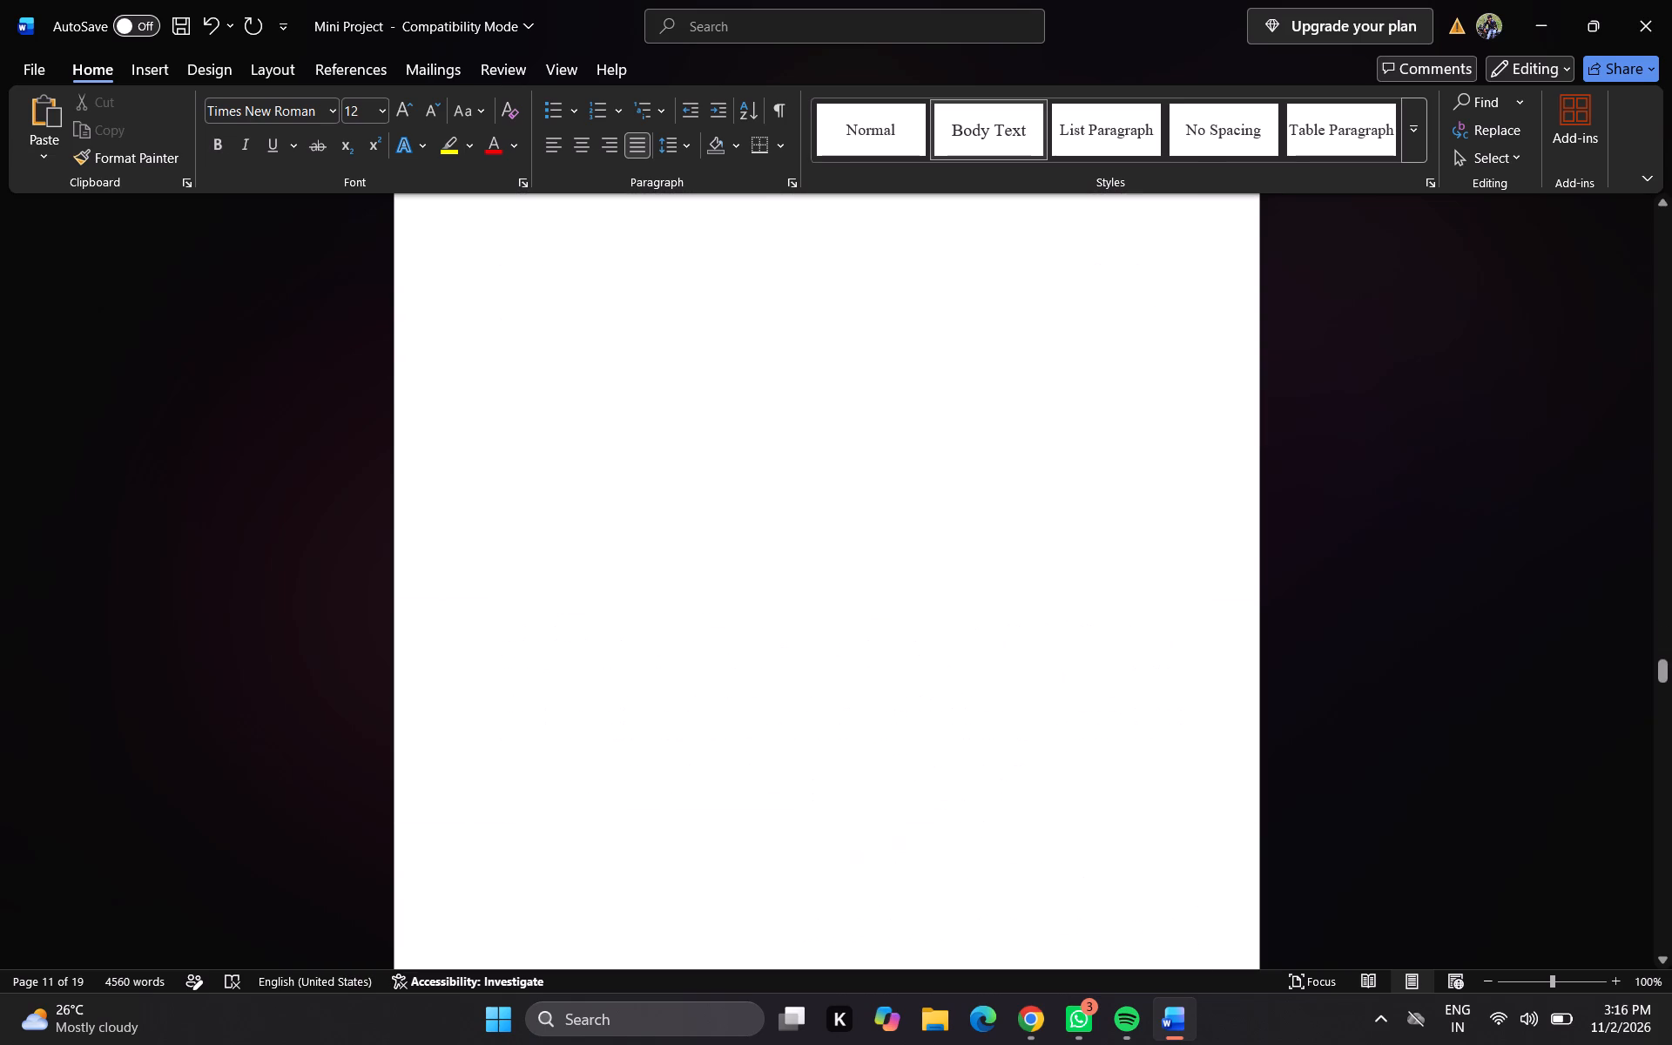
{"action": "key", "text": "Down"}
{"action": "key", "text": "Up"}
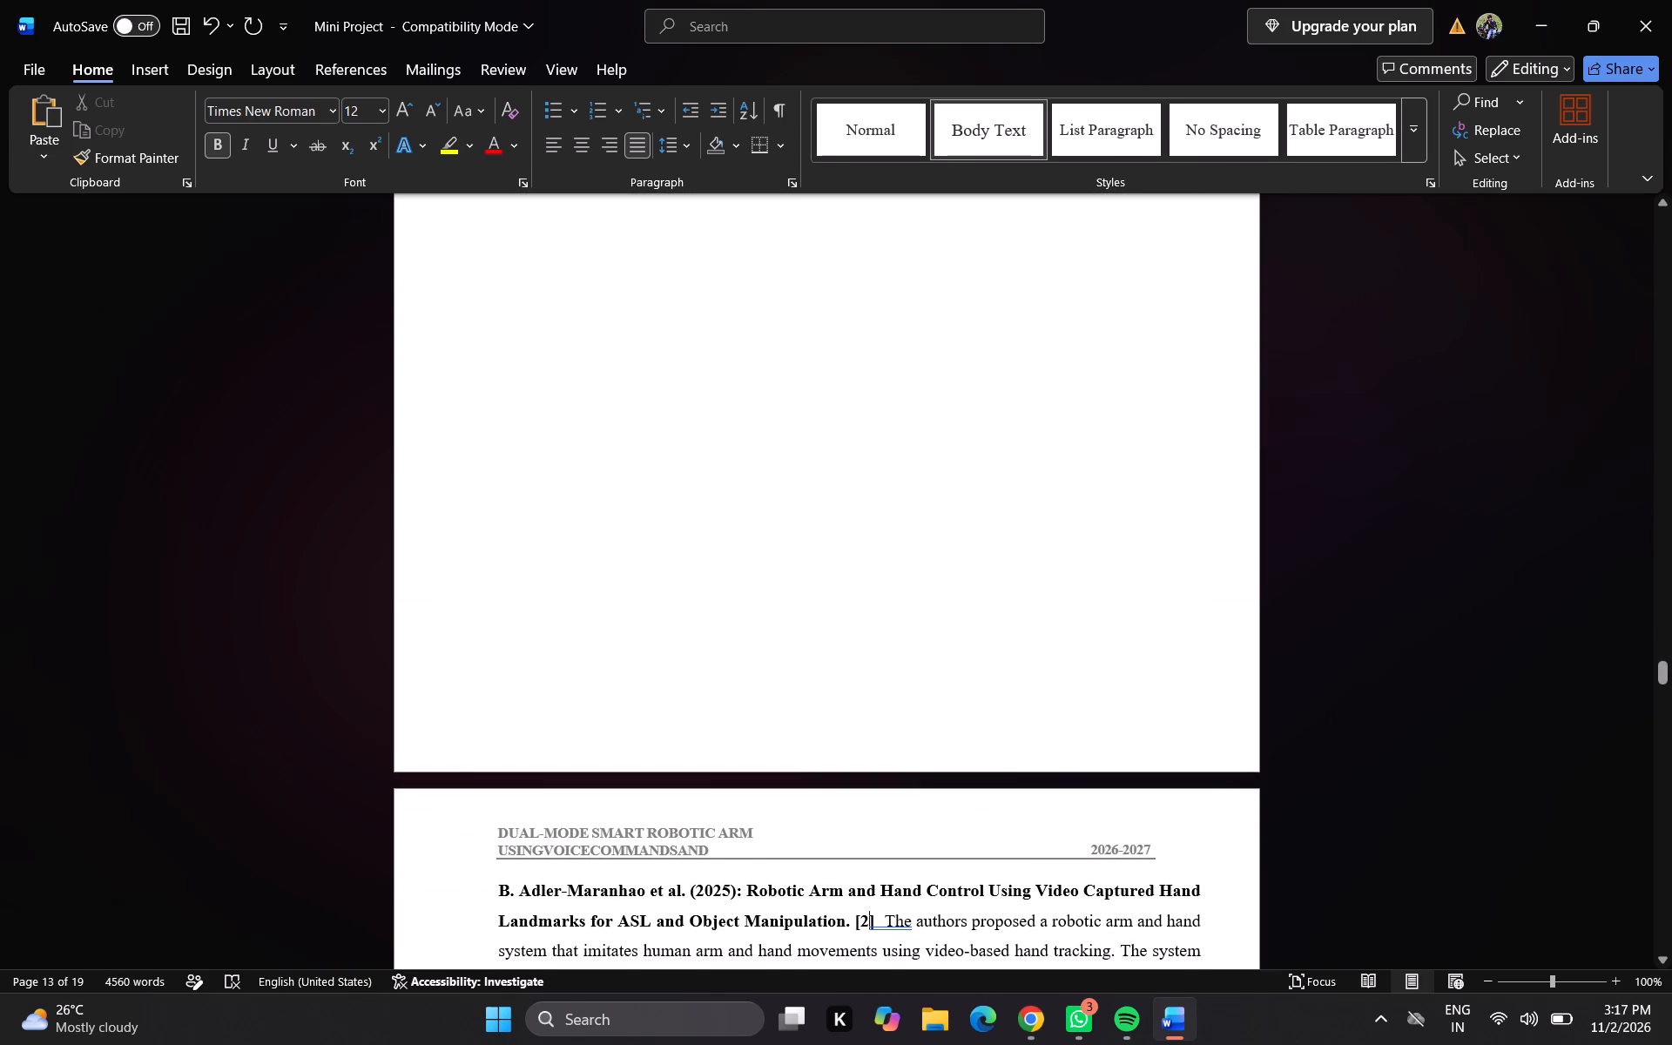
{"action": "key", "text": "BackSpace"}
{"action": "key", "text": "5"}
Copy the bold [5] citation to the end of the FastUMI-100K title, remove the extra spaces after it, and renumber it [6].
{"action": "key", "text": "Down"}
{"action": "key", "text": "Down"}
{"action": "key", "text": "Down"}
{"action": "key", "text": "Down"}
{"action": "key", "text": "Down"}
{"action": "key", "text": "Down"}
{"action": "key", "text": "Down"}
{"action": "key", "text": "Down"}
{"action": "key", "text": "Down"}
{"action": "key", "text": "Down"}
{"action": "key", "text": "Down"}
{"action": "key", "text": "Down"}
{"action": "key", "text": "Up"}
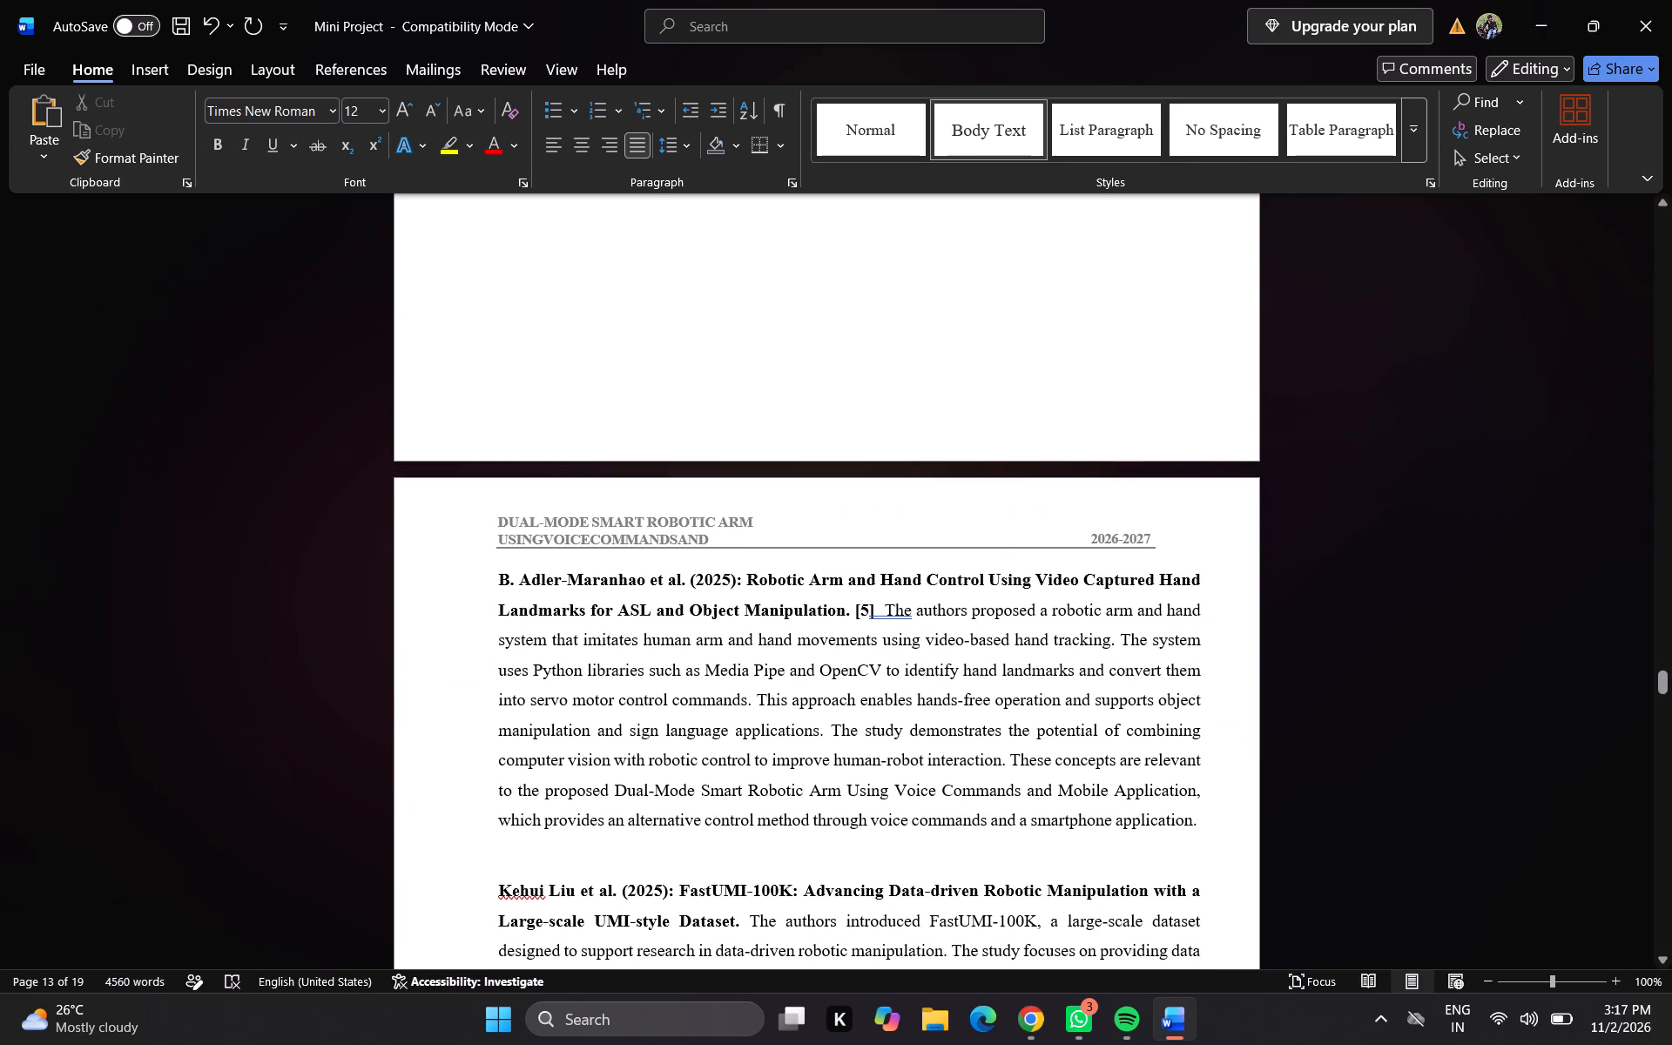
{"action": "left_click_drag", "start_coordinate": [855, 608], "coordinate": [878, 609]}
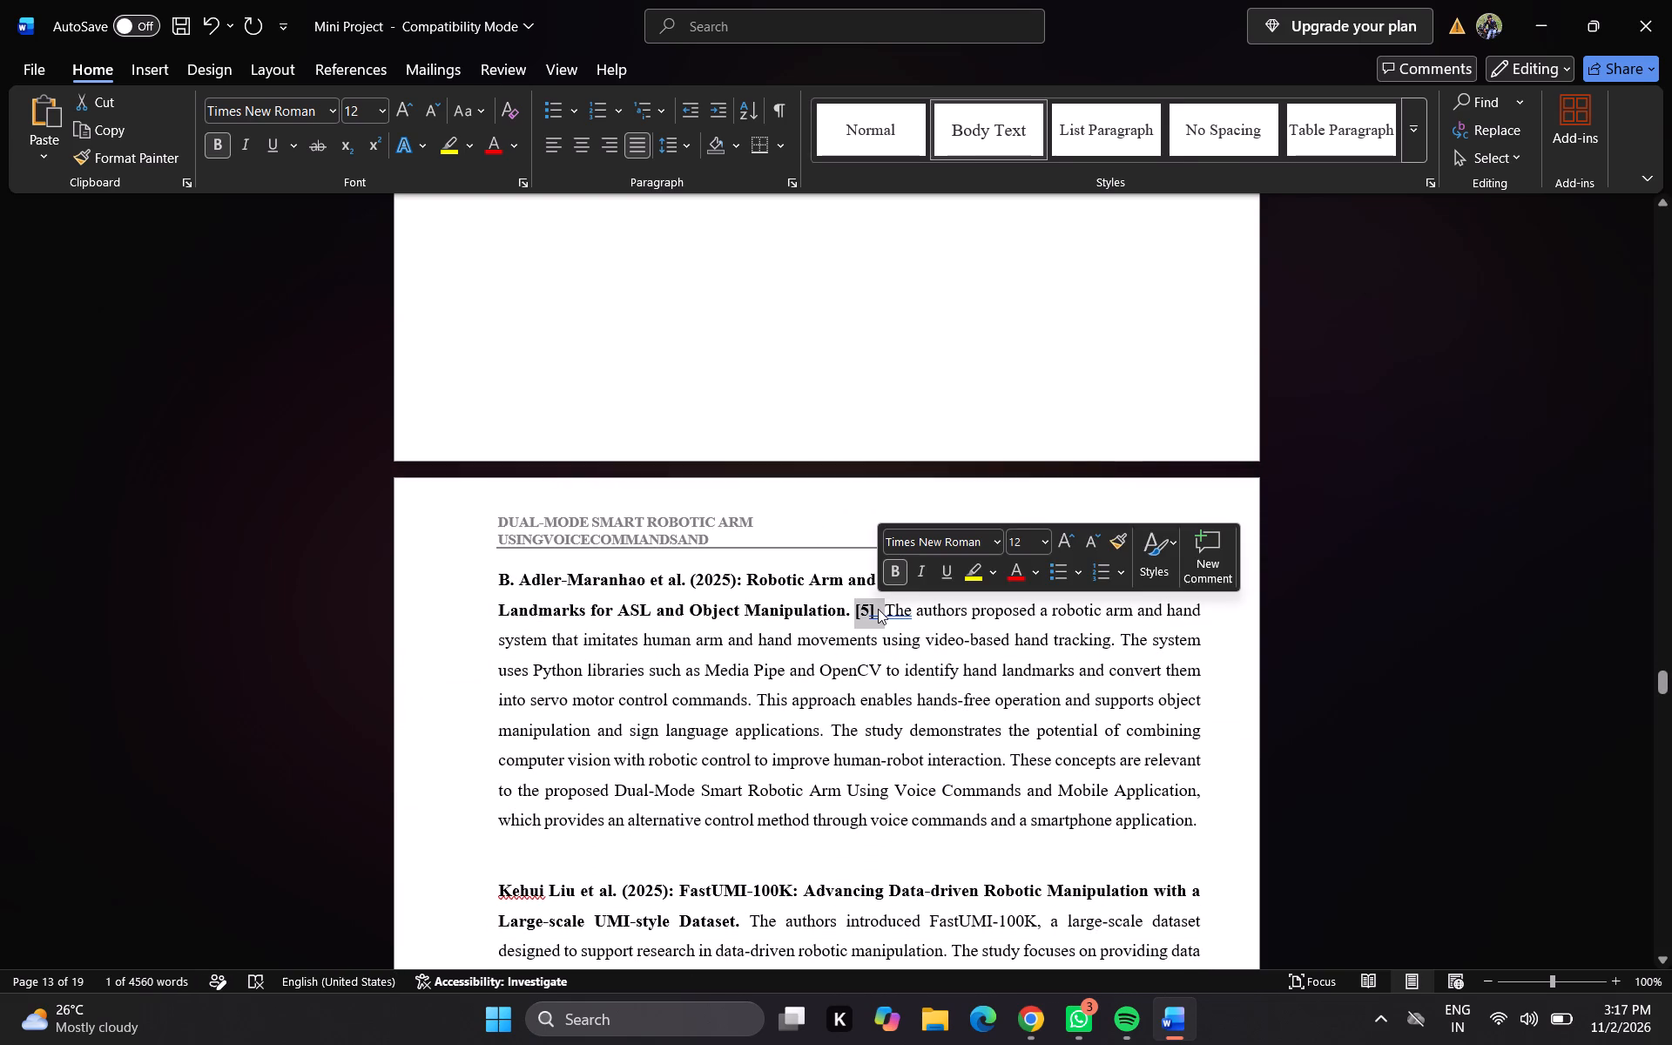
{"action": "key", "text": "ctrl+c"}
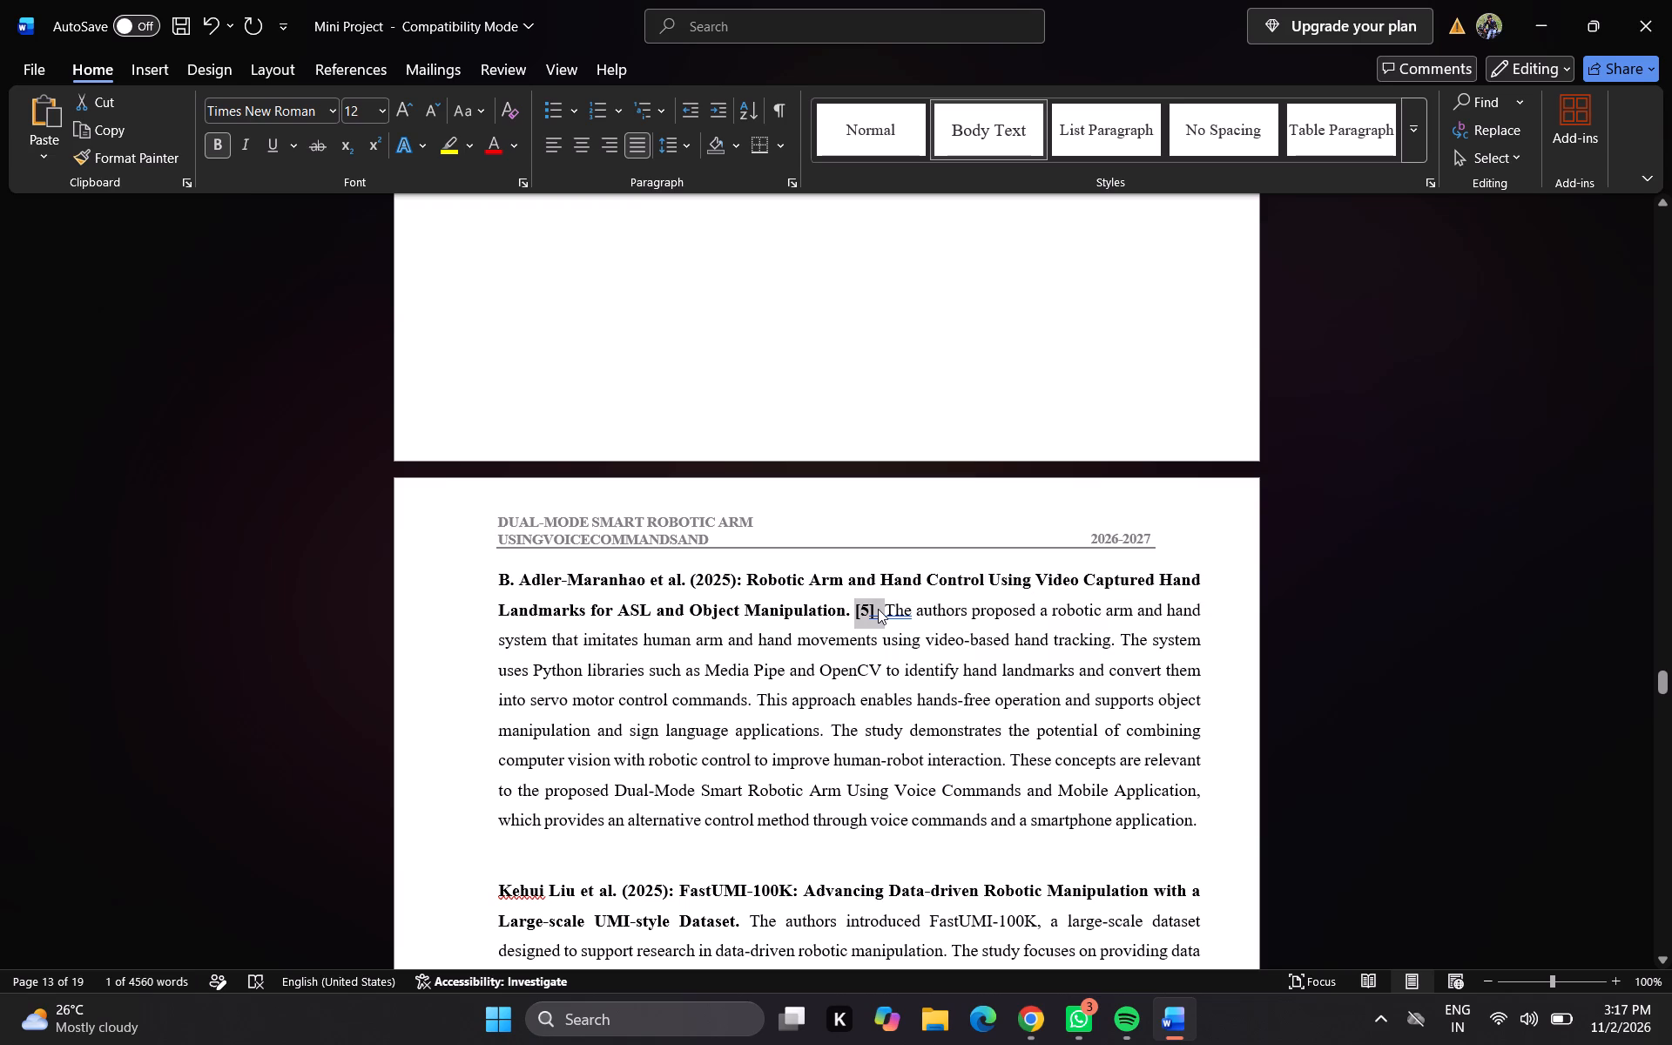
{"action": "left_click", "coordinate": [738, 918]}
{"action": "key", "text": "ctrl+v"}
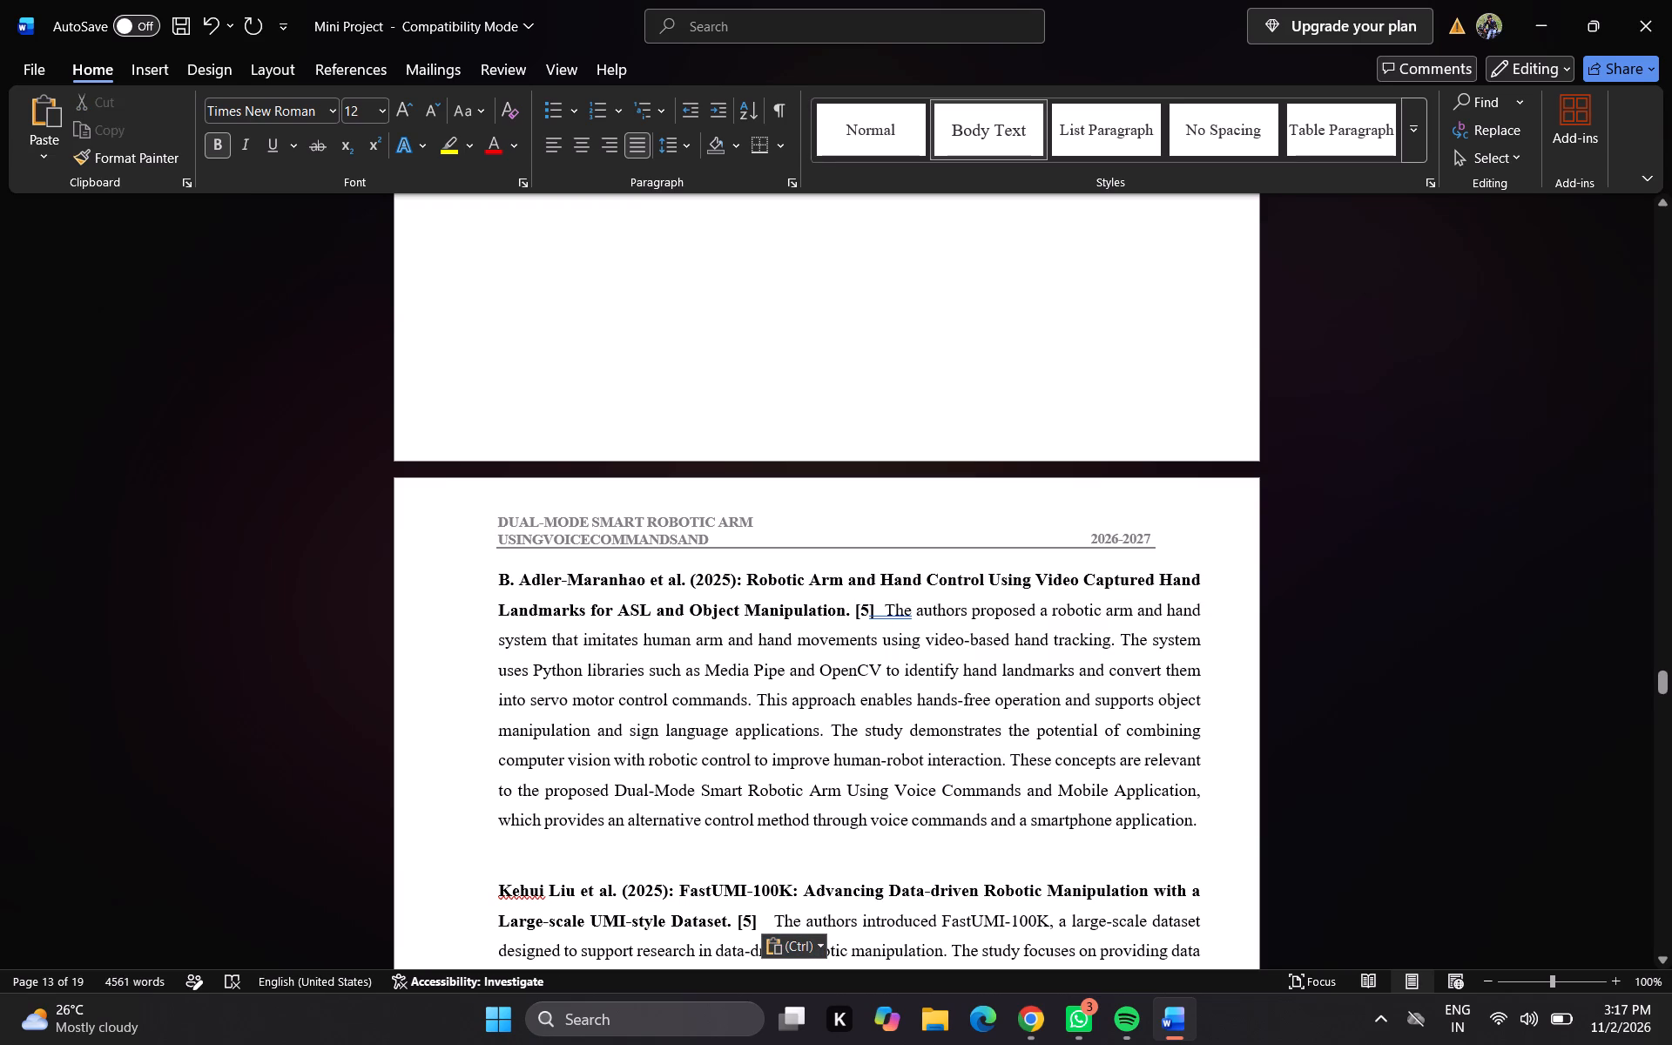
{"action": "key", "text": "Right"}
{"action": "key", "text": "BackSpace"}
{"action": "key", "text": "BackSpace"}
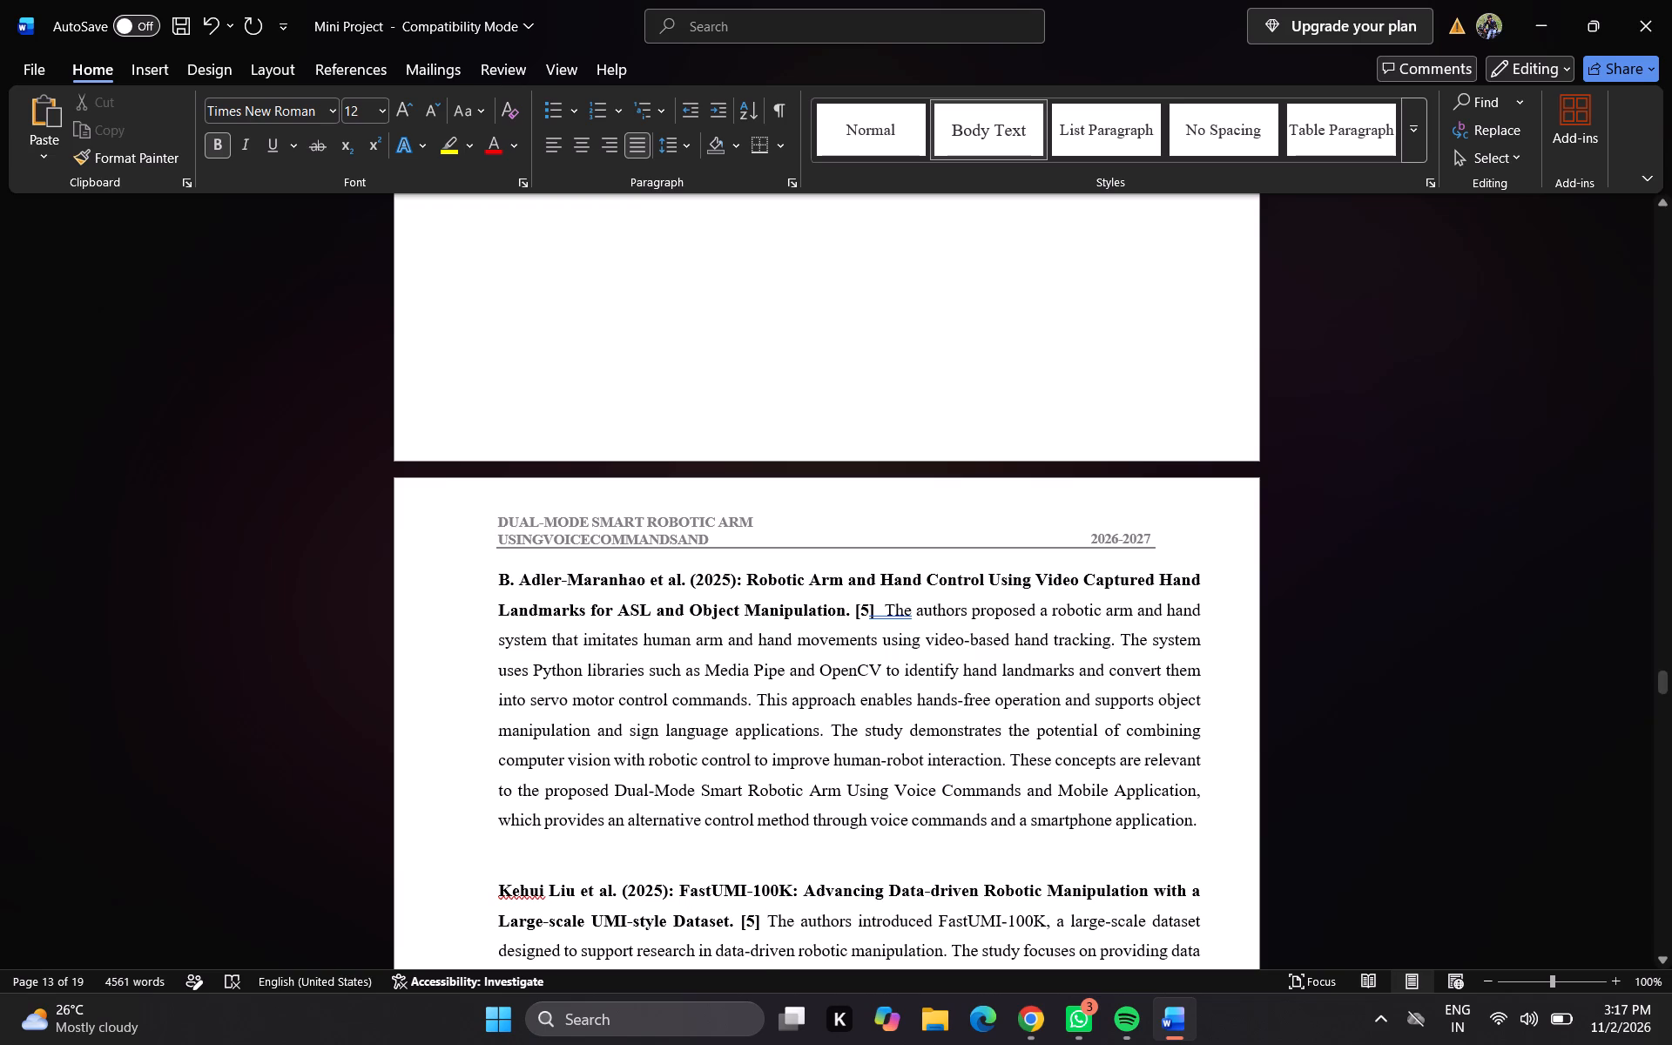
{"action": "left_click_drag", "start_coordinate": [753, 922], "coordinate": [768, 920]}
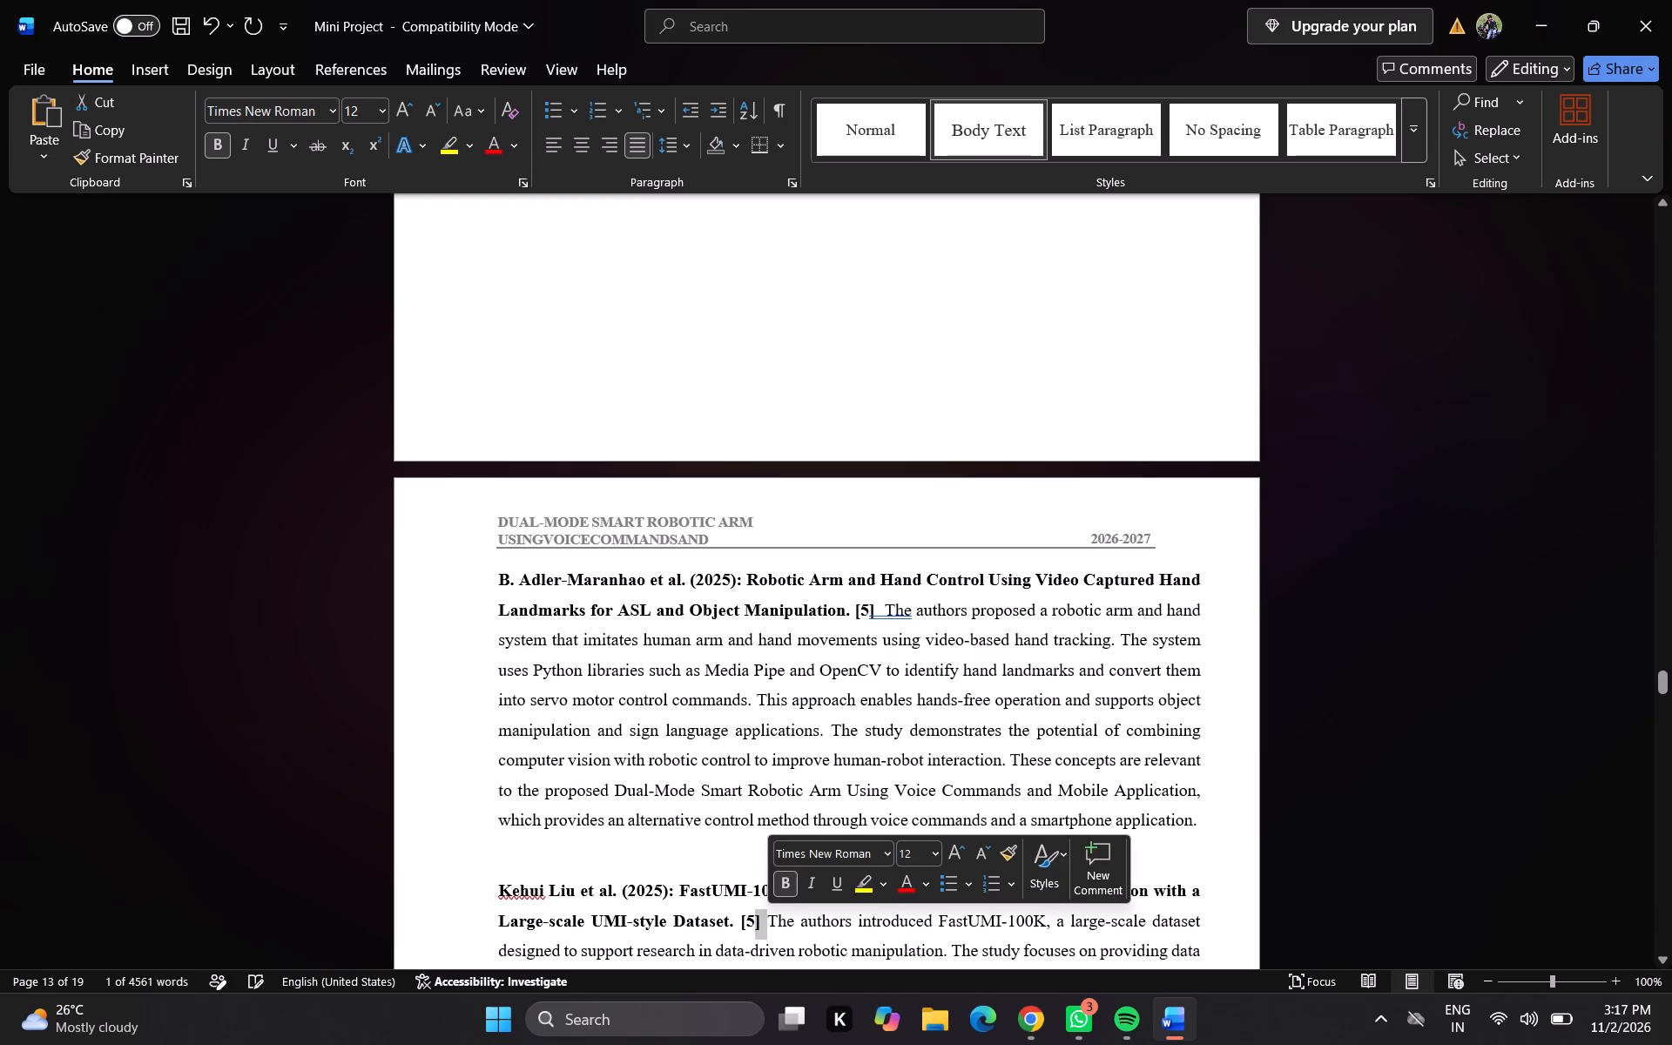
{"action": "key", "text": "Left"}
{"action": "key", "text": "BackSpace"}
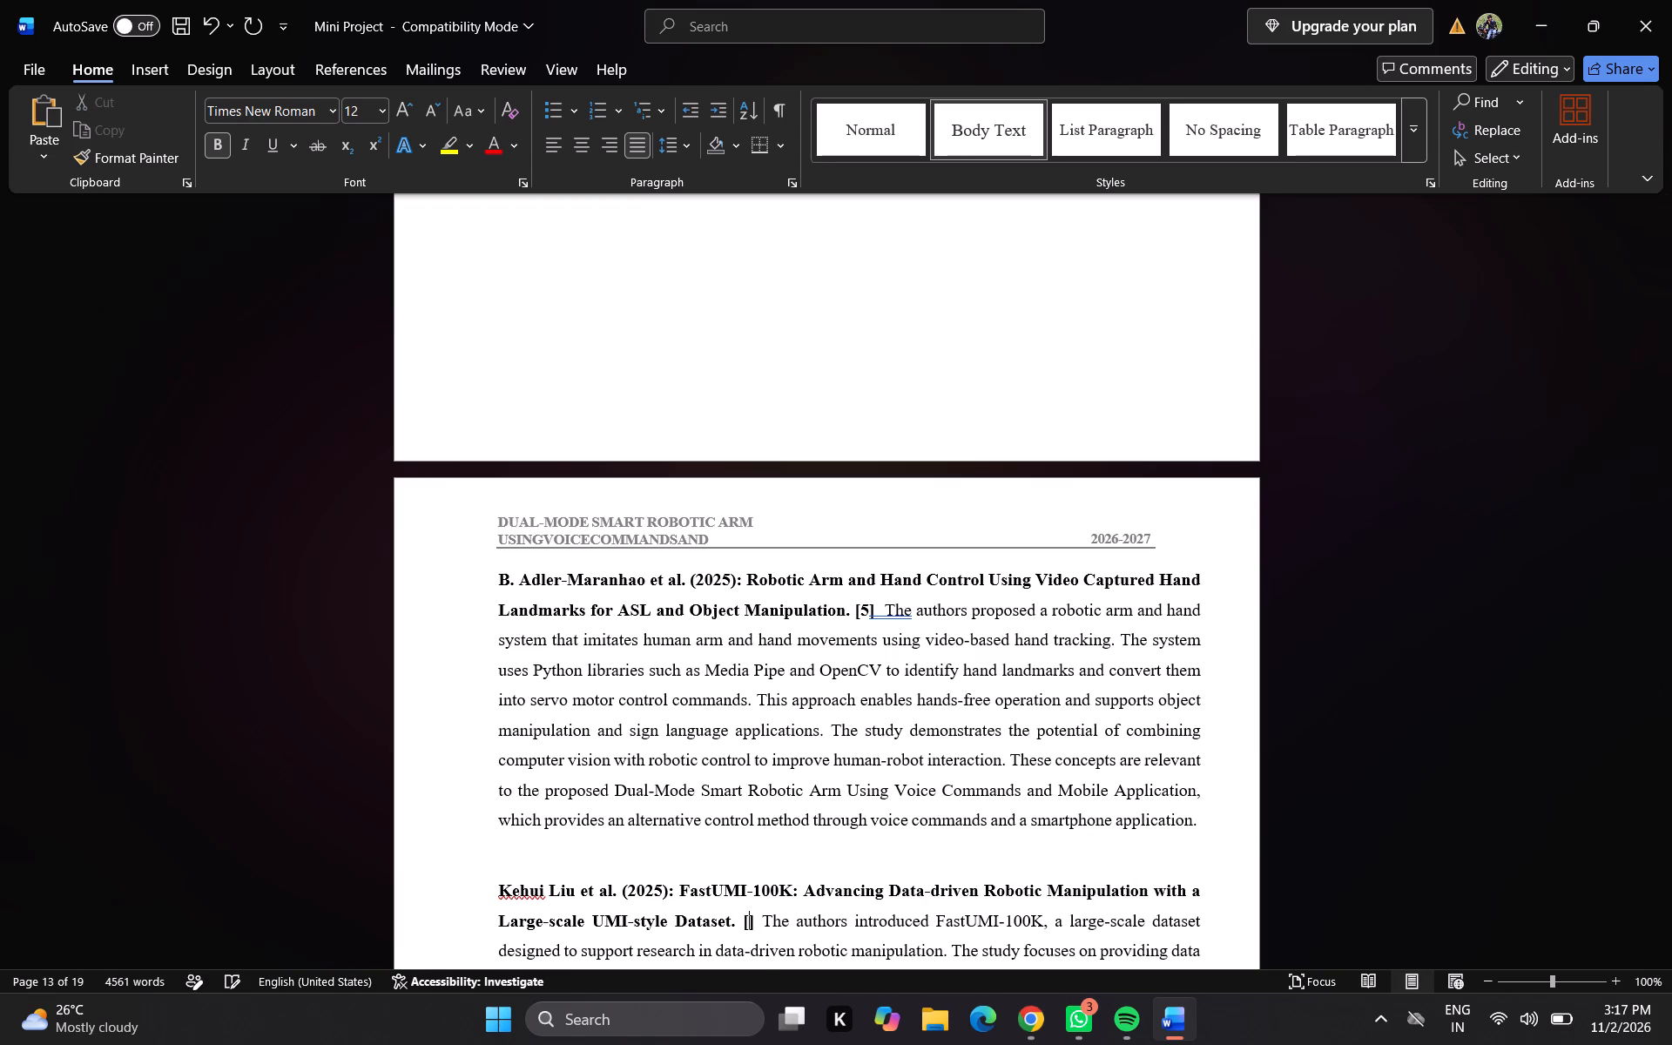
{"action": "key", "text": "6"}
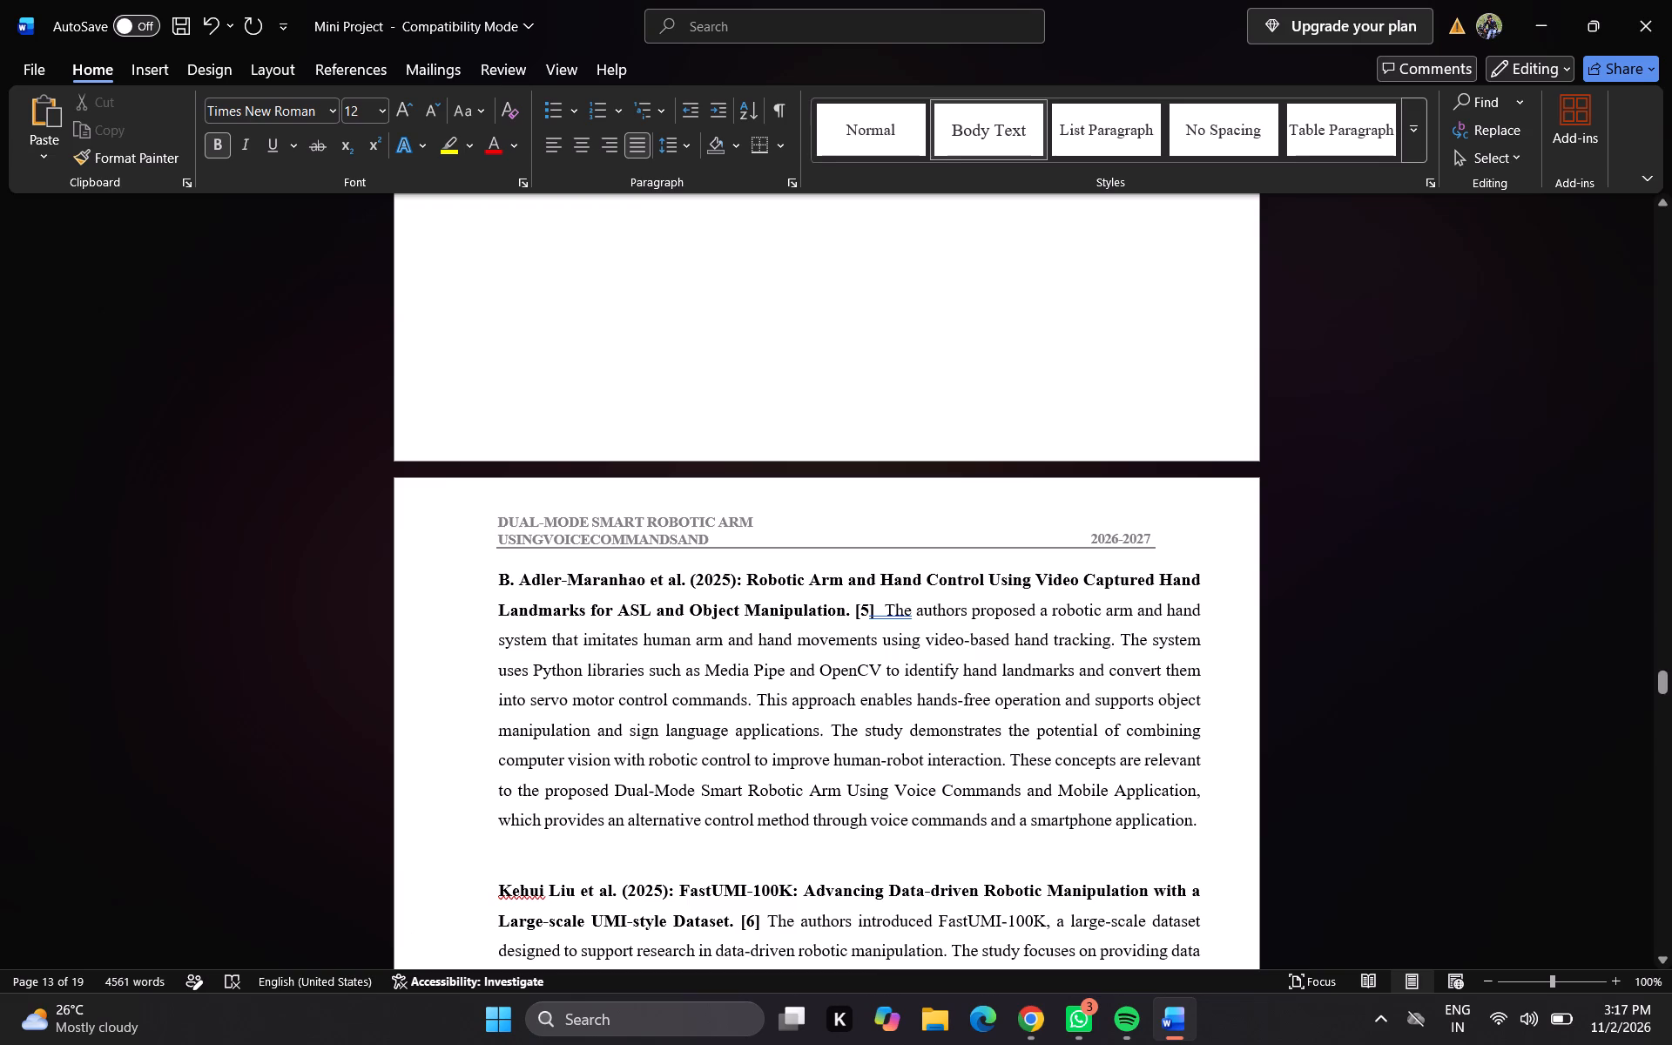
Remove the extra space after the [5] citation in the repeated Robotic Arm and Hand Control entry.
{"action": "left_click", "coordinate": [884, 608]}
{"action": "key", "text": "BackSpace"}
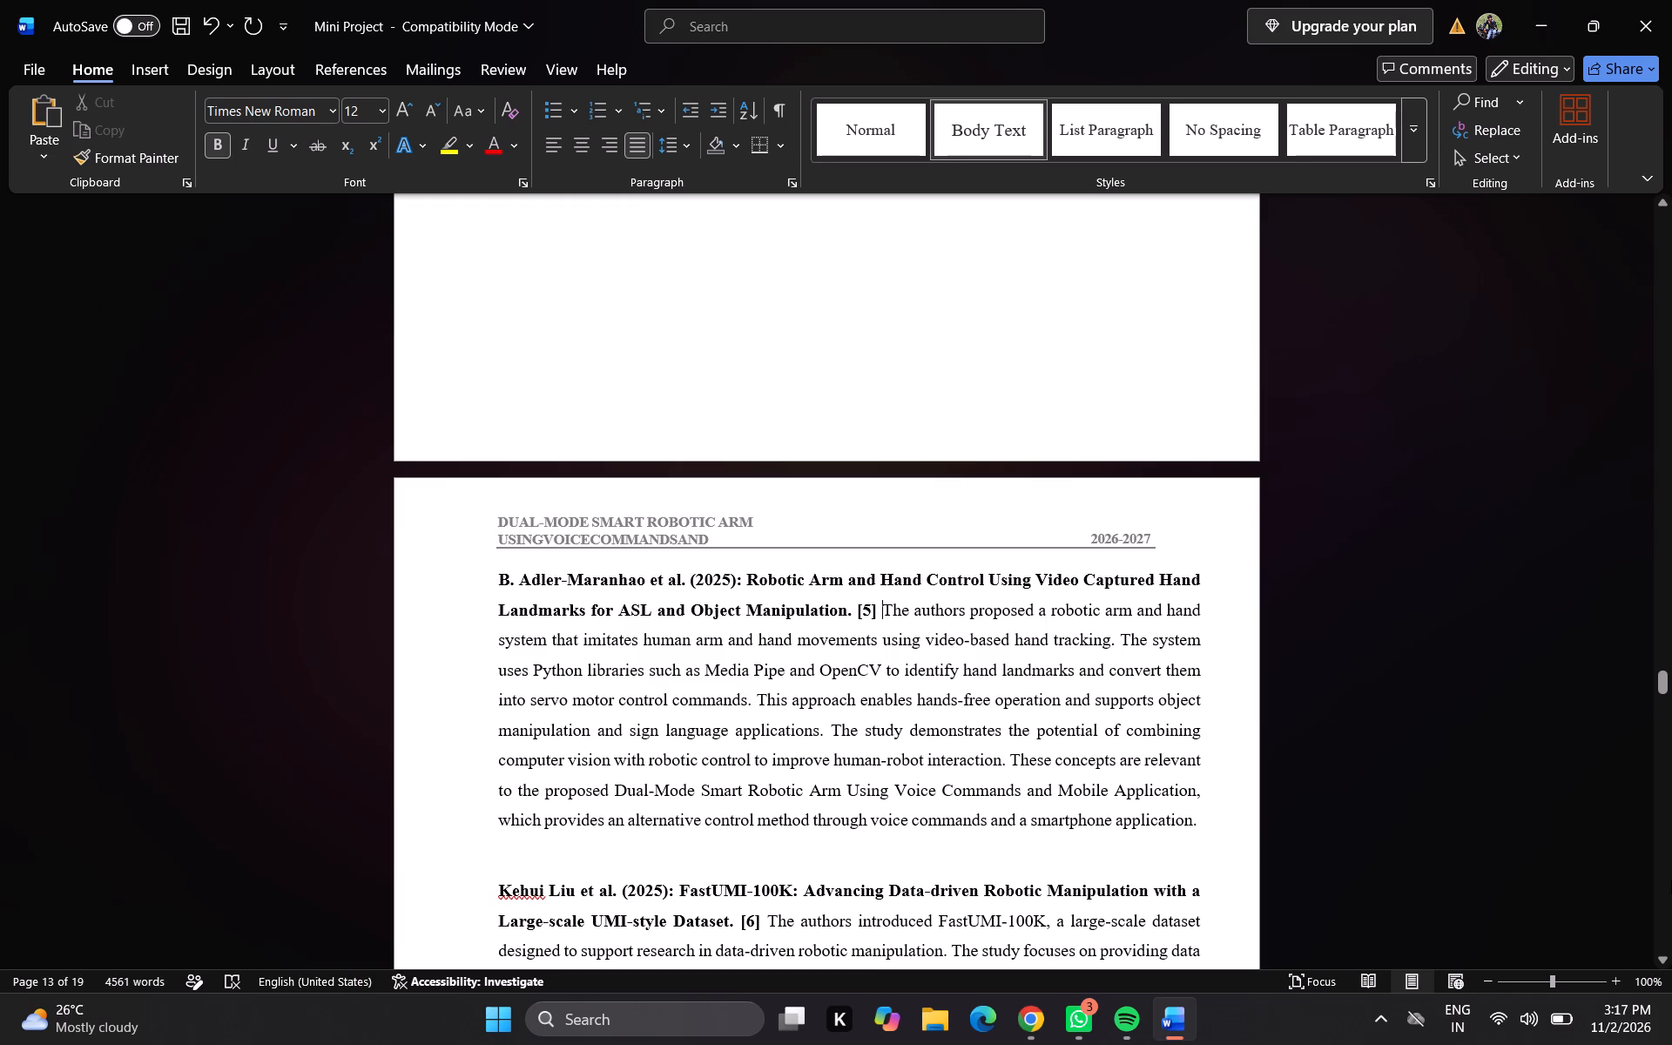
Examine the earlier copy of the Robotic Arm and Hand Control entry and the blank area following it.
{"action": "key", "text": "Up"}
{"action": "key", "text": "Up"}
{"action": "key", "text": "Up"}
{"action": "key", "text": "Up"}
{"action": "key", "text": "Up"}
{"action": "key", "text": "Up"}
{"action": "key", "text": "Up"}
{"action": "key", "text": "Up"}
{"action": "key", "text": "Up"}
{"action": "key", "text": "Up"}
{"action": "key", "text": "Up"}
{"action": "key", "text": "Up"}
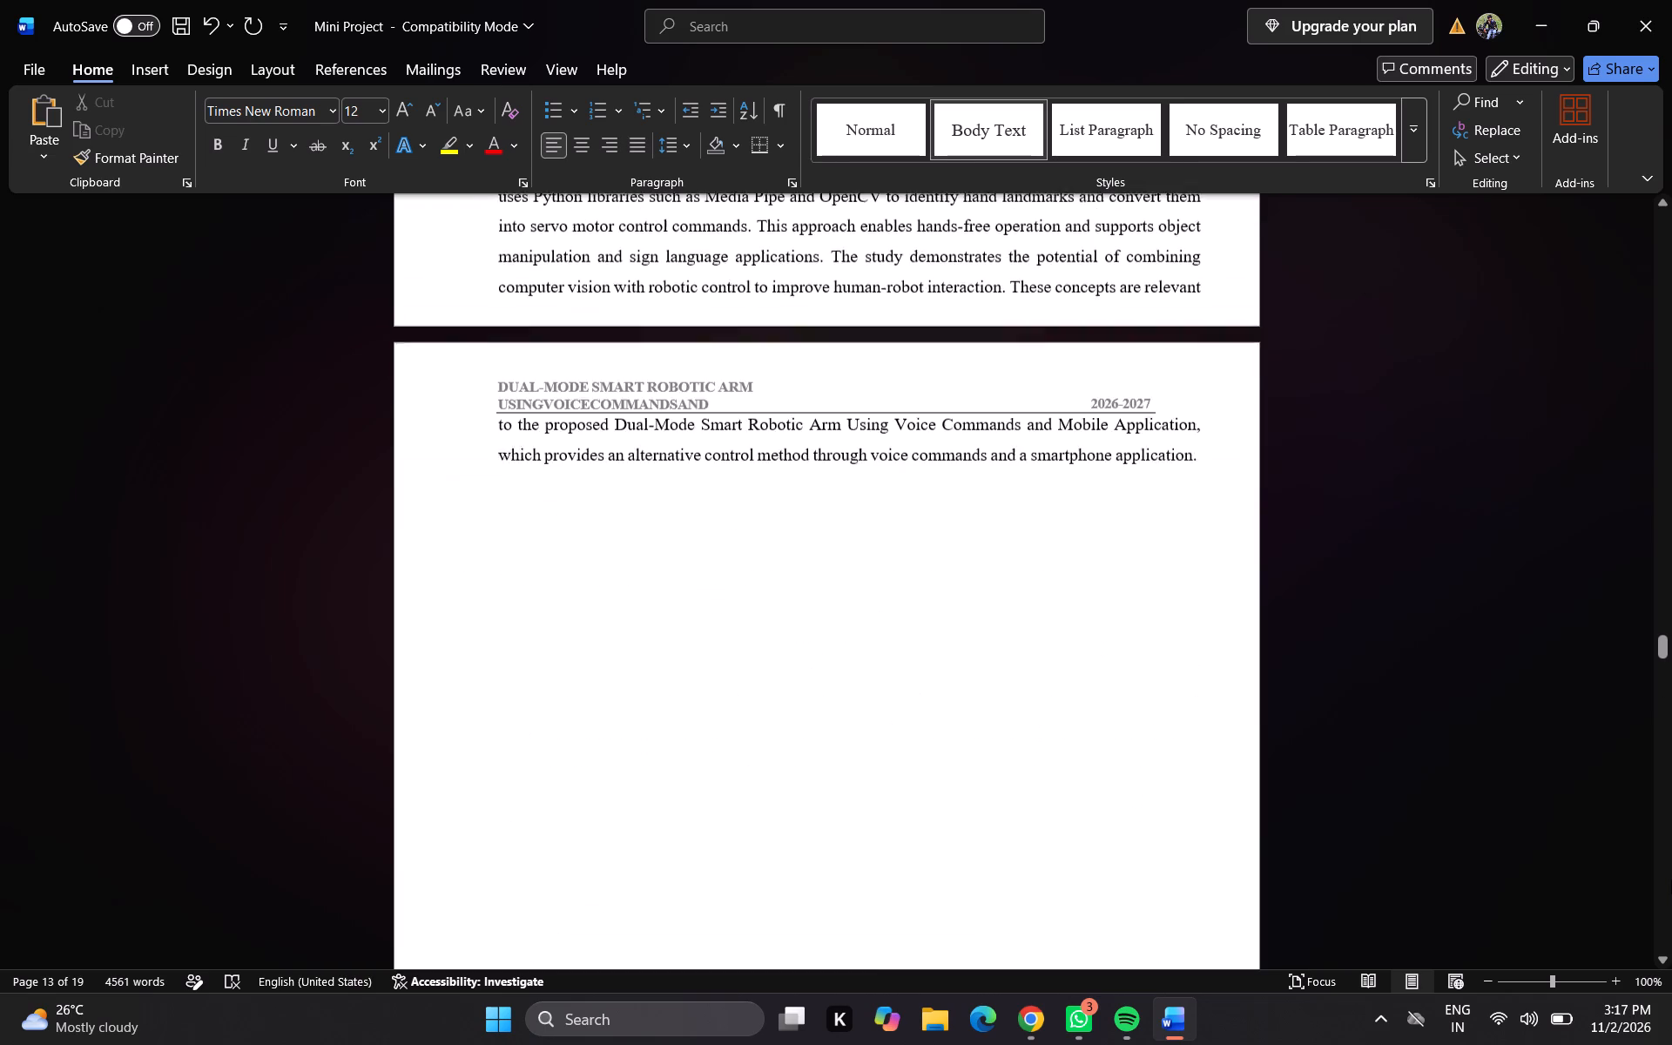
{"action": "key", "text": "Up"}
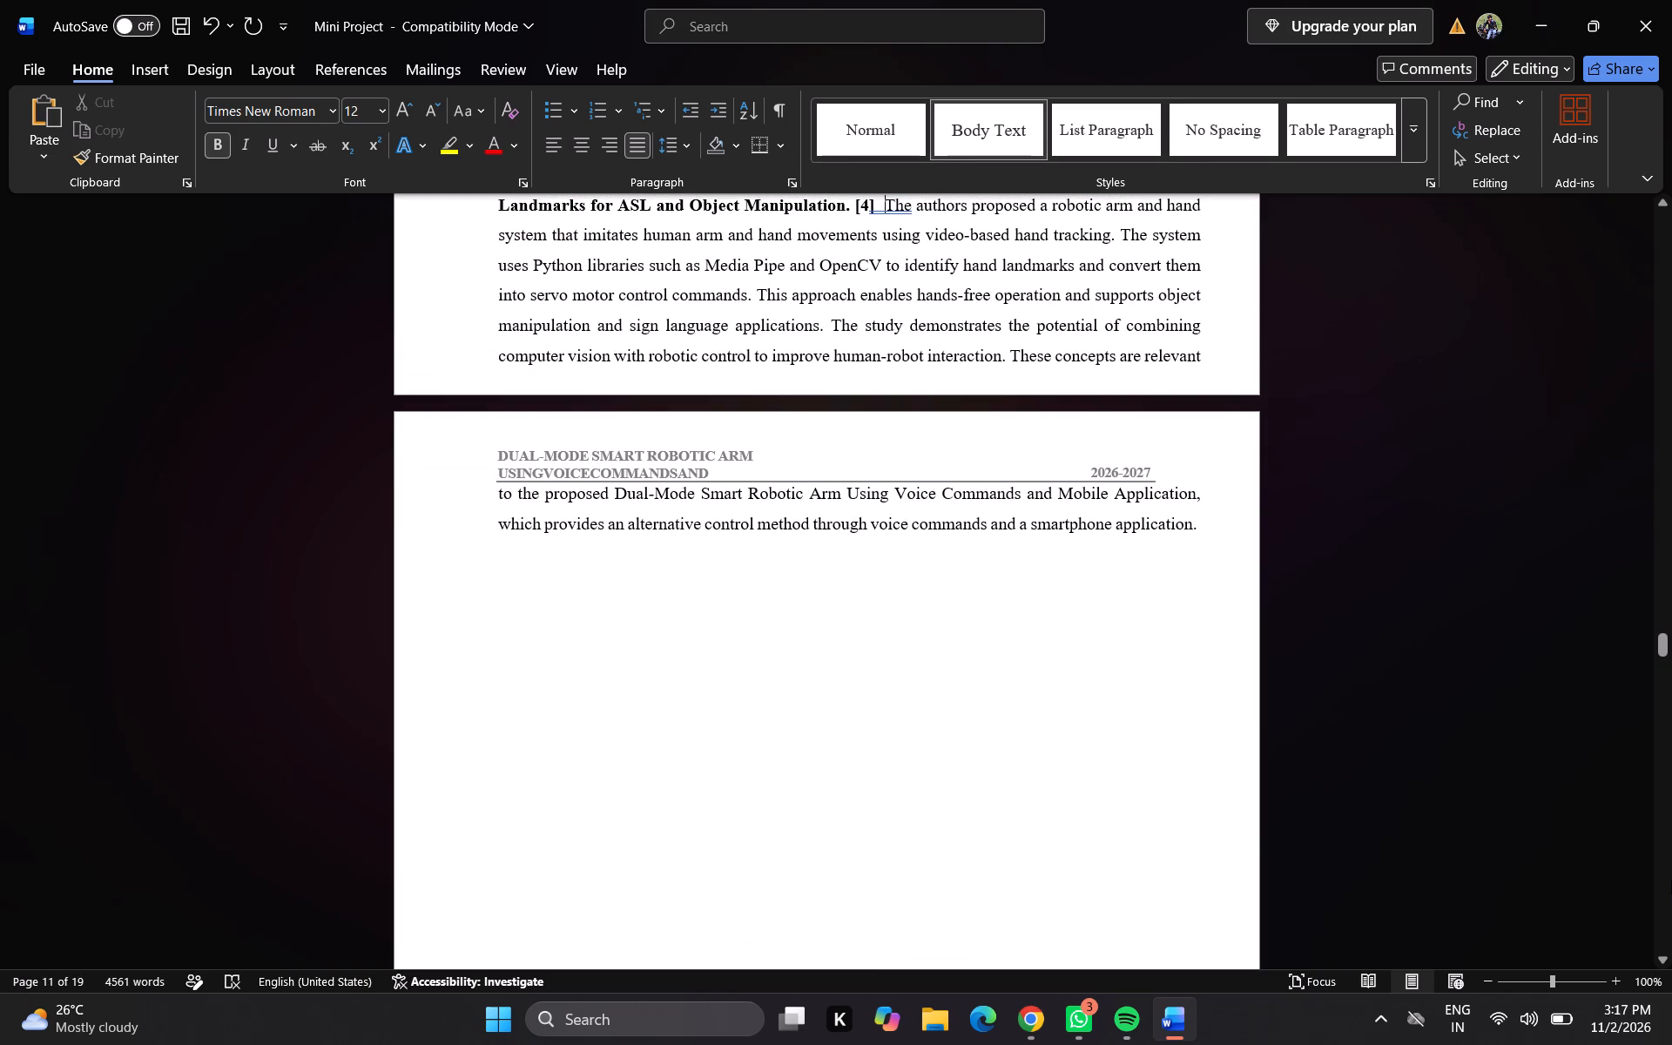
{"action": "key", "text": "Down"}
{"action": "key", "text": "Down"}
{"action": "key", "text": "Down"}
{"action": "key", "text": "Down"}
{"action": "key", "text": "Down"}
{"action": "key", "text": "Down"}
{"action": "key", "text": "Down"}
{"action": "key", "text": "Down"}
{"action": "key", "text": "Down"}
Remove the indent and empty lines before the repeated Robotic Arm and Hand Control entry cited as [5].
{"action": "left_click", "coordinate": [1669, 661]}
{"action": "left_click", "coordinate": [1669, 661]}
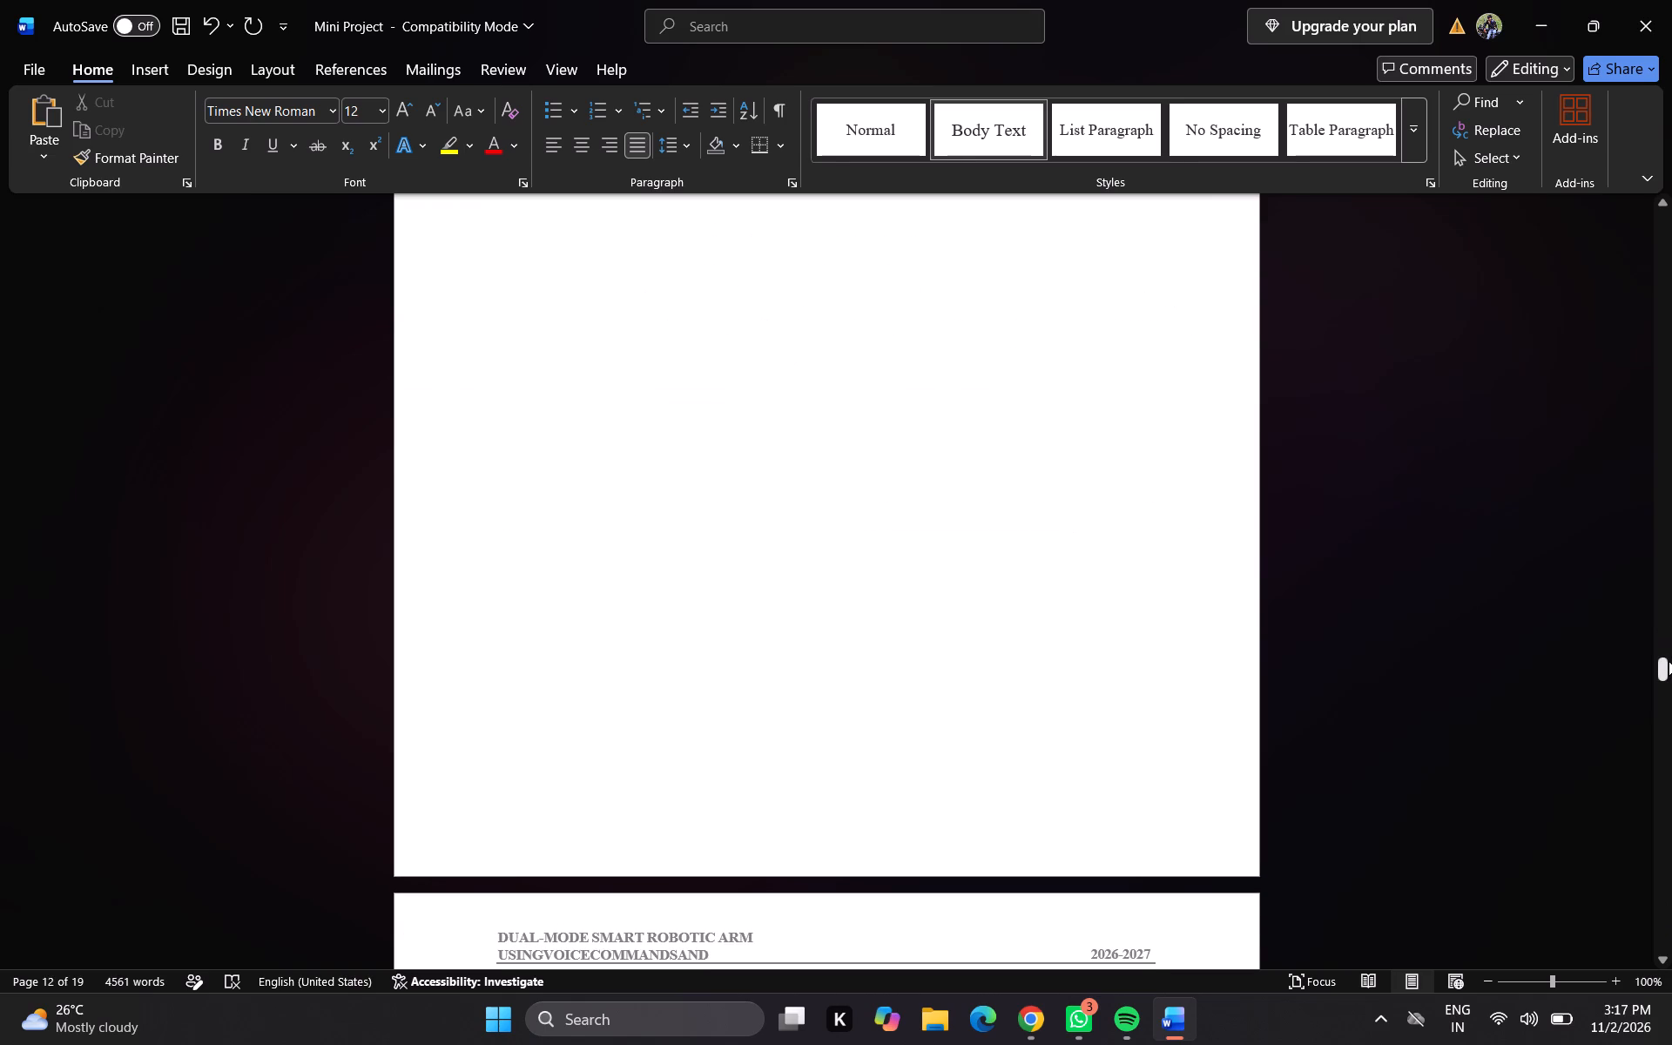
{"action": "left_click", "coordinate": [1666, 689]}
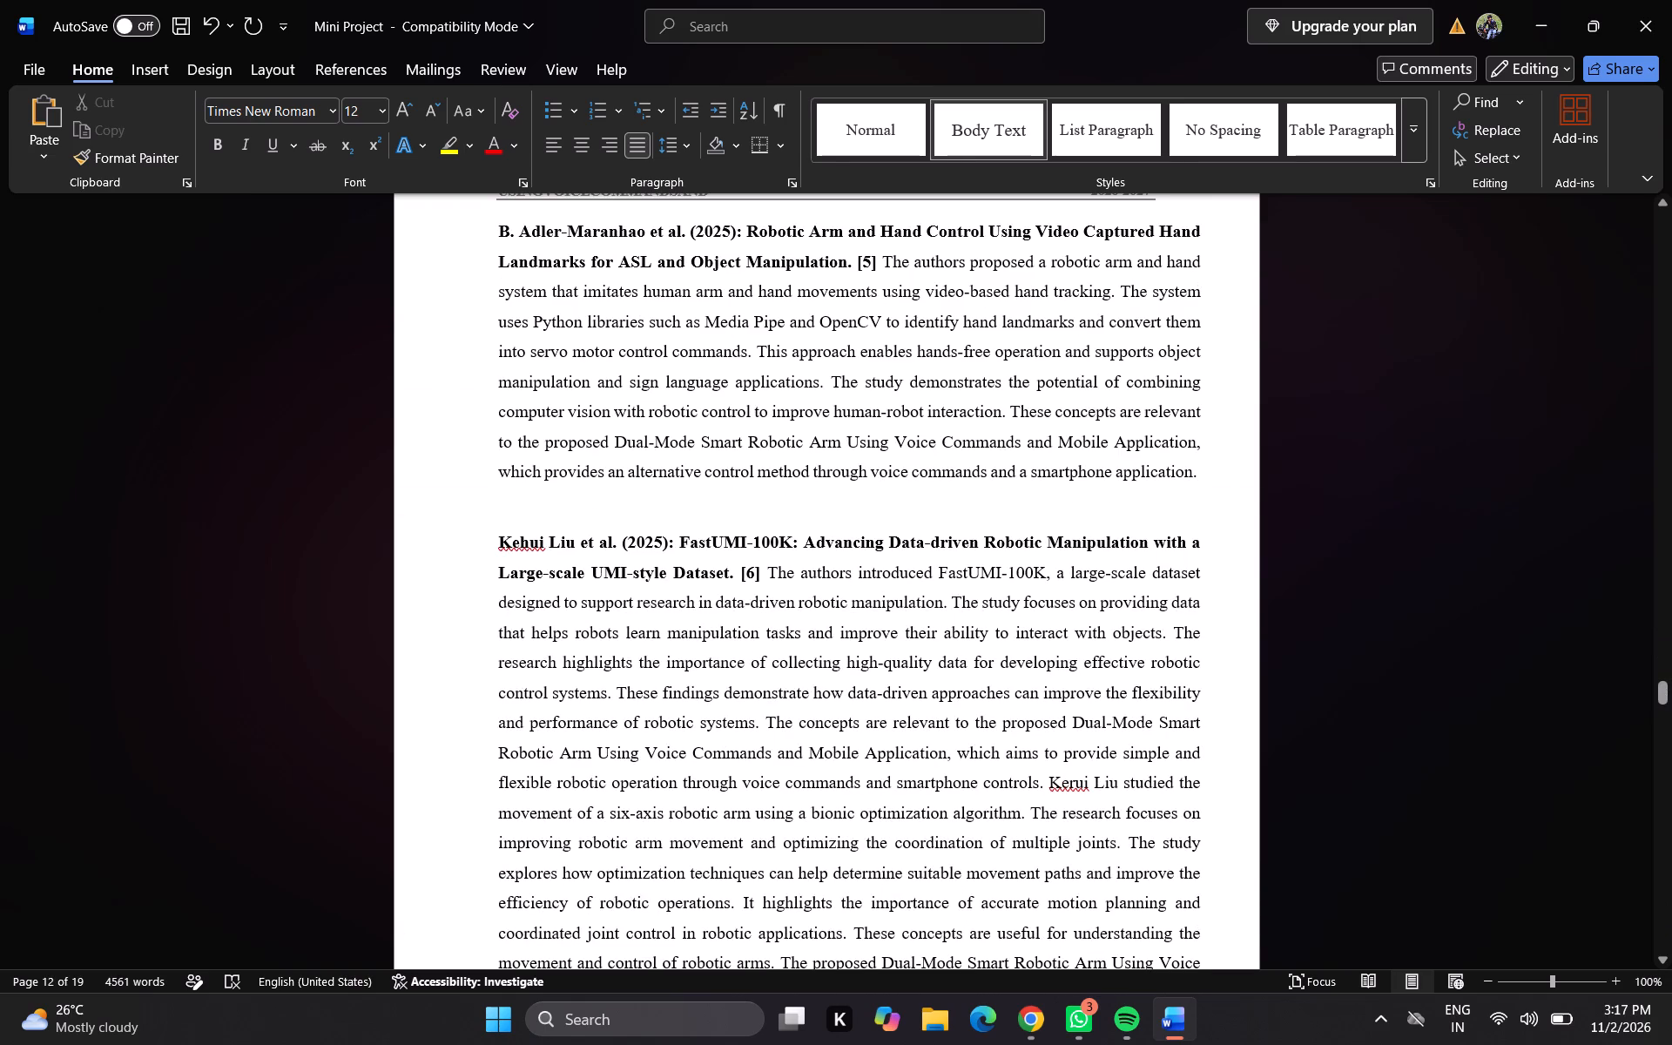
{"action": "left_click", "coordinate": [496, 227]}
{"action": "key", "text": "BackSpace"}
{"action": "key", "text": "BackSpace"}
{"action": "key", "text": "BackSpace"}
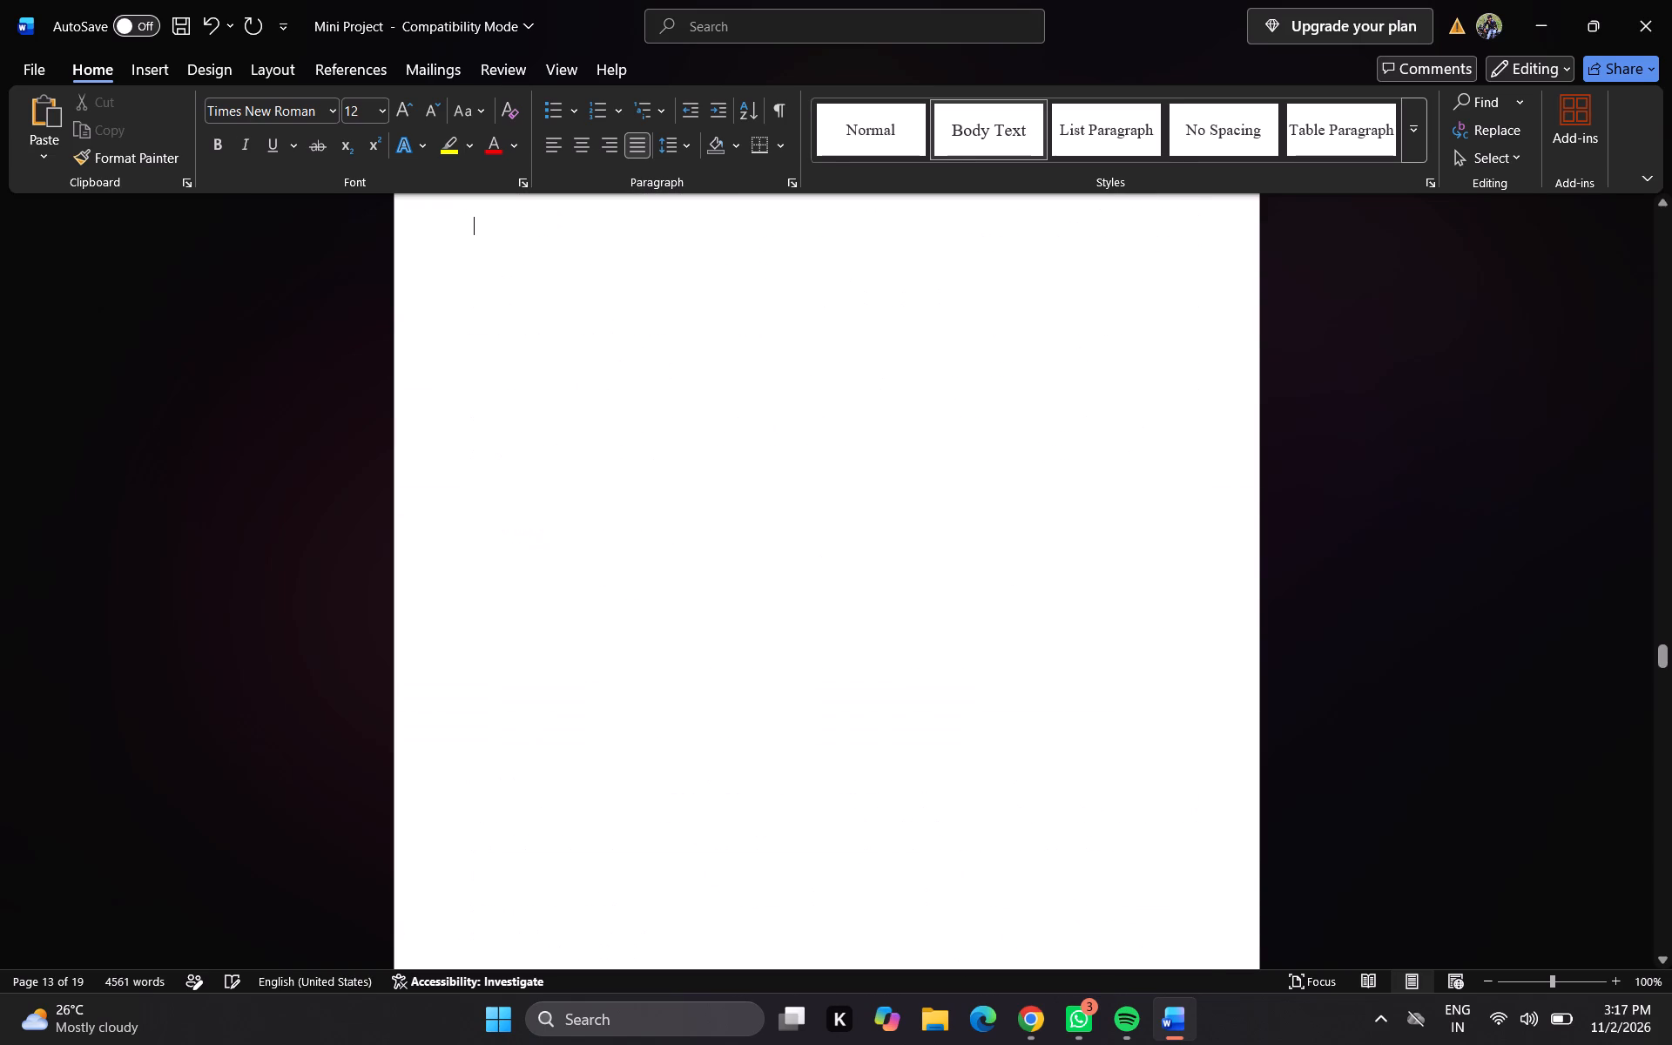
{"action": "key", "text": "BackSpace"}
{"action": "key", "text": "BackSpace"}
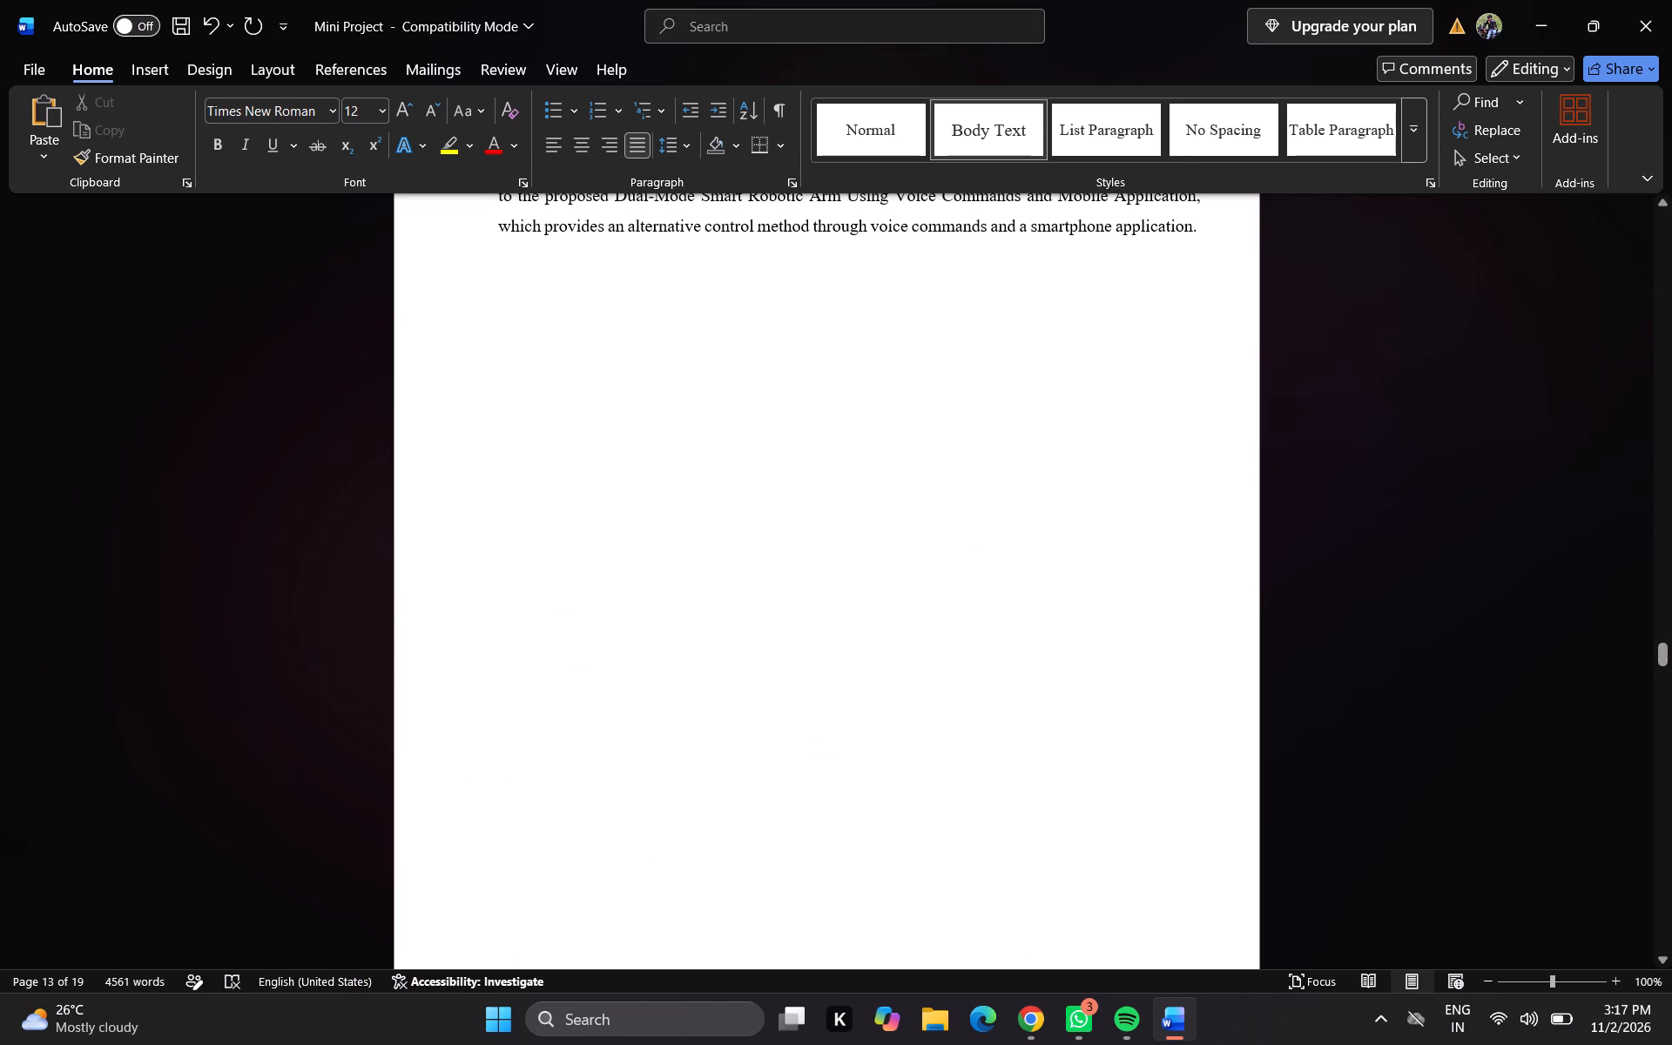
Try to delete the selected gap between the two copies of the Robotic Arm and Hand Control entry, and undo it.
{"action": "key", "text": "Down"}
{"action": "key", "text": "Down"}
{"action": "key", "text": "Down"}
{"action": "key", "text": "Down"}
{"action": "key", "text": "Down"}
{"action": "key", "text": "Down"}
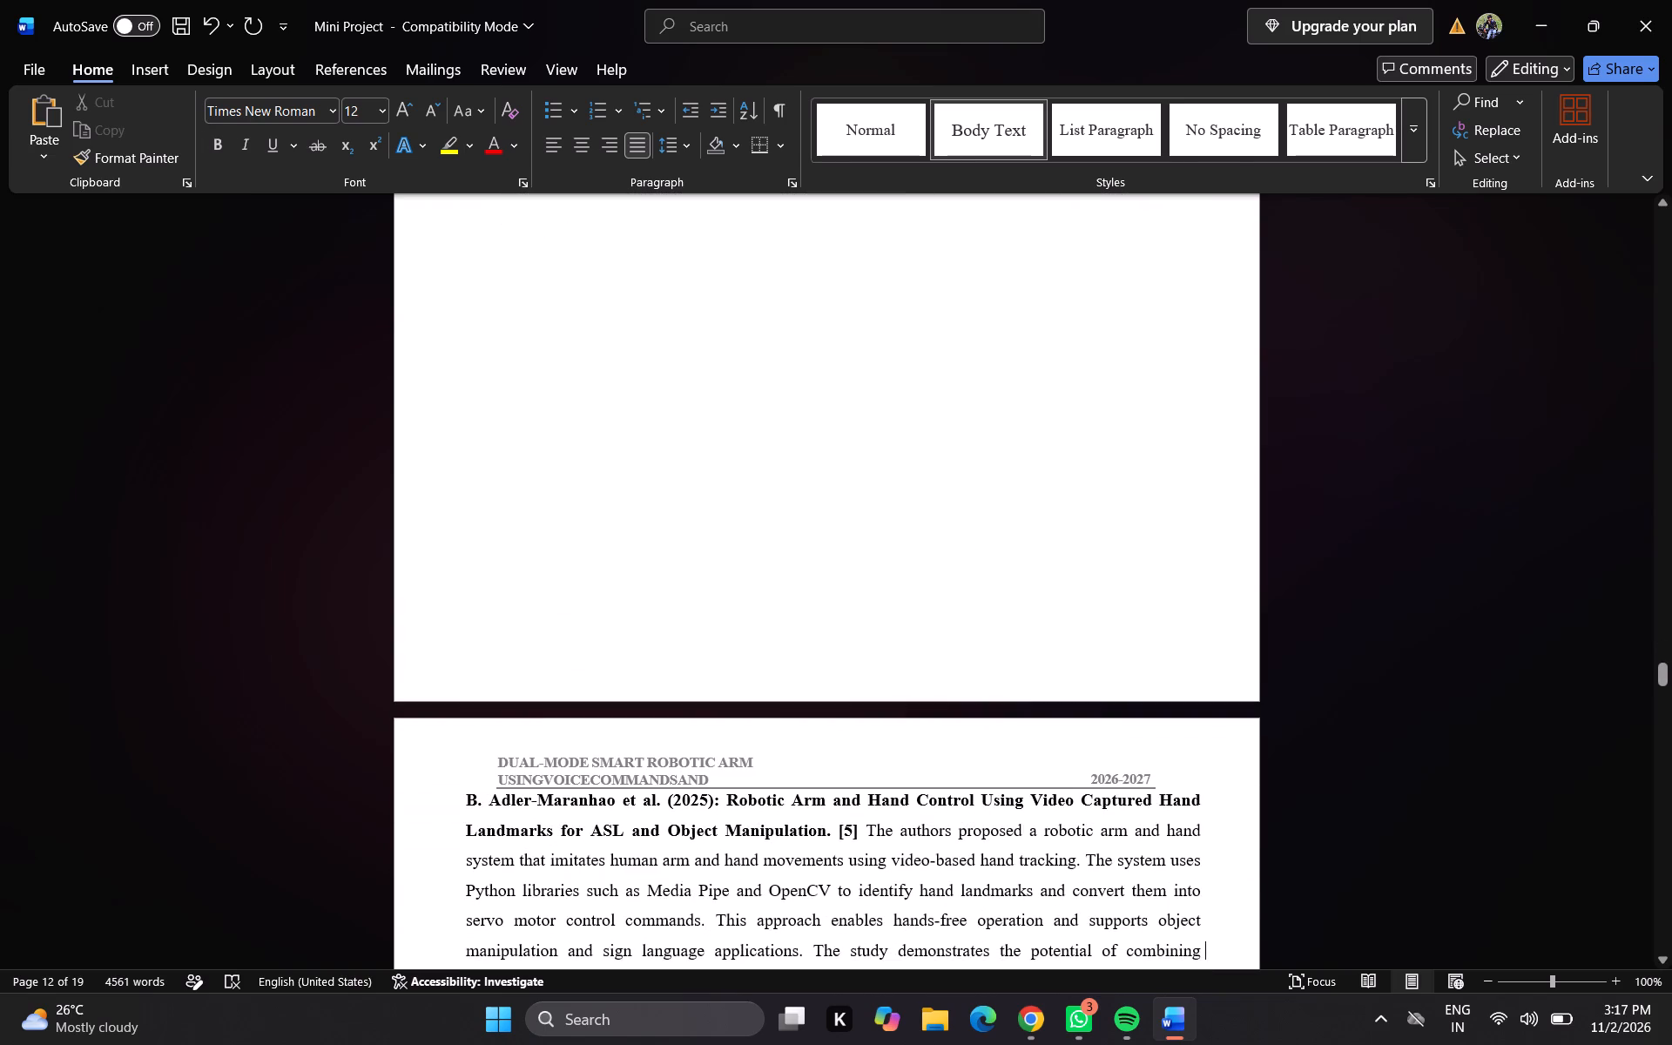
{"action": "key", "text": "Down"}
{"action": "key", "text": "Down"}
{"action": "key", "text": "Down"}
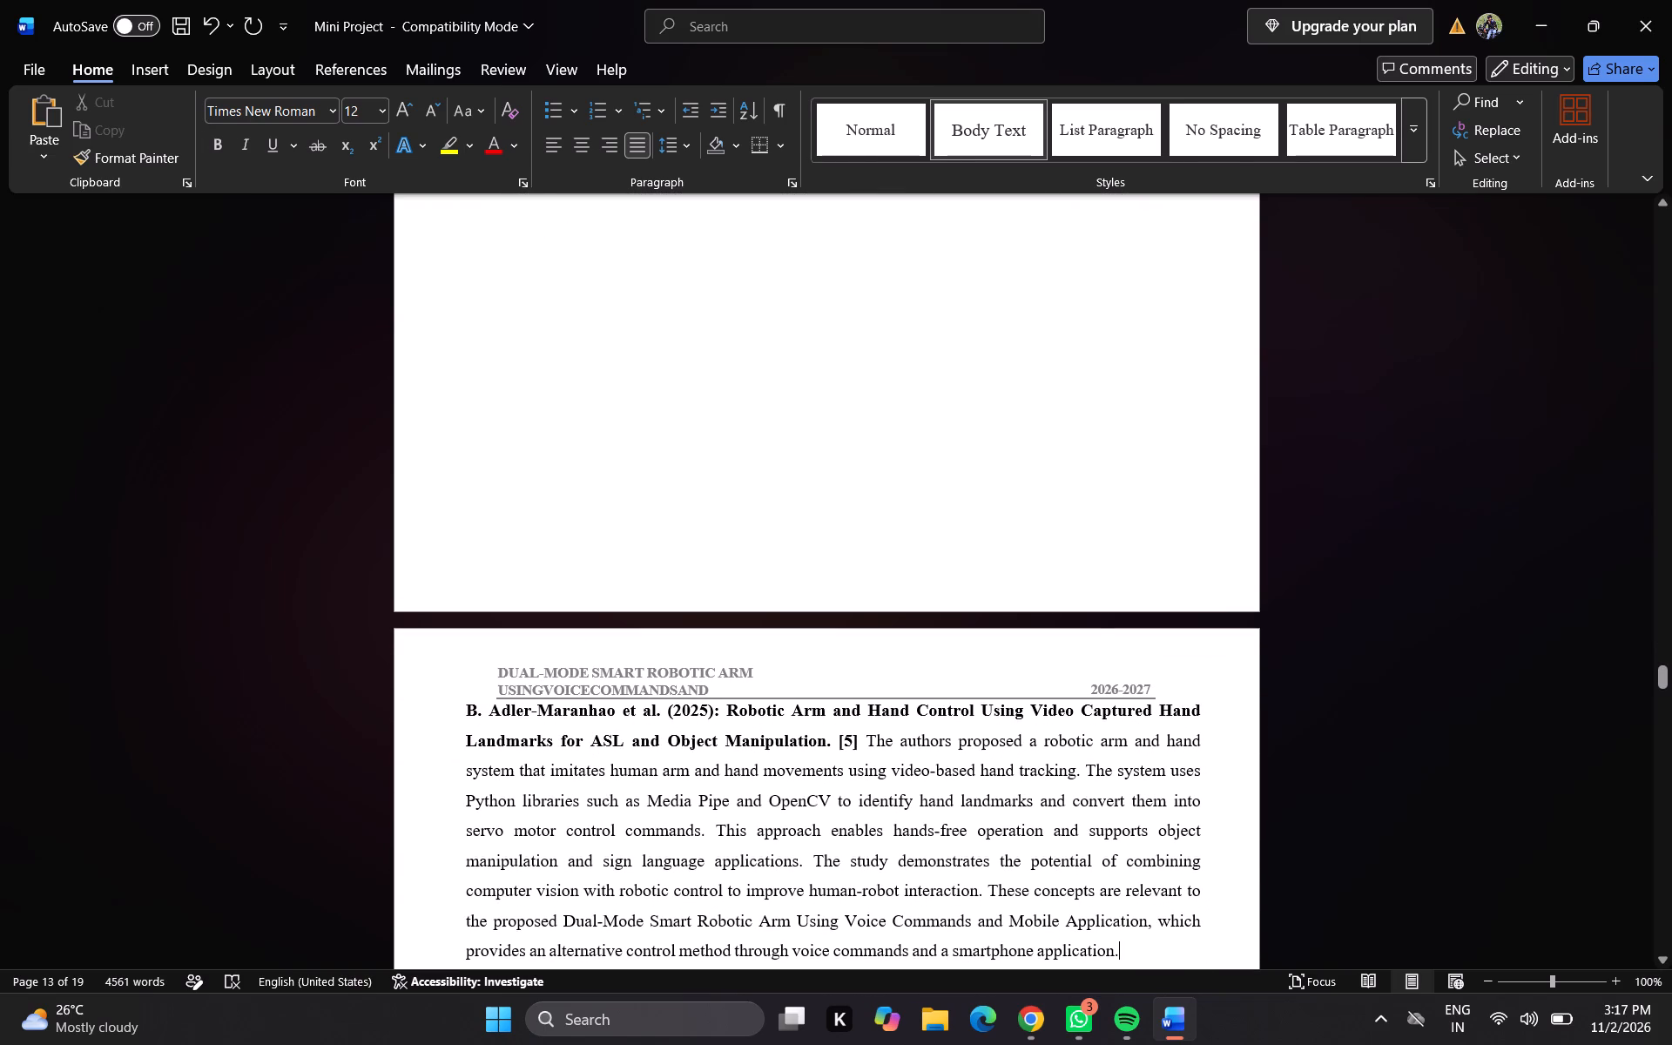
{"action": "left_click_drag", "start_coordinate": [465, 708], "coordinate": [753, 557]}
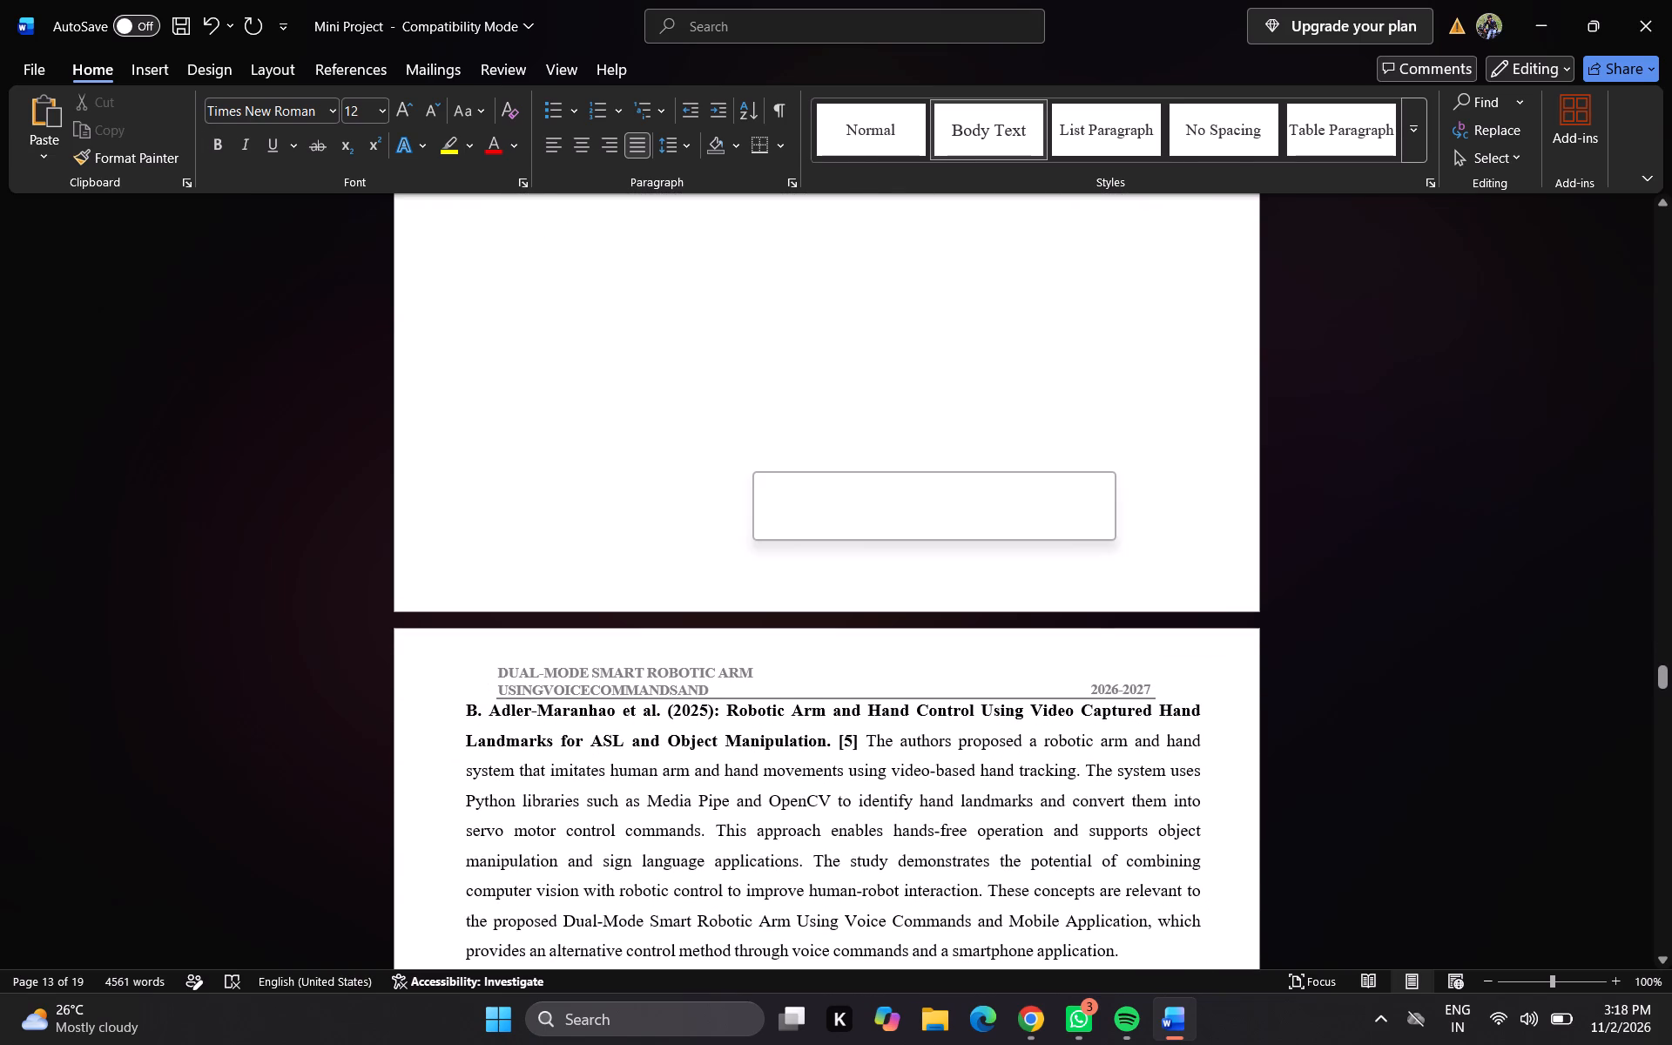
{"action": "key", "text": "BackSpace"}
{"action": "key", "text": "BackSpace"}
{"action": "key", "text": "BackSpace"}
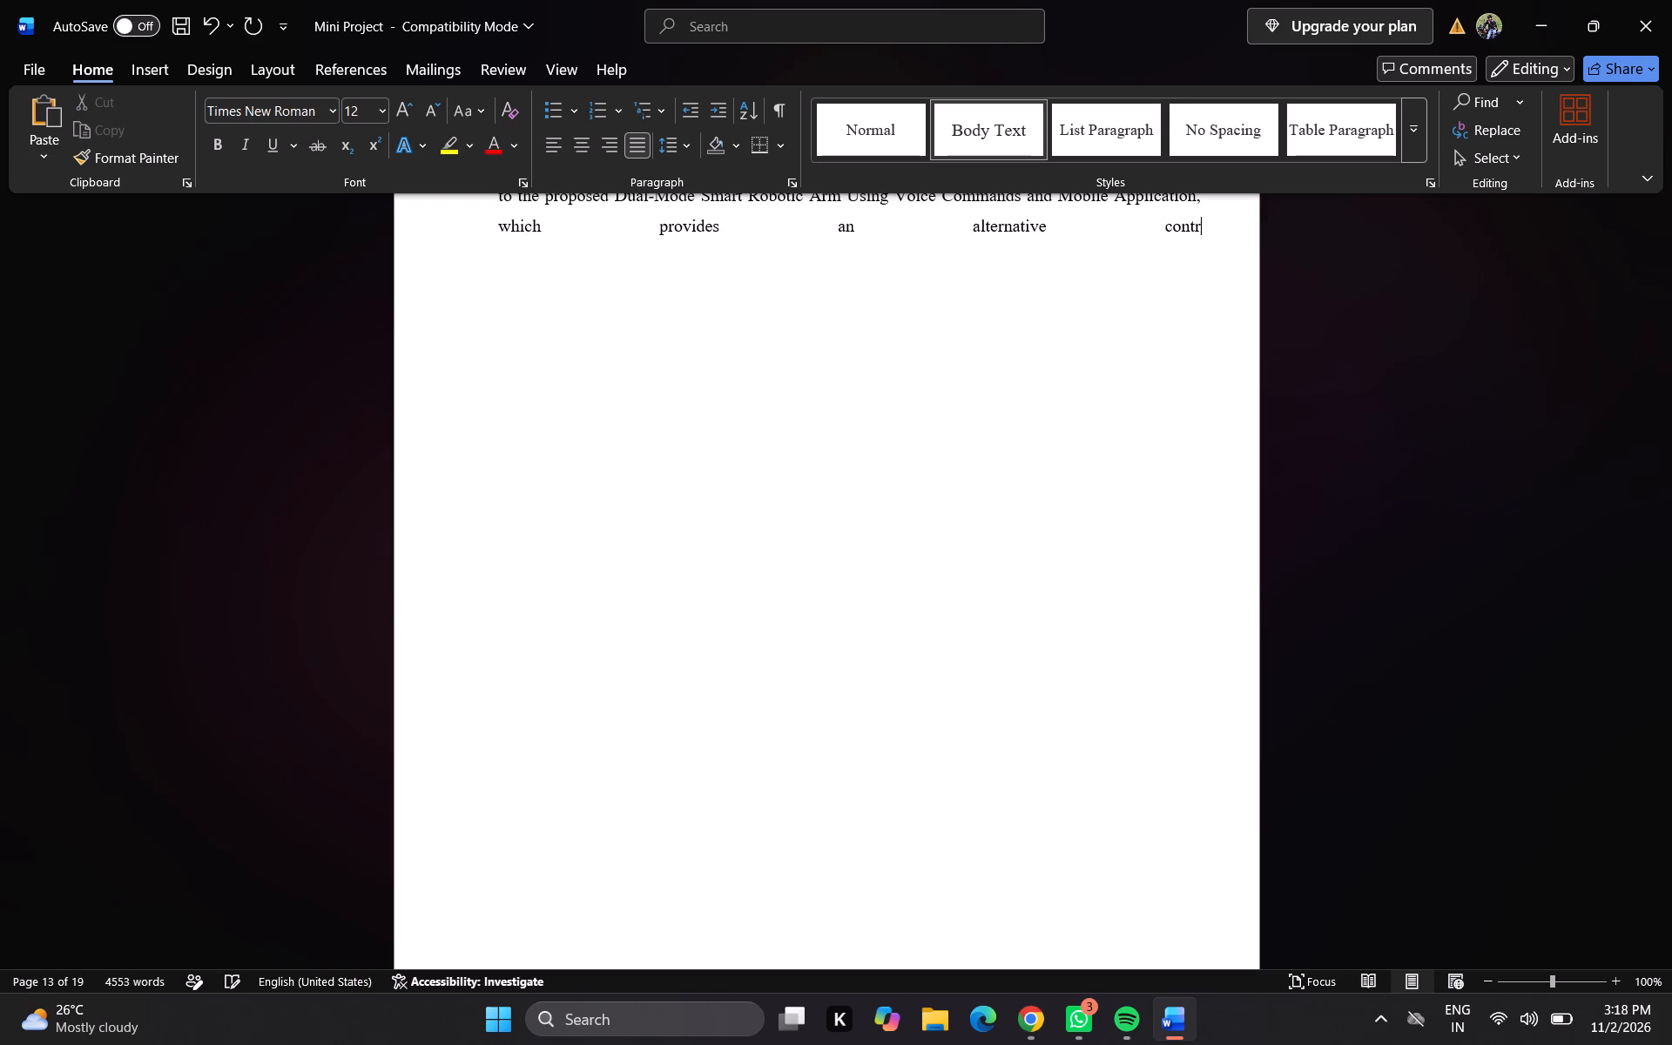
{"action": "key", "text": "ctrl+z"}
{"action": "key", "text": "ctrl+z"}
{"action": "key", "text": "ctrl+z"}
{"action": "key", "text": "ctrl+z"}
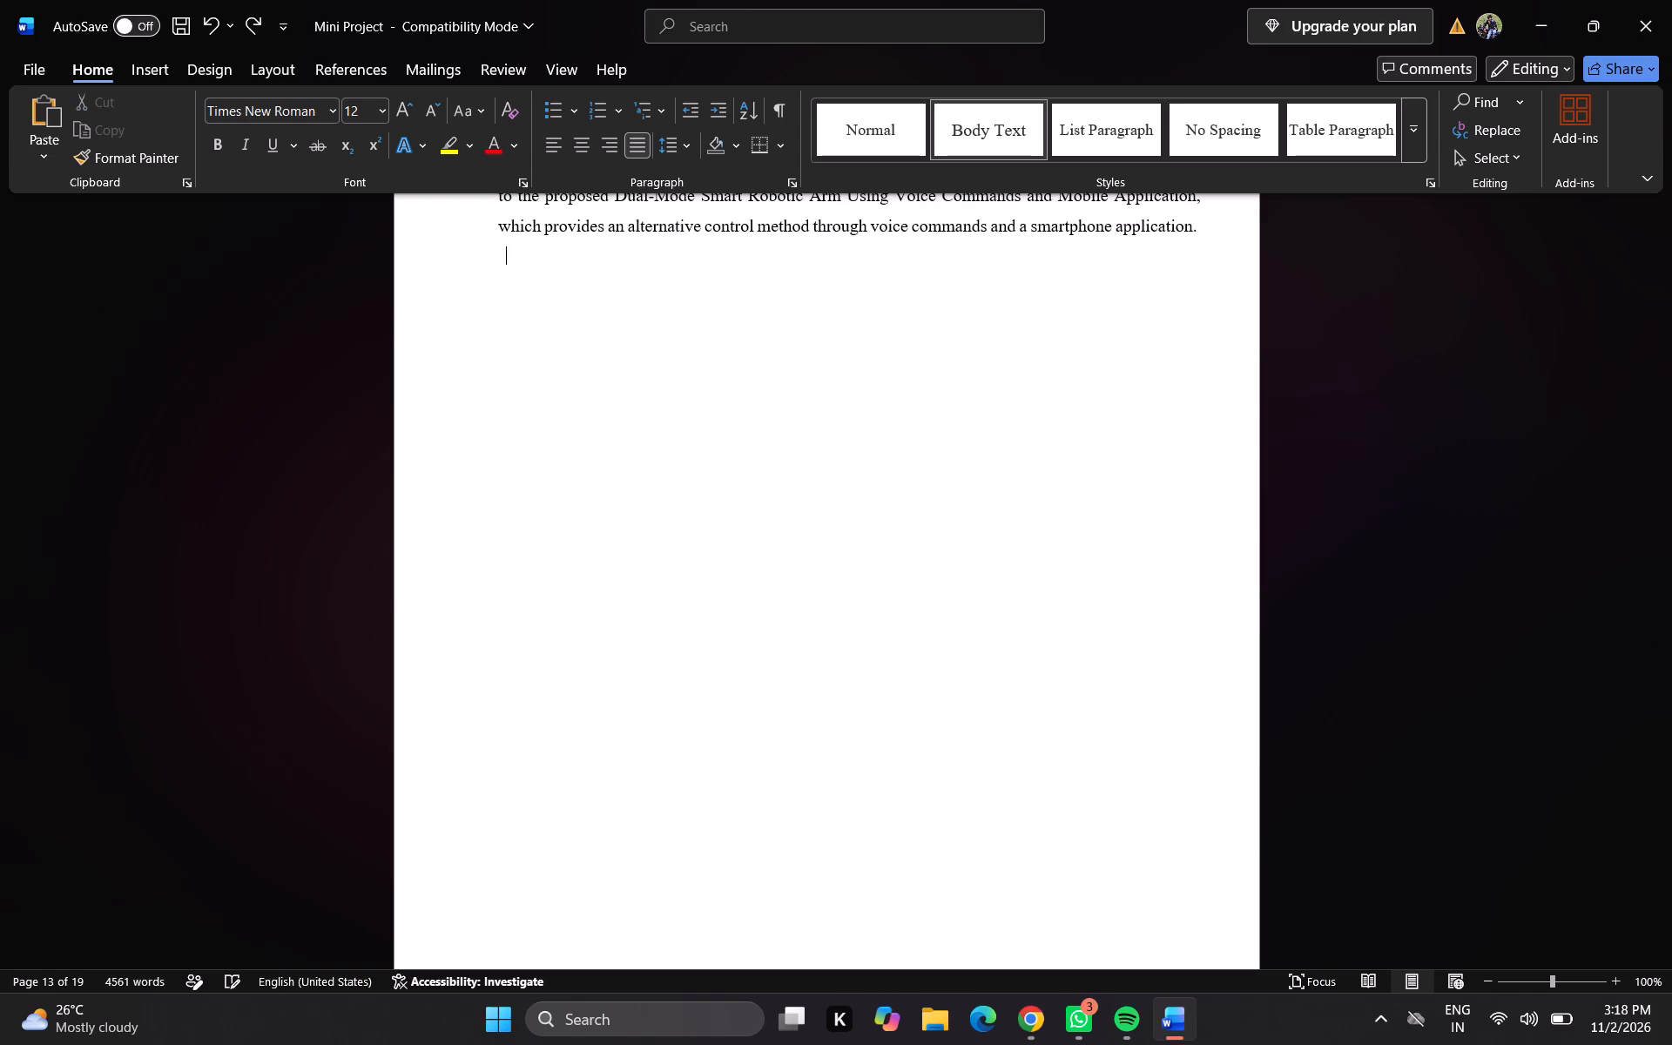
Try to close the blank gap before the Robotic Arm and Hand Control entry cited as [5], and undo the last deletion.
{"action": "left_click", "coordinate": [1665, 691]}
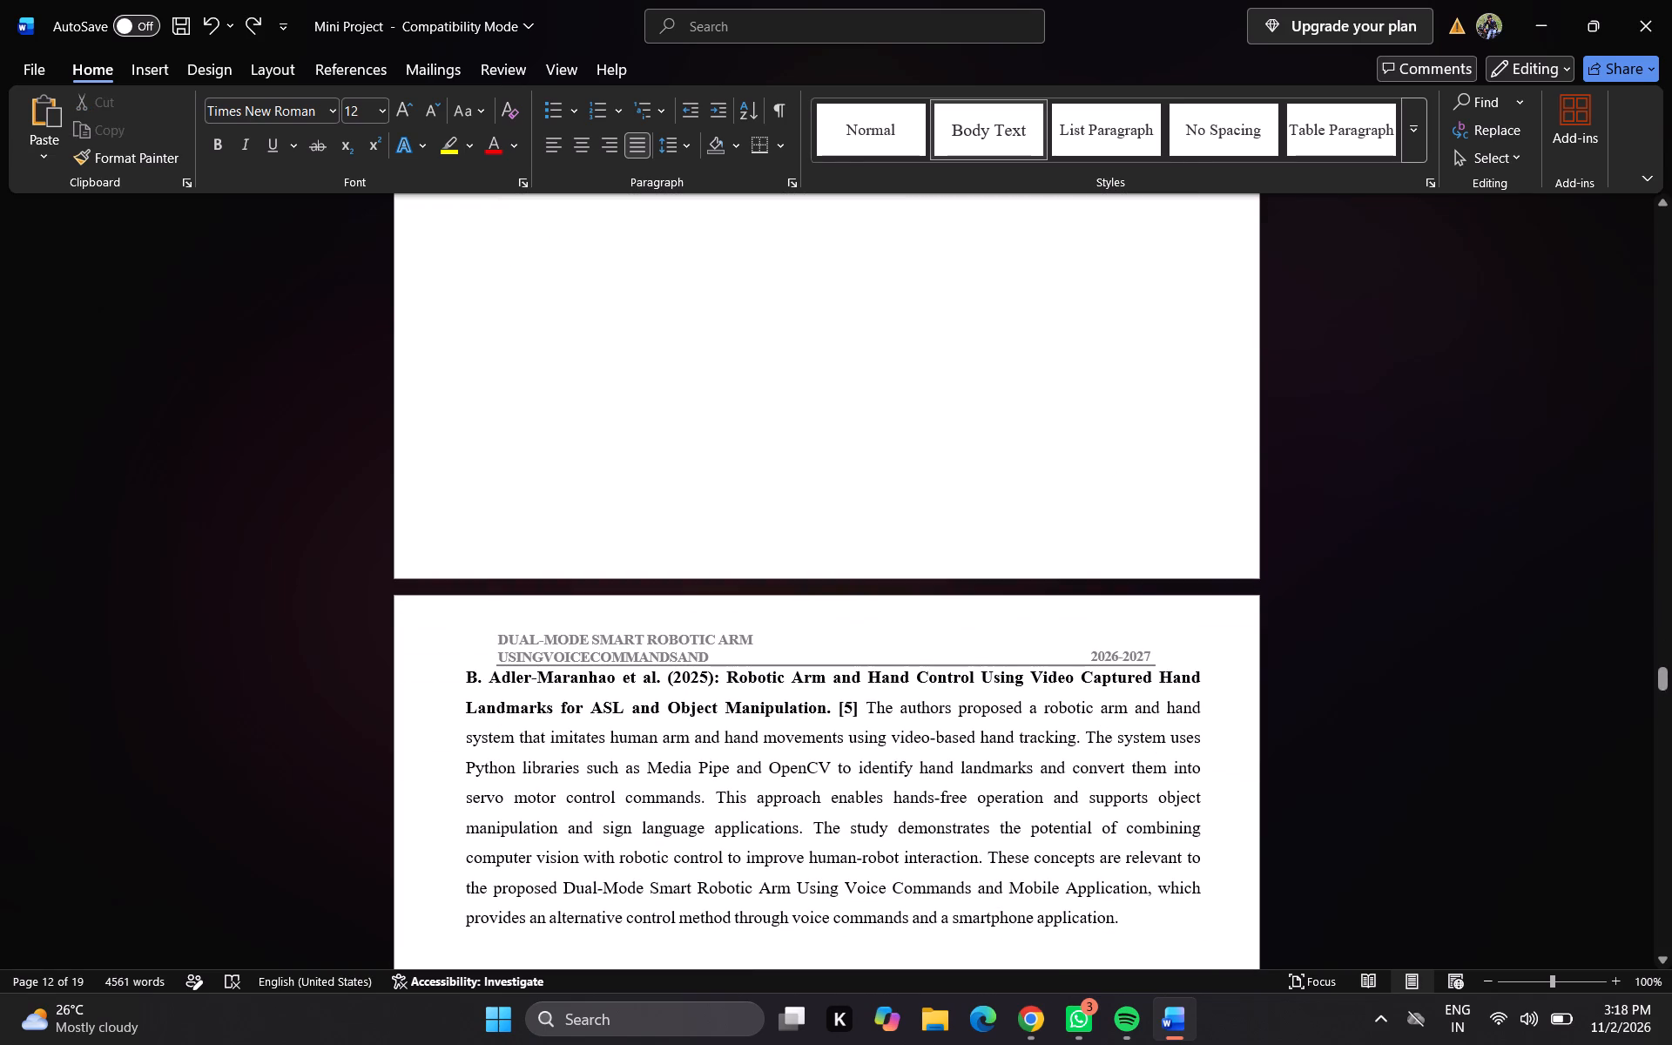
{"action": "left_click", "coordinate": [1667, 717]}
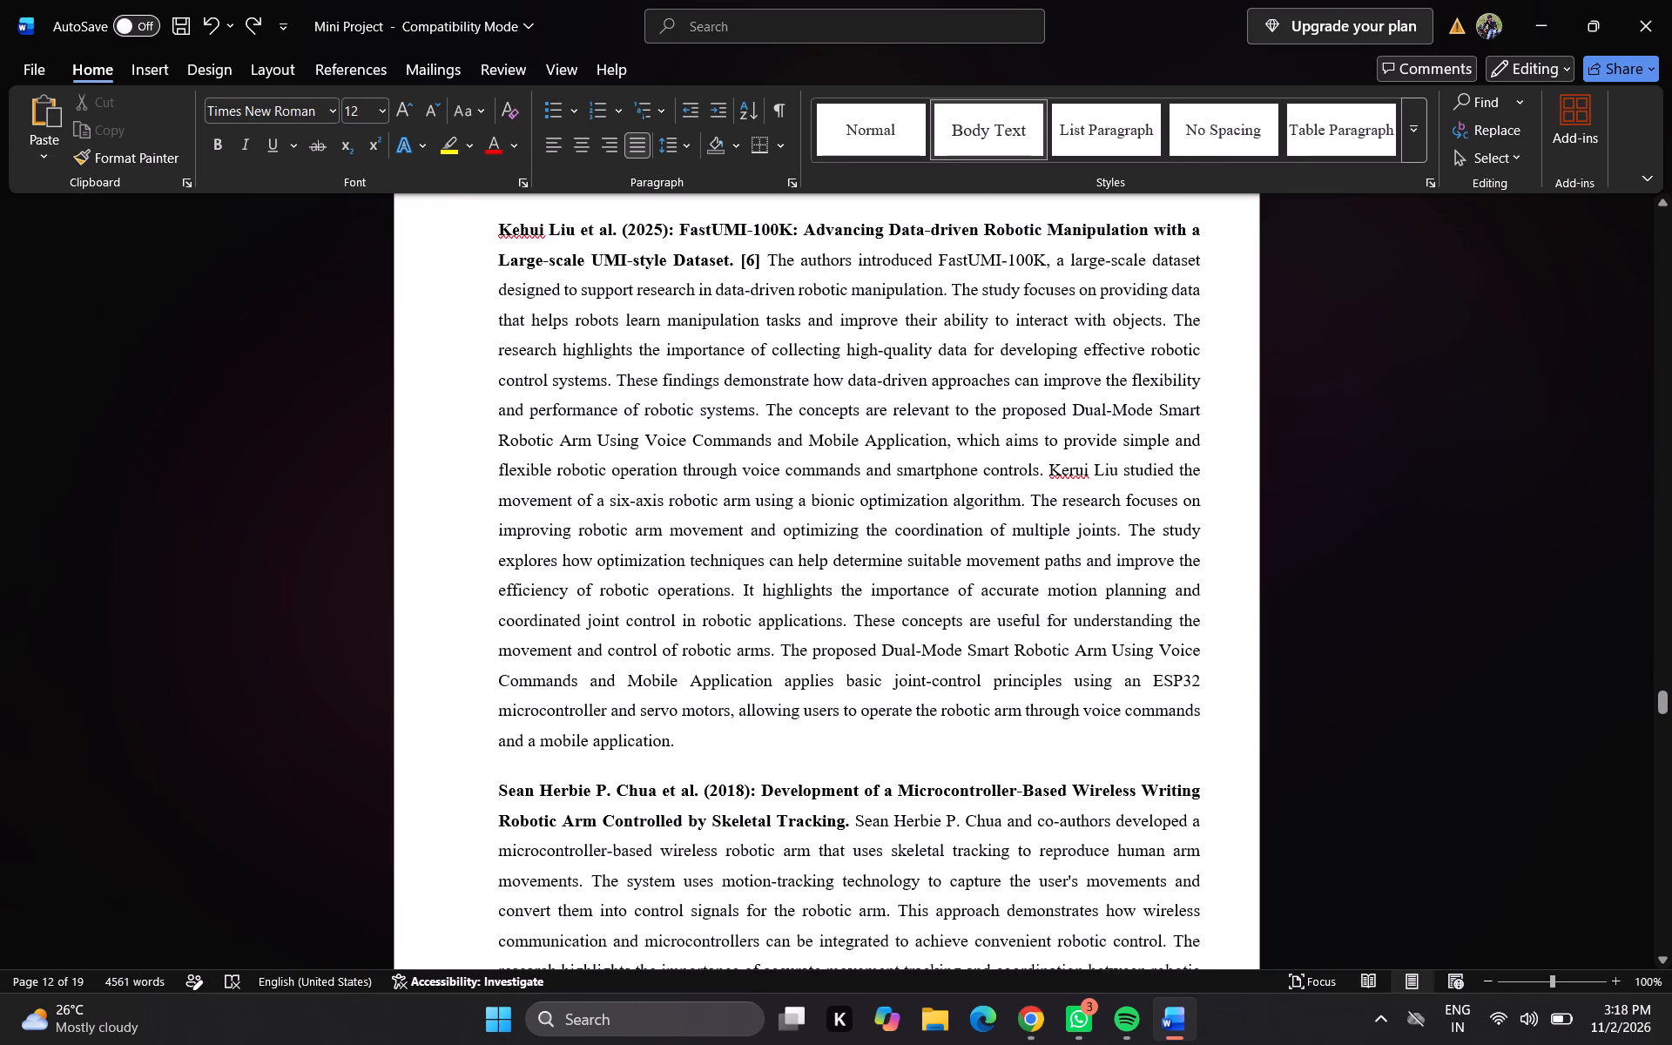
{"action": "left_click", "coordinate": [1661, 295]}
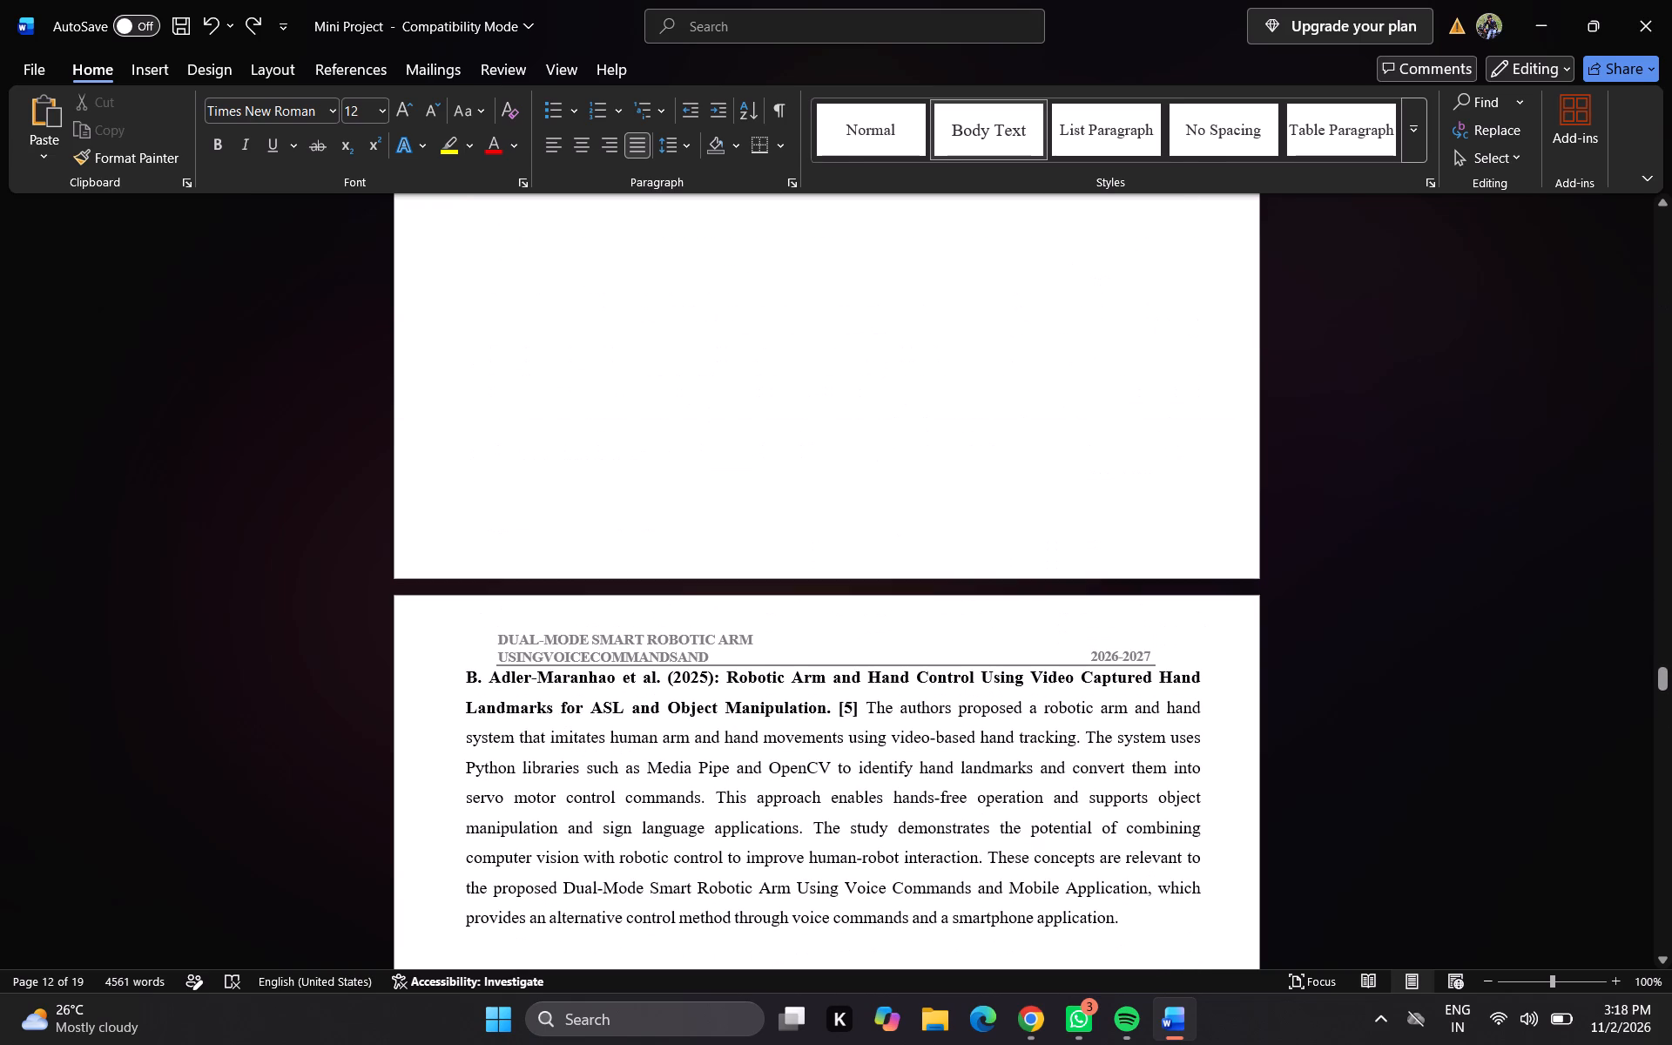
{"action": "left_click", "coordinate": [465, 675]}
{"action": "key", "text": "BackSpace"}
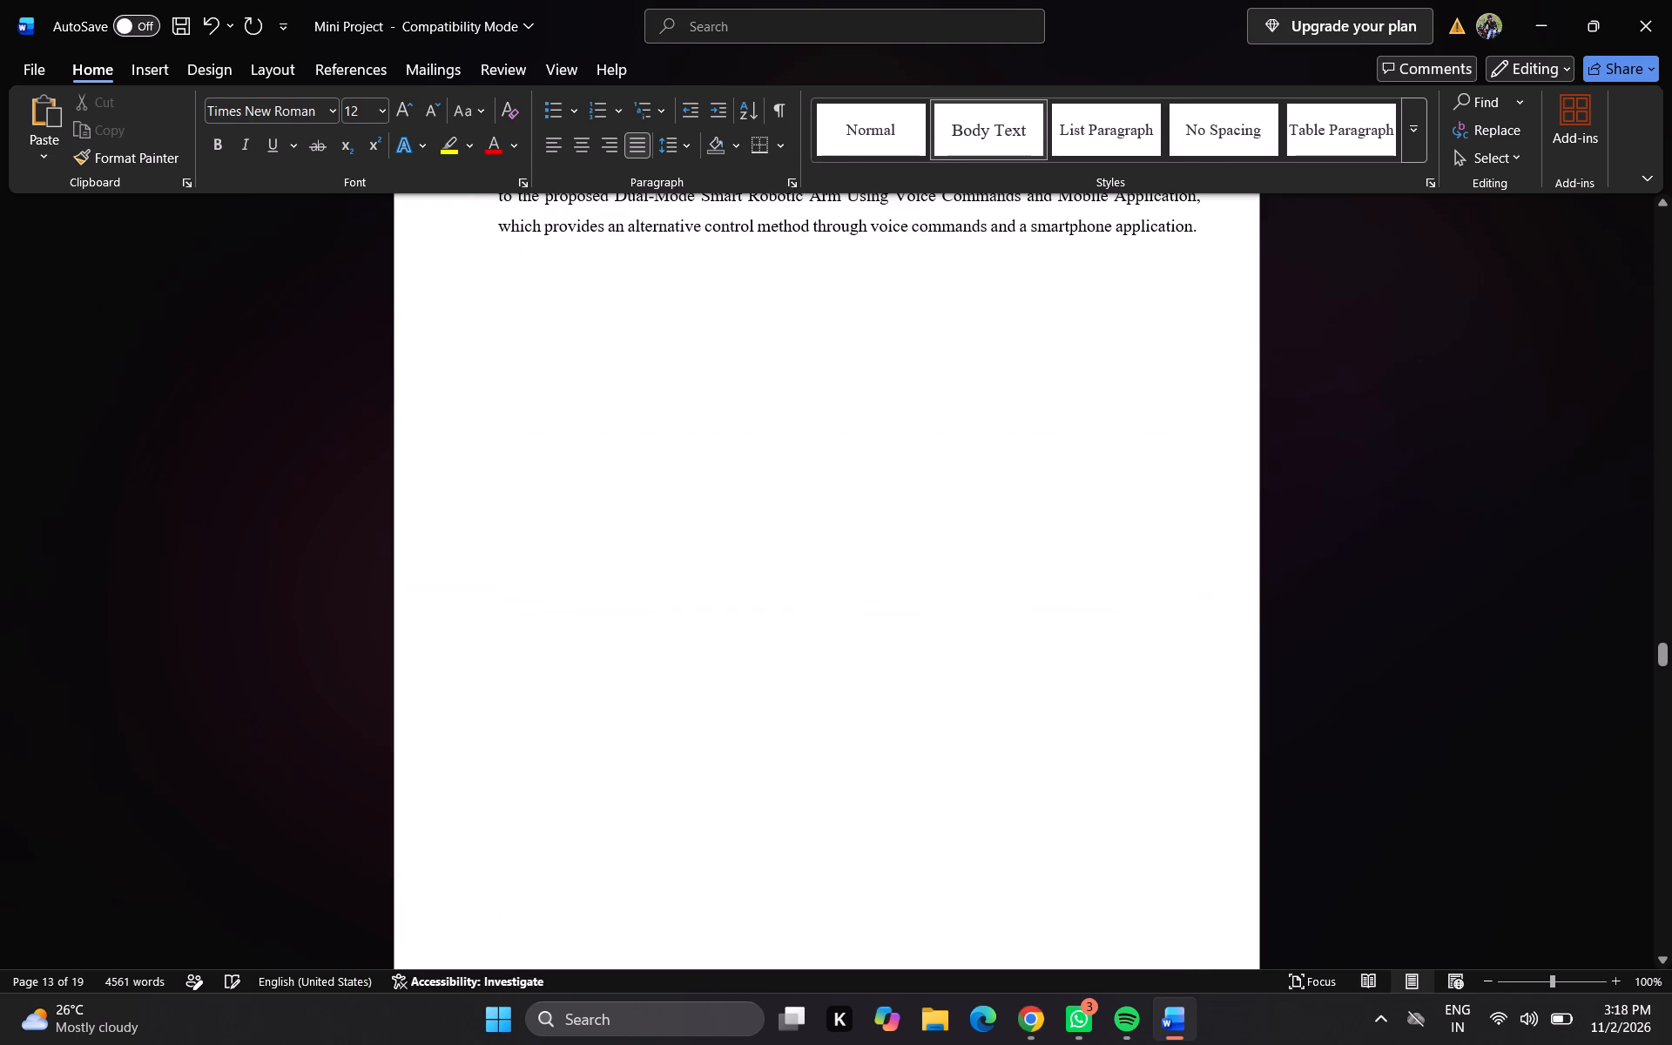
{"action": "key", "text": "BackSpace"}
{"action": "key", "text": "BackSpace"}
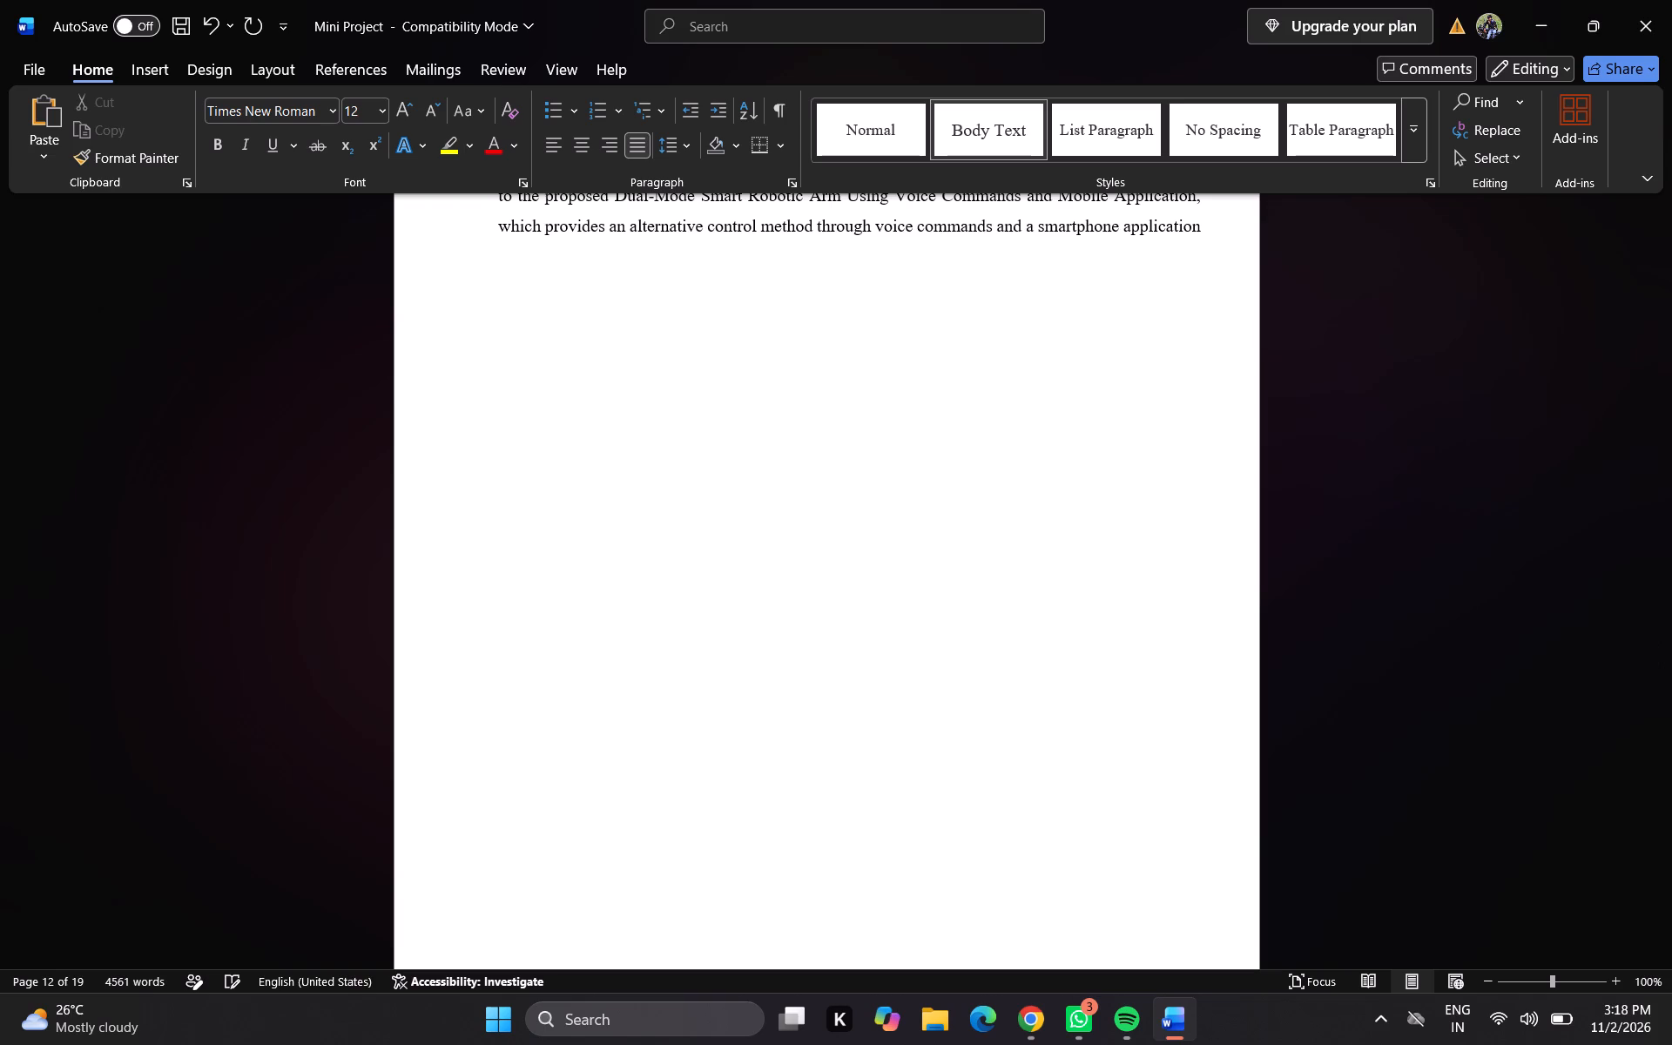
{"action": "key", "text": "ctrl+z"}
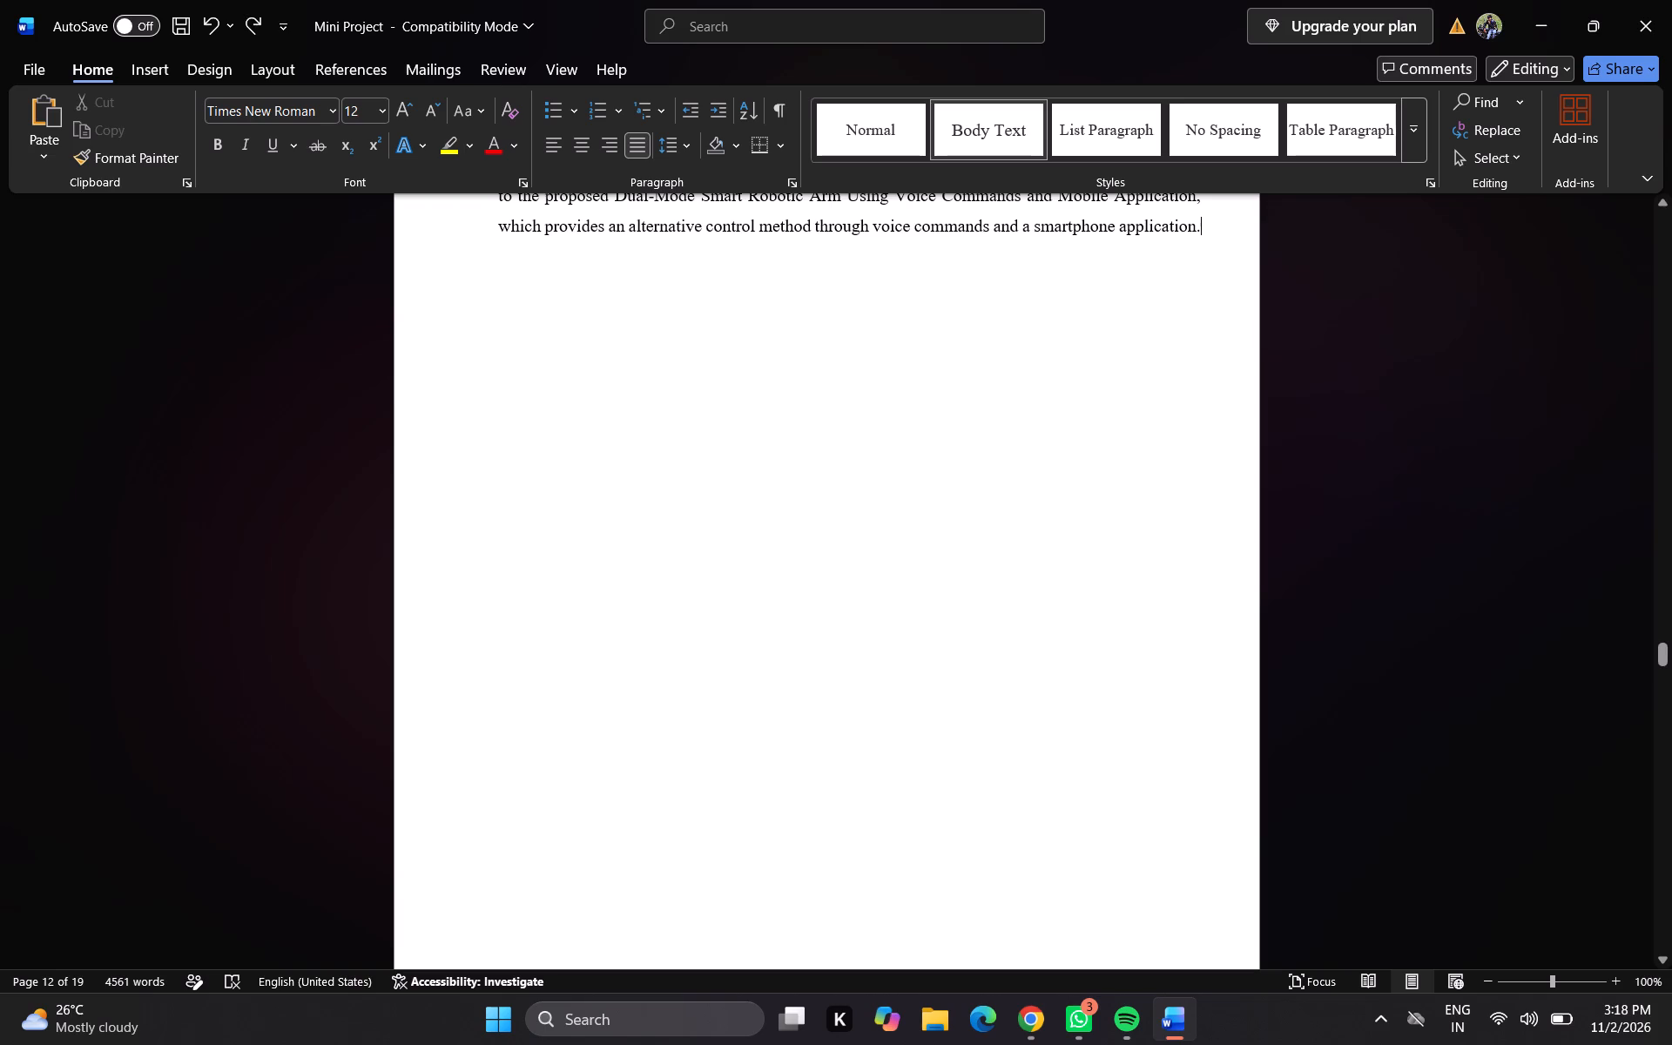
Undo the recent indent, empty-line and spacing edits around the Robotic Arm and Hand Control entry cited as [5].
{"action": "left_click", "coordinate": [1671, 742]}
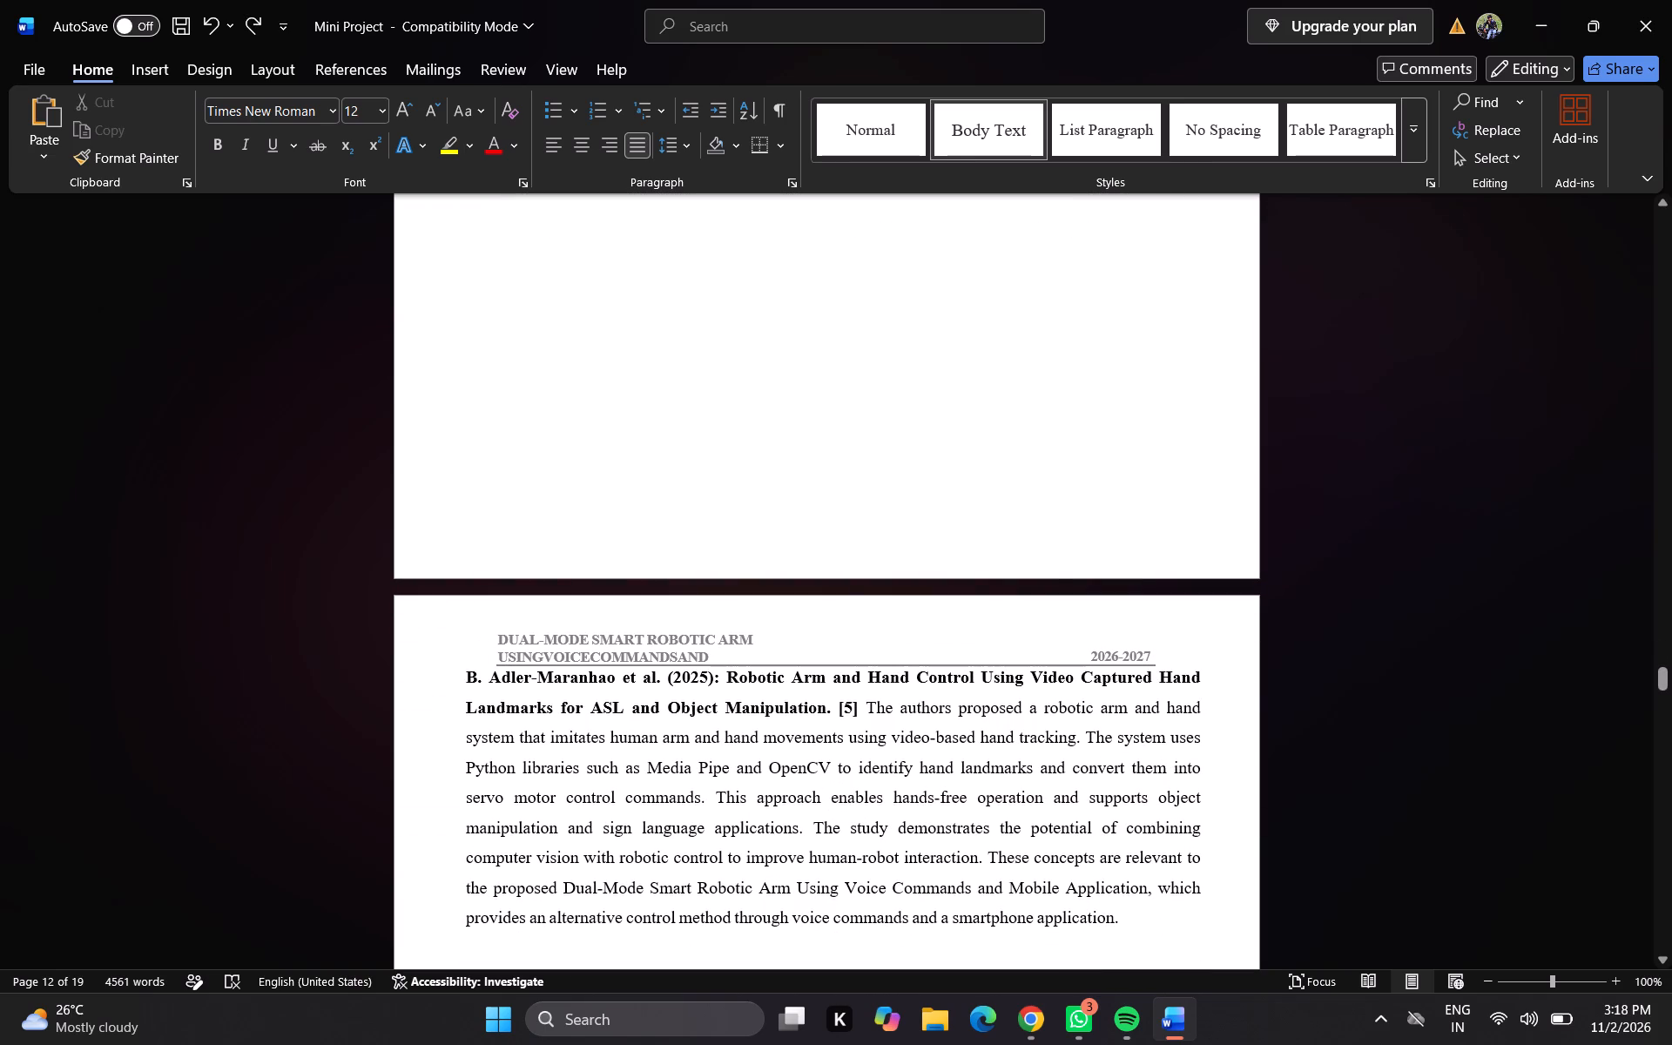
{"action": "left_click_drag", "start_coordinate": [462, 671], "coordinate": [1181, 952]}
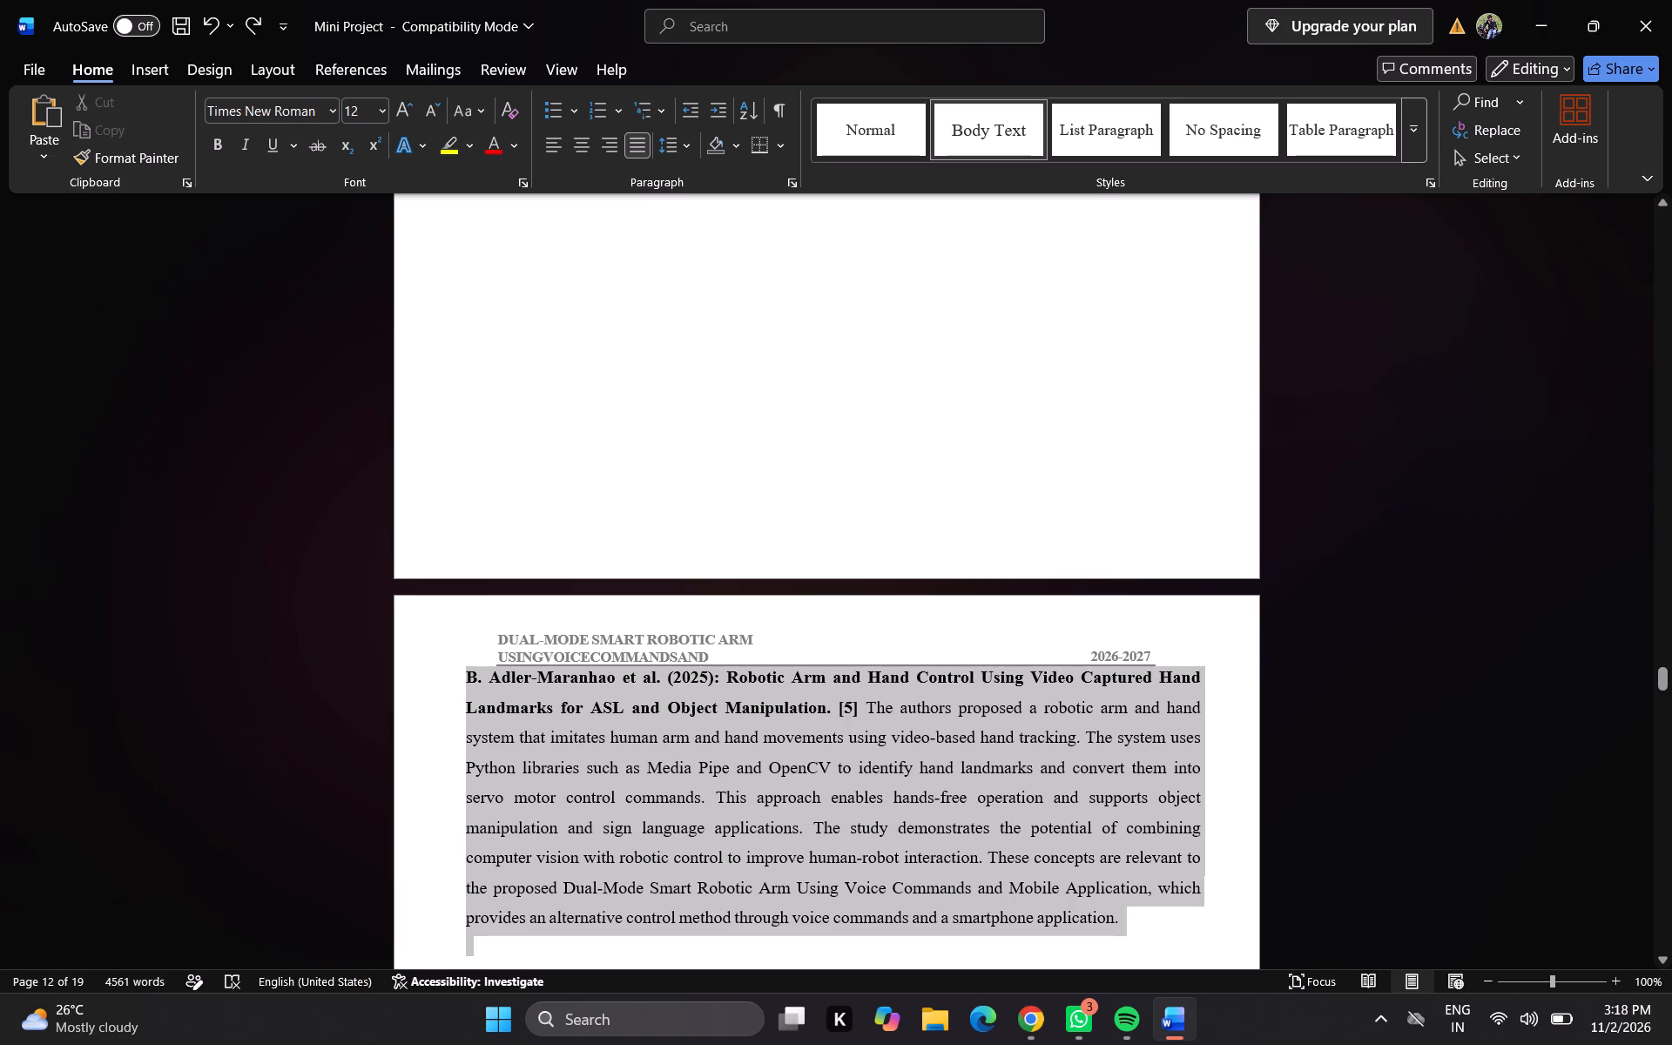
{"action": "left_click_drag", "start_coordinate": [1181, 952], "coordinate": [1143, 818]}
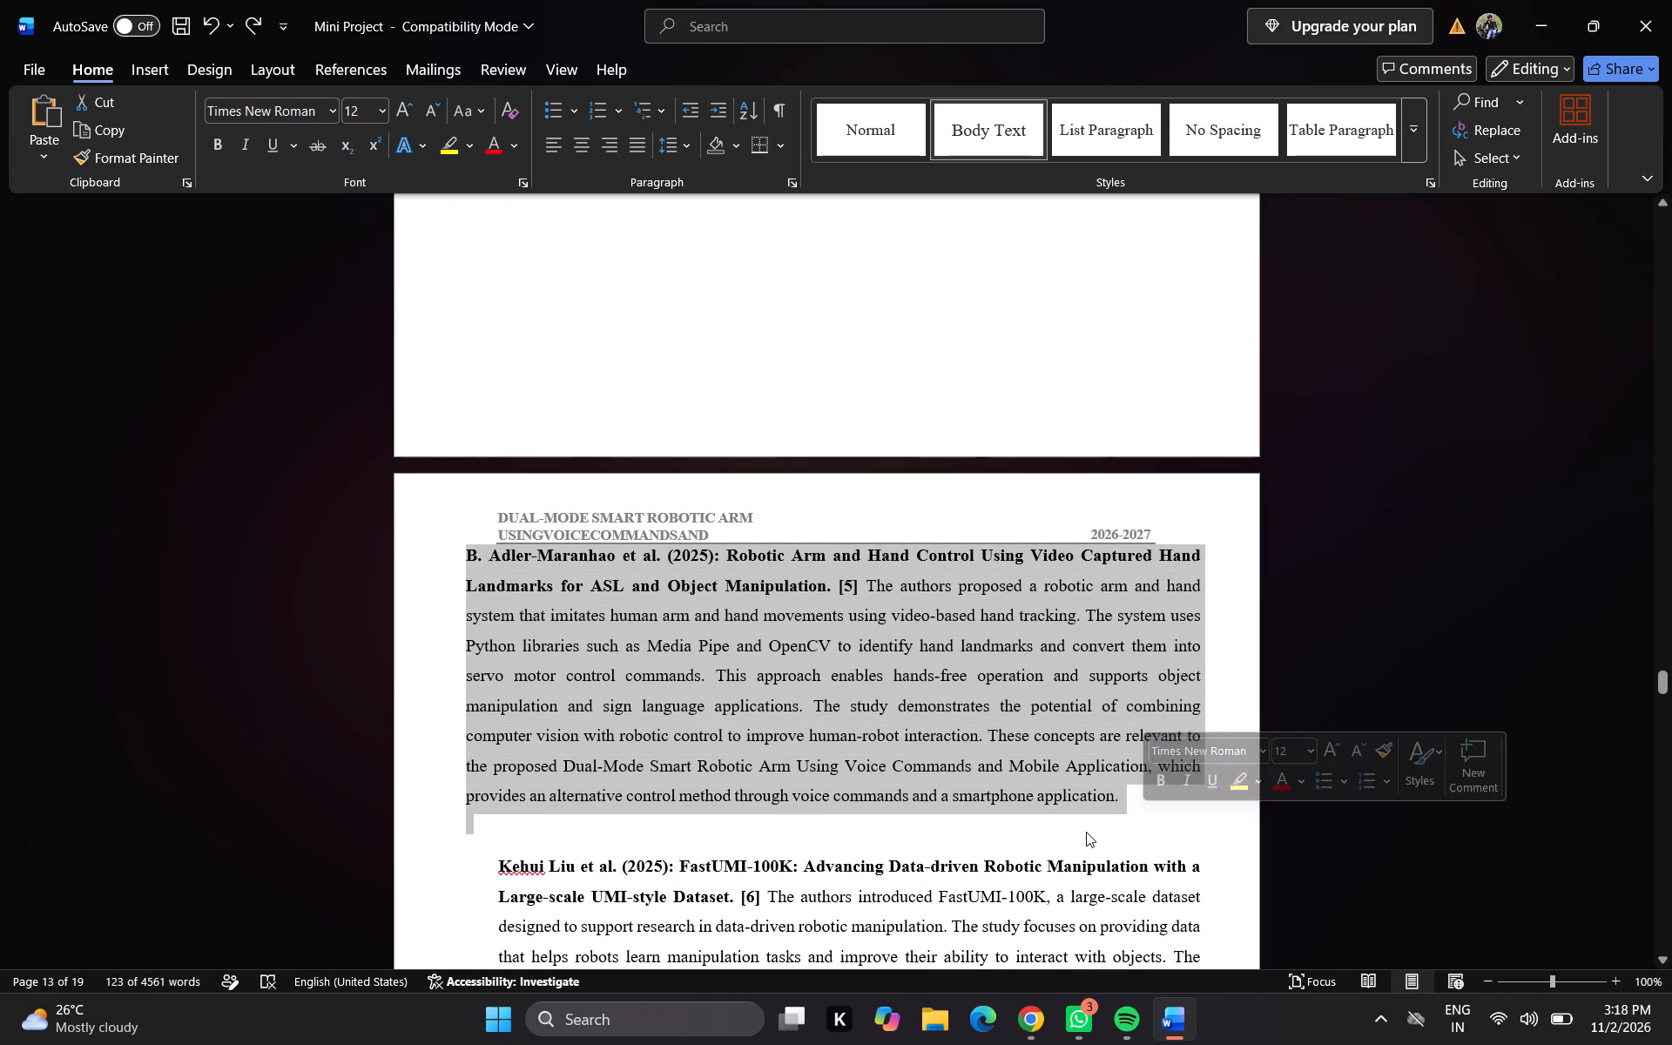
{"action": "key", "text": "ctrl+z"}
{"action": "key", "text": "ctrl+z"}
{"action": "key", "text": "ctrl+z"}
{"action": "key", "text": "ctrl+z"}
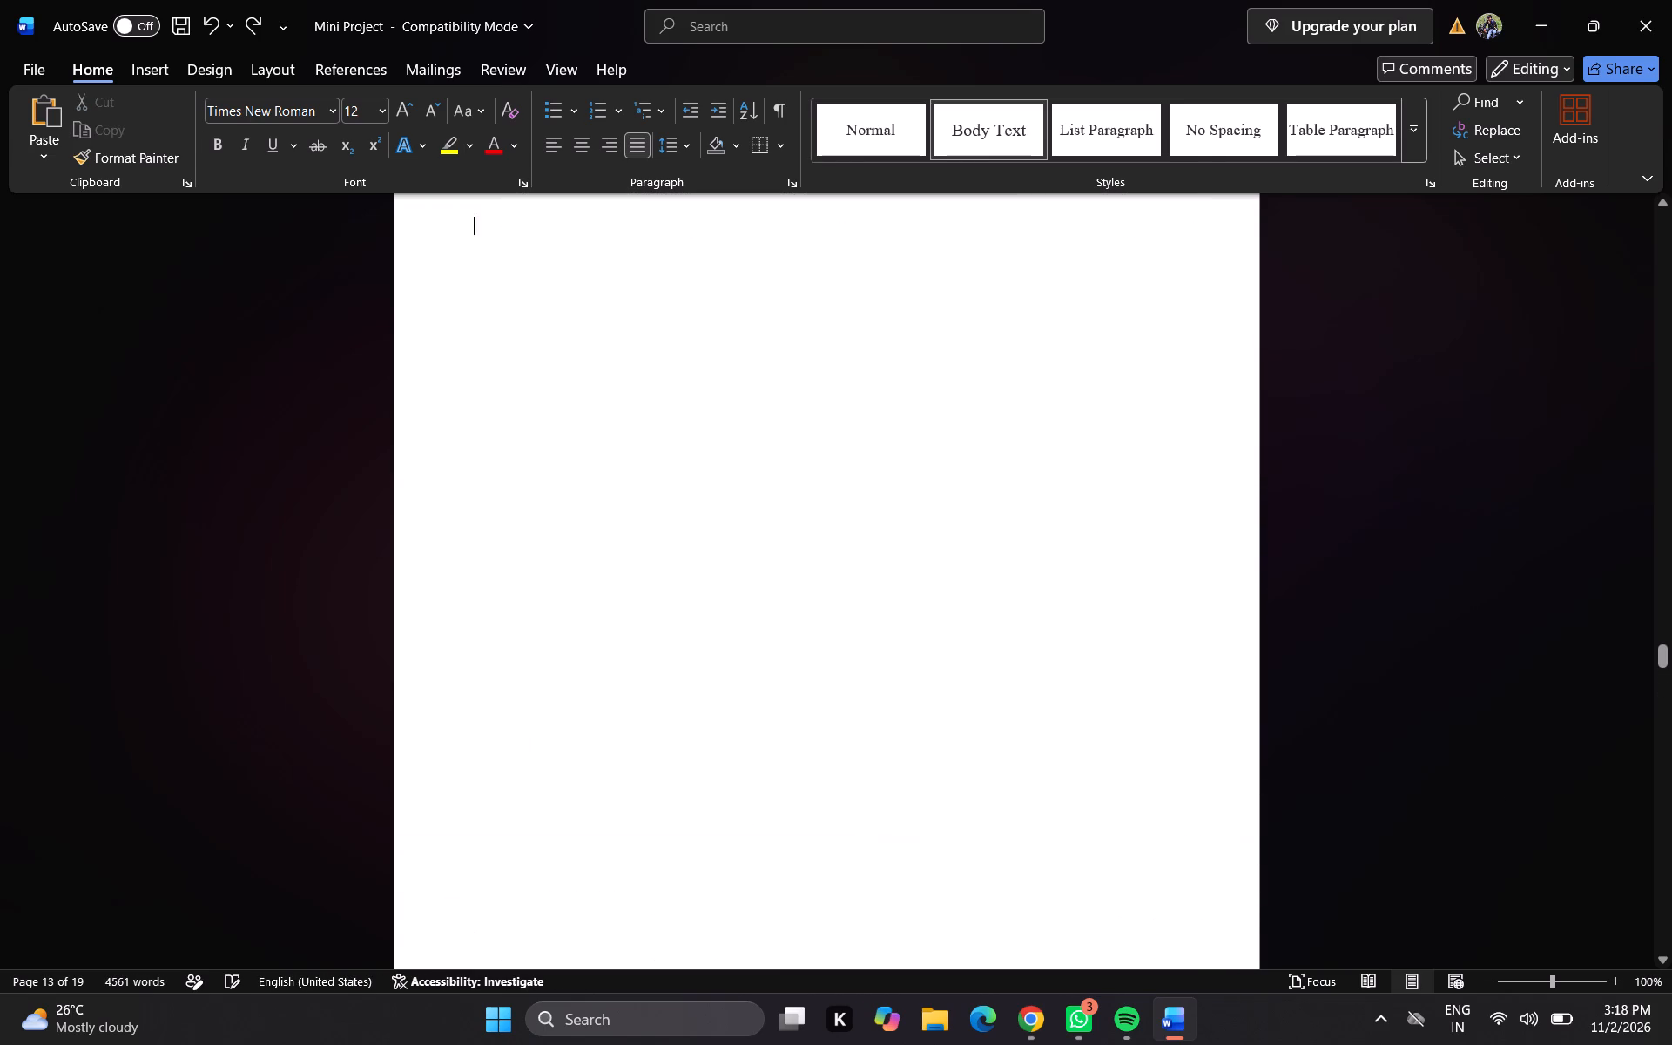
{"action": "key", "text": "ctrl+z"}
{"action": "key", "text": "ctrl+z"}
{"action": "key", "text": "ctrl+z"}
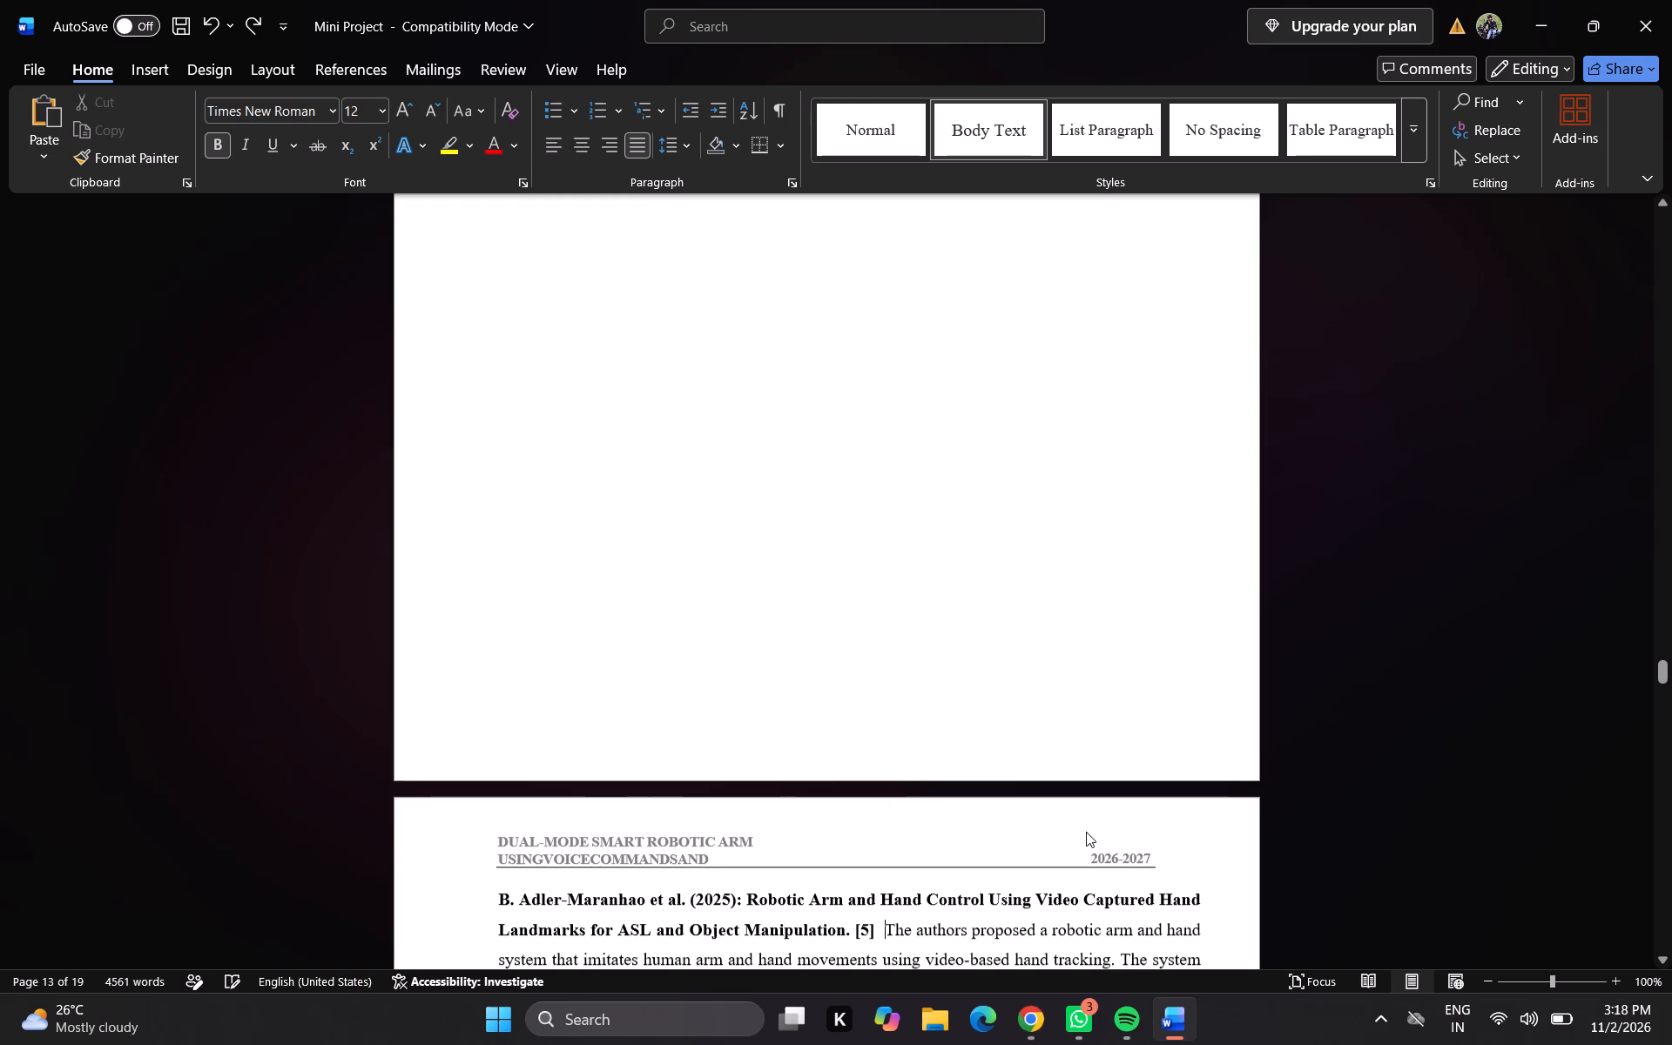
Copy the whole Robotic Arm and Hand Control entry [5] onto a new line below the text ending on the mostly blank preceding page.
{"action": "left_click", "coordinate": [1659, 759]}
{"action": "left_click", "coordinate": [1668, 539]}
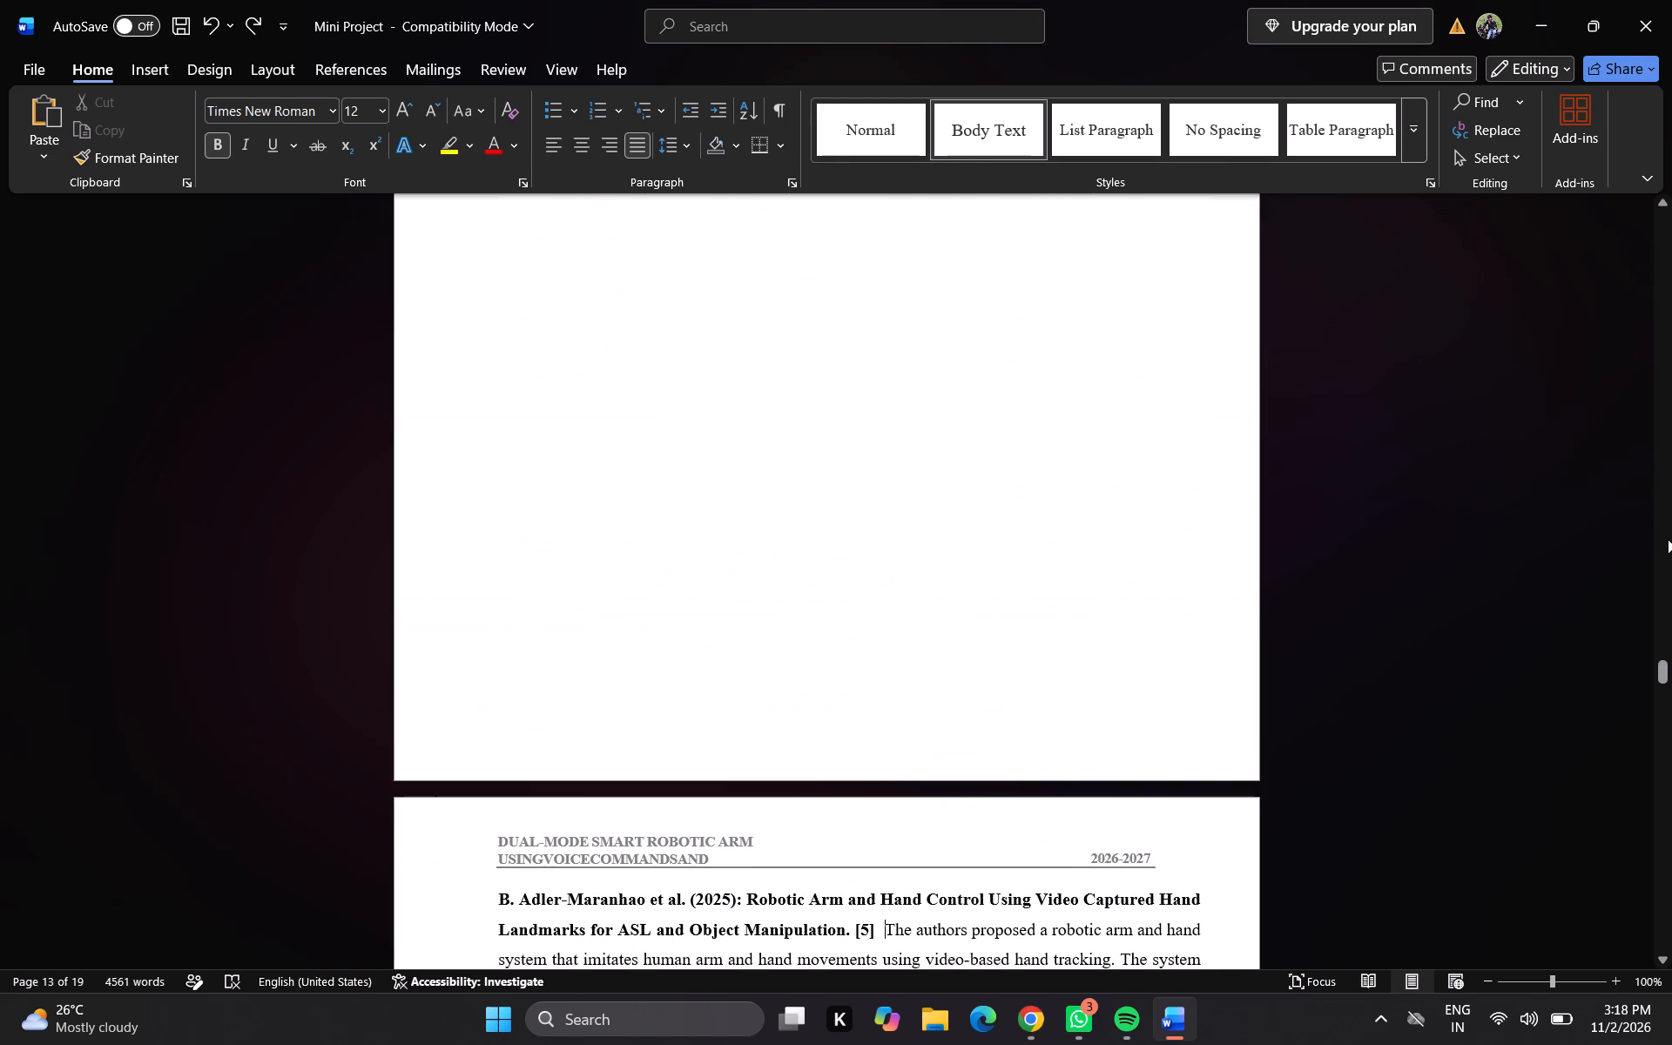
{"action": "left_click_drag", "start_coordinate": [494, 893], "coordinate": [570, 914]}
{"action": "left_click_drag", "start_coordinate": [570, 914], "coordinate": [1024, 387]}
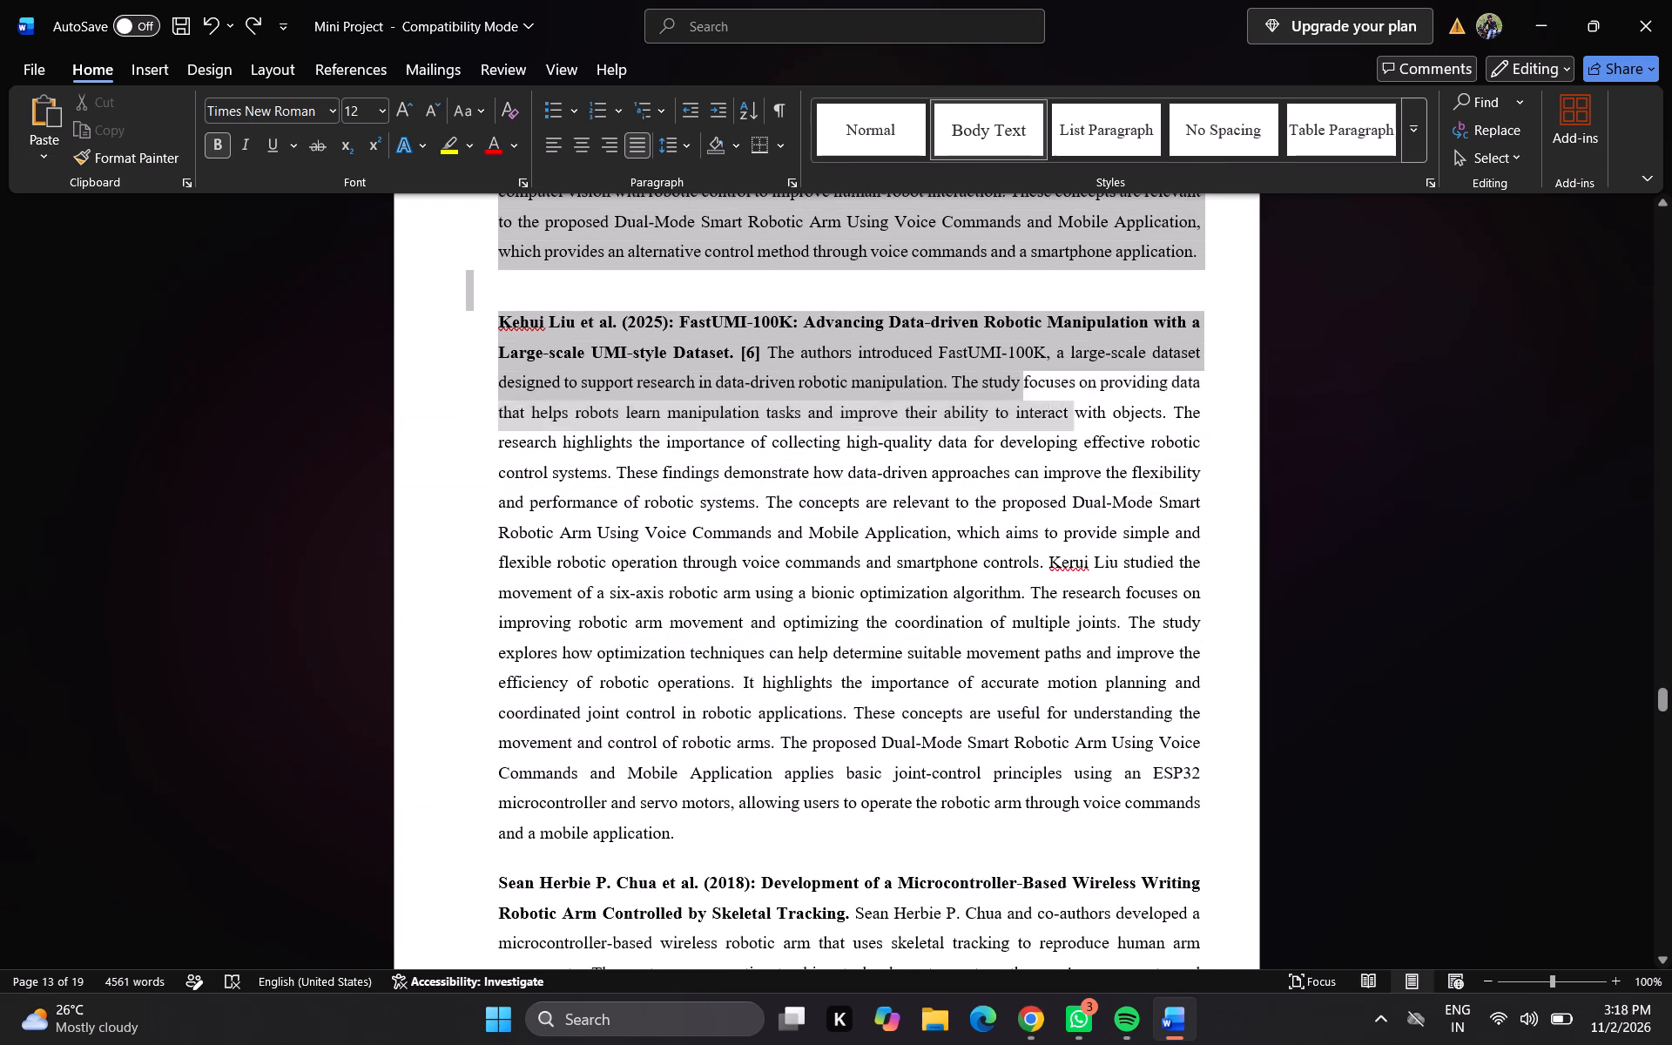
{"action": "left_click_drag", "start_coordinate": [1024, 387], "coordinate": [1264, 310]}
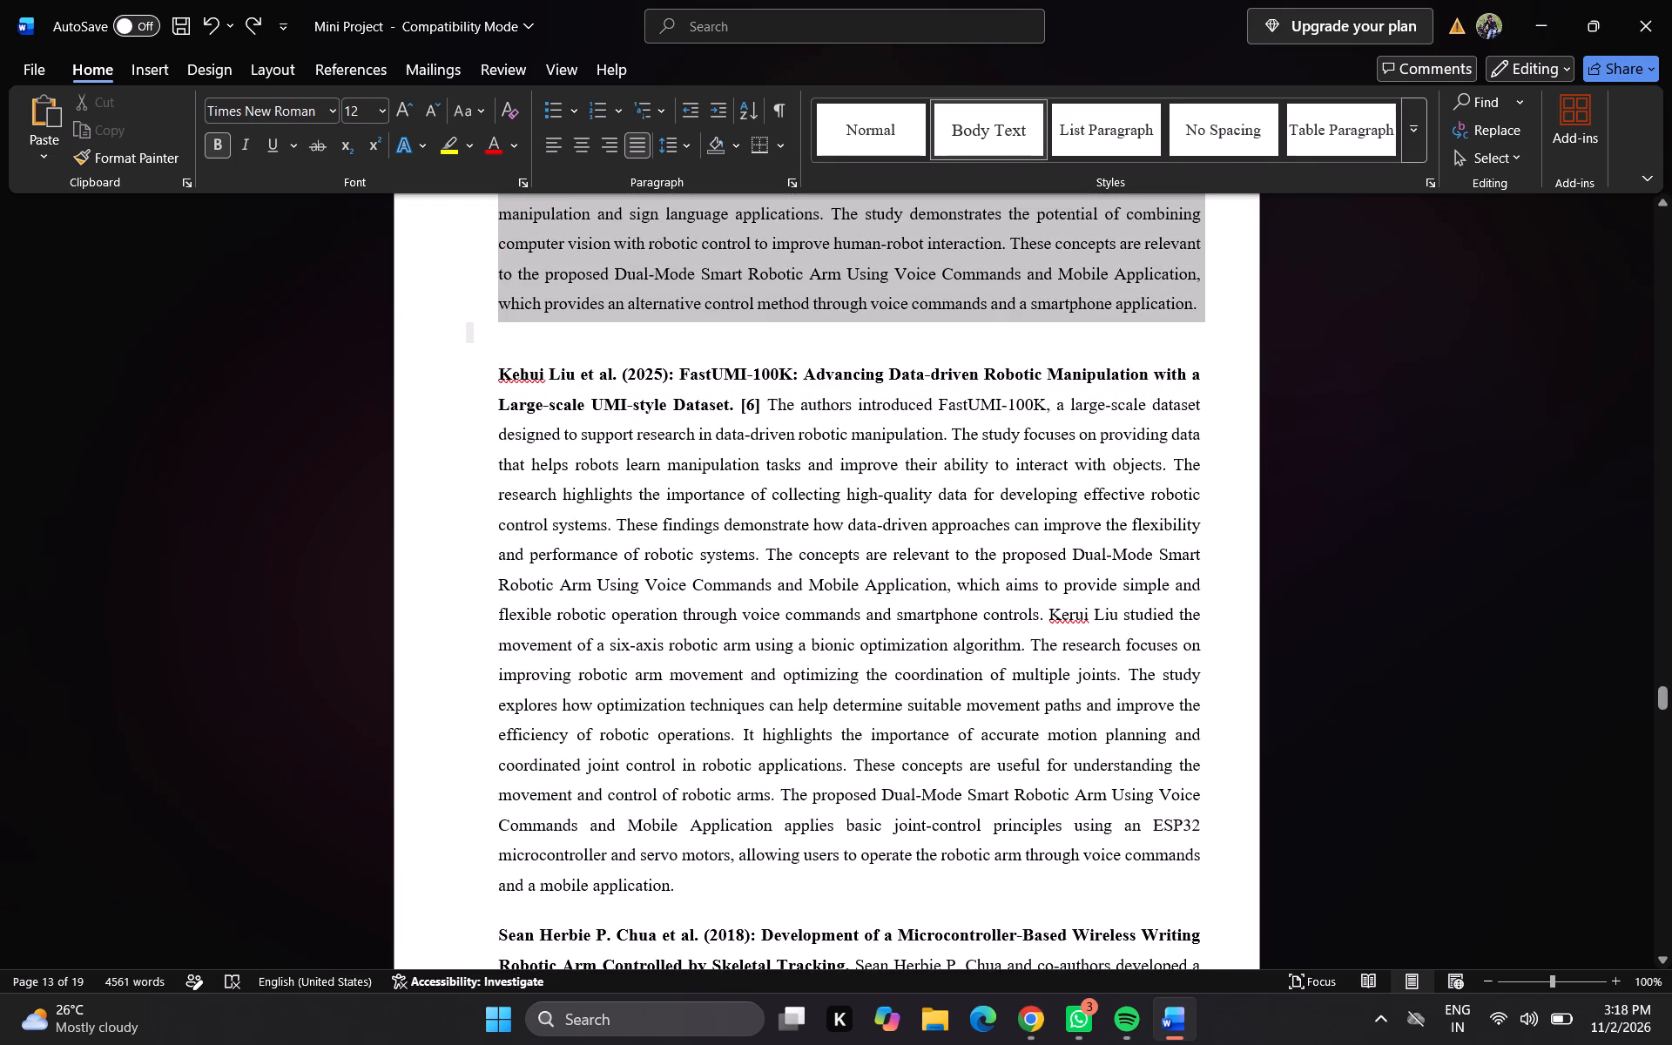
{"action": "left_click_drag", "start_coordinate": [1264, 310], "coordinate": [1203, 317]}
{"action": "key", "text": "ctrl+c"}
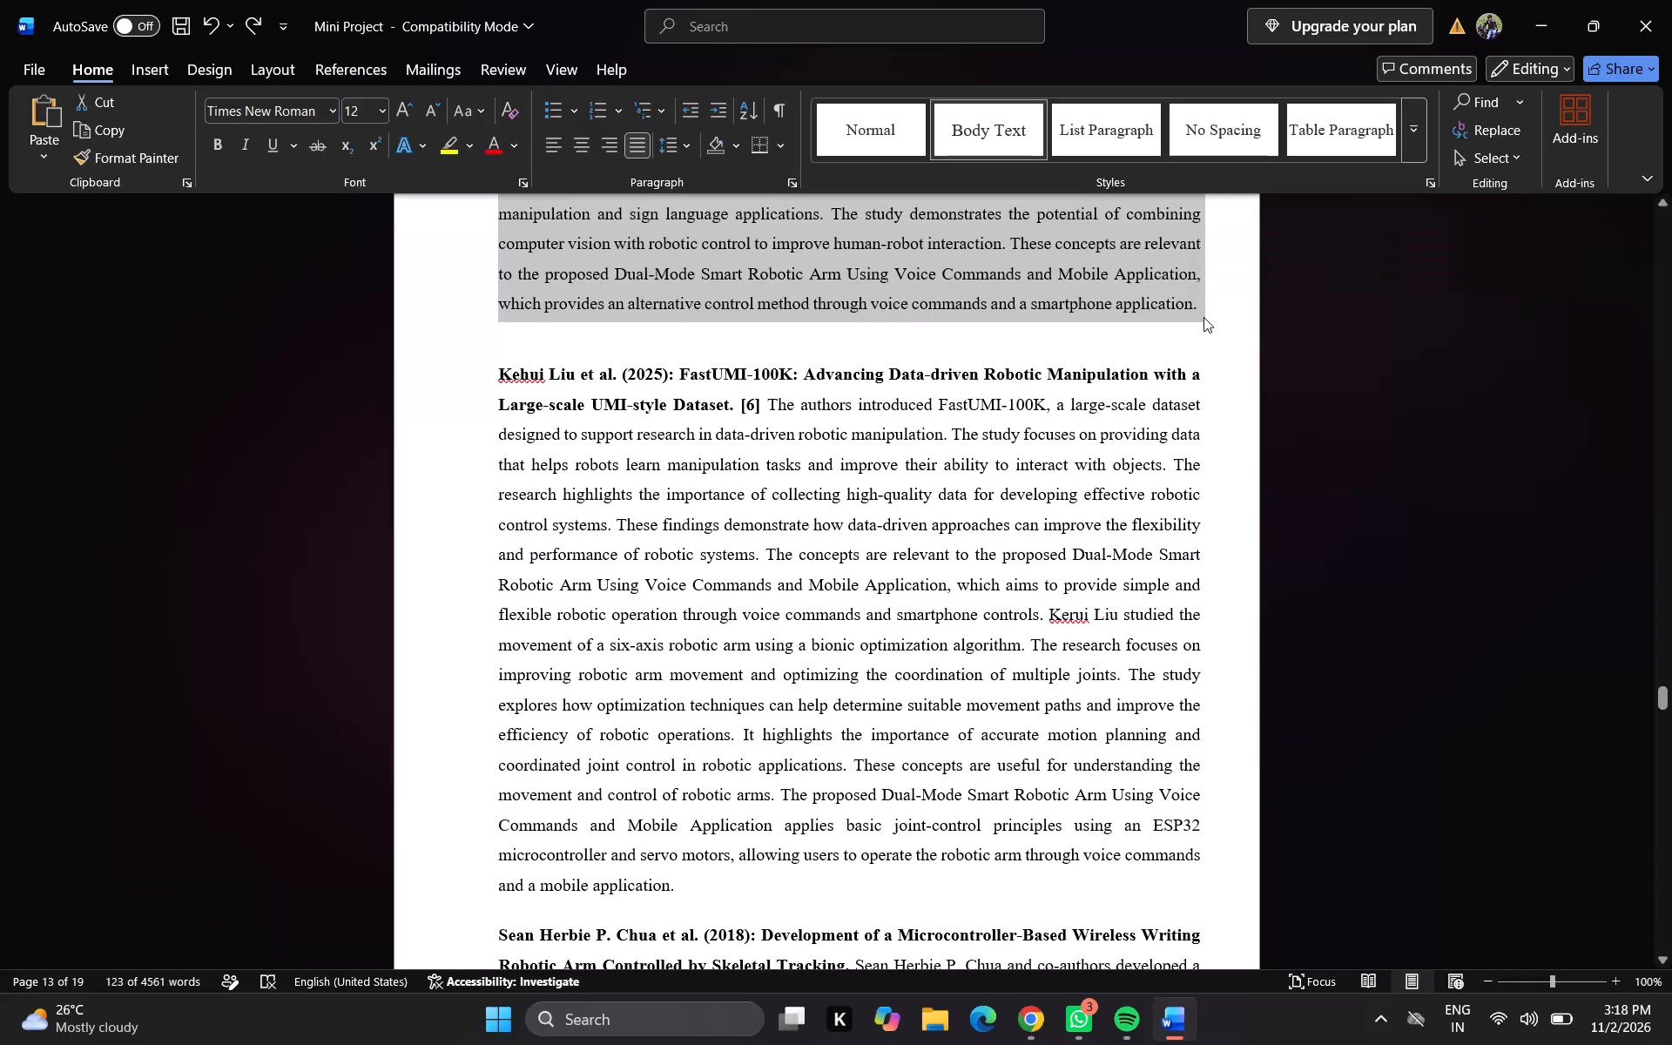
{"action": "left_click", "coordinate": [1663, 260]}
{"action": "left_click", "coordinate": [1663, 260]}
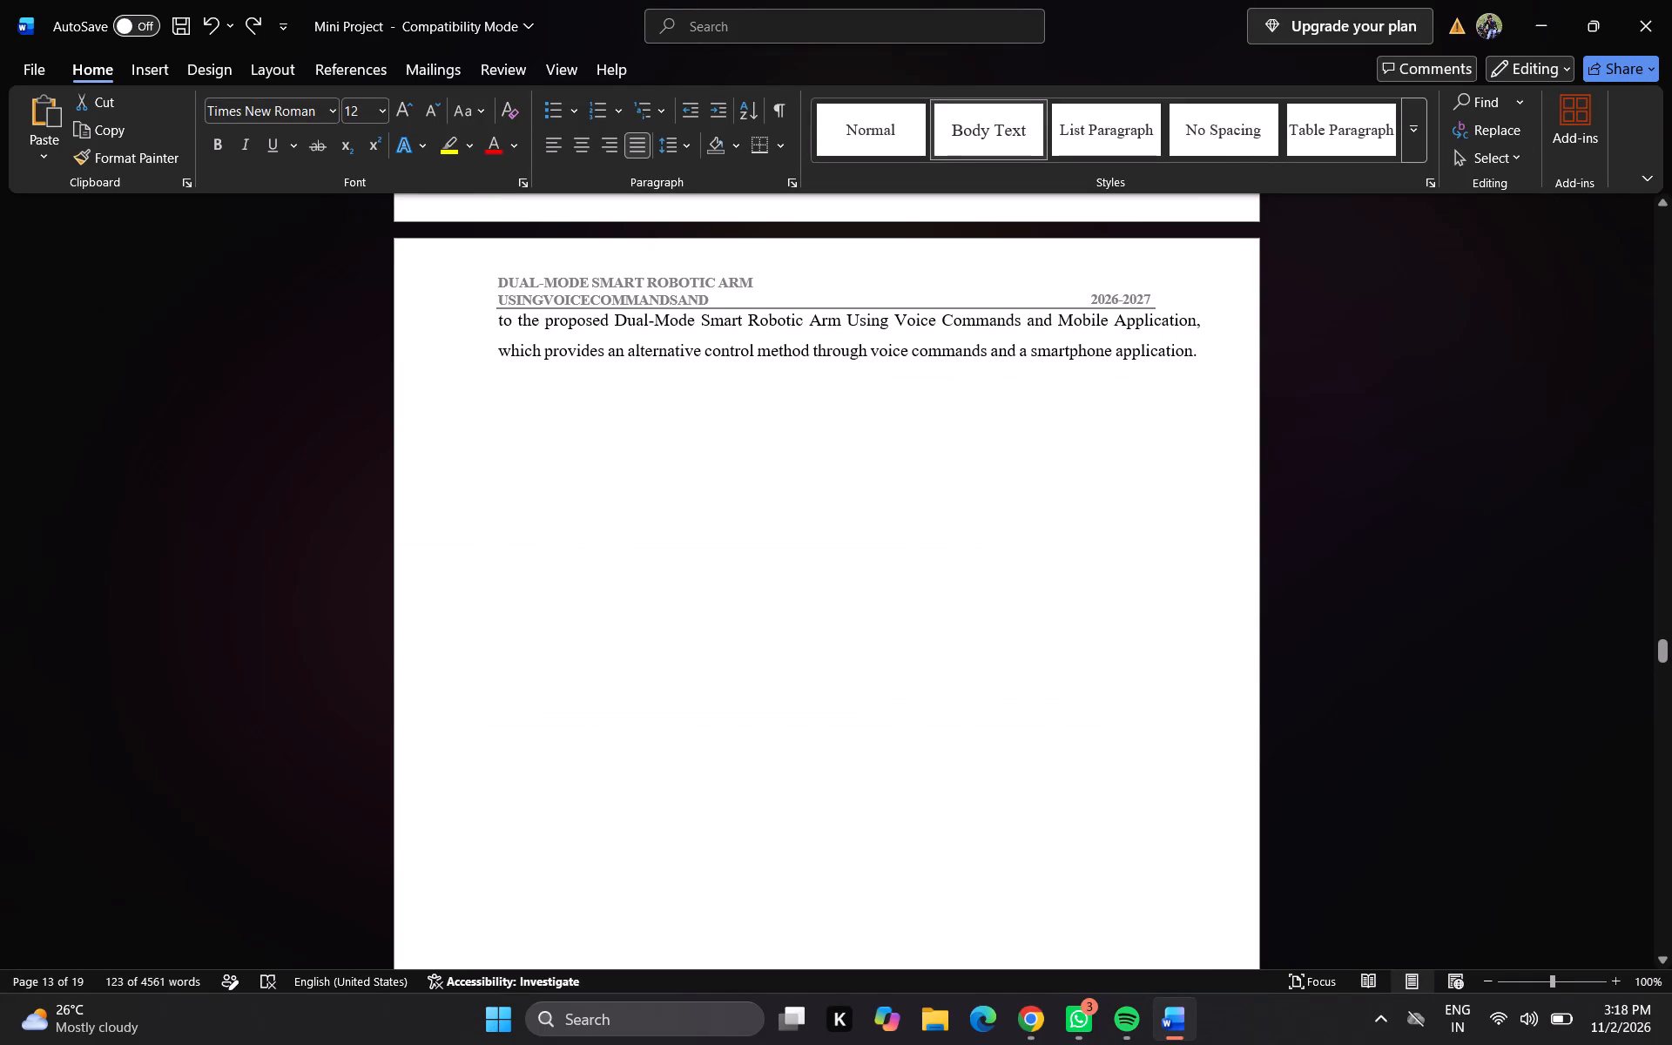
{"action": "left_click", "coordinate": [1221, 361]}
{"action": "key", "text": "Return"}
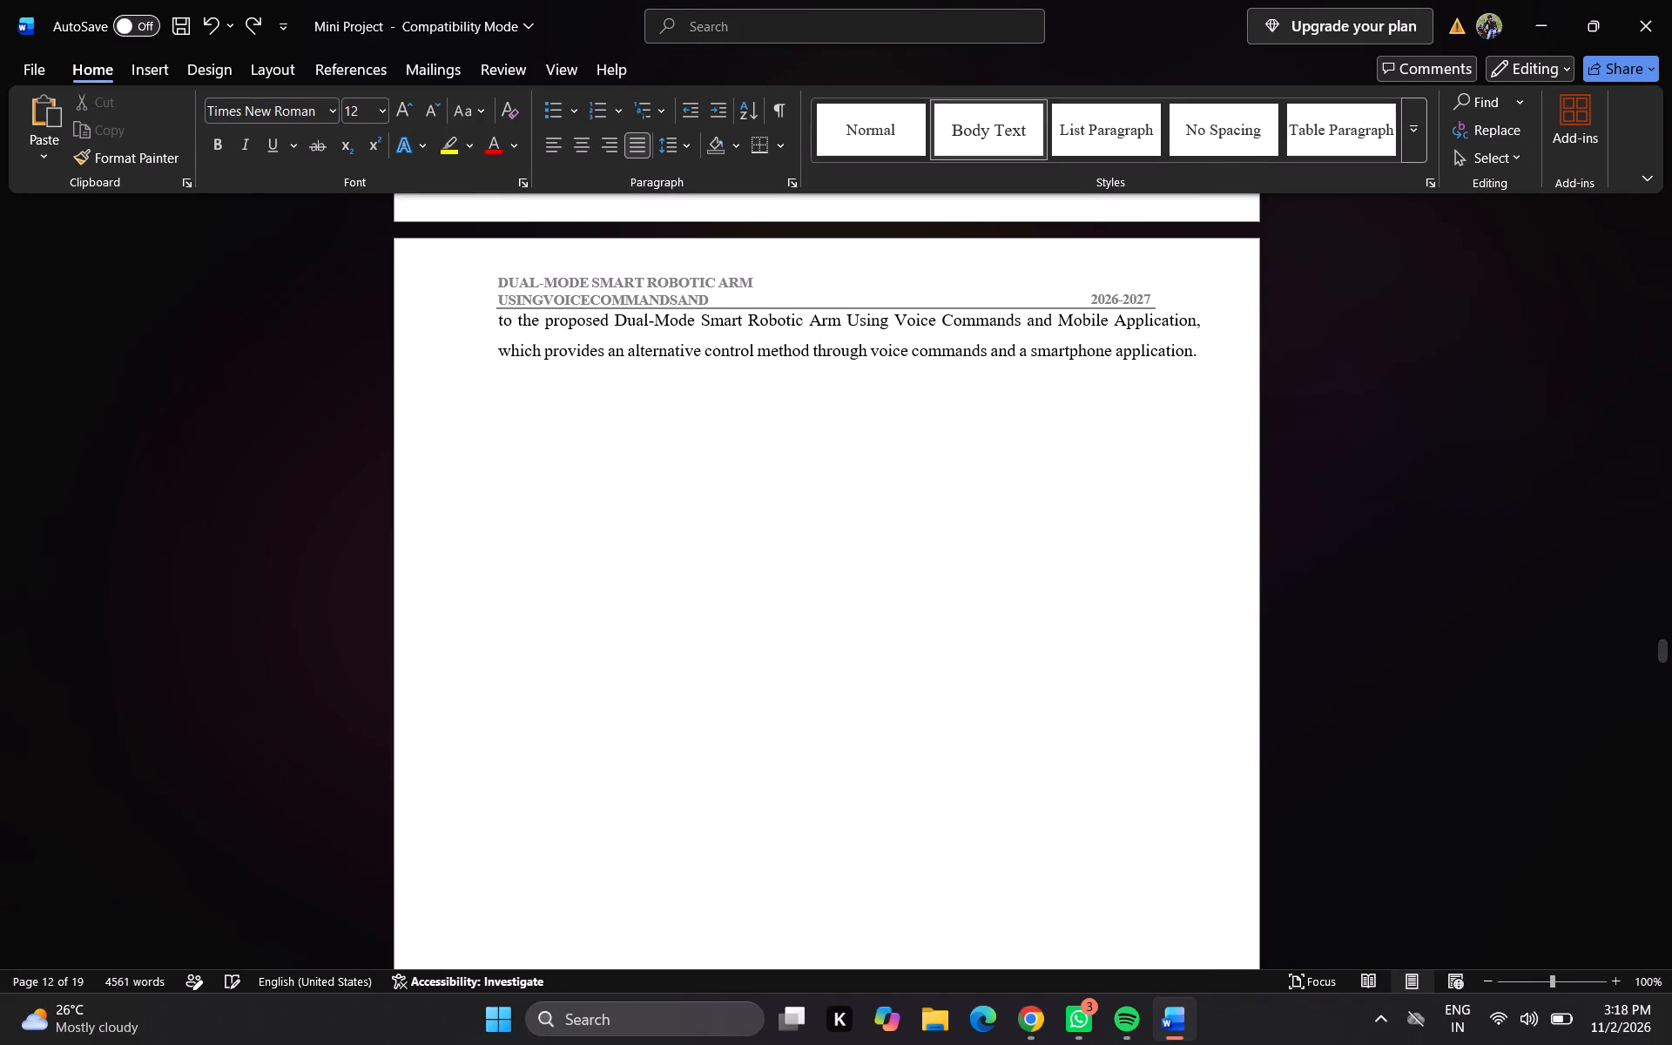
{"action": "key", "text": "ctrl+v"}
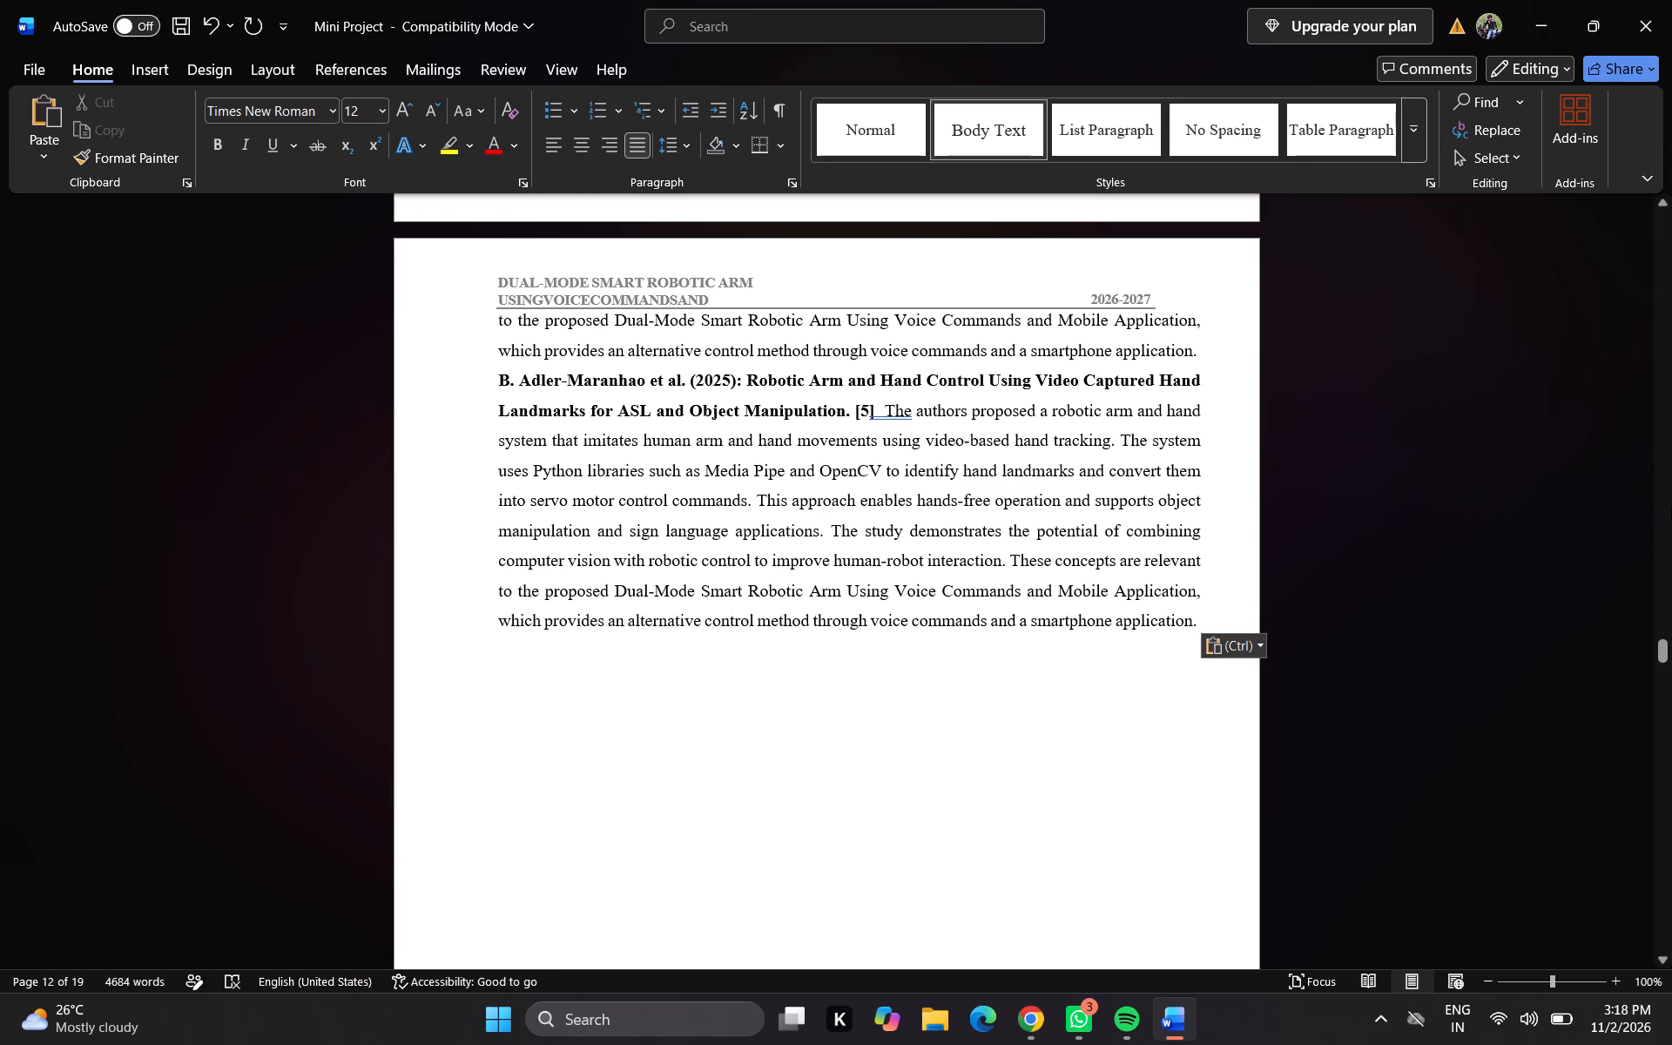
Delete the original Robotic Arm and Hand Control entry [5] above the FastUMI-100K entry, including its leftover full stop.
{"action": "left_click", "coordinate": [1659, 725]}
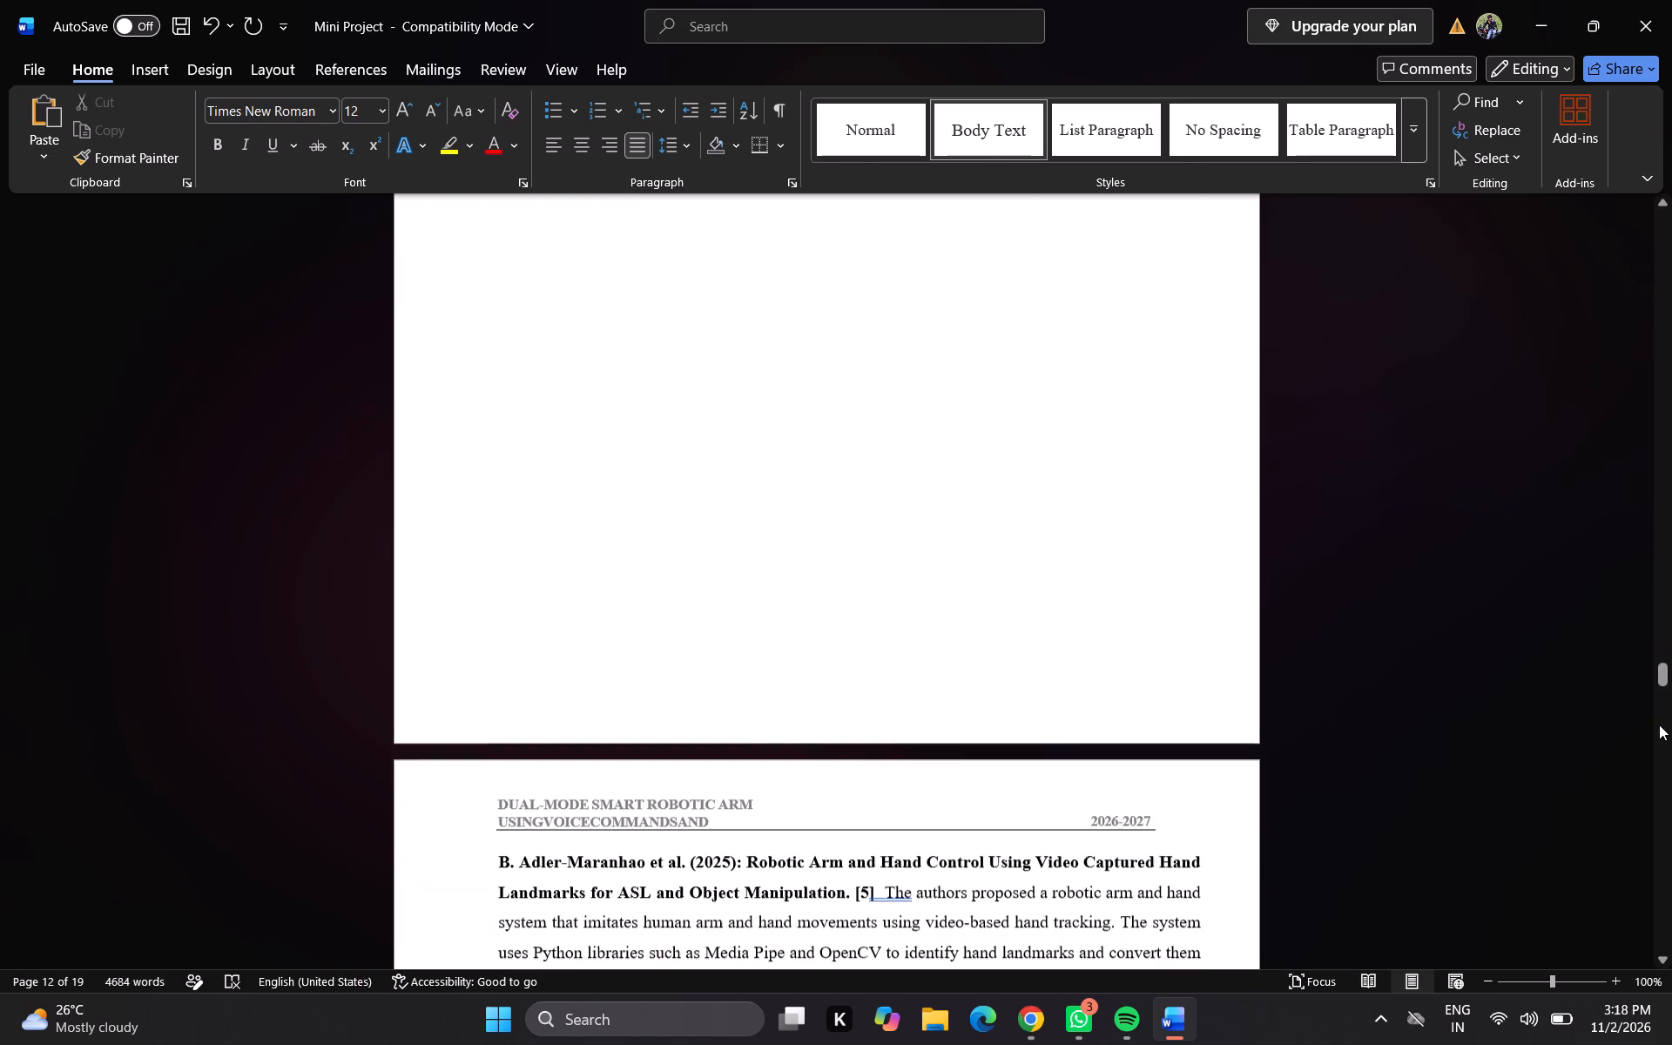
{"action": "left_click", "coordinate": [1659, 725]}
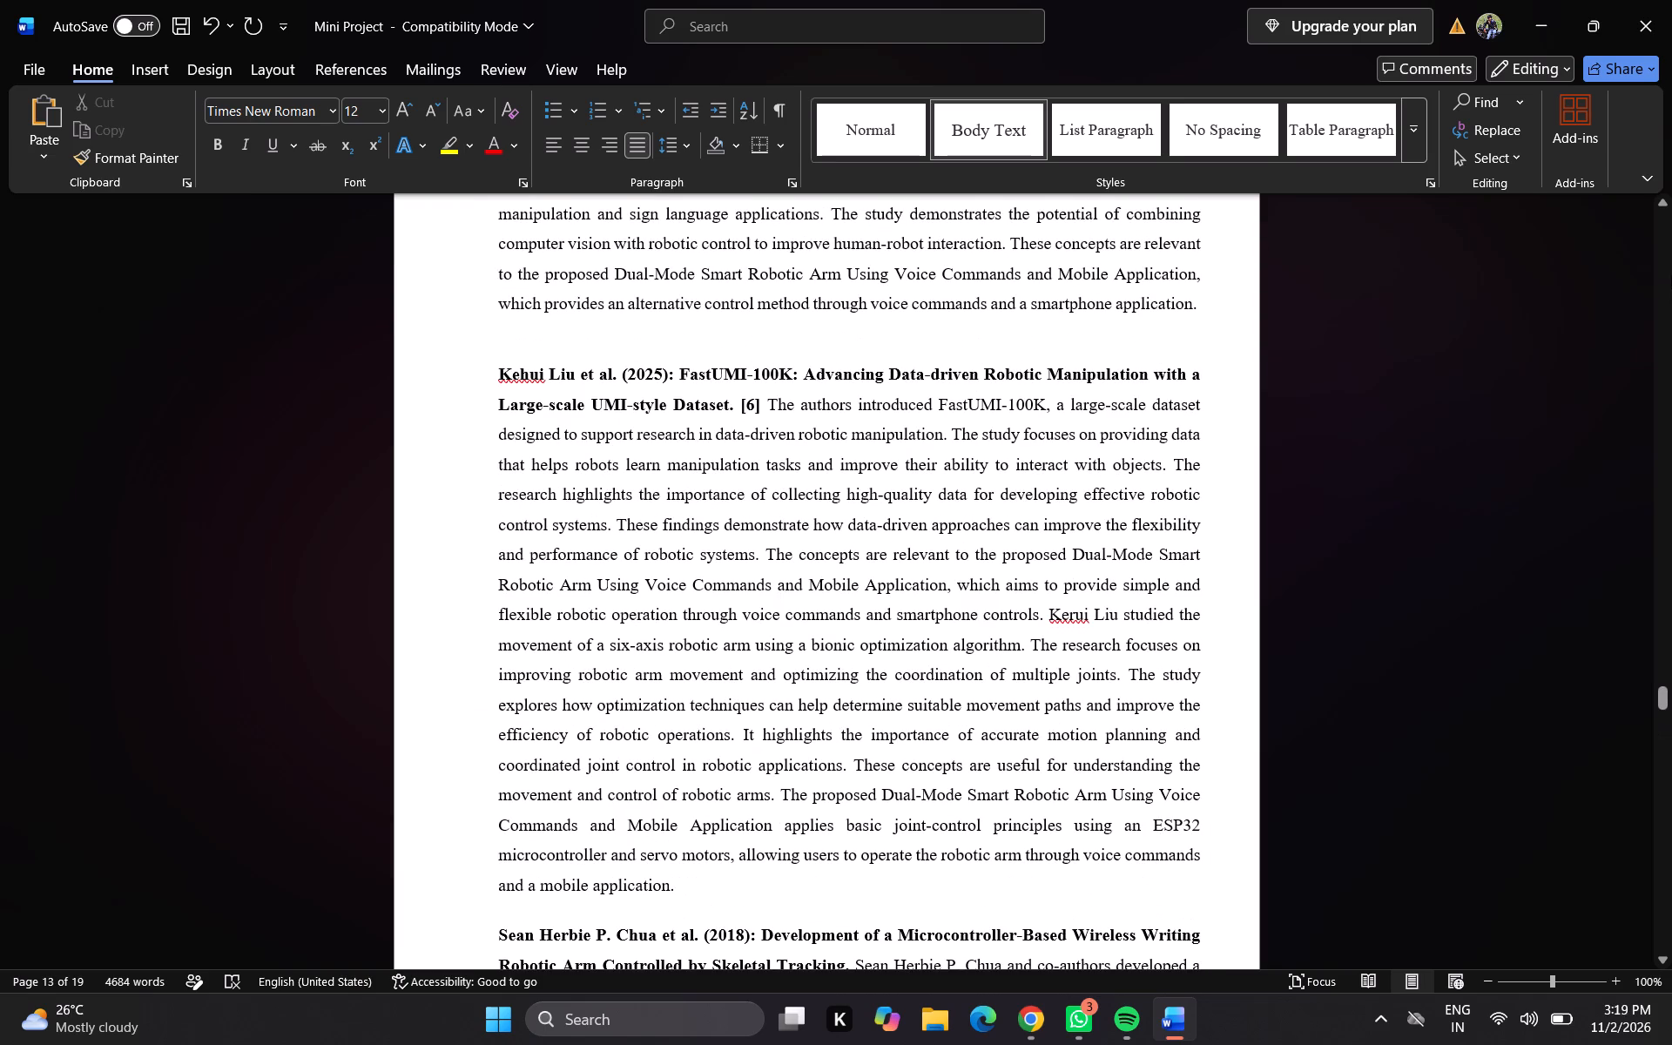
{"action": "left_click", "coordinate": [1662, 276]}
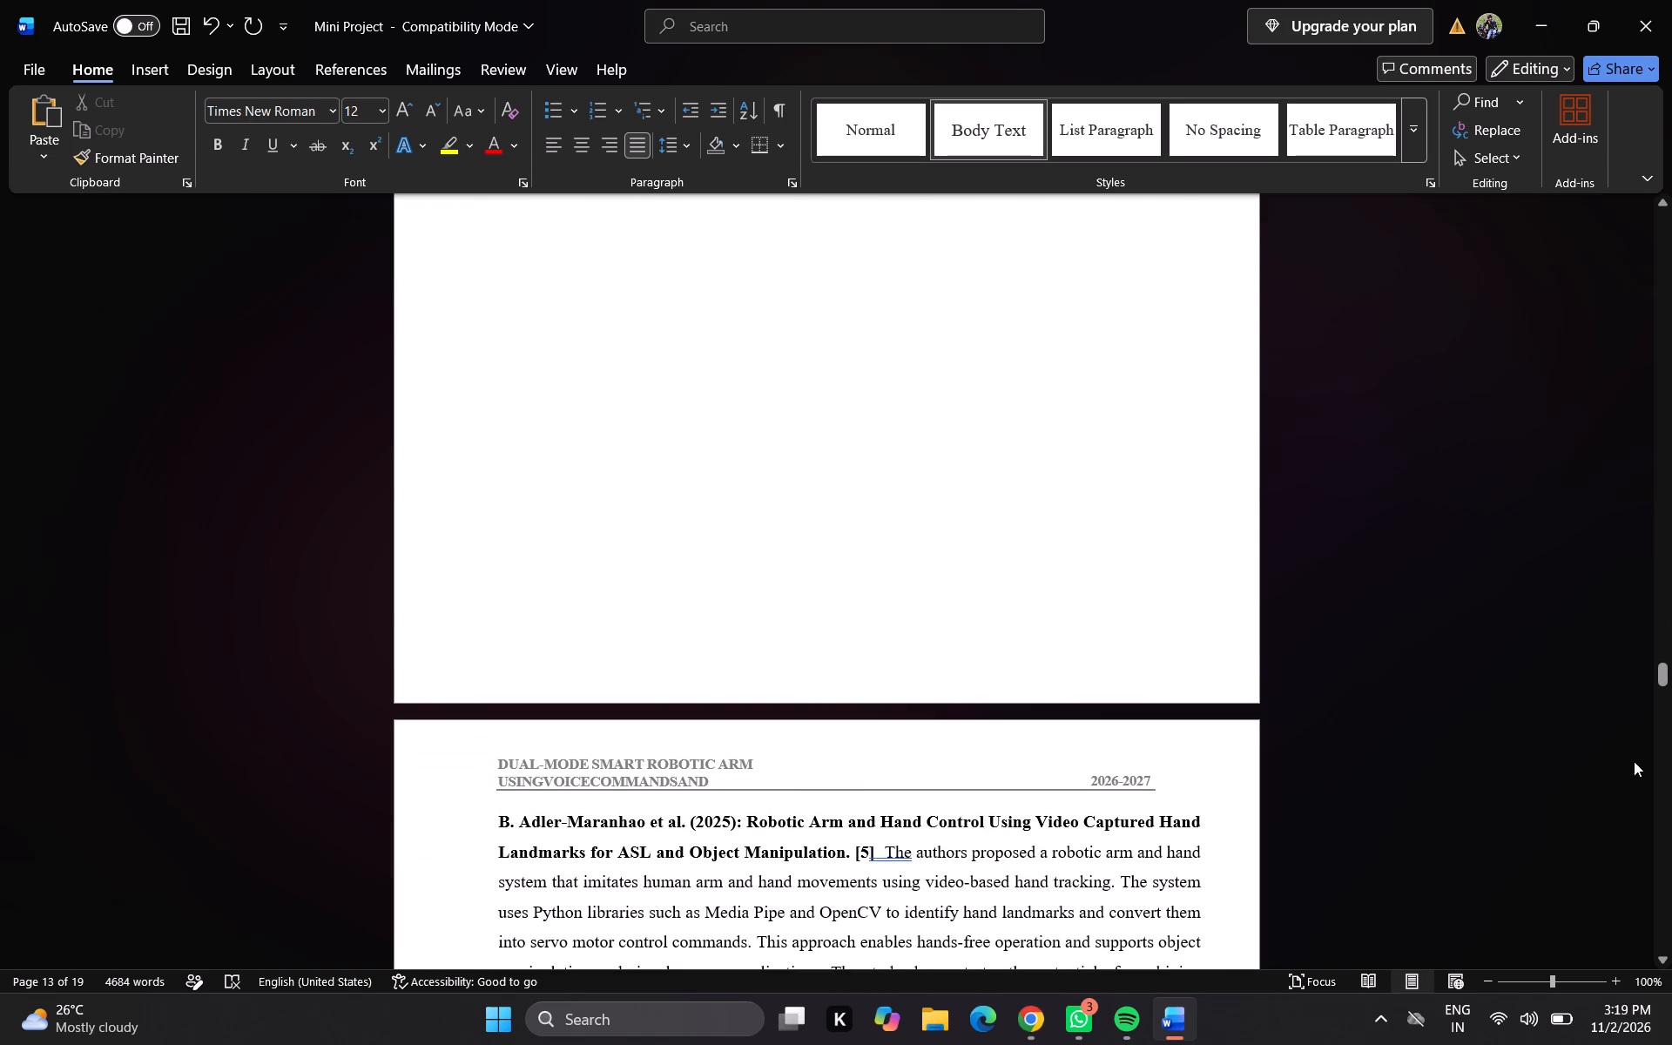
{"action": "left_click", "coordinate": [1666, 957]}
{"action": "left_click", "coordinate": [1666, 957]}
{"action": "double_click", "coordinate": [1666, 957]}
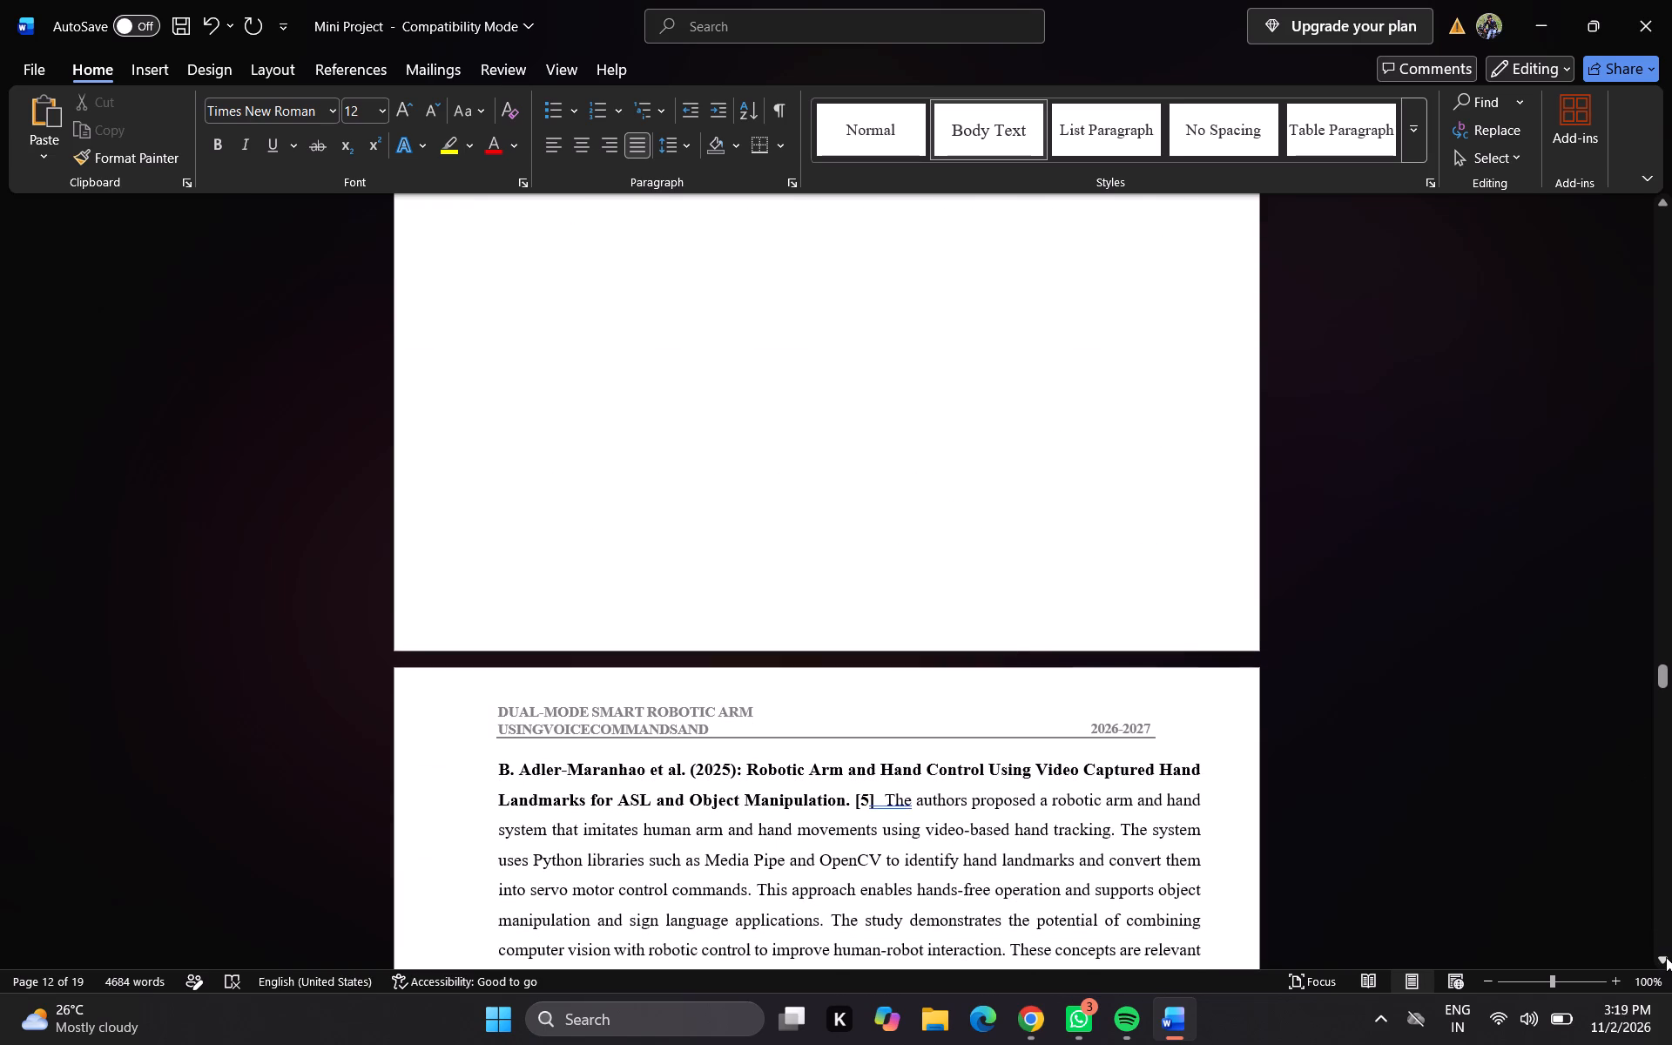
{"action": "triple_click", "coordinate": [1669, 959]}
{"action": "triple_click", "coordinate": [1669, 959]}
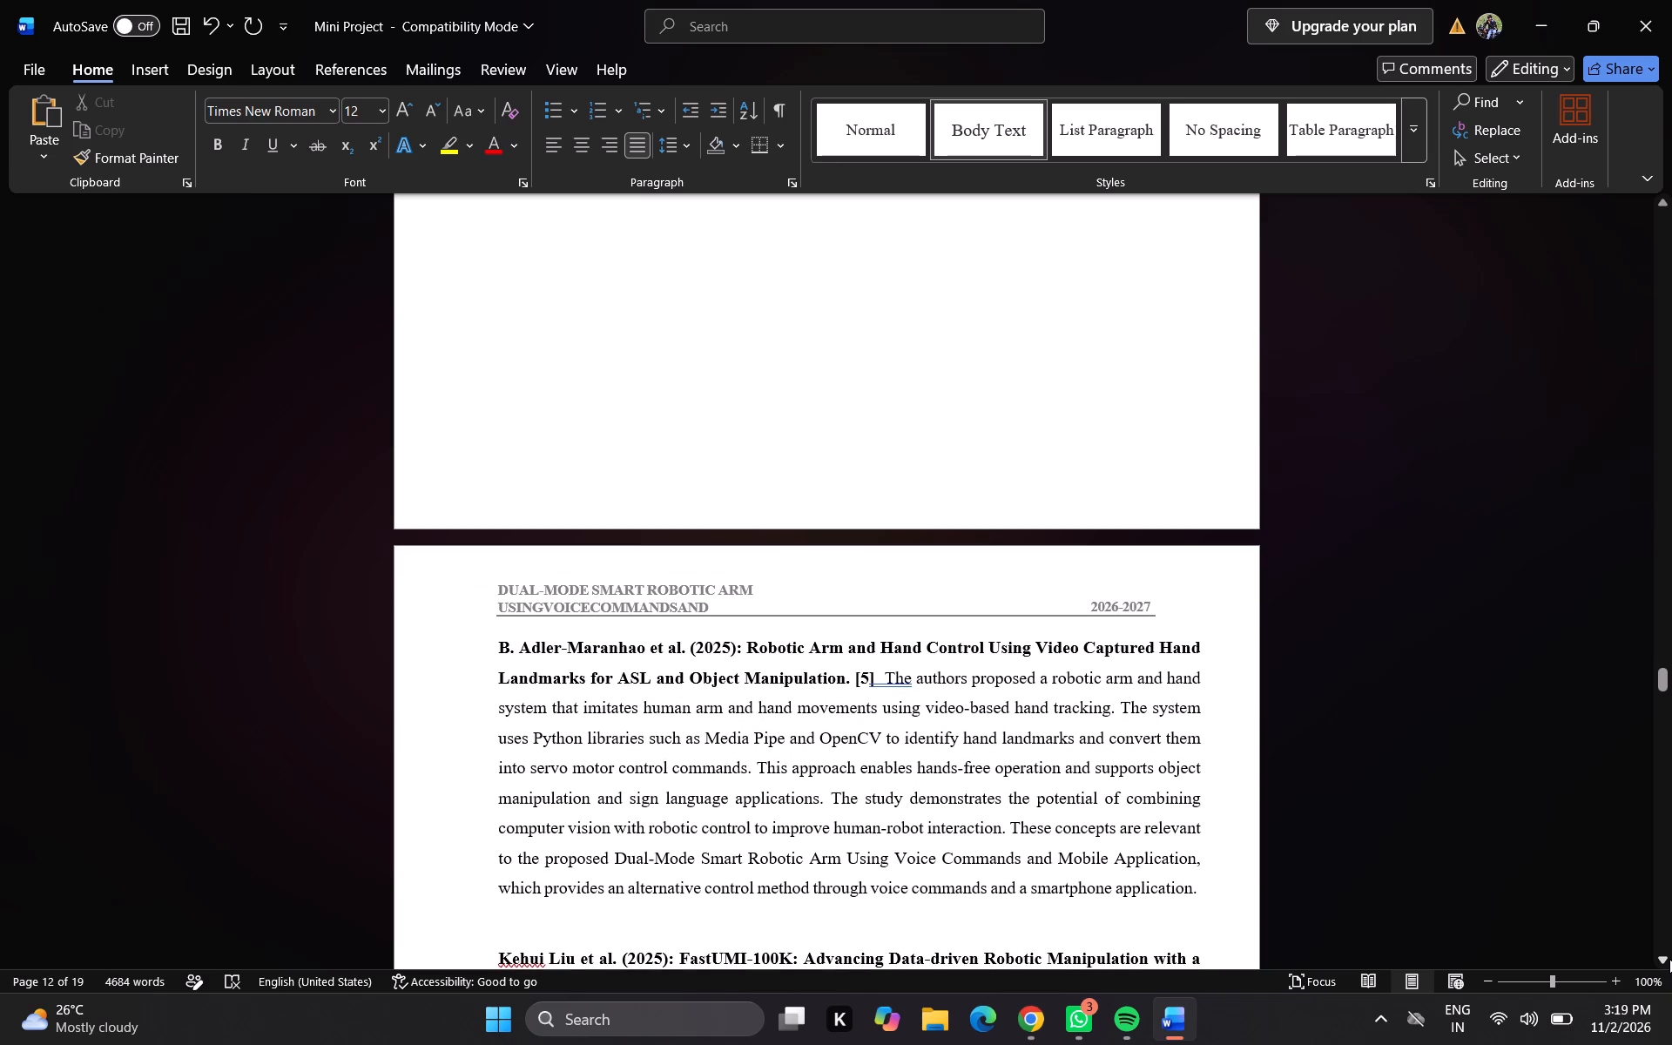
{"action": "left_click", "coordinate": [1669, 959]}
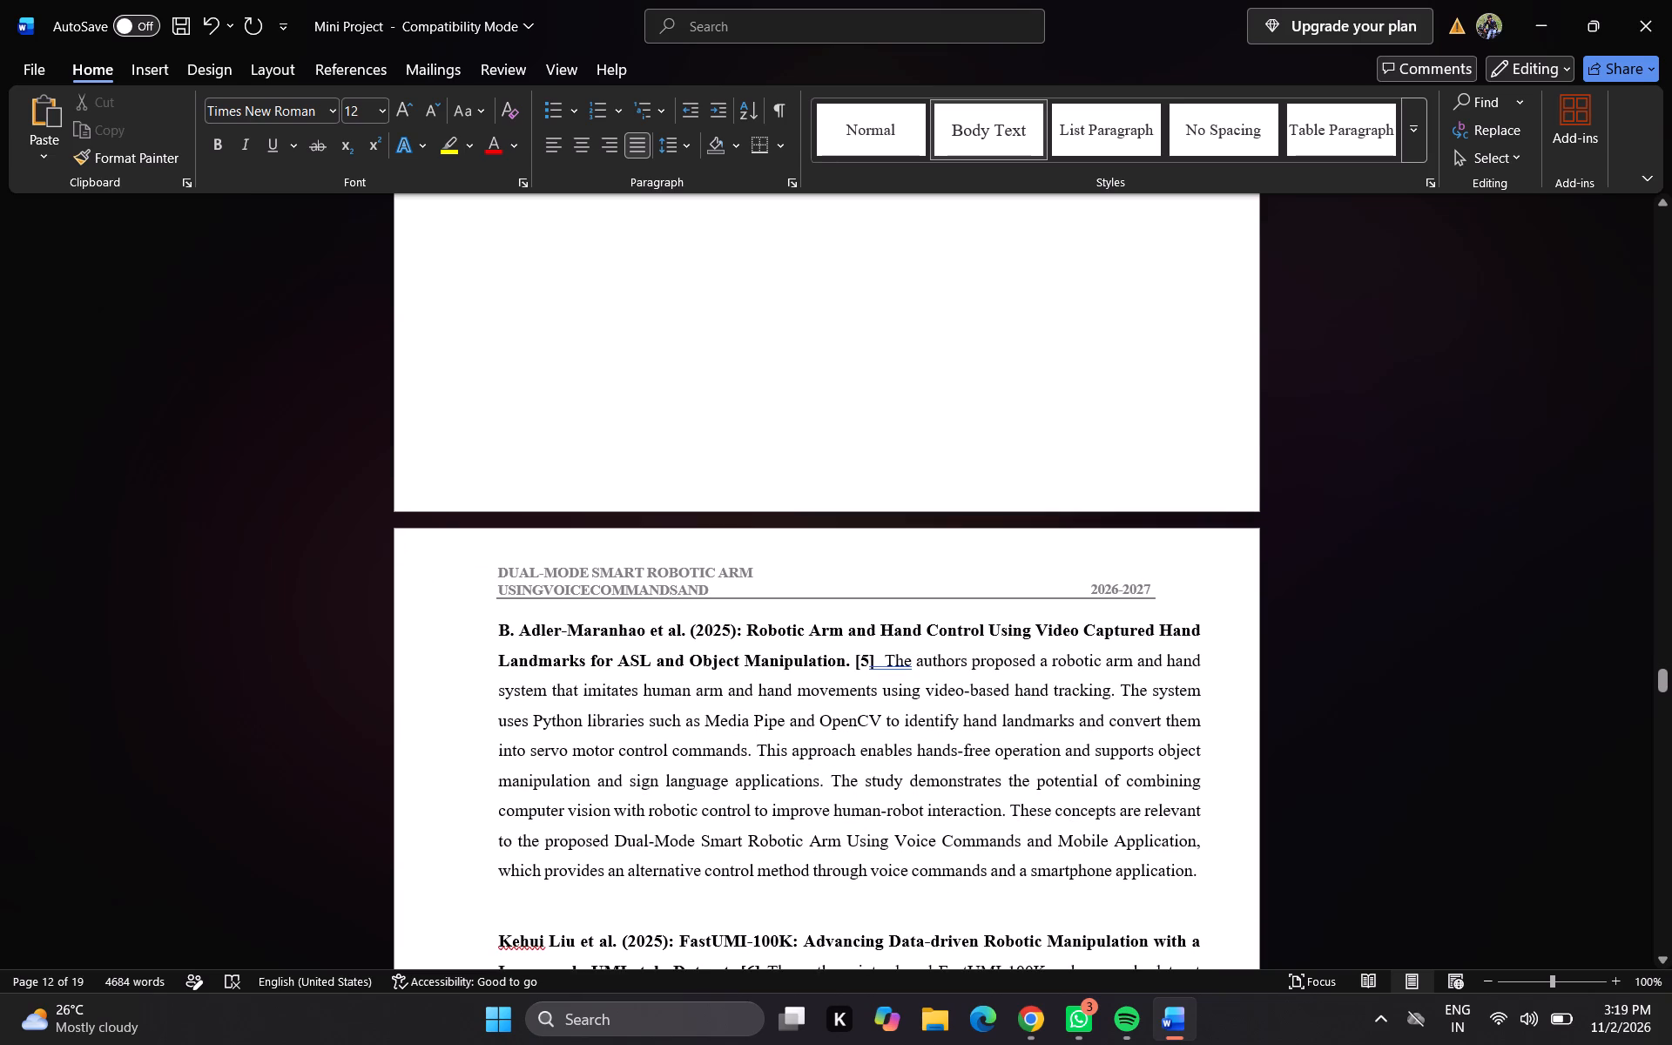
{"action": "left_click_drag", "start_coordinate": [492, 630], "coordinate": [970, 843]}
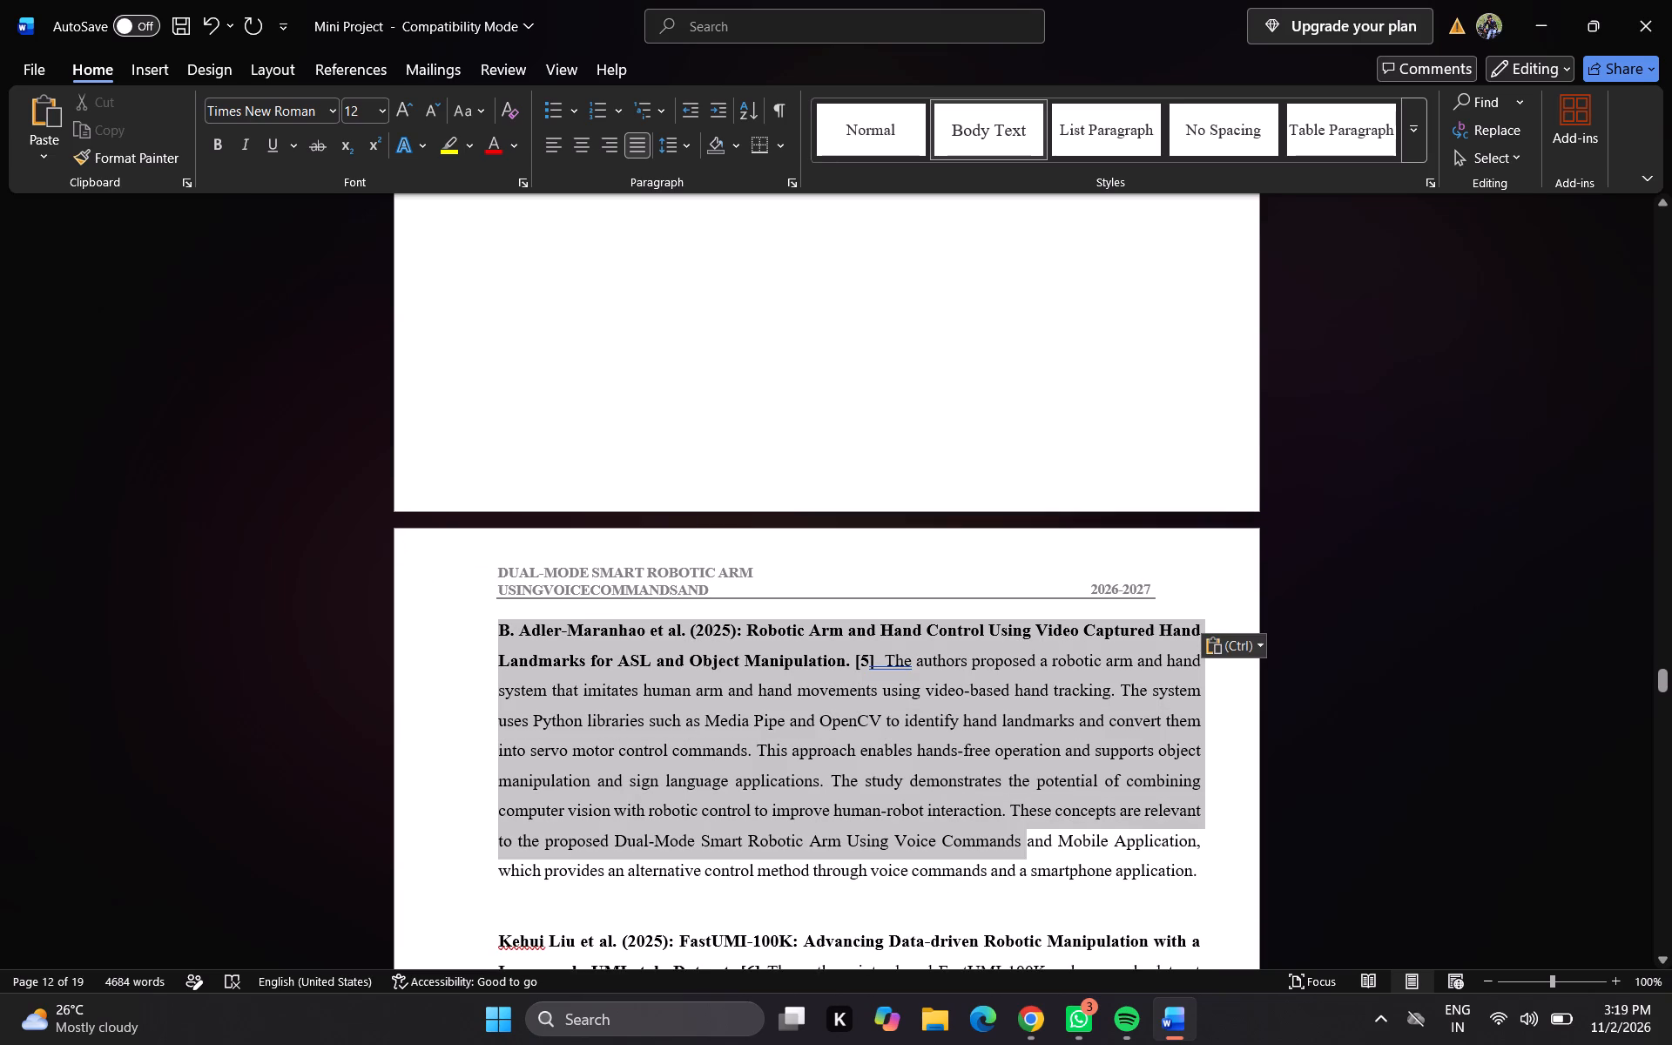
{"action": "left_click_drag", "start_coordinate": [970, 843], "coordinate": [1178, 882]}
{"action": "key", "text": "BackSpace"}
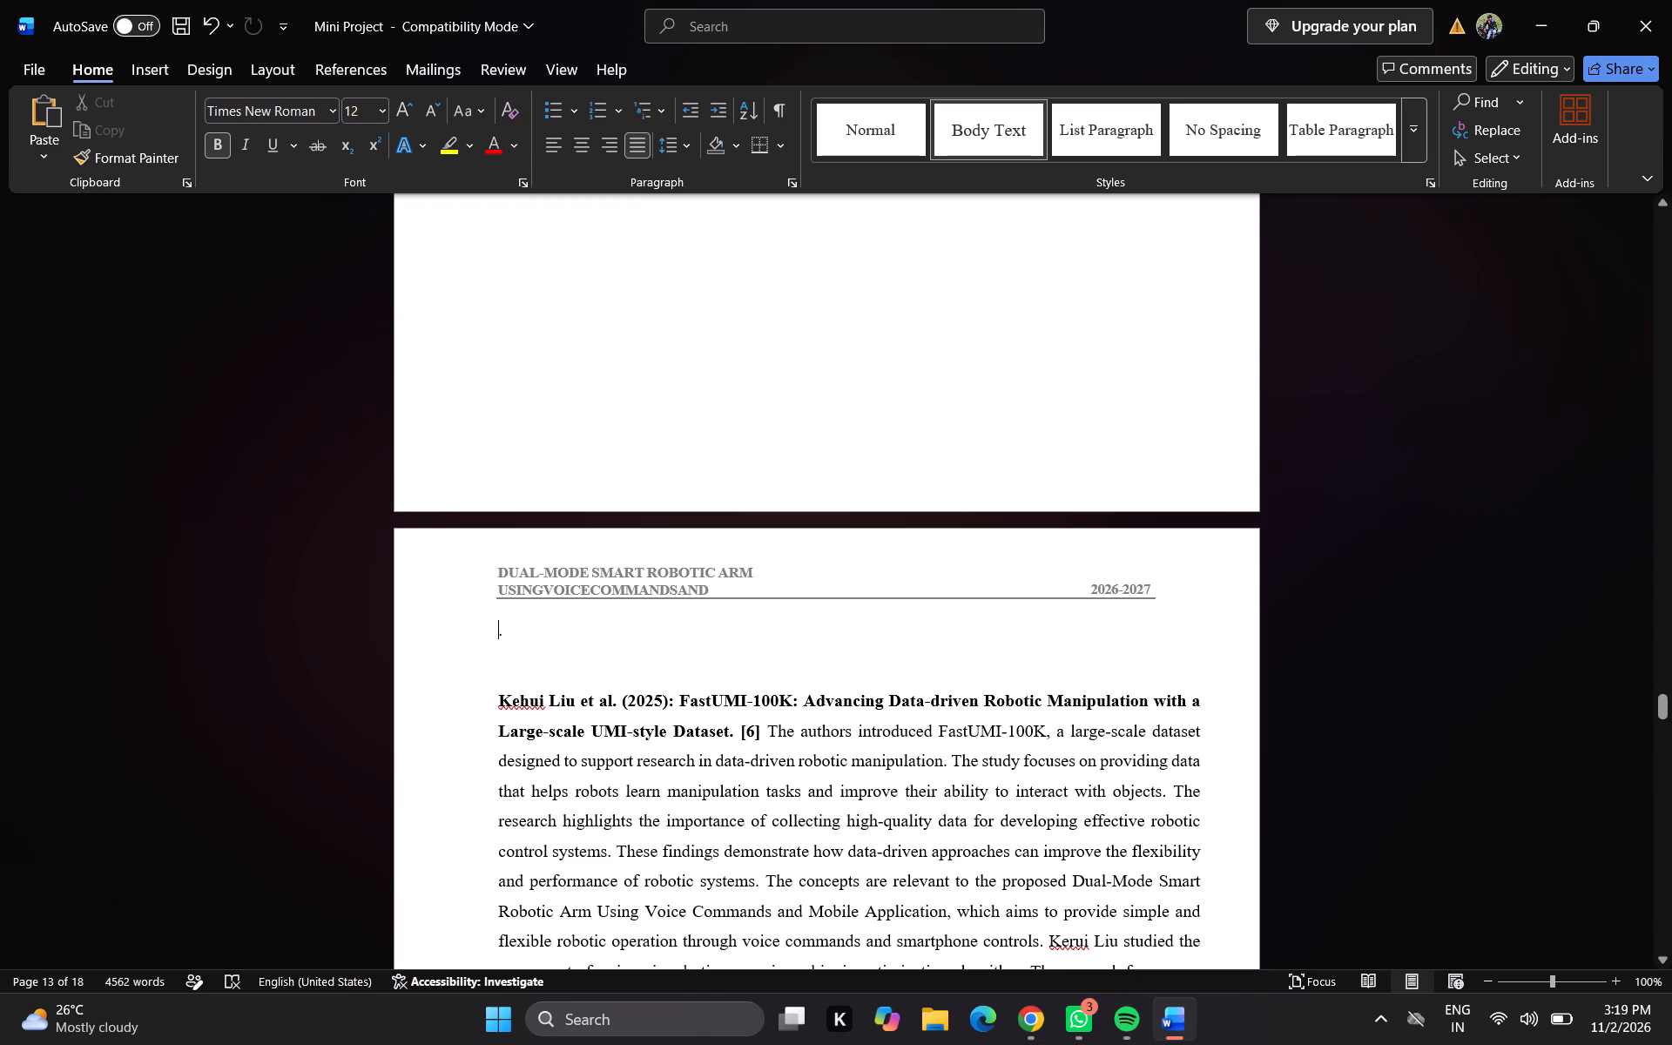
{"action": "left_click", "coordinate": [536, 633]}
{"action": "key", "text": "BackSpace"}
Remove the indent and the empty lines before the FastUMI-100K entry cited as [6].
{"action": "key", "text": "Down"}
{"action": "key", "text": "Down"}
{"action": "key", "text": "Down"}
{"action": "key", "text": "BackSpace"}
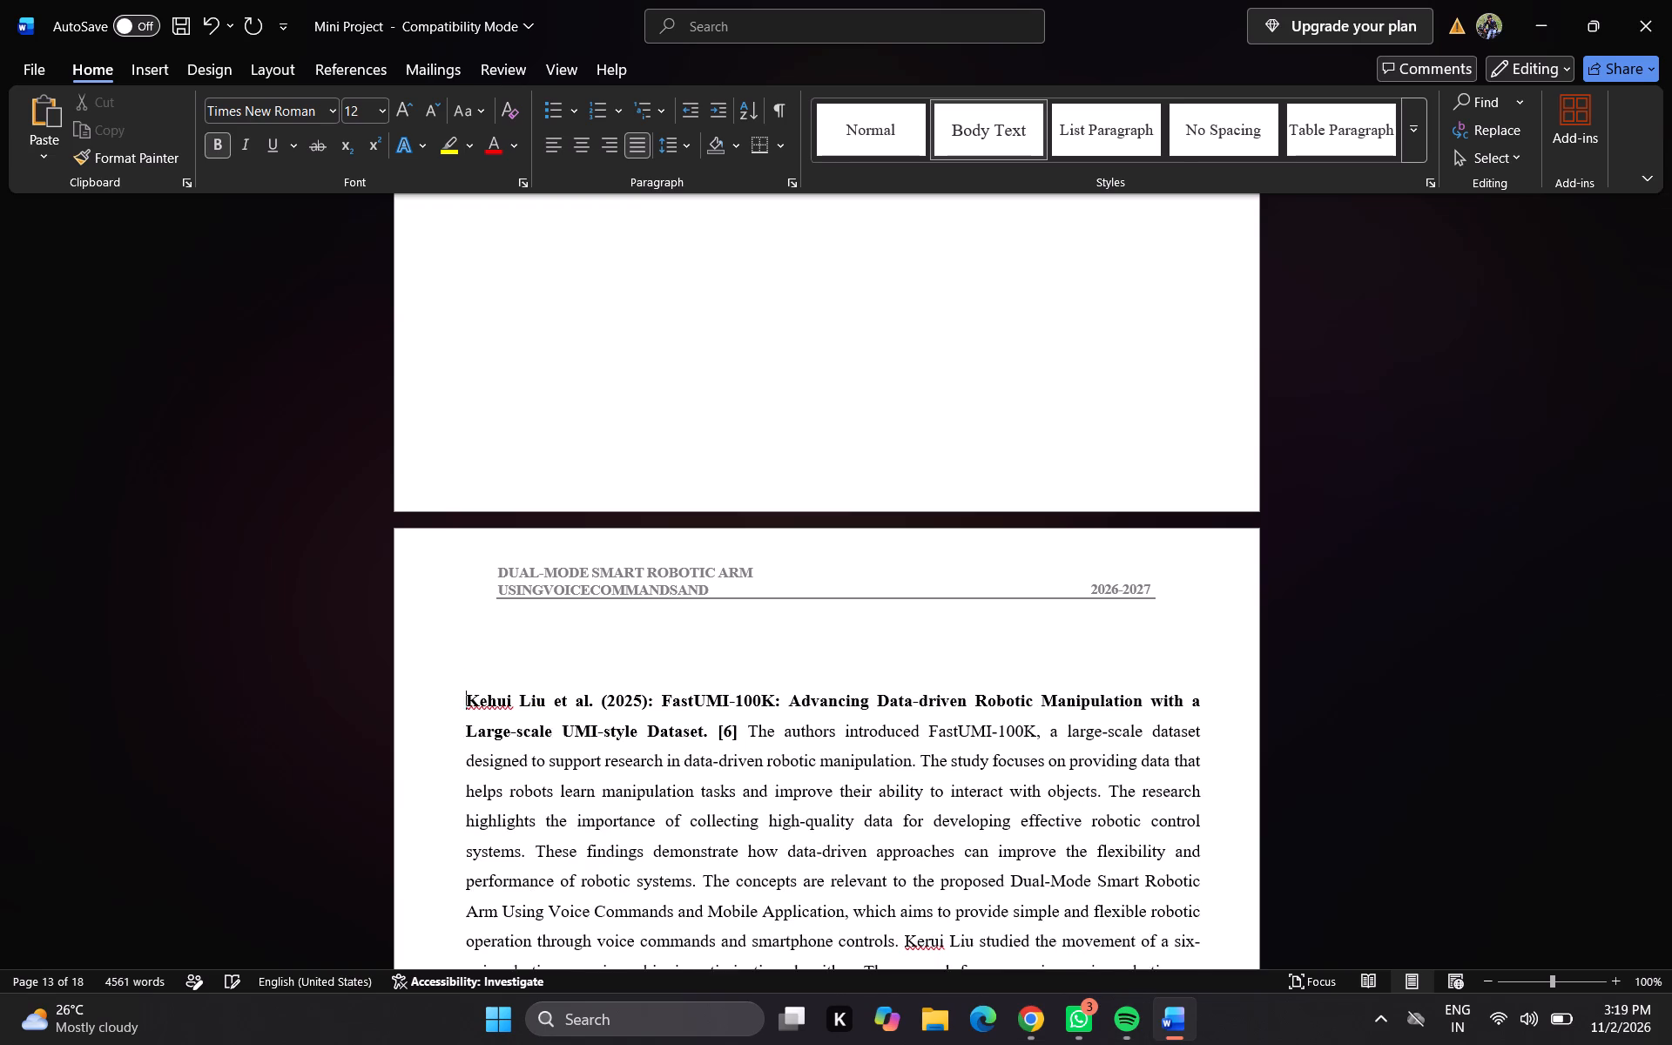
{"action": "key", "text": "BackSpace"}
{"action": "key", "text": "BackSpace"}
{"action": "key", "text": "BackSpace"}
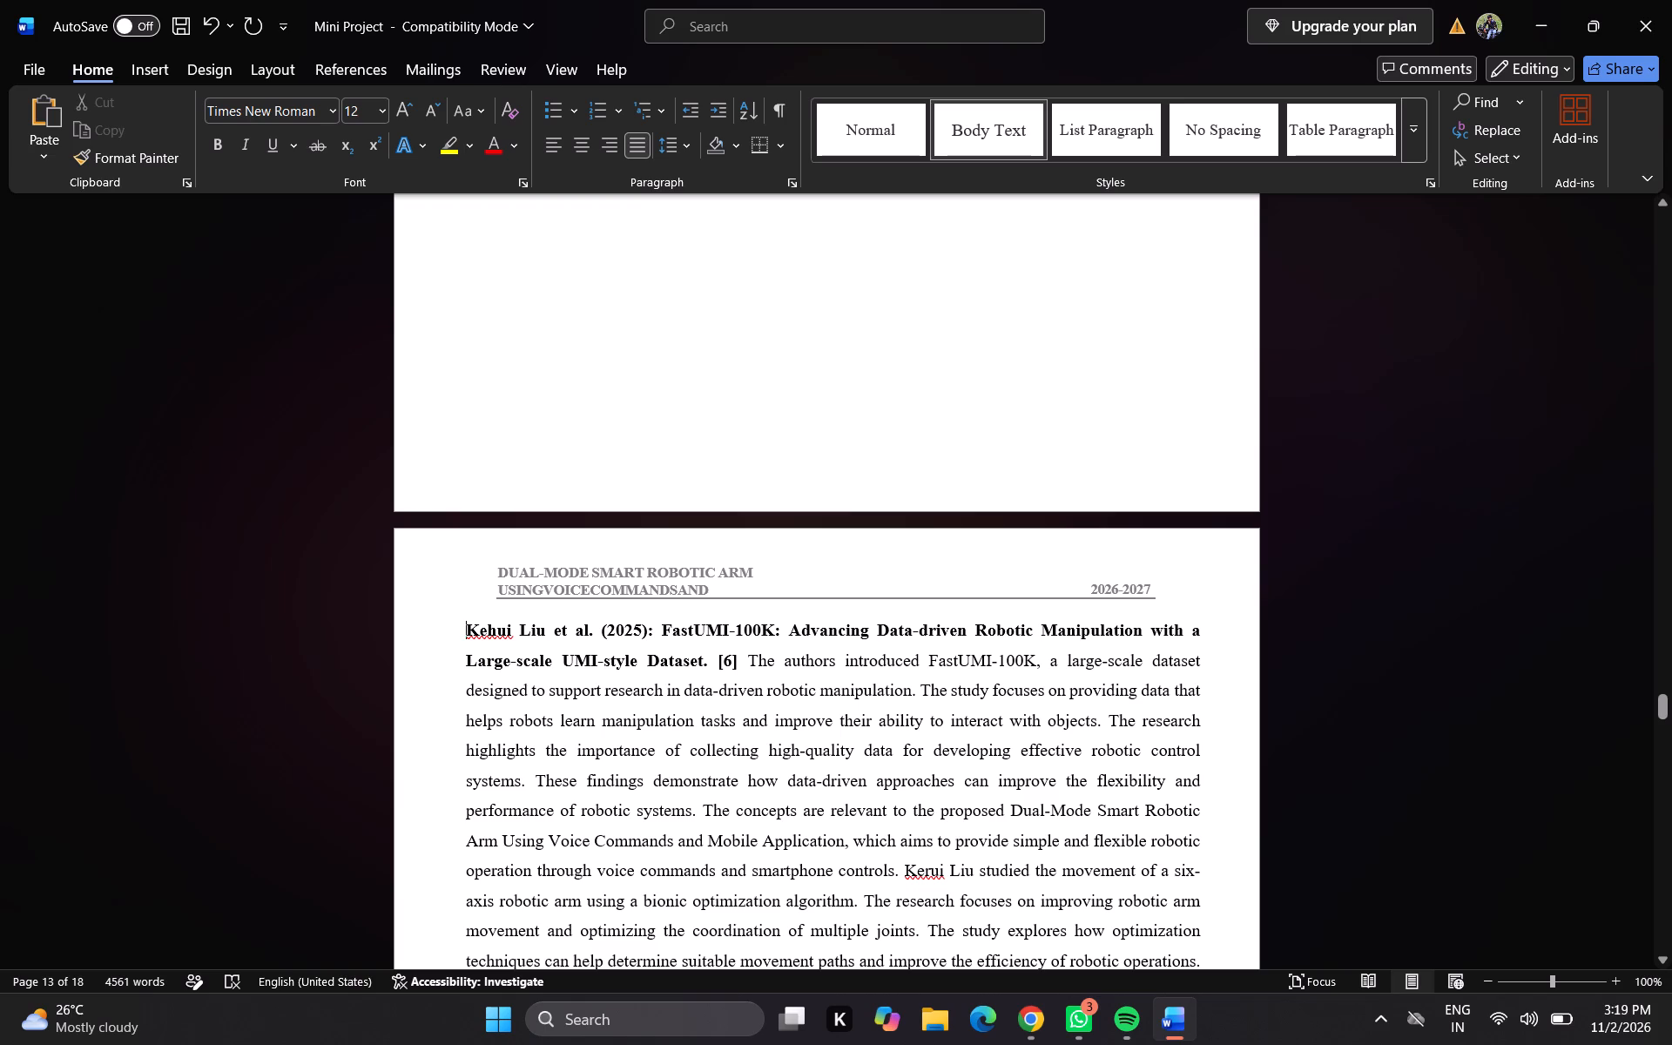
Copy the whole FastUMI-100K entry [6] onto a new line below the Robotic Arm and Hand Control entry [5] on the preceding page.
{"action": "left_click_drag", "start_coordinate": [459, 629], "coordinate": [956, 1025]}
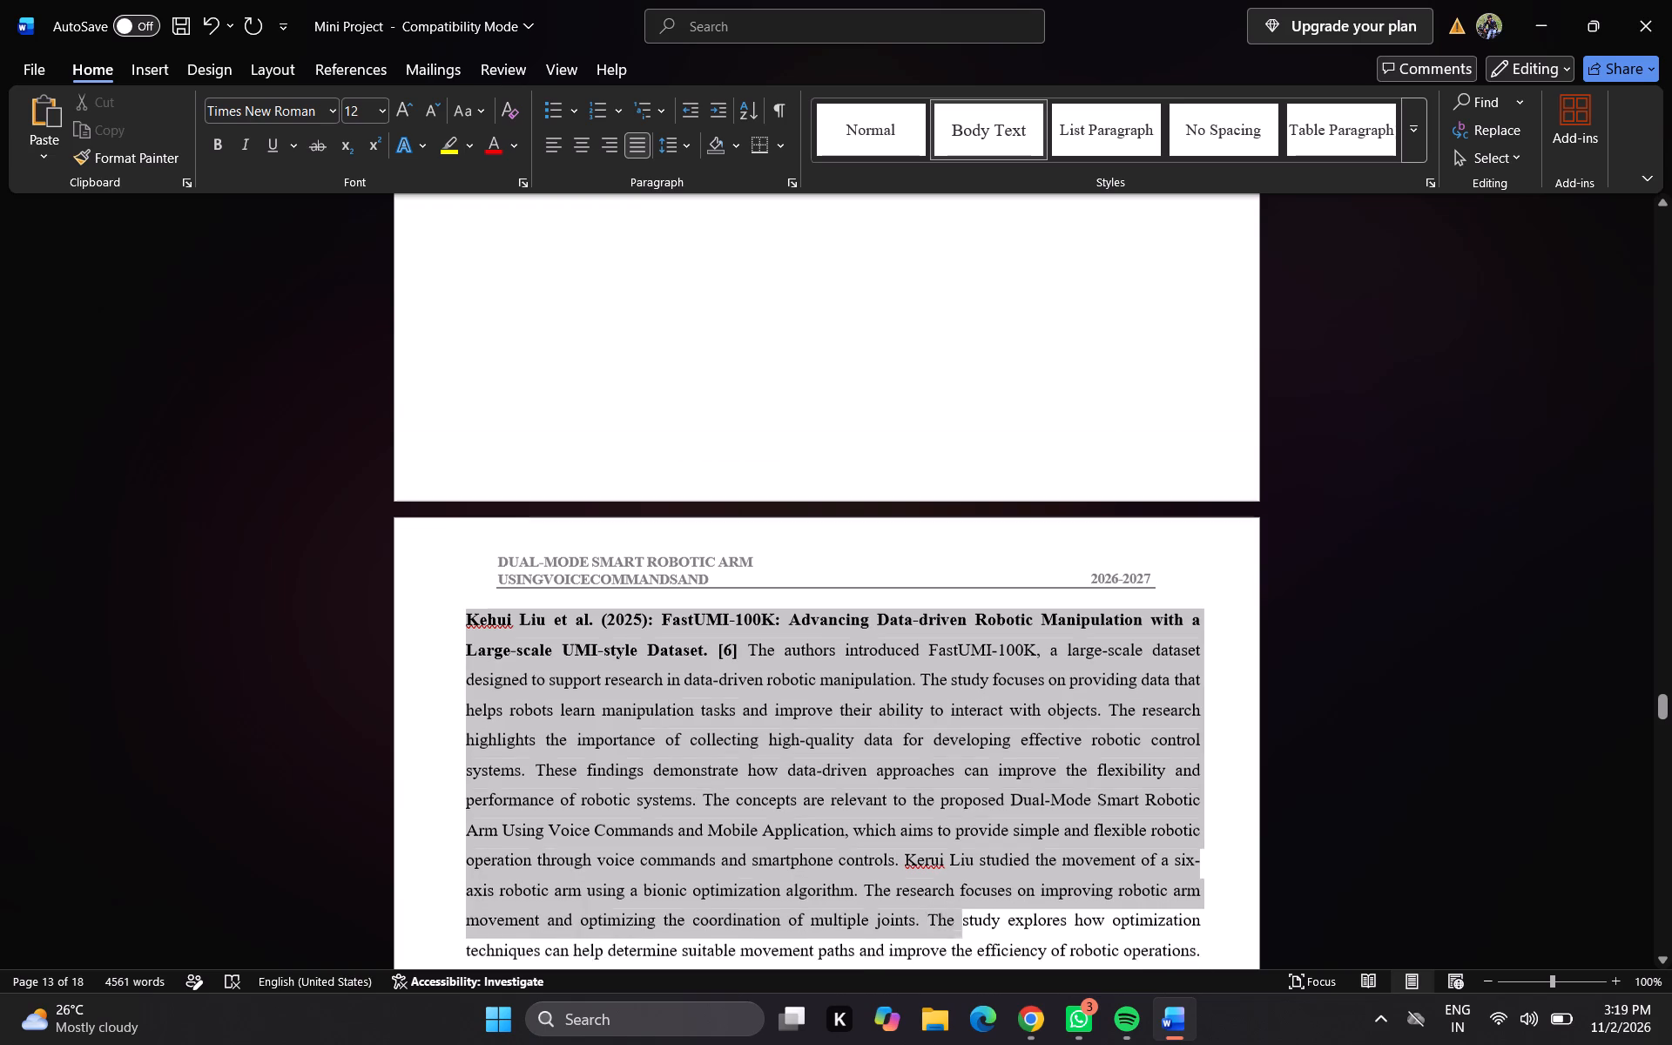
{"action": "left_click_drag", "start_coordinate": [956, 1025], "coordinate": [908, 518]}
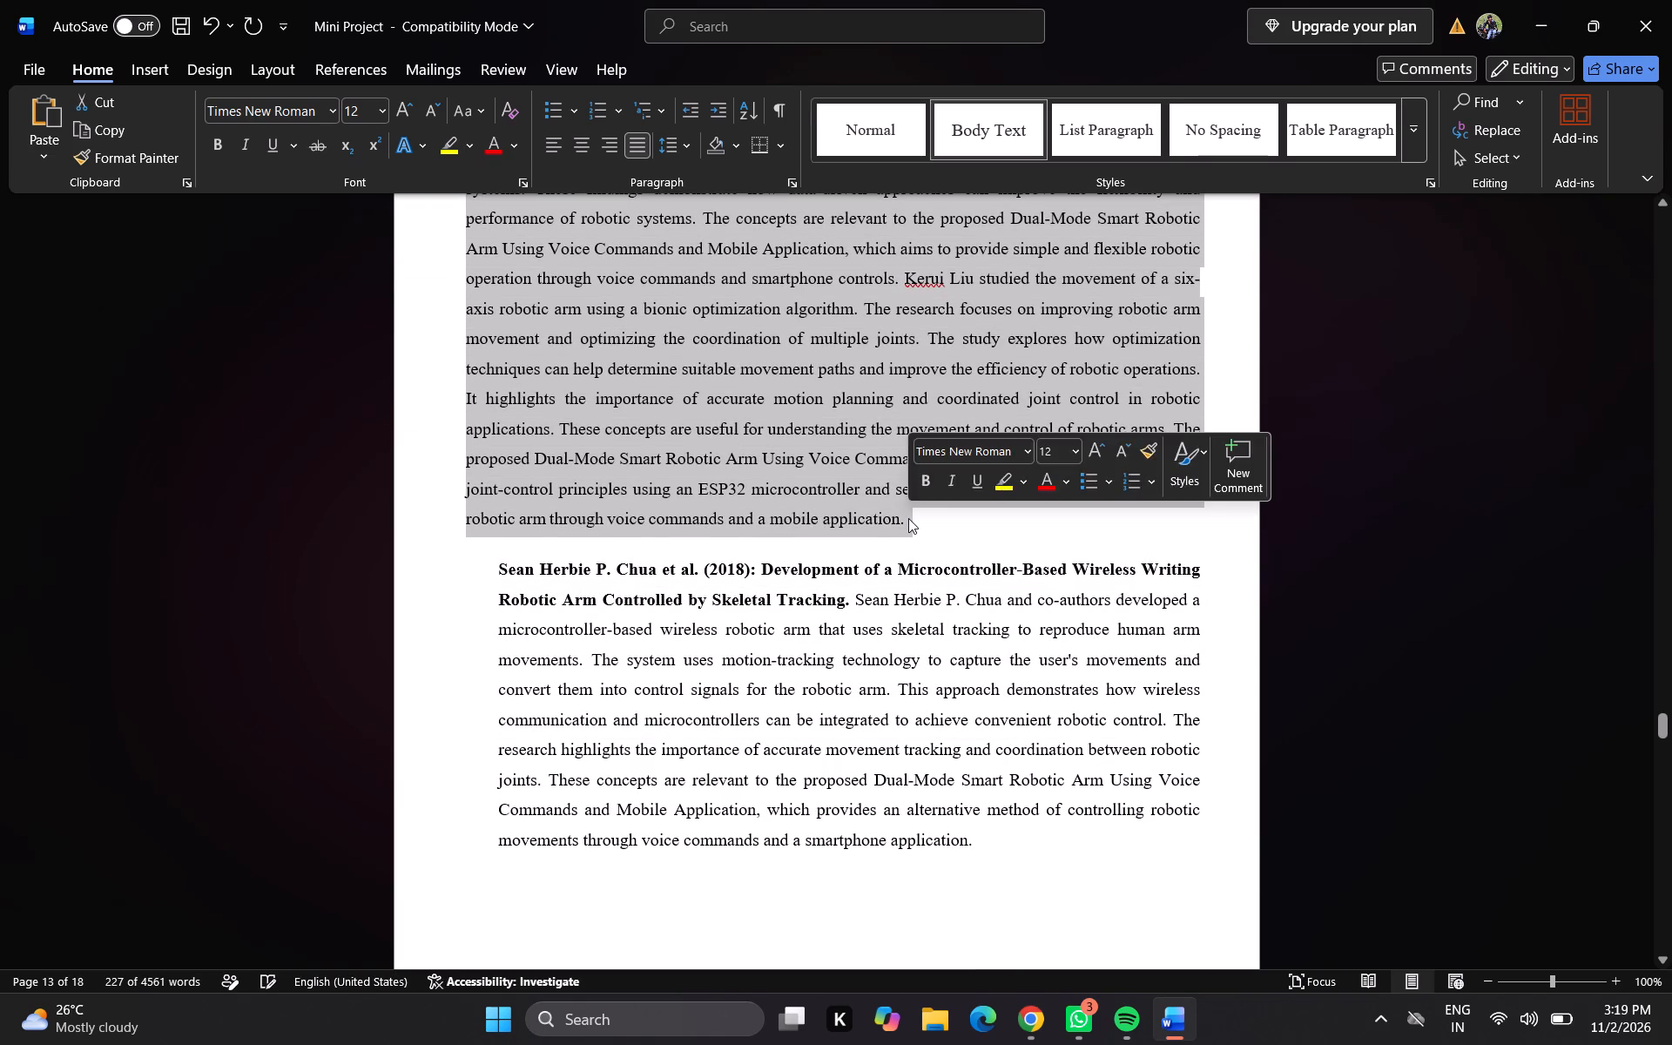
{"action": "key", "text": "ctrl+c"}
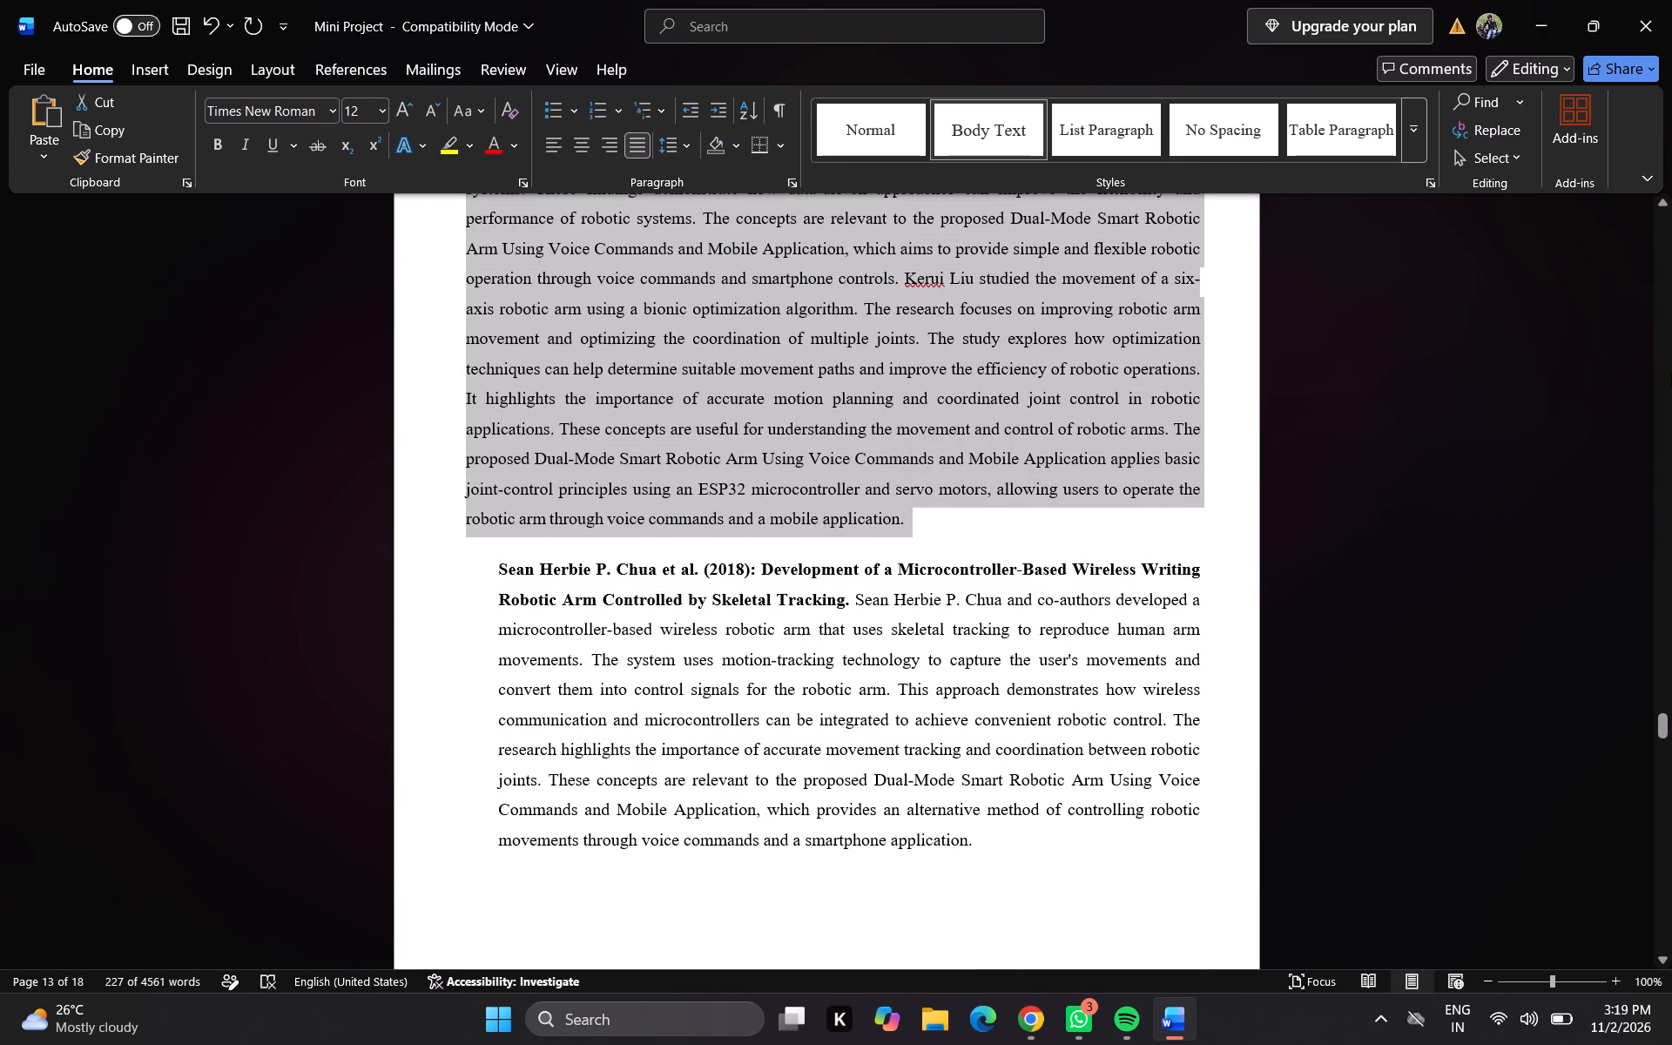
{"action": "left_click", "coordinate": [1671, 373]}
{"action": "left_click", "coordinate": [1671, 373]}
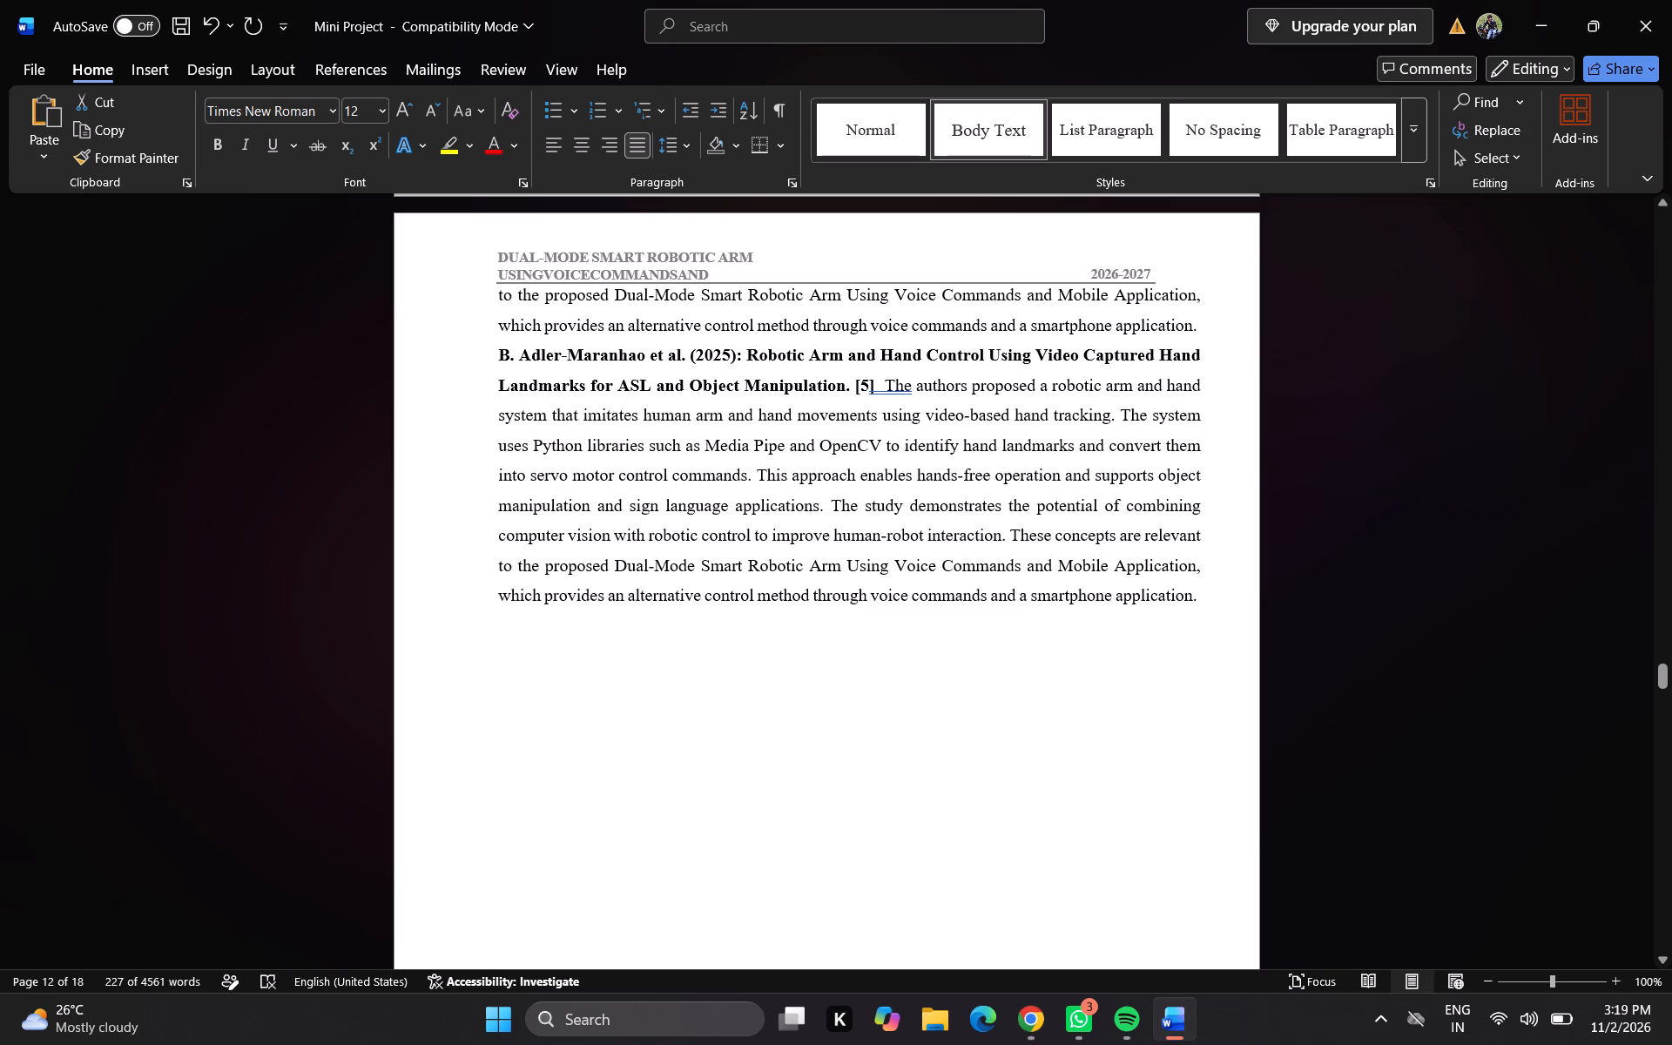
{"action": "left_click", "coordinate": [1218, 603]}
{"action": "key", "text": "Return"}
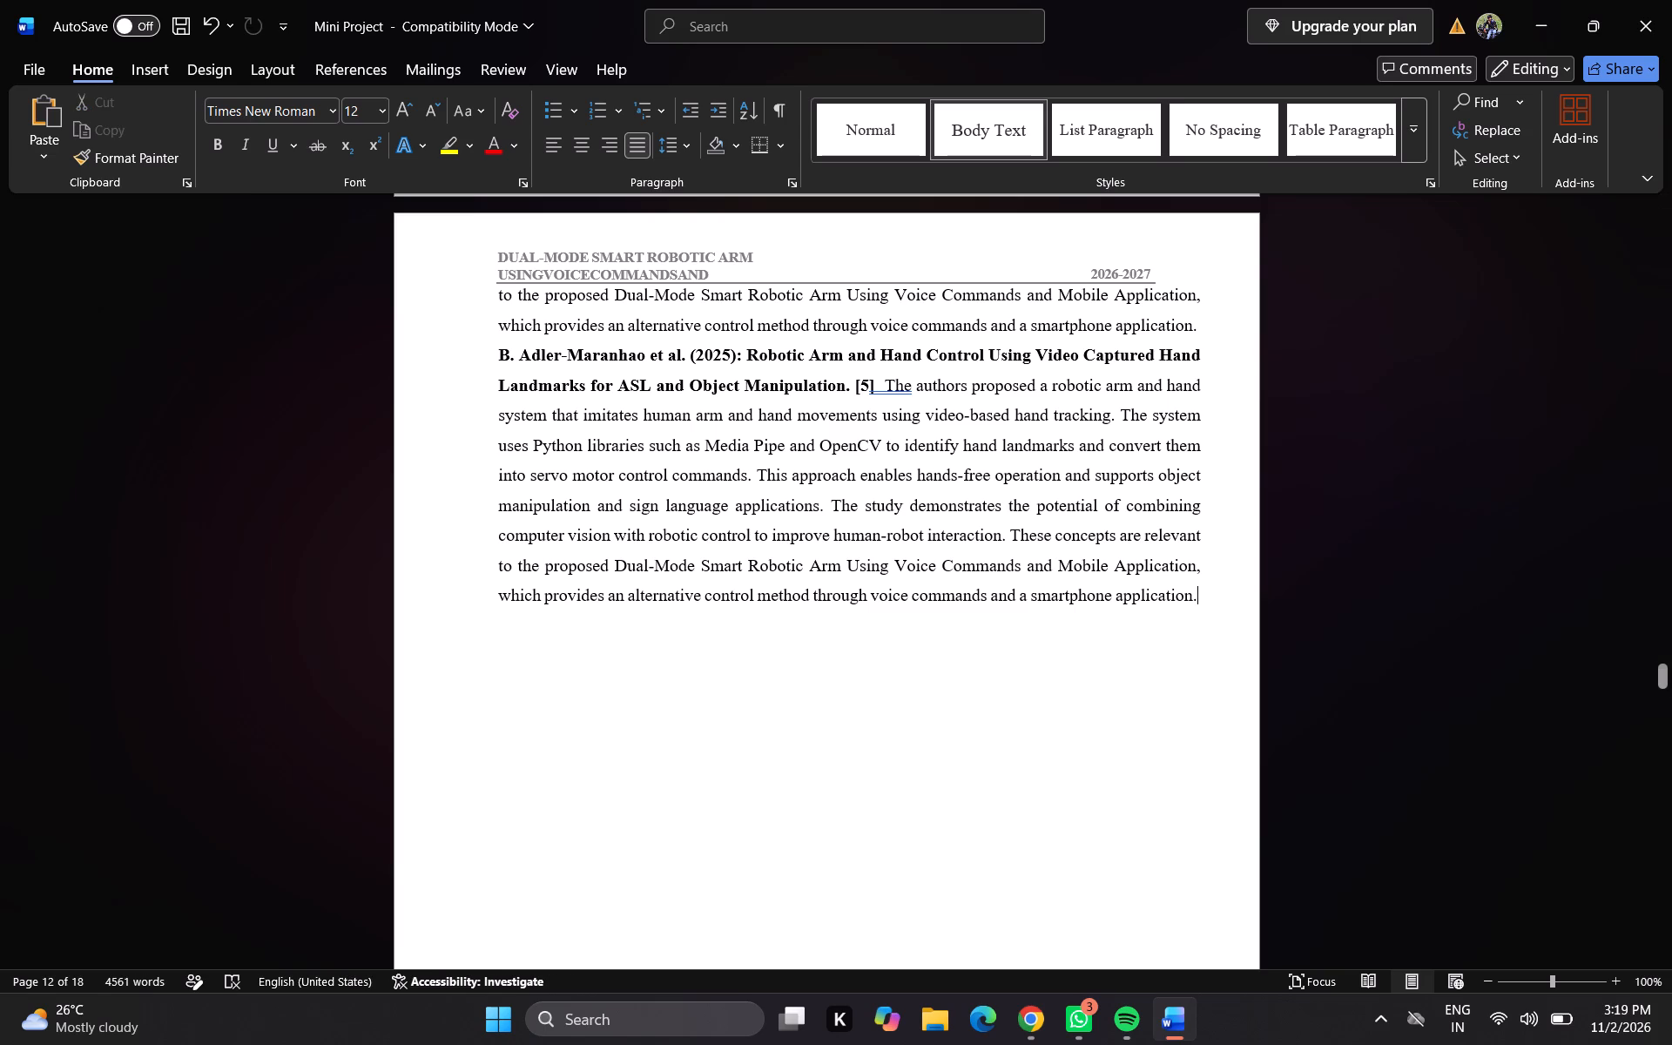
{"action": "key", "text": "ctrl+v"}
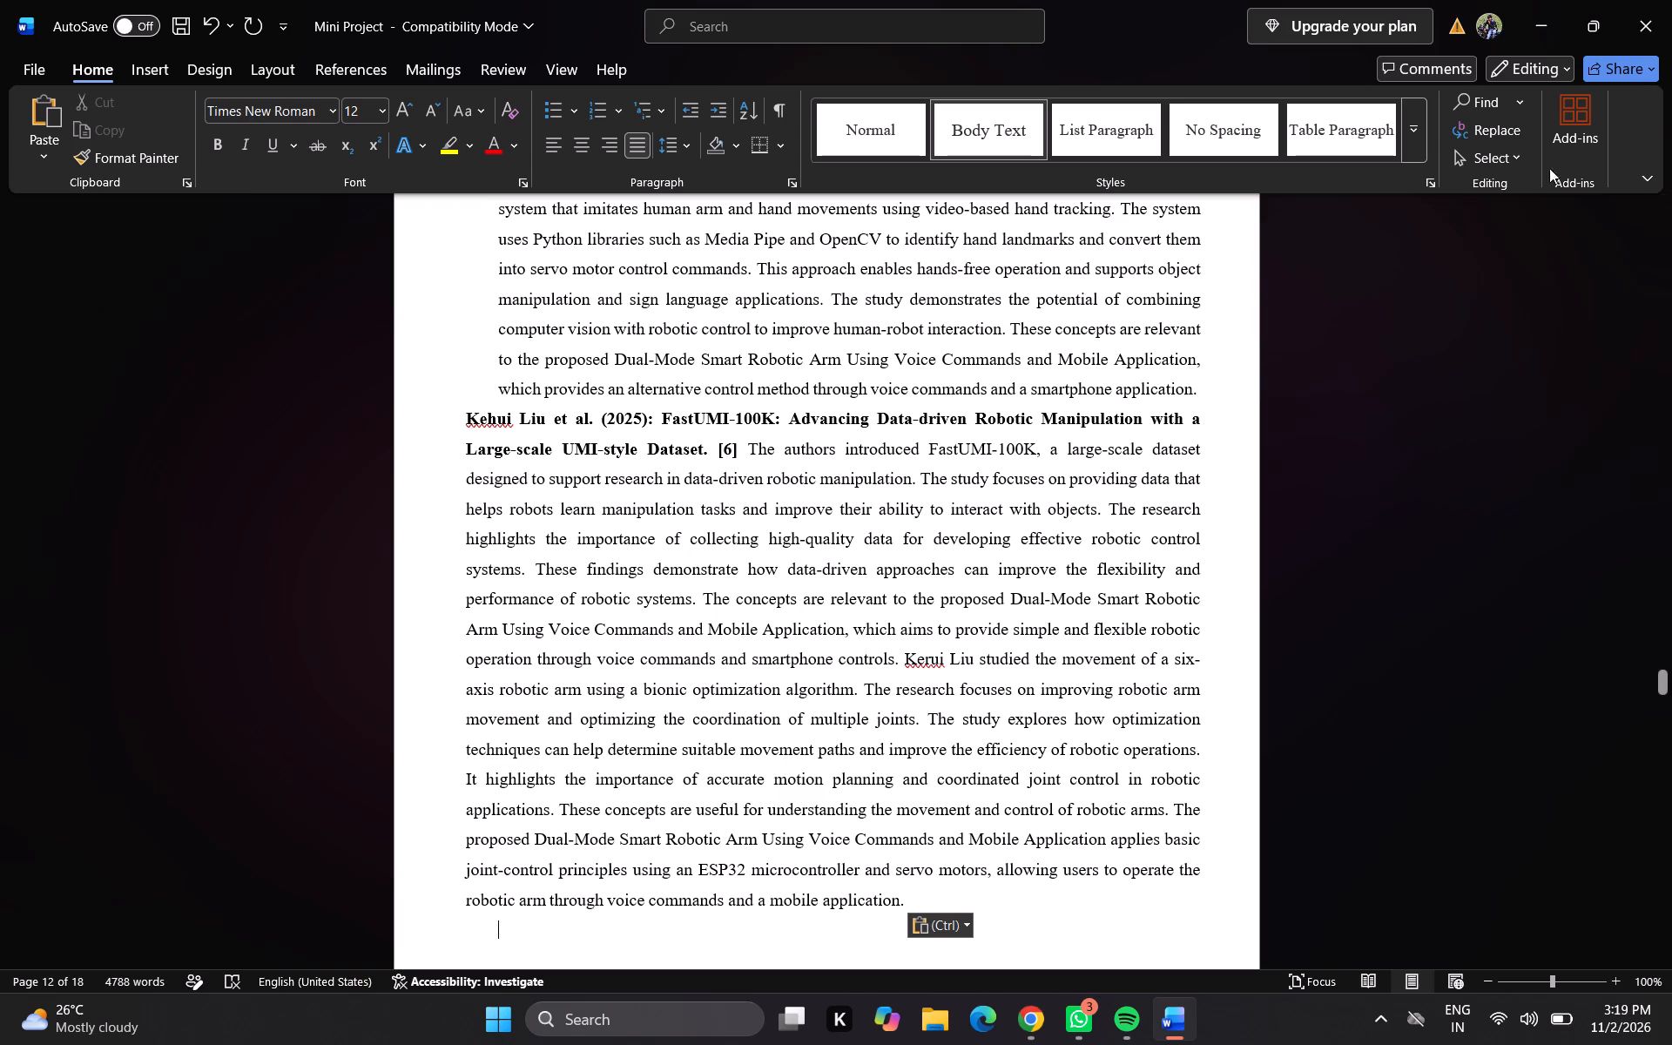
Indent all lines of the pasted FastUMI-100K entry [6] to align with the Robotic Arm and Hand Control entry above it.
{"action": "key", "text": "ctrl+minus"}
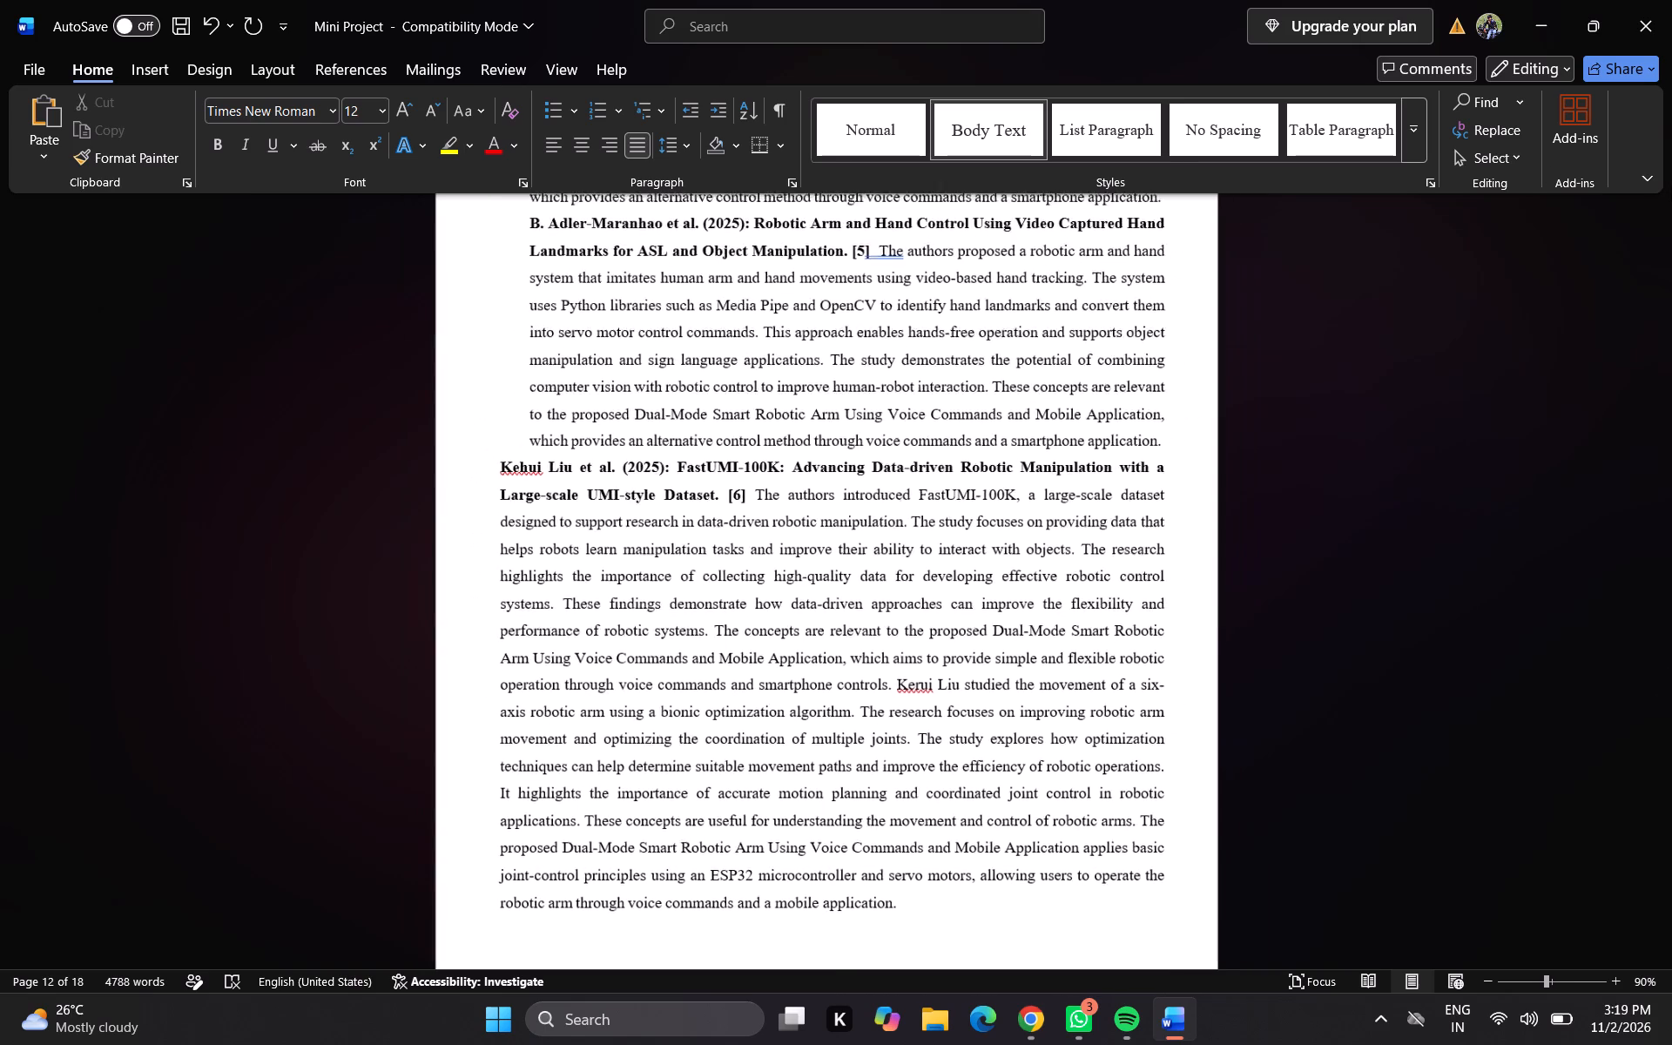
{"action": "key", "text": "ctrl+minus"}
{"action": "key", "text": "ctrl+equal"}
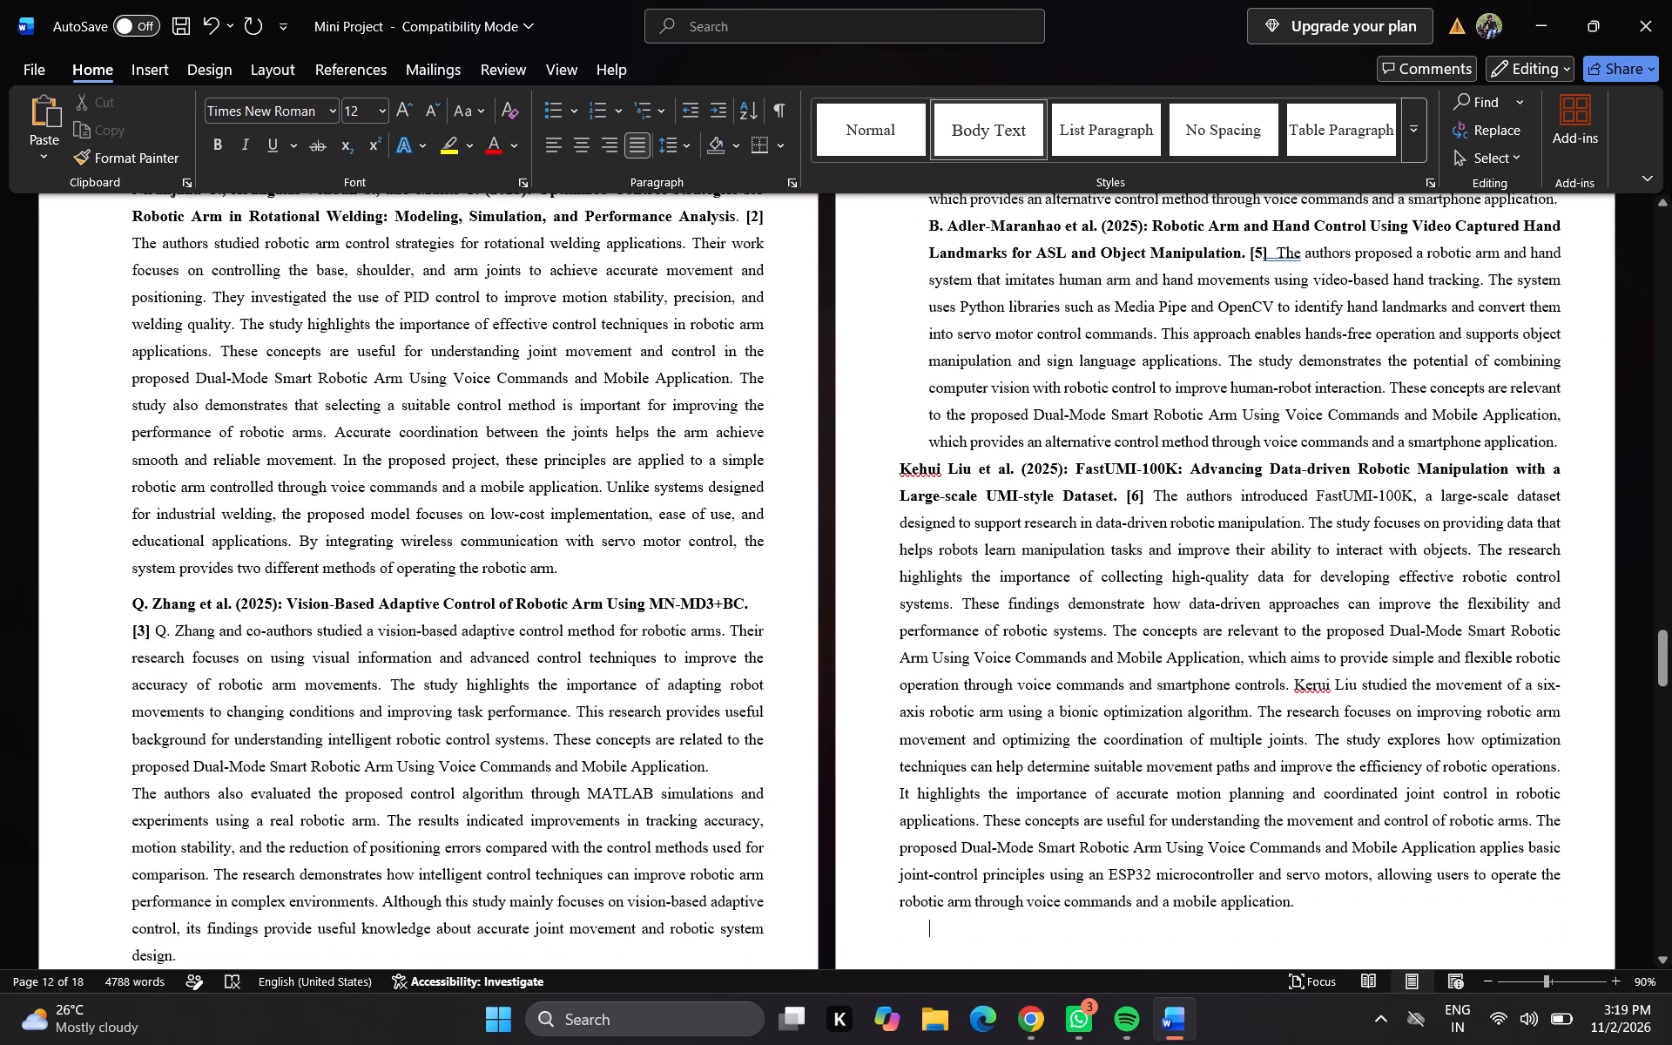
{"action": "key", "text": "ctrl+equal"}
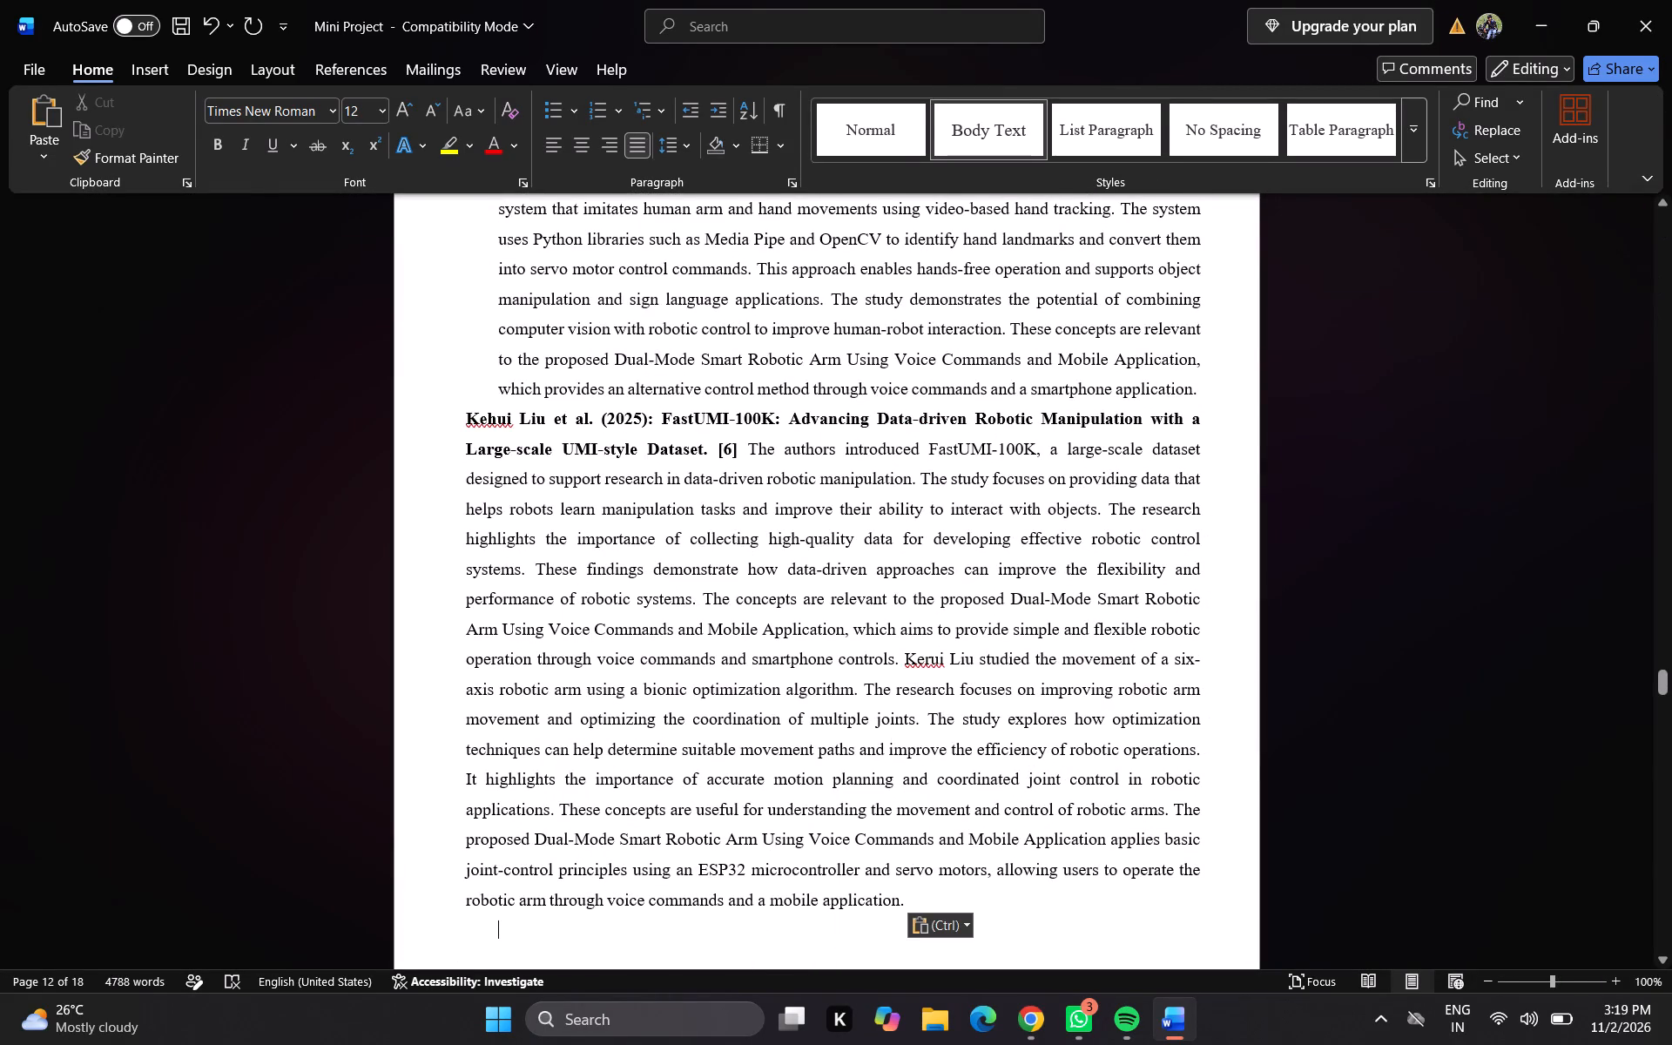
{"action": "left_click", "coordinate": [459, 426]}
{"action": "key", "text": "Tab"}
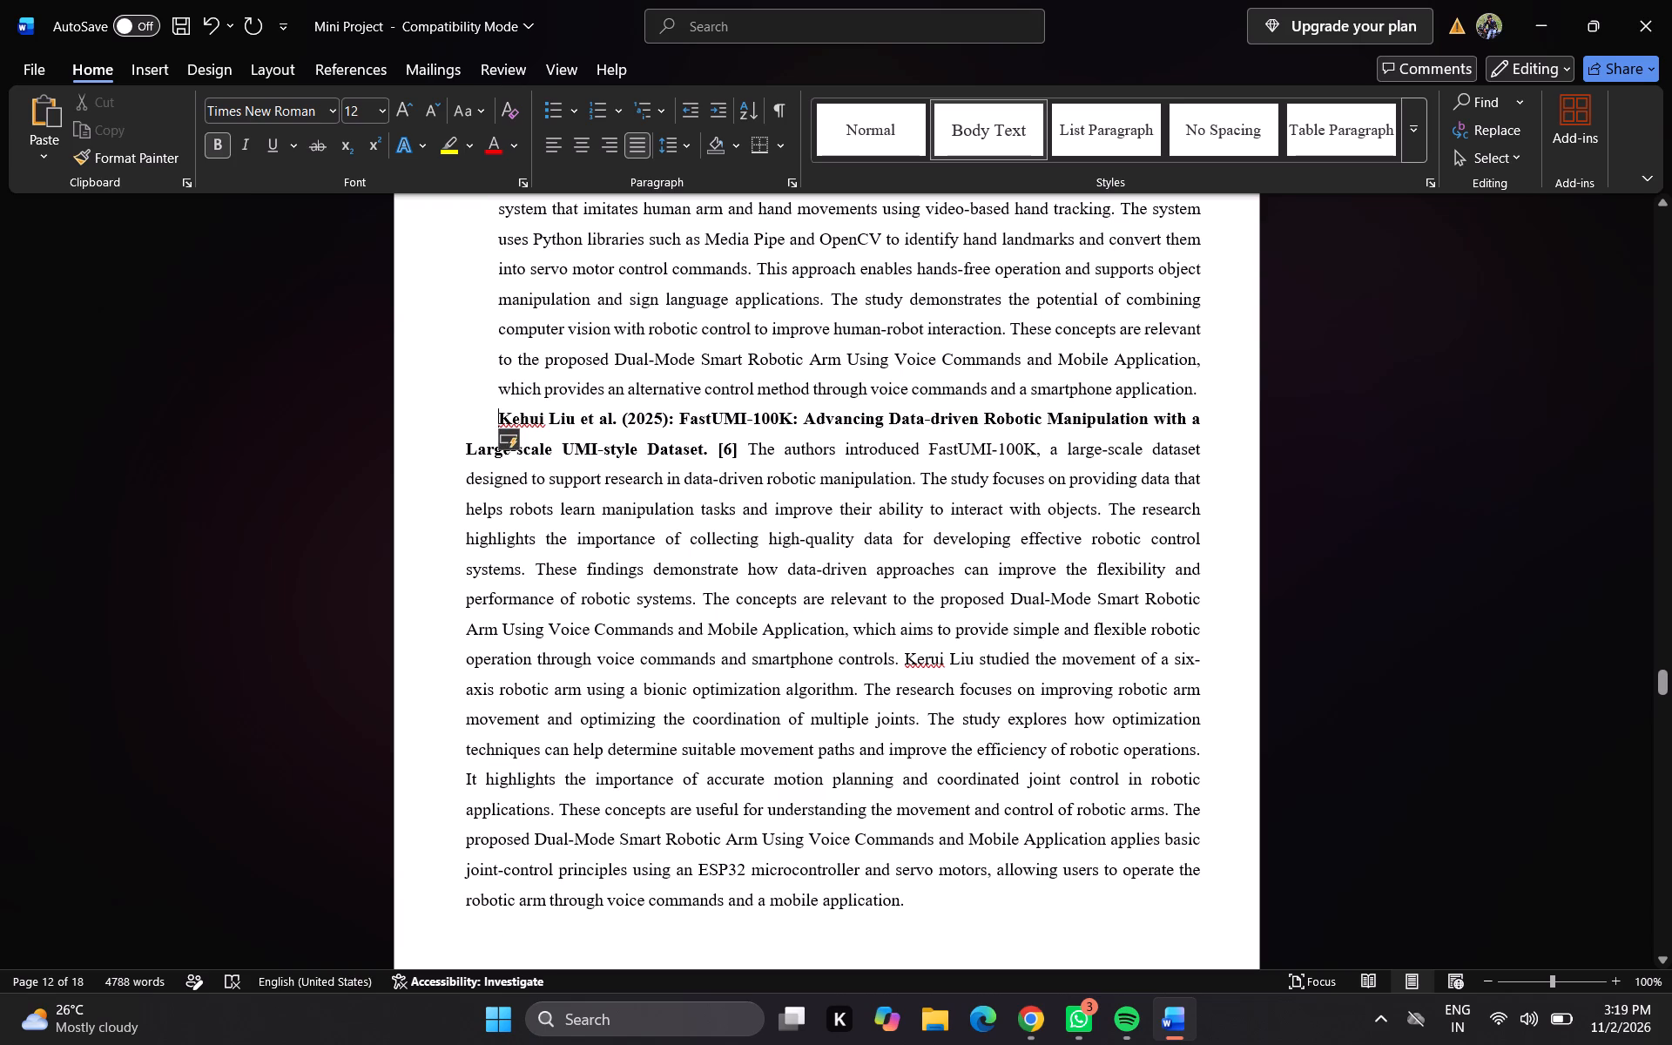
{"action": "left_click", "coordinate": [462, 456]}
{"action": "key", "text": "Tab"}
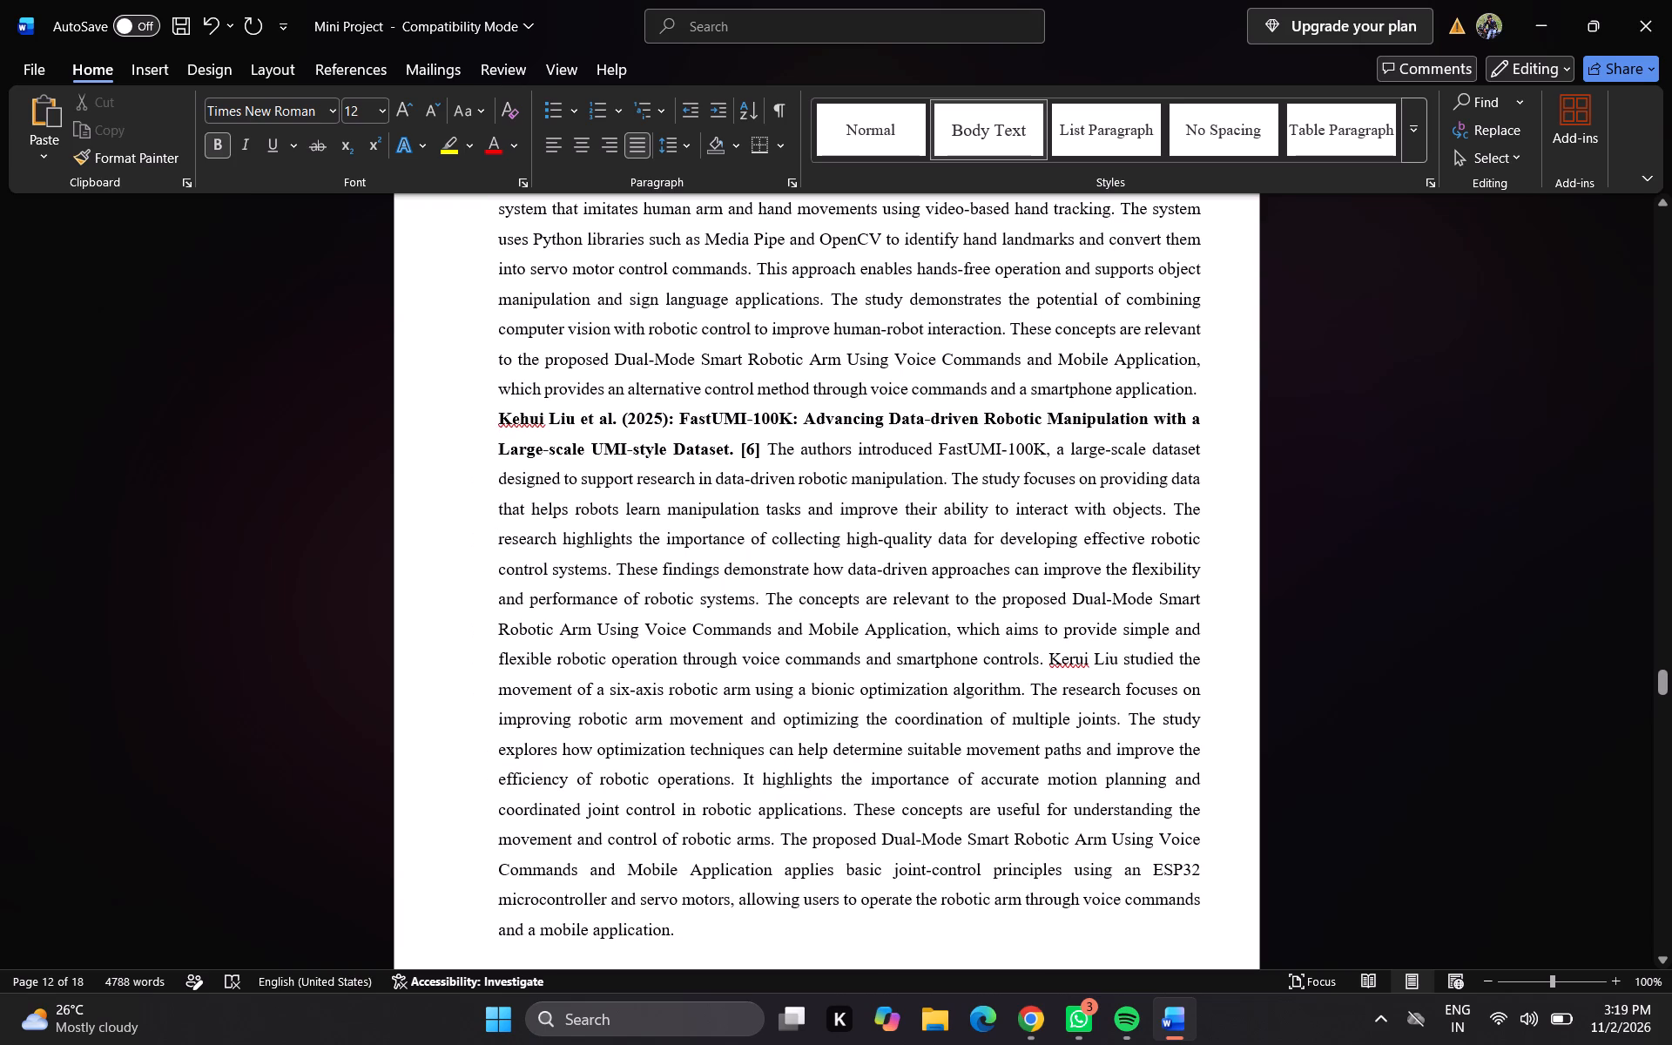
Delete the original FastUMI-100K entry [6] above the Microcontroller-Based Wireless Writing Robotic Arm entry.
{"action": "left_click", "coordinate": [1669, 767]}
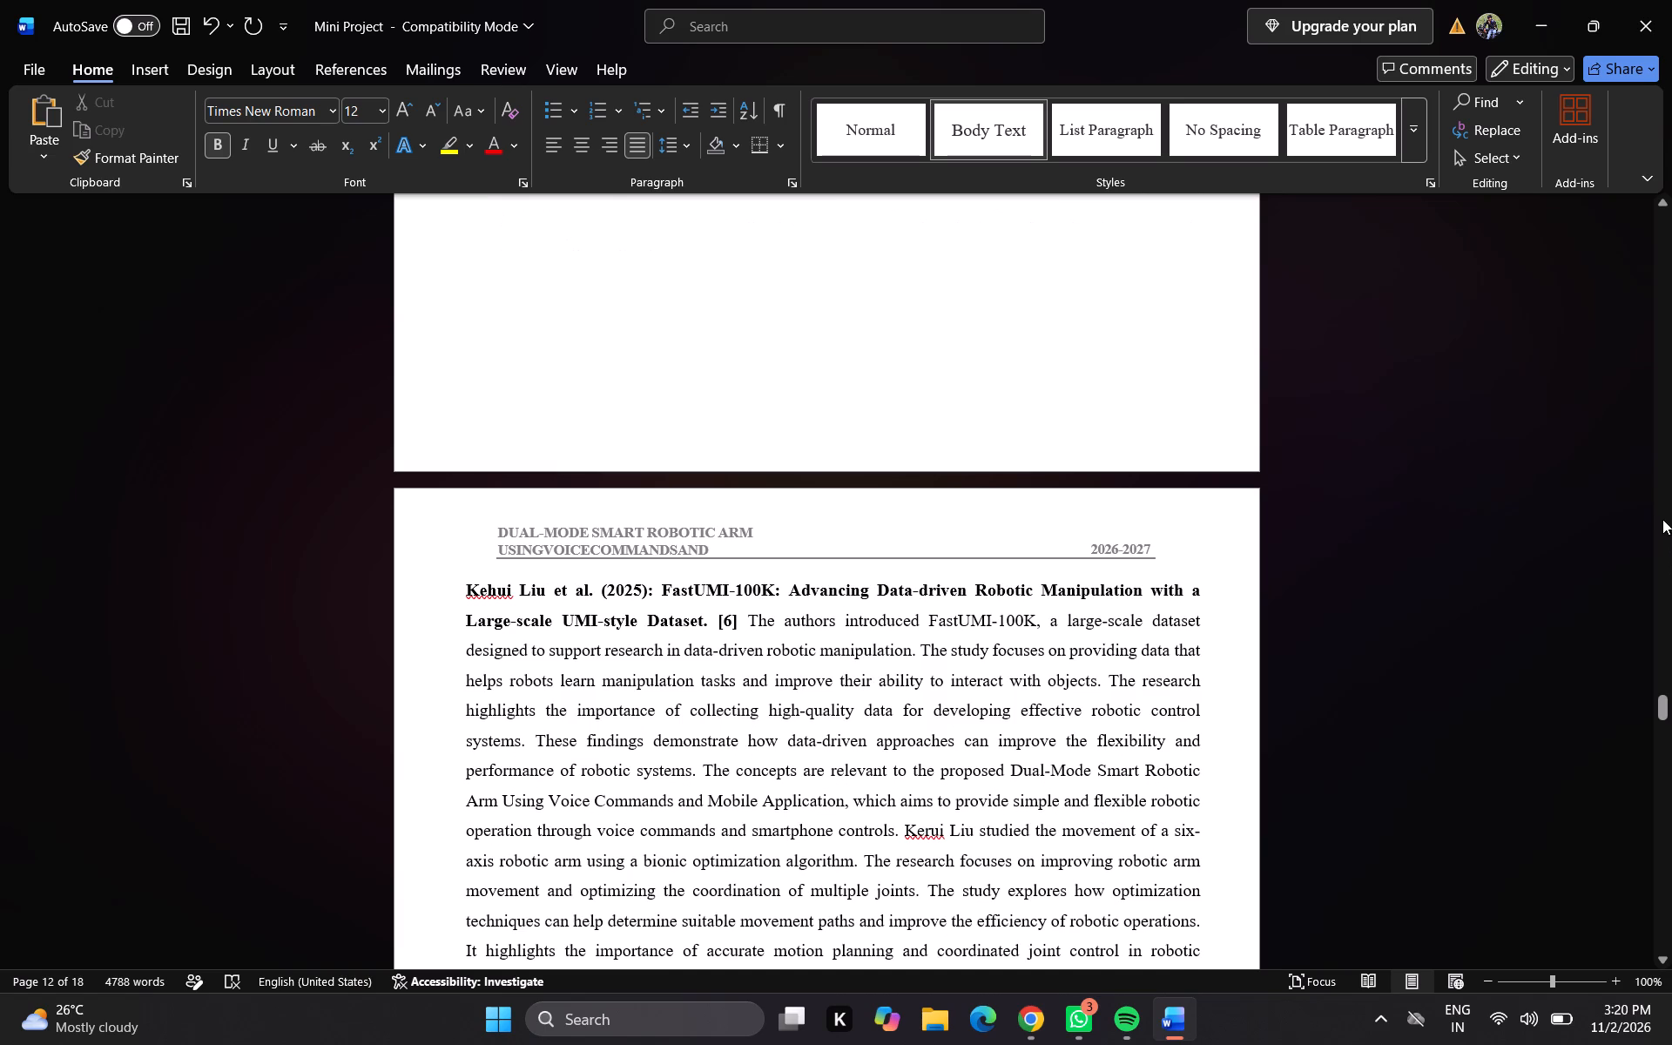
{"action": "left_click", "coordinate": [1666, 309]}
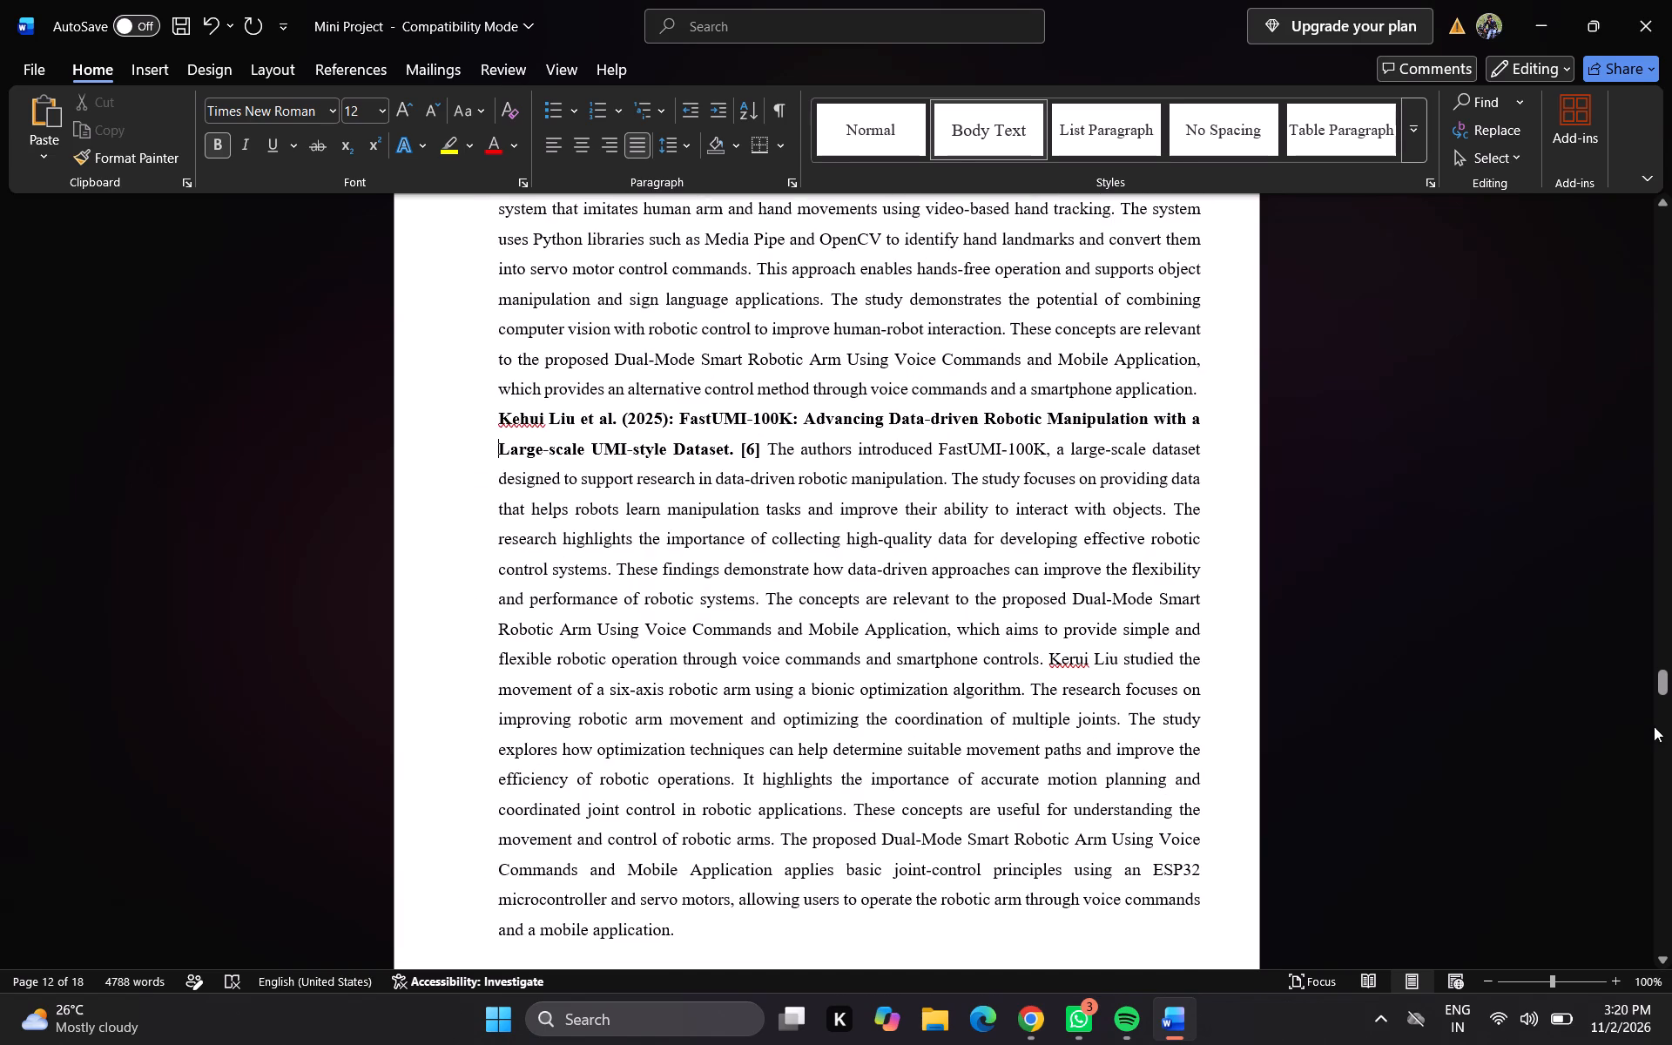
{"action": "left_click", "coordinate": [1655, 726]}
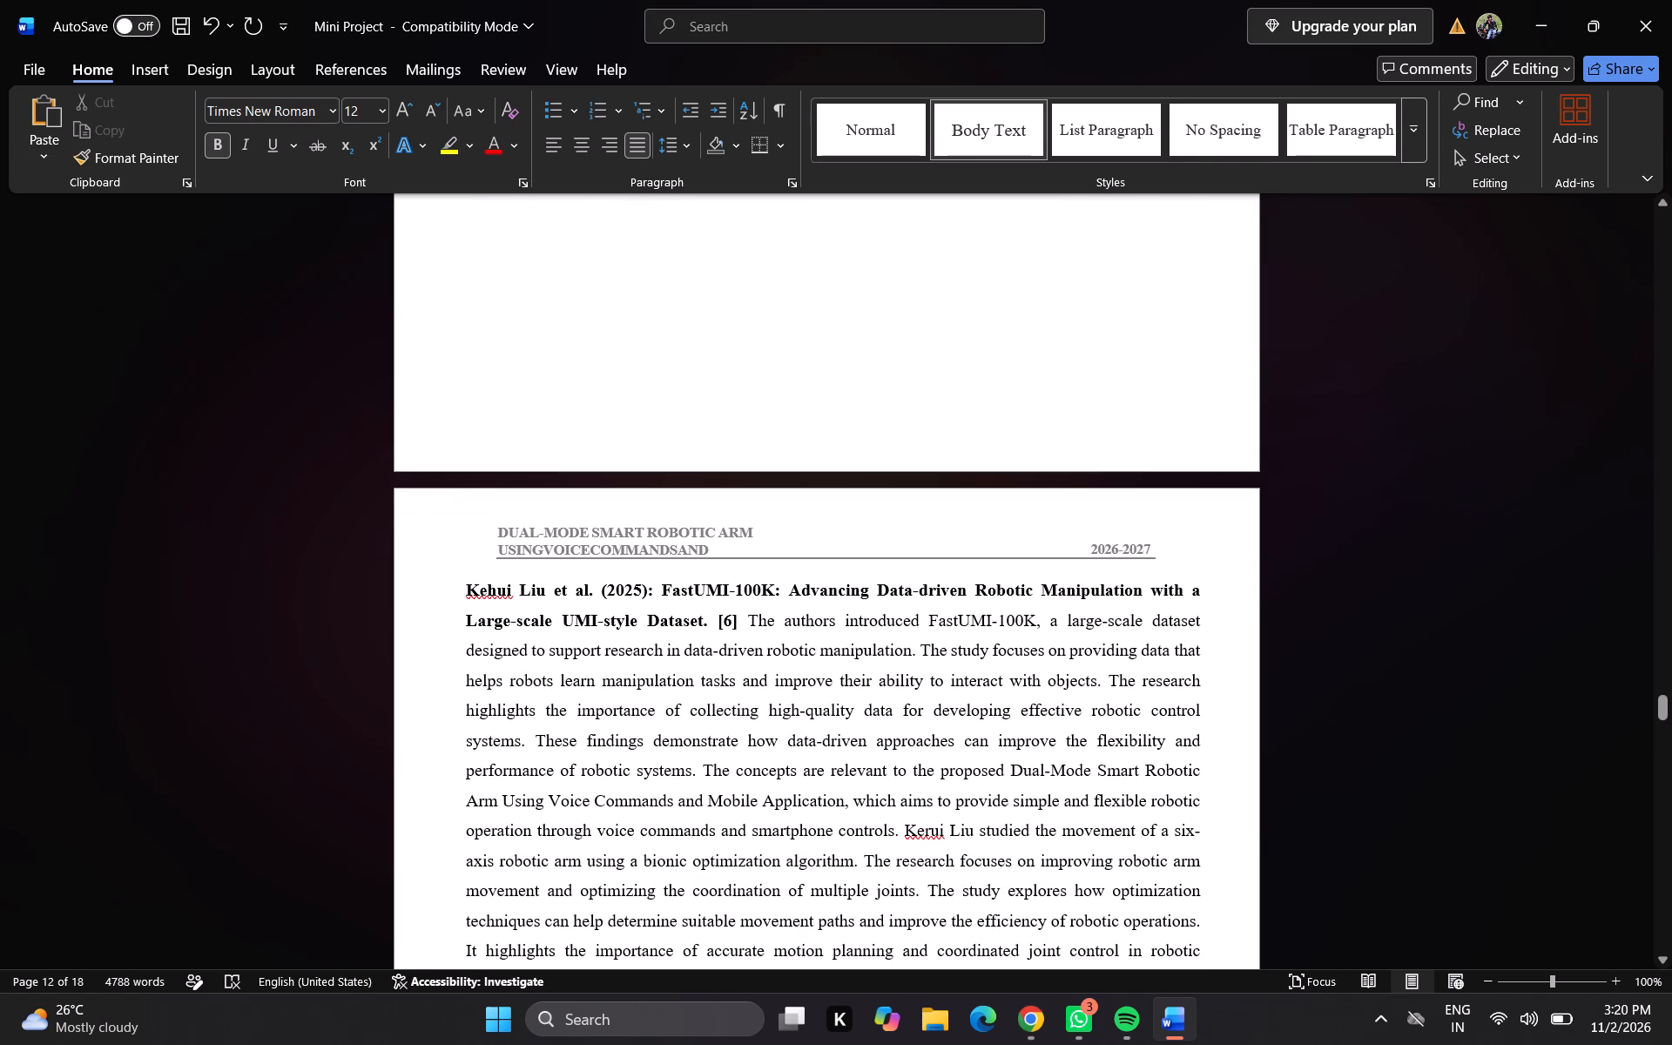
{"action": "left_click_drag", "start_coordinate": [460, 585], "coordinate": [940, 705]}
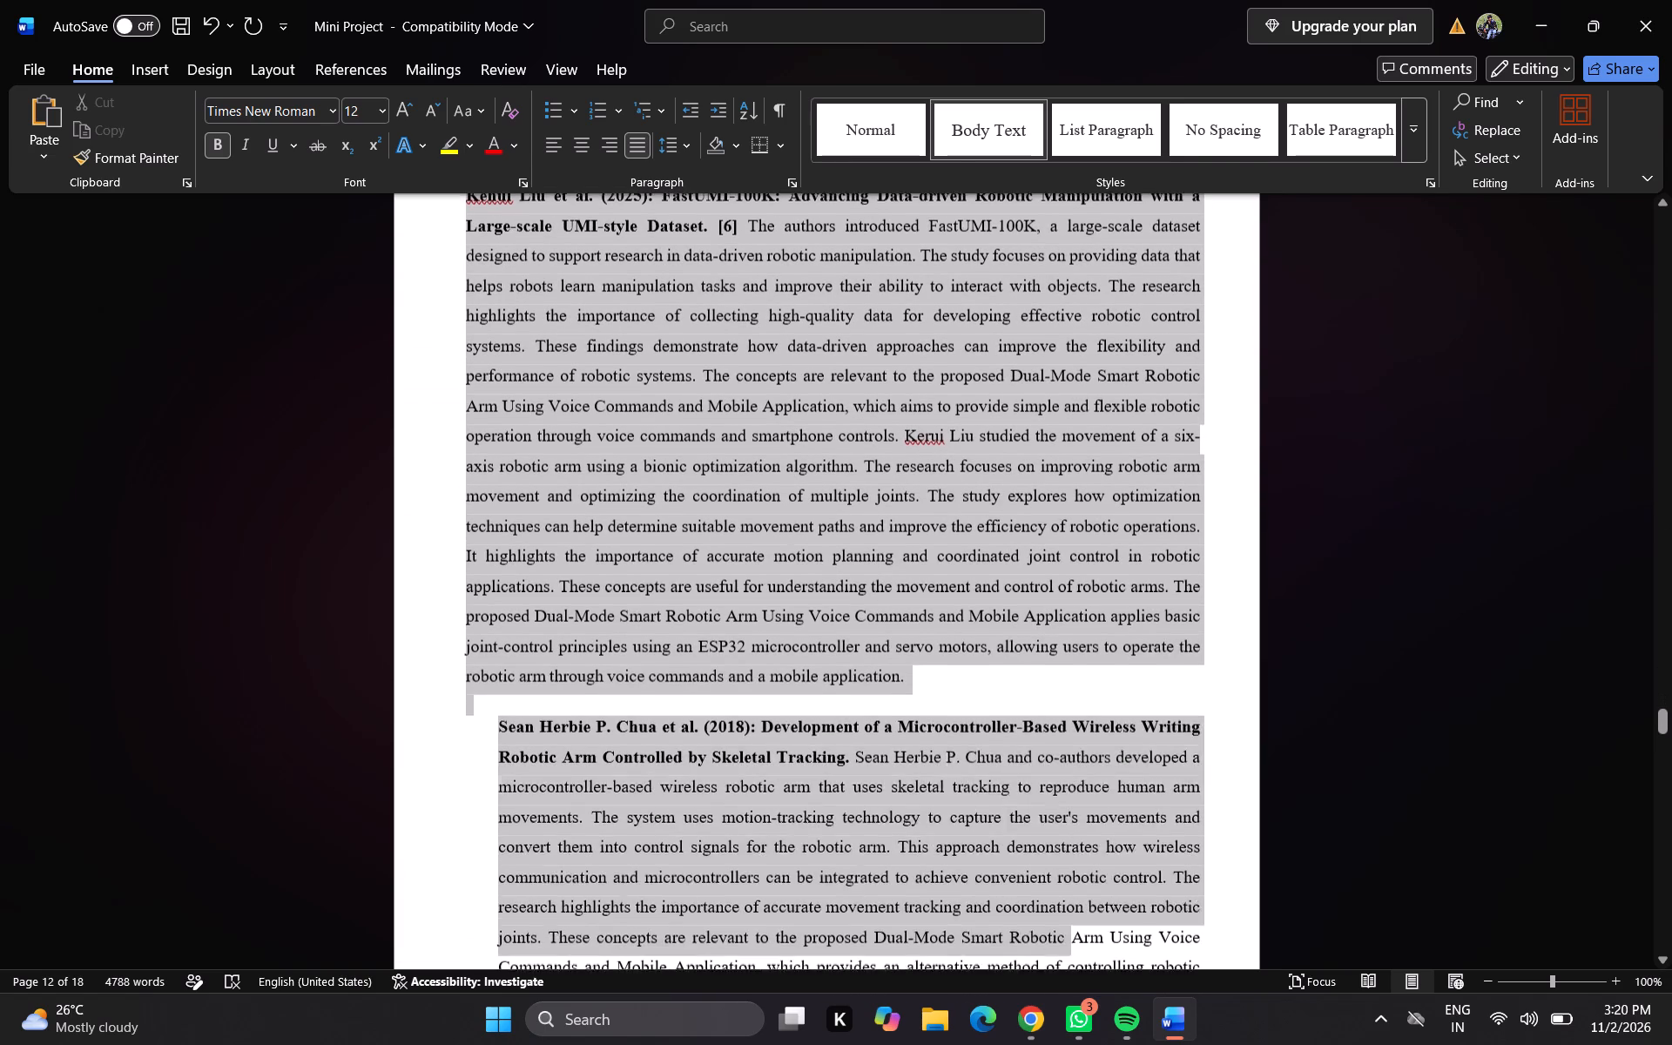
{"action": "left_click_drag", "start_coordinate": [940, 705], "coordinate": [943, 673]}
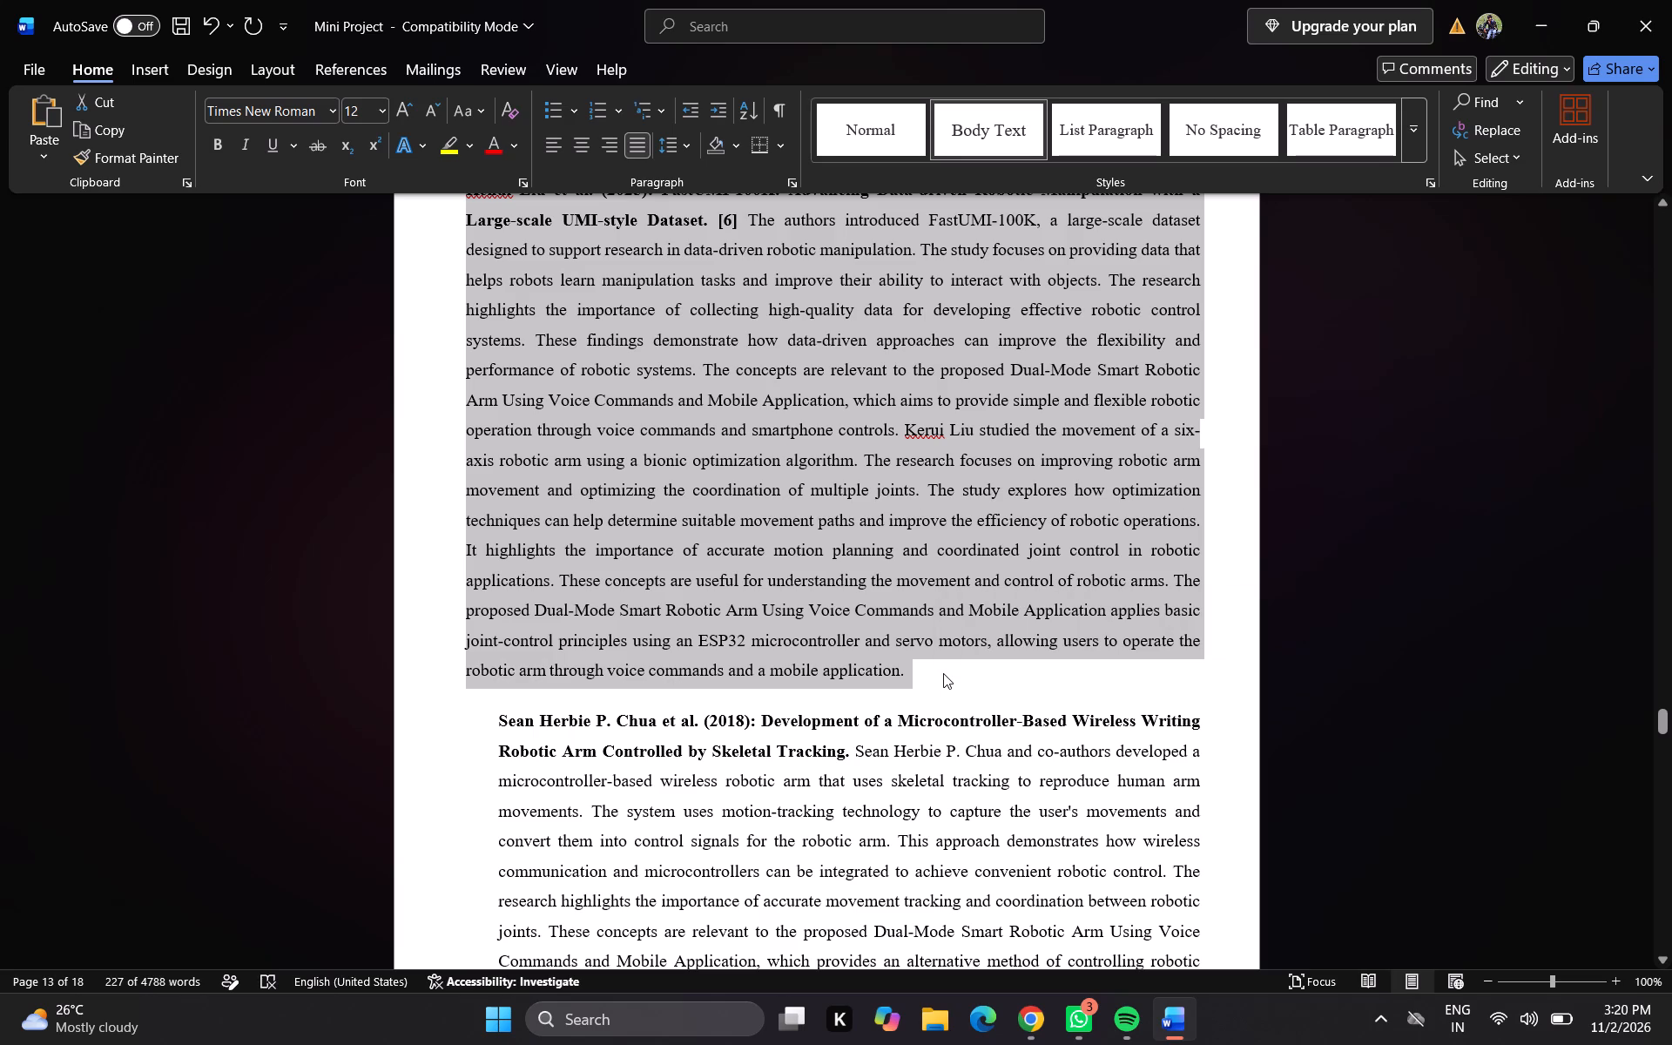
{"action": "key", "text": "BackSpace"}
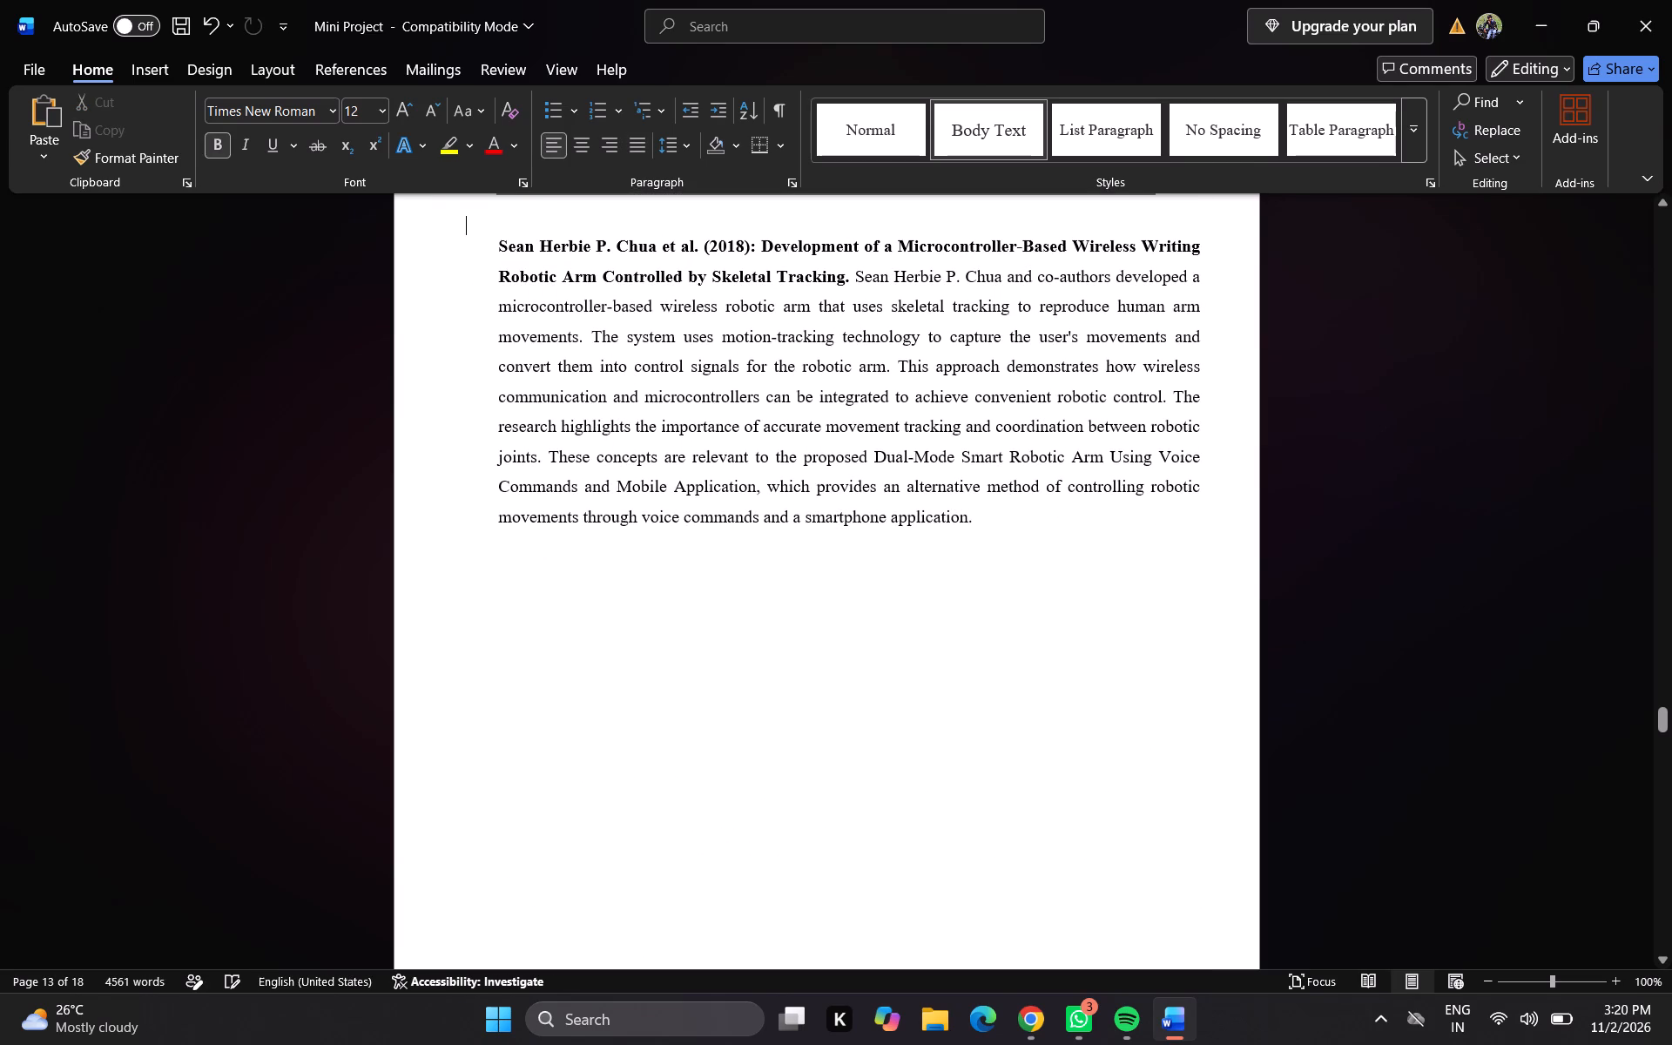
Copy the Microcontroller-Based Wireless Writing Robotic Arm entry onto a new line below the pasted FastUMI-100K entry.
{"action": "left_click", "coordinate": [1665, 253]}
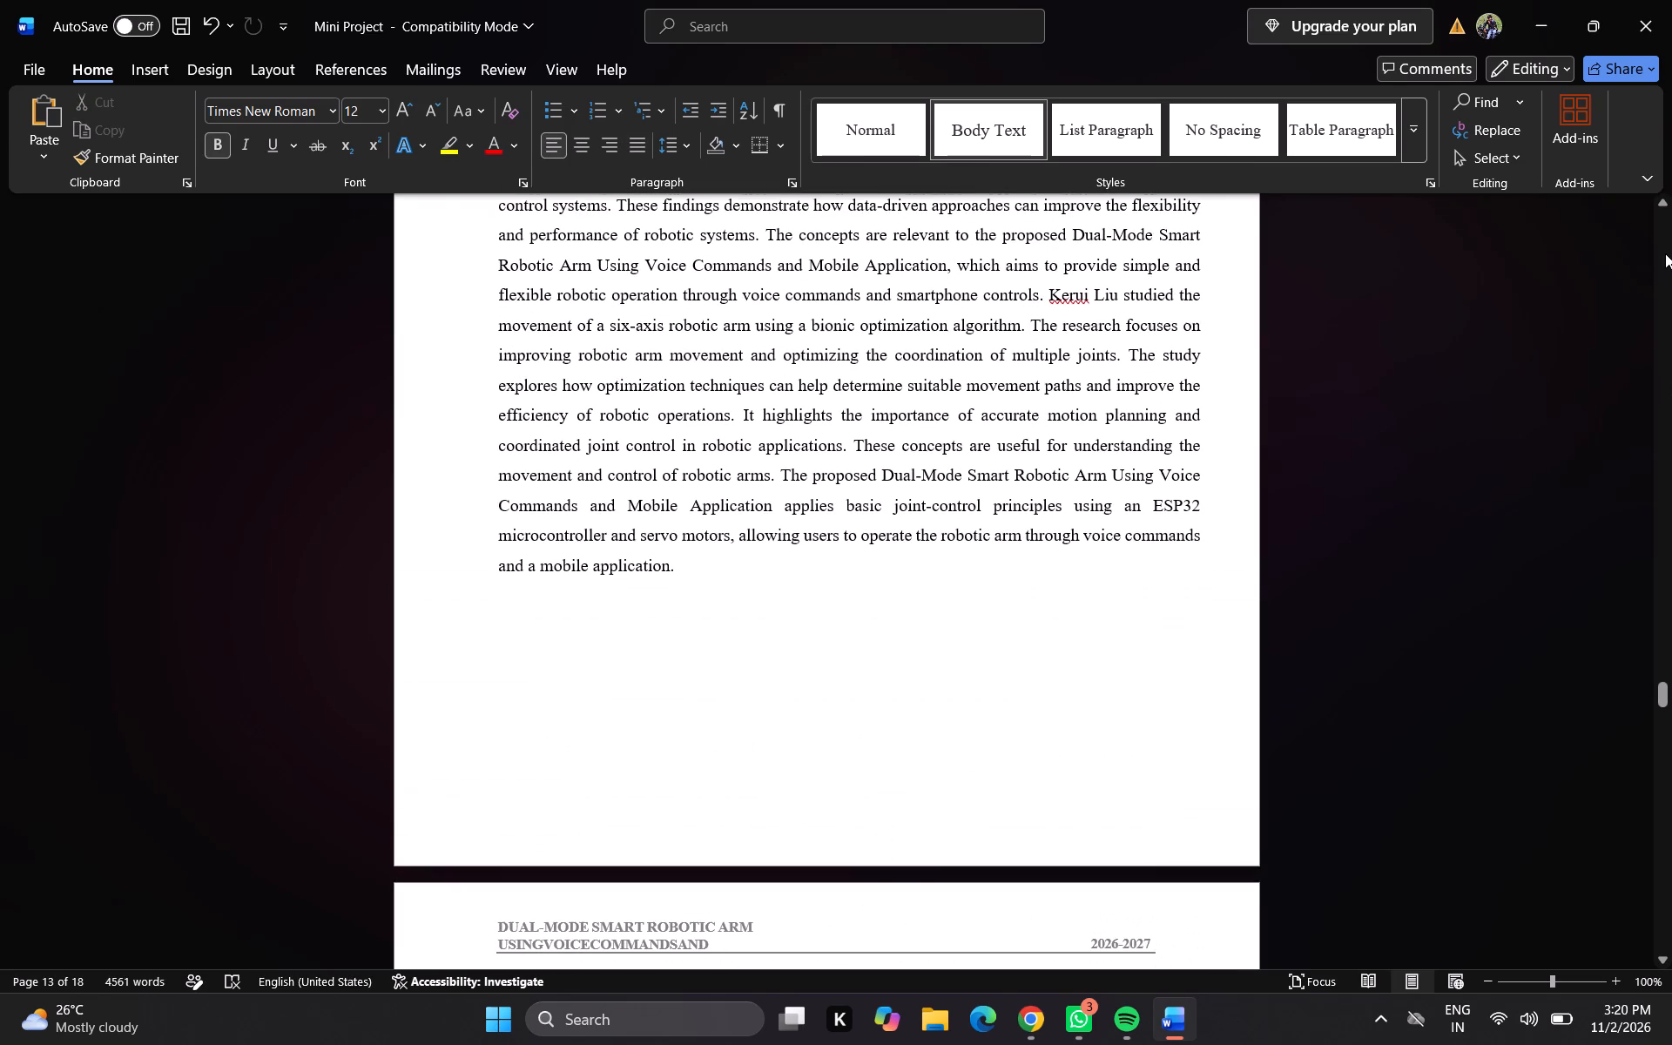
{"action": "left_click", "coordinate": [1663, 752]}
{"action": "left_click", "coordinate": [1670, 391]}
{"action": "left_click", "coordinate": [1671, 770]}
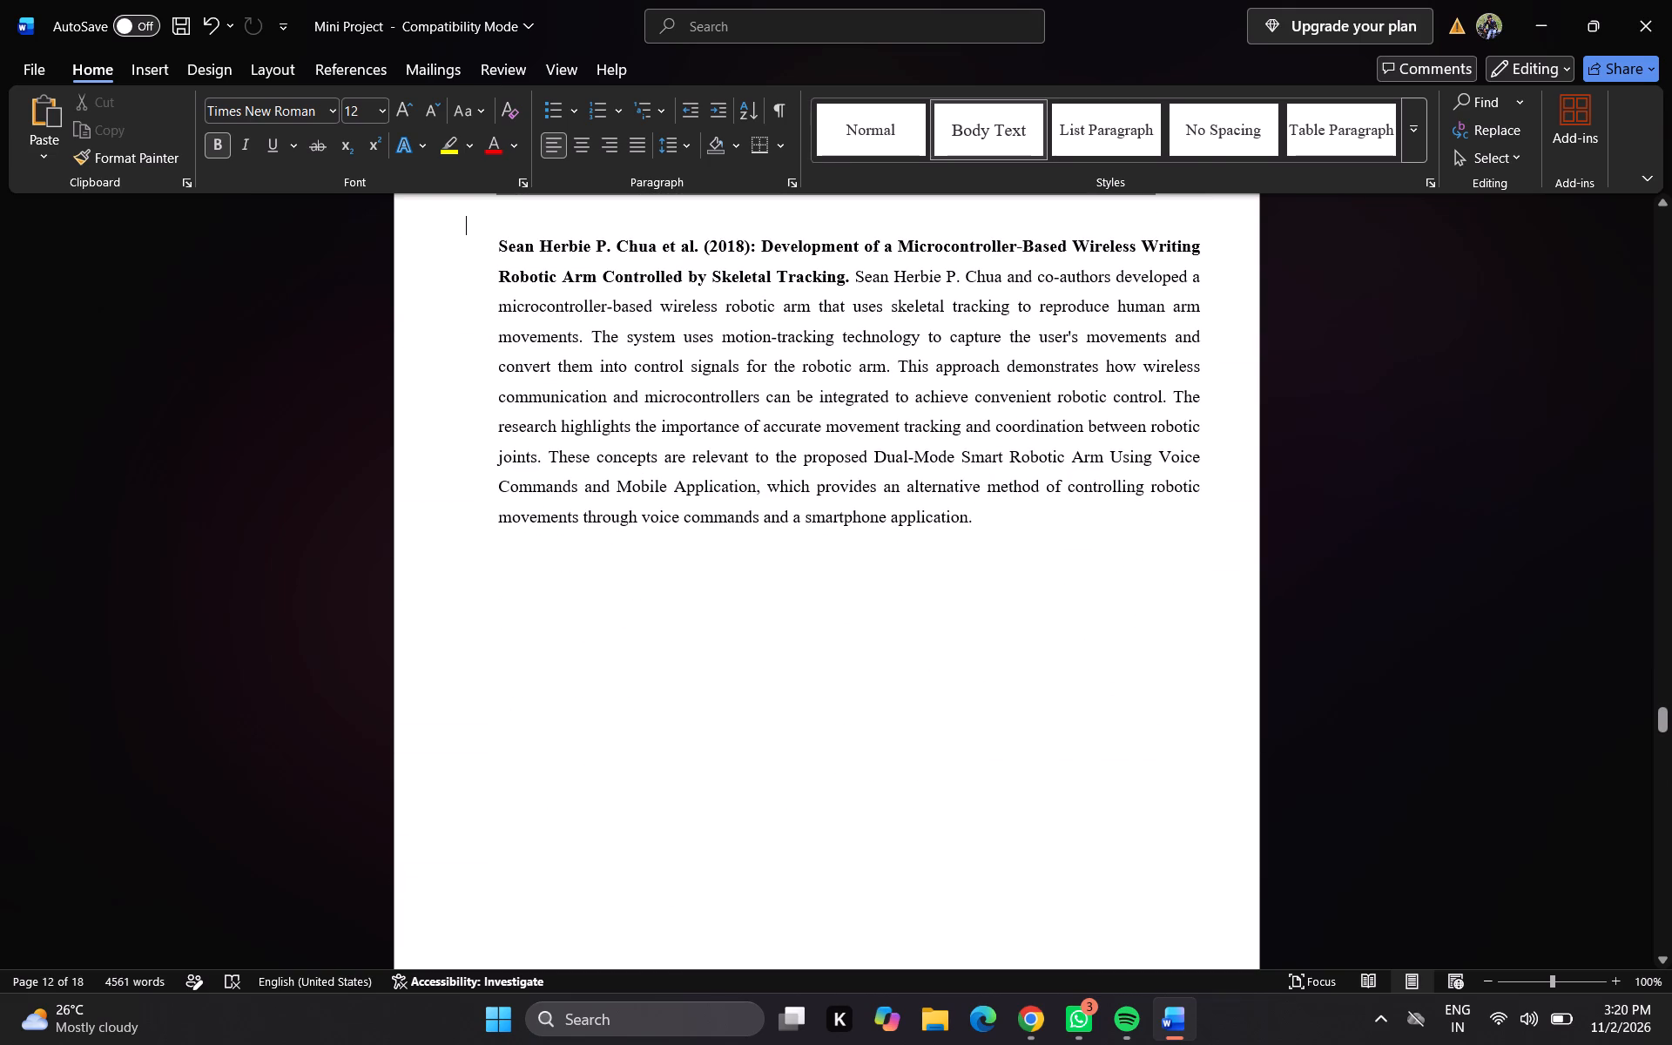
{"action": "left_click_drag", "start_coordinate": [494, 240], "coordinate": [1161, 666]}
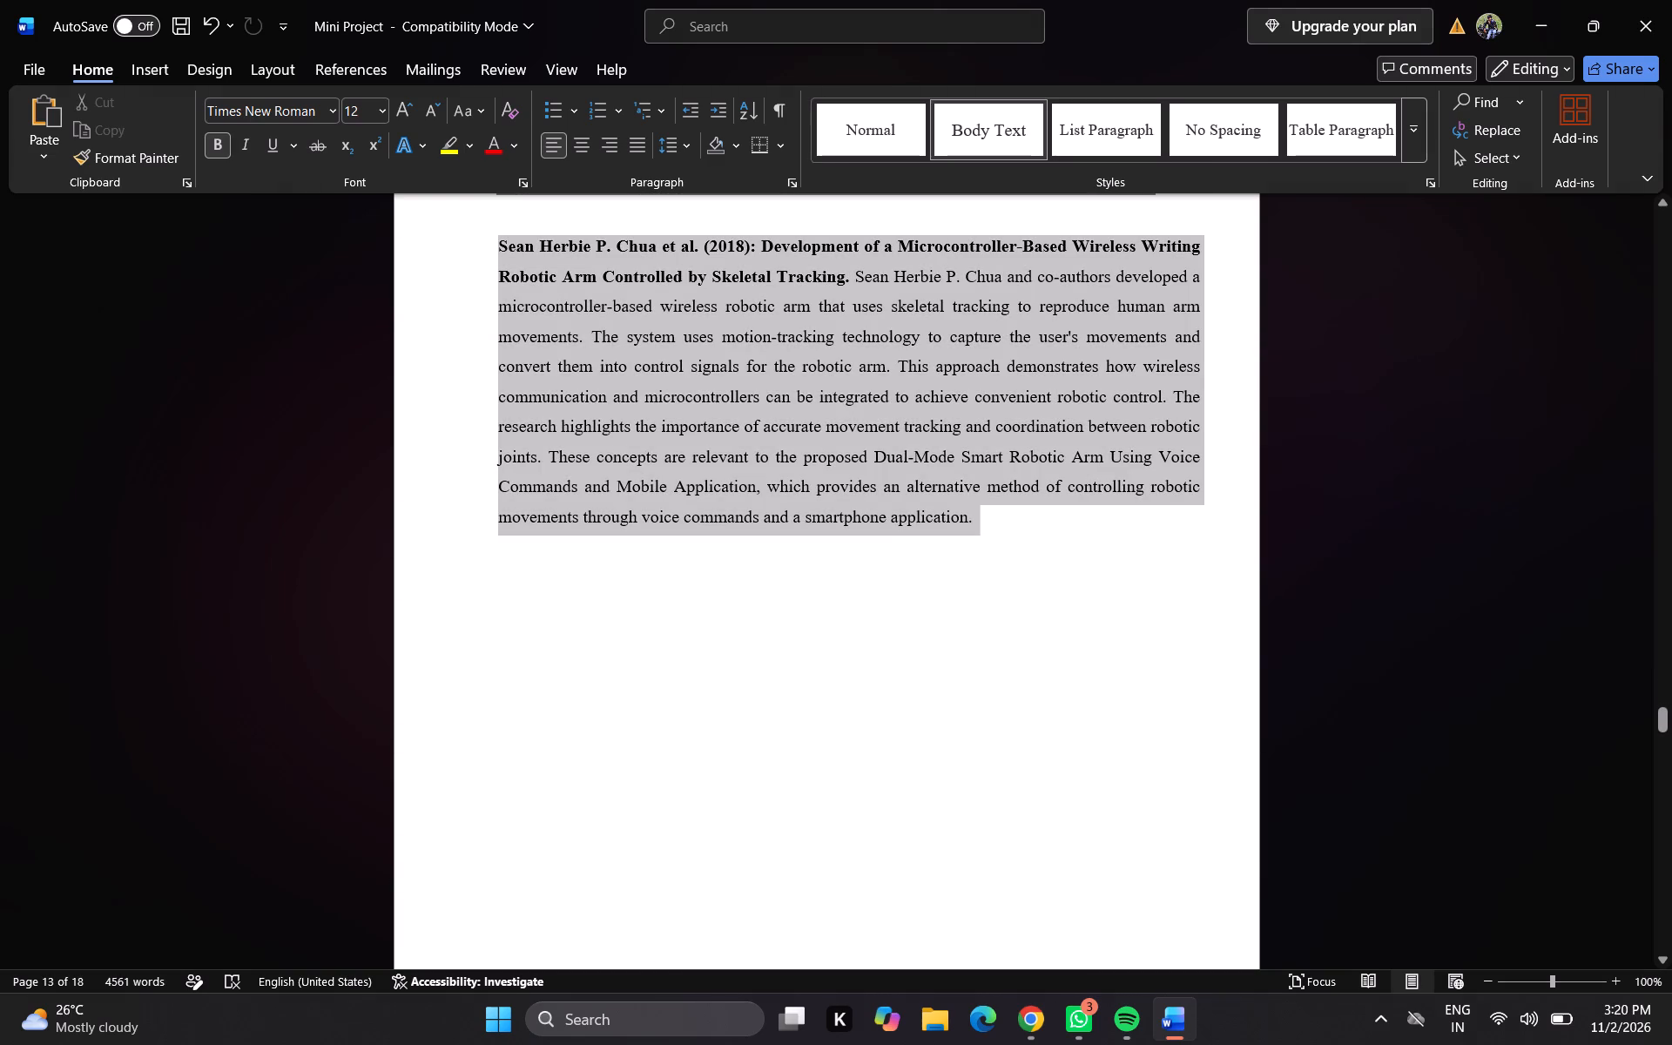
{"action": "left_click_drag", "start_coordinate": [1161, 666], "coordinate": [1161, 662]}
{"action": "key", "text": "ctrl+c"}
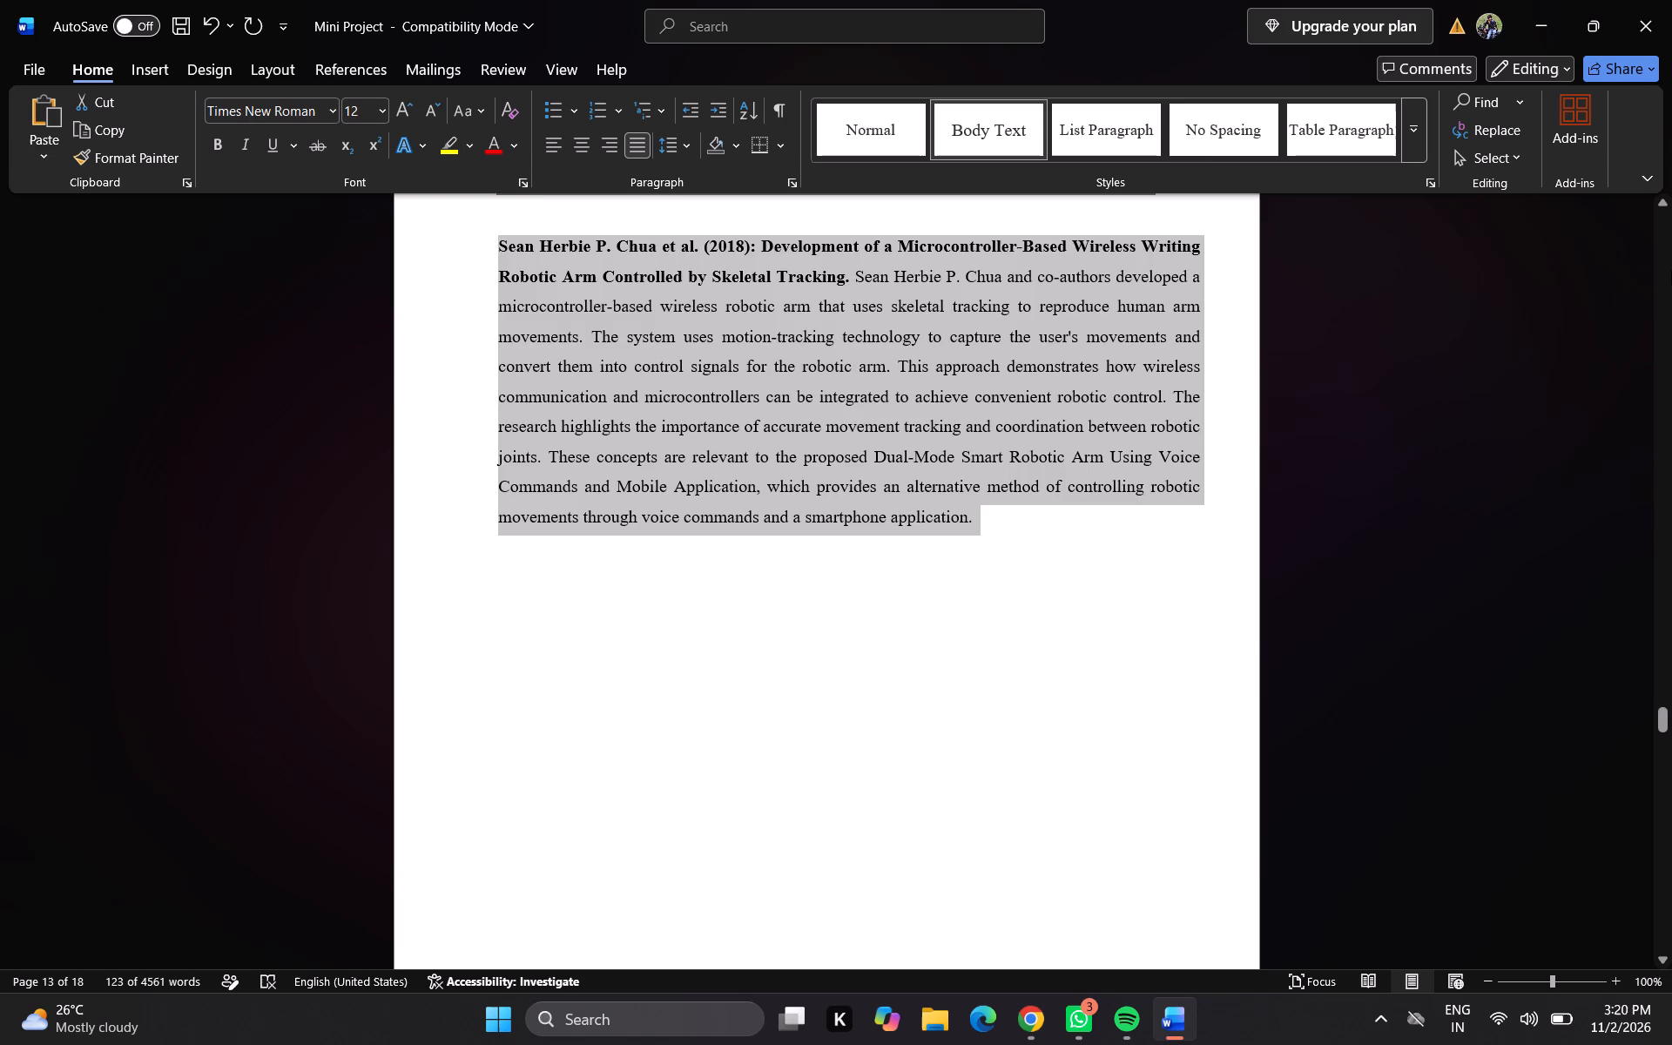
{"action": "left_click", "coordinate": [1671, 269]}
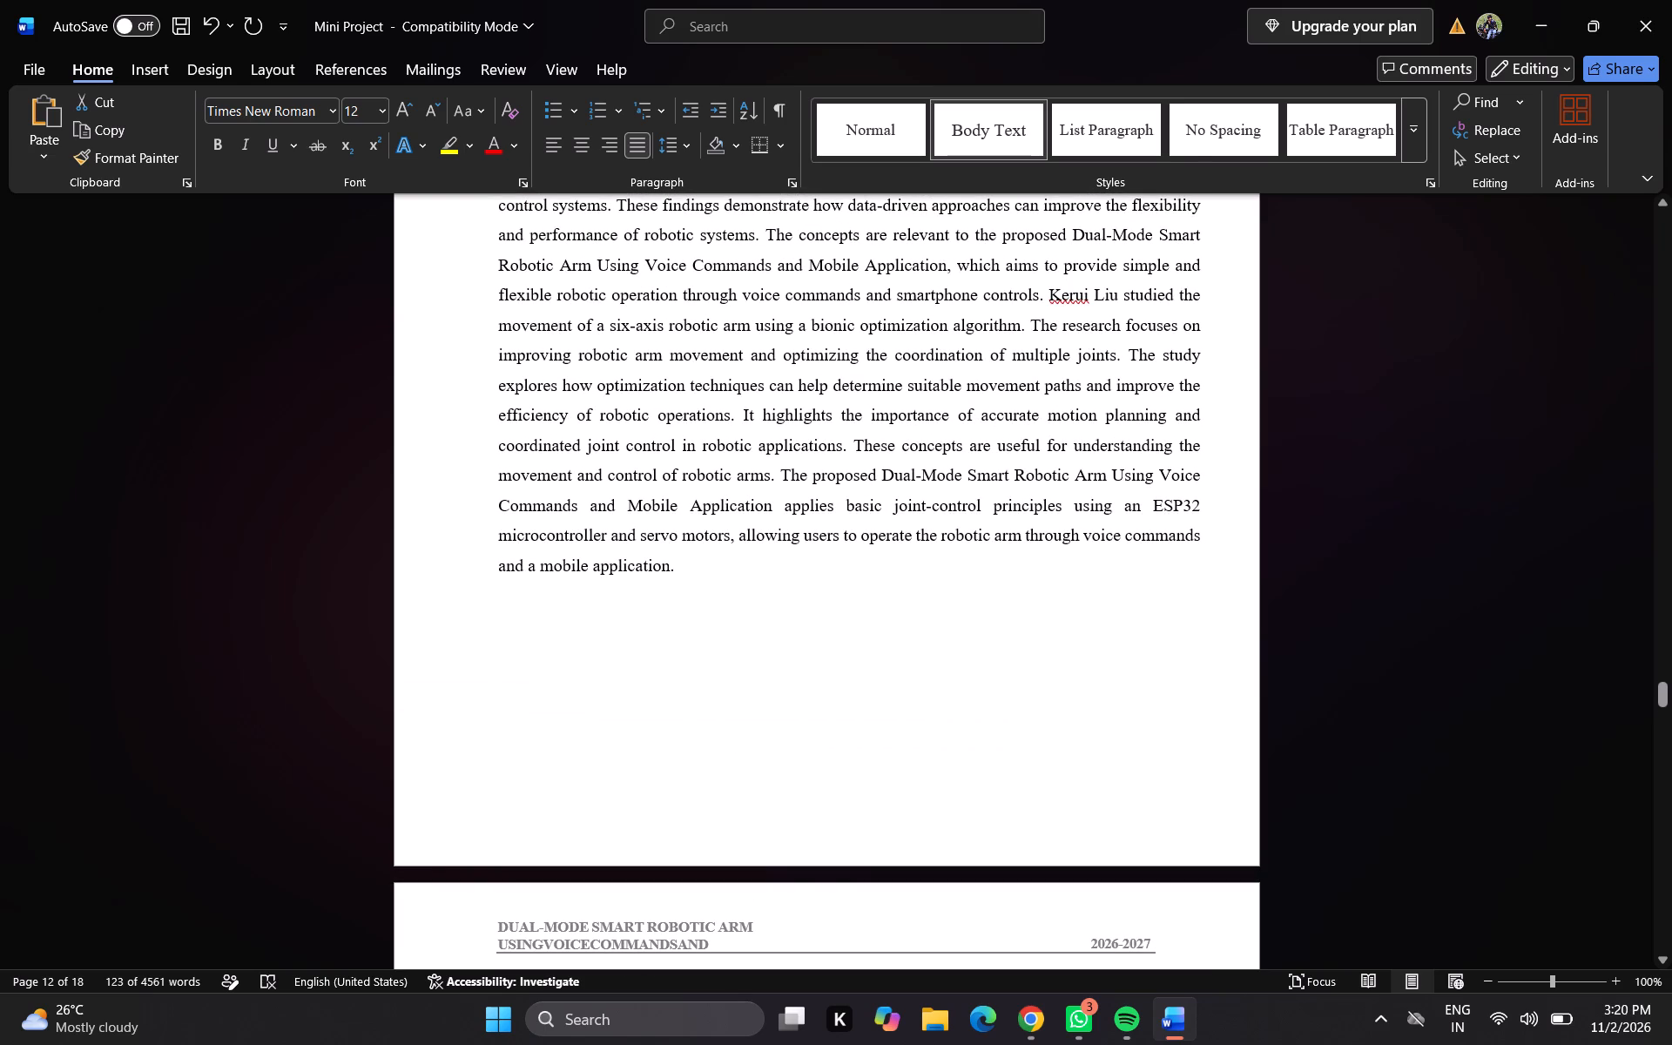
{"action": "left_click", "coordinate": [692, 571]}
{"action": "key", "text": "Return"}
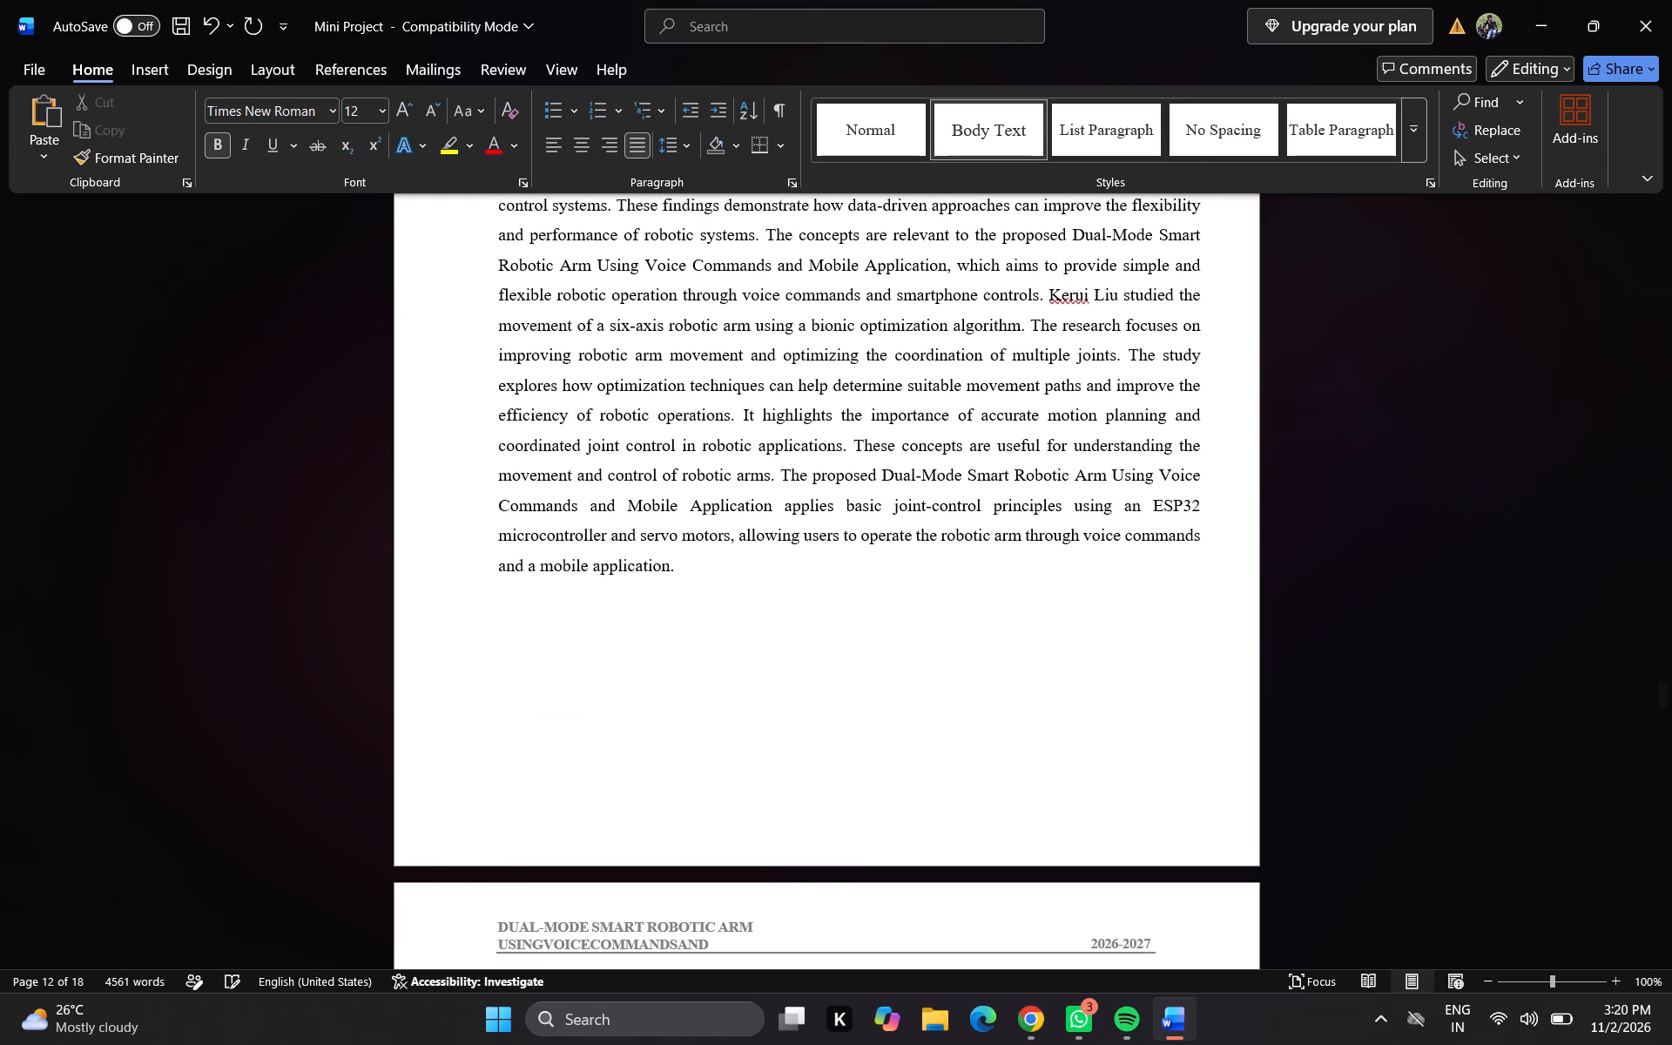
{"action": "key", "text": "ctrl+v"}
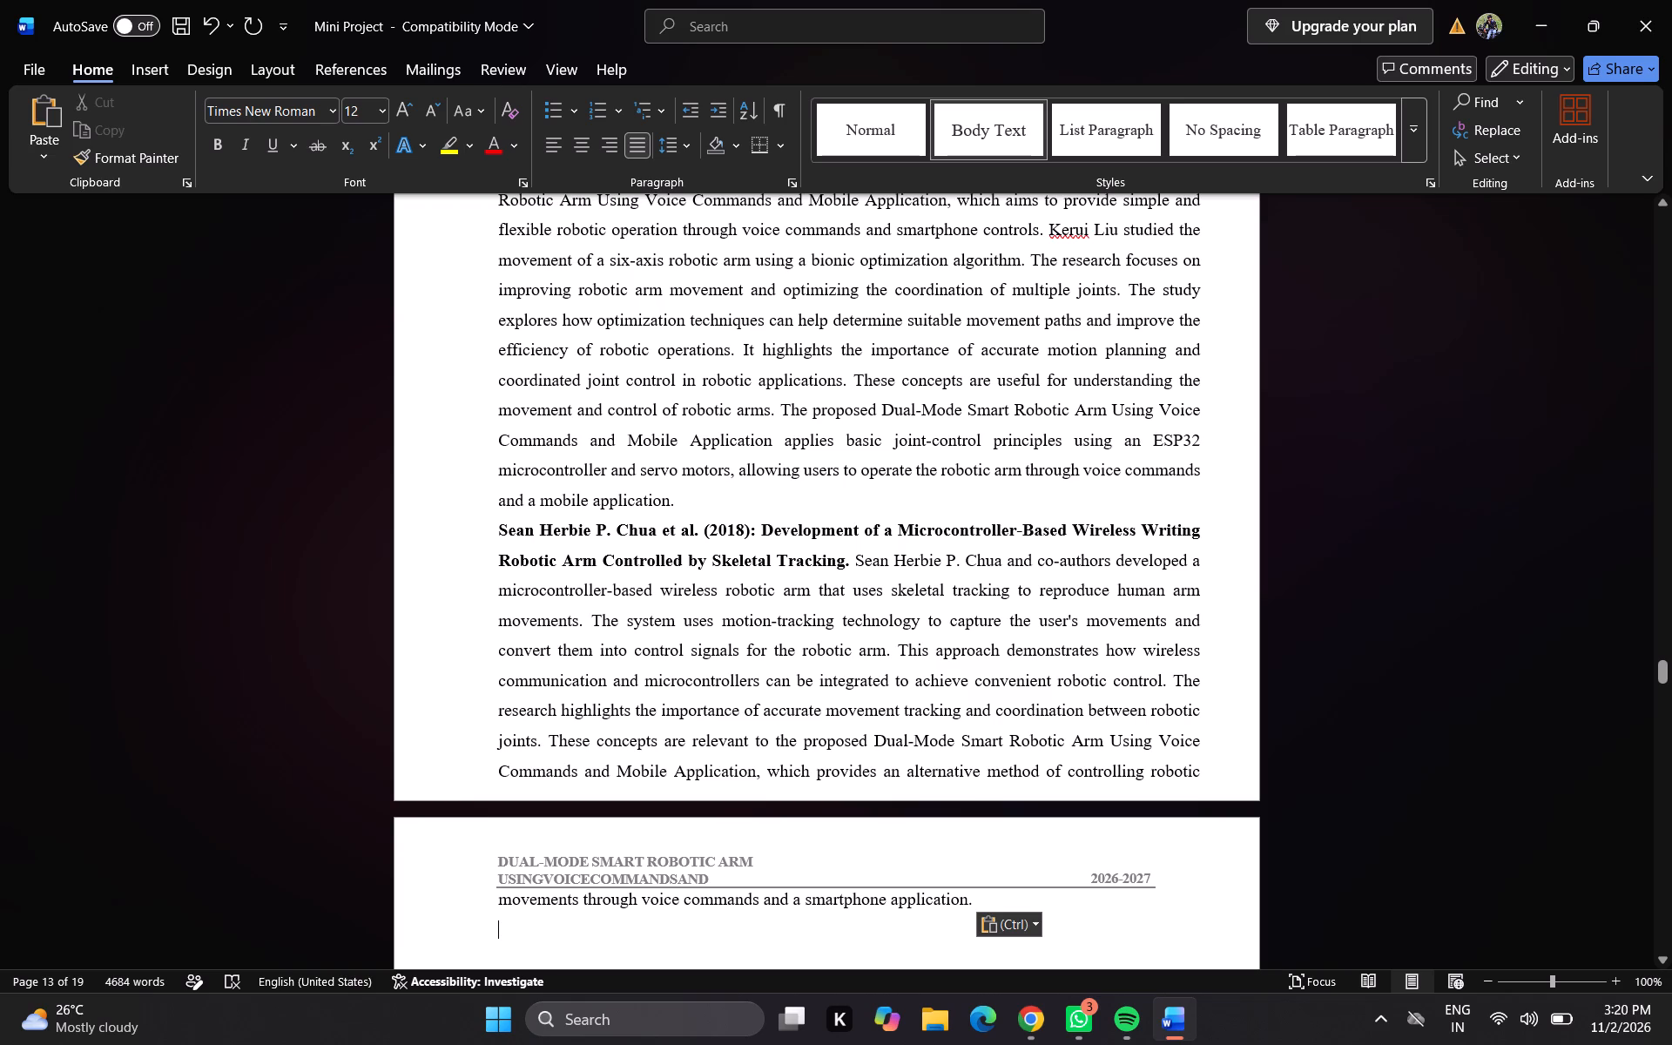
Delete the closing sentence starting "These concepts are relevant to the proposed" from the pasted Wireless Writing Robotic Arm entry.
{"action": "left_click", "coordinate": [561, 745]}
{"action": "left_click_drag", "start_coordinate": [550, 741], "coordinate": [974, 813]}
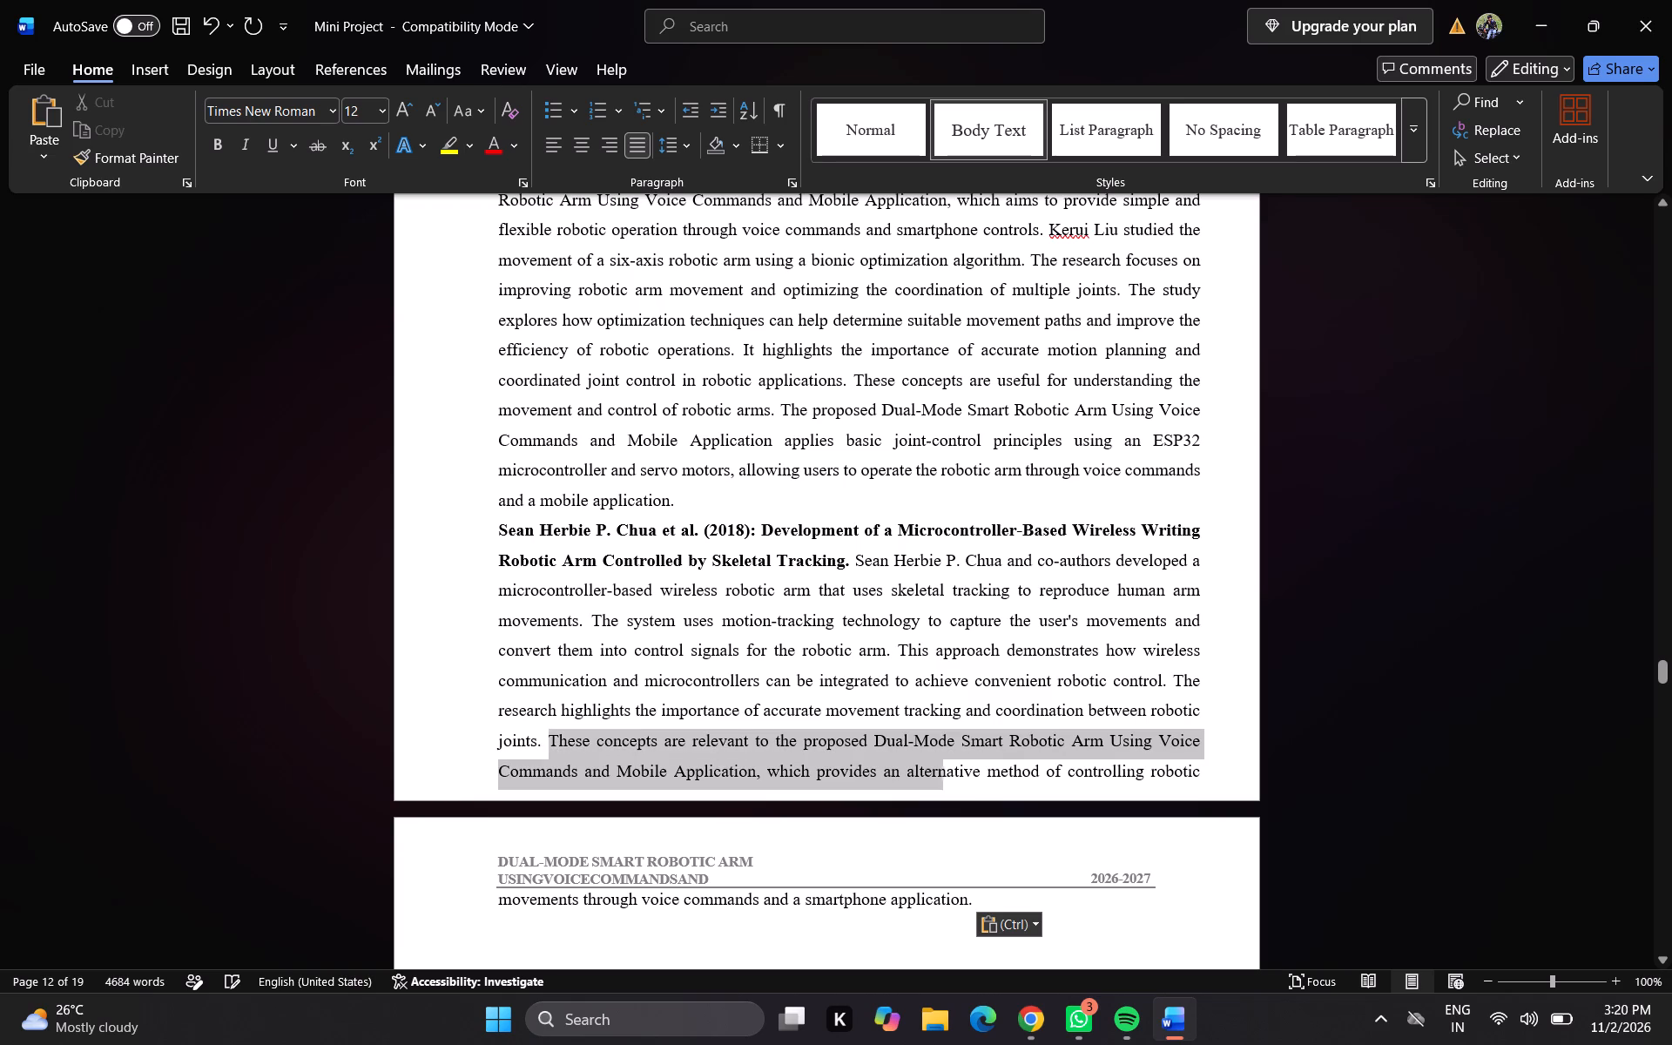
{"action": "left_click_drag", "start_coordinate": [974, 813], "coordinate": [1011, 916]}
{"action": "key", "text": "BackSpace"}
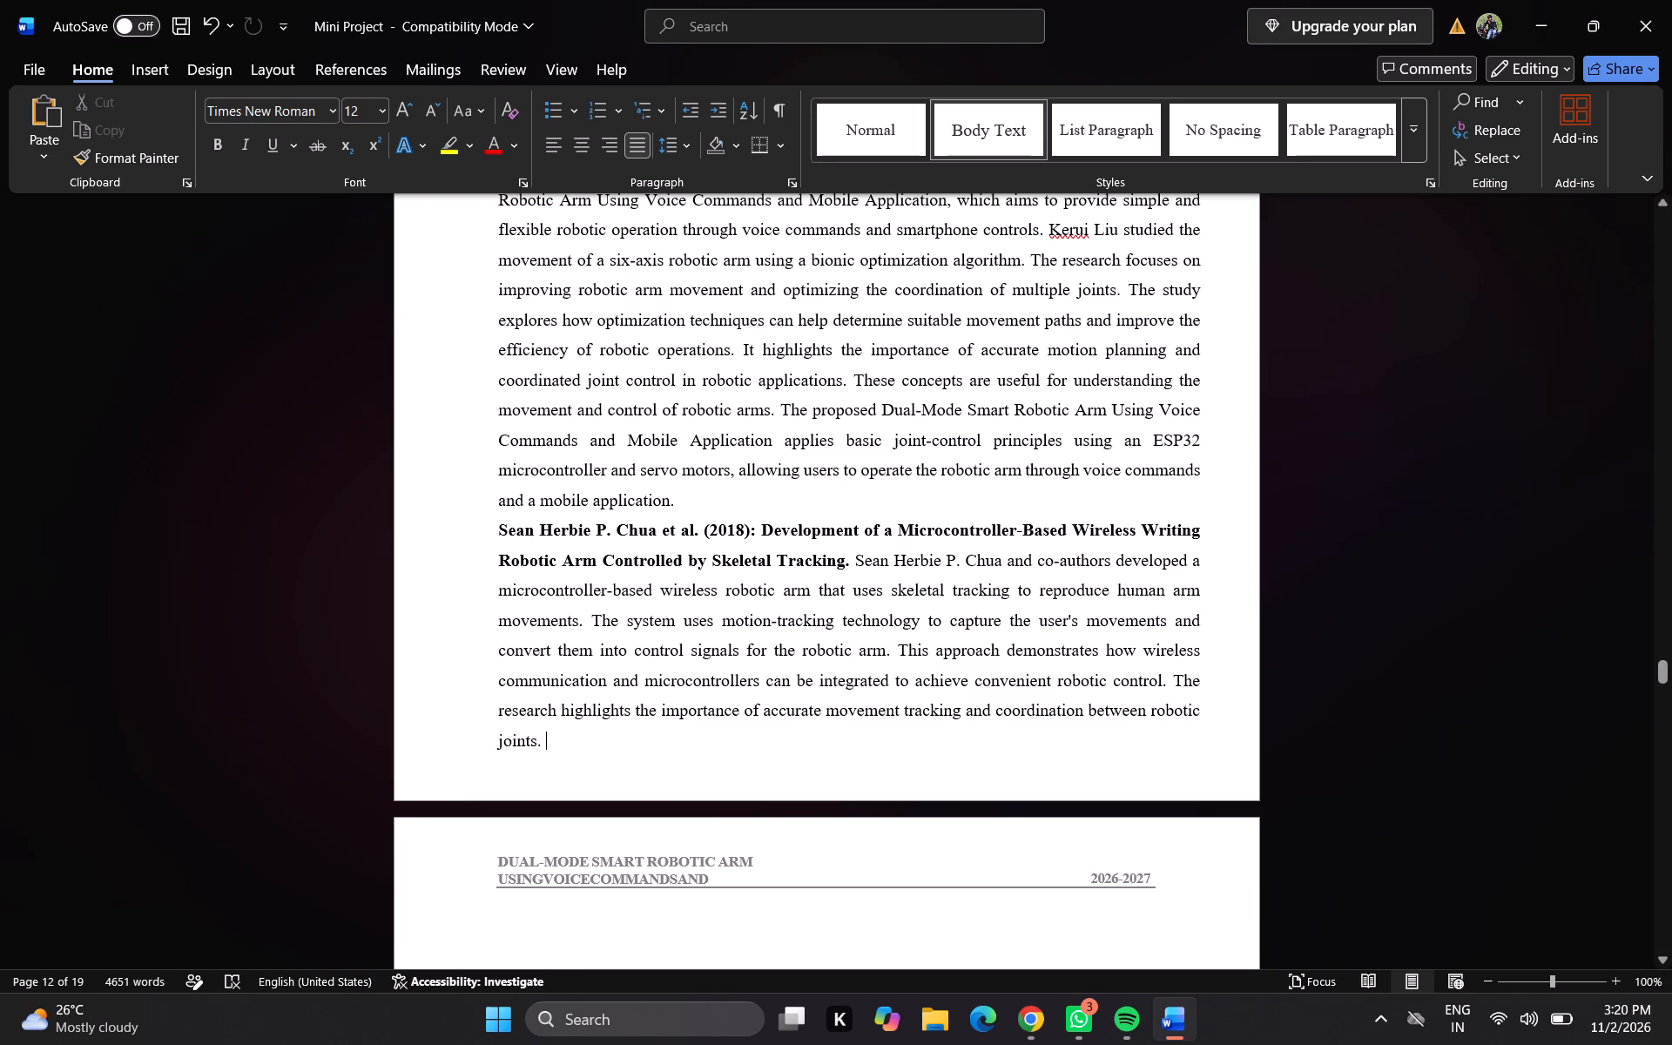
Review the Chapter 2 literature entries and their page layout, from the Wireless Writing Robotic Arm entry back to section 2.1.
{"action": "left_click", "coordinate": [1661, 209]}
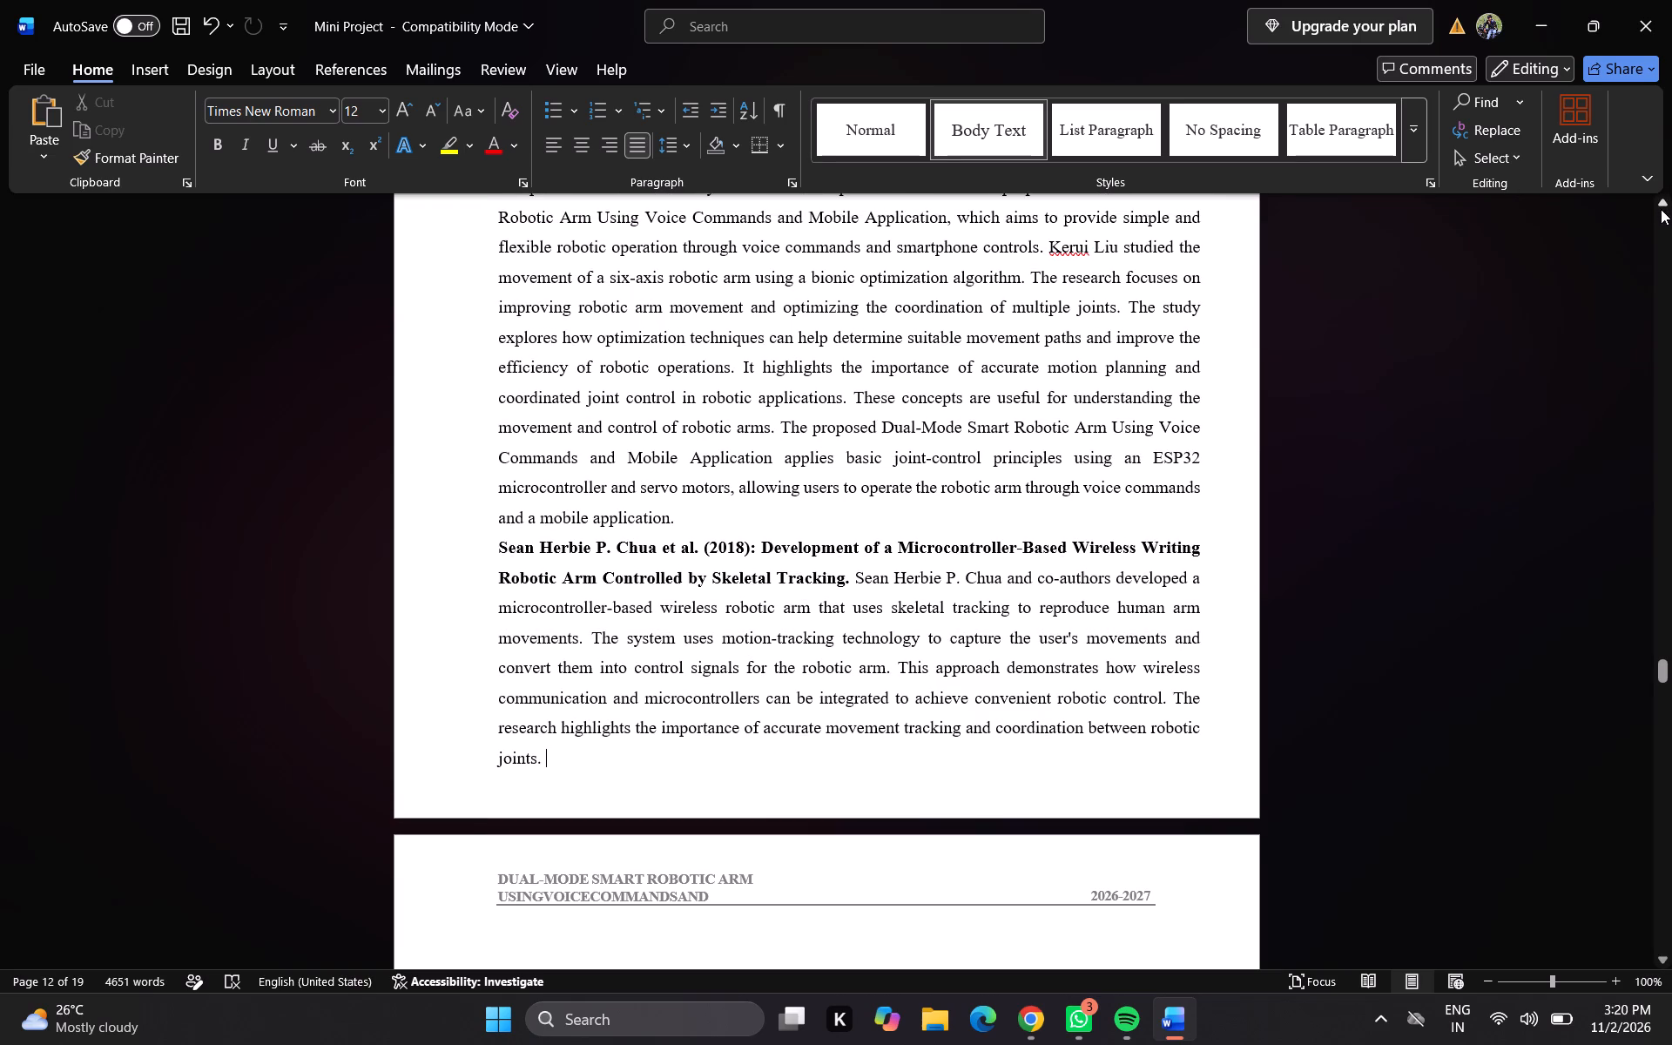
{"action": "triple_click", "coordinate": [1661, 209]}
{"action": "triple_click", "coordinate": [1661, 209]}
{"action": "triple_click", "coordinate": [1661, 209]}
{"action": "triple_click", "coordinate": [1661, 209]}
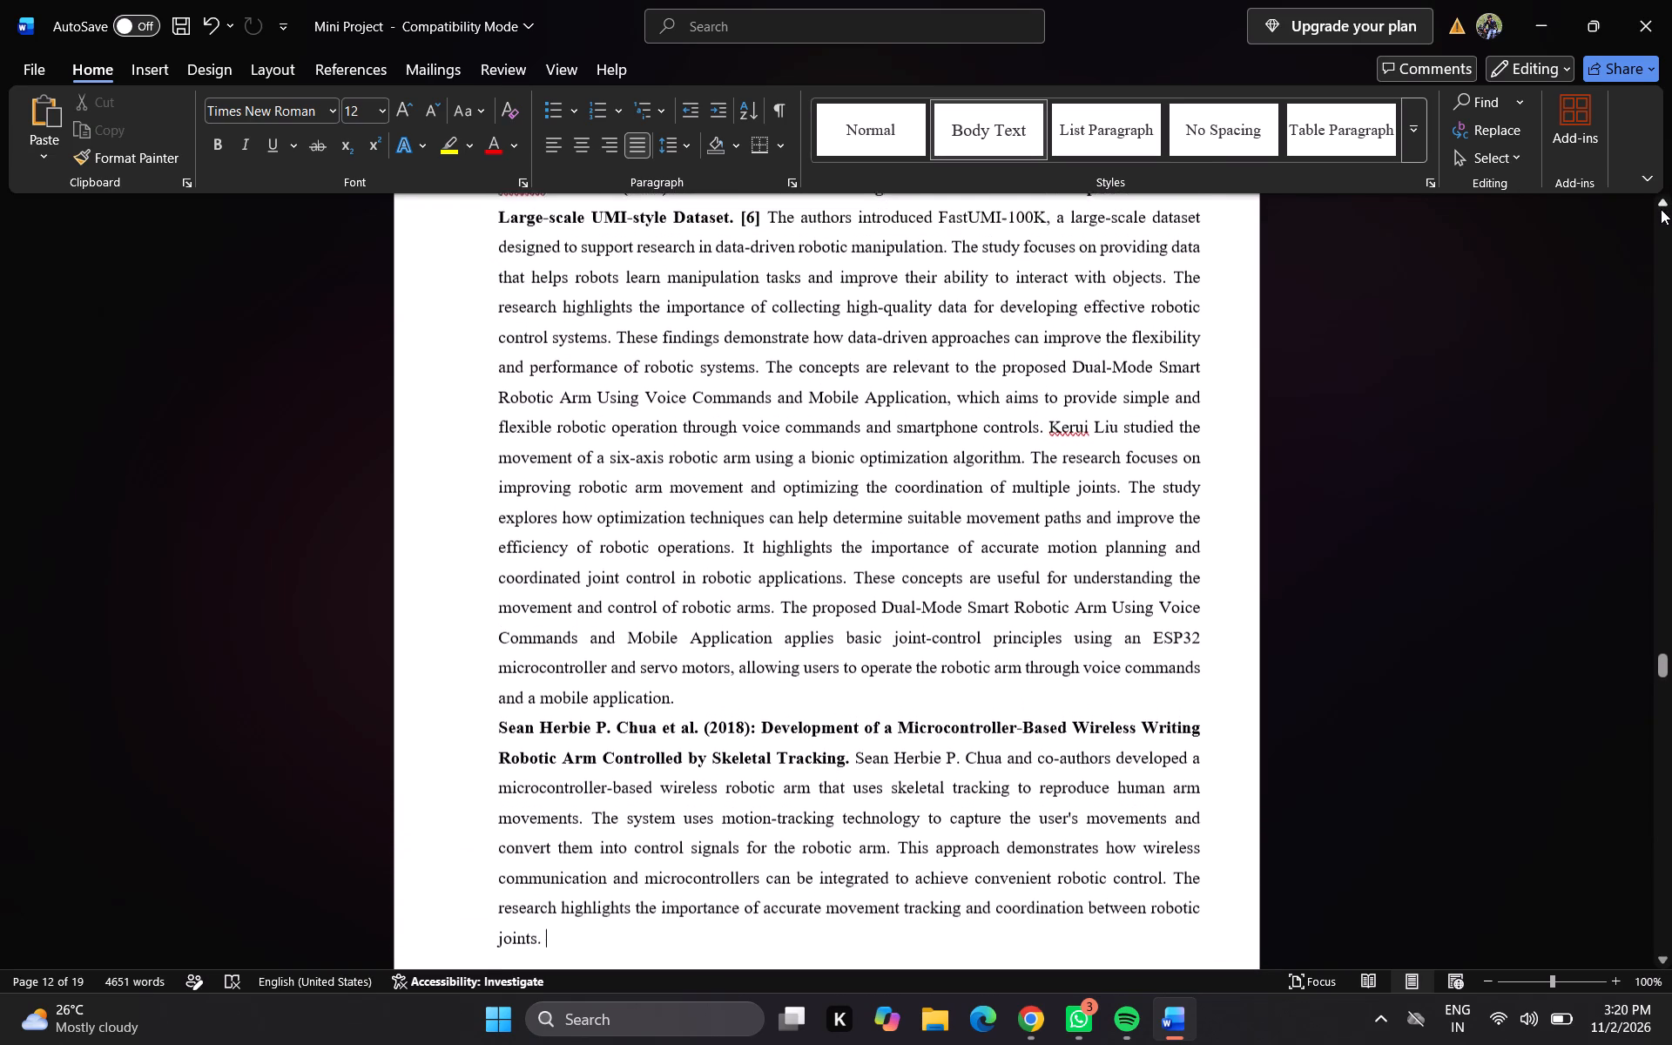
{"action": "left_click_drag", "start_coordinate": [1661, 209], "coordinate": [865, 919]}
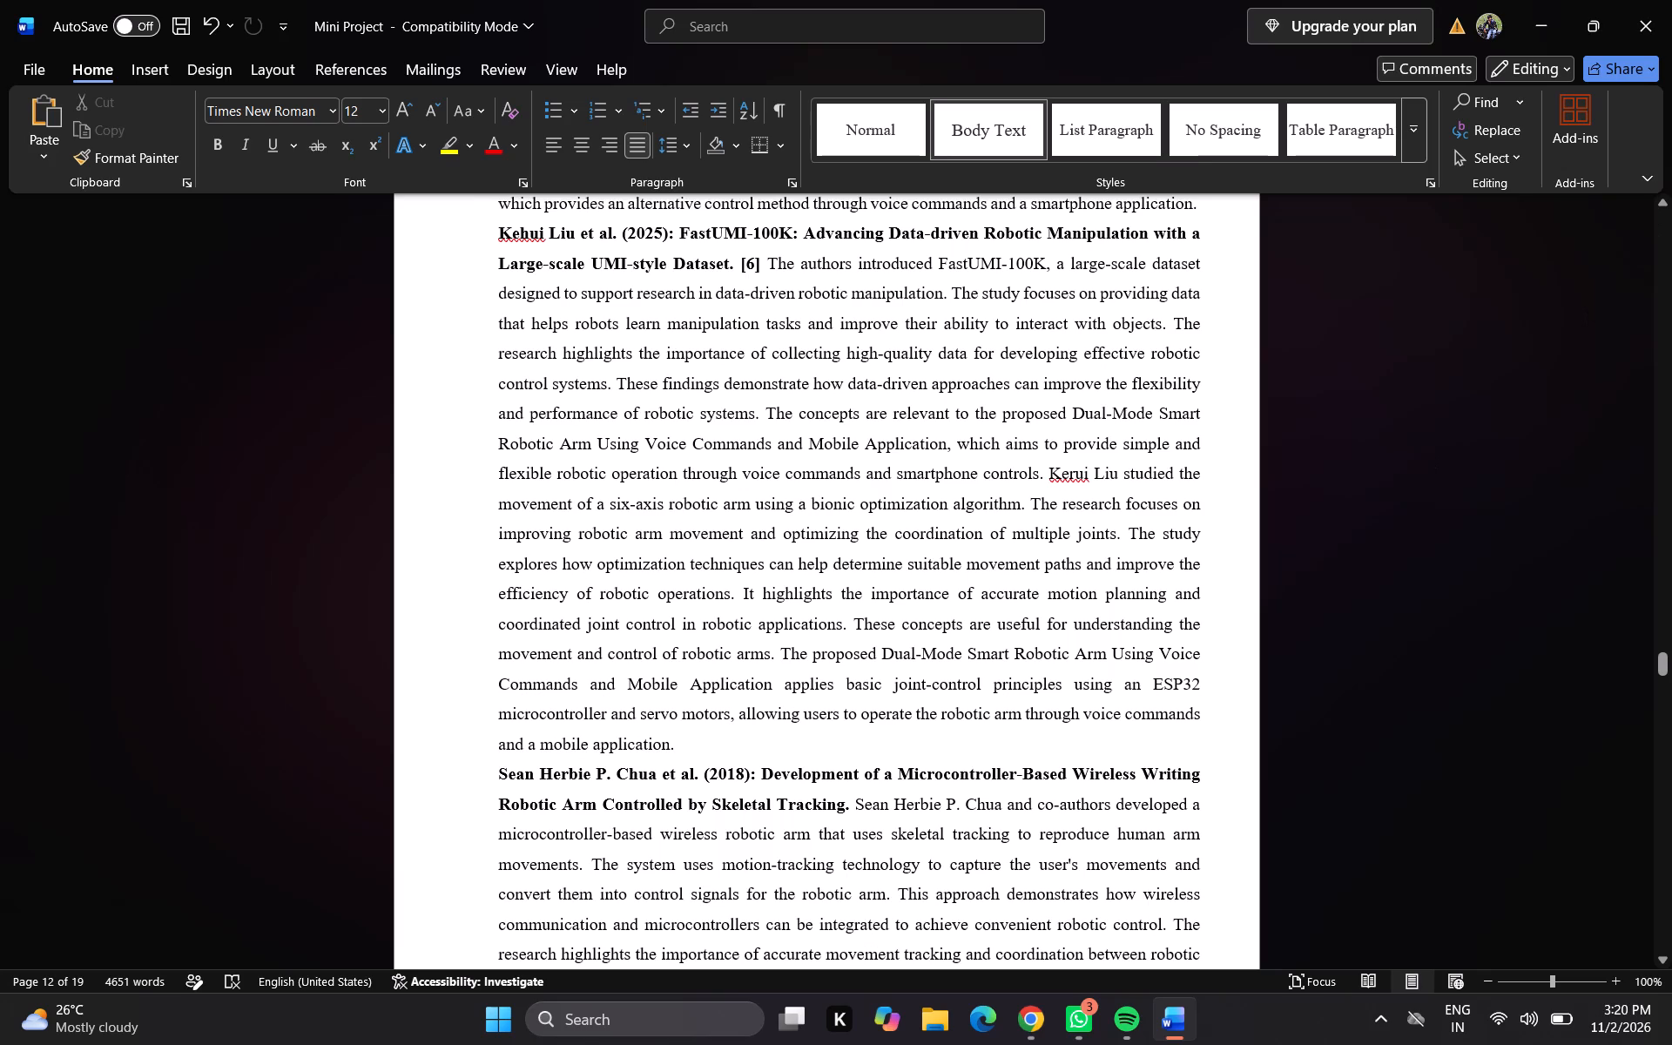
{"action": "key", "text": "Up"}
{"action": "key", "text": "Up"}
{"action": "key", "text": "Up"}
{"action": "key", "text": "Up"}
{"action": "key", "text": "Up"}
{"action": "key", "text": "Up"}
{"action": "key", "text": "Up"}
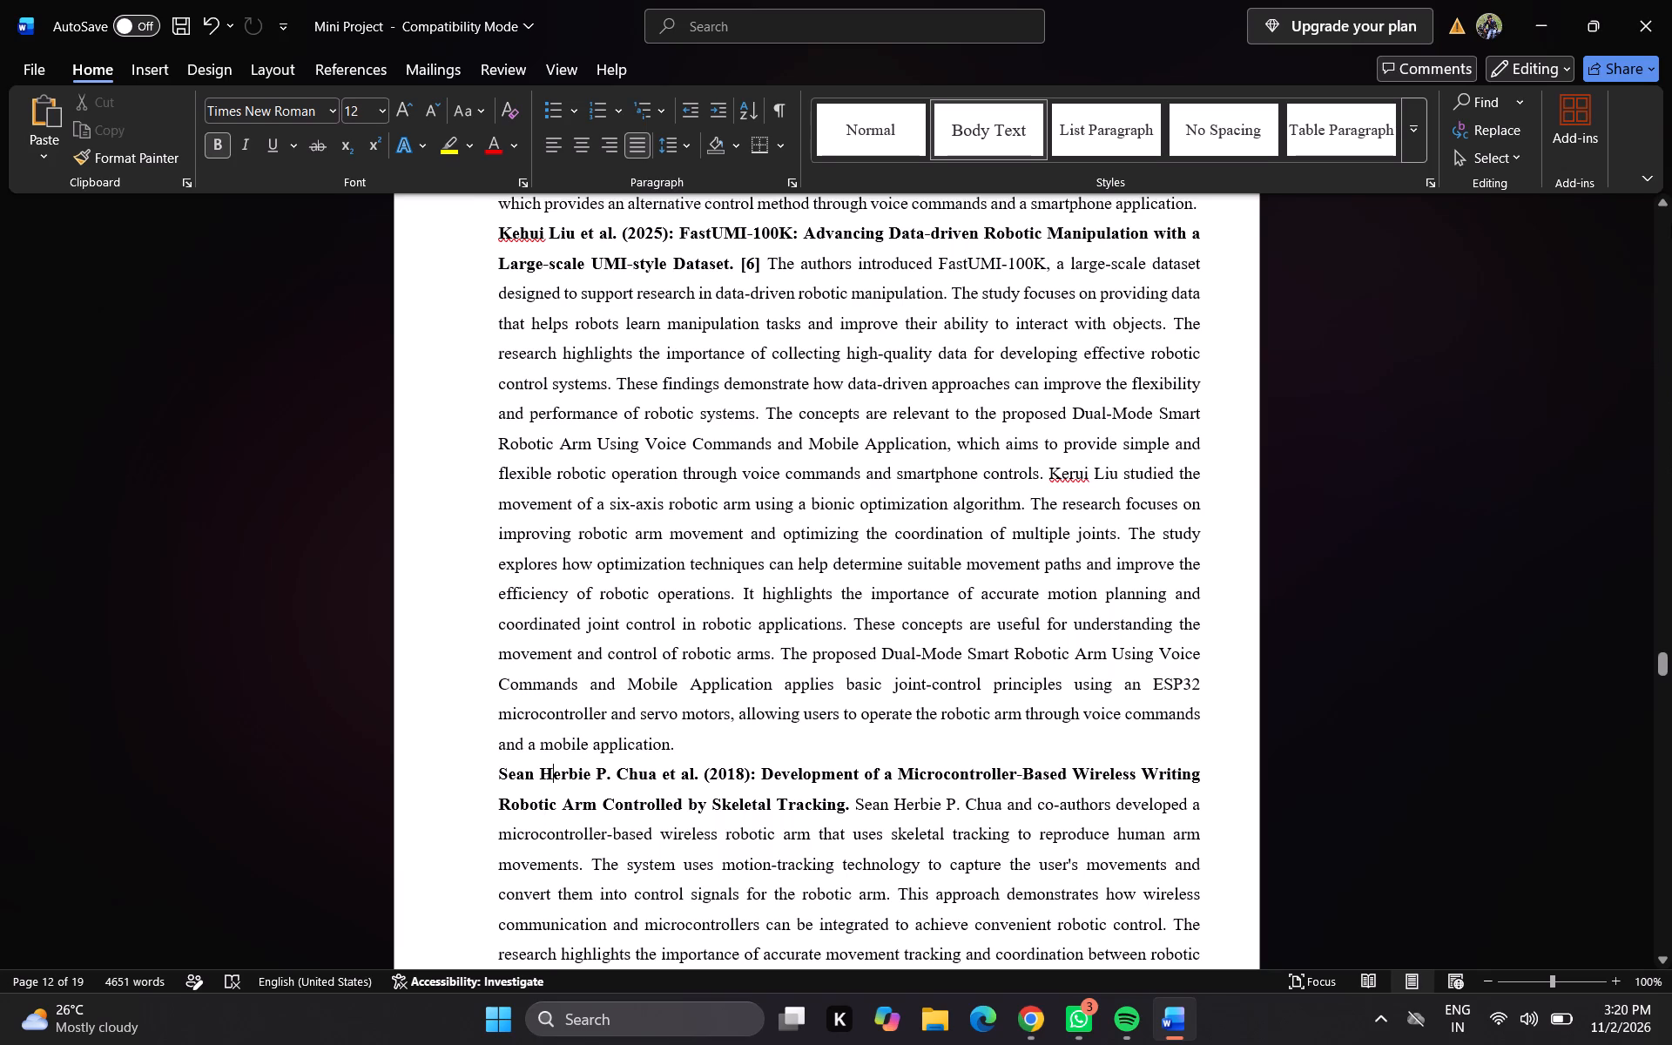
{"action": "left_click_drag", "start_coordinate": [1648, 234], "coordinate": [1671, 235]}
{"action": "left_click", "coordinate": [1671, 235]}
{"action": "left_click", "coordinate": [1671, 235]}
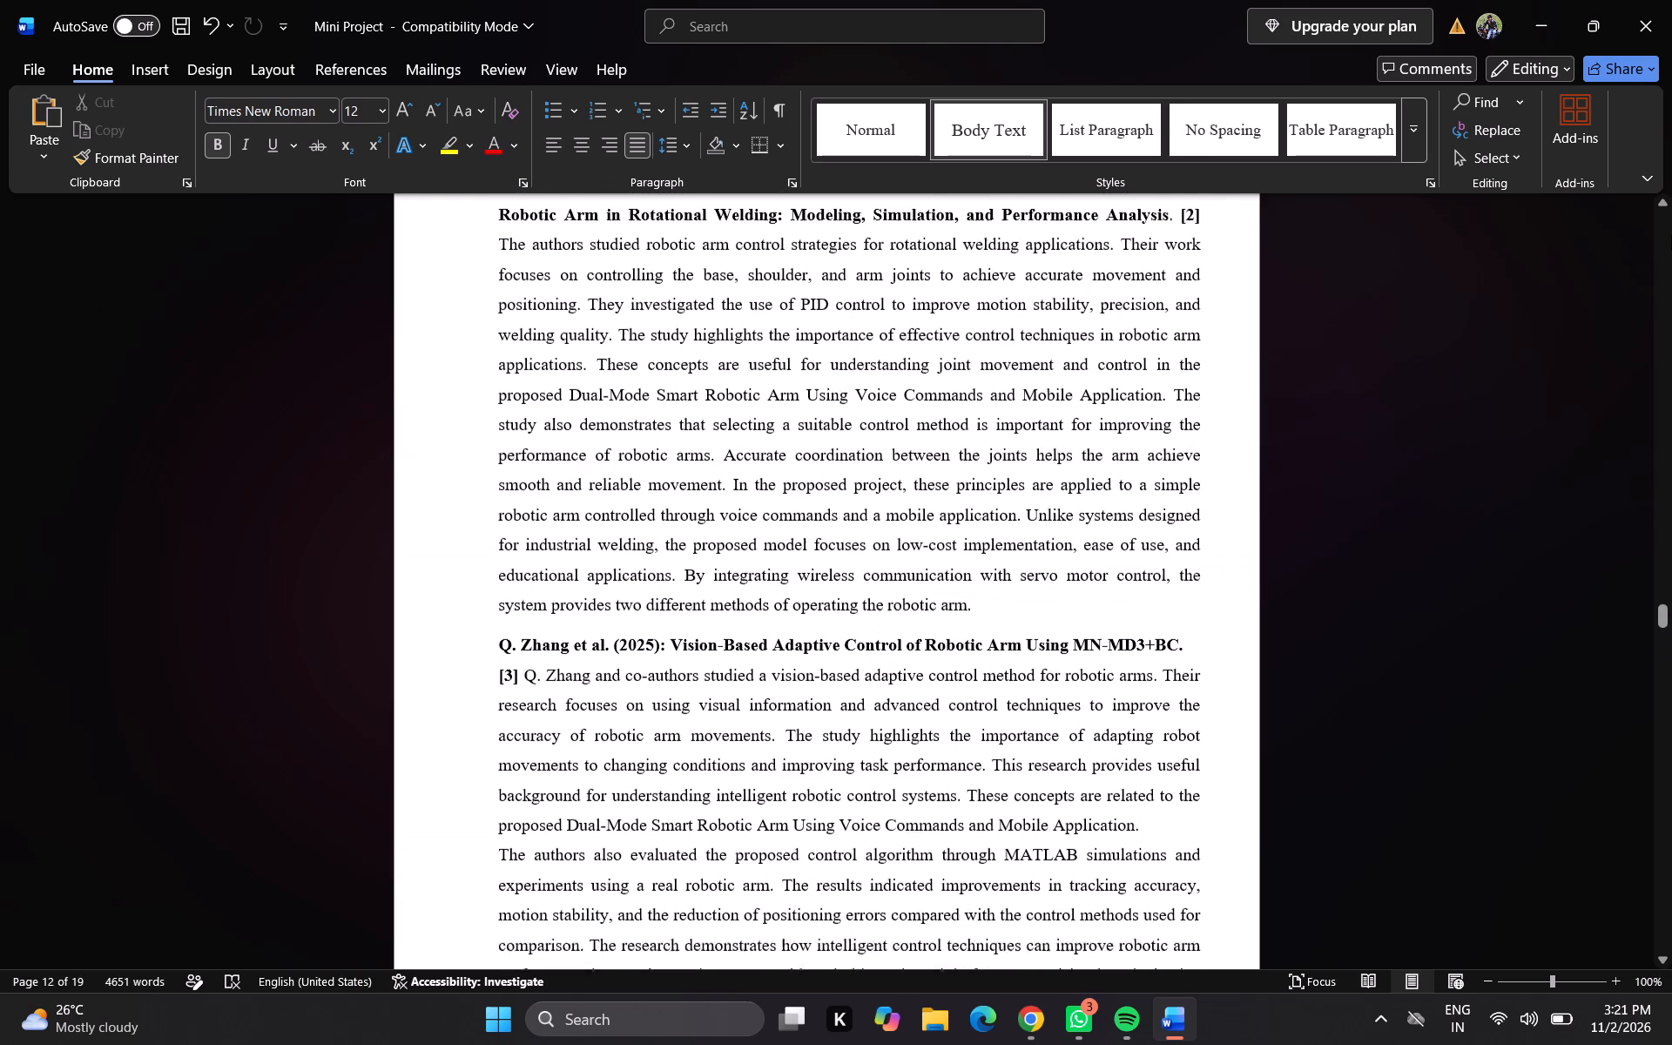
{"action": "left_click", "coordinate": [1671, 235]}
{"action": "left_click", "coordinate": [1671, 235]}
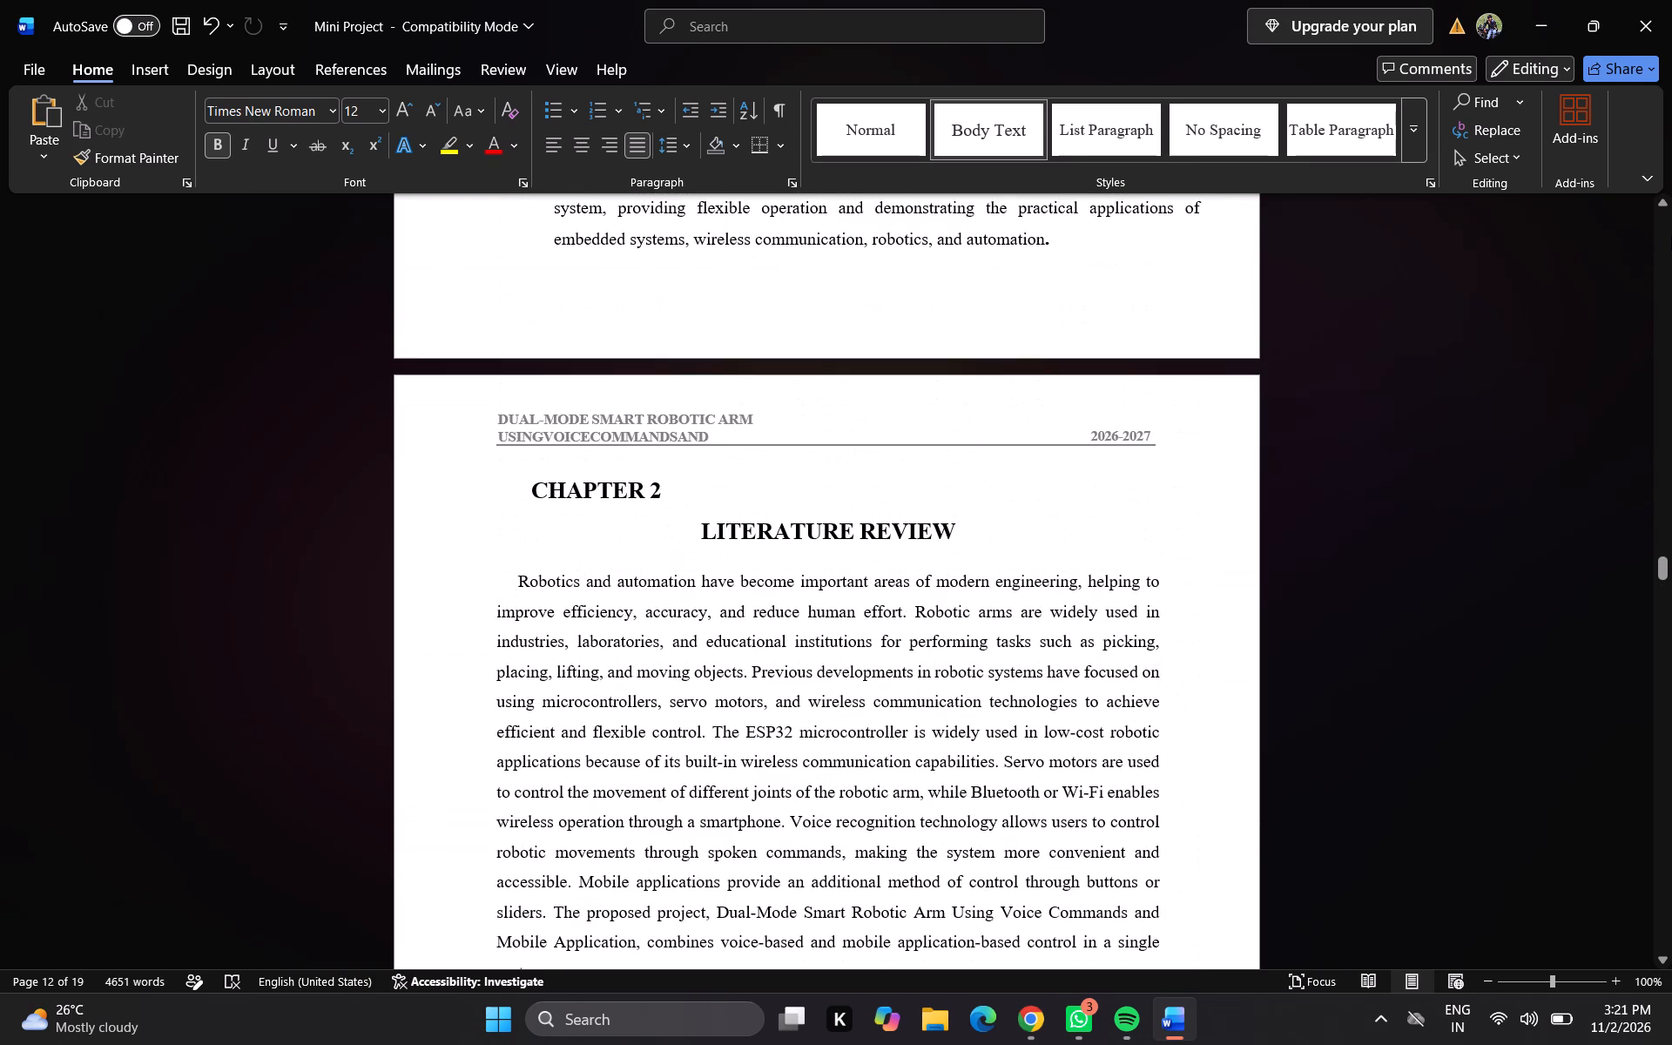
{"action": "left_click", "coordinate": [1660, 625]}
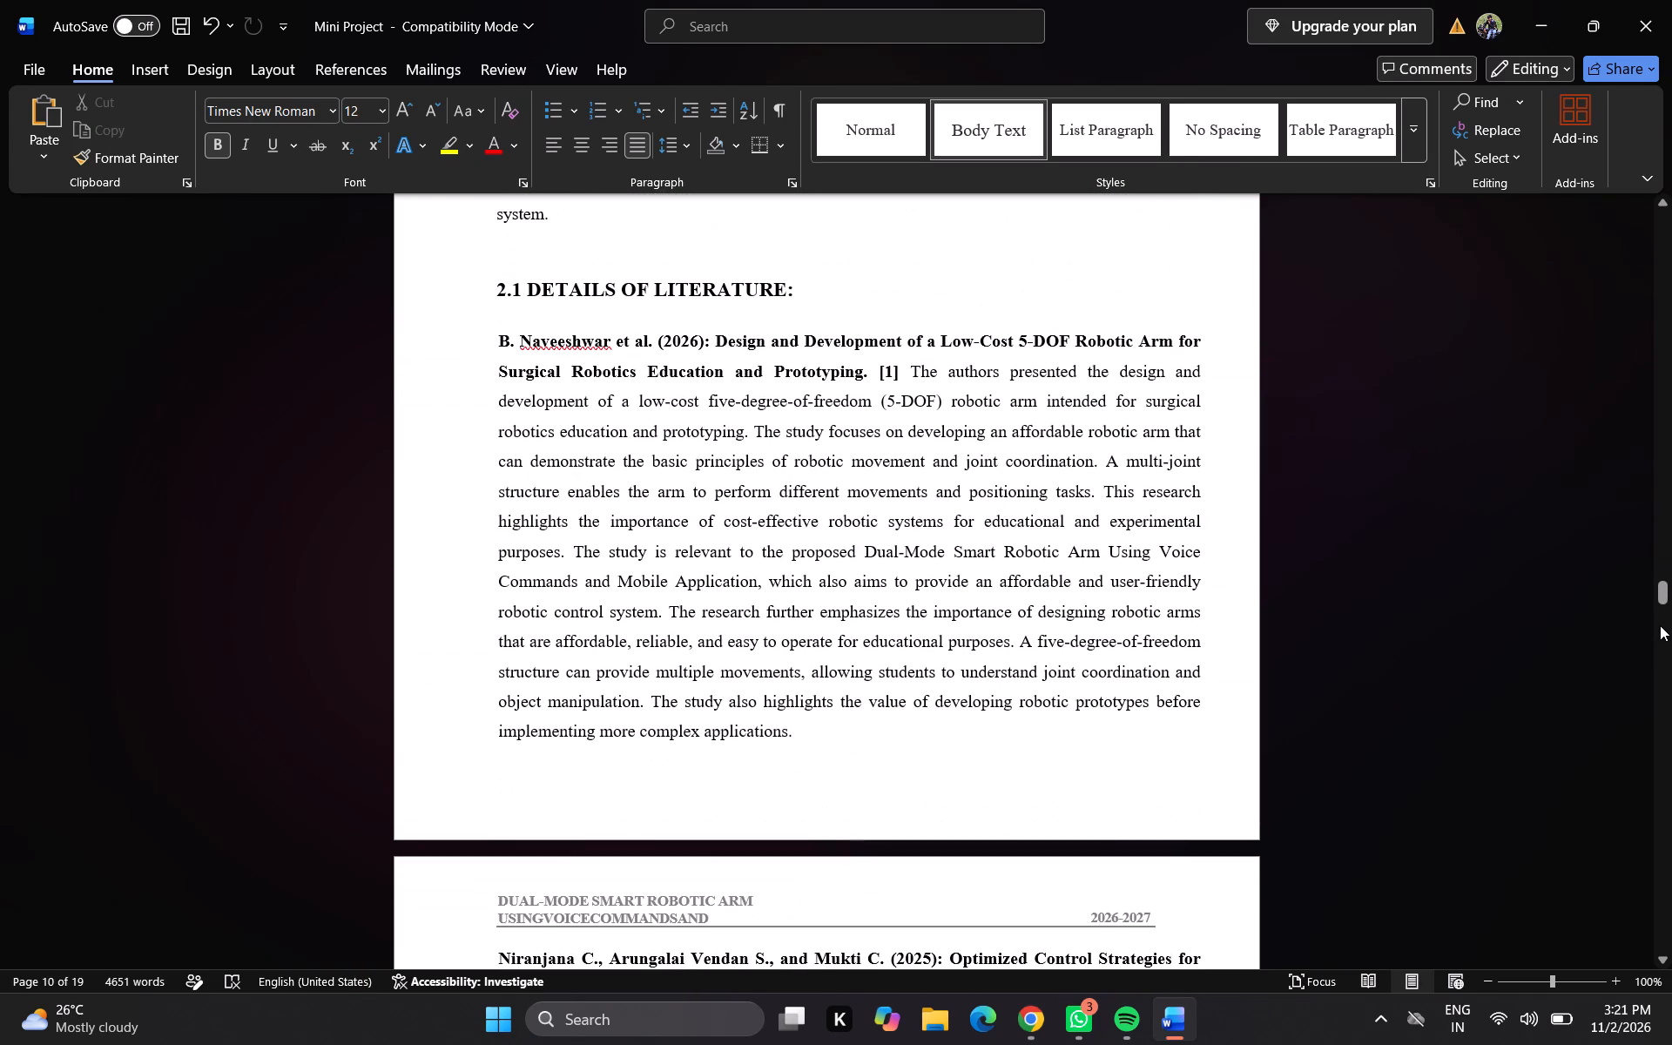
Review the Chapter 2 literature entries from section 2.1 through the FastUMI-100K entry, checking for duplicates and citation order.
{"action": "key", "text": "Down"}
{"action": "key", "text": "Down"}
{"action": "key", "text": "Down"}
{"action": "key", "text": "Down"}
{"action": "key", "text": "Down"}
{"action": "key", "text": "Down"}
{"action": "key", "text": "Down"}
{"action": "key", "text": "Down"}
{"action": "key", "text": "Down"}
{"action": "key", "text": "Down"}
{"action": "key", "text": "Down"}
{"action": "key", "text": "Down"}
{"action": "key", "text": "Down"}
{"action": "key", "text": "Down"}
{"action": "key", "text": "Down"}
{"action": "key", "text": "Down"}
{"action": "key", "text": "Down"}
{"action": "key", "text": "Down"}
{"action": "key", "text": "Down"}
{"action": "key", "text": "Down"}
{"action": "key", "text": "Down"}
{"action": "key", "text": "Down"}
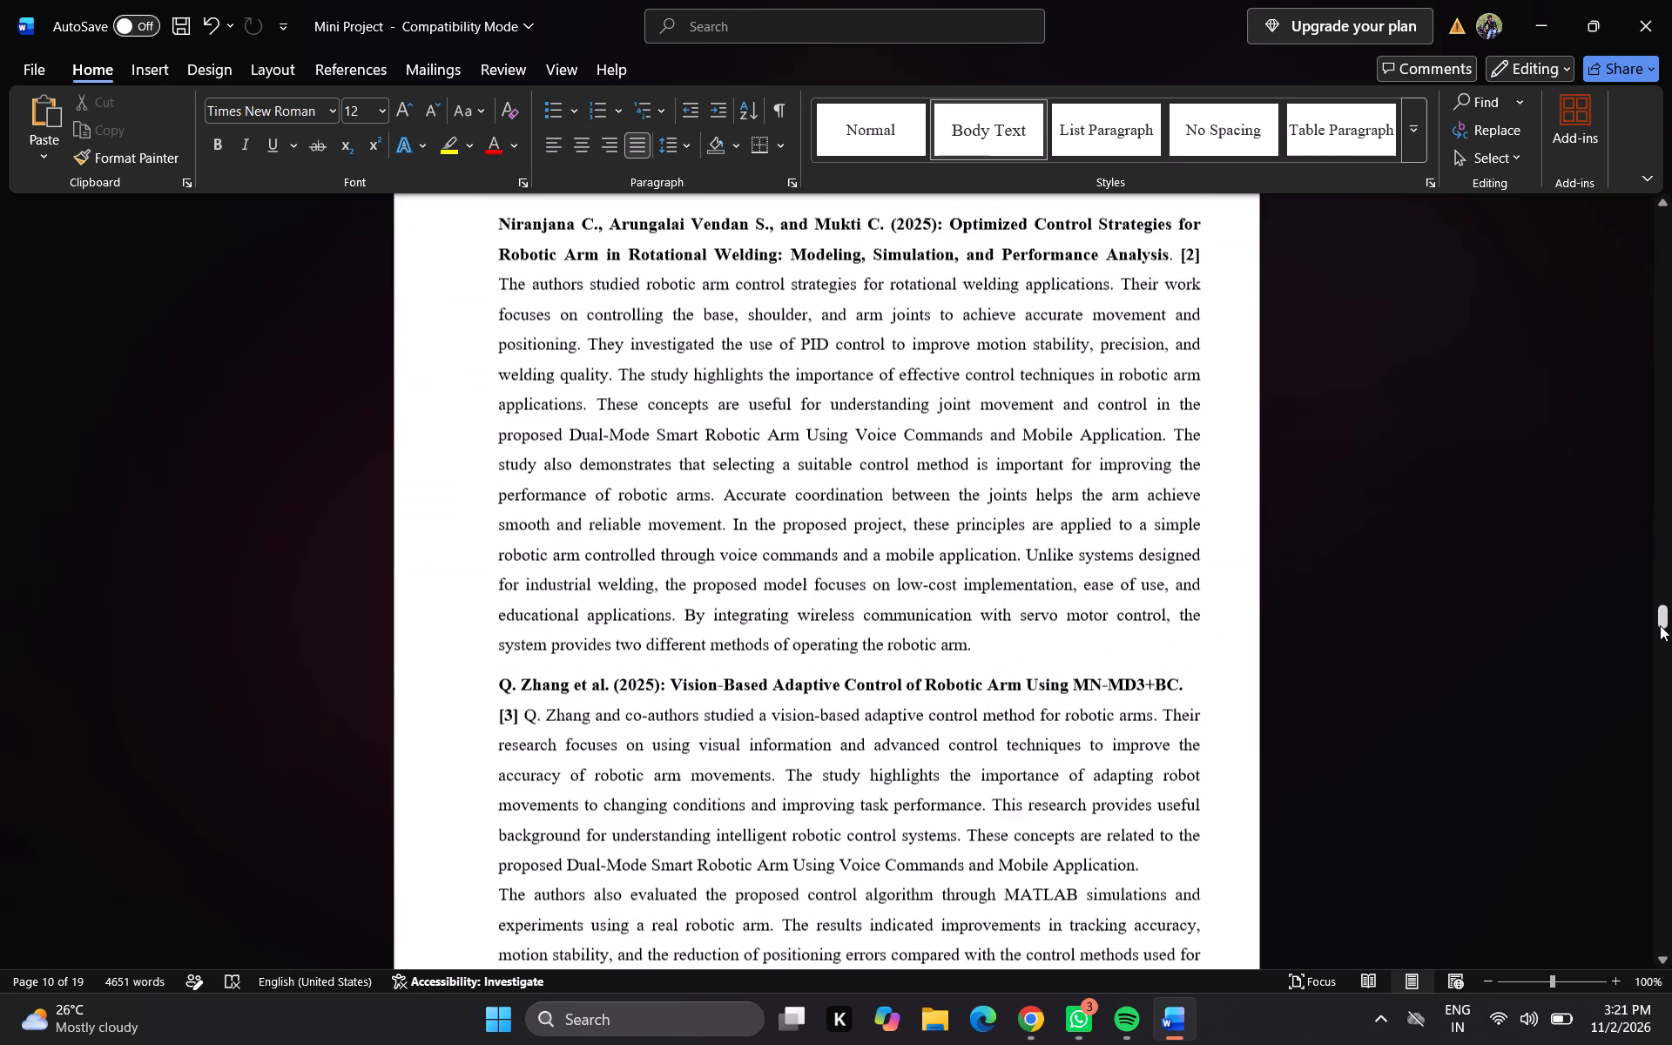
{"action": "key", "text": "Down"}
{"action": "key", "text": "Down"}
{"action": "key", "text": "Down"}
{"action": "key", "text": "Down"}
{"action": "key", "text": "Down"}
{"action": "key", "text": "Down"}
{"action": "key", "text": "Down"}
{"action": "key", "text": "Down"}
{"action": "key", "text": "Down"}
{"action": "key", "text": "Down"}
{"action": "key", "text": "Down"}
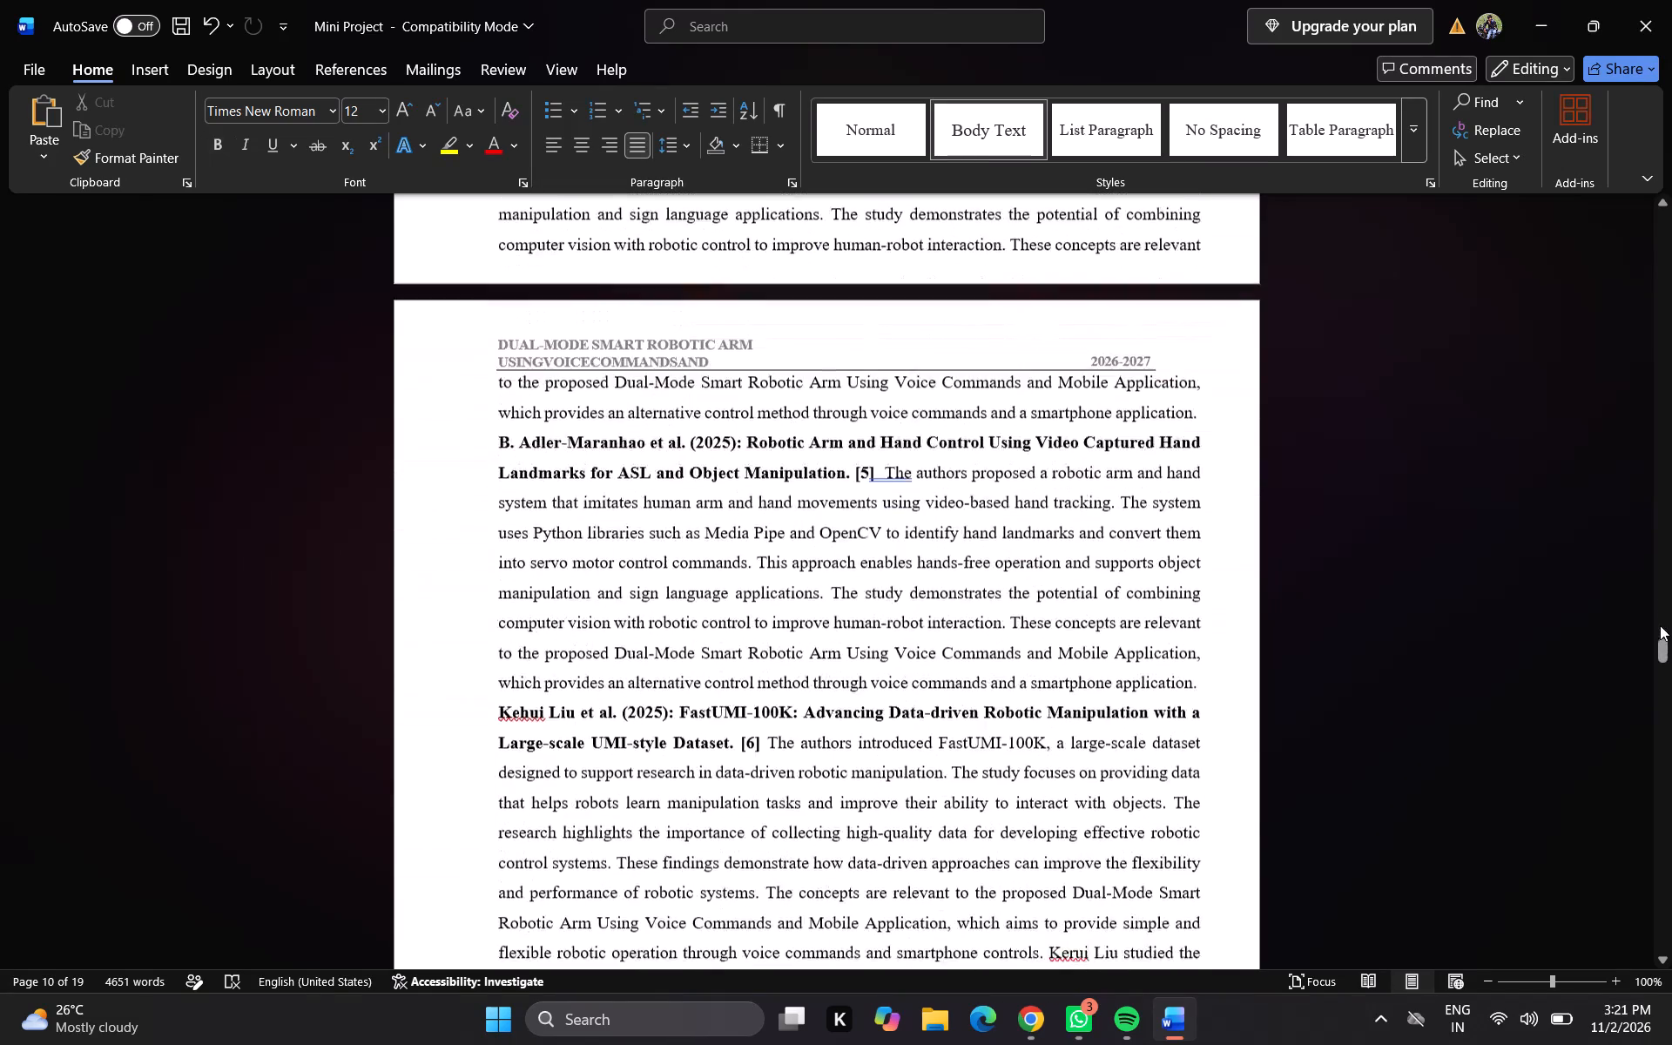
{"action": "key", "text": "Down"}
{"action": "key", "text": "Down"}
{"action": "key", "text": "Down"}
{"action": "key", "text": "Down"}
{"action": "key", "text": "Down"}
{"action": "key", "text": "Down"}
{"action": "key", "text": "Down"}
{"action": "key", "text": "Down"}
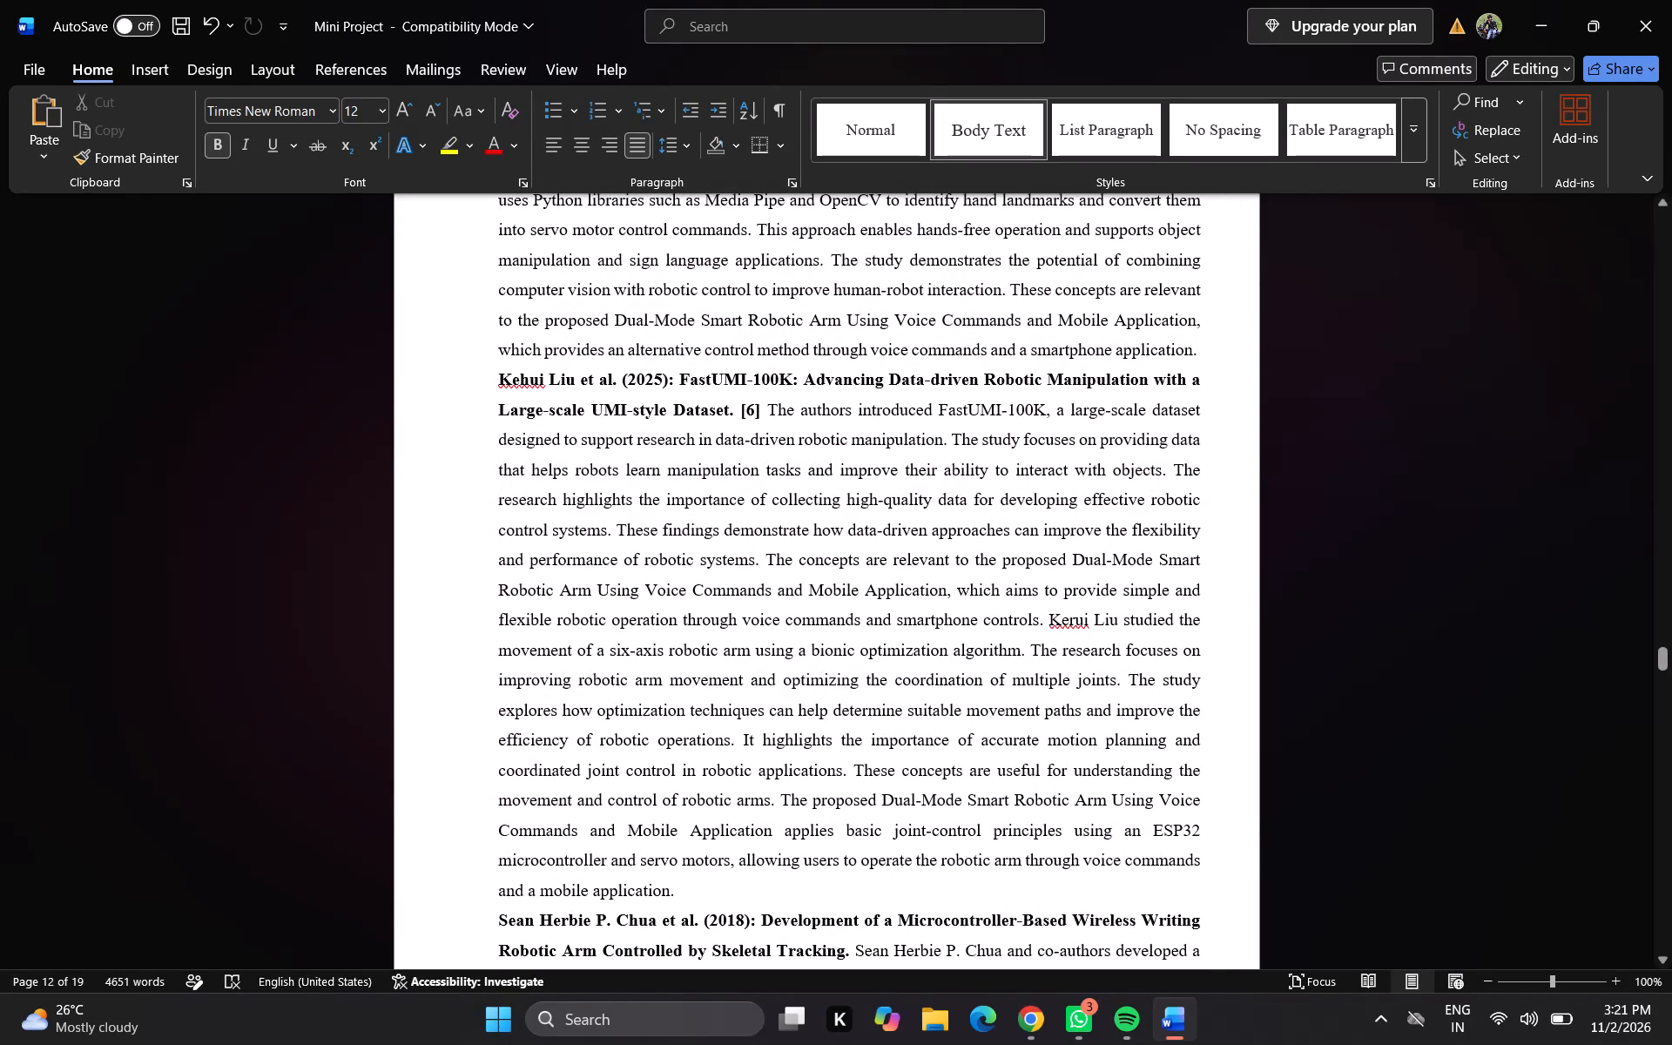
Delete the duplicate Robotic Arm and Hand Control Using Video Captured Hand Landmarks entry marked [5], above the FastUMI-100K entry.
{"action": "left_click", "coordinate": [1662, 226]}
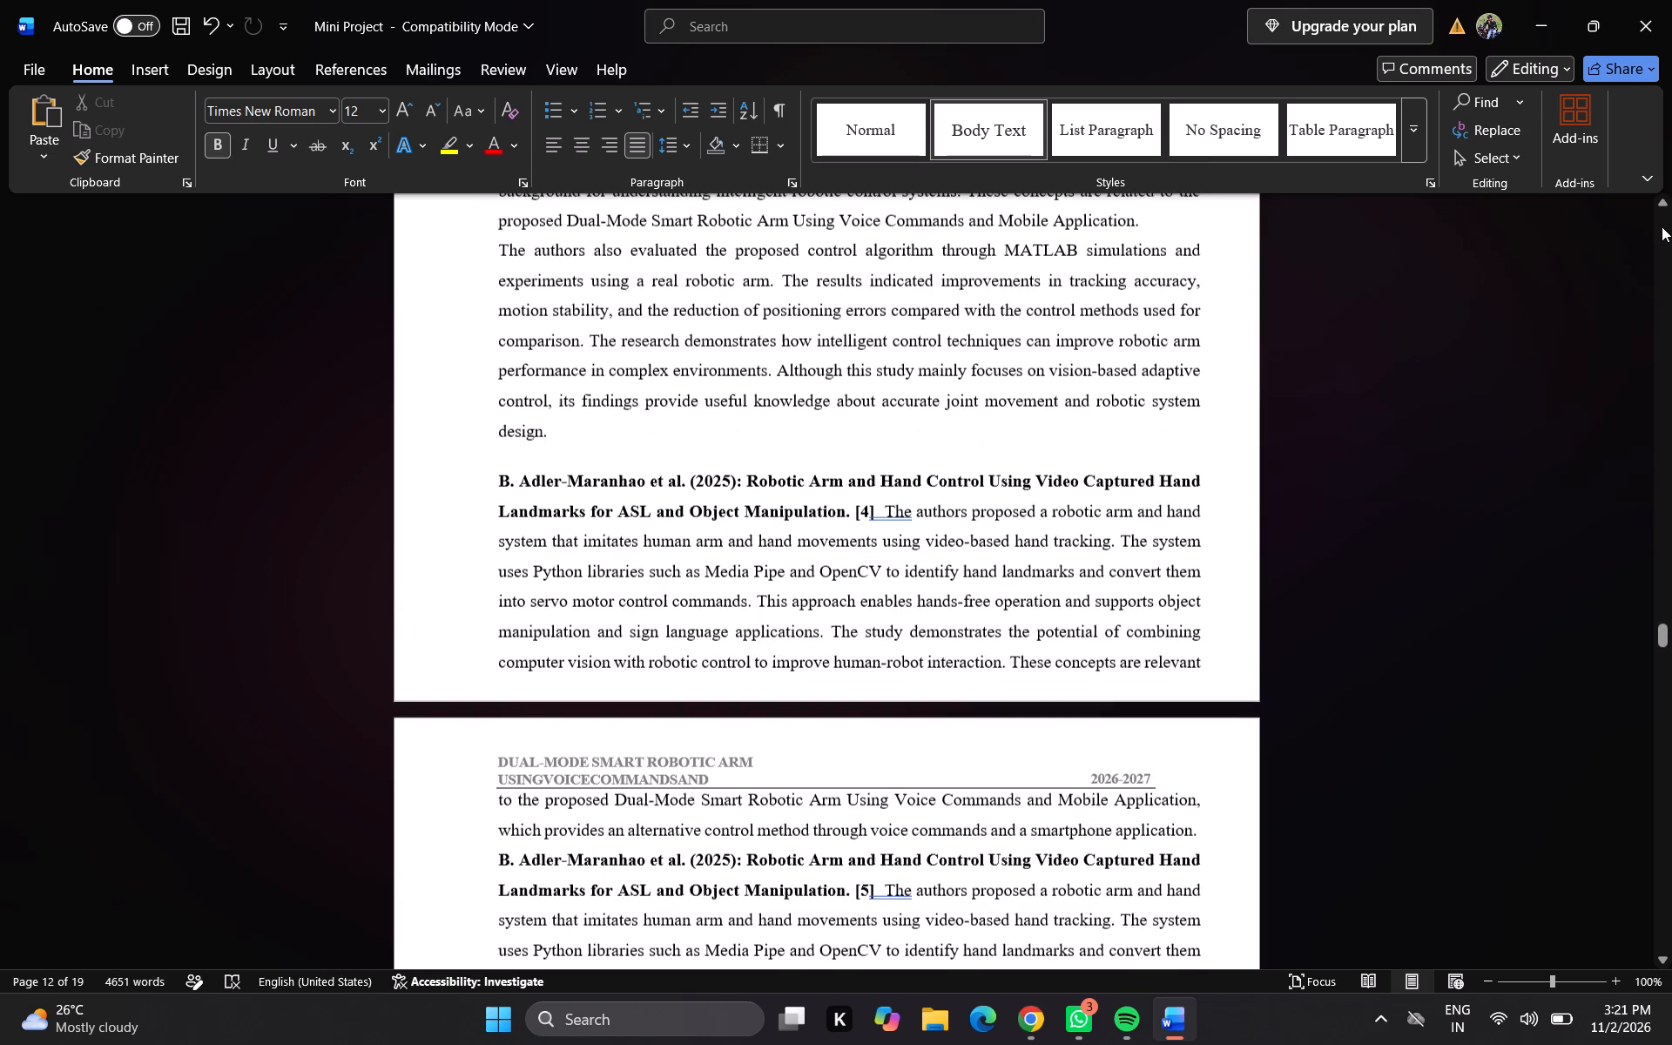
{"action": "key", "text": "Up"}
{"action": "key", "text": "Up"}
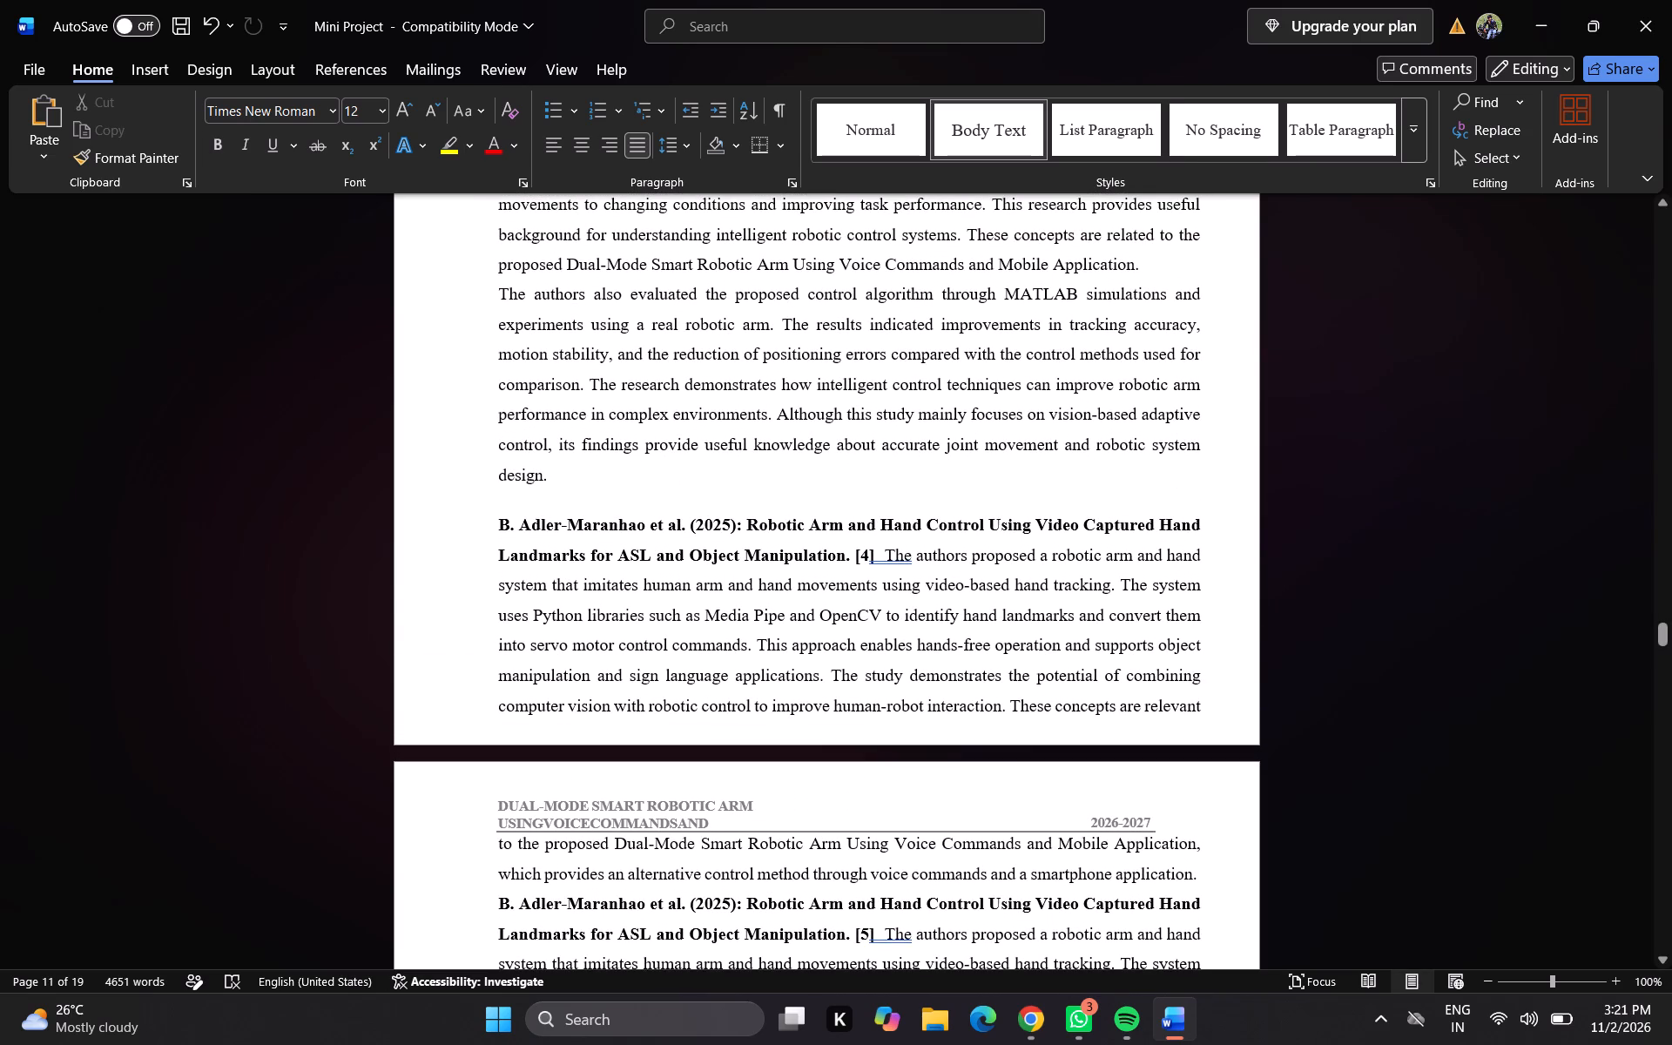
{"action": "left_click_drag", "start_coordinate": [487, 901], "coordinate": [680, 519]}
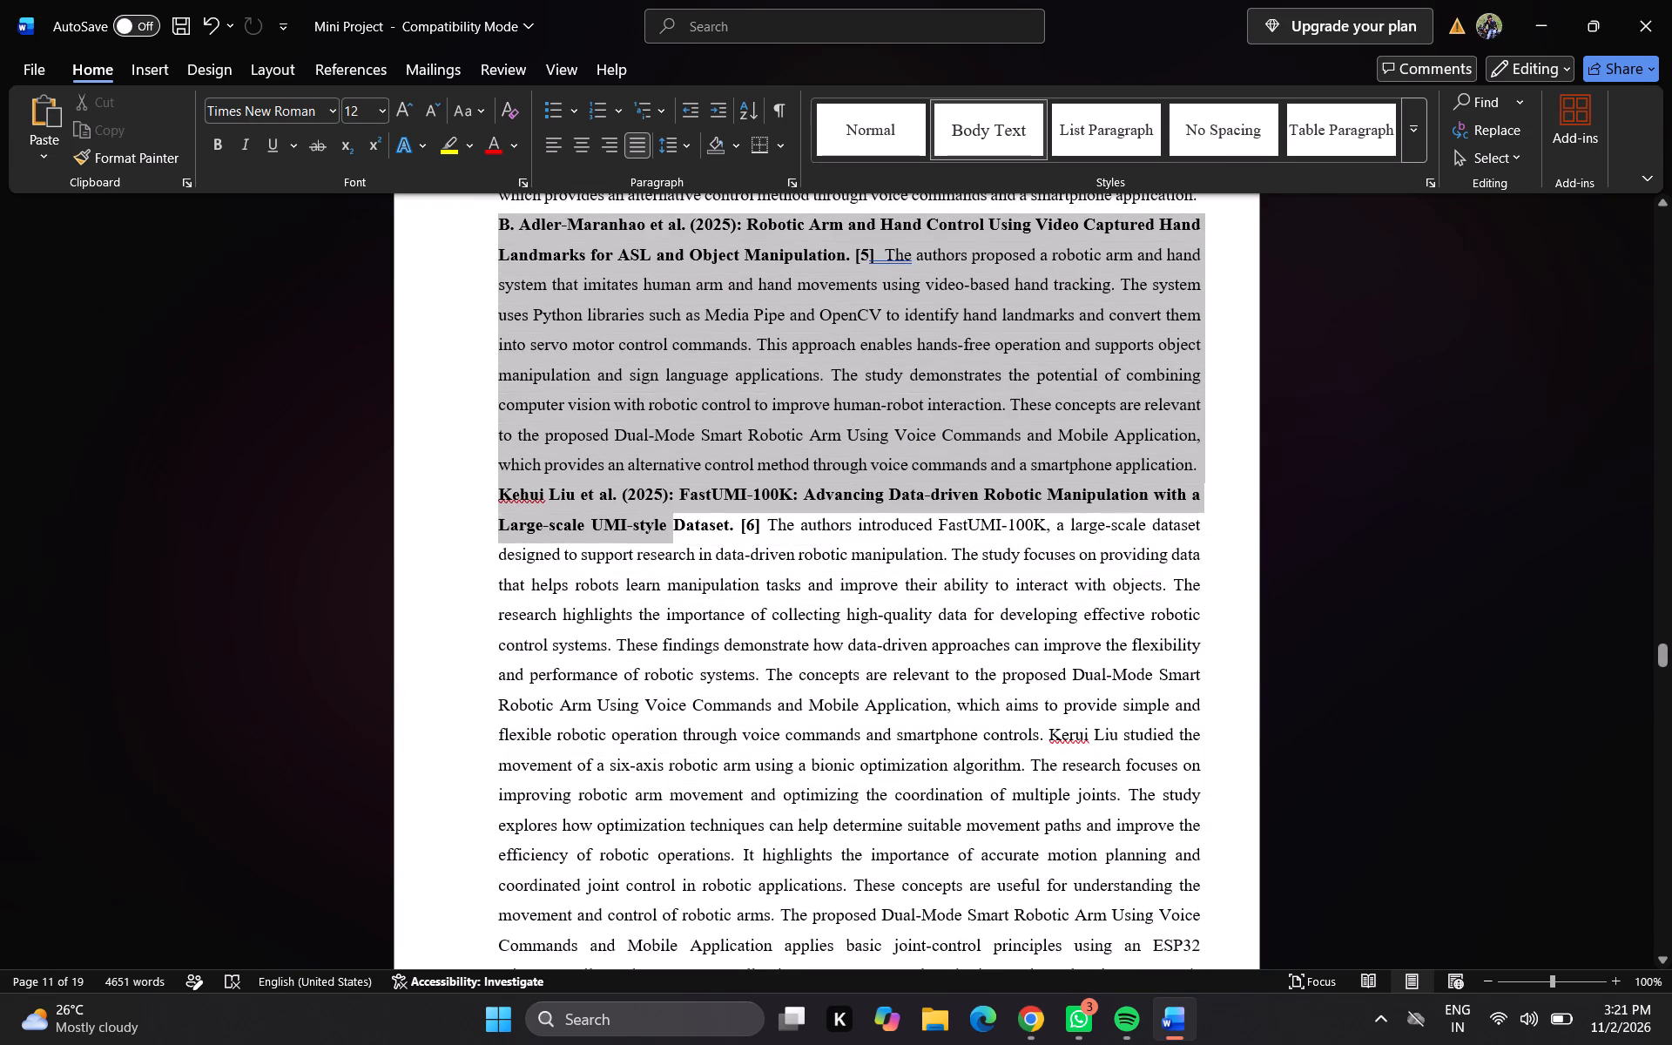
{"action": "left_click_drag", "start_coordinate": [680, 519], "coordinate": [1280, 477]}
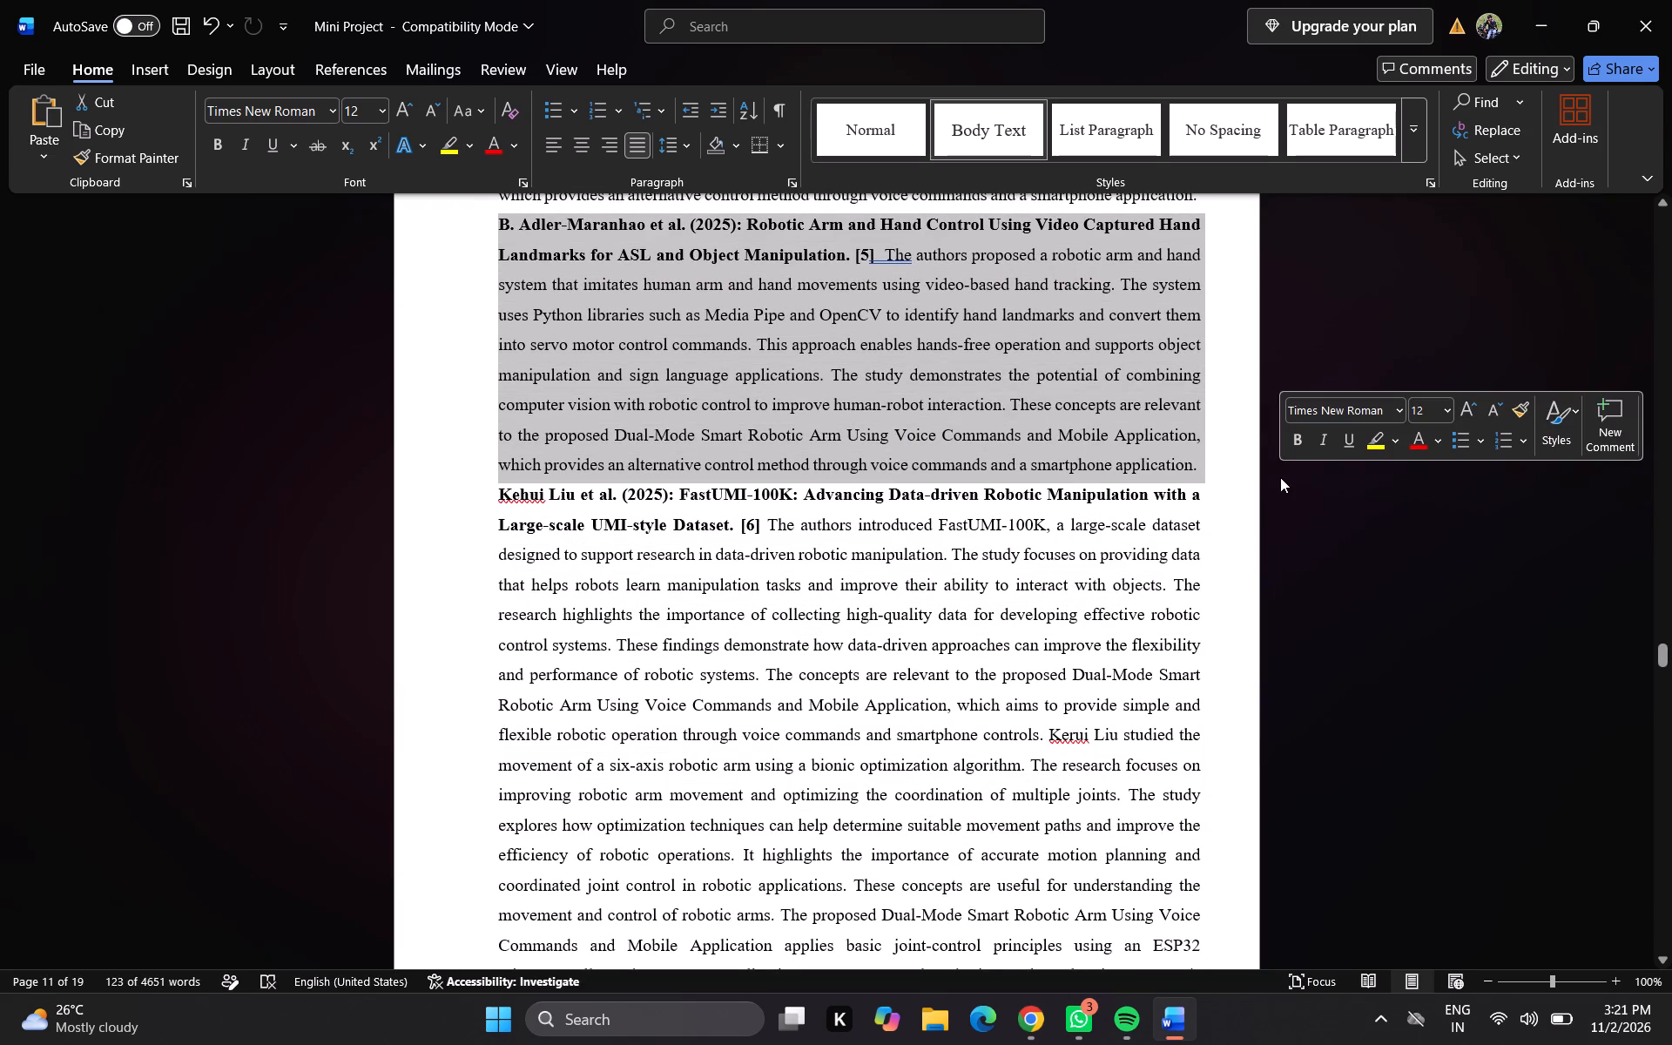
{"action": "key", "text": "BackSpace"}
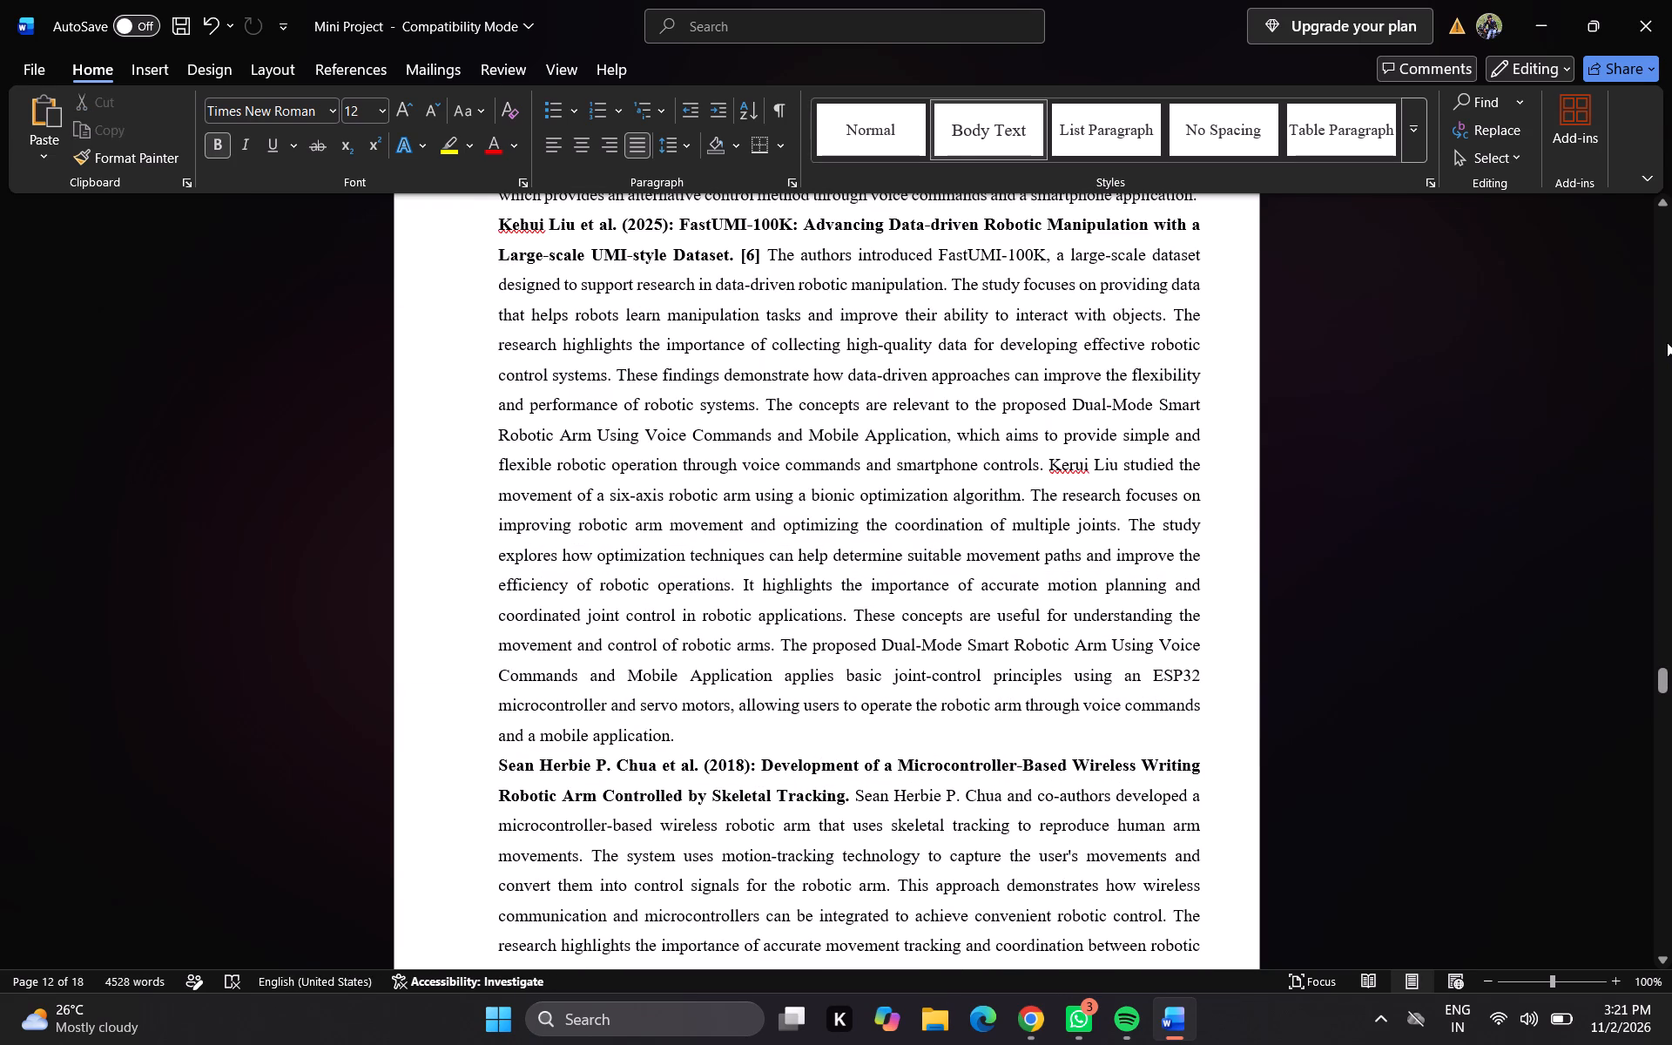
Insert a blank line above the FastUMI-100K entry and another above the Wireless Writing Robotic Arm entry.
{"action": "left_click", "coordinate": [1667, 340]}
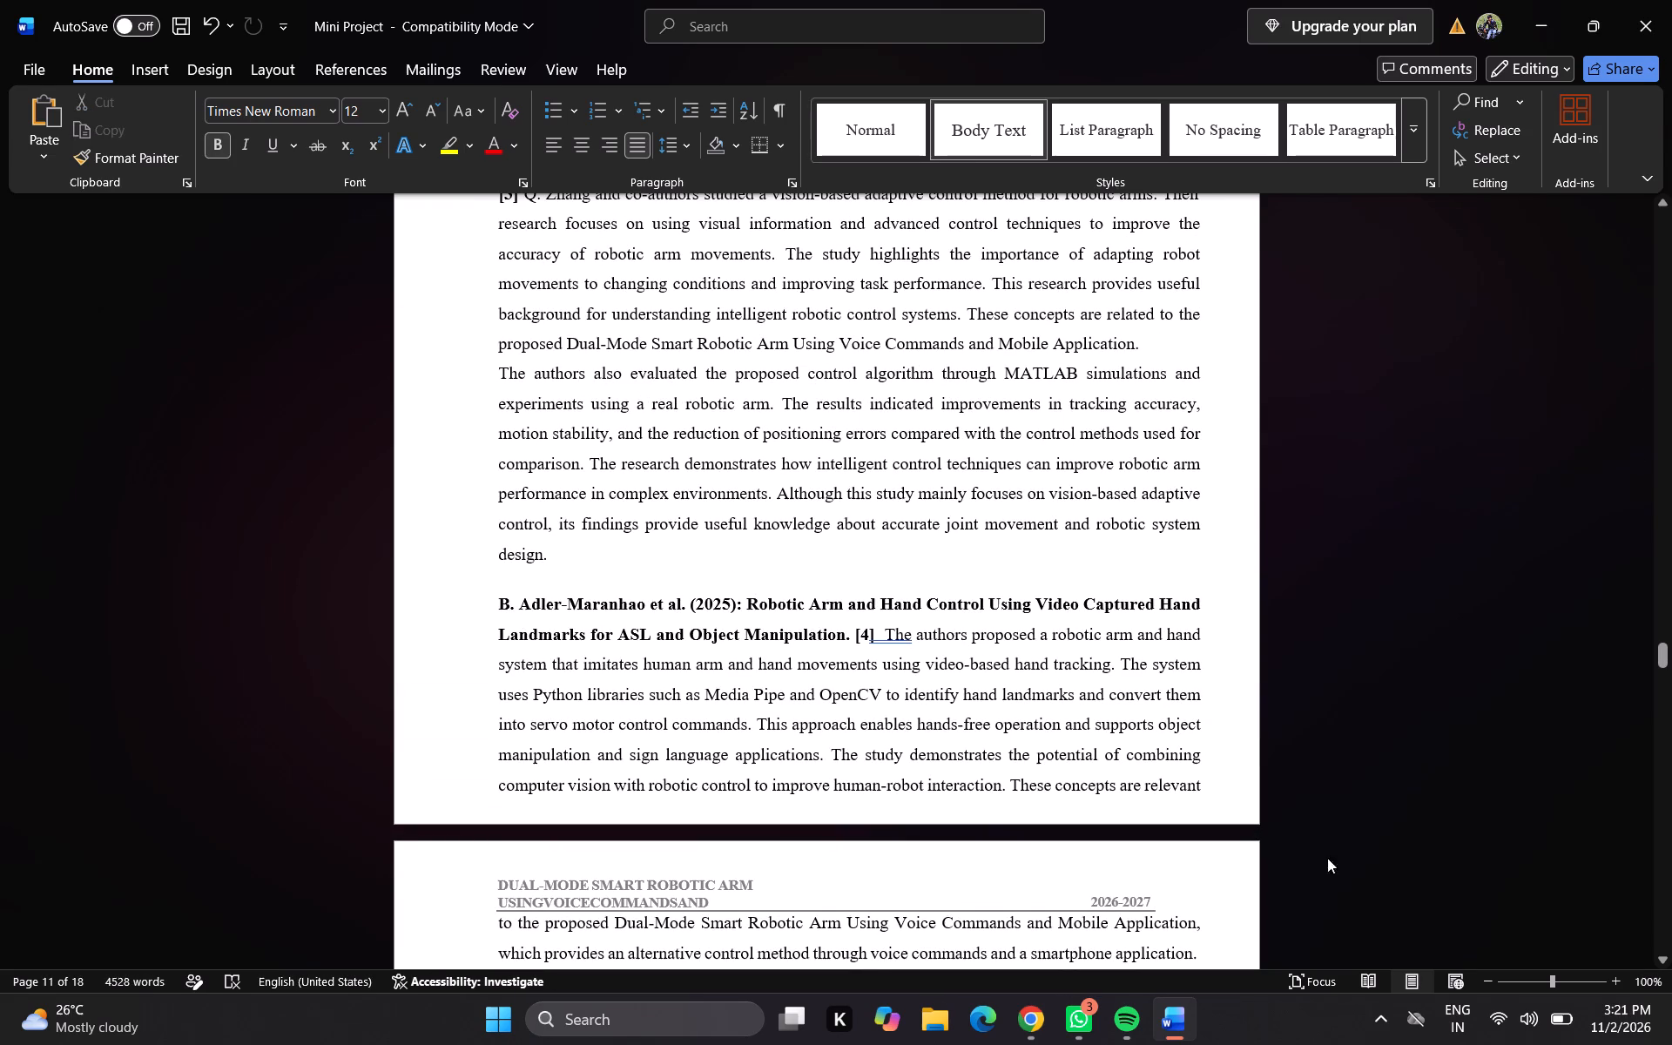
{"action": "left_click", "coordinate": [1657, 705]}
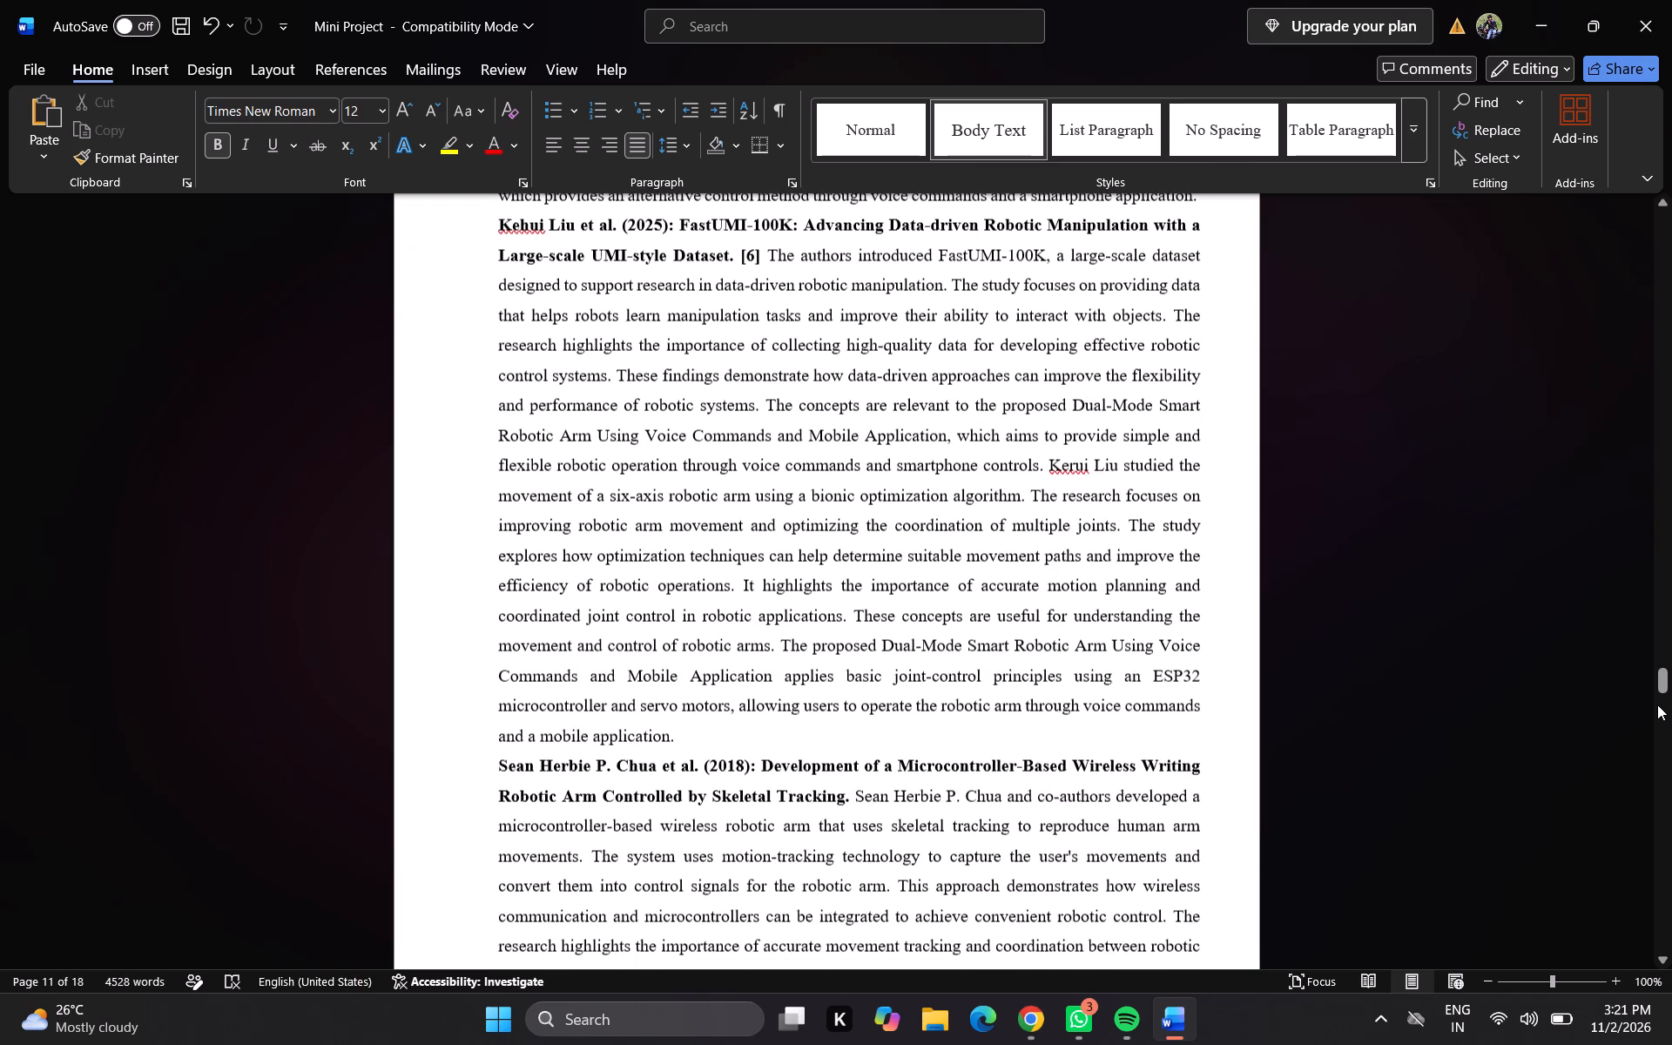
{"action": "left_click", "coordinate": [1200, 203]}
{"action": "key", "text": "Up"}
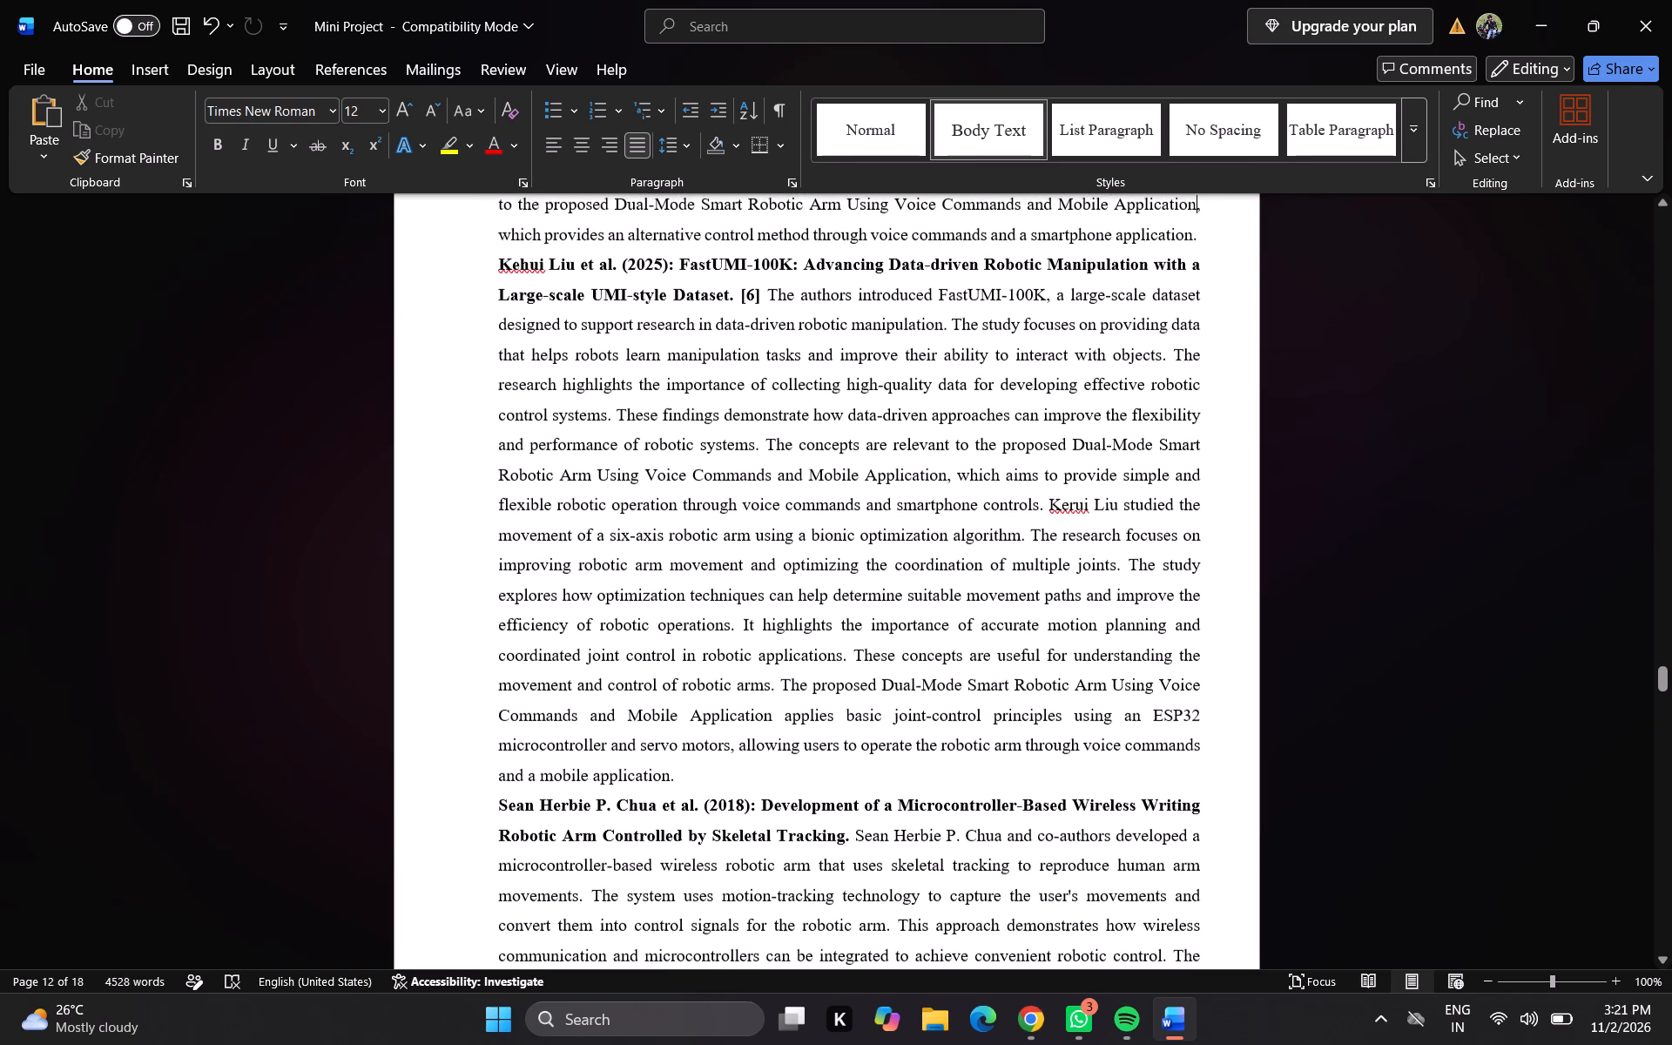
{"action": "key", "text": "Down"}
{"action": "key", "text": "Return"}
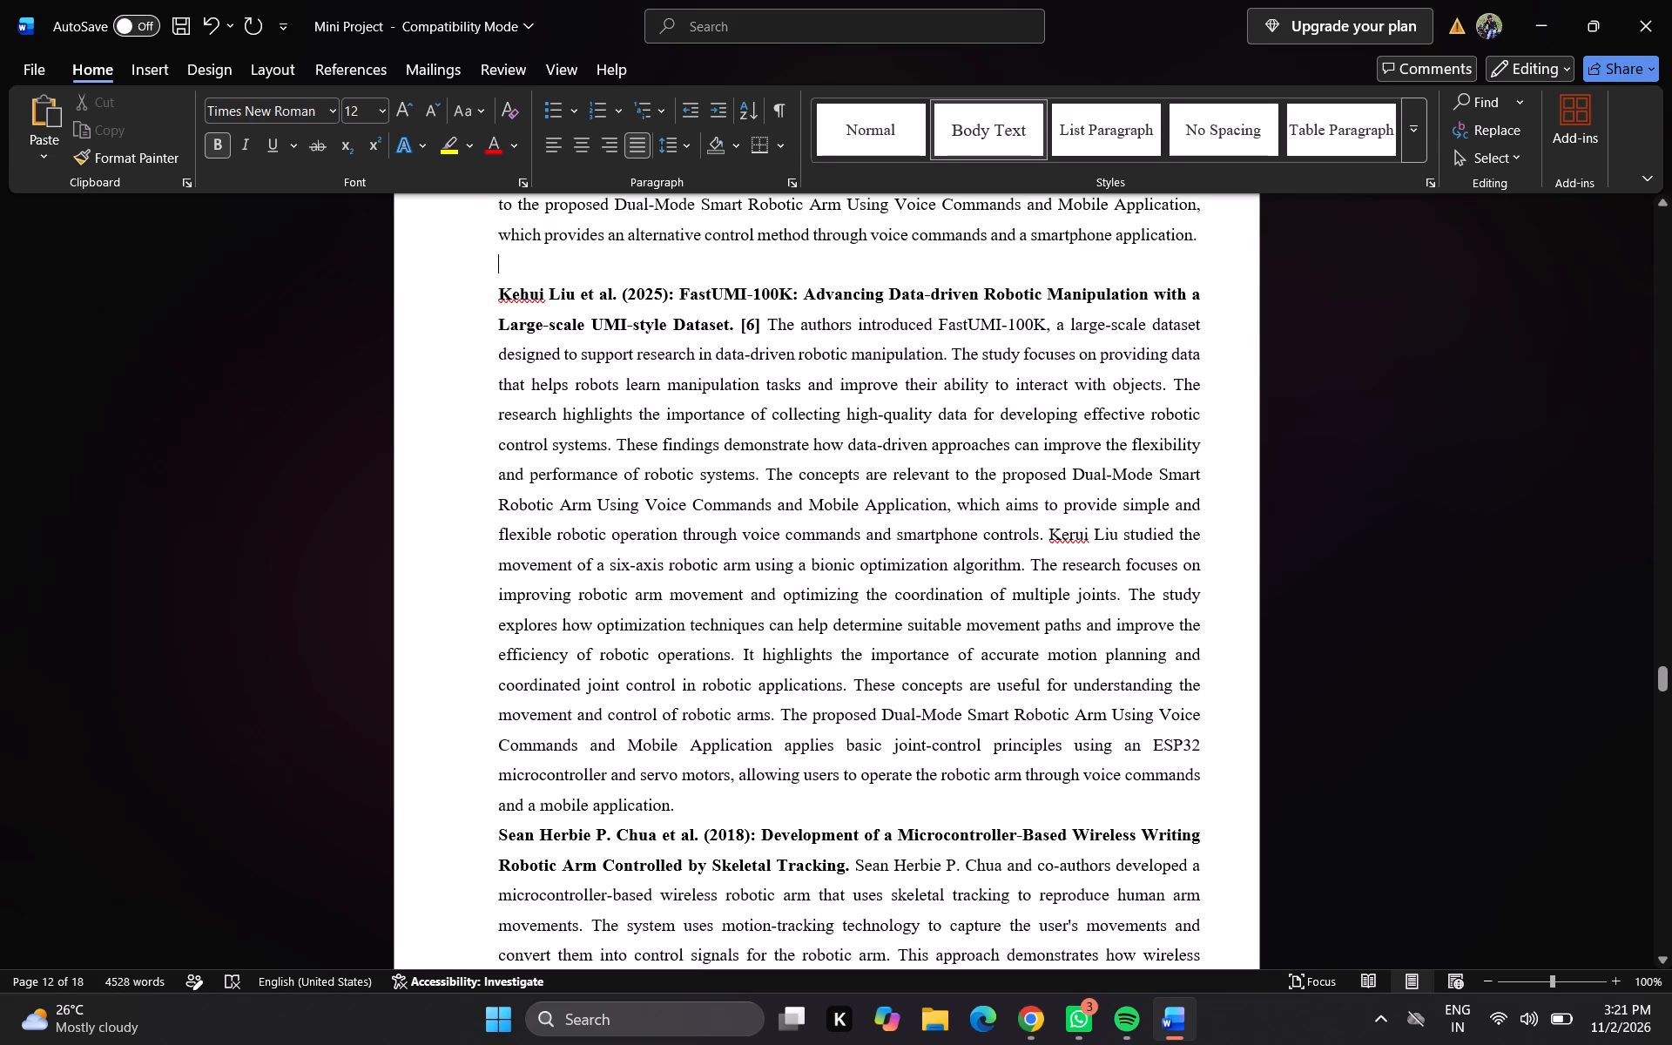
{"action": "left_click", "coordinate": [688, 812]}
{"action": "key", "text": "Return"}
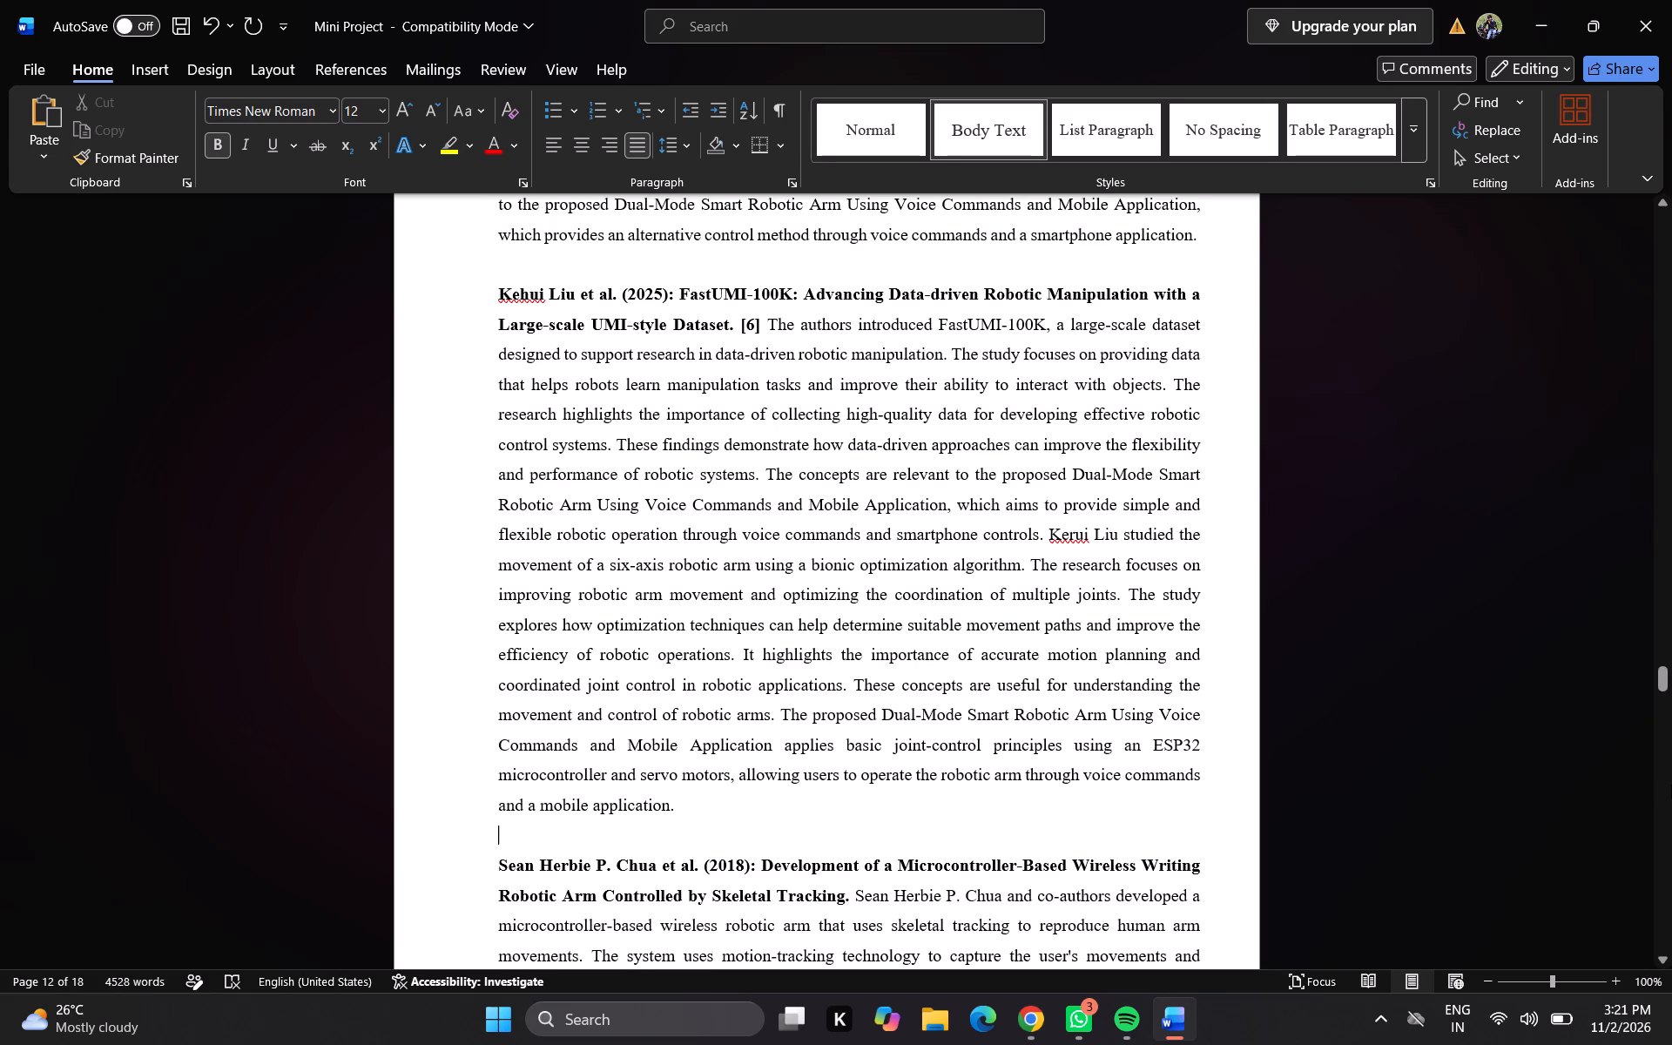
Delete the repeated Wireless Writing Robotic Arm entry, heading and full paragraph, at the top of the page after its first copy.
{"action": "left_click", "coordinate": [1661, 782]}
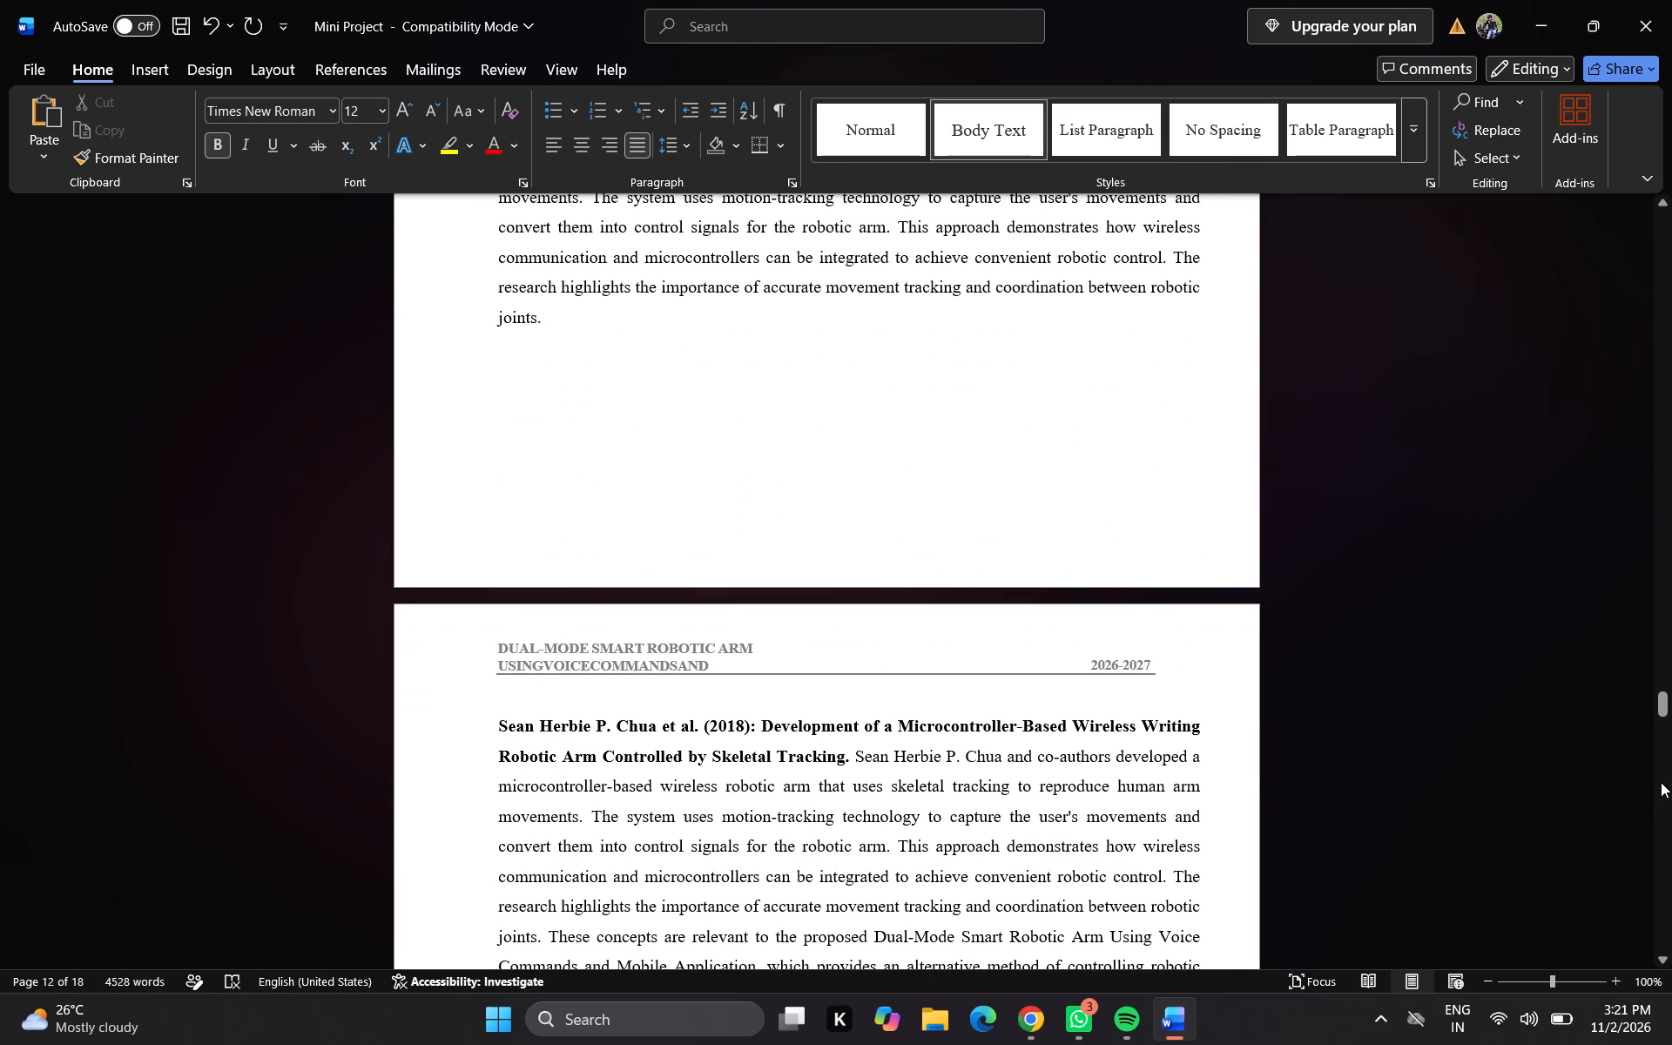
{"action": "left_click", "coordinate": [1668, 656]}
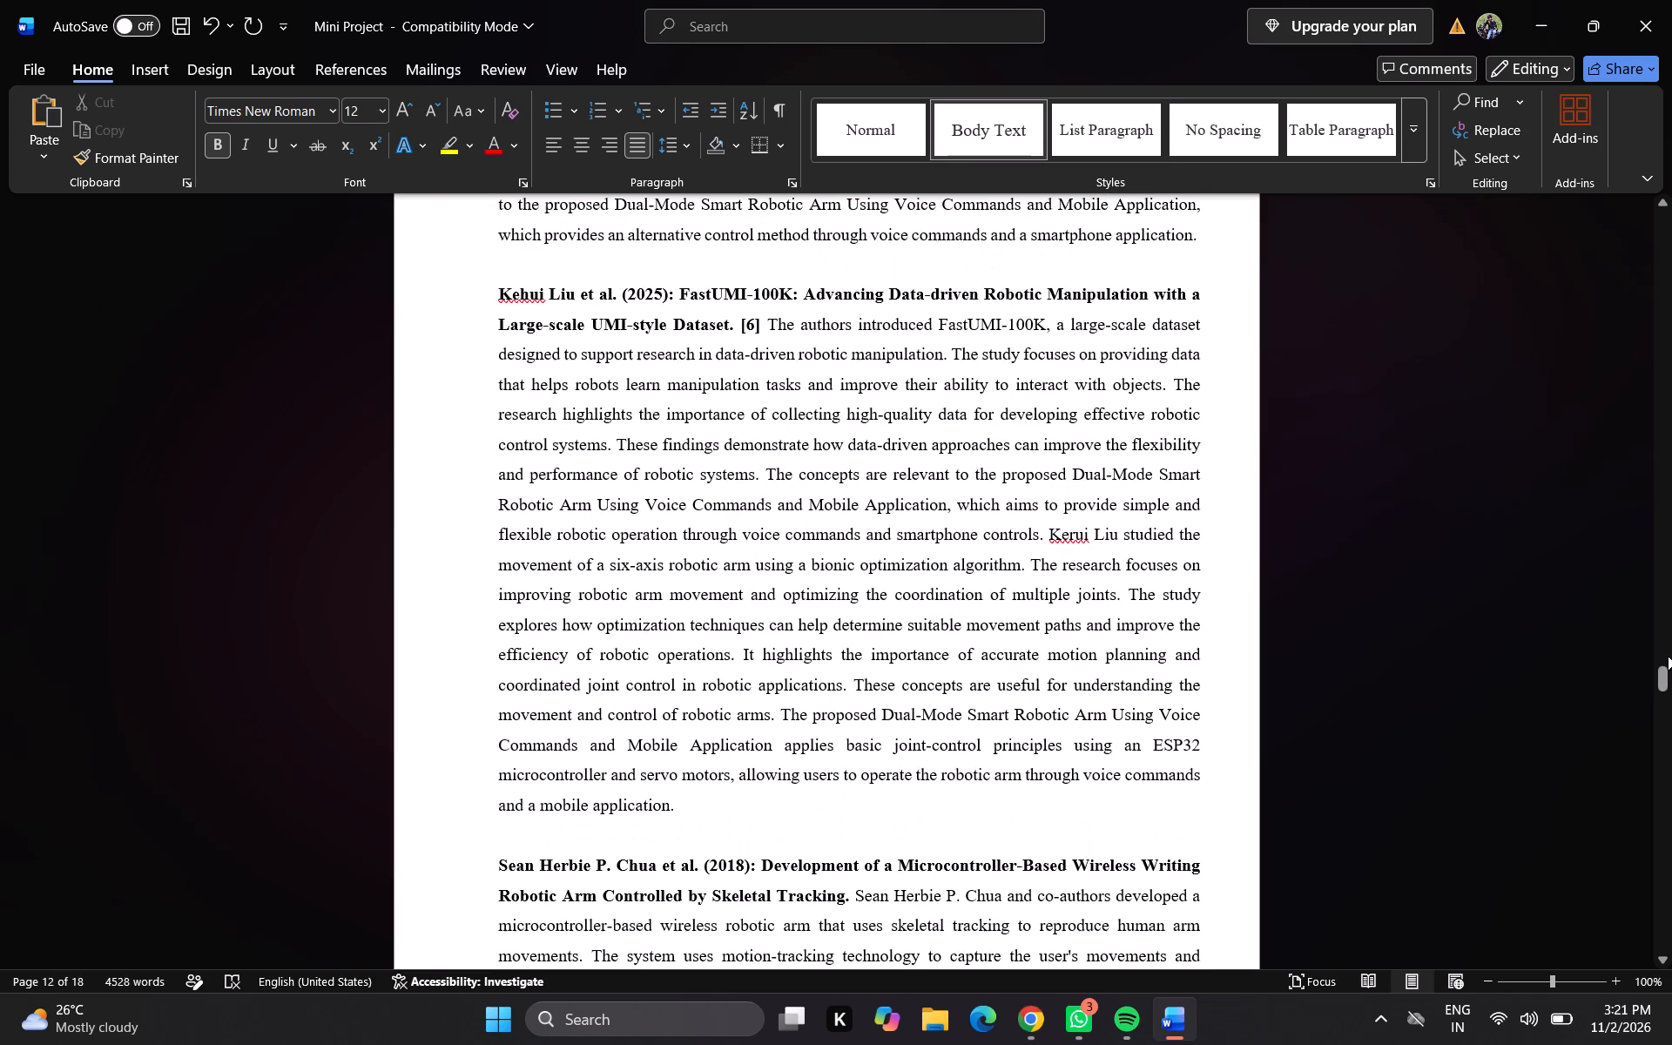
{"action": "left_click", "coordinate": [1657, 795]}
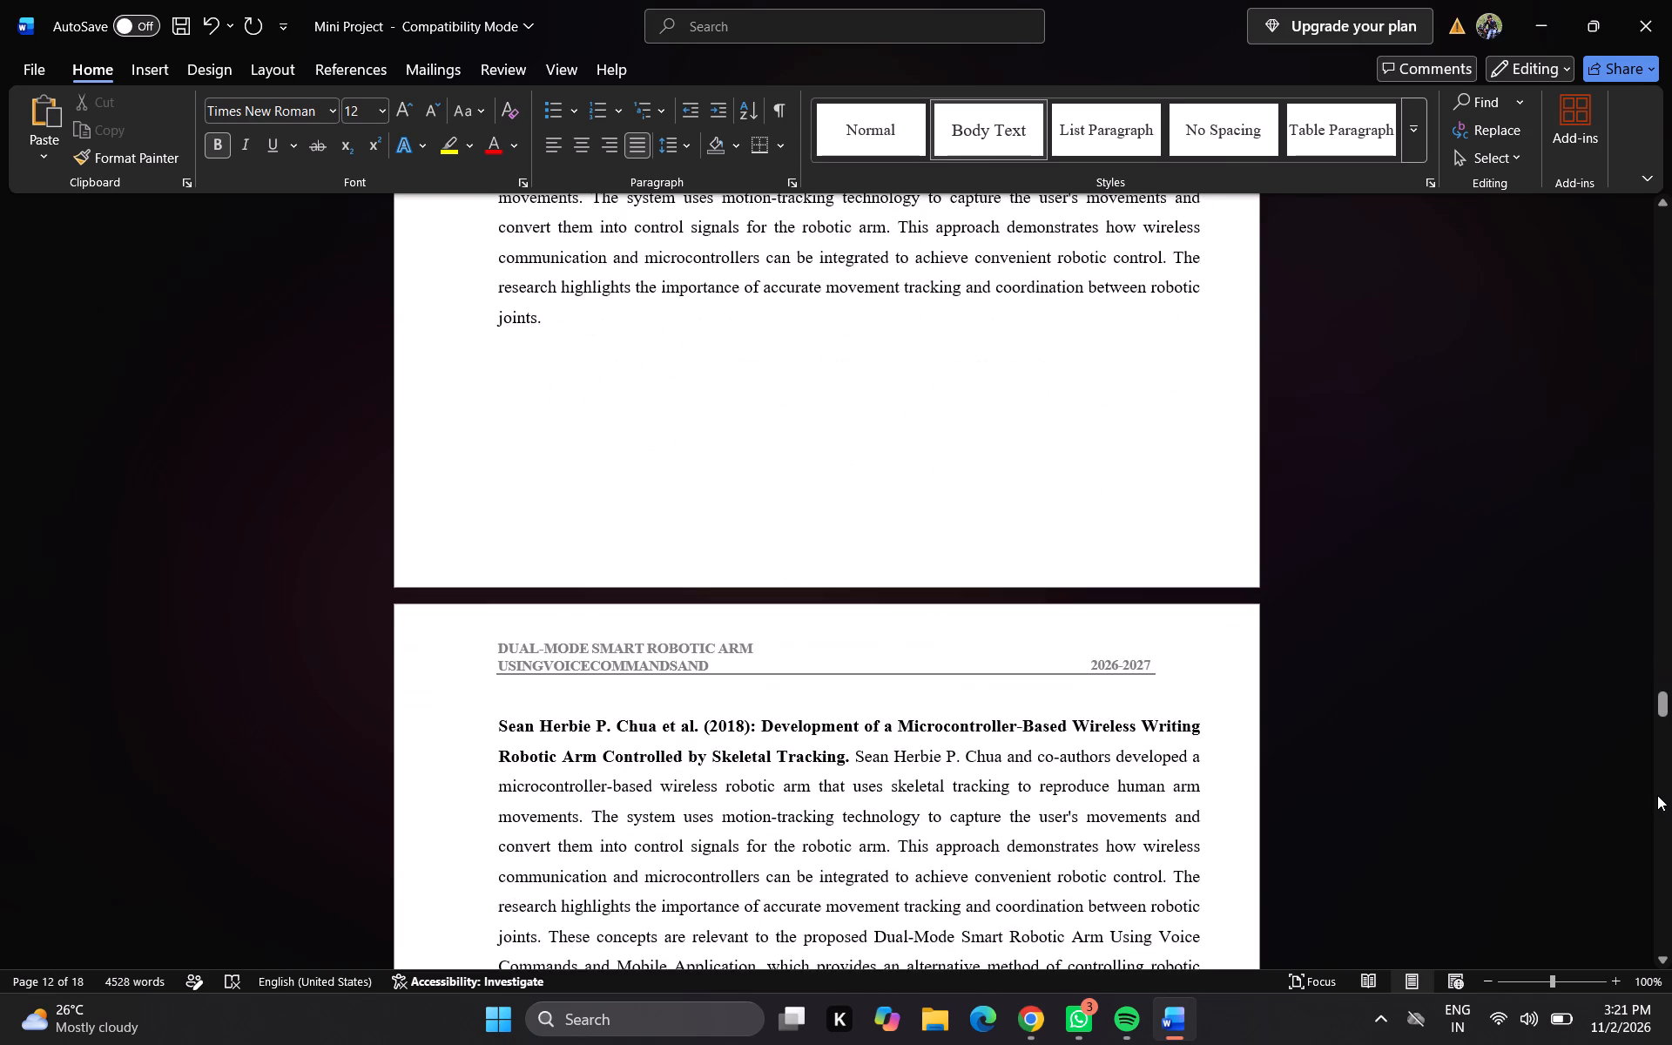
{"action": "left_click", "coordinate": [1657, 795]}
{"action": "left_click", "coordinate": [1657, 583]}
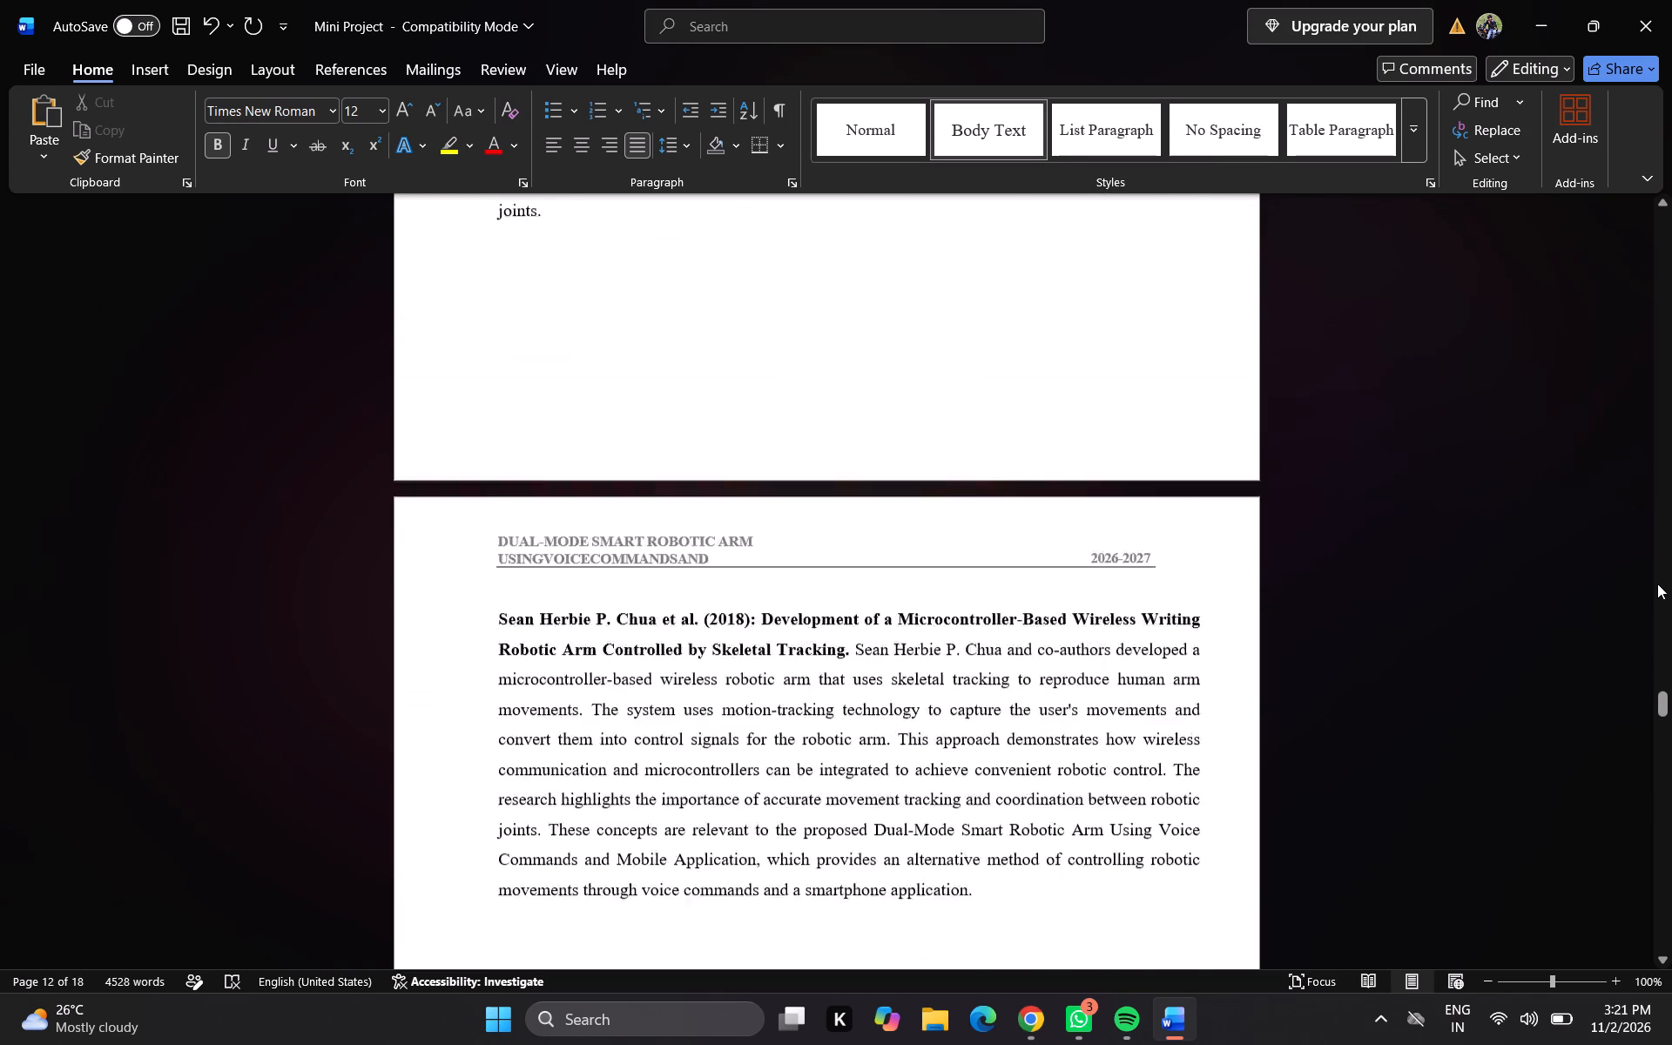
{"action": "left_click_drag", "start_coordinate": [489, 719], "coordinate": [700, 735]}
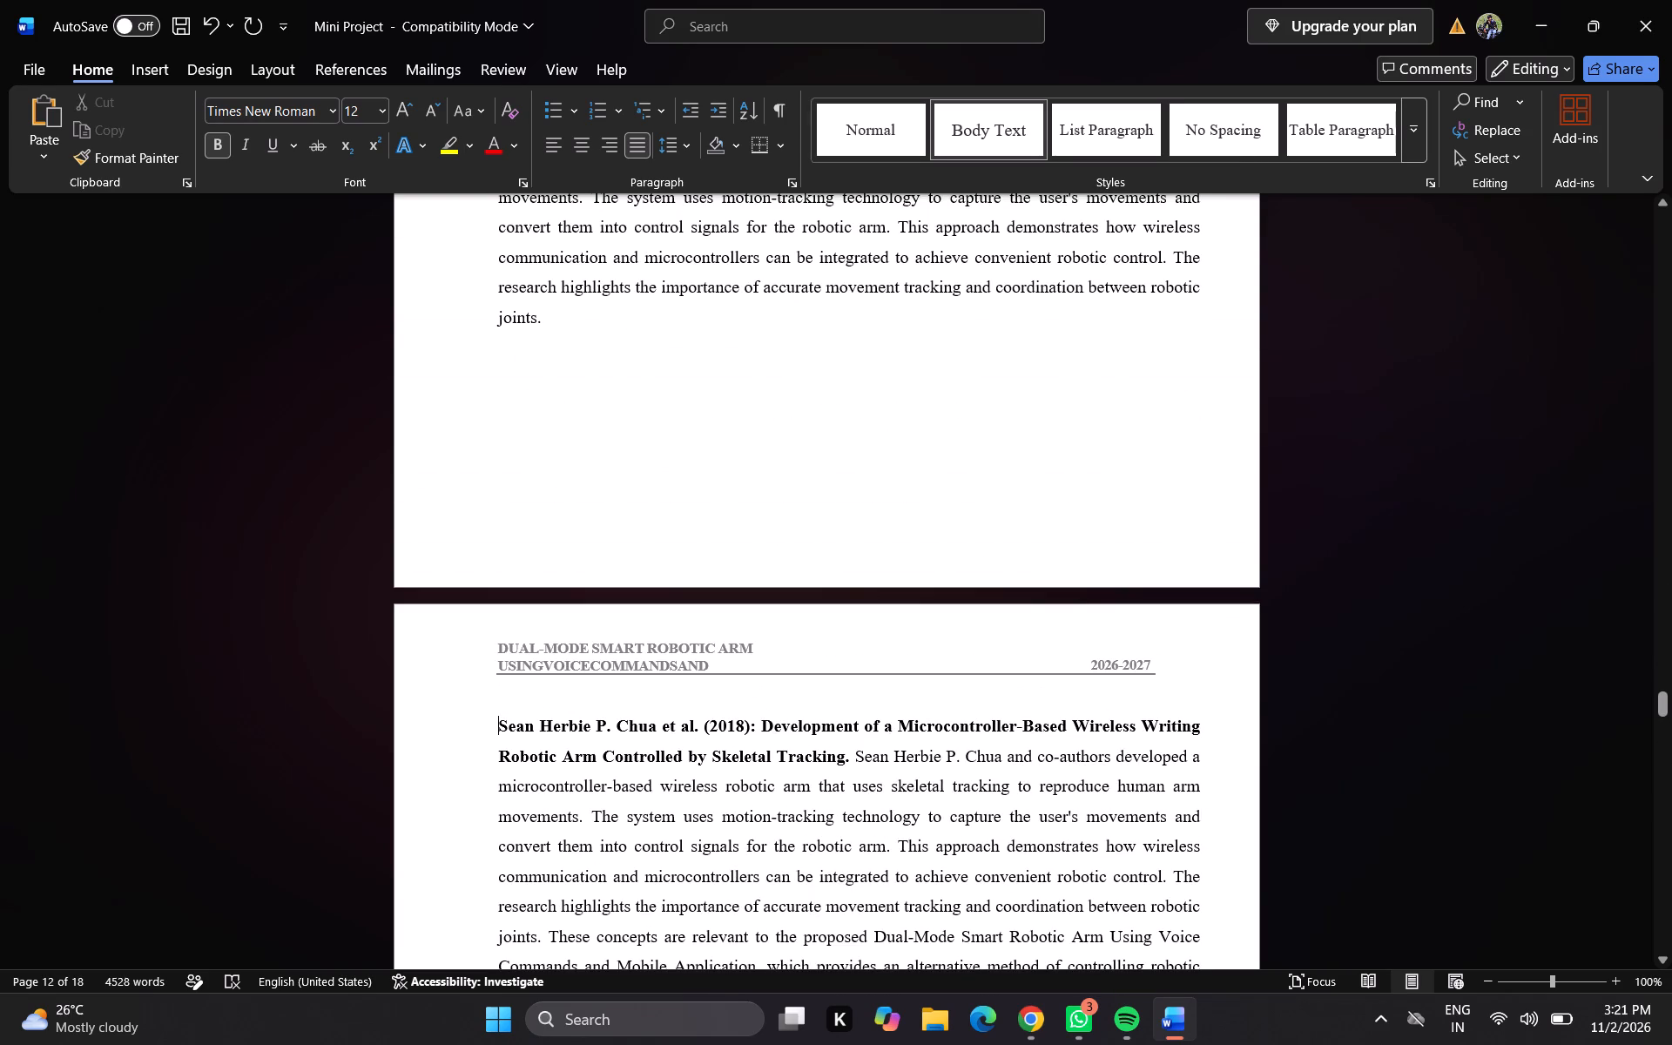
{"action": "left_click_drag", "start_coordinate": [700, 735], "coordinate": [1025, 353]}
{"action": "key", "text": "BackSpace"}
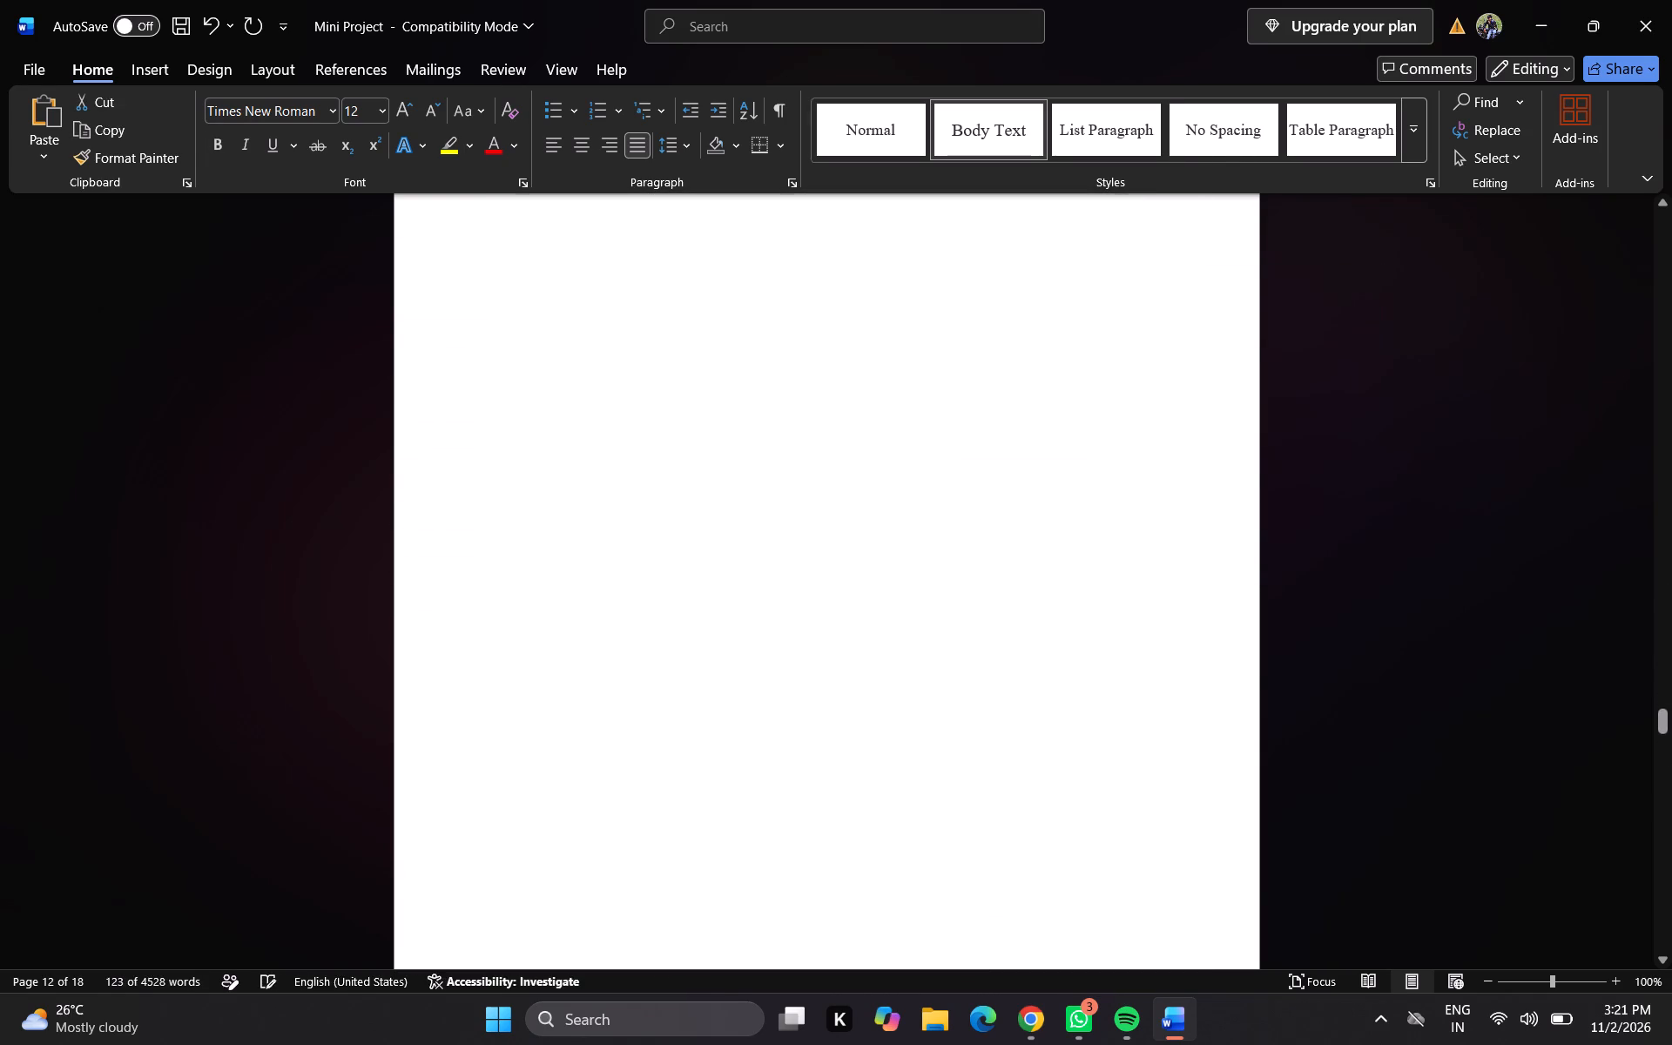
Review the Chapter 2 literature entries from section 2.1 through the FastUMI-100K entry, checking spacing, page layout and citation numbering.
{"action": "left_click", "coordinate": [1662, 253]}
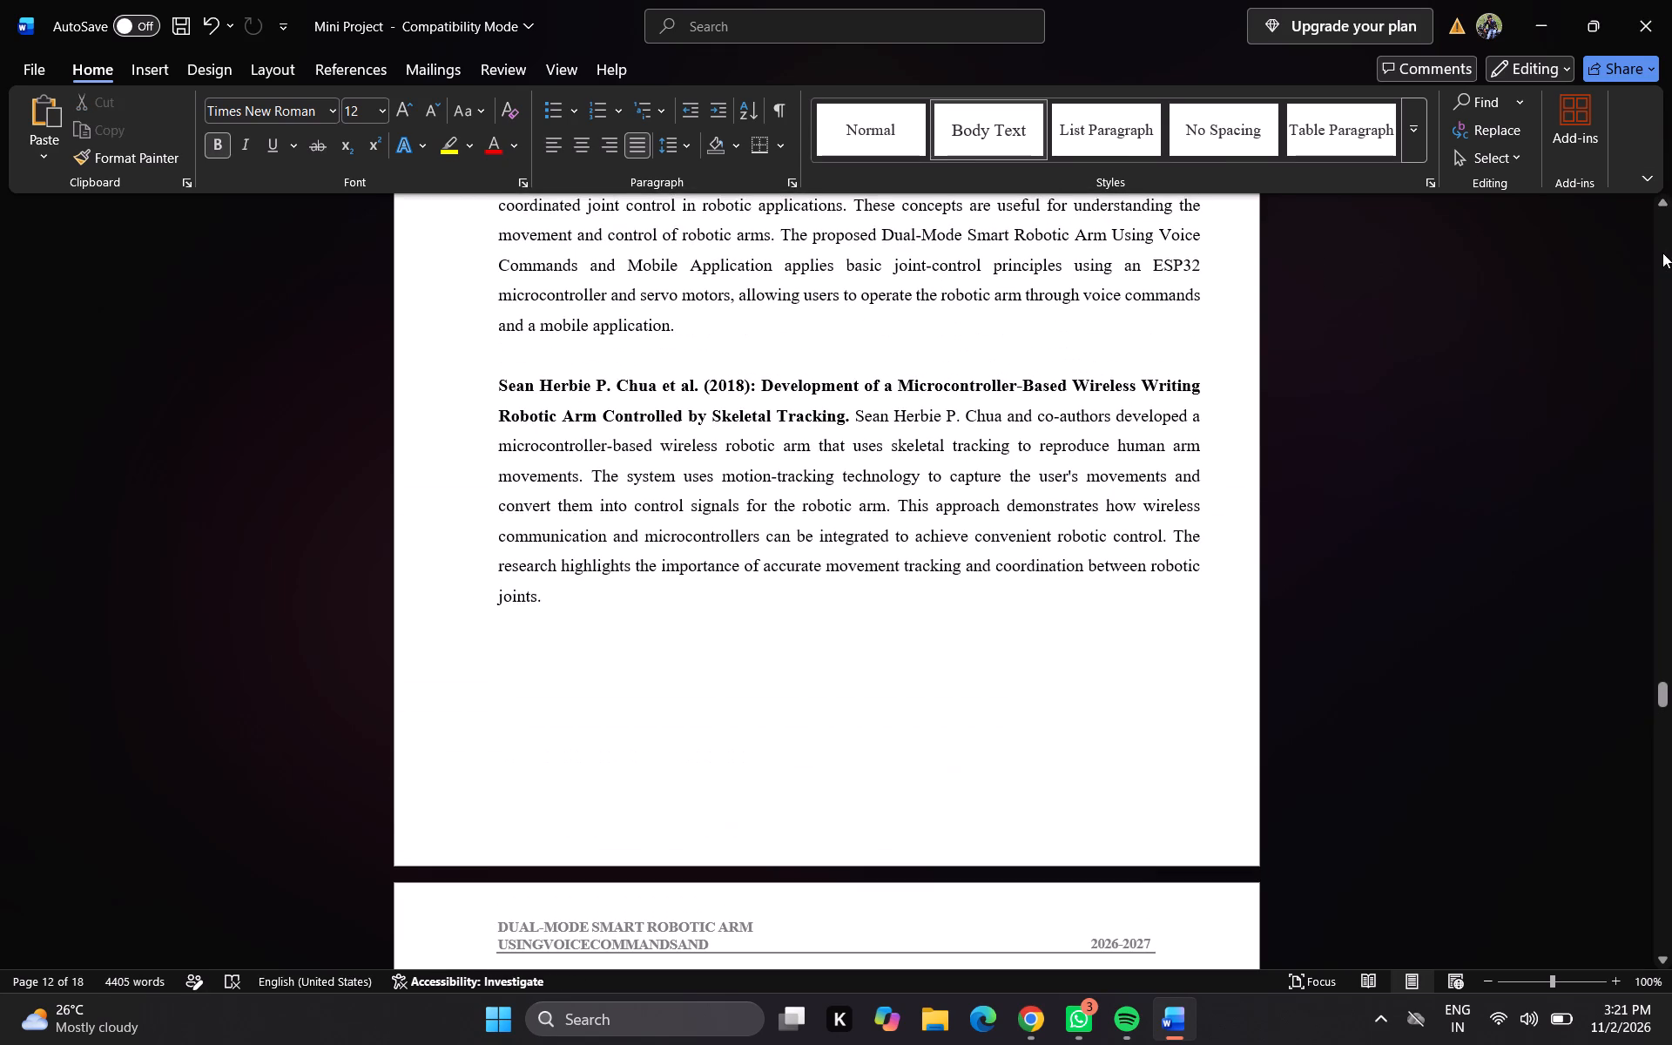
{"action": "left_click", "coordinate": [1647, 388]}
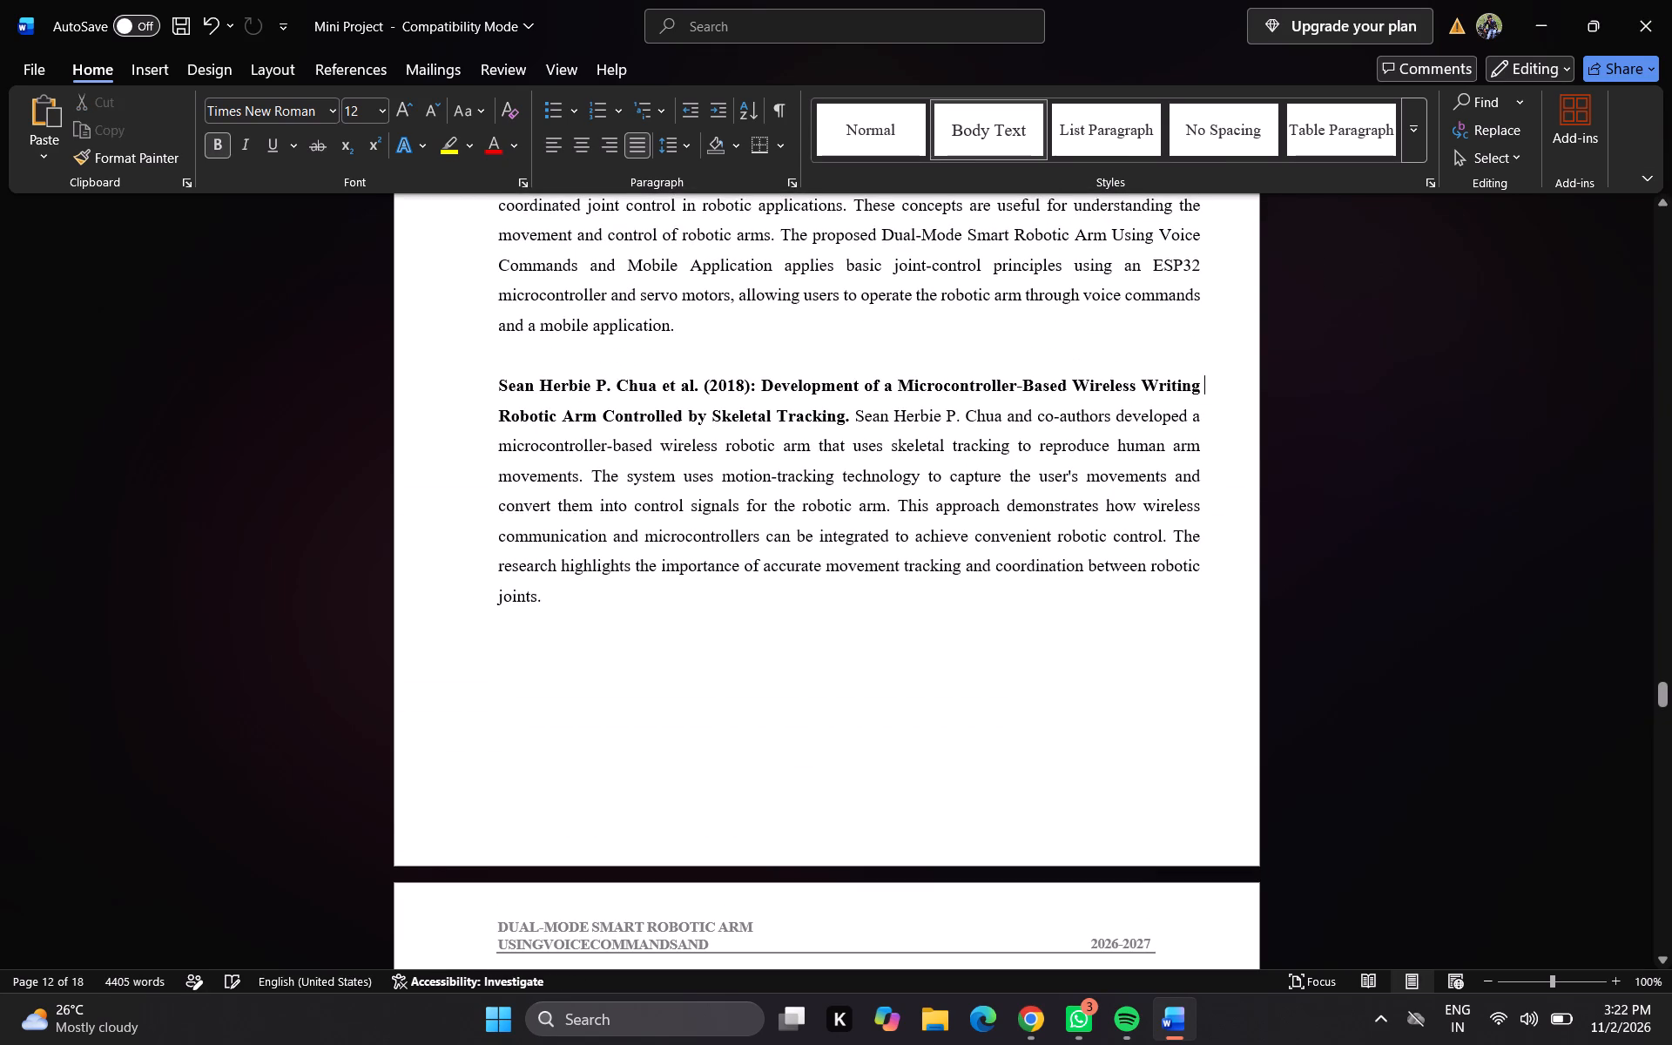
{"action": "left_click", "coordinate": [1662, 378]}
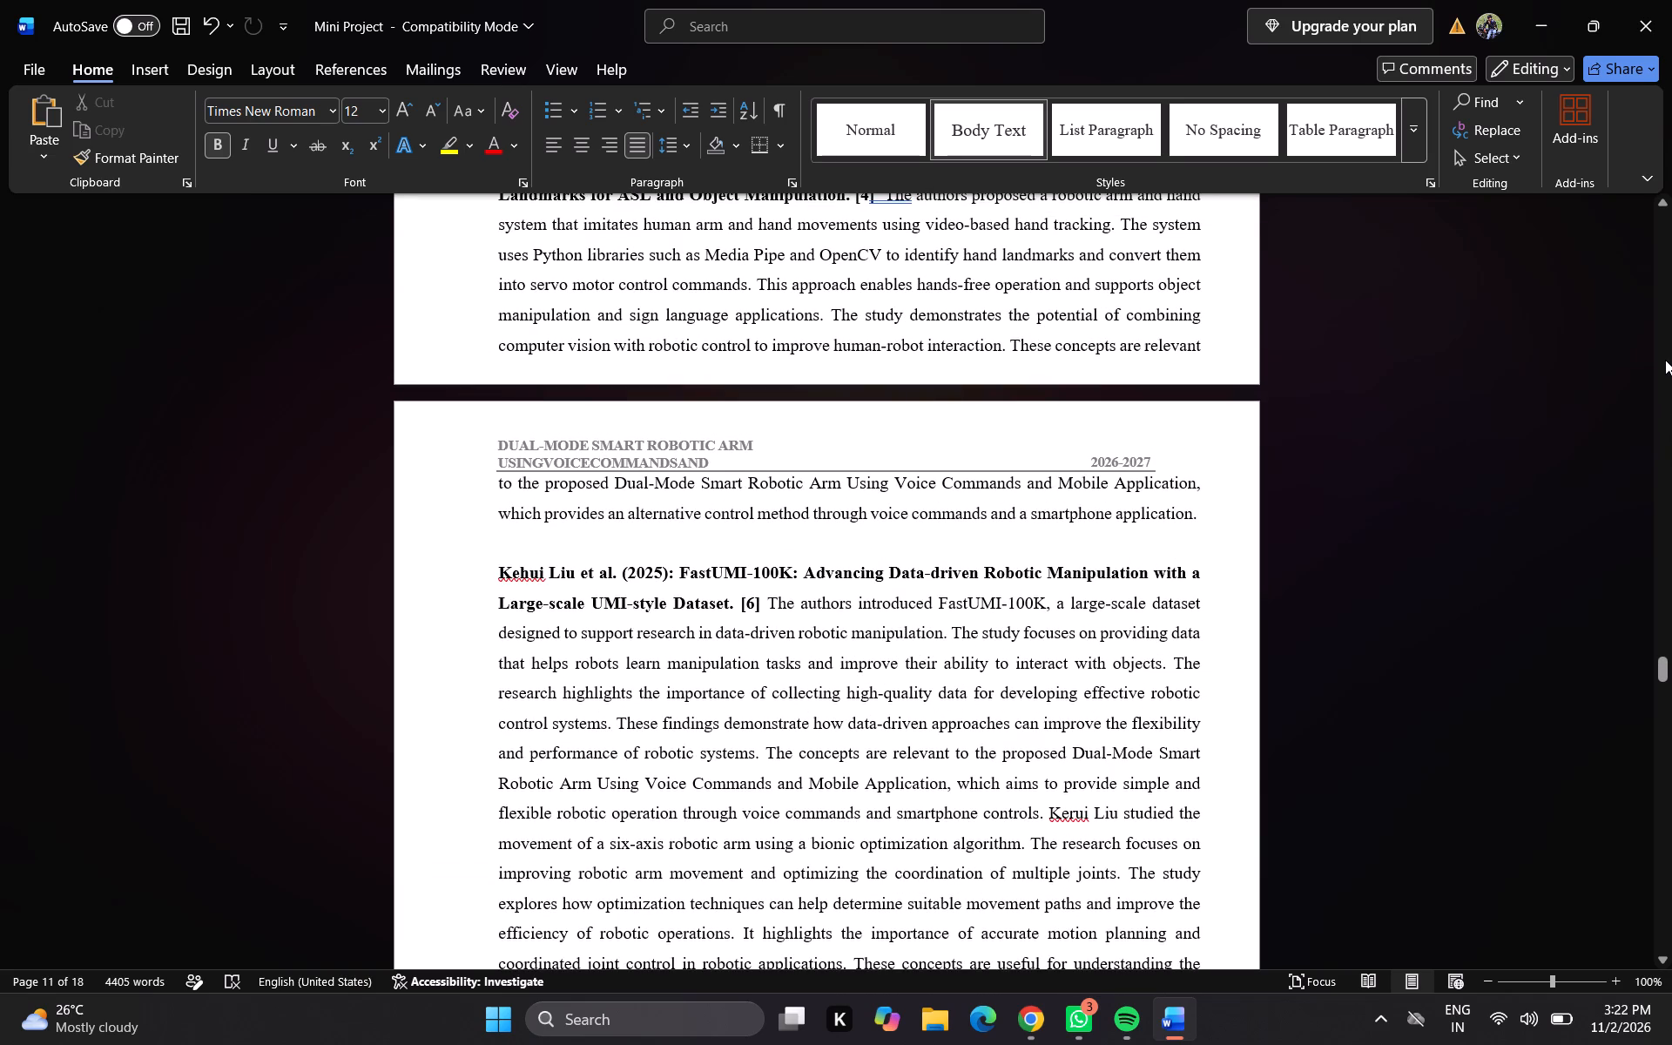
{"action": "left_click", "coordinate": [1665, 360]}
{"action": "left_click", "coordinate": [1665, 360]}
{"action": "left_click", "coordinate": [1665, 360]}
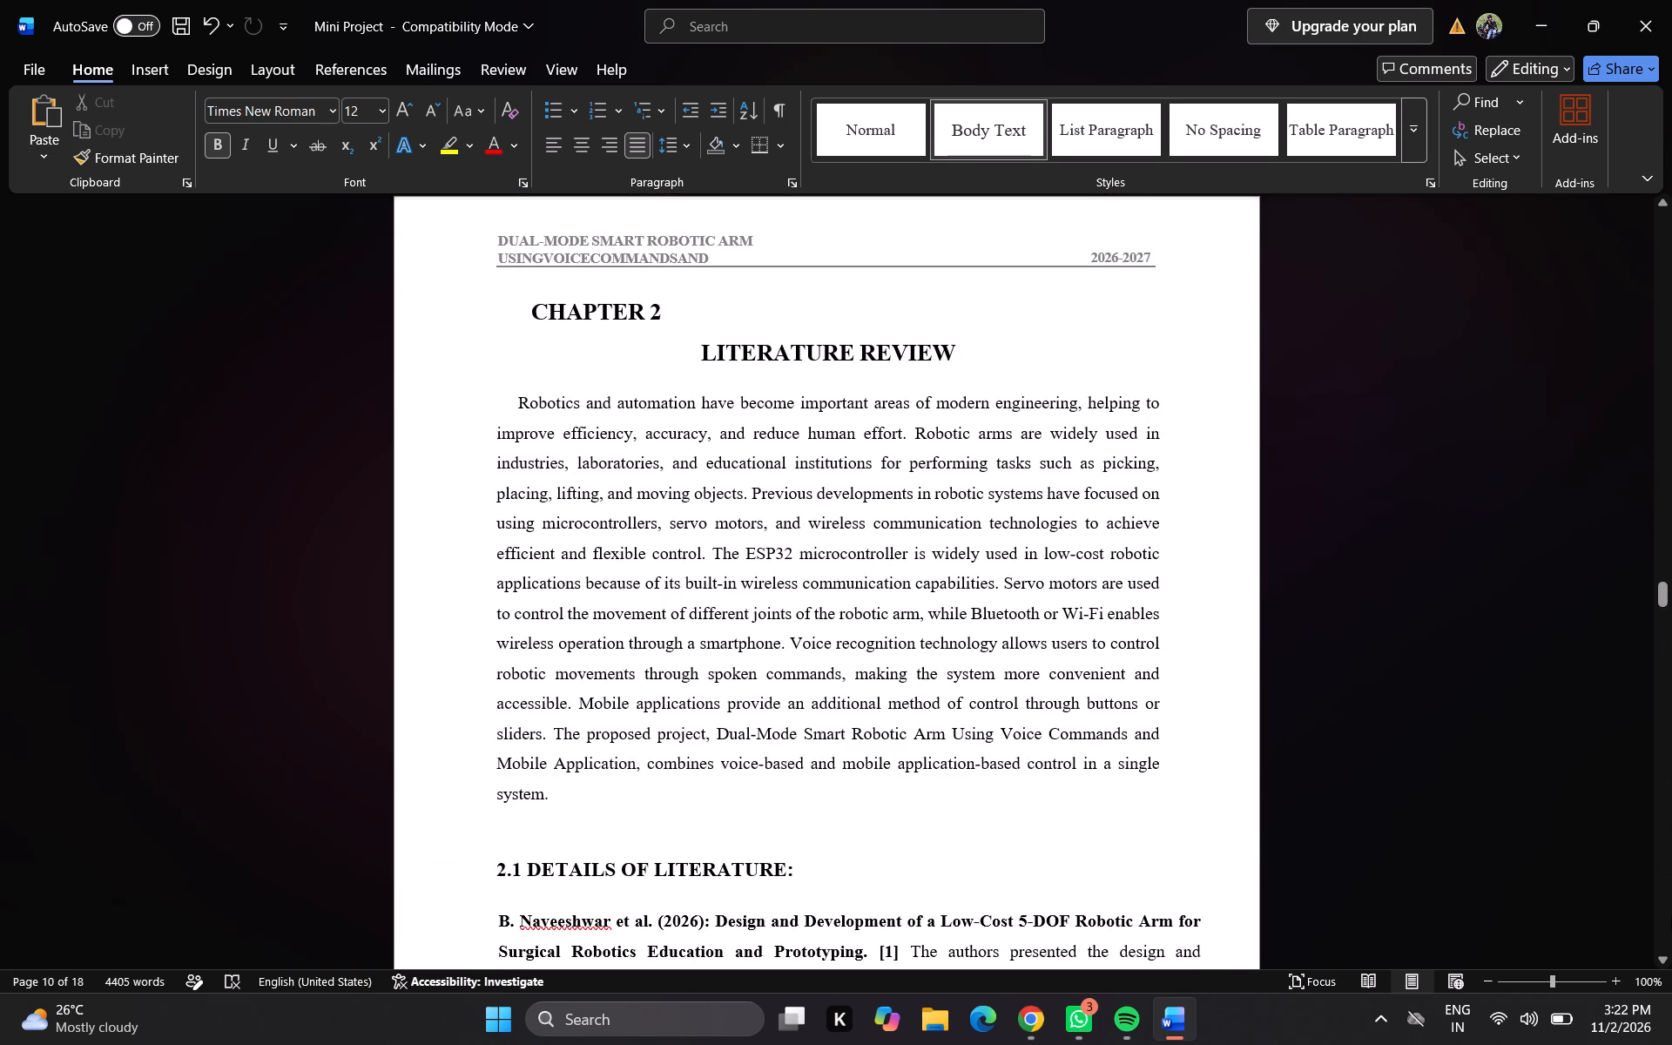
{"action": "triple_click", "coordinate": [1658, 954]}
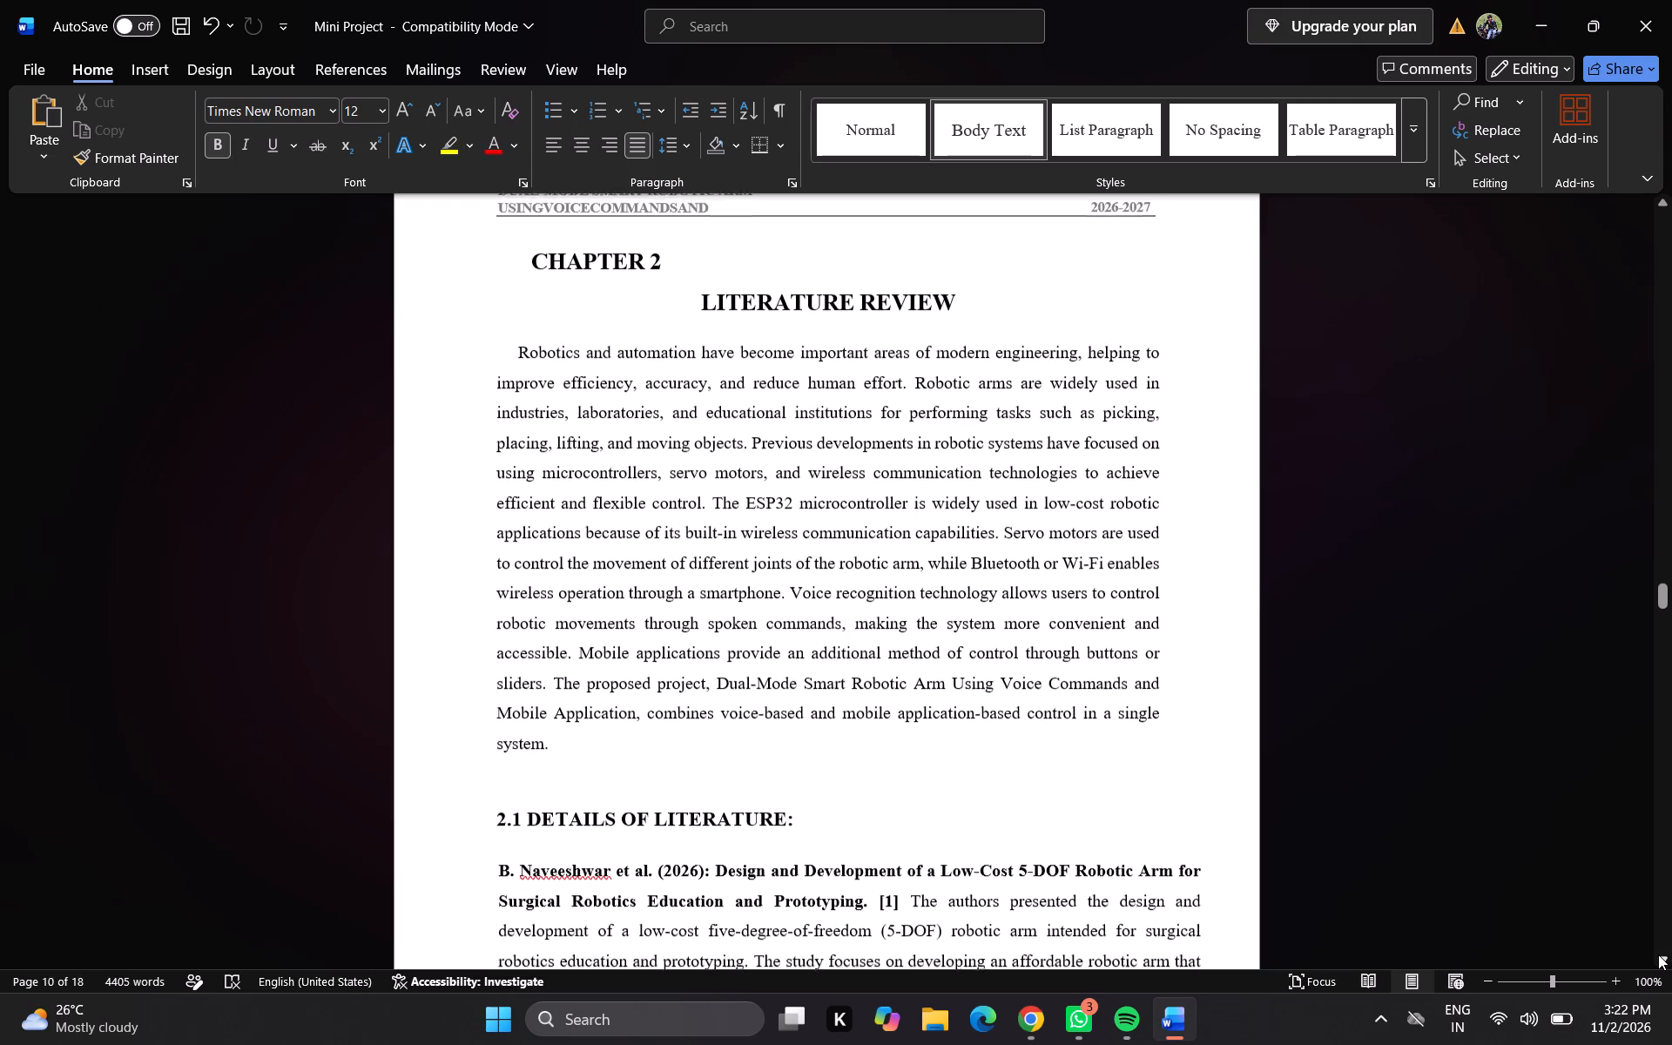
{"action": "left_click", "coordinate": [1658, 954]}
{"action": "left_click_drag", "start_coordinate": [1658, 954], "coordinate": [1663, 940]}
{"action": "key", "text": "Down"}
{"action": "key", "text": "Down"}
{"action": "key", "text": "Down"}
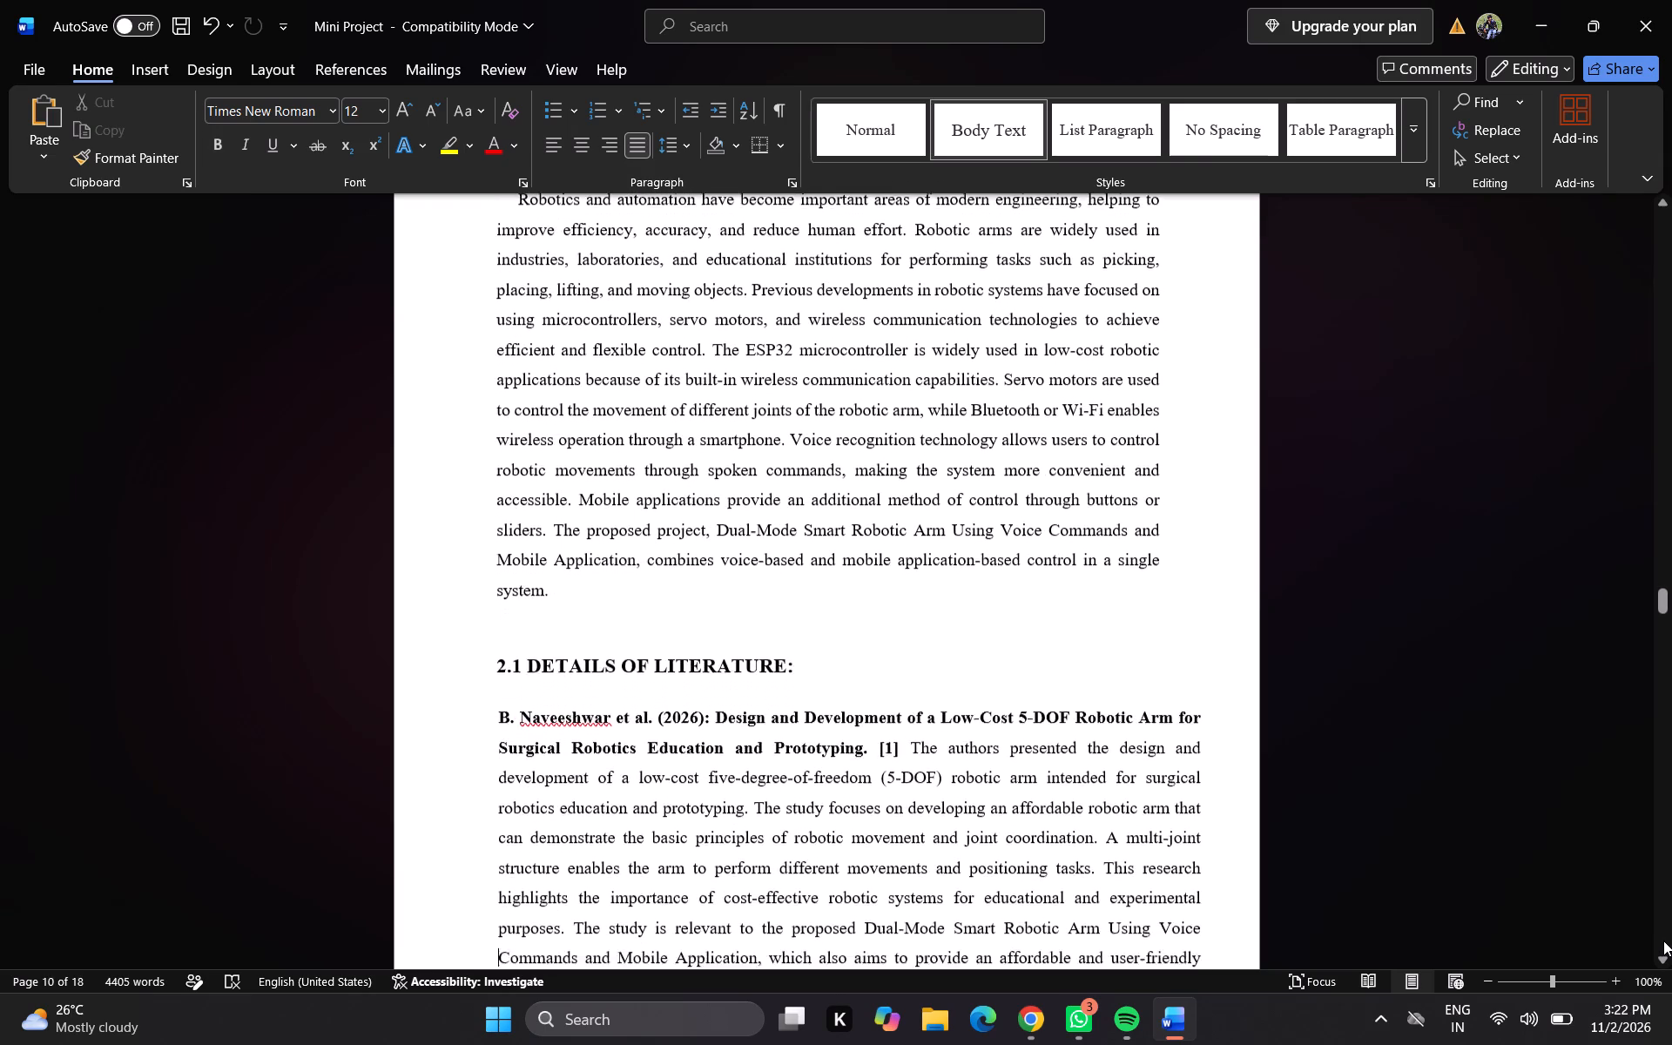
{"action": "key", "text": "Down"}
{"action": "key", "text": "Down"}
{"action": "key", "text": "Down"}
{"action": "key", "text": "Down"}
{"action": "key", "text": "Down"}
{"action": "key", "text": "Down"}
{"action": "key", "text": "Down"}
{"action": "key", "text": "Down"}
{"action": "key", "text": "Down"}
{"action": "key", "text": "Down"}
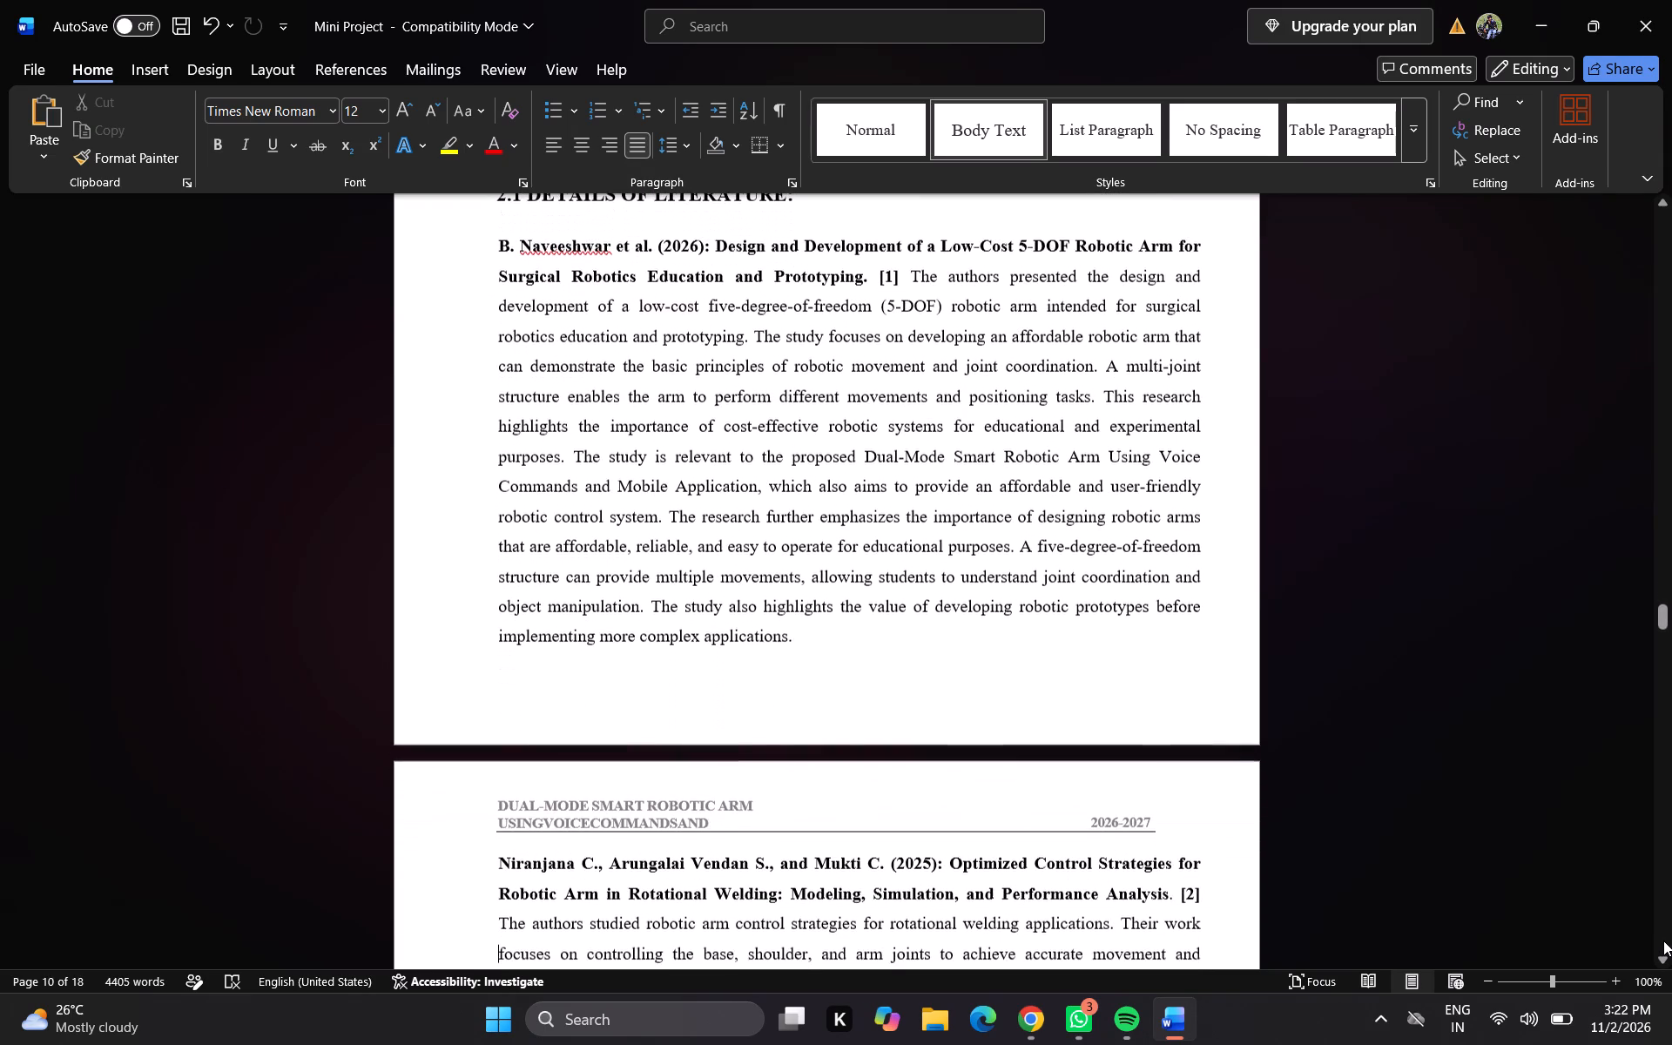
{"action": "key", "text": "Down"}
{"action": "key", "text": "Down"}
{"action": "key", "text": "Down"}
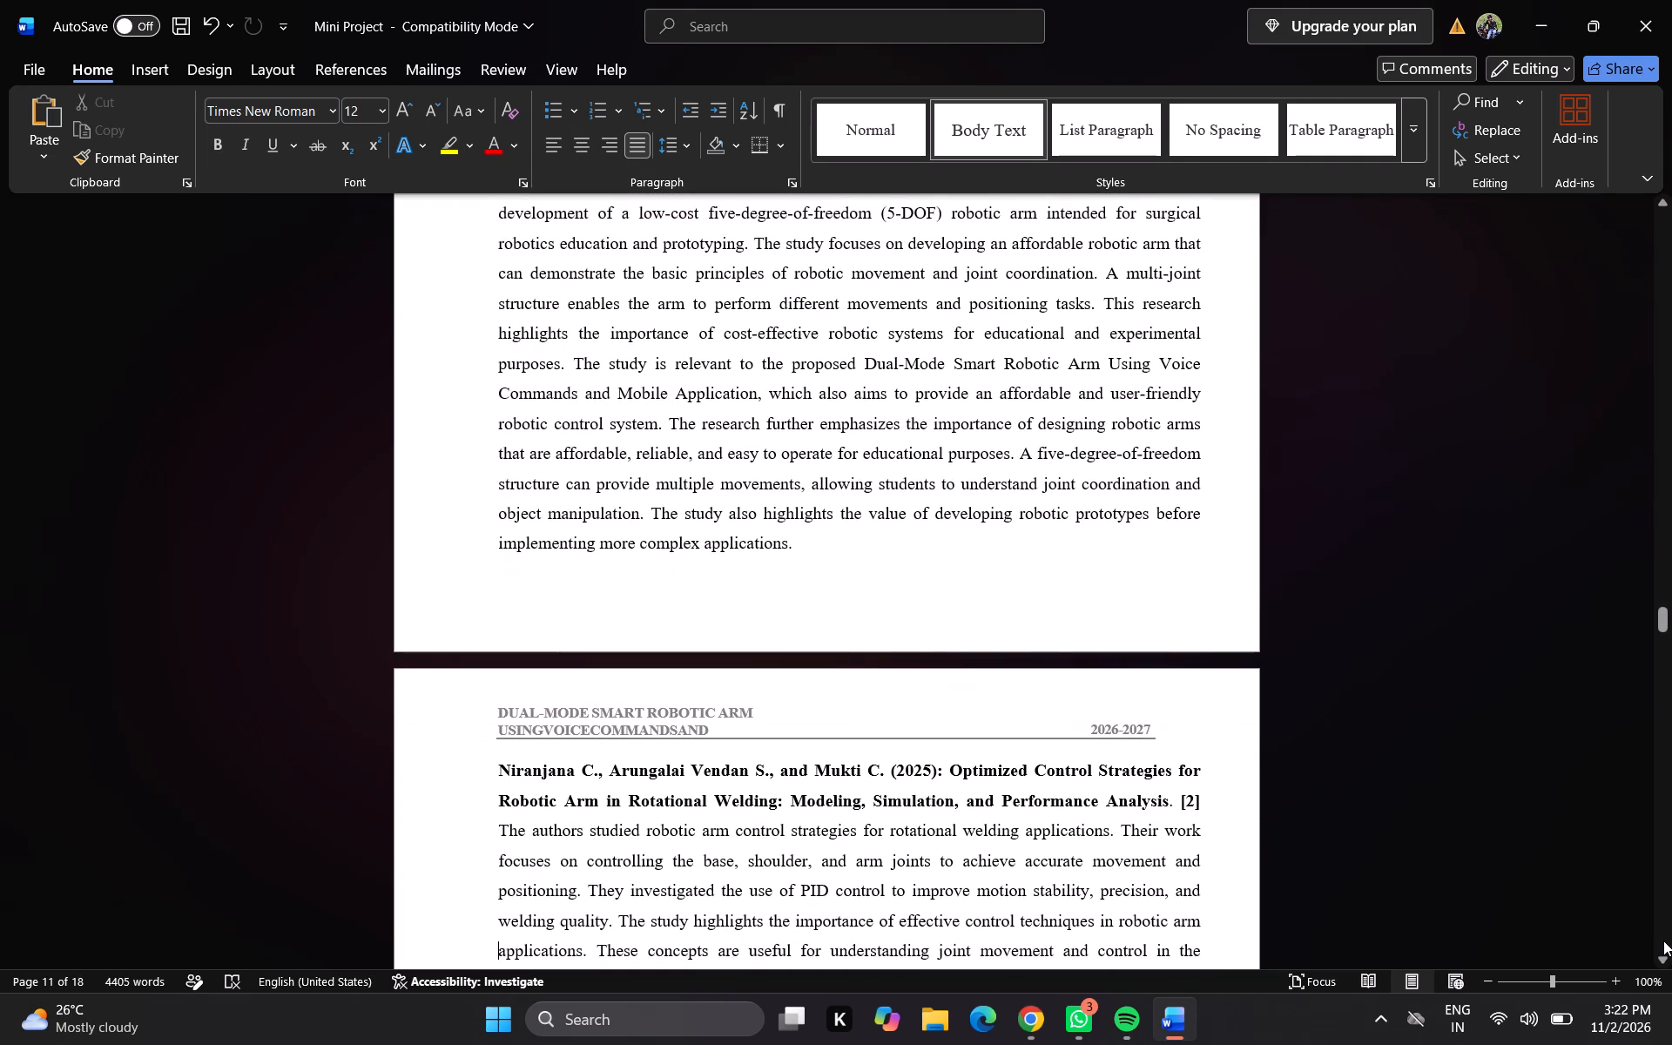
{"action": "key", "text": "Down"}
{"action": "key", "text": "Down"}
{"action": "key", "text": "Down"}
{"action": "key", "text": "Down"}
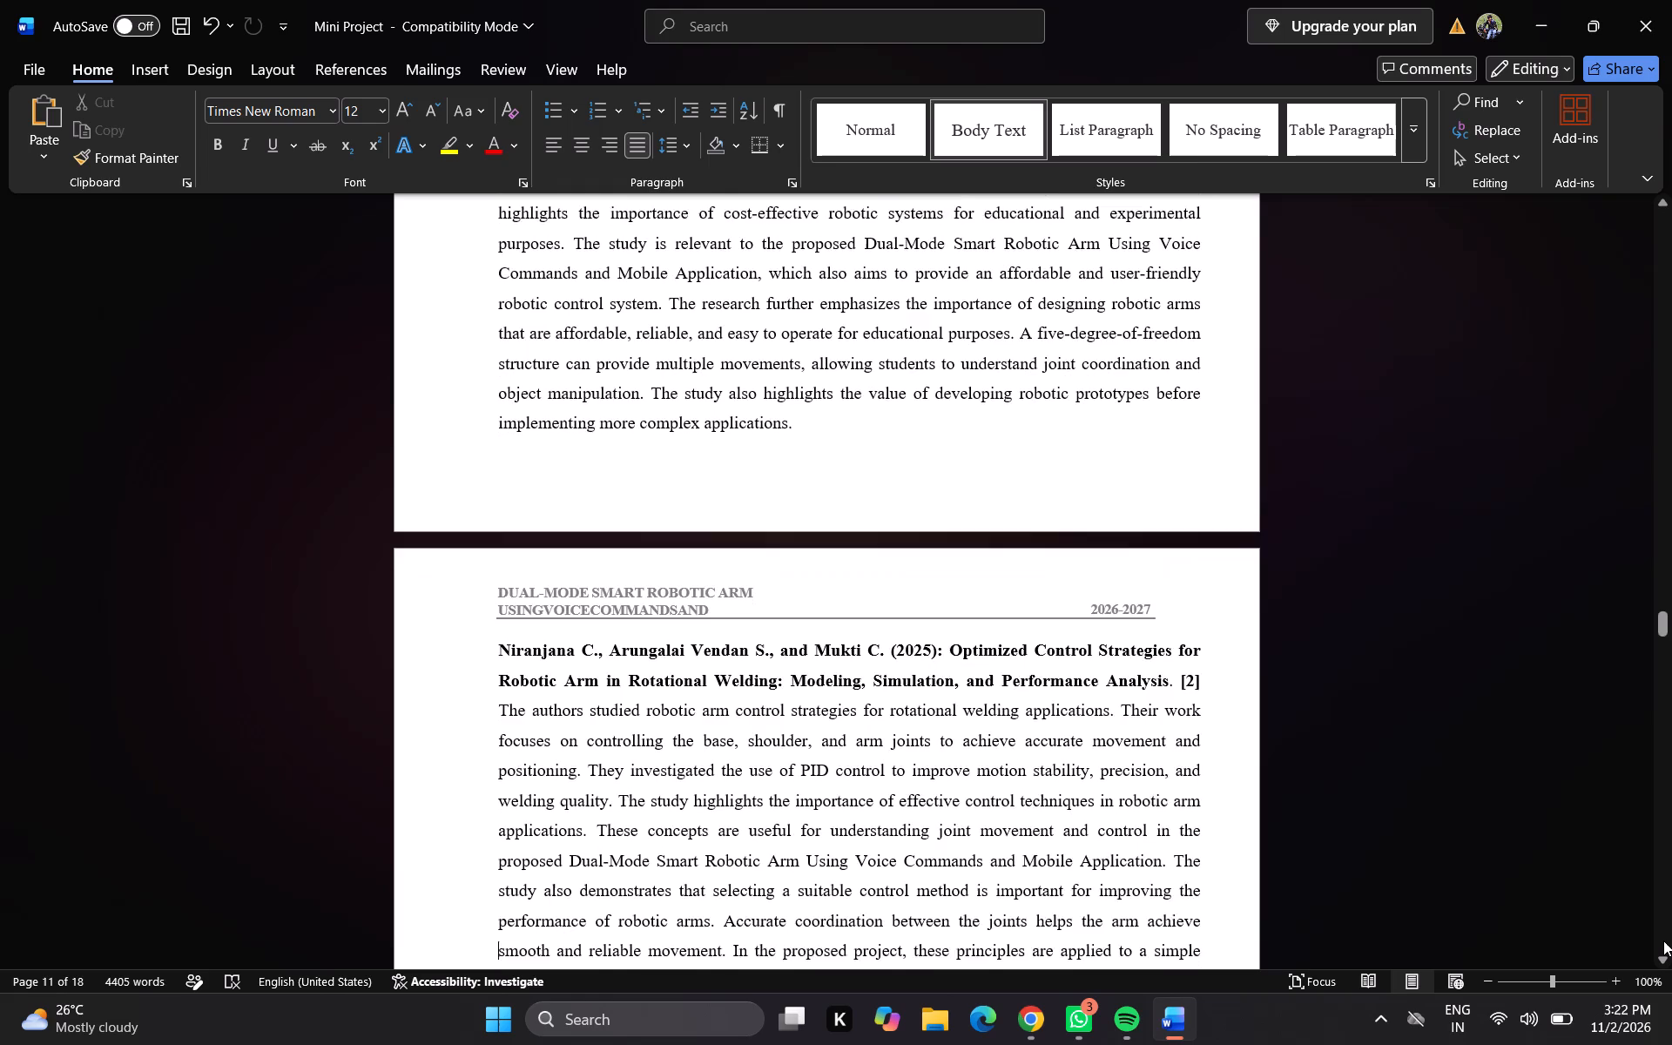
{"action": "key", "text": "Down"}
{"action": "key", "text": "Down"}
{"action": "key", "text": "Down"}
{"action": "key", "text": "Down"}
{"action": "key", "text": "Down"}
{"action": "key", "text": "Down"}
{"action": "key", "text": "Down"}
{"action": "key", "text": "Down"}
{"action": "key", "text": "Down"}
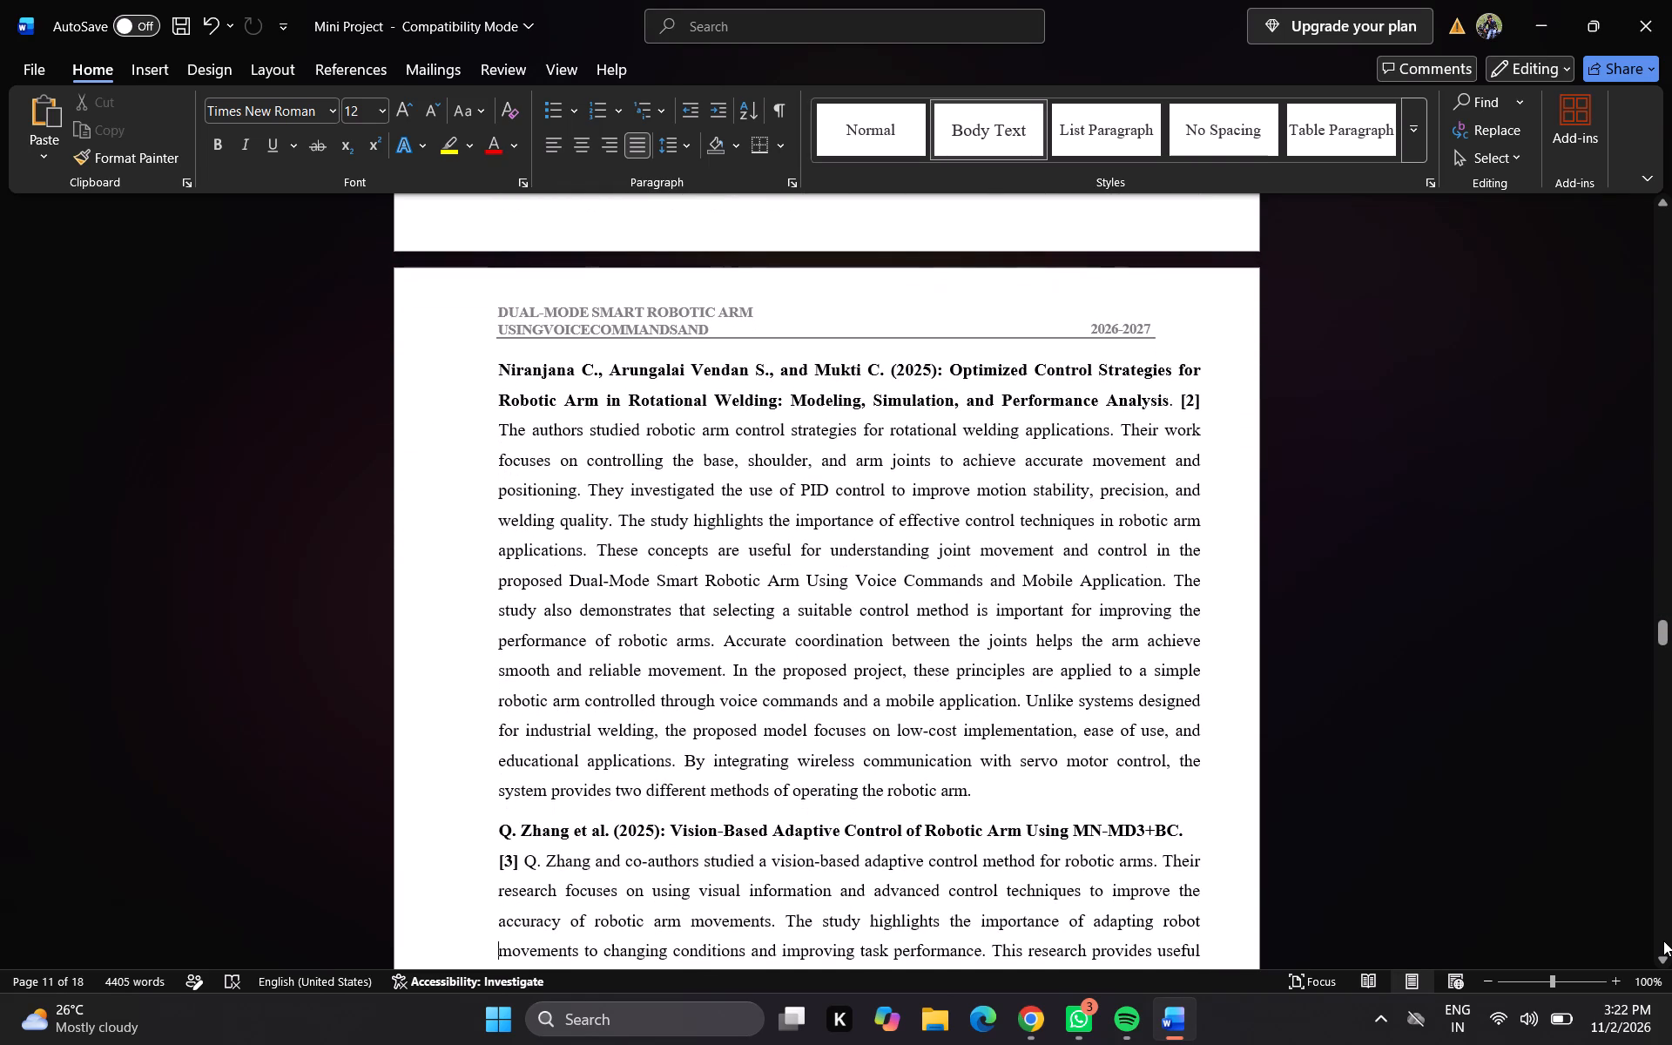
{"action": "key", "text": "Down"}
{"action": "key", "text": "Down"}
{"action": "key", "text": "Down"}
{"action": "key", "text": "Down"}
{"action": "key", "text": "Down"}
{"action": "key", "text": "Down"}
{"action": "key", "text": "Down"}
{"action": "key", "text": "Down"}
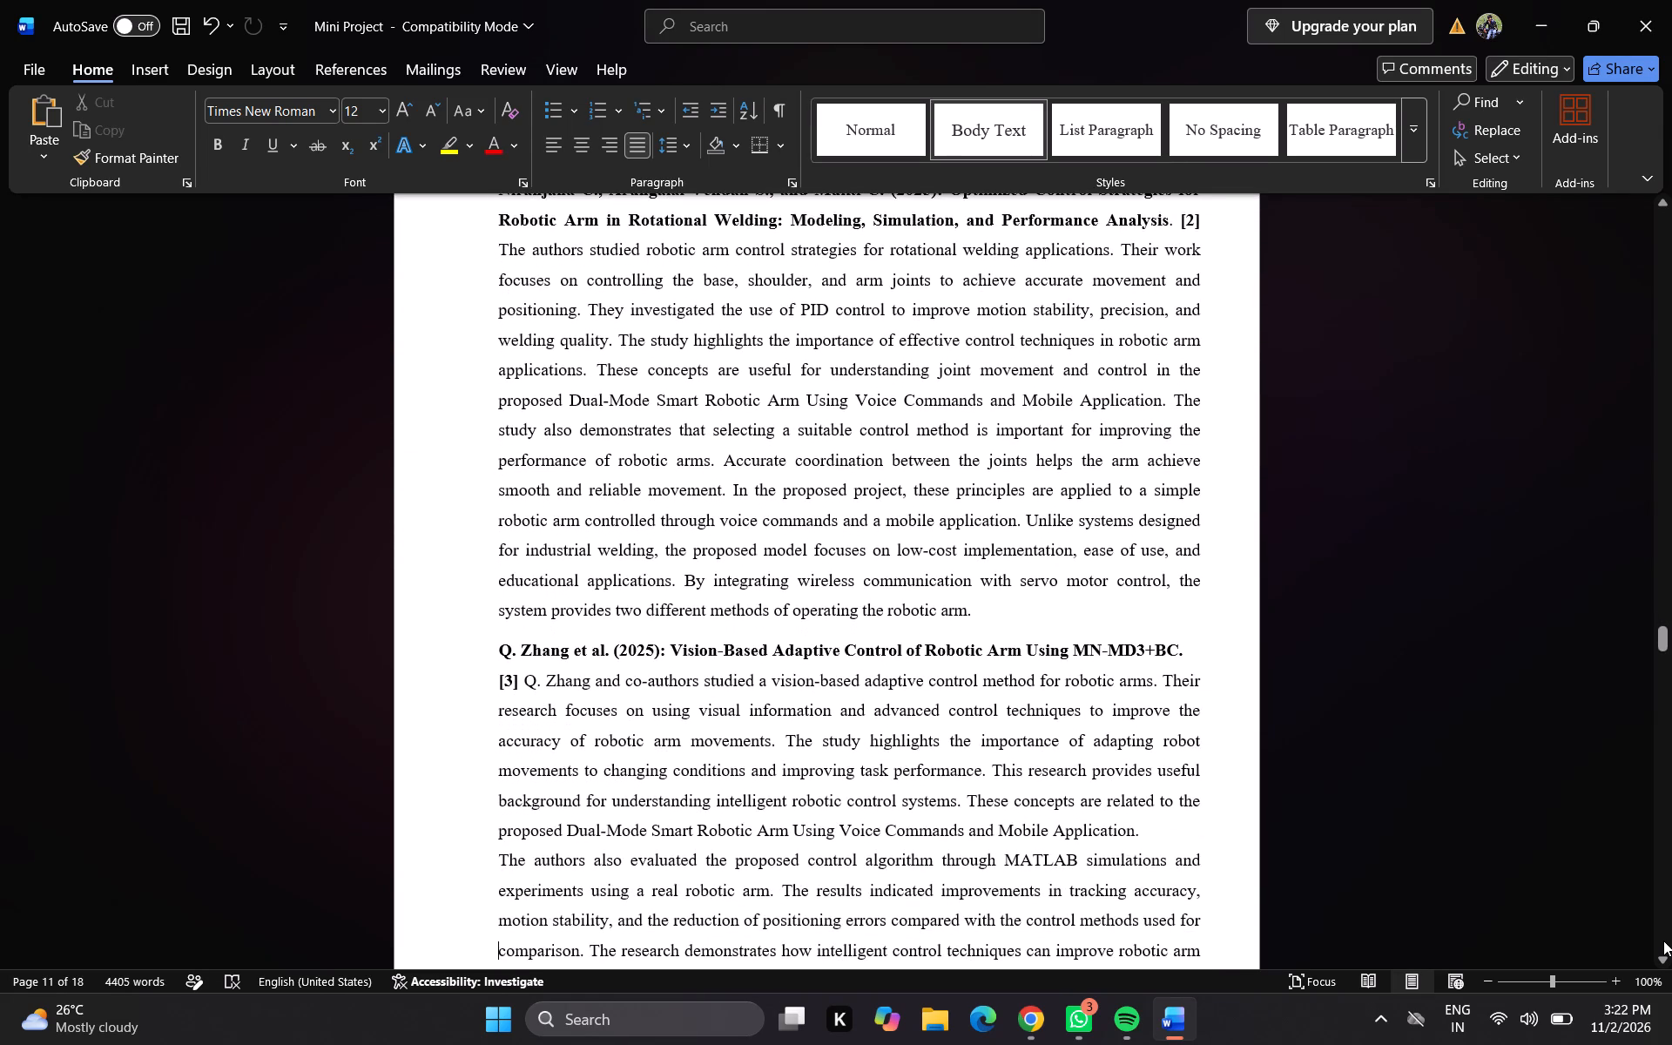
{"action": "key", "text": "Down"}
{"action": "key", "text": "Down"}
{"action": "key", "text": "Down"}
{"action": "key", "text": "Down"}
{"action": "key", "text": "Down"}
{"action": "key", "text": "Down"}
{"action": "key", "text": "Down"}
{"action": "key", "text": "Down"}
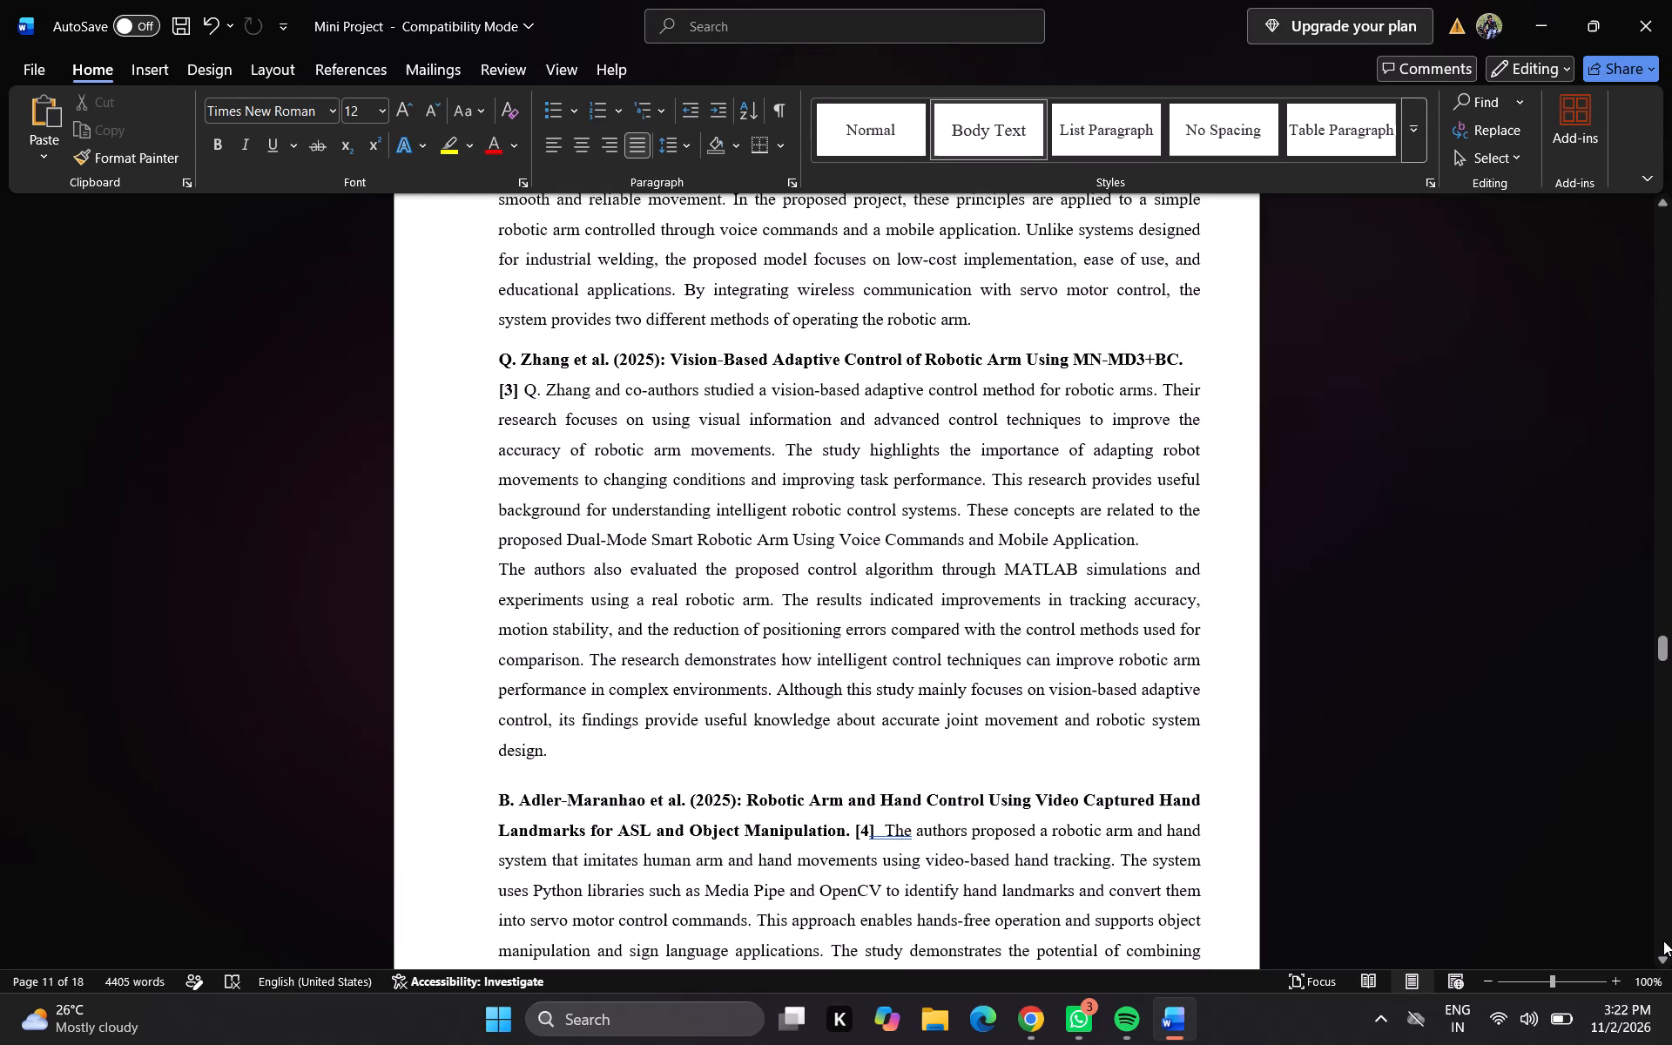
{"action": "key", "text": "Up"}
{"action": "key", "text": "Up"}
{"action": "key", "text": "Up"}
{"action": "key", "text": "Up"}
{"action": "key", "text": "Up"}
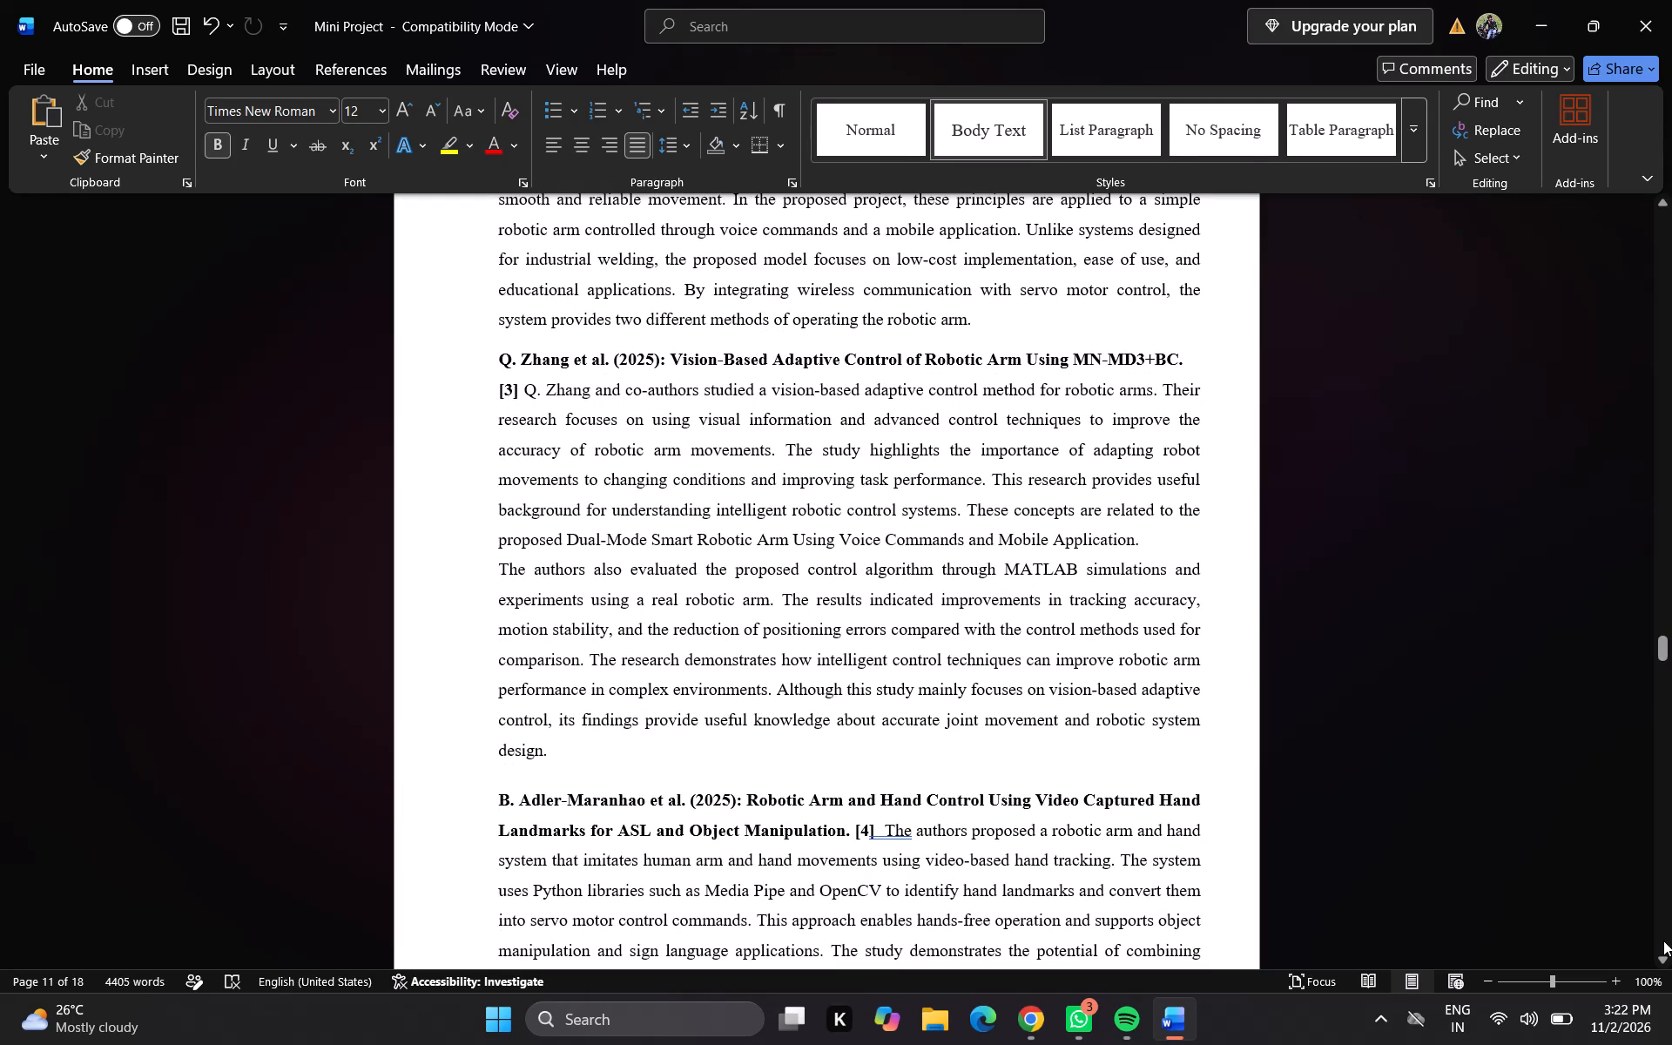
{"action": "key", "text": "Down"}
{"action": "key", "text": "Down"}
{"action": "key", "text": "Down"}
{"action": "key", "text": "Down"}
{"action": "key", "text": "Down"}
{"action": "key", "text": "Down"}
{"action": "key", "text": "Down"}
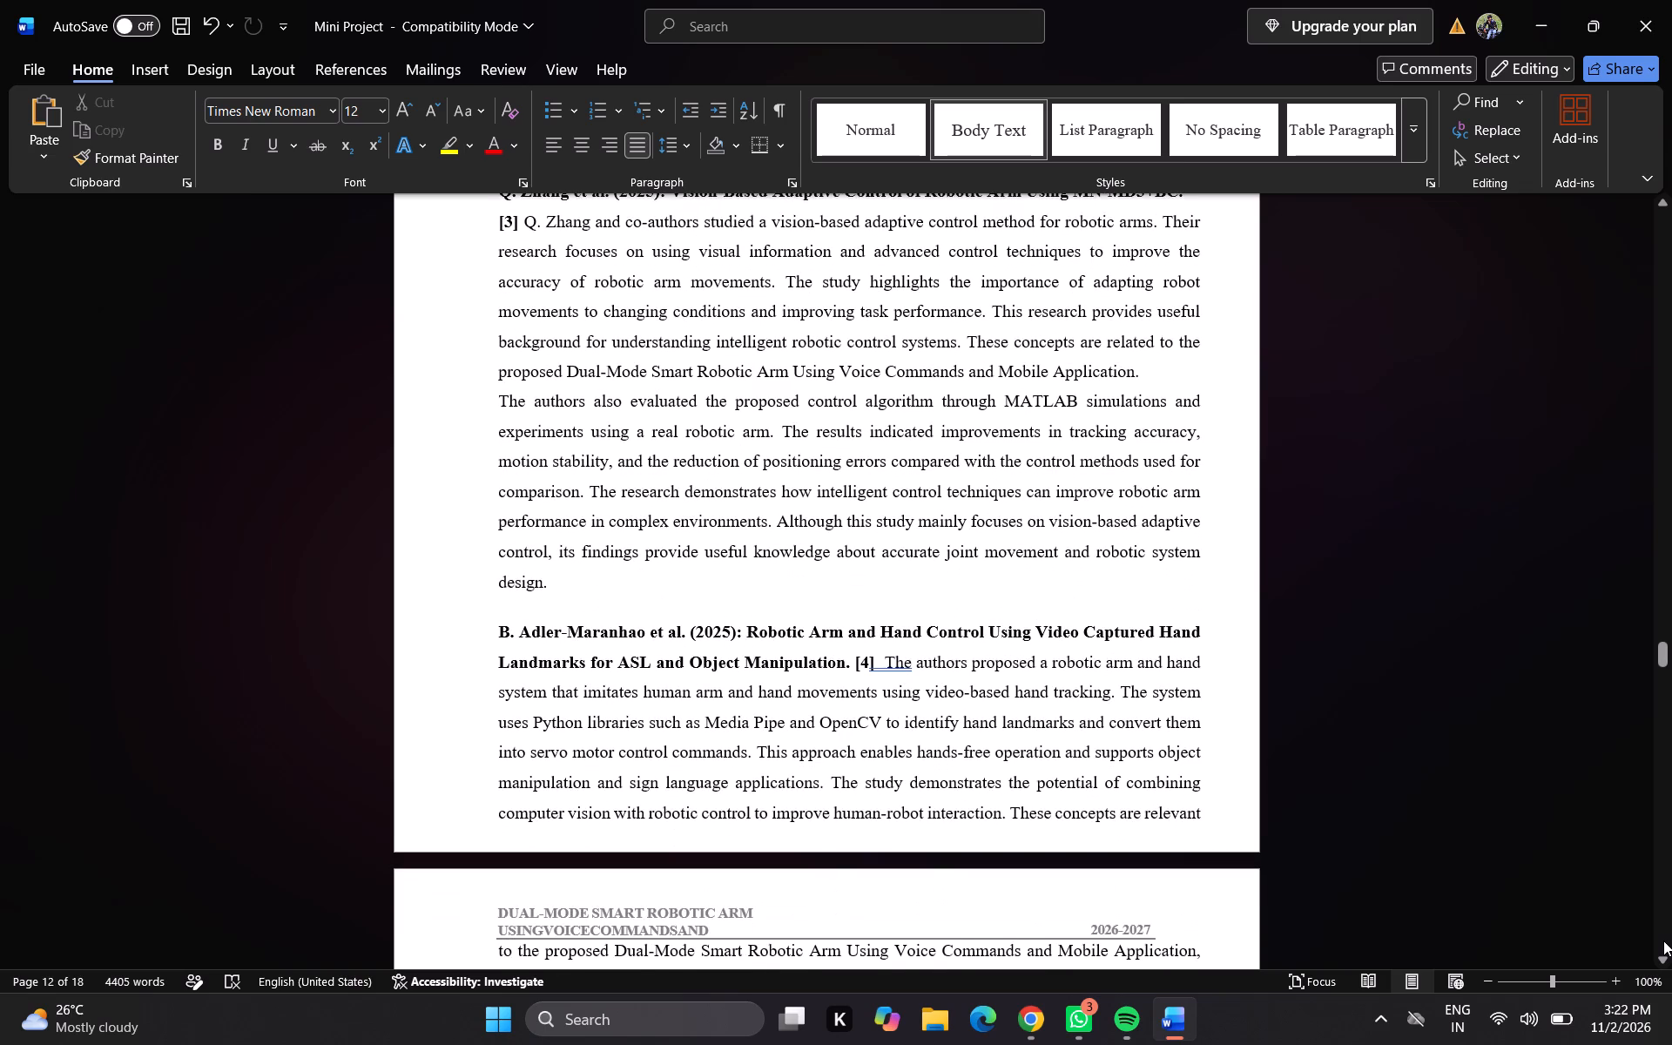
{"action": "key", "text": "Down"}
{"action": "key", "text": "Down"}
{"action": "key", "text": "Down"}
{"action": "key", "text": "Down"}
{"action": "key", "text": "Down"}
{"action": "key", "text": "Down"}
{"action": "key", "text": "Down"}
{"action": "key", "text": "Down"}
{"action": "key", "text": "Down"}
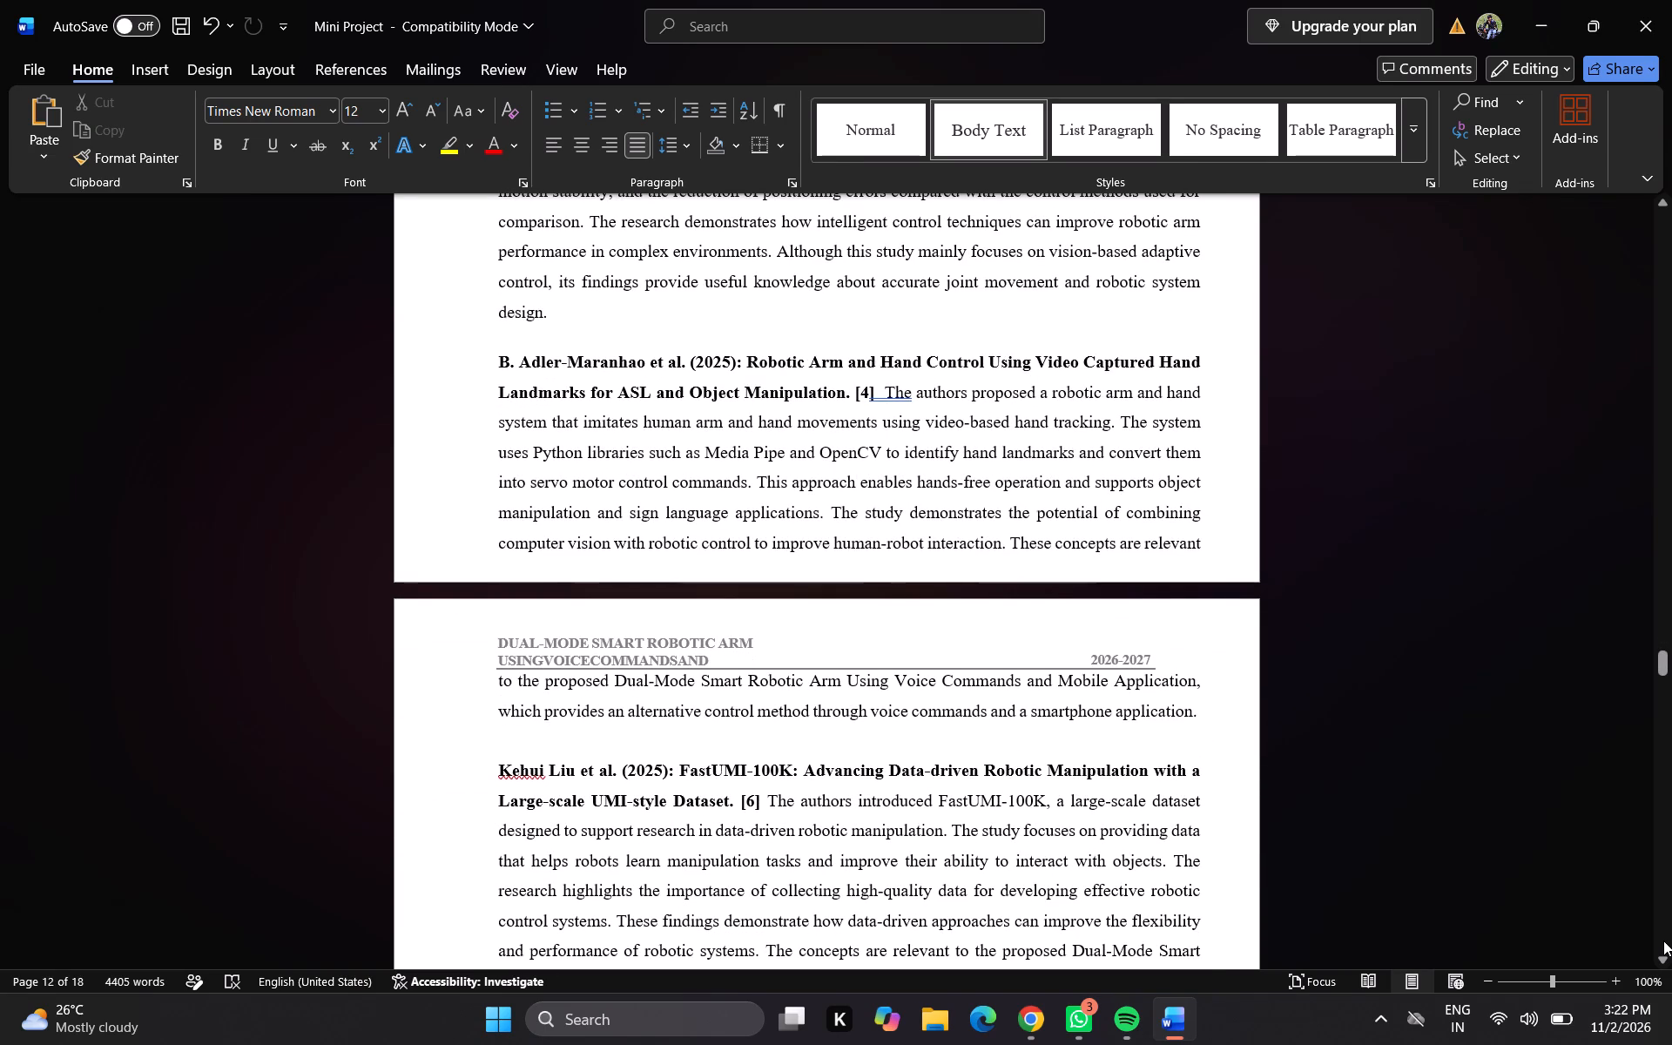
Change the citation number of the FastUMI-100K entry to [5].
{"action": "key", "text": "Up"}
{"action": "key", "text": "Up"}
{"action": "key", "text": "Up"}
{"action": "key", "text": "Up"}
{"action": "key", "text": "Up"}
{"action": "key", "text": "Right"}
{"action": "key", "text": "Right"}
{"action": "key", "text": "Right"}
{"action": "key", "text": "Right"}
{"action": "key", "text": "Right"}
{"action": "key", "text": "Right"}
{"action": "key", "text": "Right"}
{"action": "key", "text": "Right"}
{"action": "key", "text": "Right"}
{"action": "key", "text": "Right"}
{"action": "key", "text": "Right"}
{"action": "key", "text": "Right"}
{"action": "key", "text": "Right"}
{"action": "key", "text": "Right"}
{"action": "key", "text": "Right"}
{"action": "key", "text": "Right"}
{"action": "key", "text": "Right"}
{"action": "key", "text": "Right"}
{"action": "key", "text": "Right"}
{"action": "key", "text": "Right"}
{"action": "key", "text": "Right"}
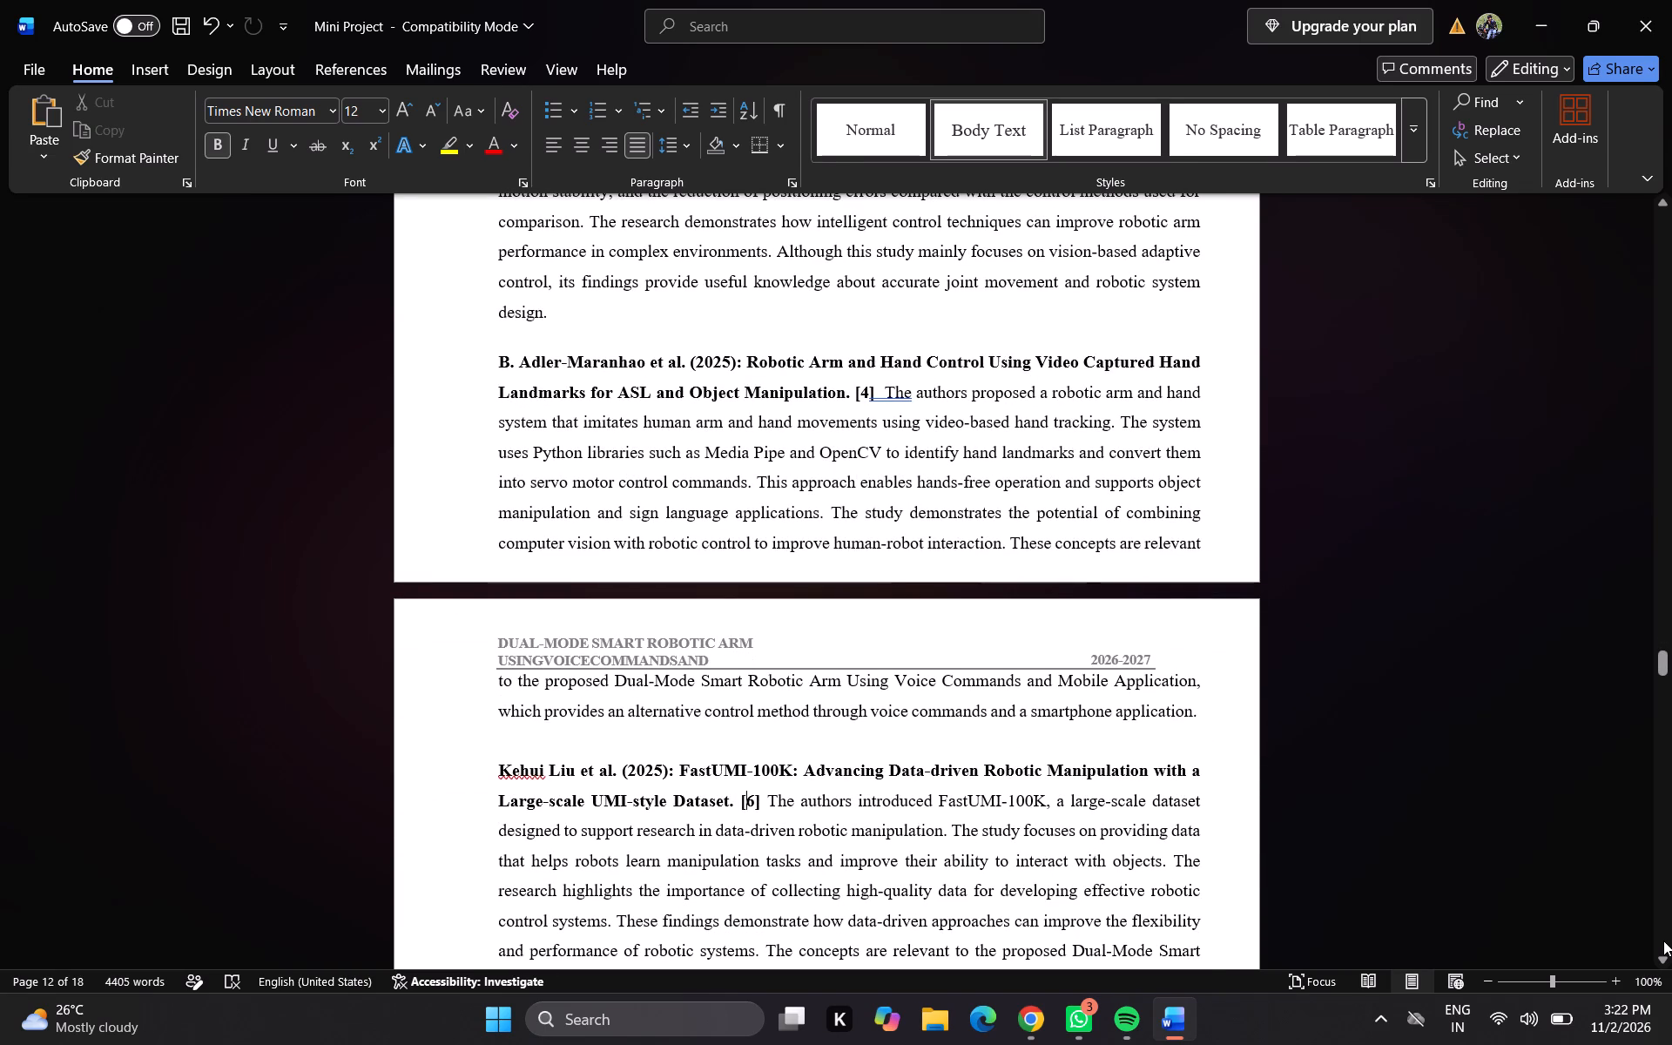
{"action": "key", "text": "Right"}
{"action": "key", "text": "BackSpace"}
{"action": "key", "text": "5"}
Review the FastUMI-100K entry down to the heading of the Microcontroller-Based Wireless Writing Robotic Arm entry, checking spacing and citation numbering.
{"action": "key", "text": "Down"}
{"action": "key", "text": "Down"}
{"action": "key", "text": "Down"}
{"action": "key", "text": "Down"}
{"action": "key", "text": "Down"}
{"action": "key", "text": "Down"}
{"action": "key", "text": "Down"}
{"action": "key", "text": "Down"}
{"action": "key", "text": "Down"}
{"action": "key", "text": "Down"}
{"action": "key", "text": "Down"}
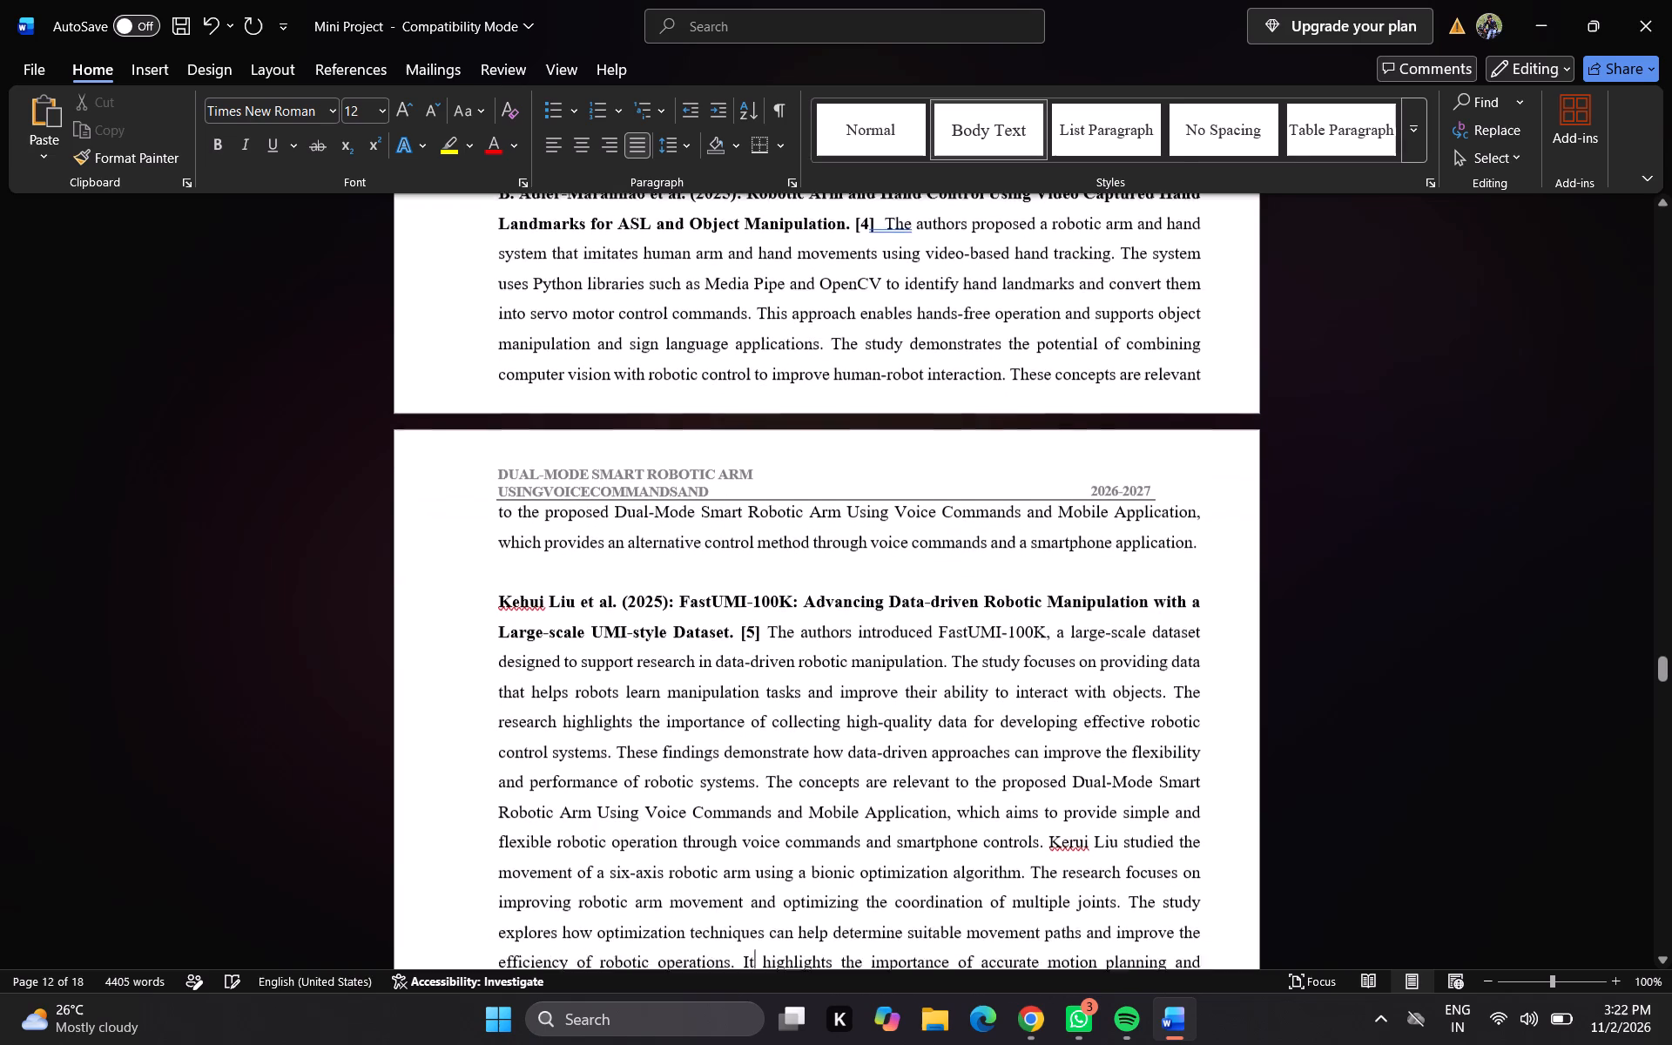
{"action": "key", "text": "Down"}
{"action": "key", "text": "Down"}
{"action": "key", "text": "Down"}
{"action": "key", "text": "Down"}
{"action": "key", "text": "Down"}
{"action": "key", "text": "Down"}
{"action": "key", "text": "Down"}
{"action": "key", "text": "Down"}
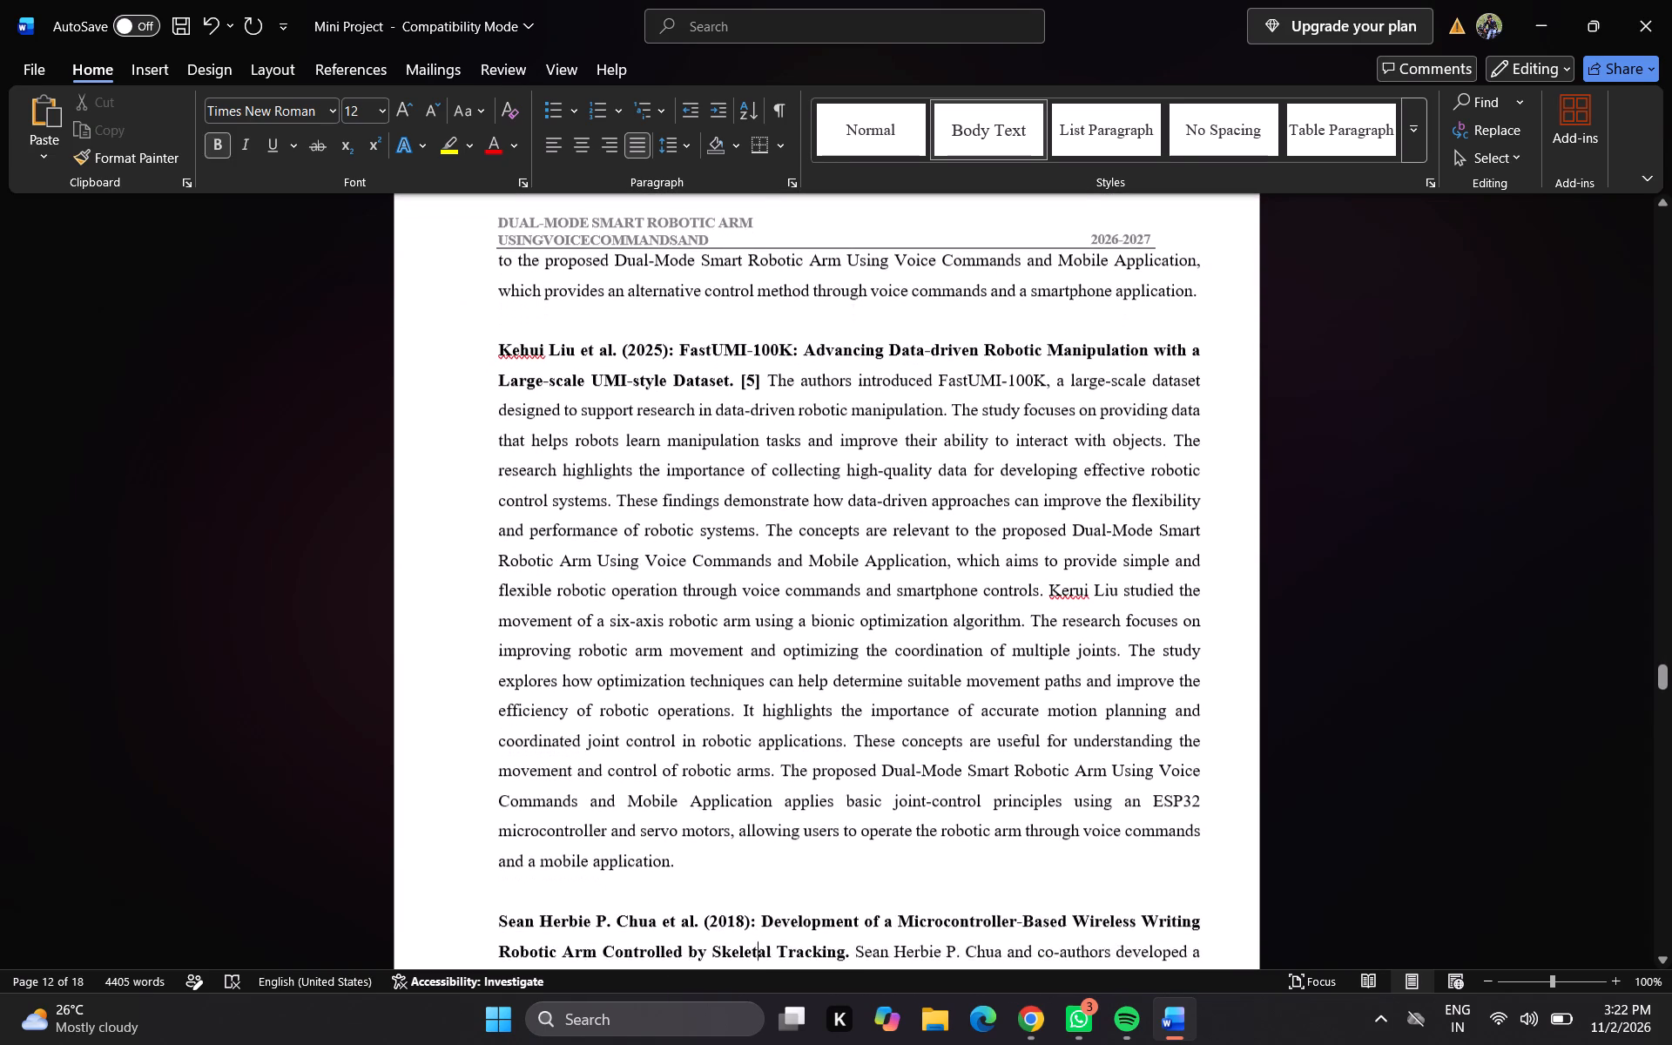
{"action": "key", "text": "Down"}
{"action": "key", "text": "Down"}
{"action": "key", "text": "Up"}
{"action": "key", "text": "Up"}
Set the blank lines directly above and below the FastUMI-100K entry to 1.0 line spacing.
{"action": "left_click", "coordinate": [857, 267]}
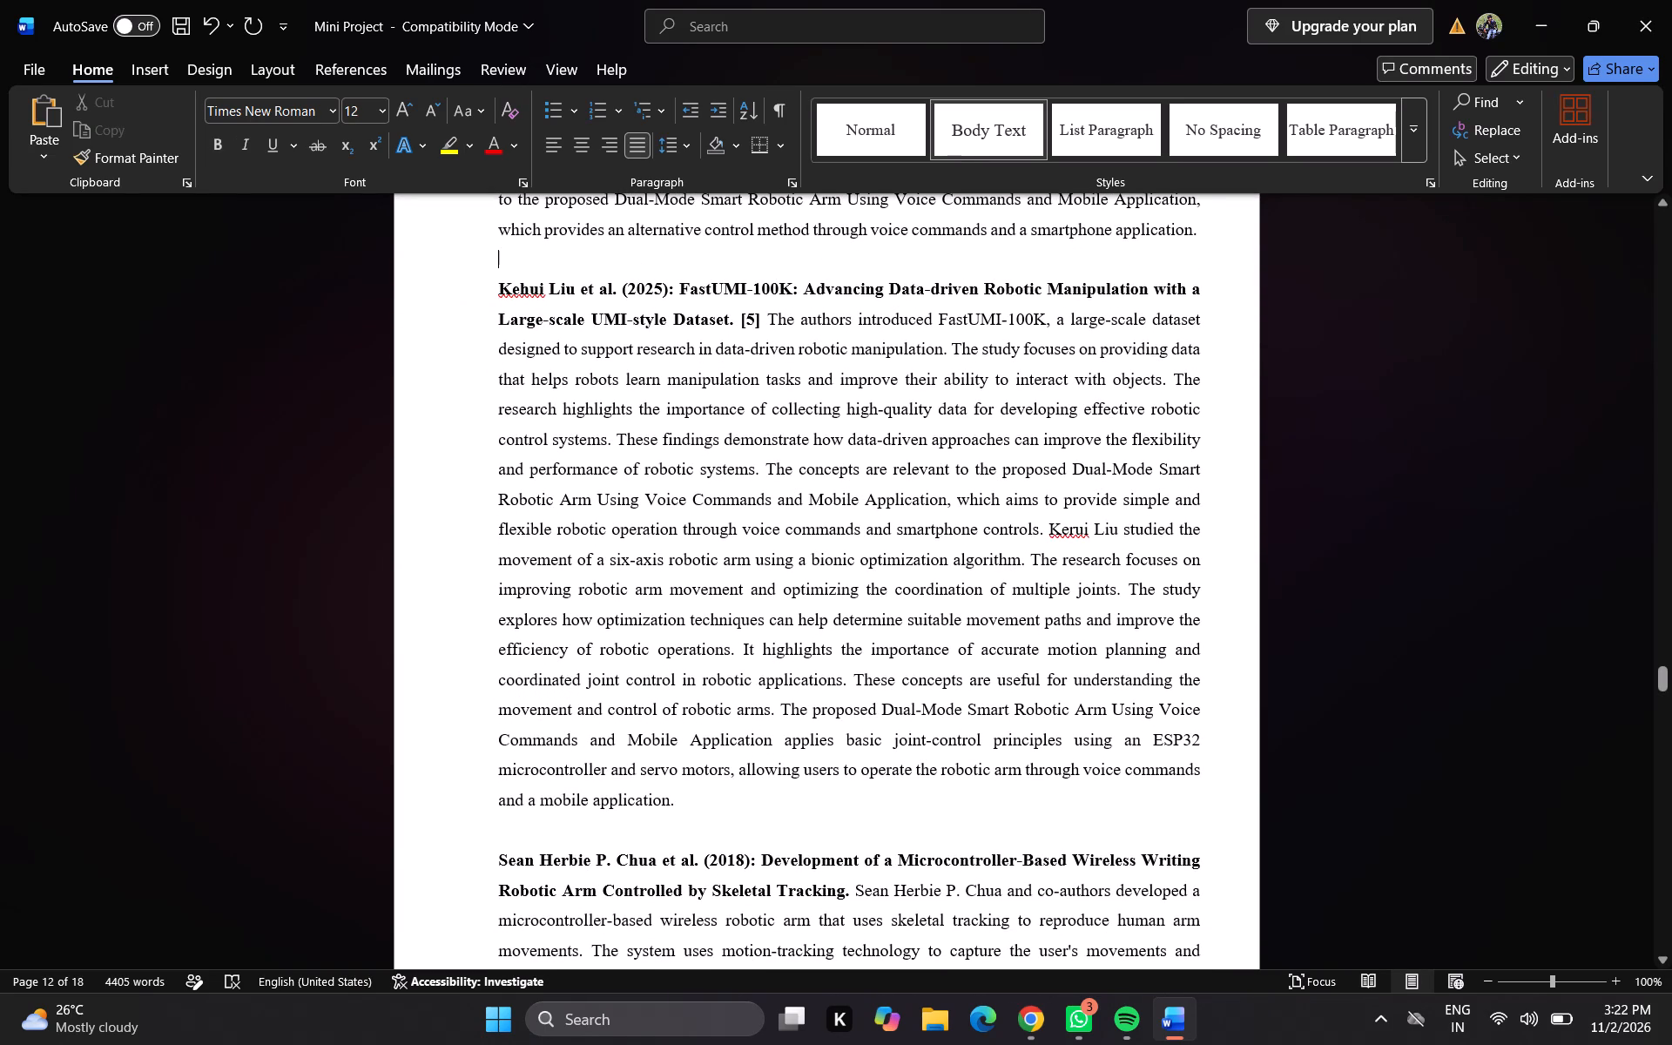
{"action": "left_click", "coordinate": [691, 146]}
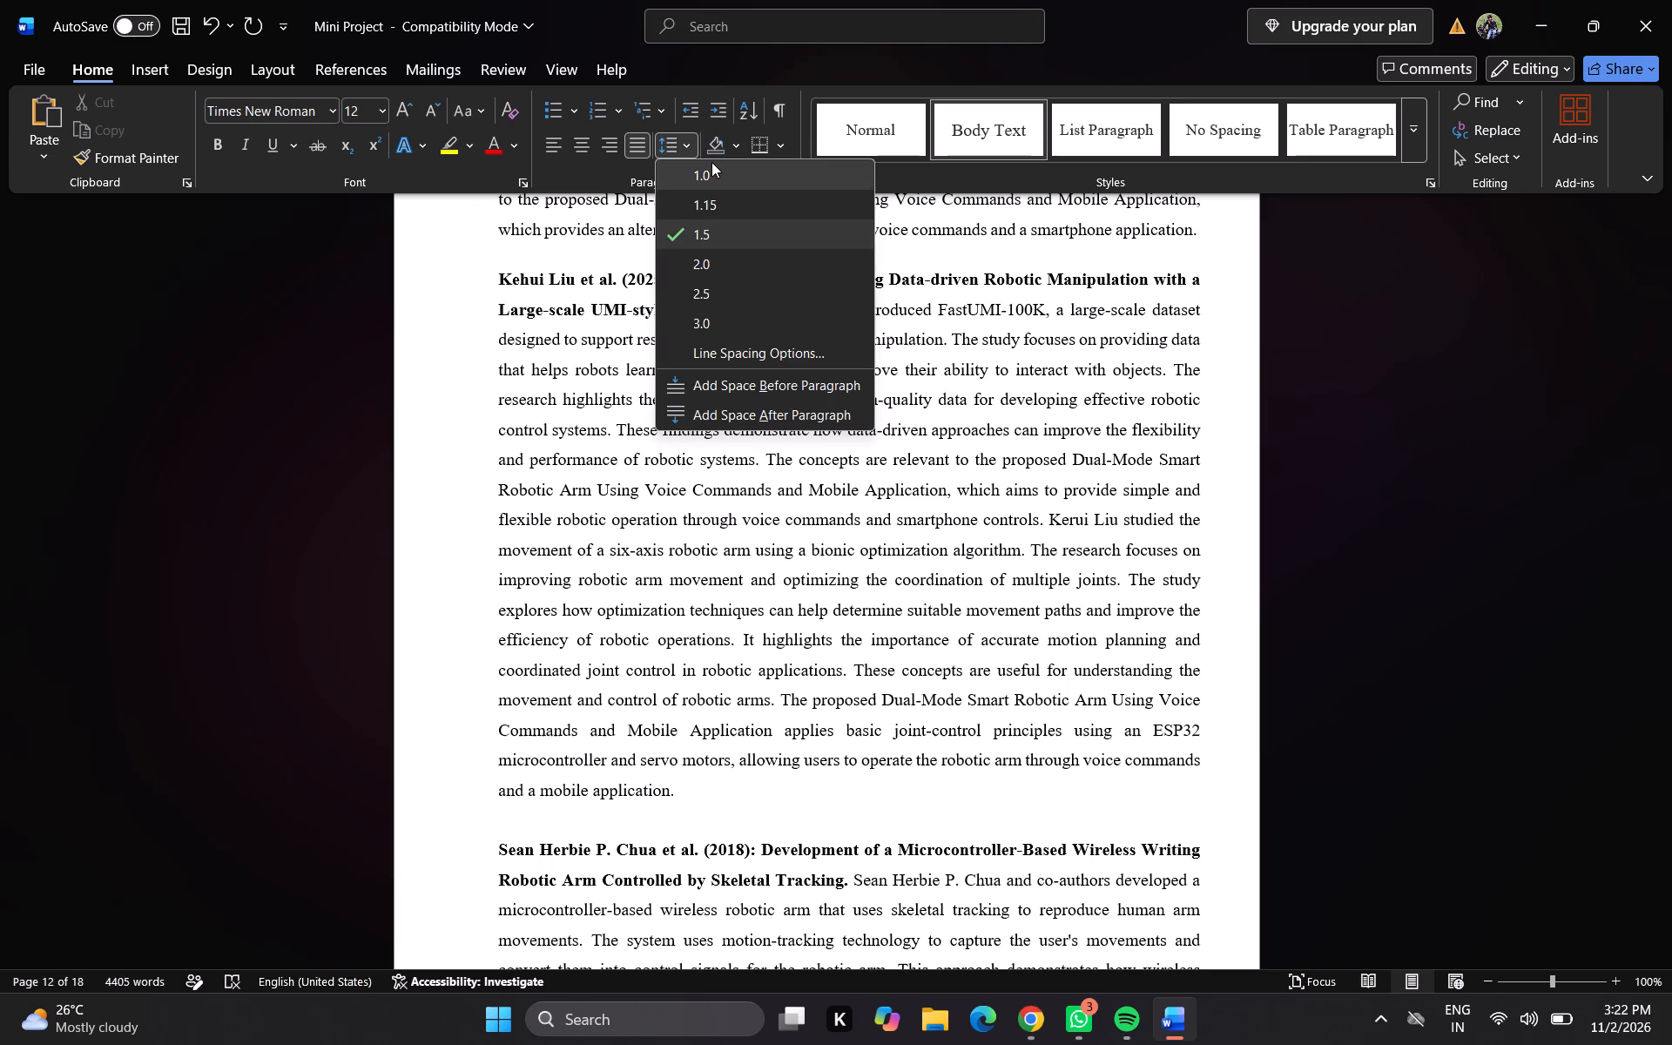
{"action": "left_click", "coordinate": [711, 162]}
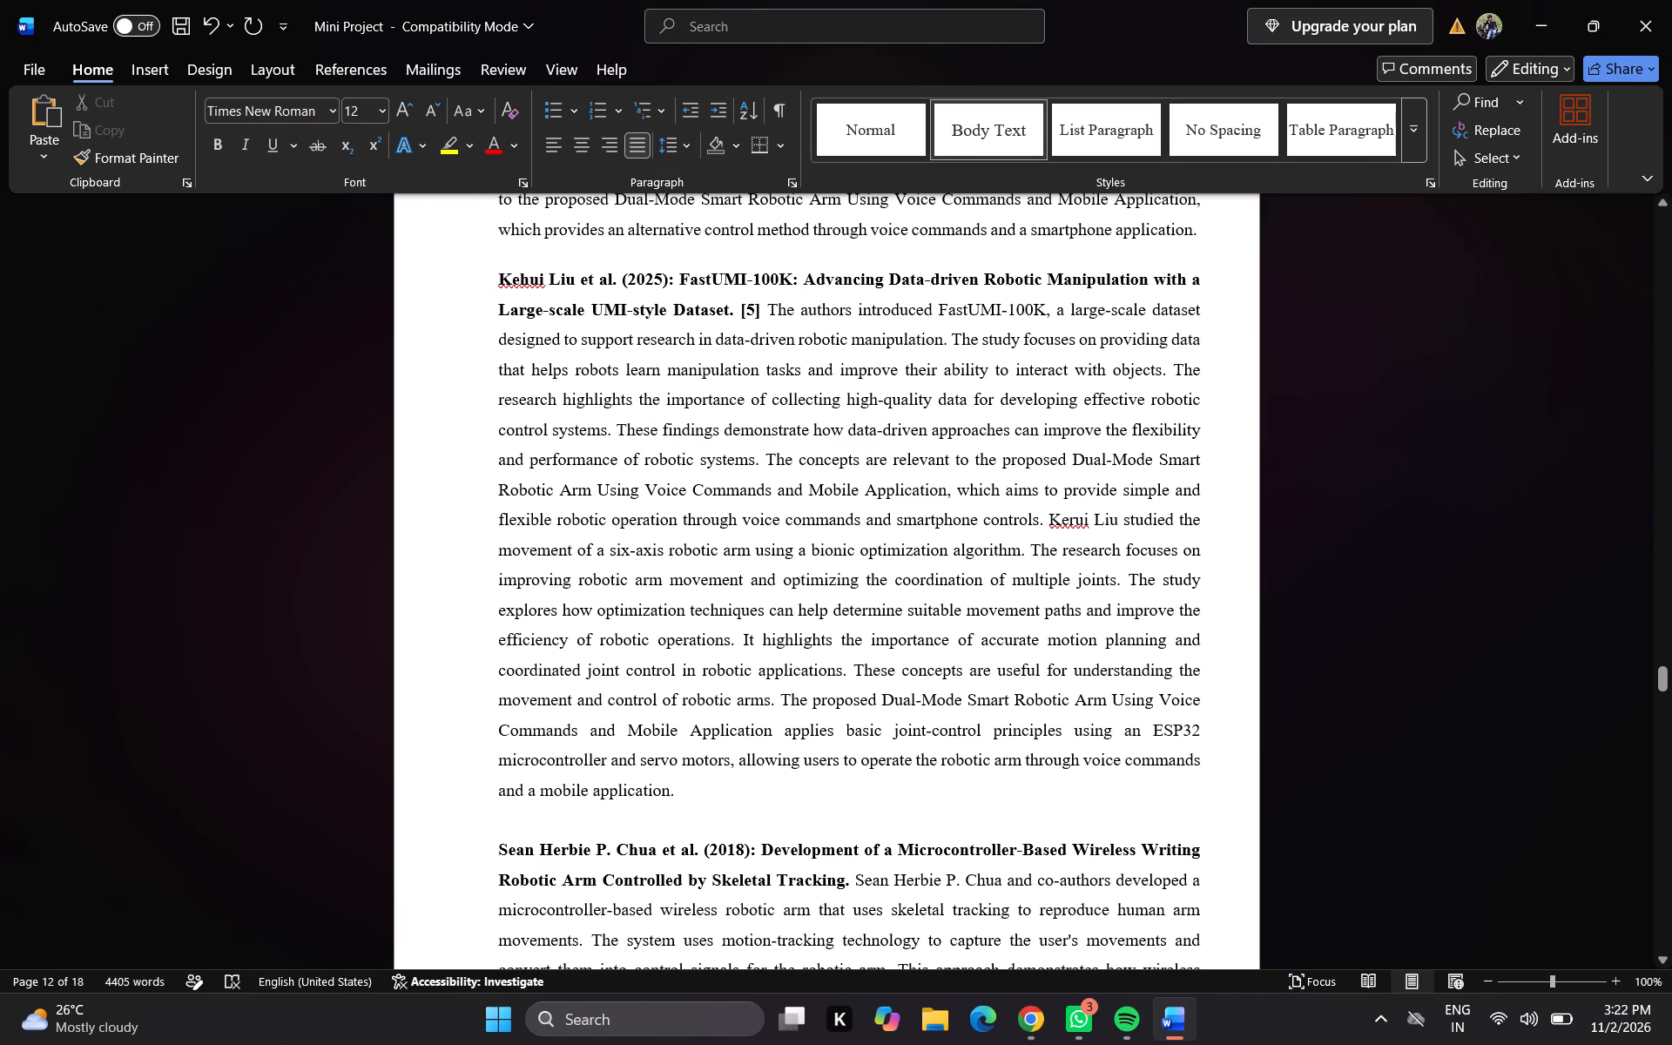
{"action": "left_click", "coordinate": [907, 831]}
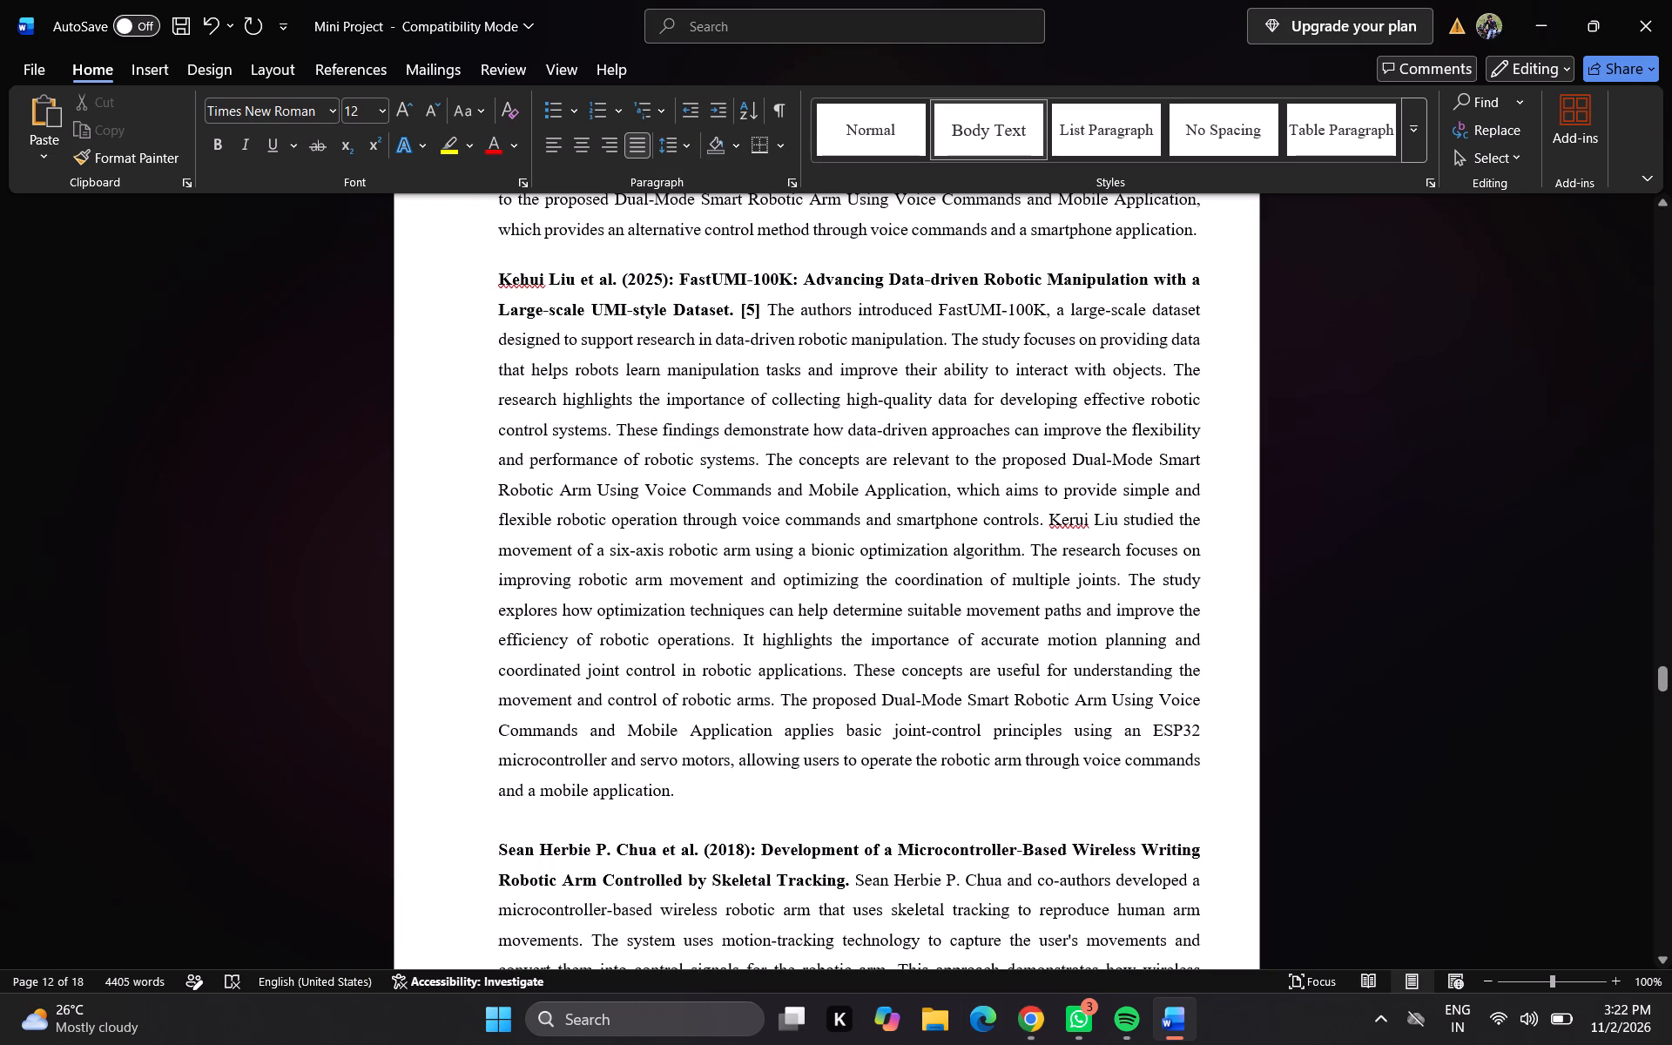
{"action": "left_click", "coordinate": [903, 828]}
{"action": "left_click", "coordinate": [675, 138]}
{"action": "left_click", "coordinate": [698, 163]}
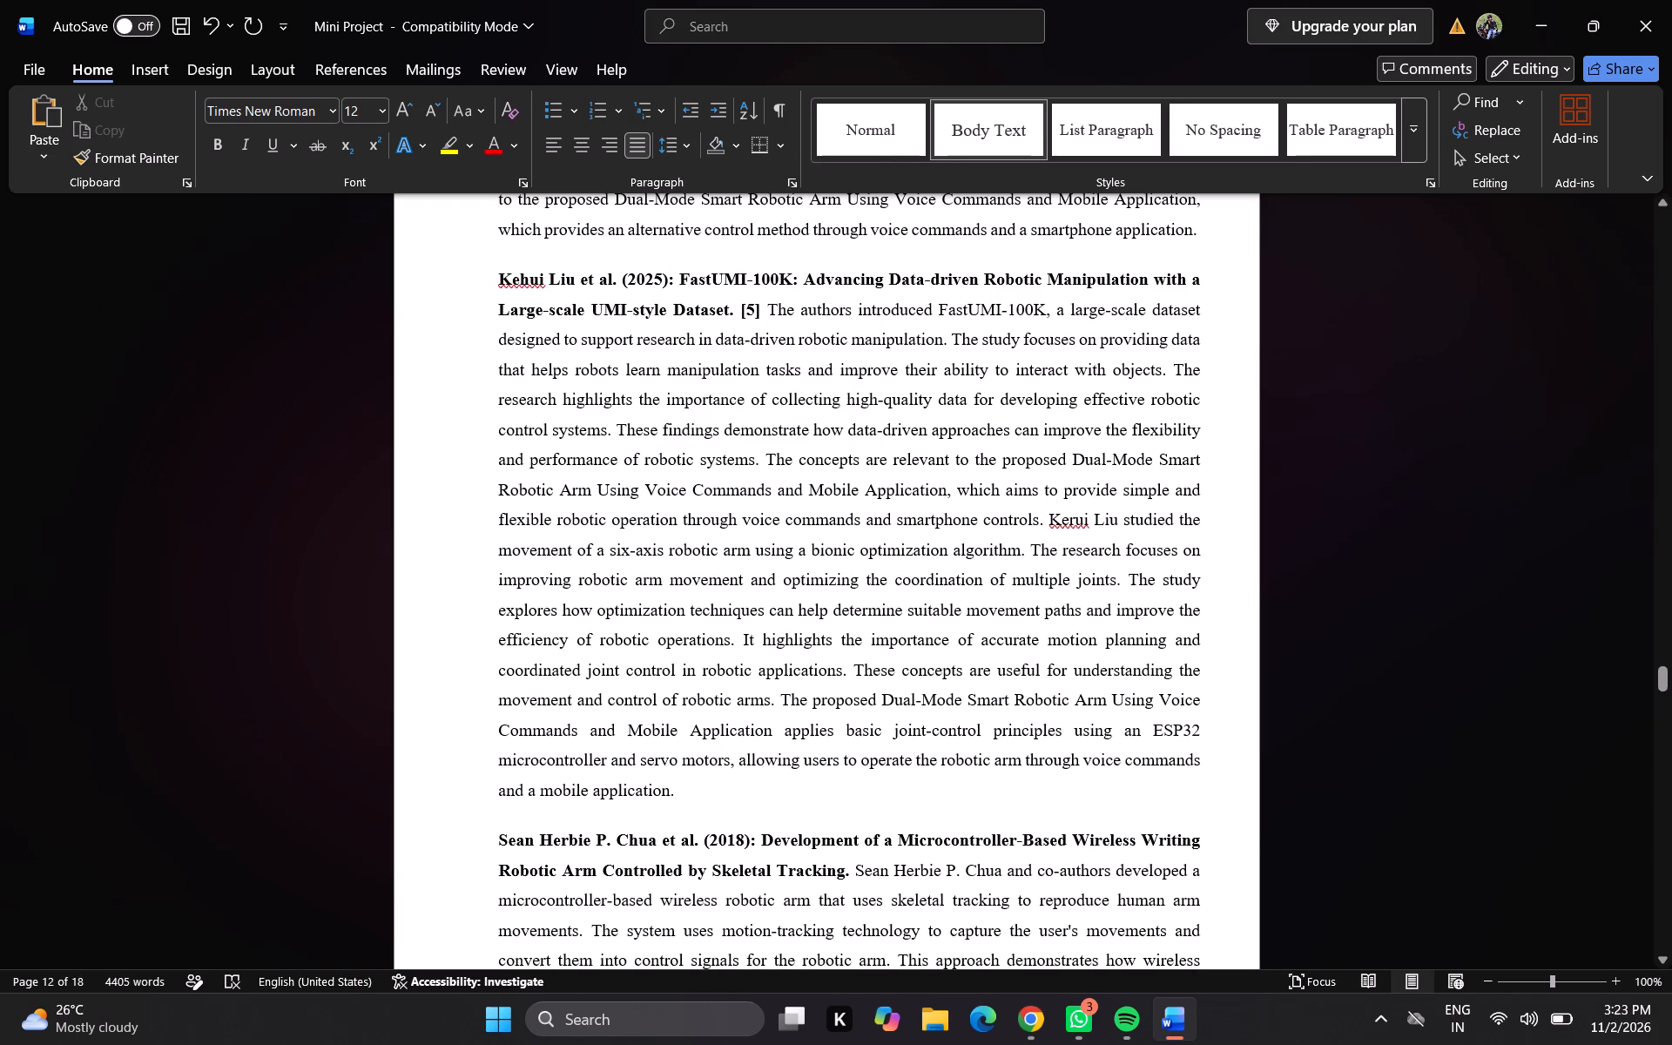
Add the bold citation number [6] after the title of the Microcontroller-Based Wireless Writing Robotic Arm entry, reusing the FastUMI-100K citation's formatting.
{"action": "left_click_drag", "start_coordinate": [738, 310], "coordinate": [764, 313]}
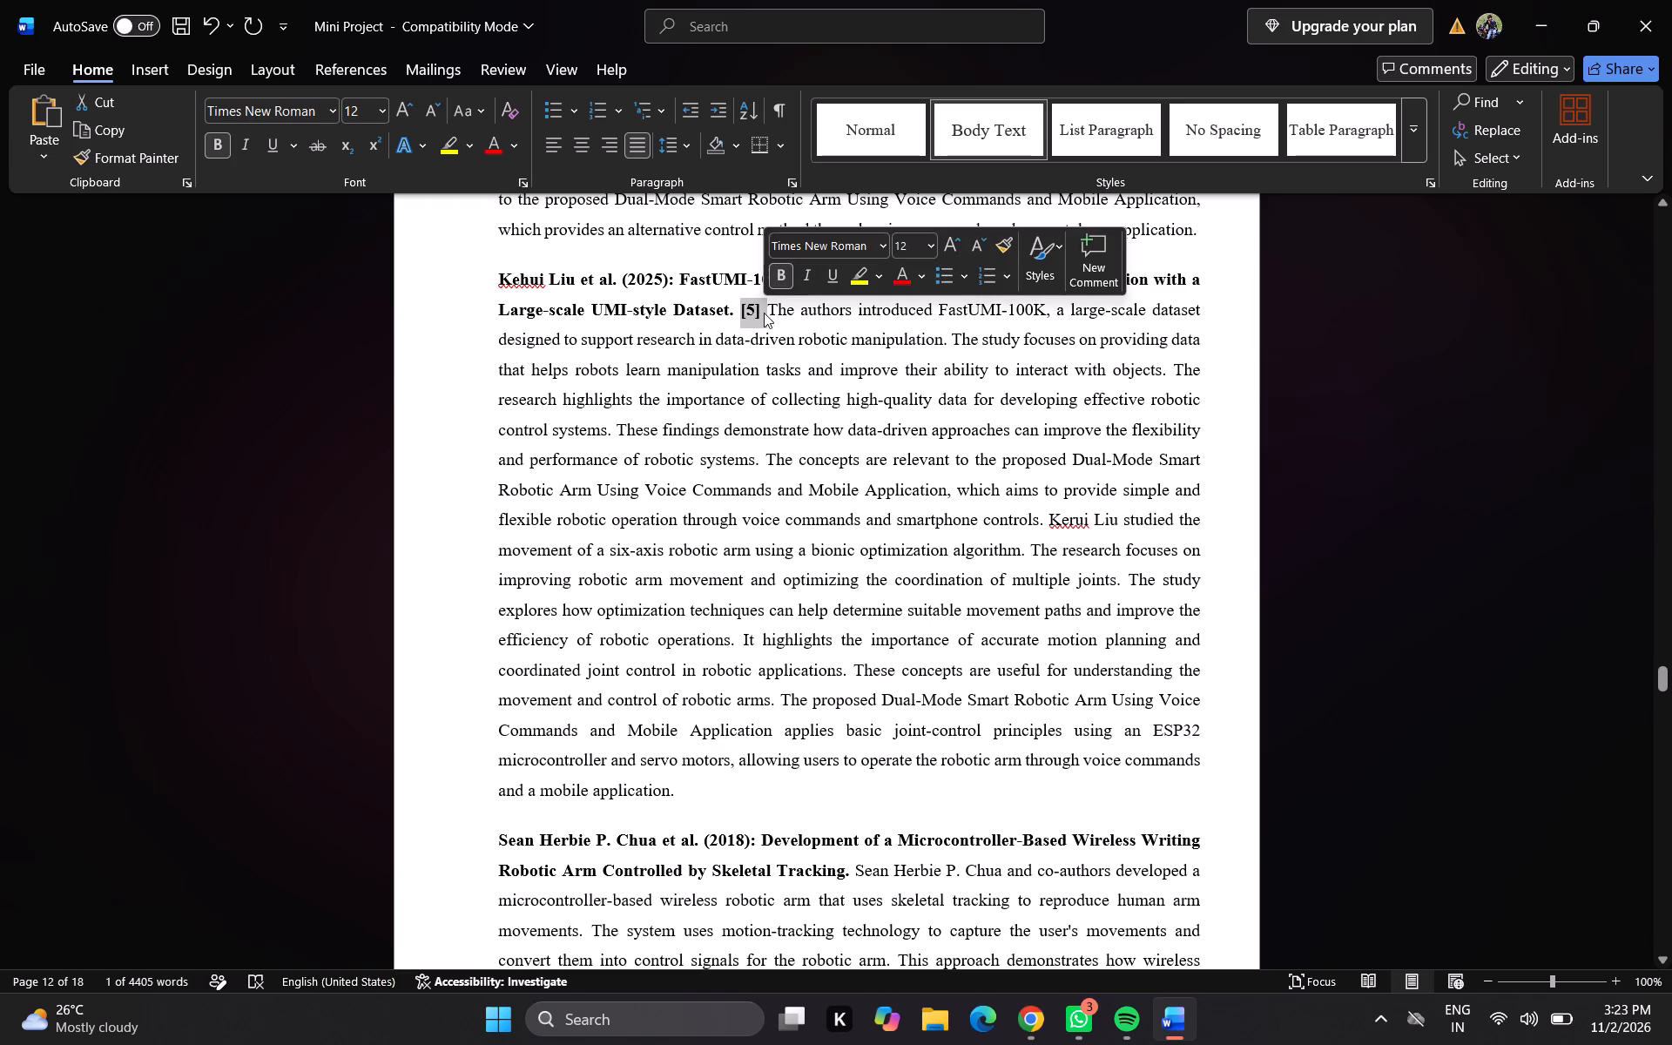
{"action": "key", "text": "ctrl+c"}
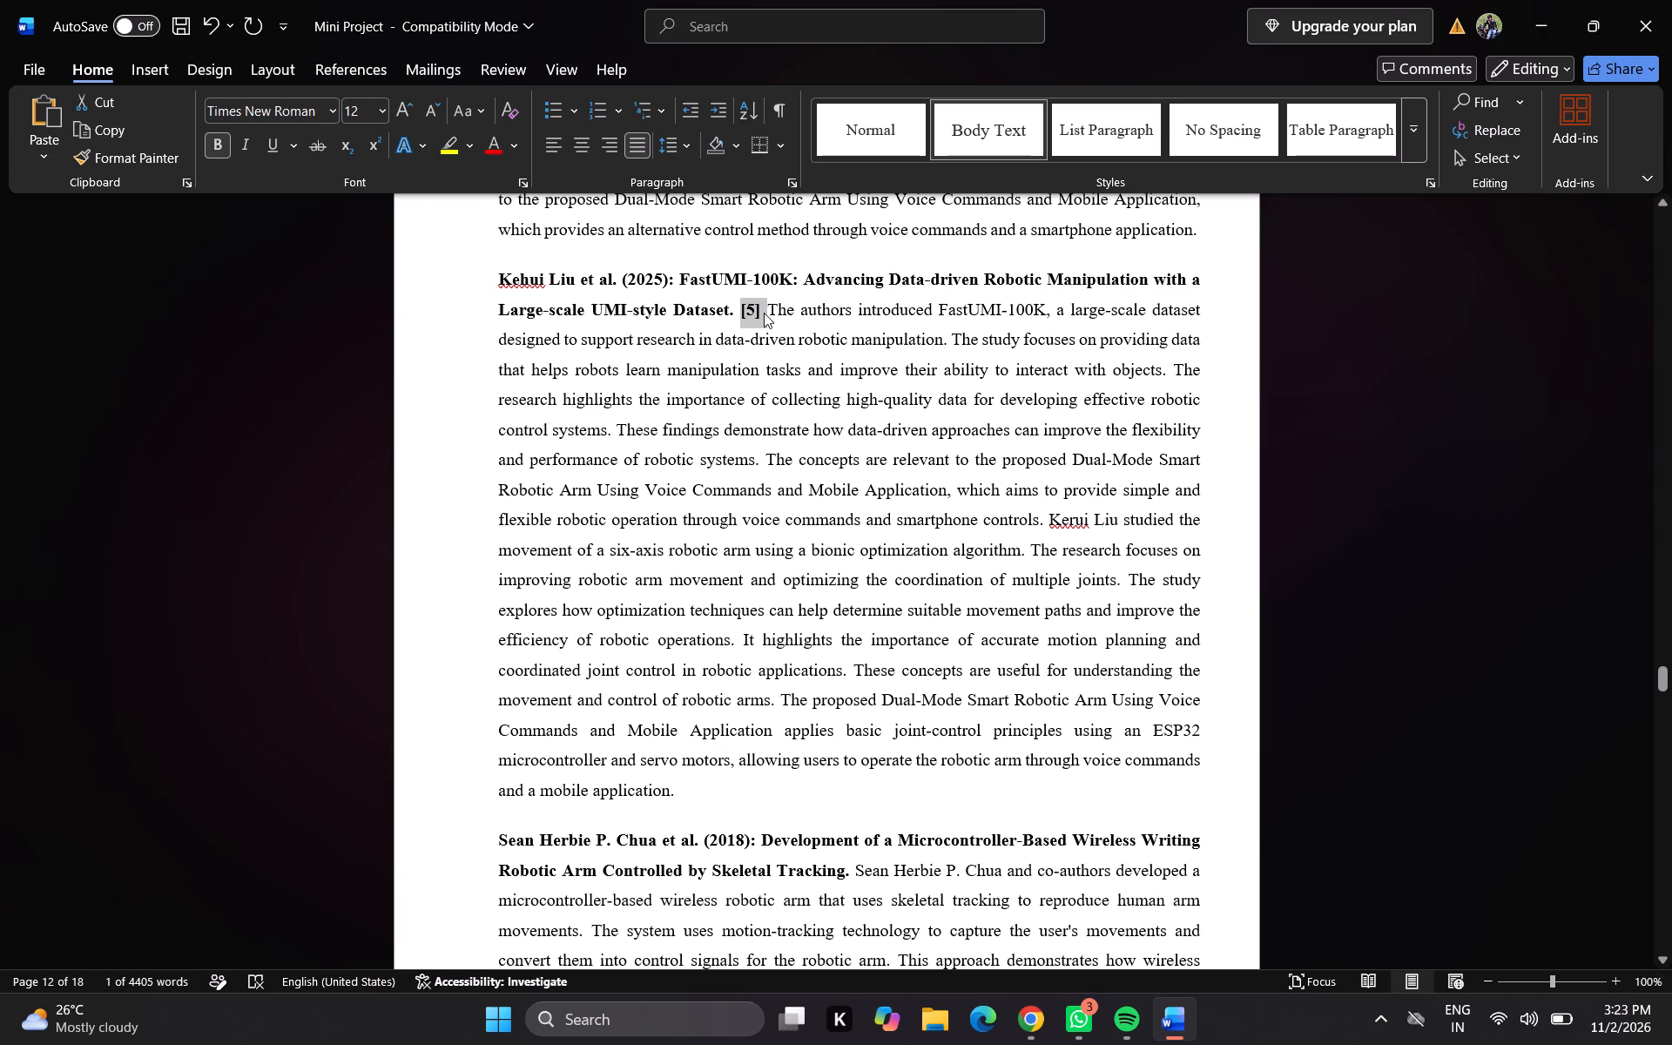
{"action": "left_click_drag", "start_coordinate": [845, 872], "coordinate": [896, 891]}
{"action": "left_click", "coordinate": [849, 868]}
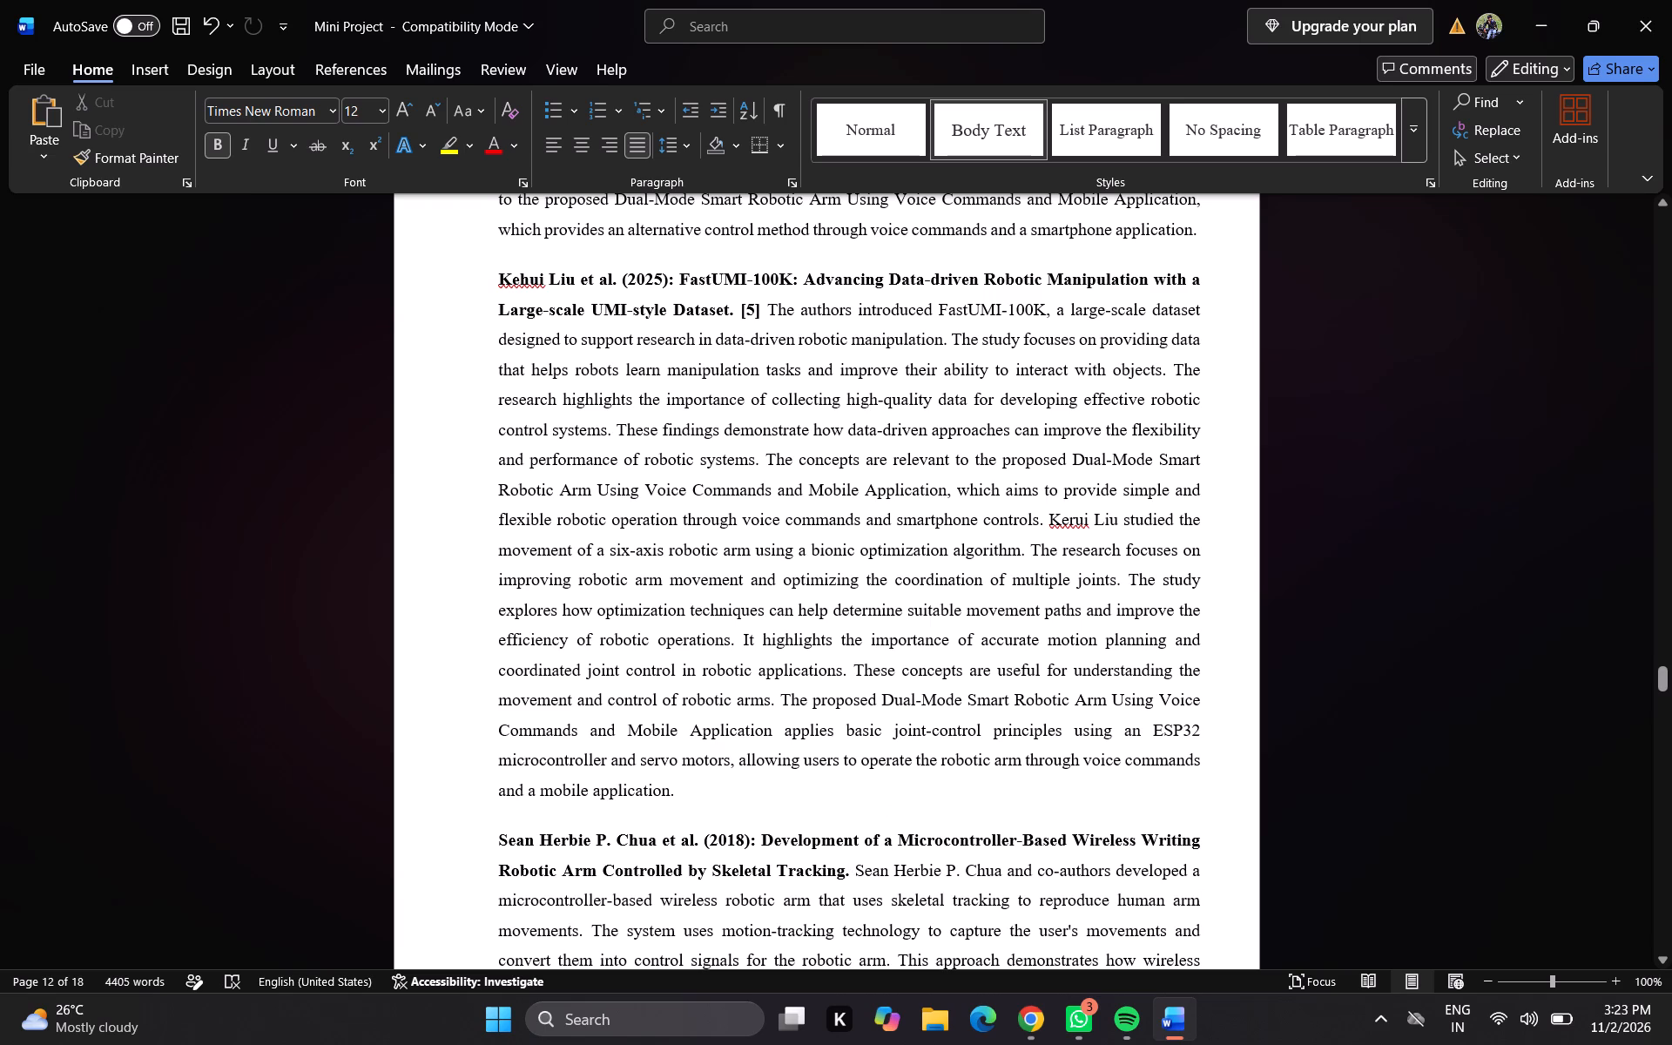
{"action": "key", "text": "ctrl+v"}
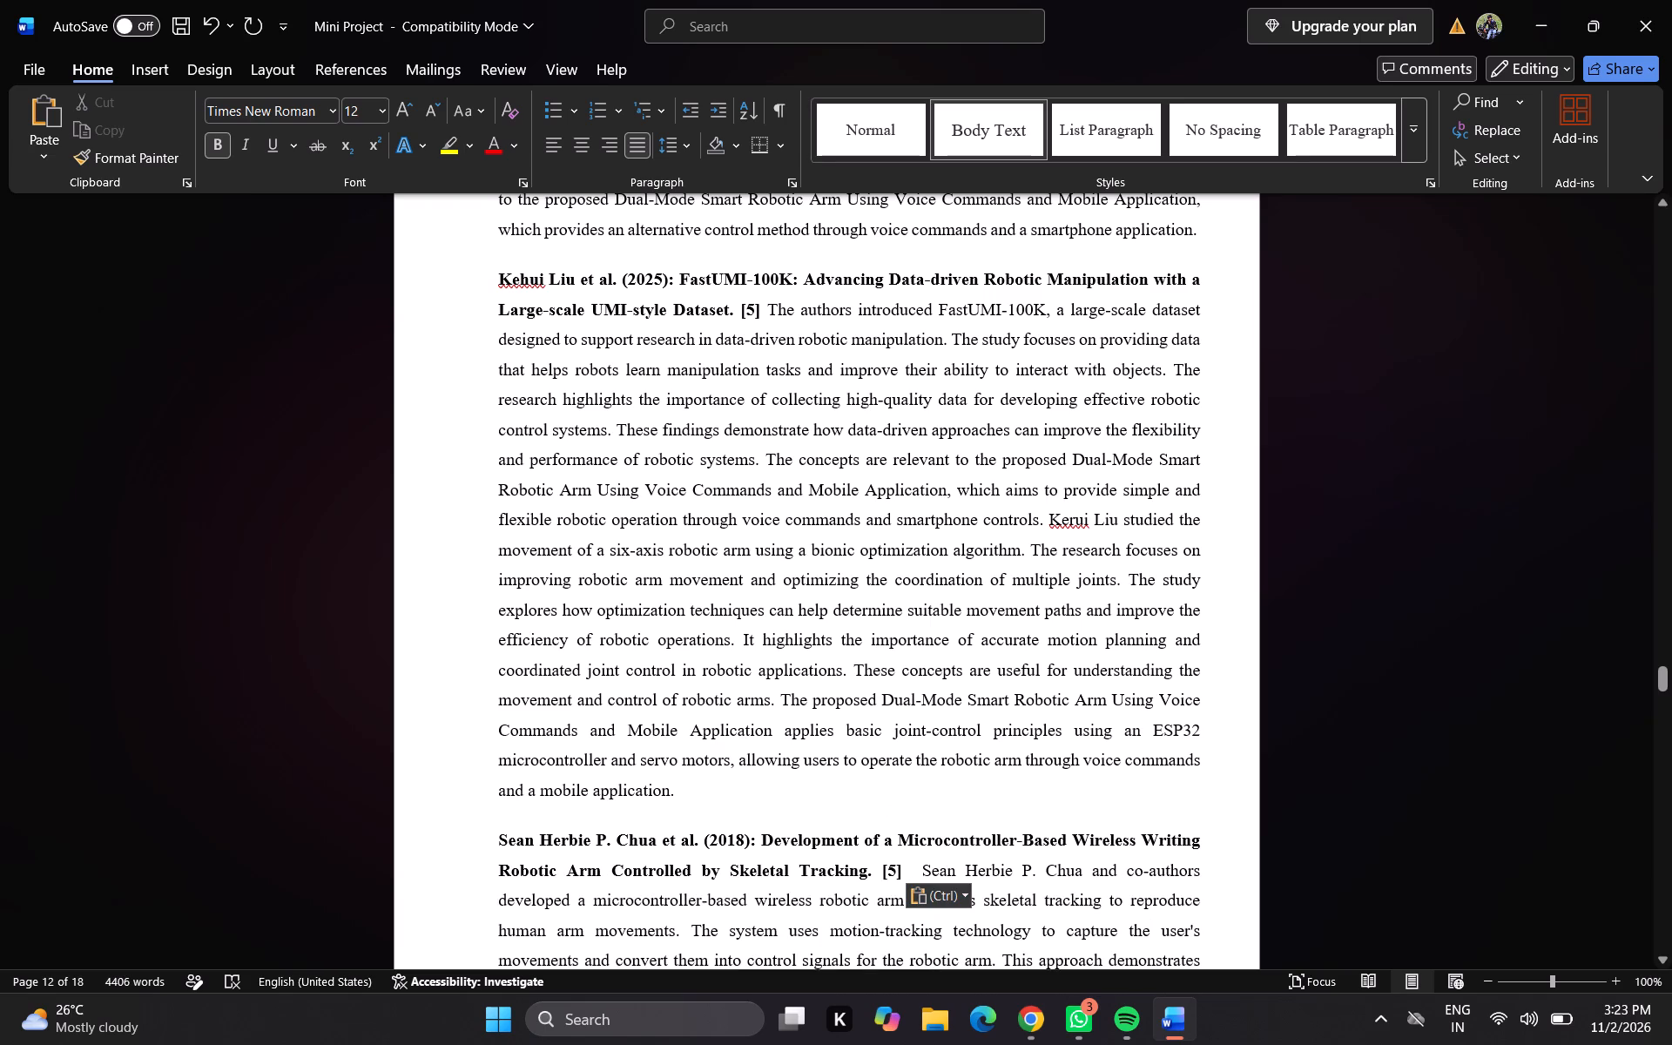
{"action": "left_click", "coordinate": [920, 869]}
{"action": "key", "text": "BackSpace"}
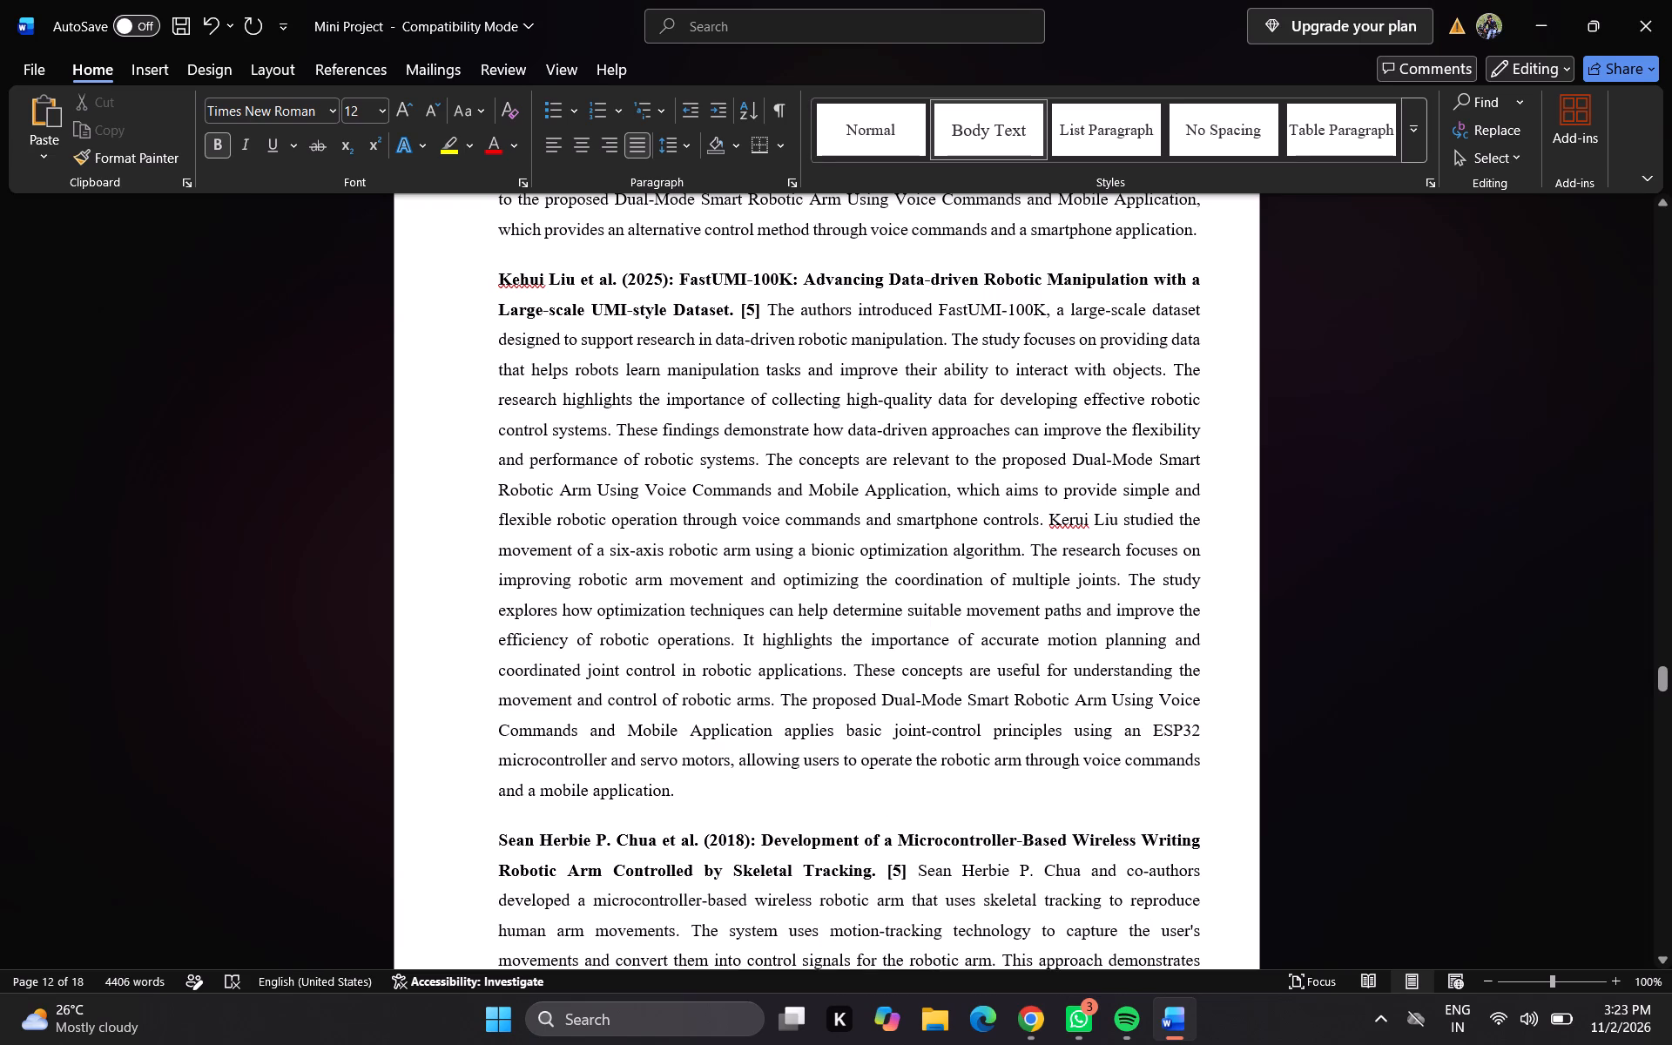
{"action": "left_click", "coordinate": [901, 872]}
{"action": "key", "text": "BackSpace"}
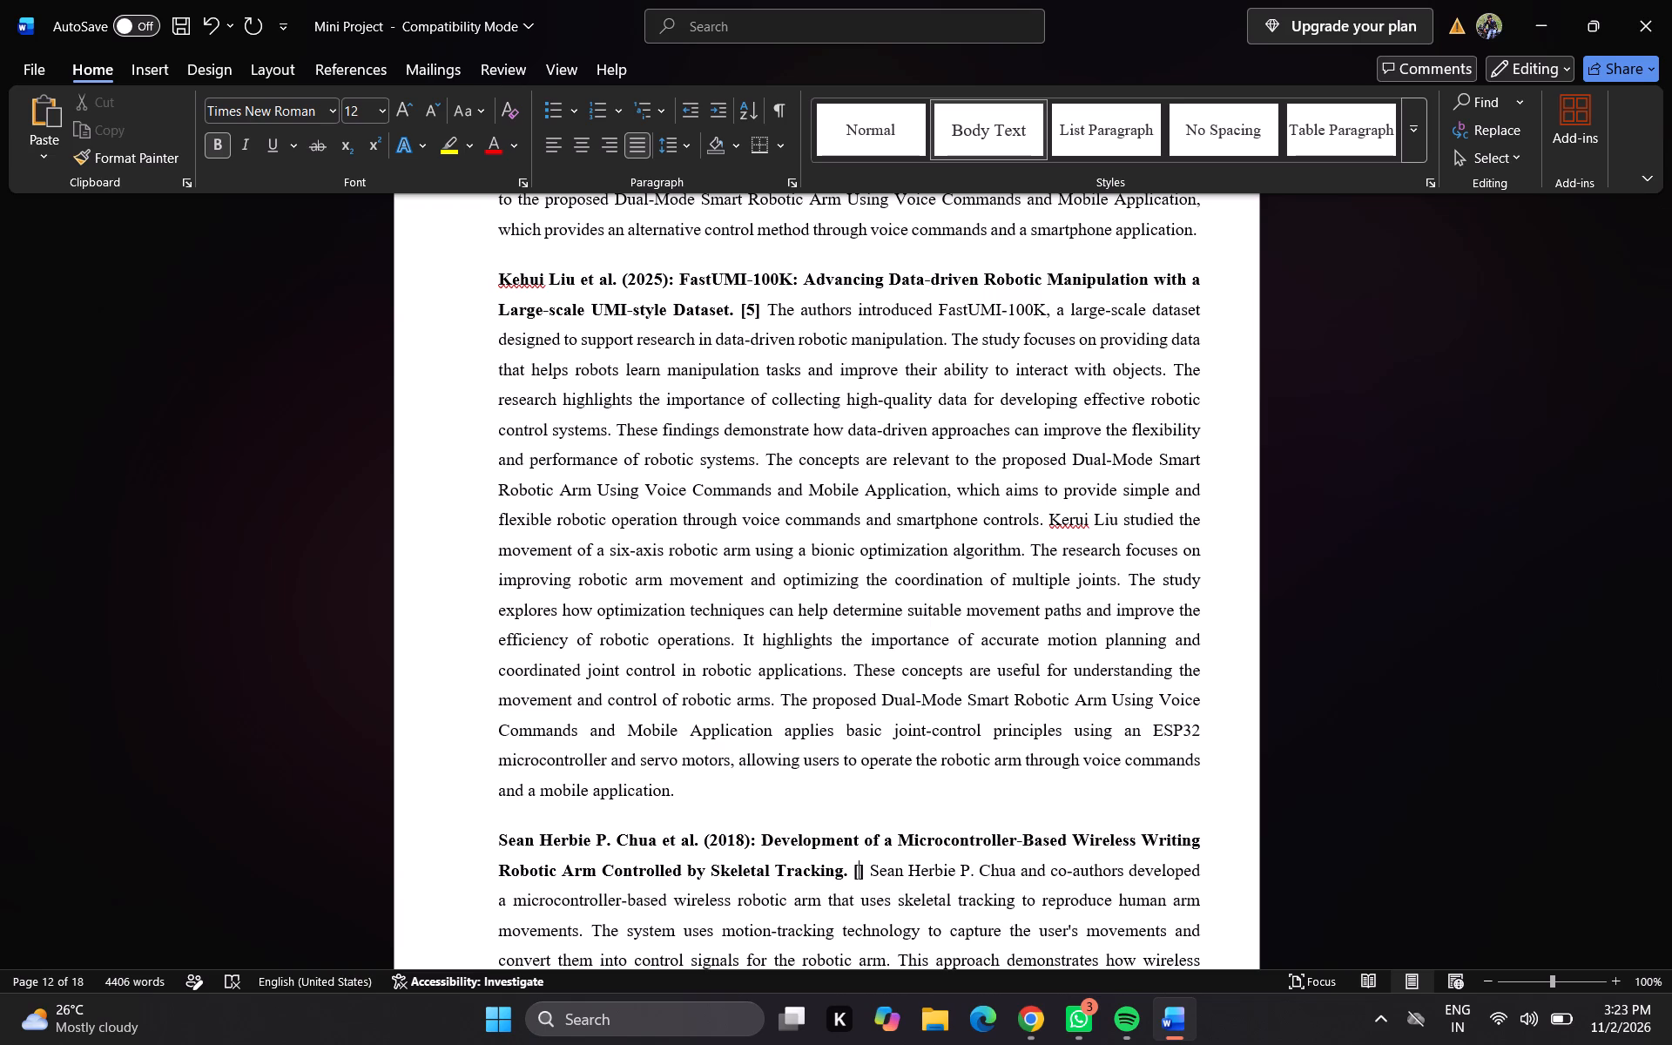
{"action": "key", "text": "6"}
Check the pages from the entry cited as [6] down to the start of Chapter 3 Methodology for remaining entries and empty space.
{"action": "key", "text": "Down"}
{"action": "key", "text": "Down"}
{"action": "key", "text": "Down"}
{"action": "key", "text": "Down"}
{"action": "key", "text": "Down"}
{"action": "key", "text": "Down"}
{"action": "key", "text": "Down"}
{"action": "key", "text": "Down"}
{"action": "key", "text": "Down"}
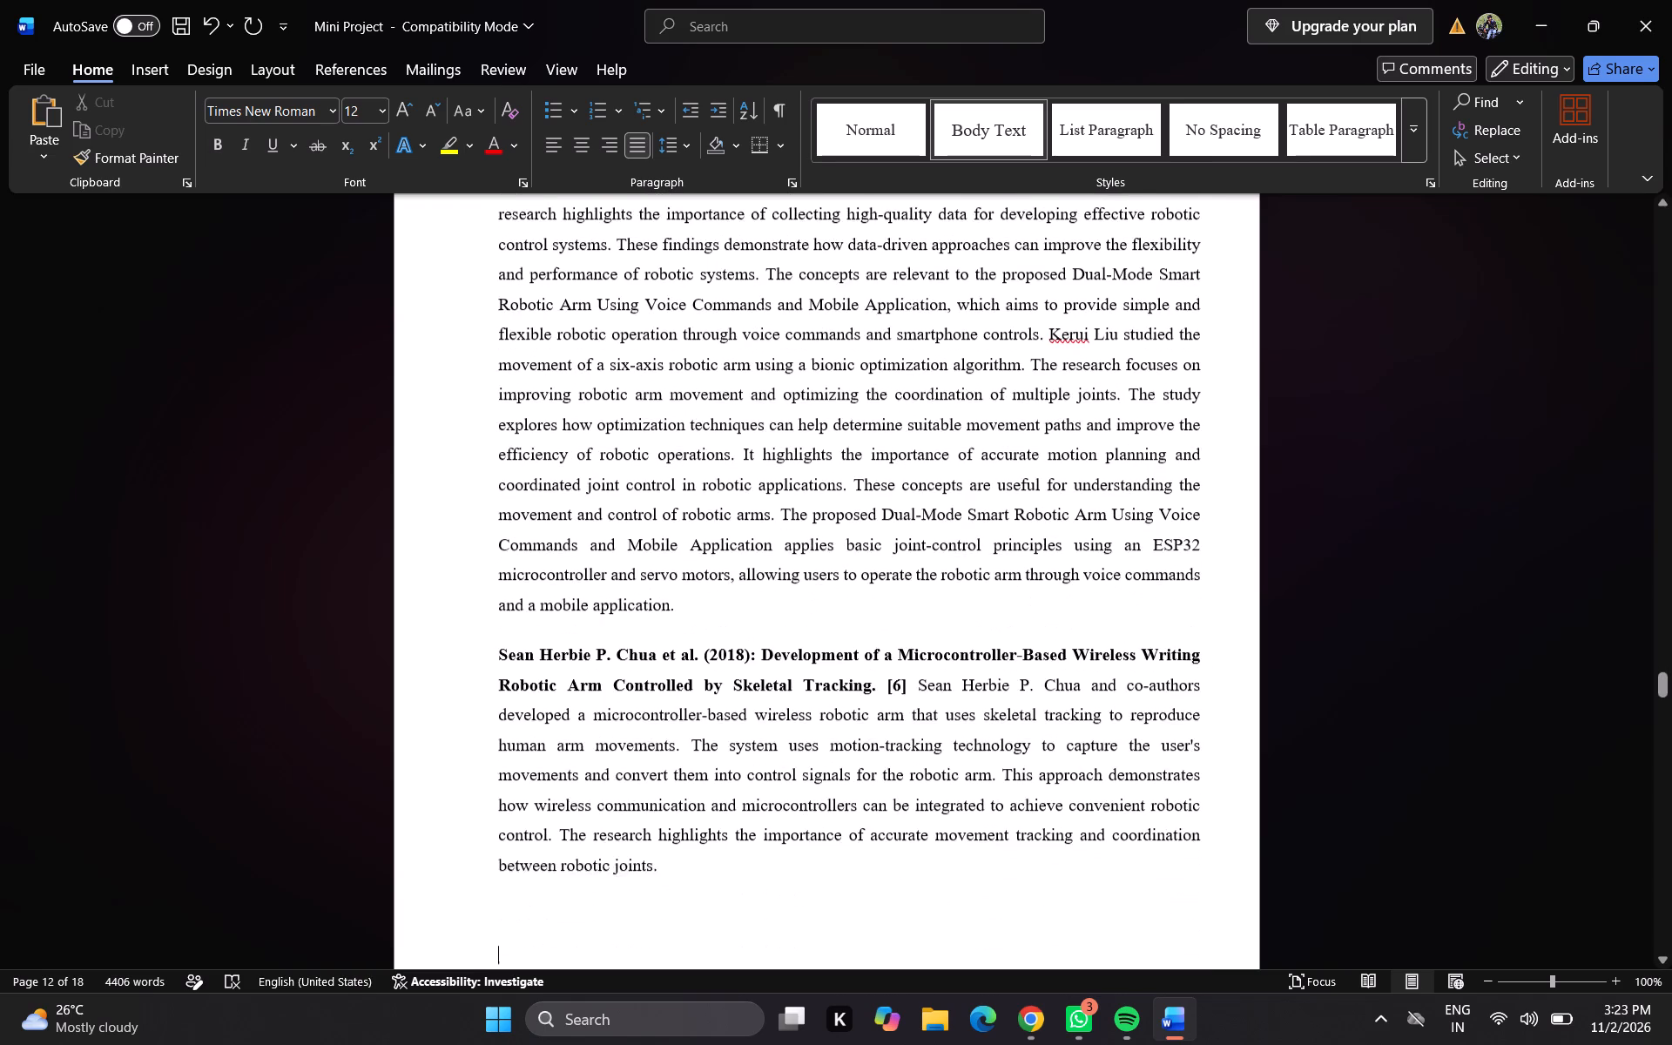
{"action": "key", "text": "Down"}
{"action": "key", "text": "Down"}
{"action": "key", "text": "Down"}
{"action": "key", "text": "Down"}
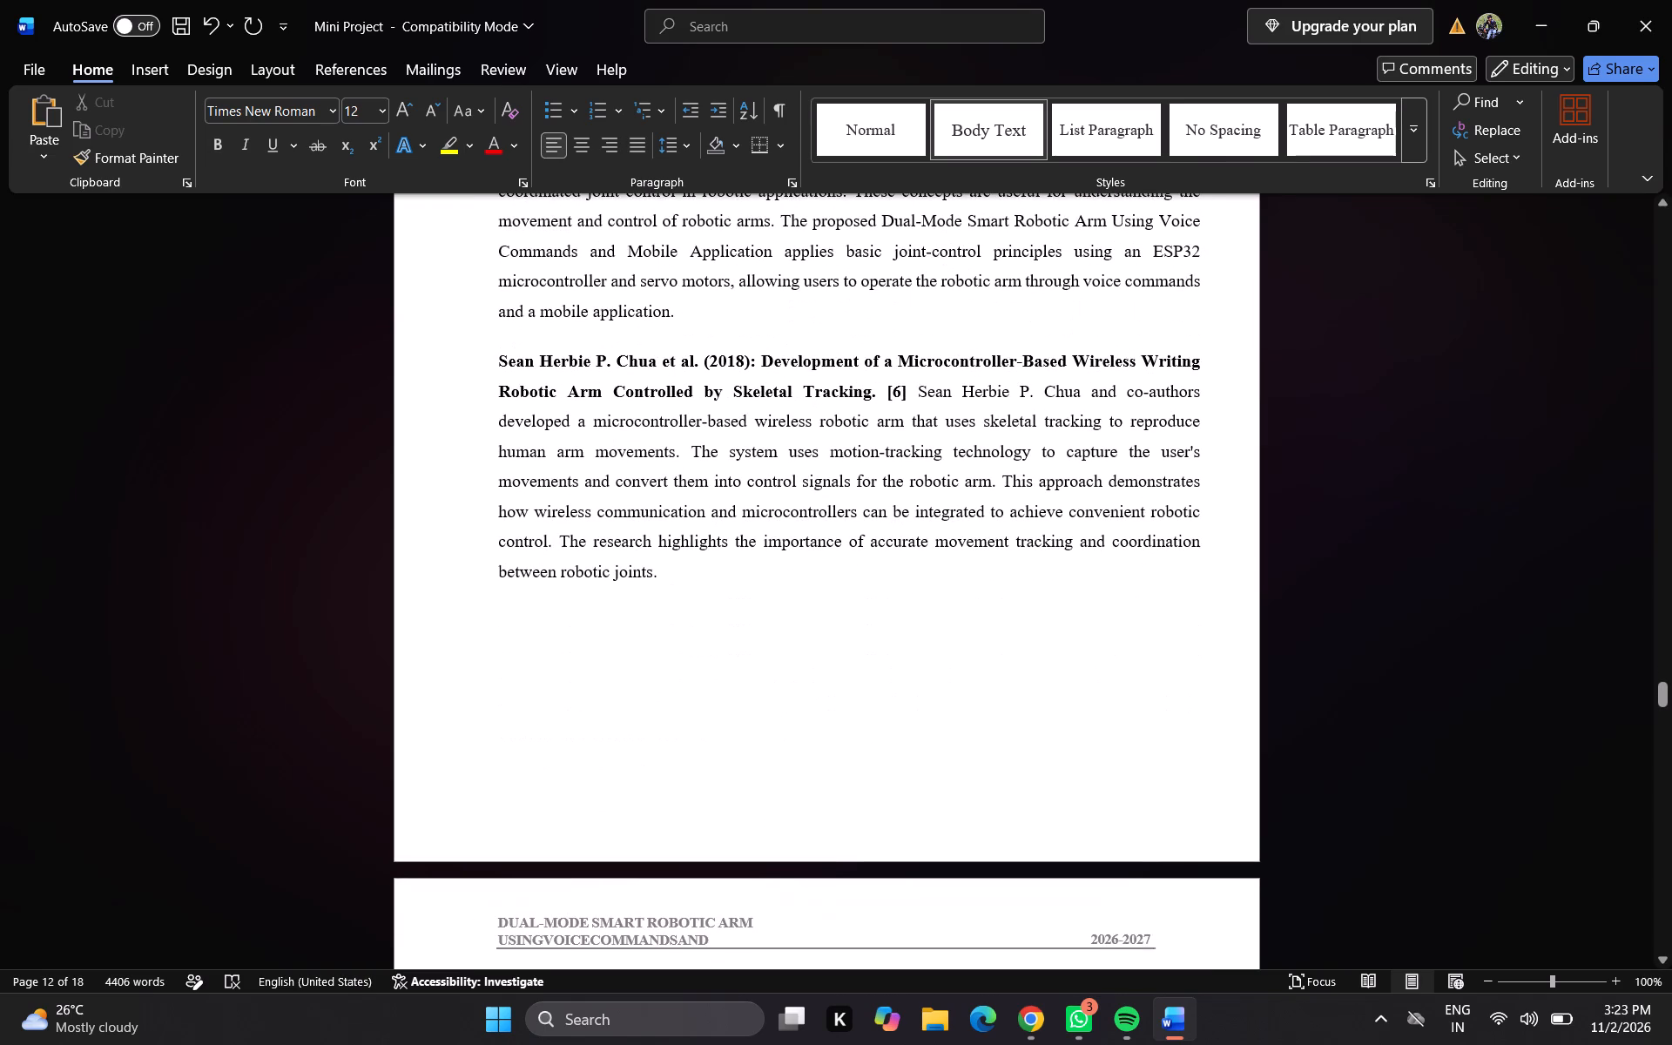
{"action": "key", "text": "Down"}
{"action": "key", "text": "Down"}
{"action": "key", "text": "Down"}
{"action": "key", "text": "Down"}
{"action": "key", "text": "Down"}
{"action": "key", "text": "Down"}
{"action": "key", "text": "Down"}
{"action": "key", "text": "Down"}
{"action": "key", "text": "Down"}
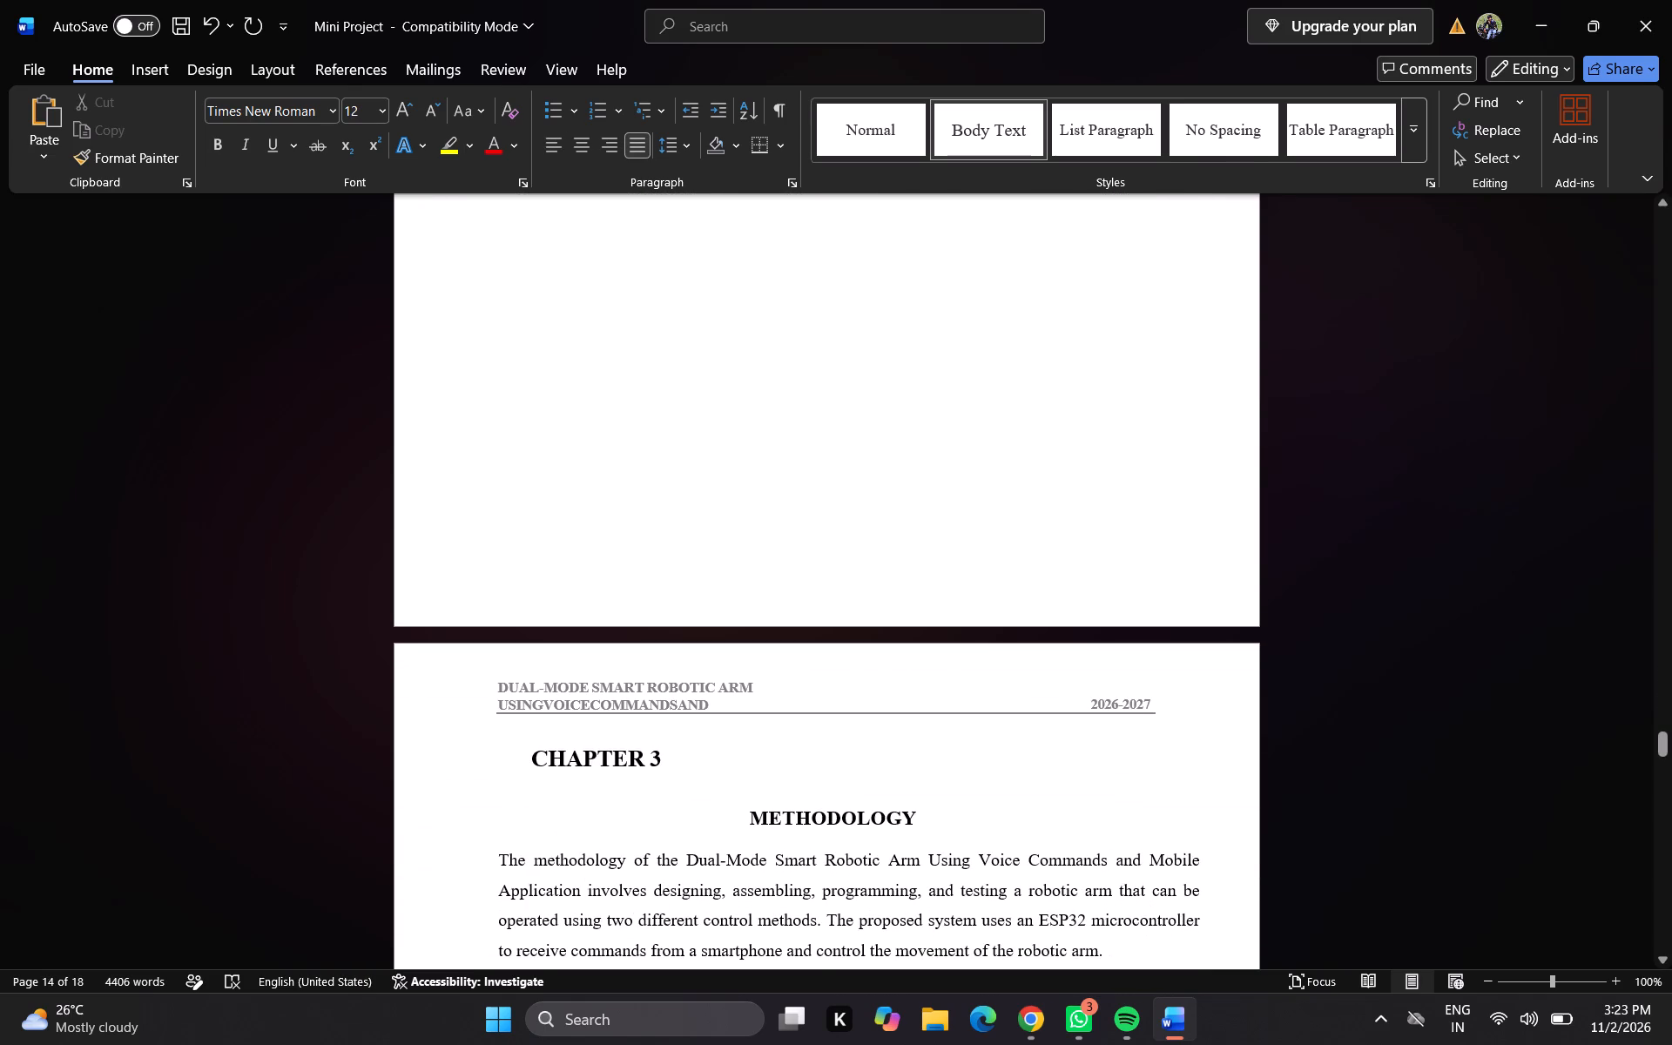
{"action": "key", "text": "Down"}
{"action": "key", "text": "Down"}
{"action": "key", "text": "Down"}
Review the Chapter 2 literature entries backwards from Chapter 3 to the end of entry [1], checking citation order and spacing.
{"action": "key", "text": "Up"}
{"action": "key", "text": "Up"}
{"action": "key", "text": "Up"}
{"action": "key", "text": "Up"}
{"action": "key", "text": "Up"}
{"action": "key", "text": "Up"}
{"action": "key", "text": "Up"}
{"action": "key", "text": "Up"}
{"action": "key", "text": "Up"}
{"action": "key", "text": "Up"}
{"action": "key", "text": "Up"}
{"action": "key", "text": "Up"}
{"action": "key", "text": "Up"}
{"action": "key", "text": "Up"}
{"action": "key", "text": "Up"}
{"action": "key", "text": "Up"}
{"action": "key", "text": "Up"}
{"action": "key", "text": "Up"}
{"action": "key", "text": "Up"}
{"action": "key", "text": "Up"}
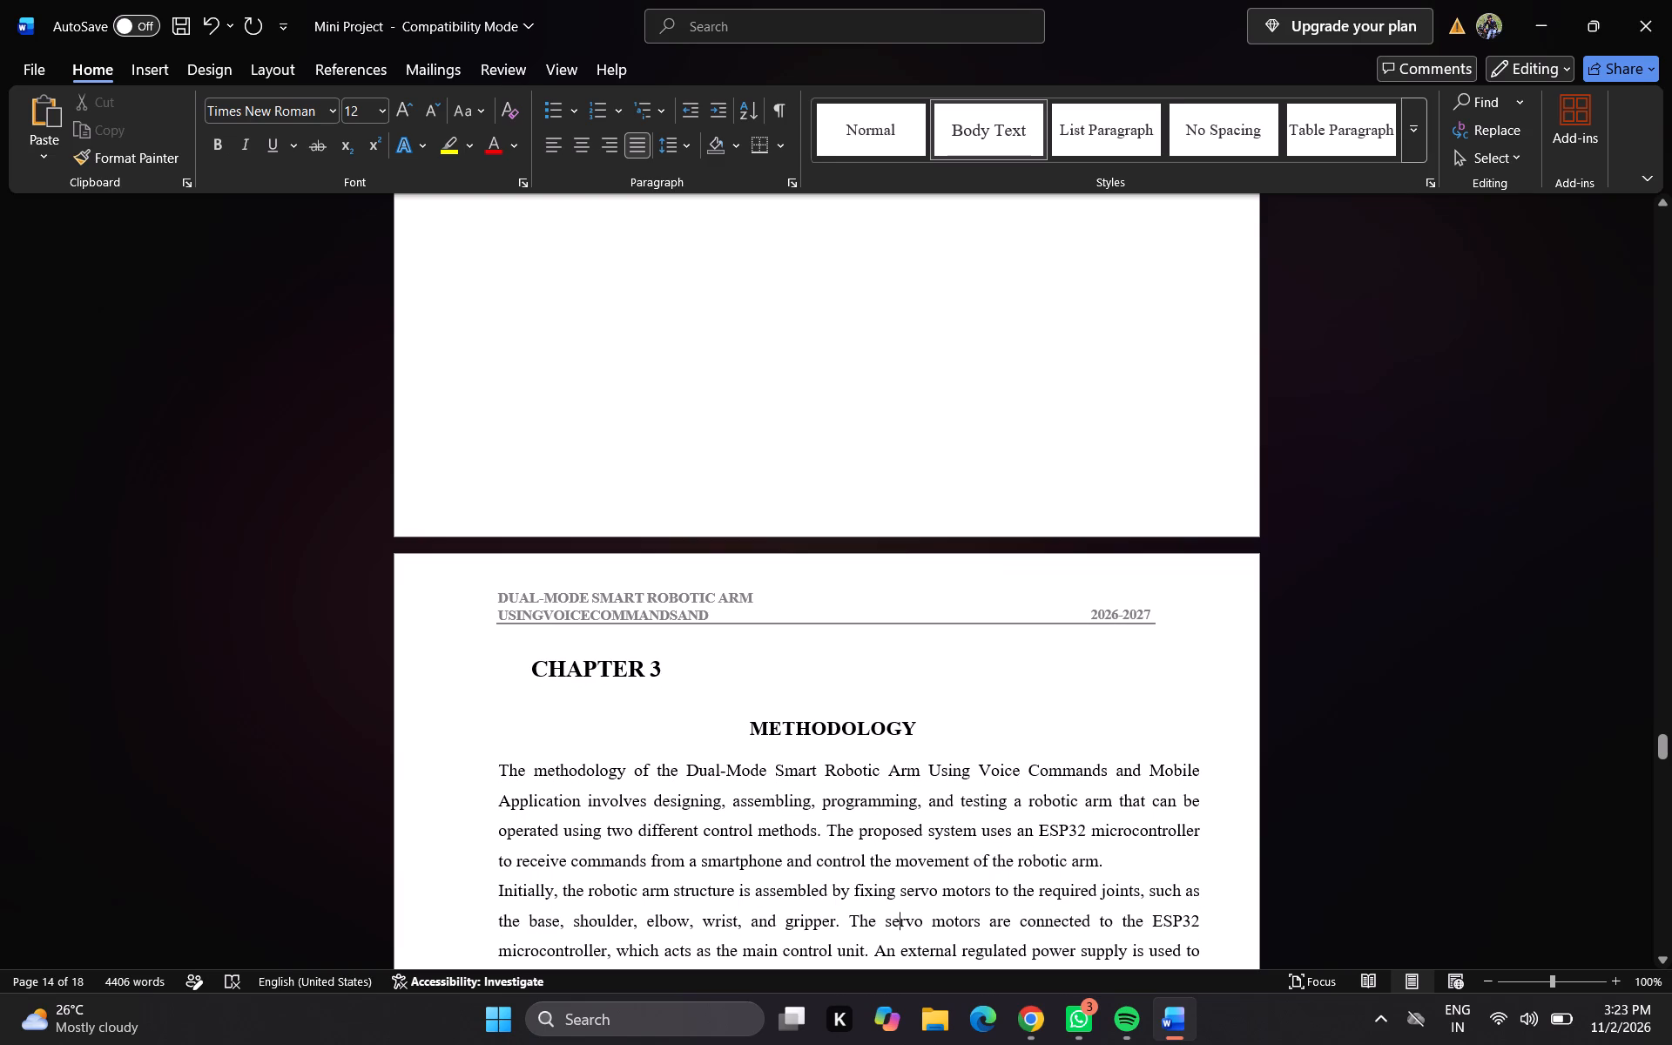
{"action": "key", "text": "Up"}
{"action": "key", "text": "Up"}
{"action": "key", "text": "Up"}
{"action": "key", "text": "Up"}
{"action": "key", "text": "Up"}
{"action": "key", "text": "Up"}
{"action": "key", "text": "Up"}
{"action": "key", "text": "Up"}
{"action": "key", "text": "Up"}
{"action": "key", "text": "Up"}
{"action": "key", "text": "Up"}
{"action": "key", "text": "Up"}
{"action": "key", "text": "Up"}
{"action": "key", "text": "Up"}
{"action": "key", "text": "Up"}
{"action": "key", "text": "Up"}
{"action": "key", "text": "Up"}
{"action": "key", "text": "Up"}
{"action": "key", "text": "Up"}
{"action": "key", "text": "Up"}
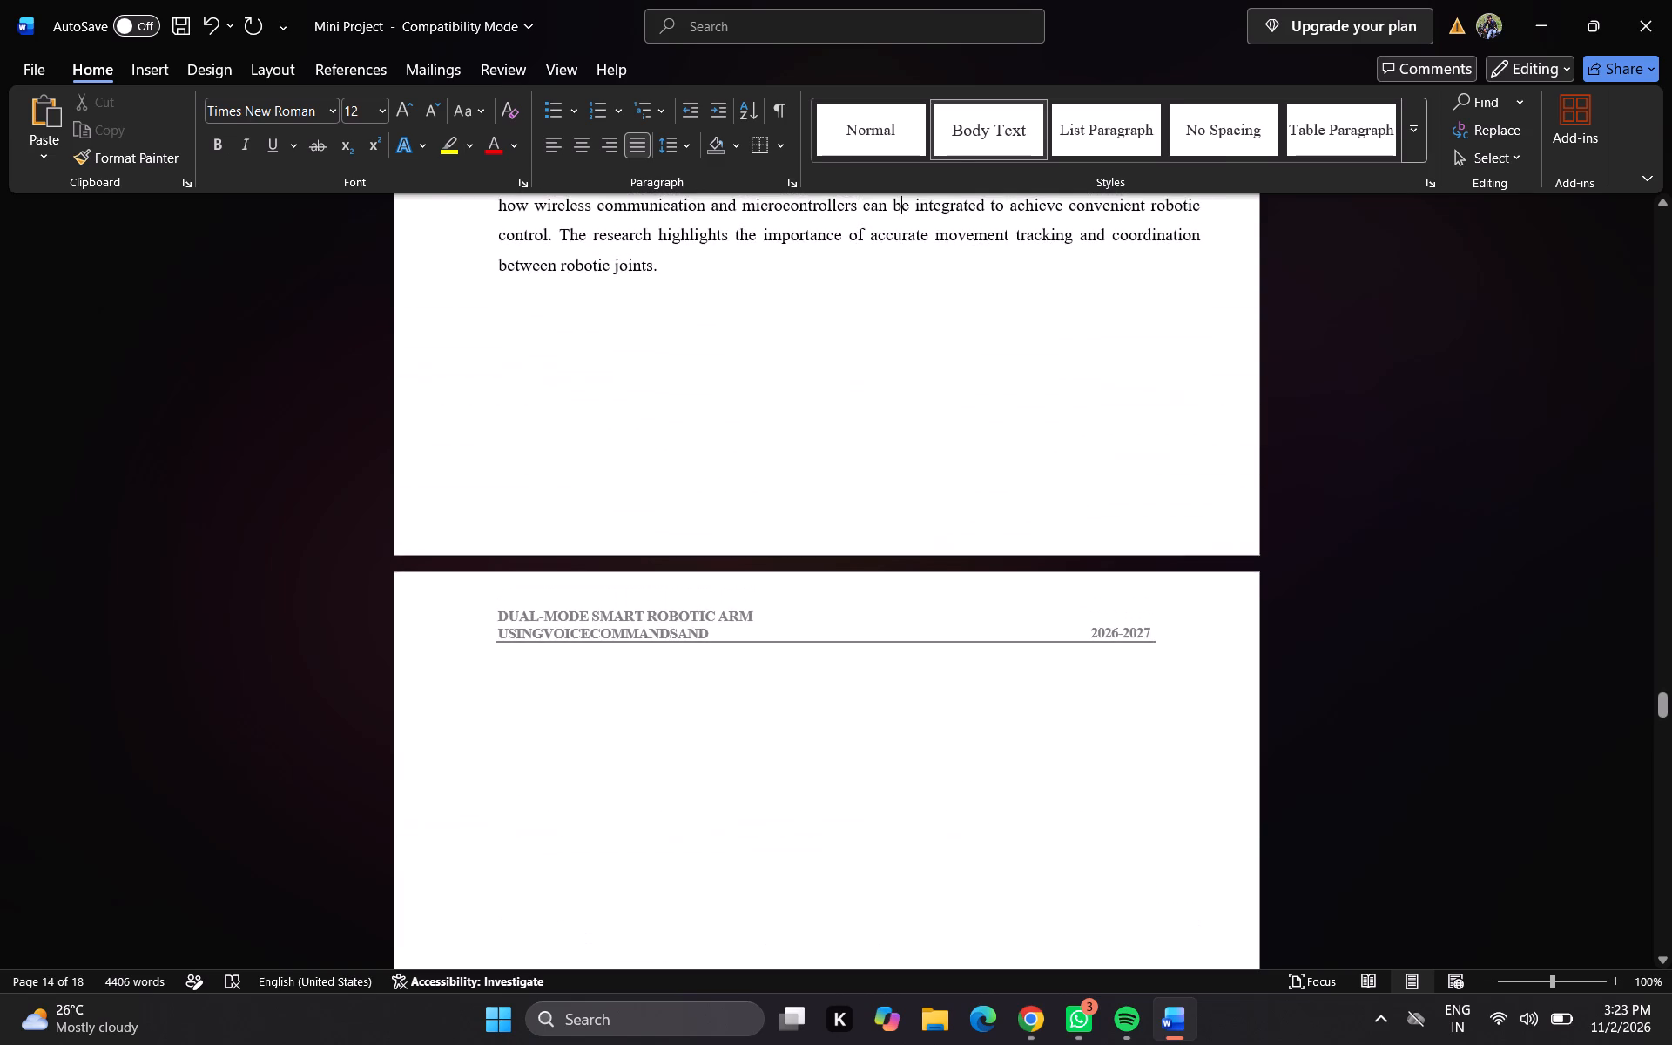
{"action": "key", "text": "Up"}
{"action": "key", "text": "Up"}
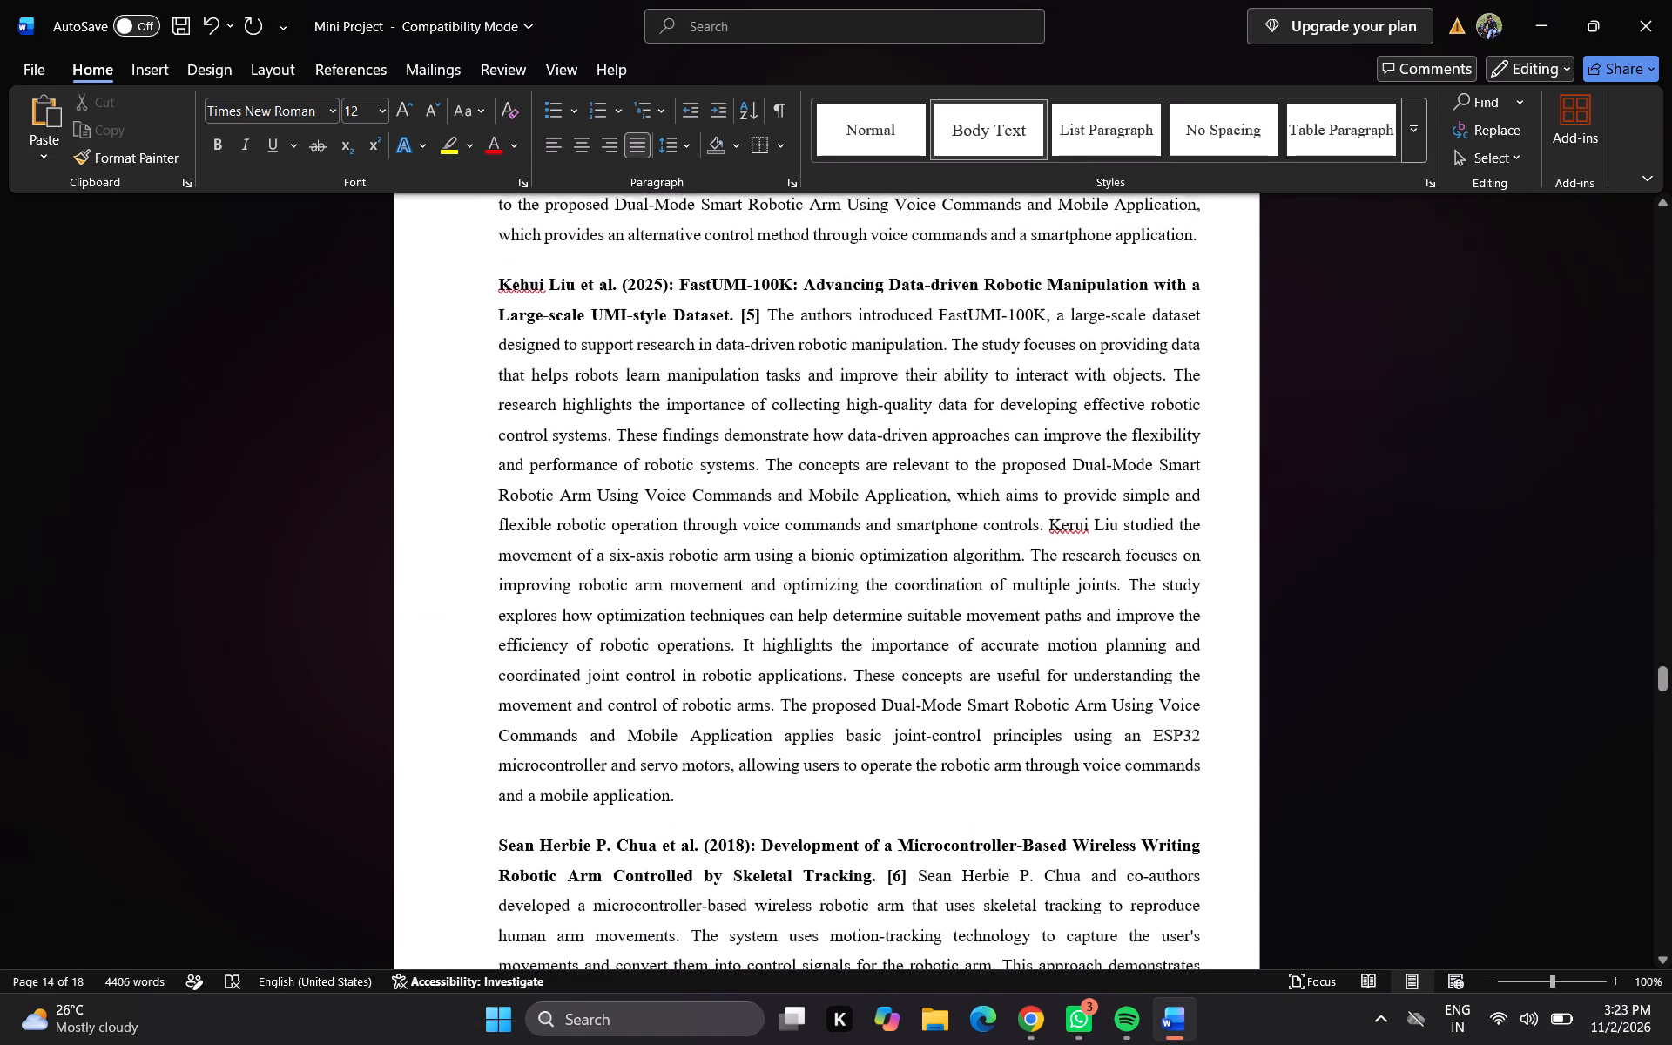
{"action": "key", "text": "Up"}
{"action": "key", "text": "Up"}
{"action": "key", "text": "Up"}
{"action": "key", "text": "Up"}
{"action": "key", "text": "Up"}
{"action": "key", "text": "Up"}
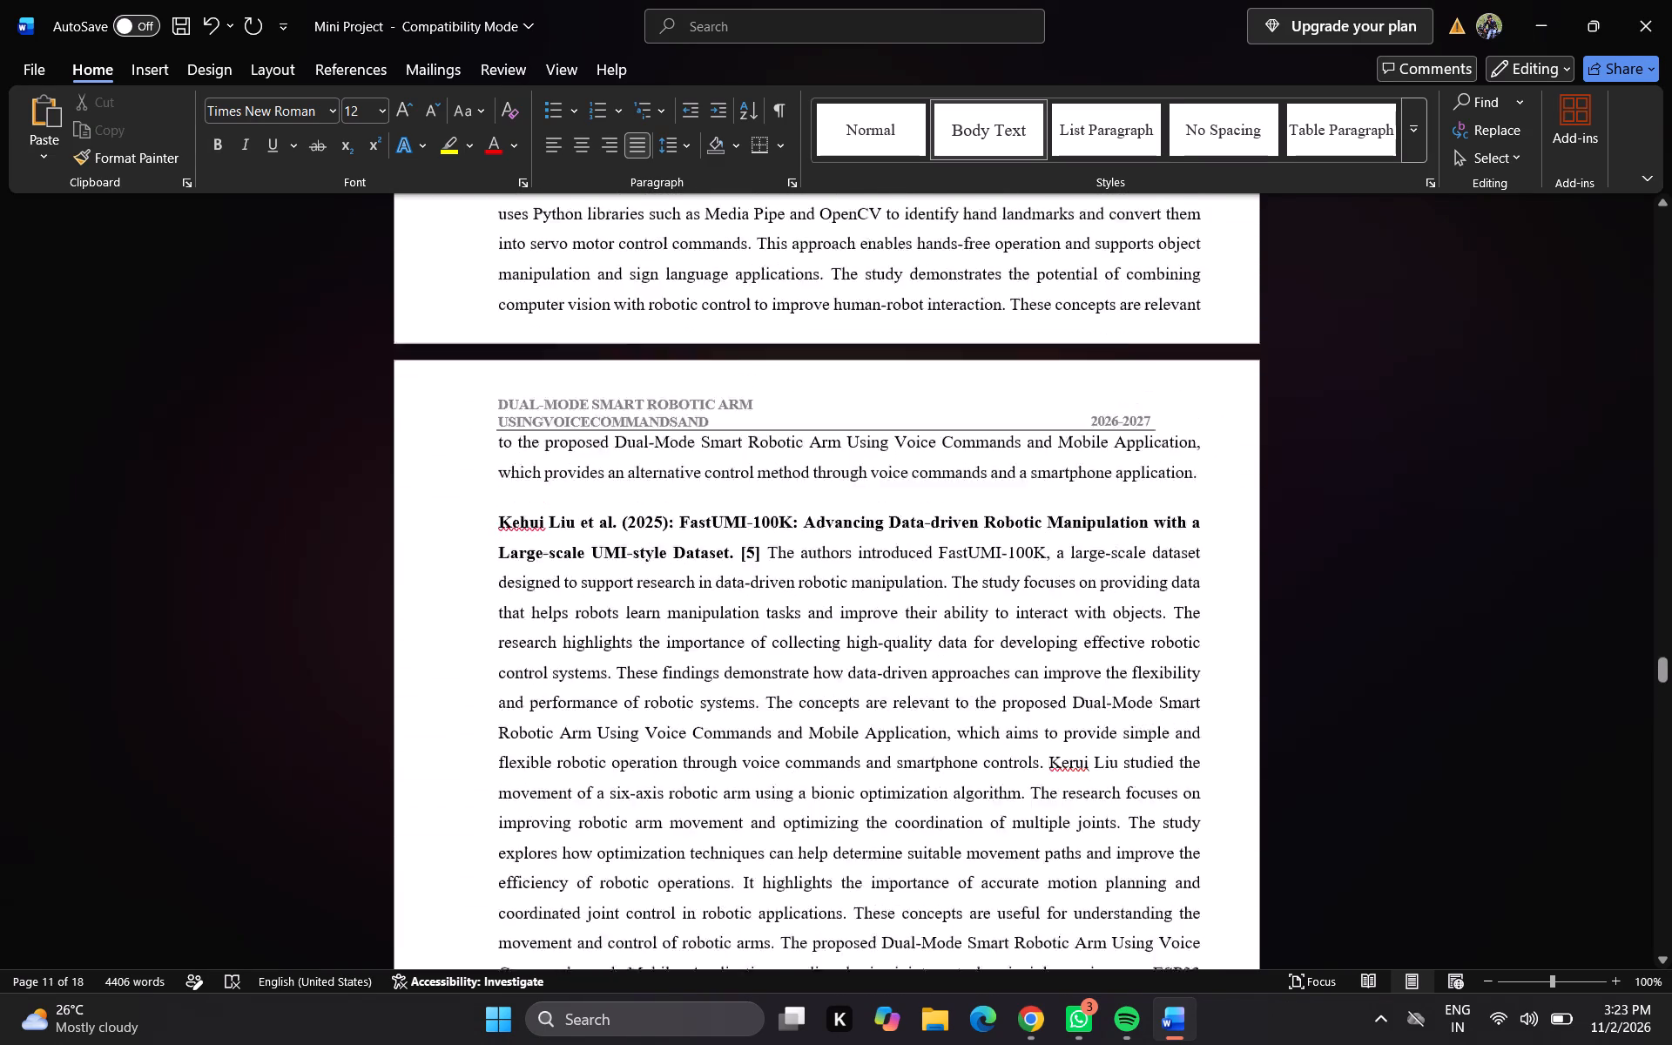
{"action": "key", "text": "Up"}
{"action": "key", "text": "Up"}
{"action": "key", "text": "Up"}
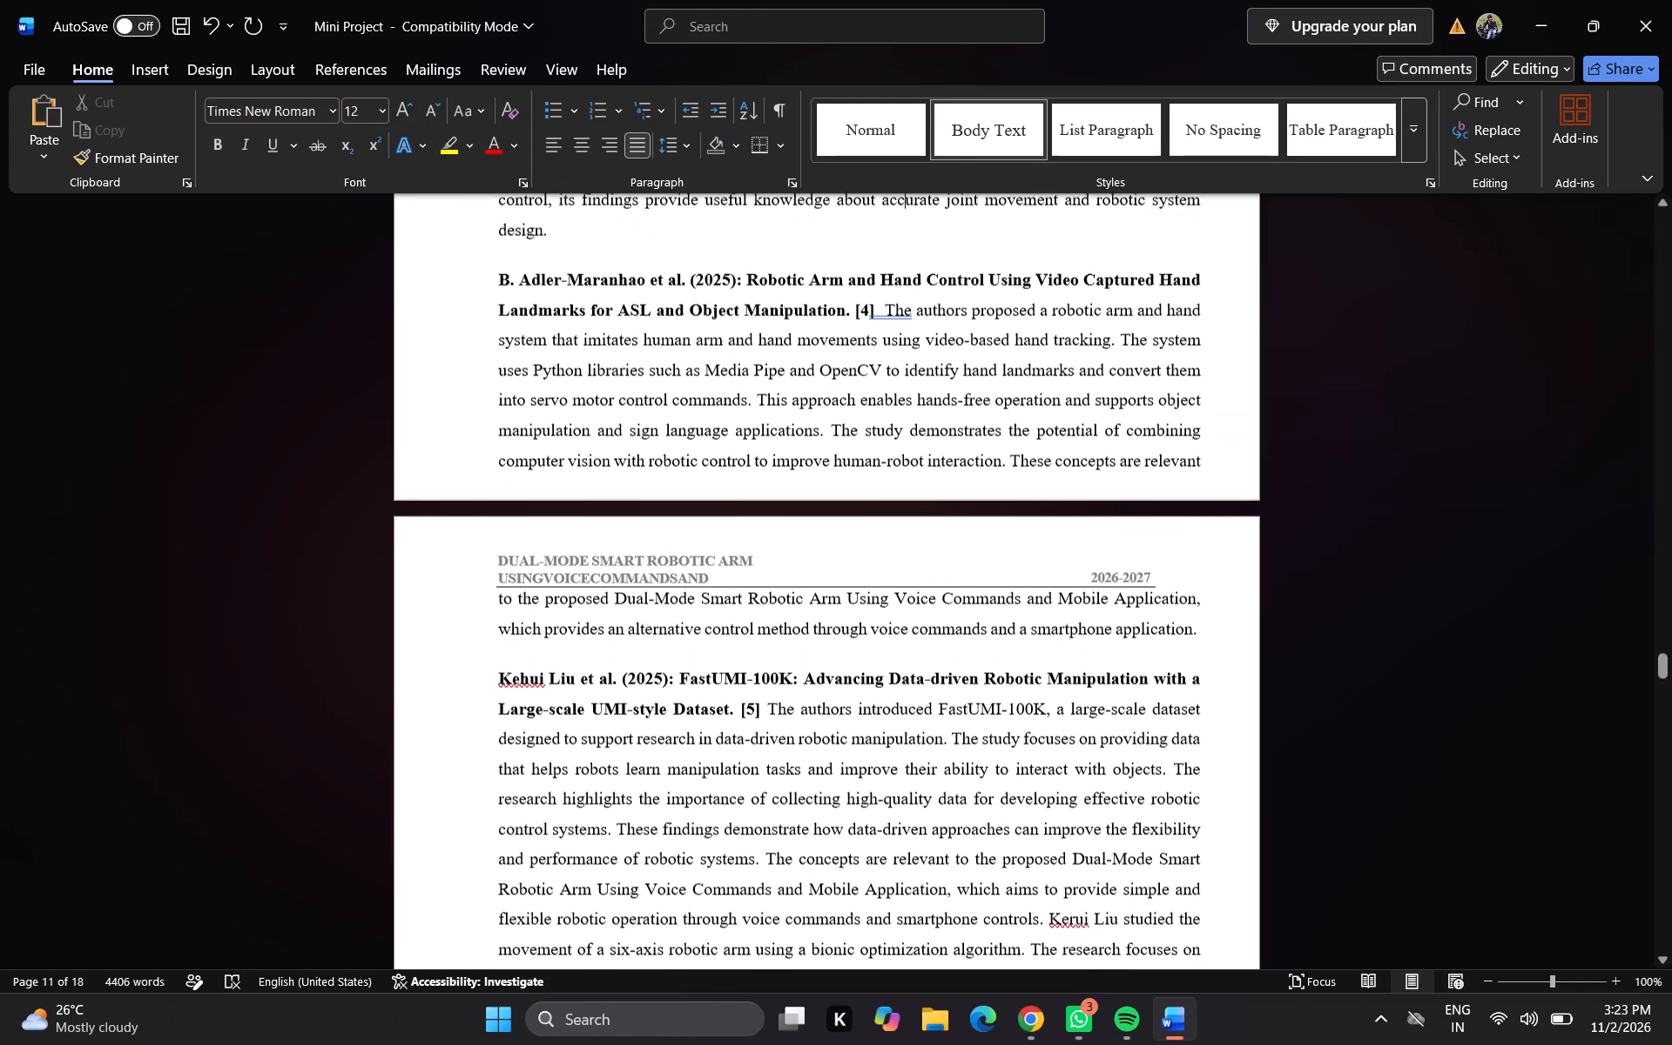
{"action": "key", "text": "Up"}
{"action": "key", "text": "Up"}
{"action": "key", "text": "Up"}
{"action": "key", "text": "Up"}
{"action": "key", "text": "Up"}
{"action": "key", "text": "Up"}
{"action": "key", "text": "Up"}
{"action": "key", "text": "Up"}
{"action": "key", "text": "Up"}
{"action": "key", "text": "Up"}
{"action": "key", "text": "Up"}
{"action": "key", "text": "Up"}
{"action": "key", "text": "Up"}
{"action": "key", "text": "Up"}
{"action": "key", "text": "Up"}
{"action": "key", "text": "Up"}
{"action": "key", "text": "Up"}
{"action": "key", "text": "Up"}
{"action": "key", "text": "Up"}
{"action": "key", "text": "Up"}
{"action": "key", "text": "Up"}
{"action": "key", "text": "Up"}
{"action": "key", "text": "Up"}
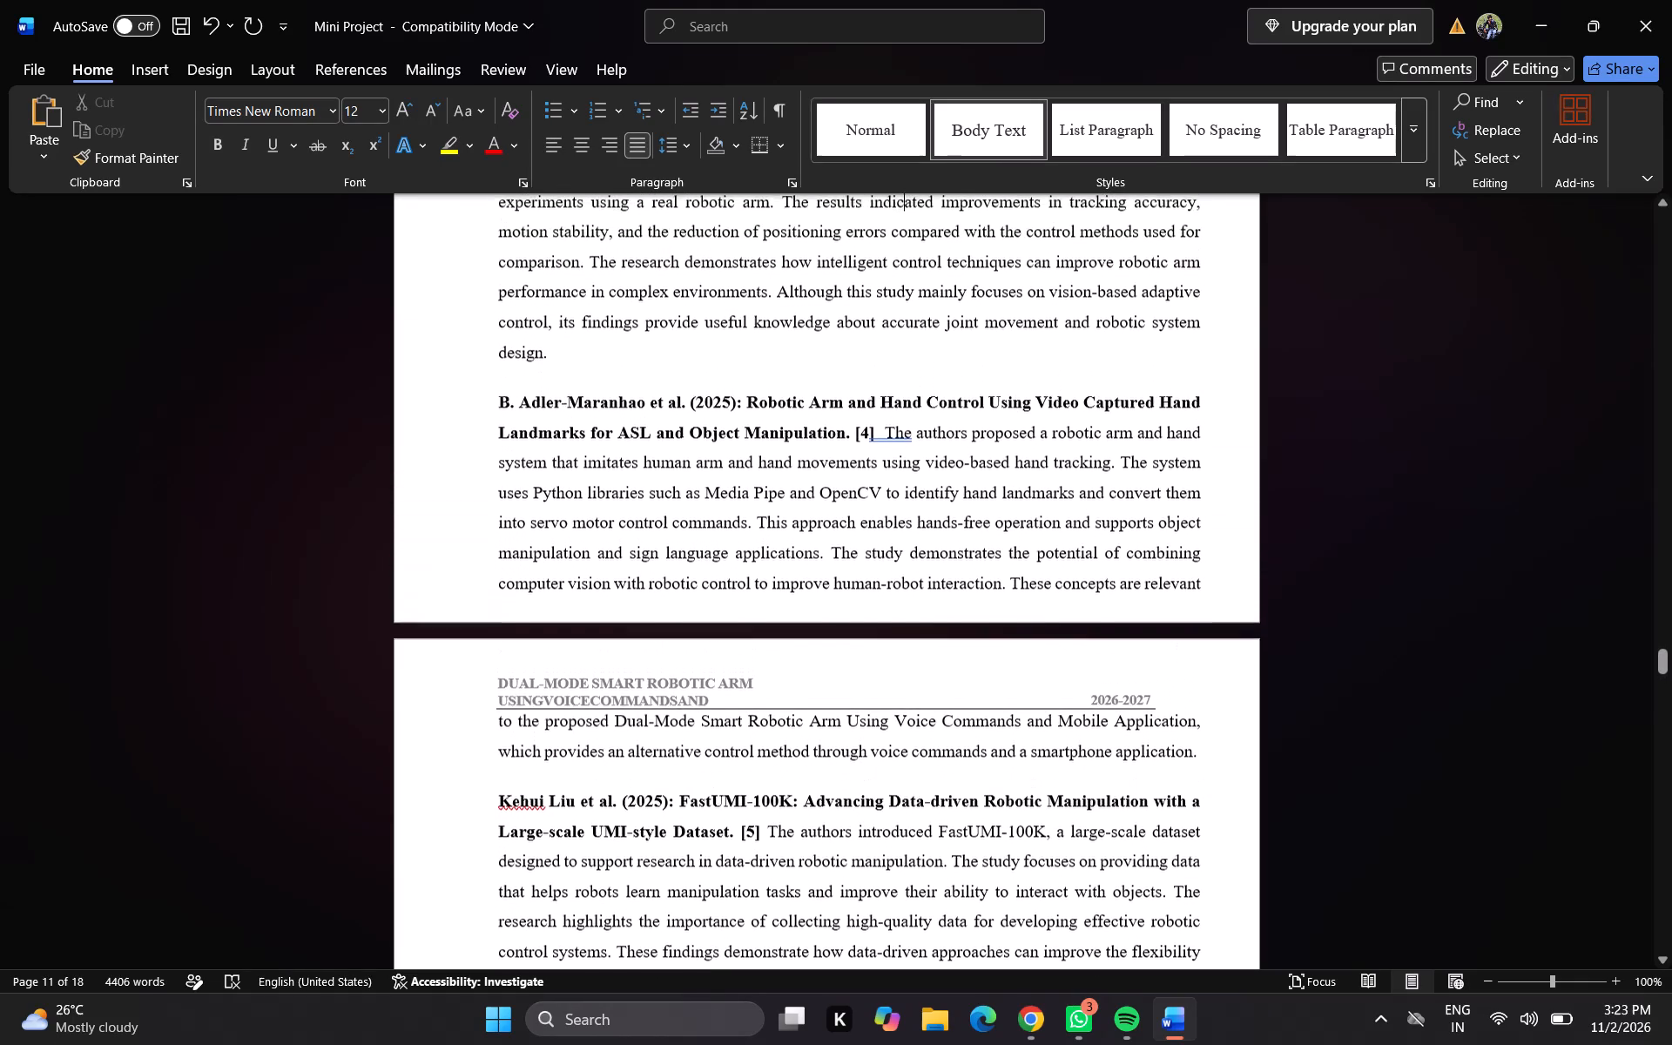
{"action": "key", "text": "Up"}
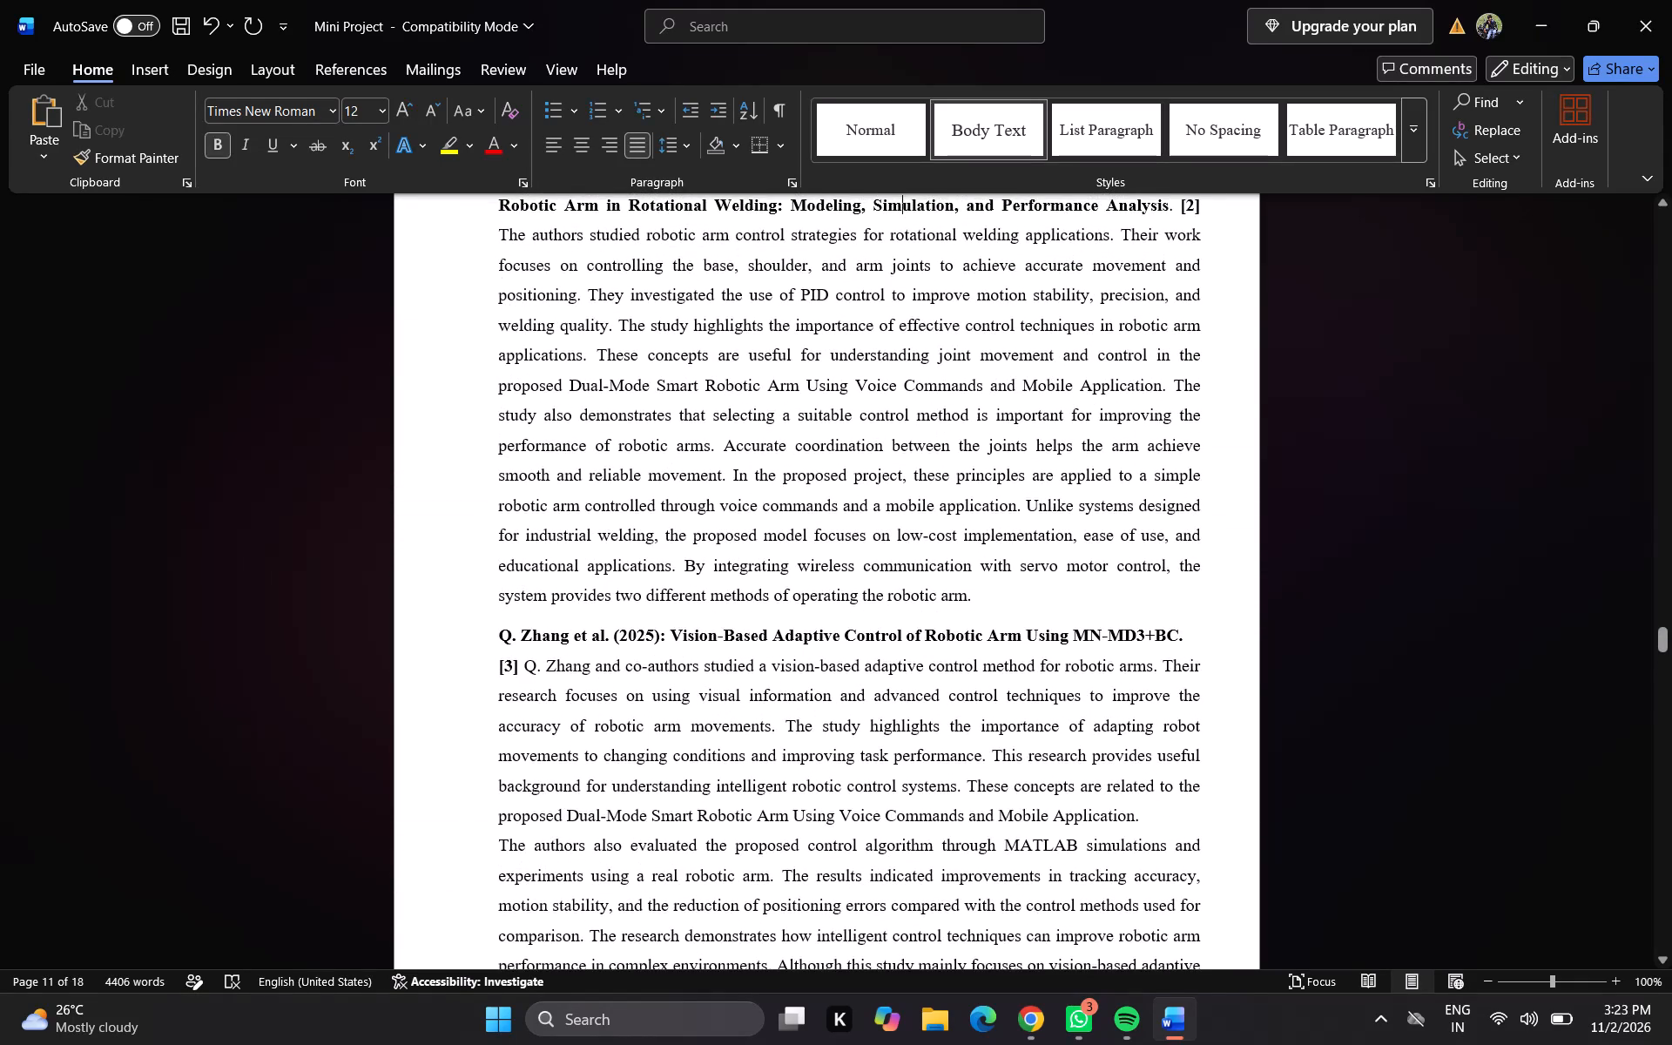
{"action": "key", "text": "Up"}
{"action": "key", "text": "Up"}
{"action": "key", "text": "Up"}
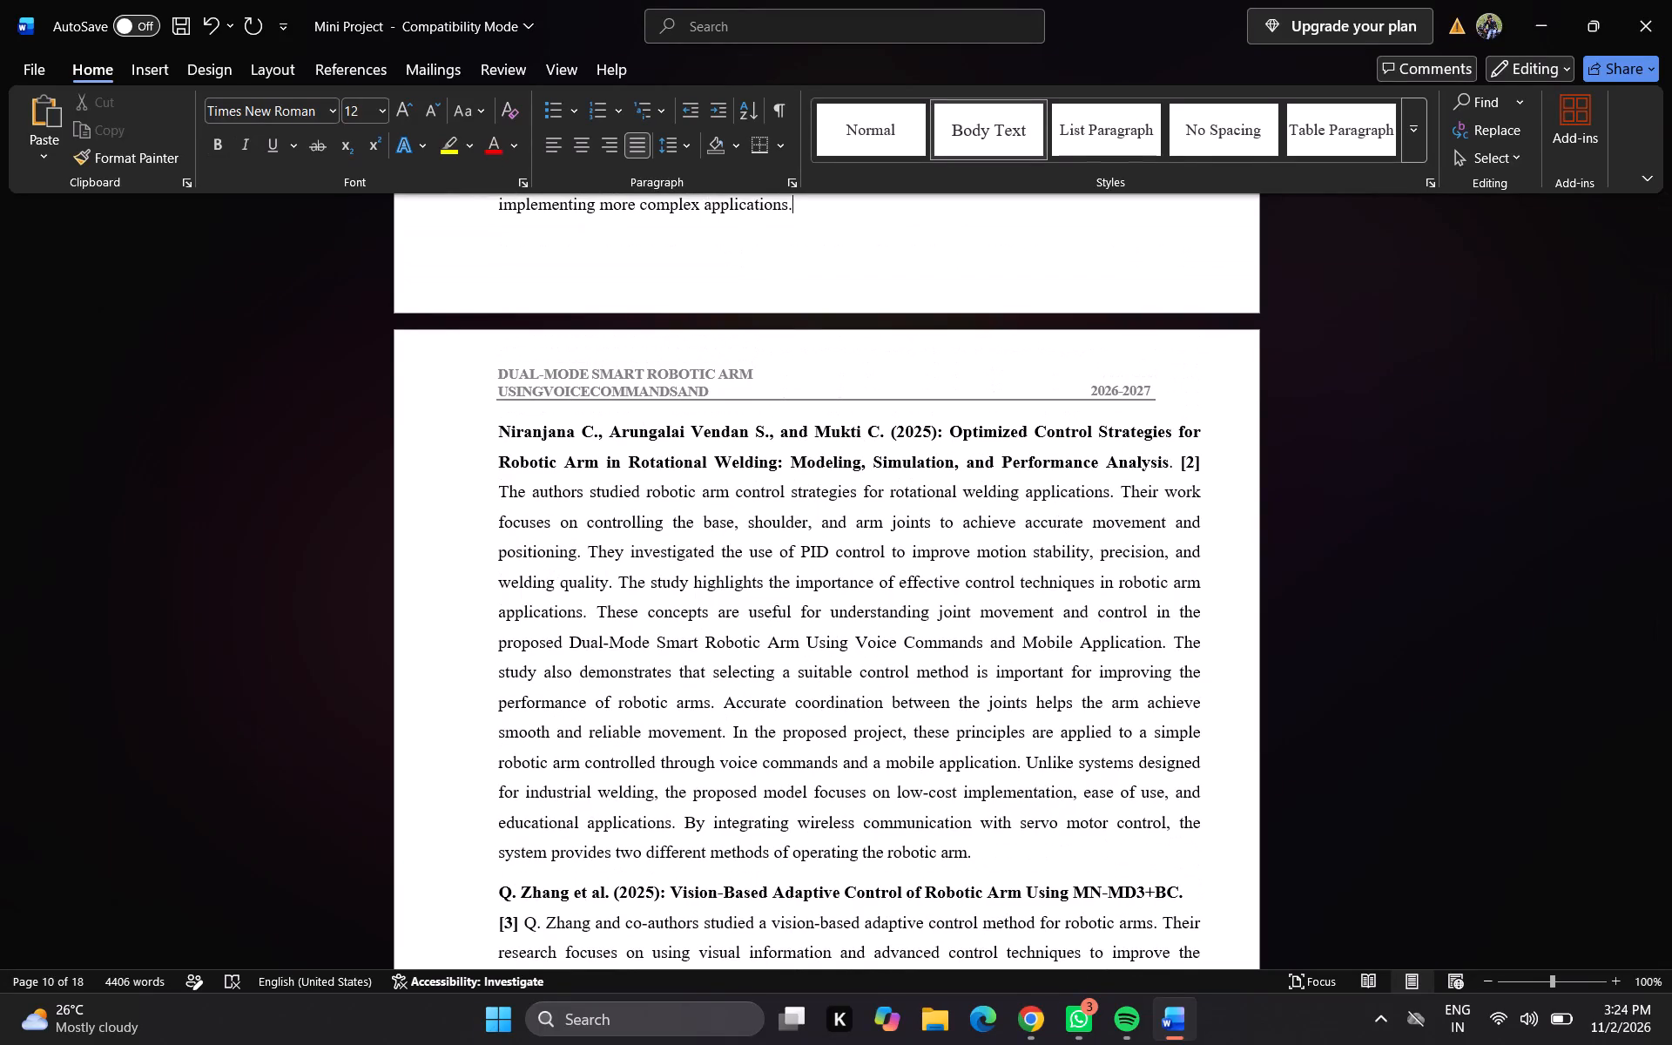
Go back past section 2.1 to view Chapter 1 sections 1.3 to 1.5.
{"action": "left_click", "coordinate": [1659, 426]}
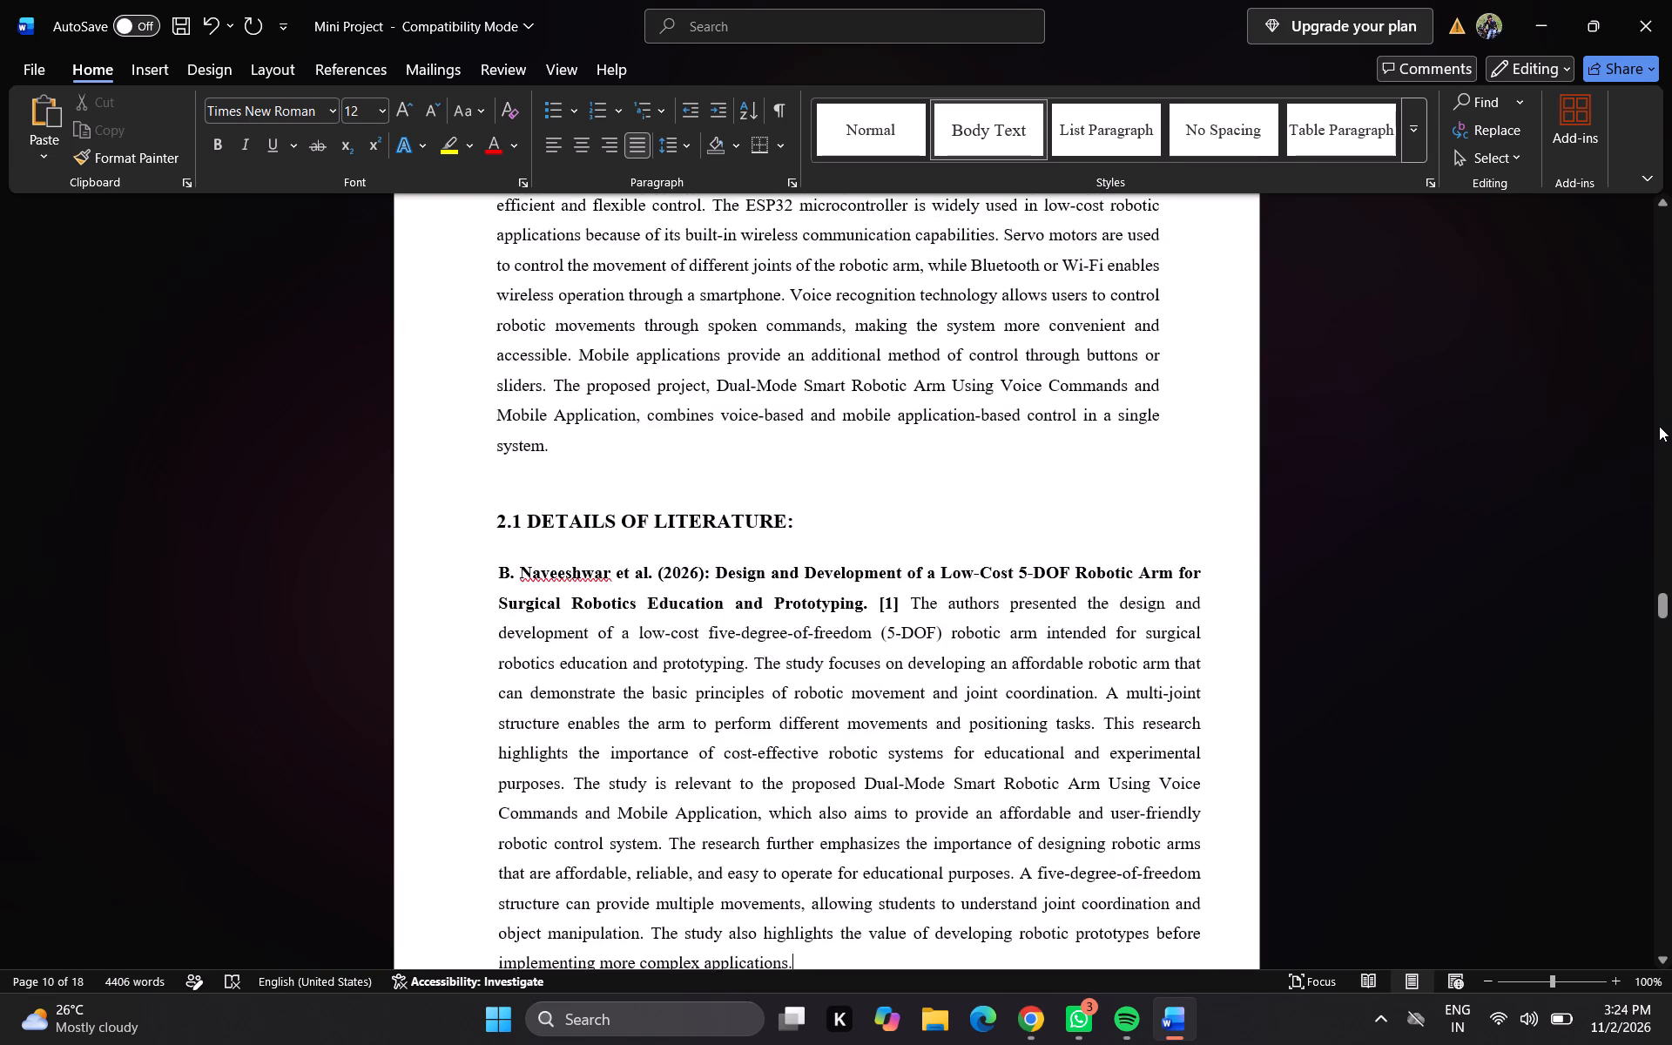
{"action": "double_click", "coordinate": [1659, 426]}
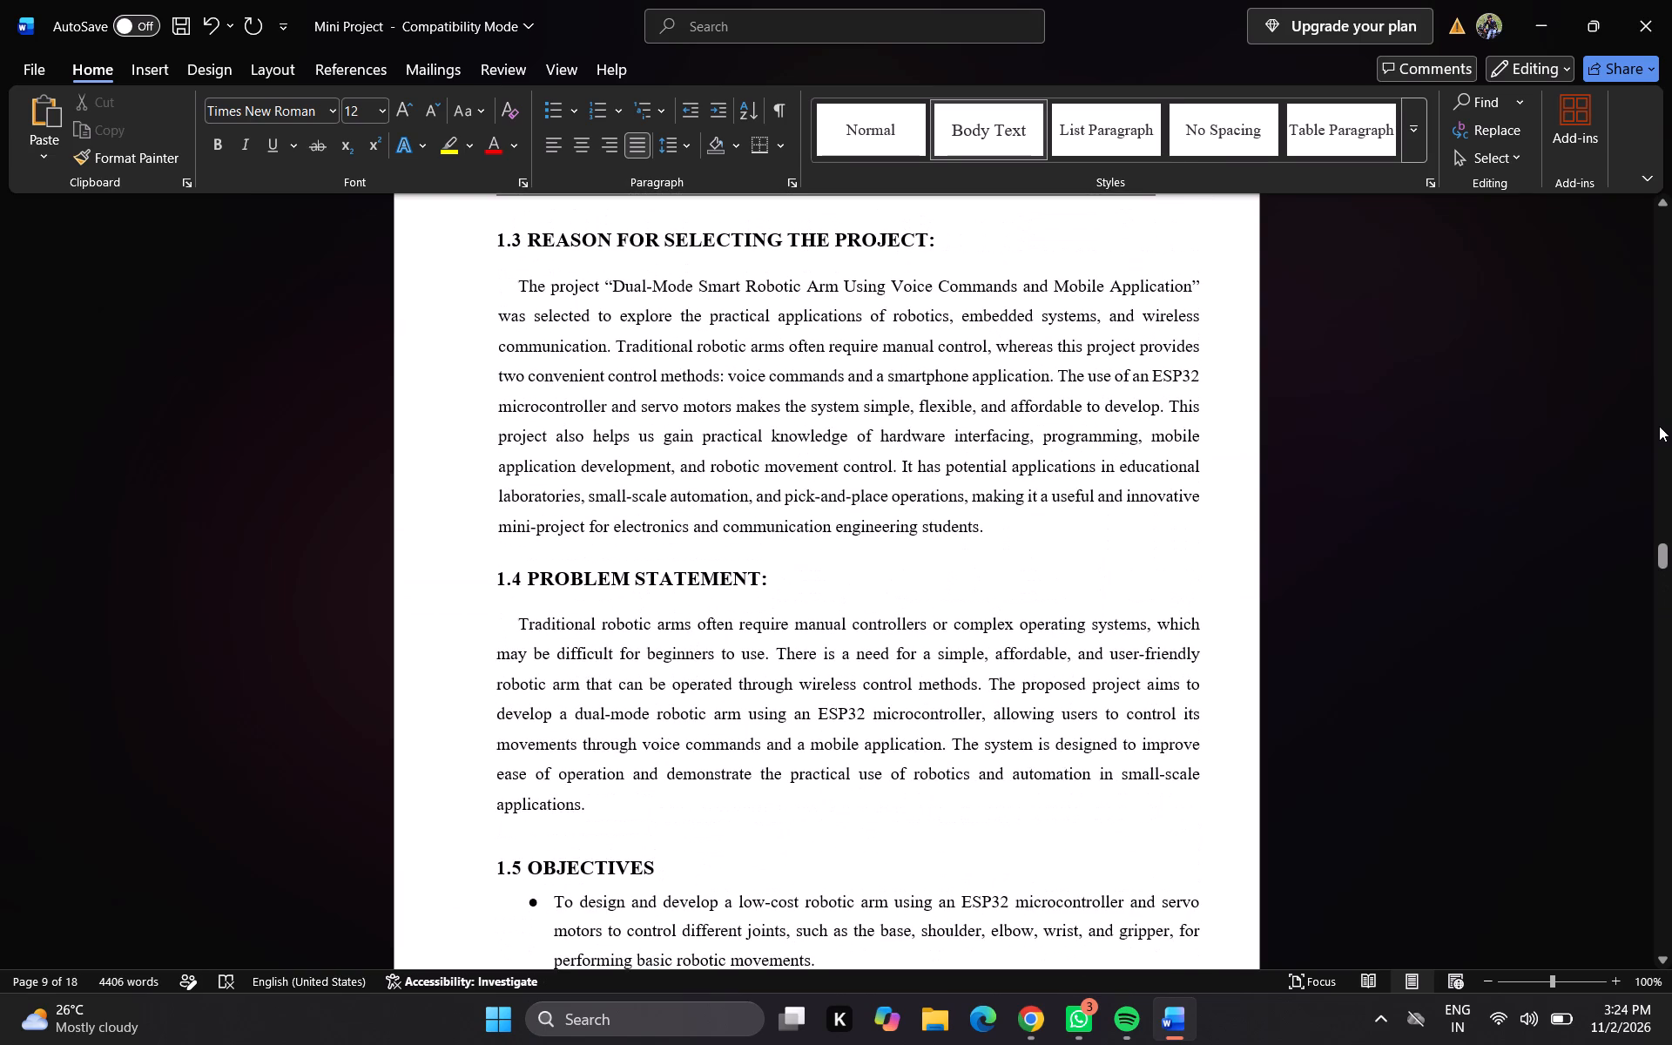
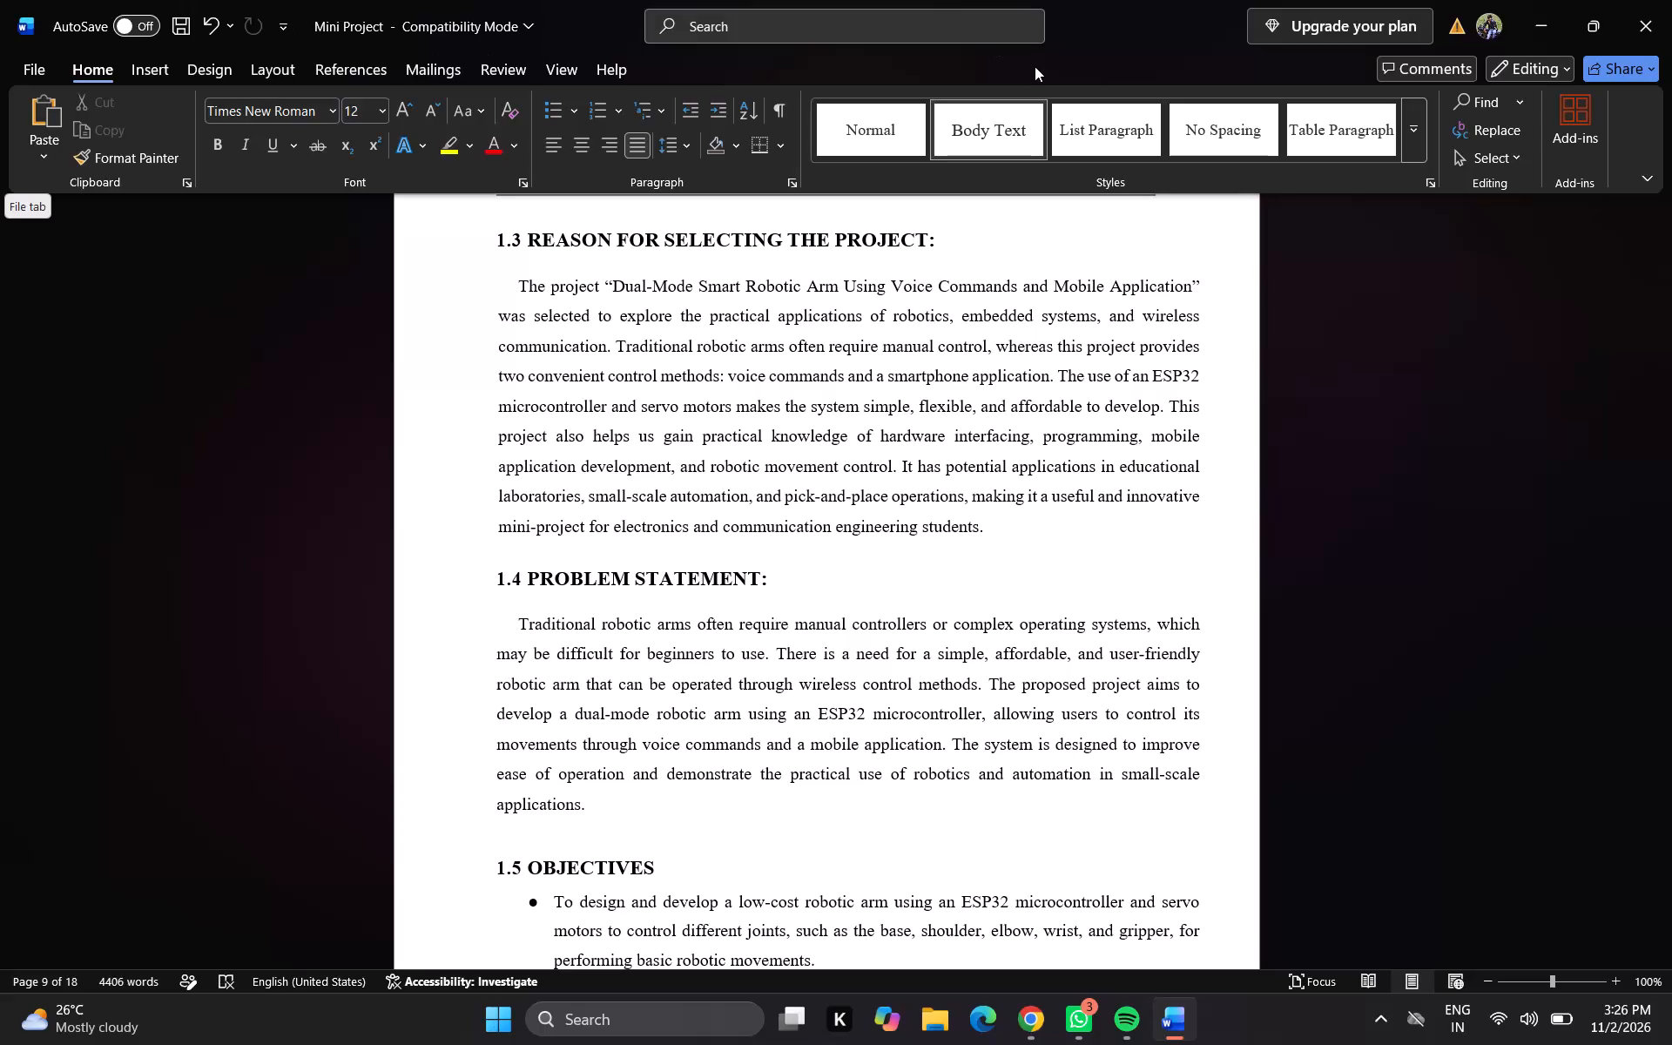
Close the Mini Project document, saving its changes as a .docx file in the Downloads folder.
{"action": "left_click", "coordinate": [1671, 15]}
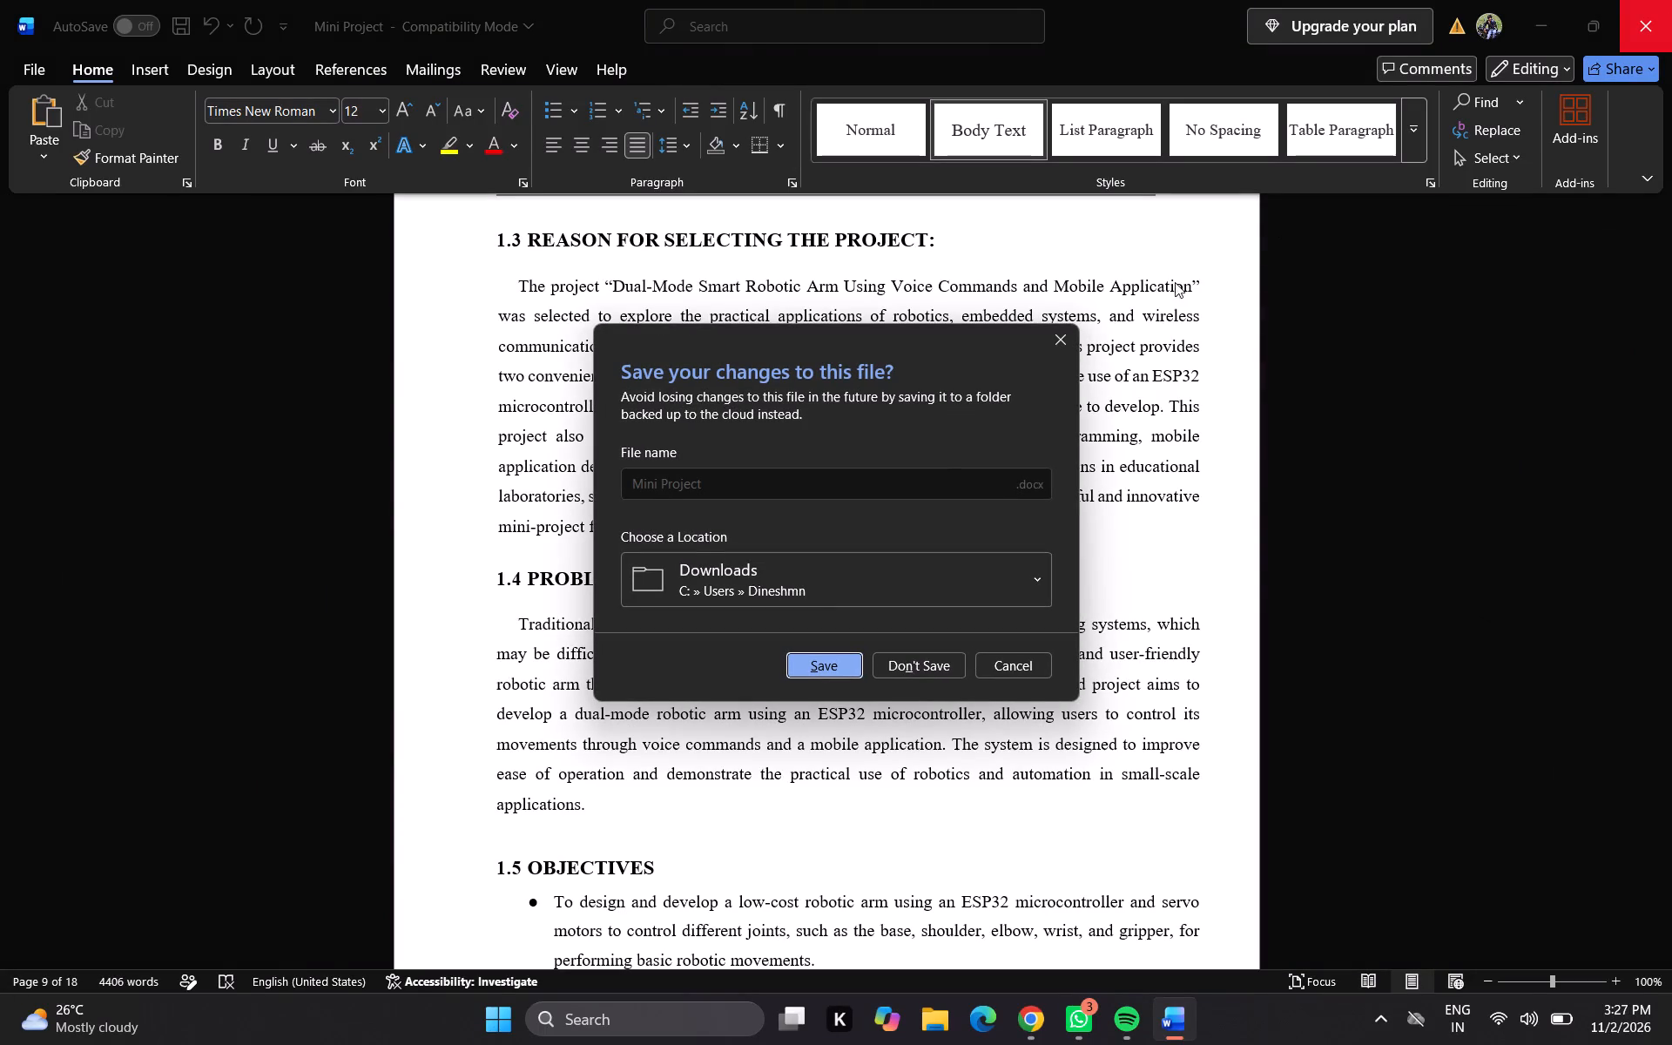
{"action": "left_click", "coordinate": [814, 659]}
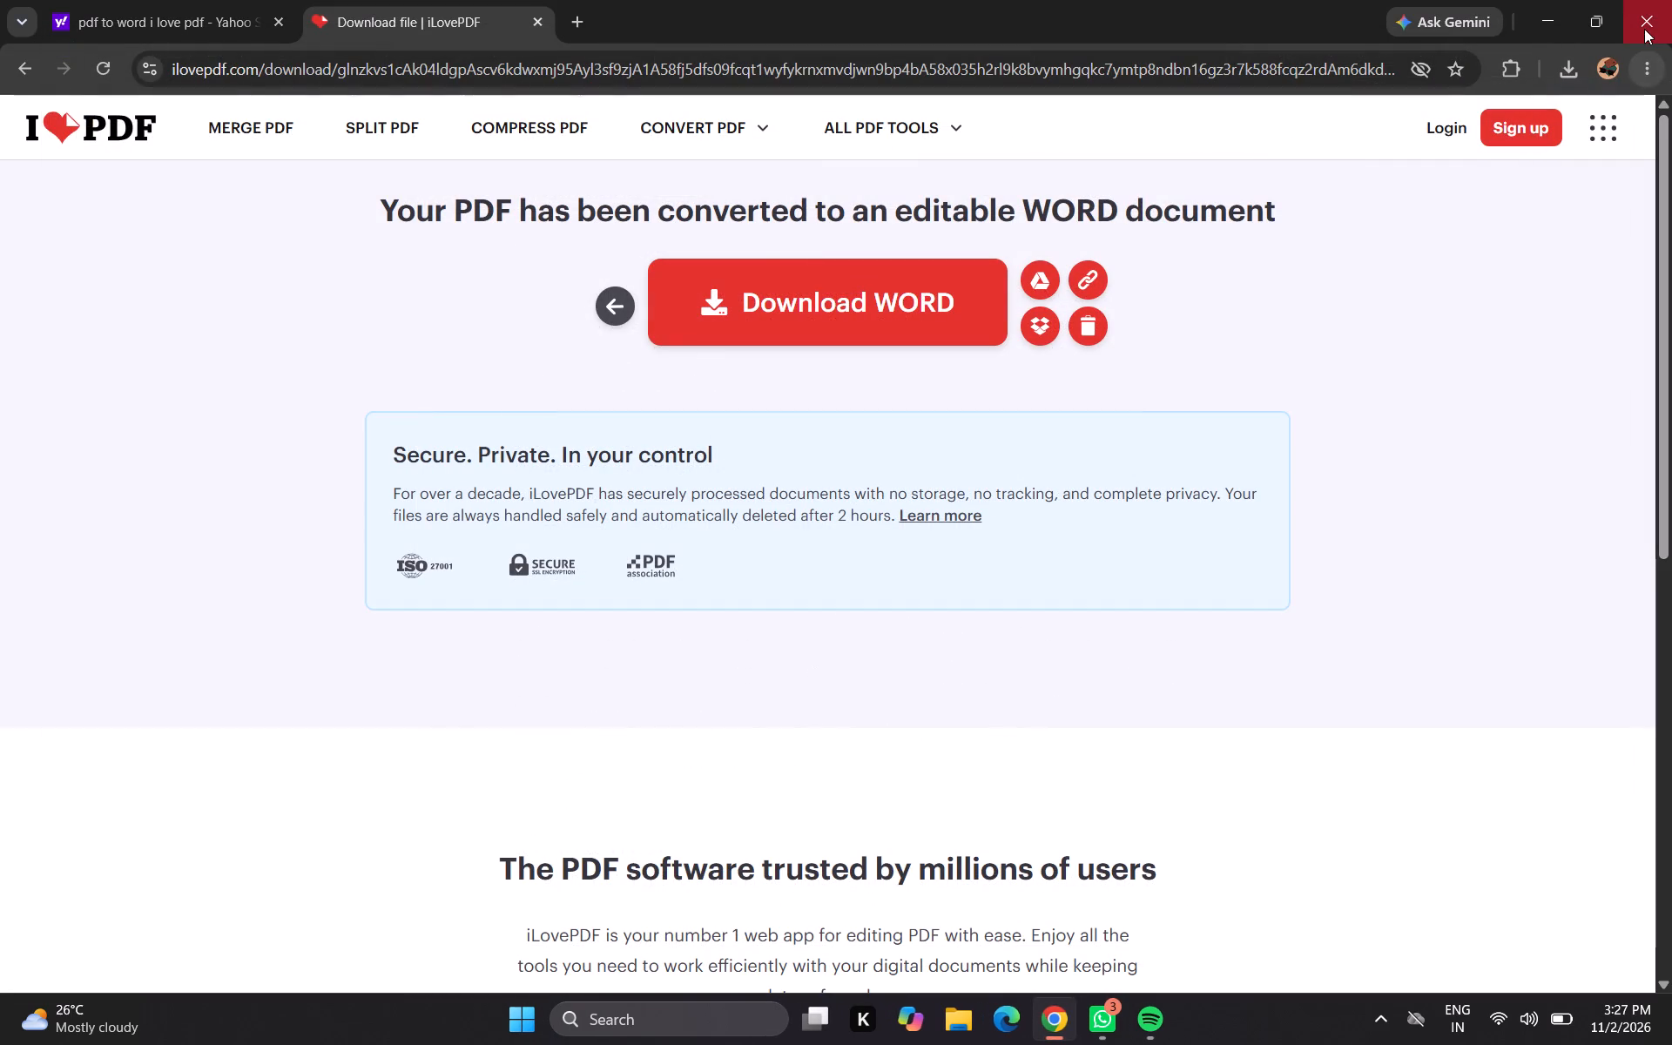
Close the browser window holding the finished iLovePDF conversion page and the search tab.
{"action": "triple_click", "coordinate": [1651, 23]}
{"action": "left_click", "coordinate": [1651, 23]}
Refresh the Windows desktop.
{"action": "left_click_drag", "start_coordinate": [1651, 23], "coordinate": [918, 323]}
{"action": "right_click", "coordinate": [918, 323]}
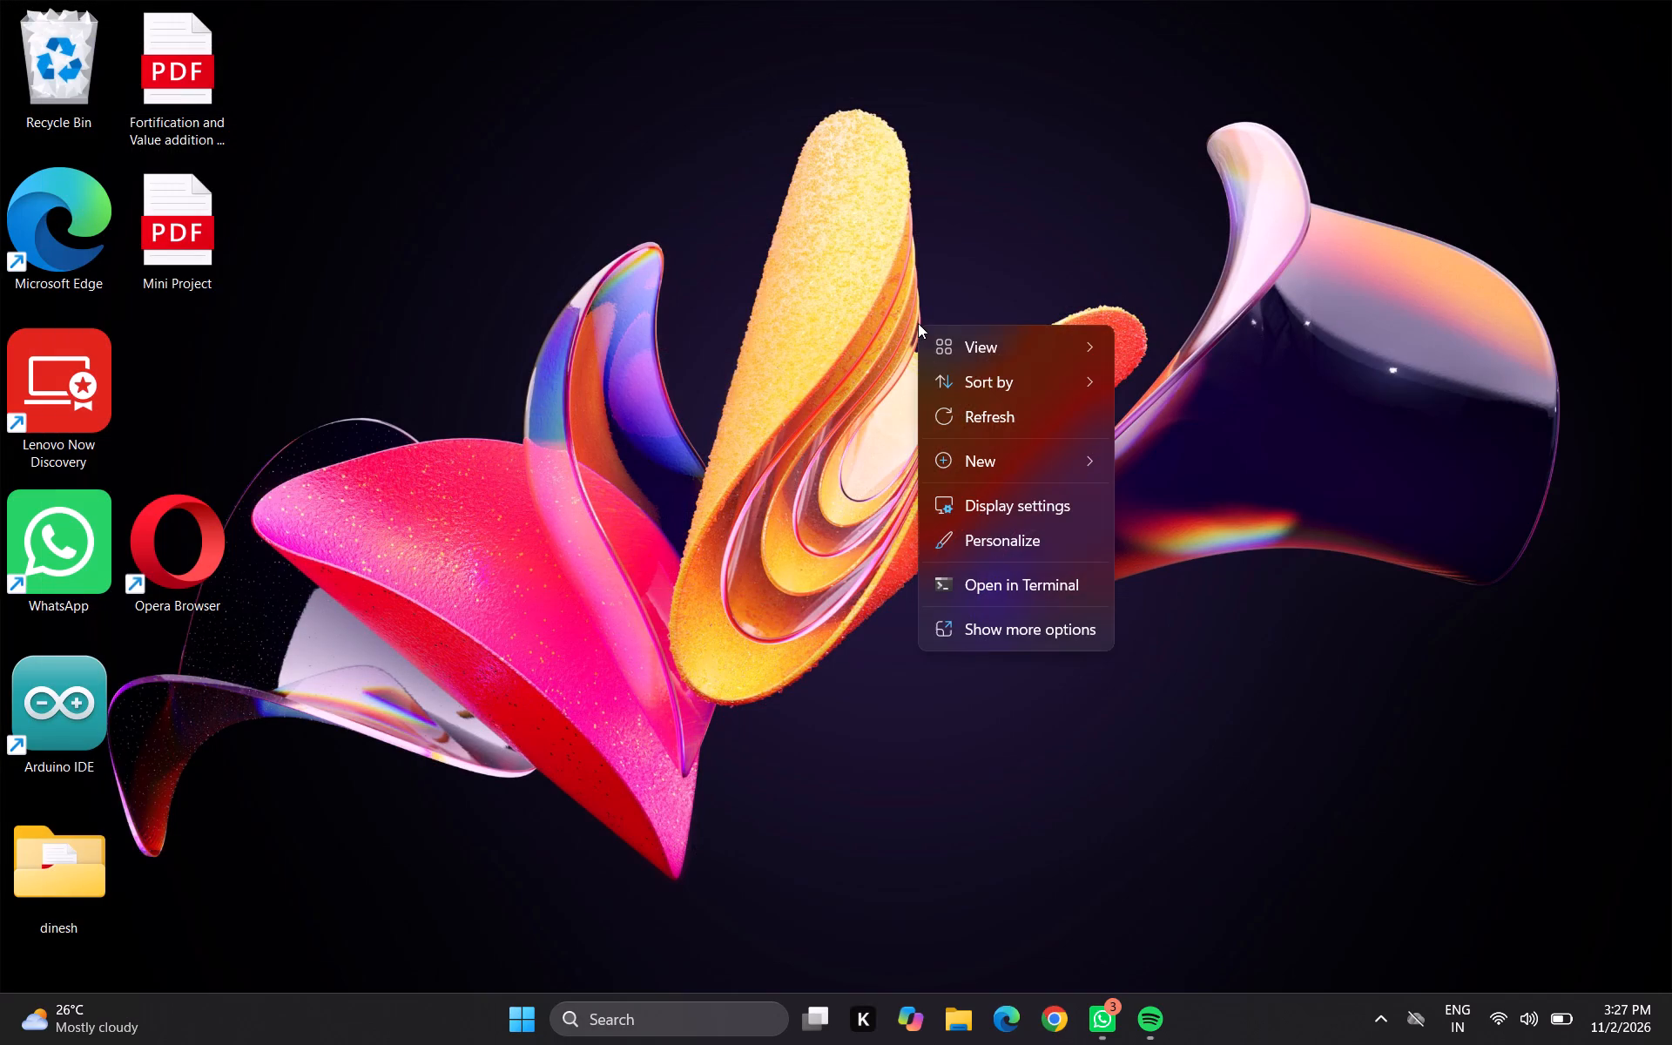
{"action": "left_click", "coordinate": [1005, 411]}
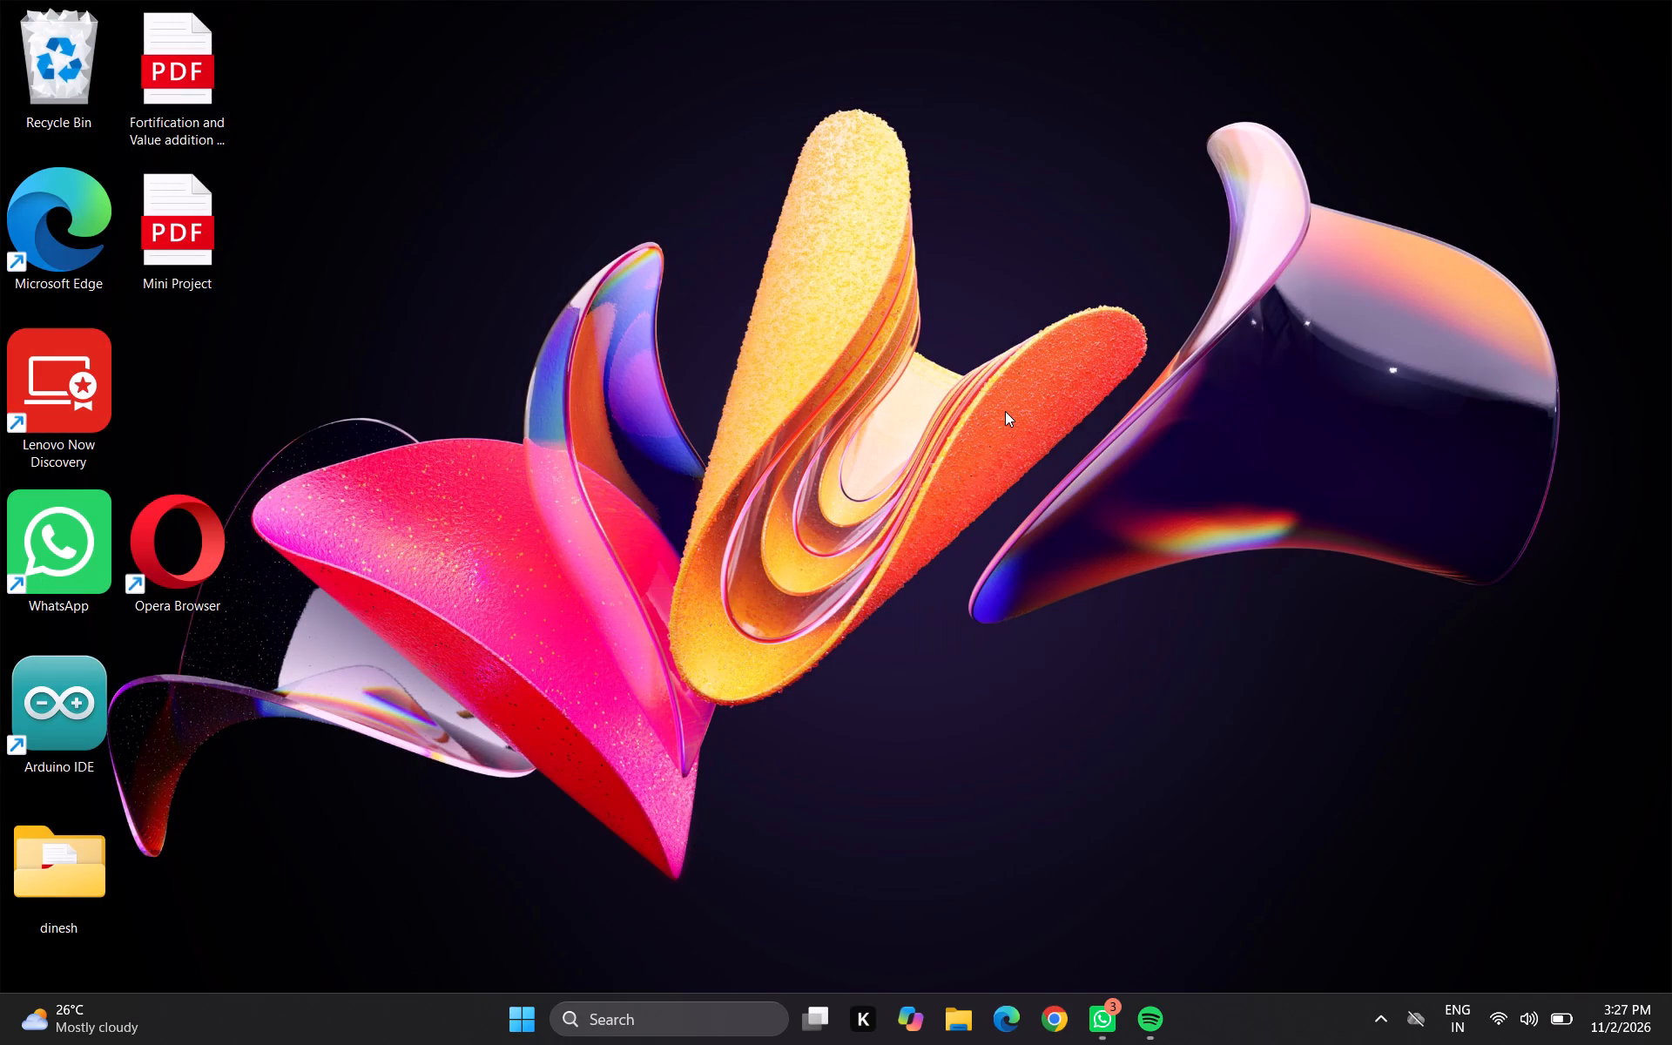
Bring up the Windows power options for ending the computer session.
{"action": "left_click", "coordinate": [526, 1020]}
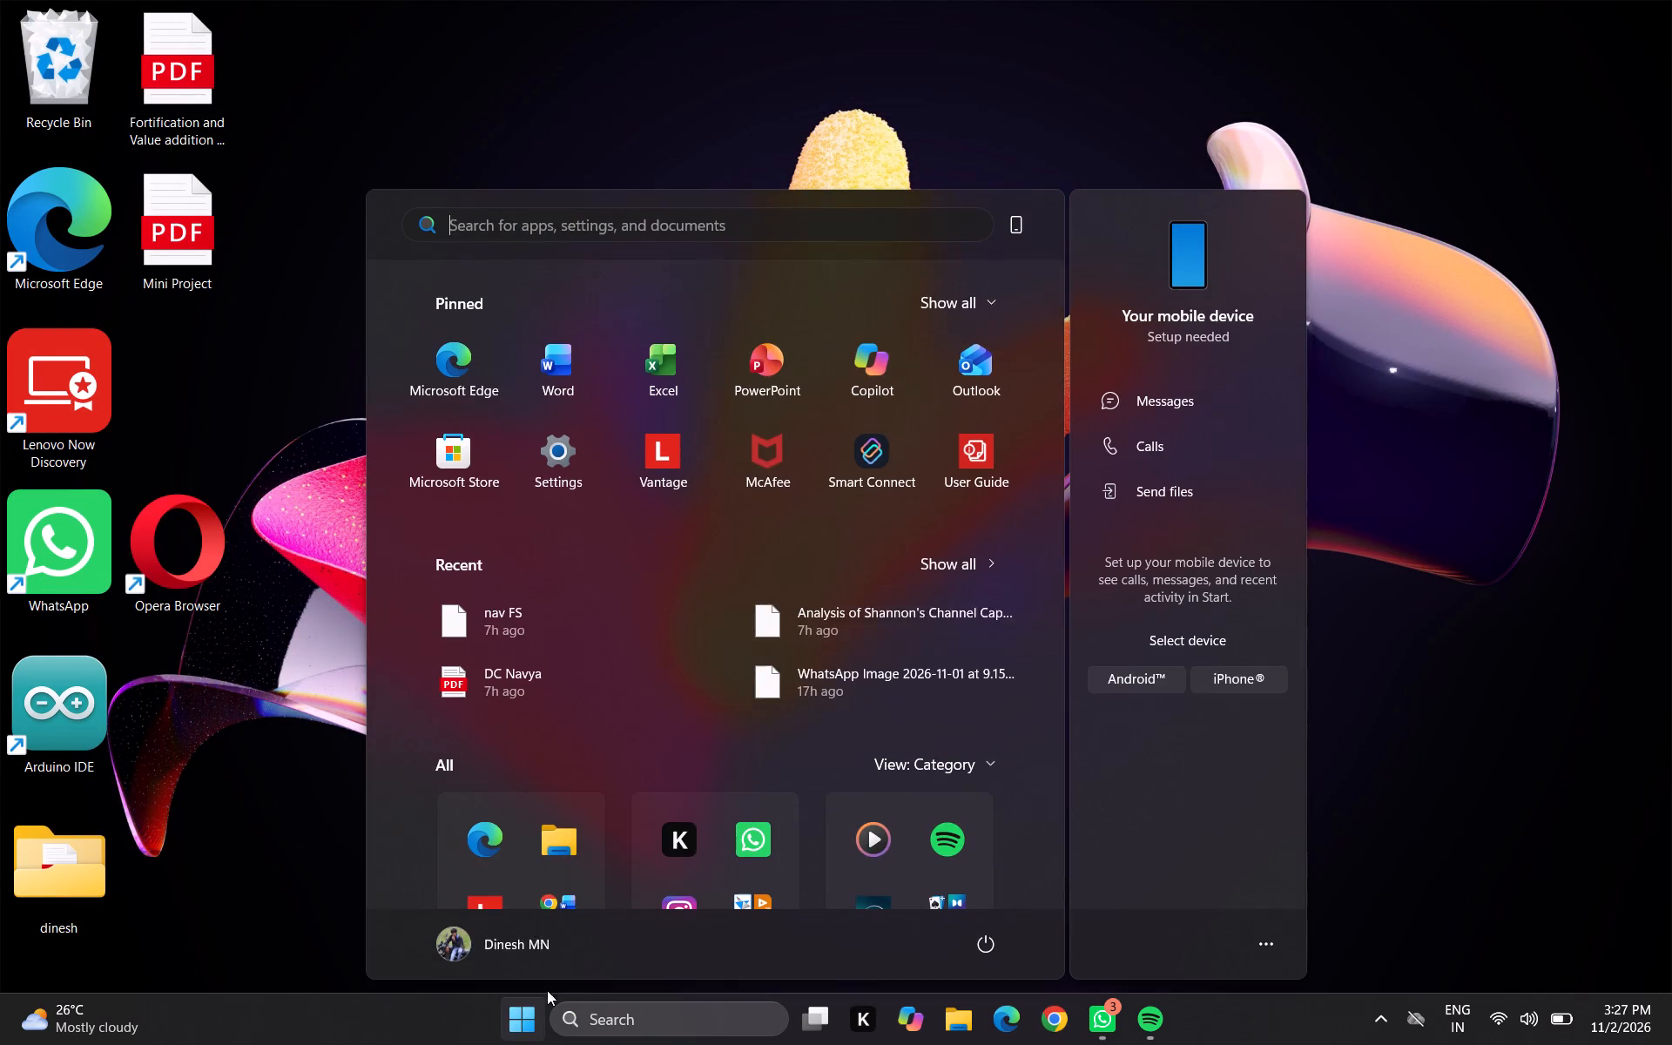
{"action": "left_click", "coordinate": [973, 925]}
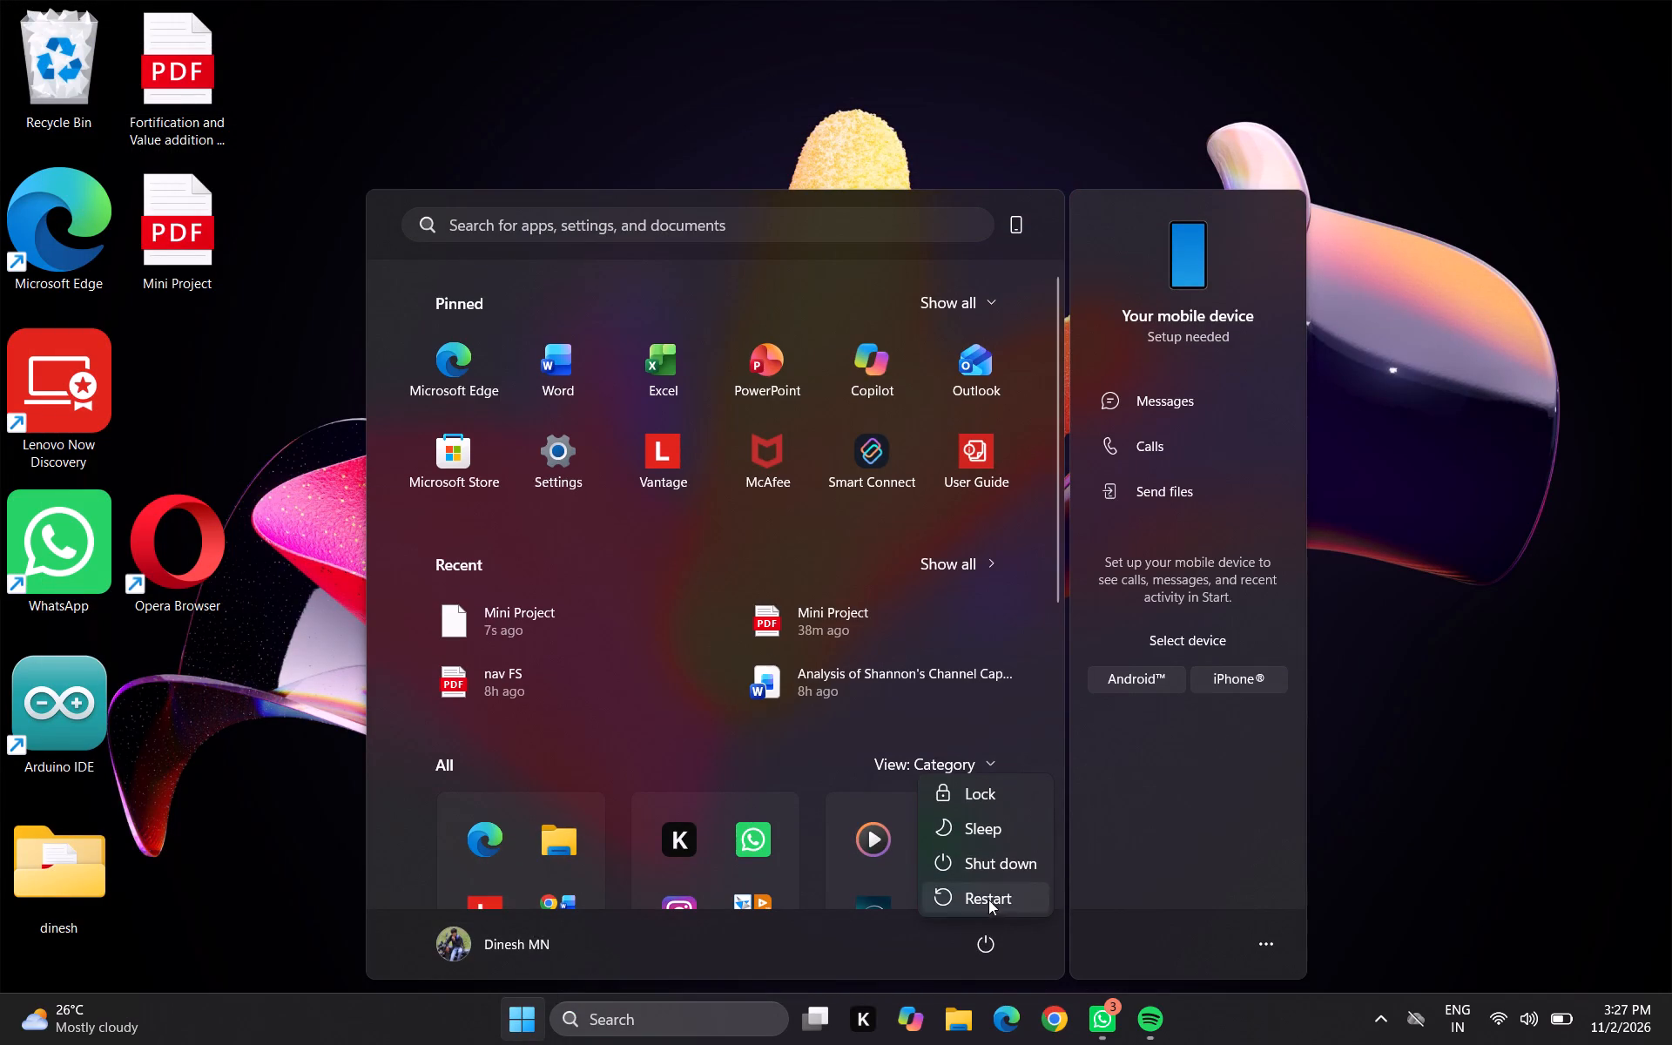